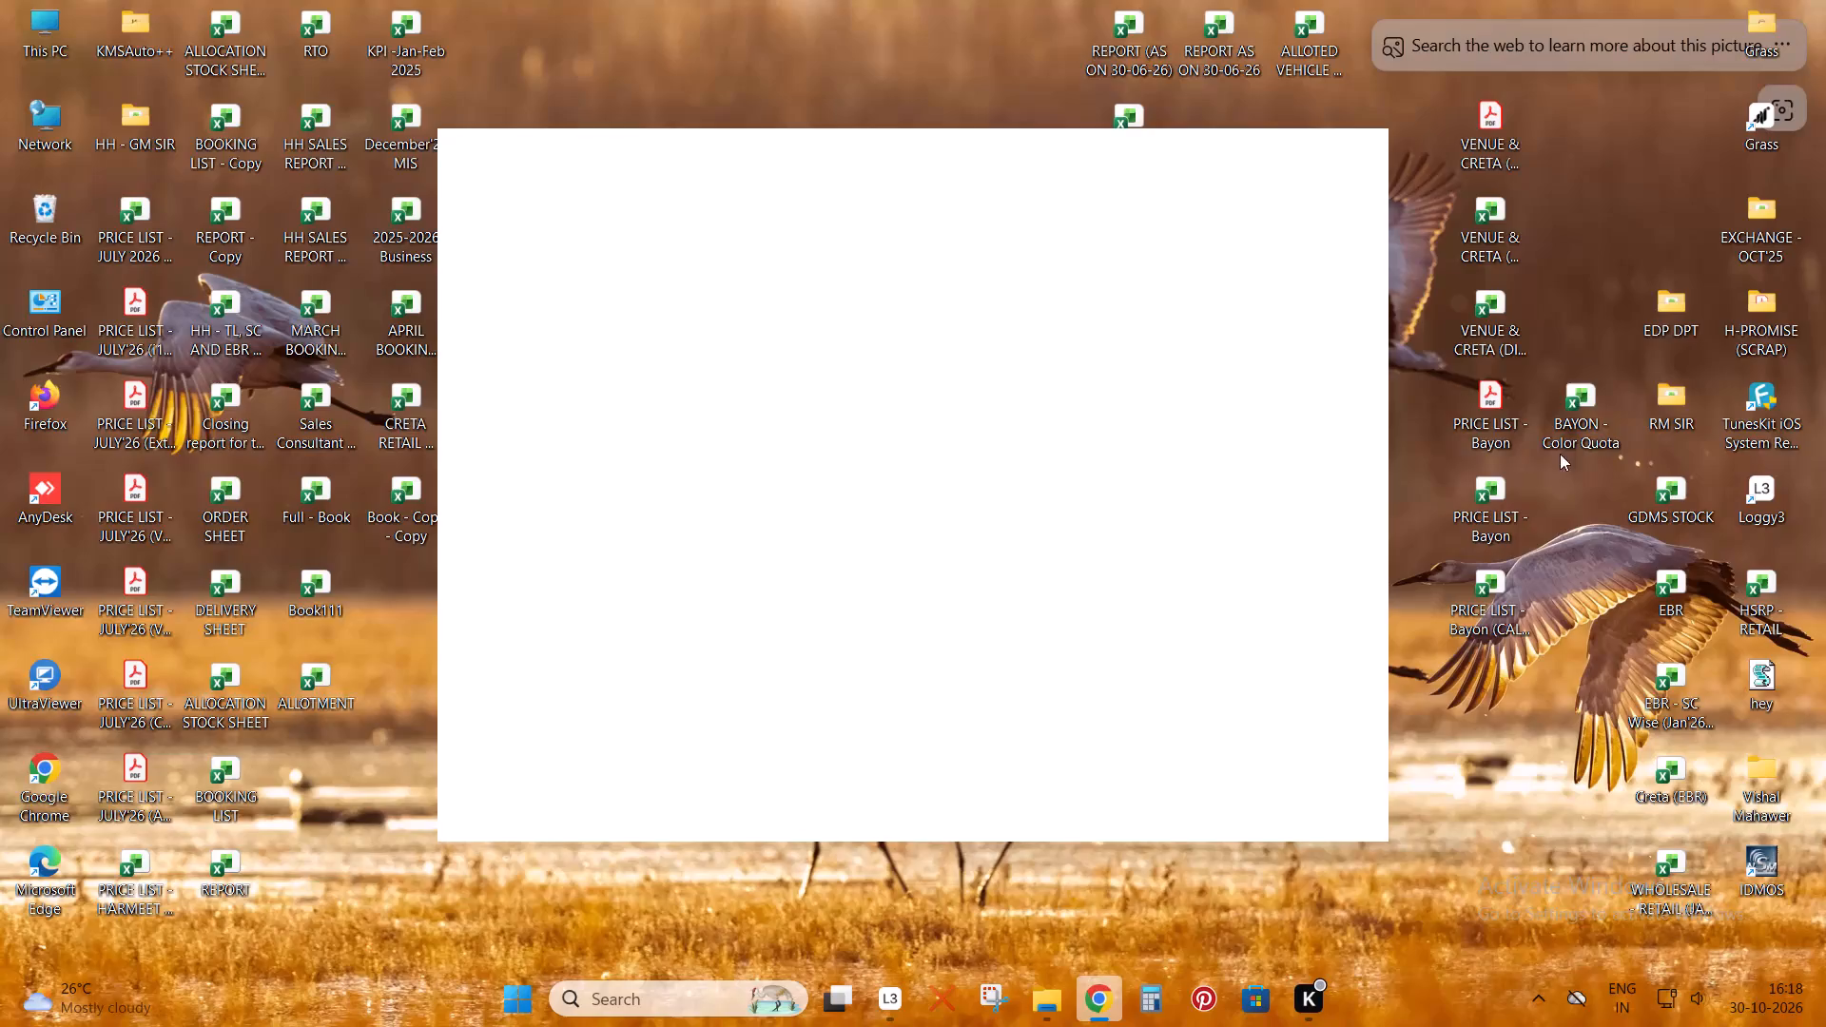
Minimise all open windows to show the desktop and refresh it.
{"action": "left_click", "coordinate": [1825, 1026]}
{"action": "right_click", "coordinate": [841, 448]}
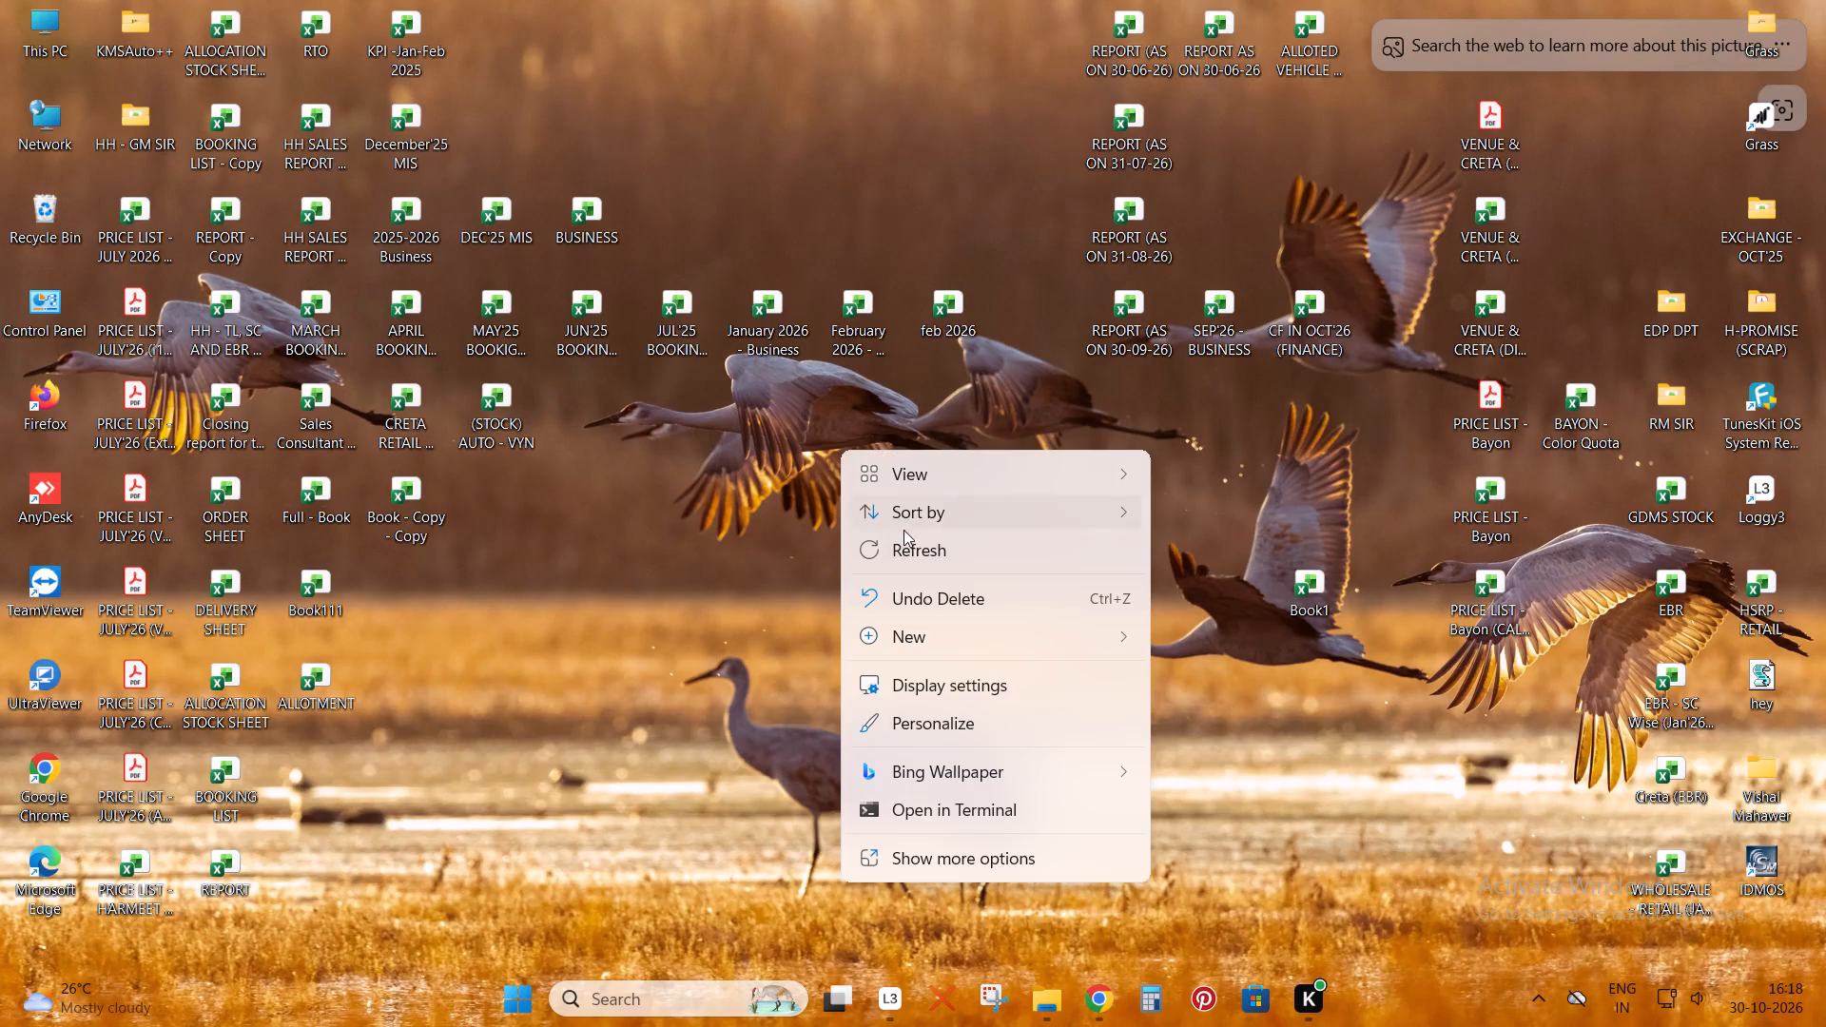
{"action": "left_click", "coordinate": [916, 550]}
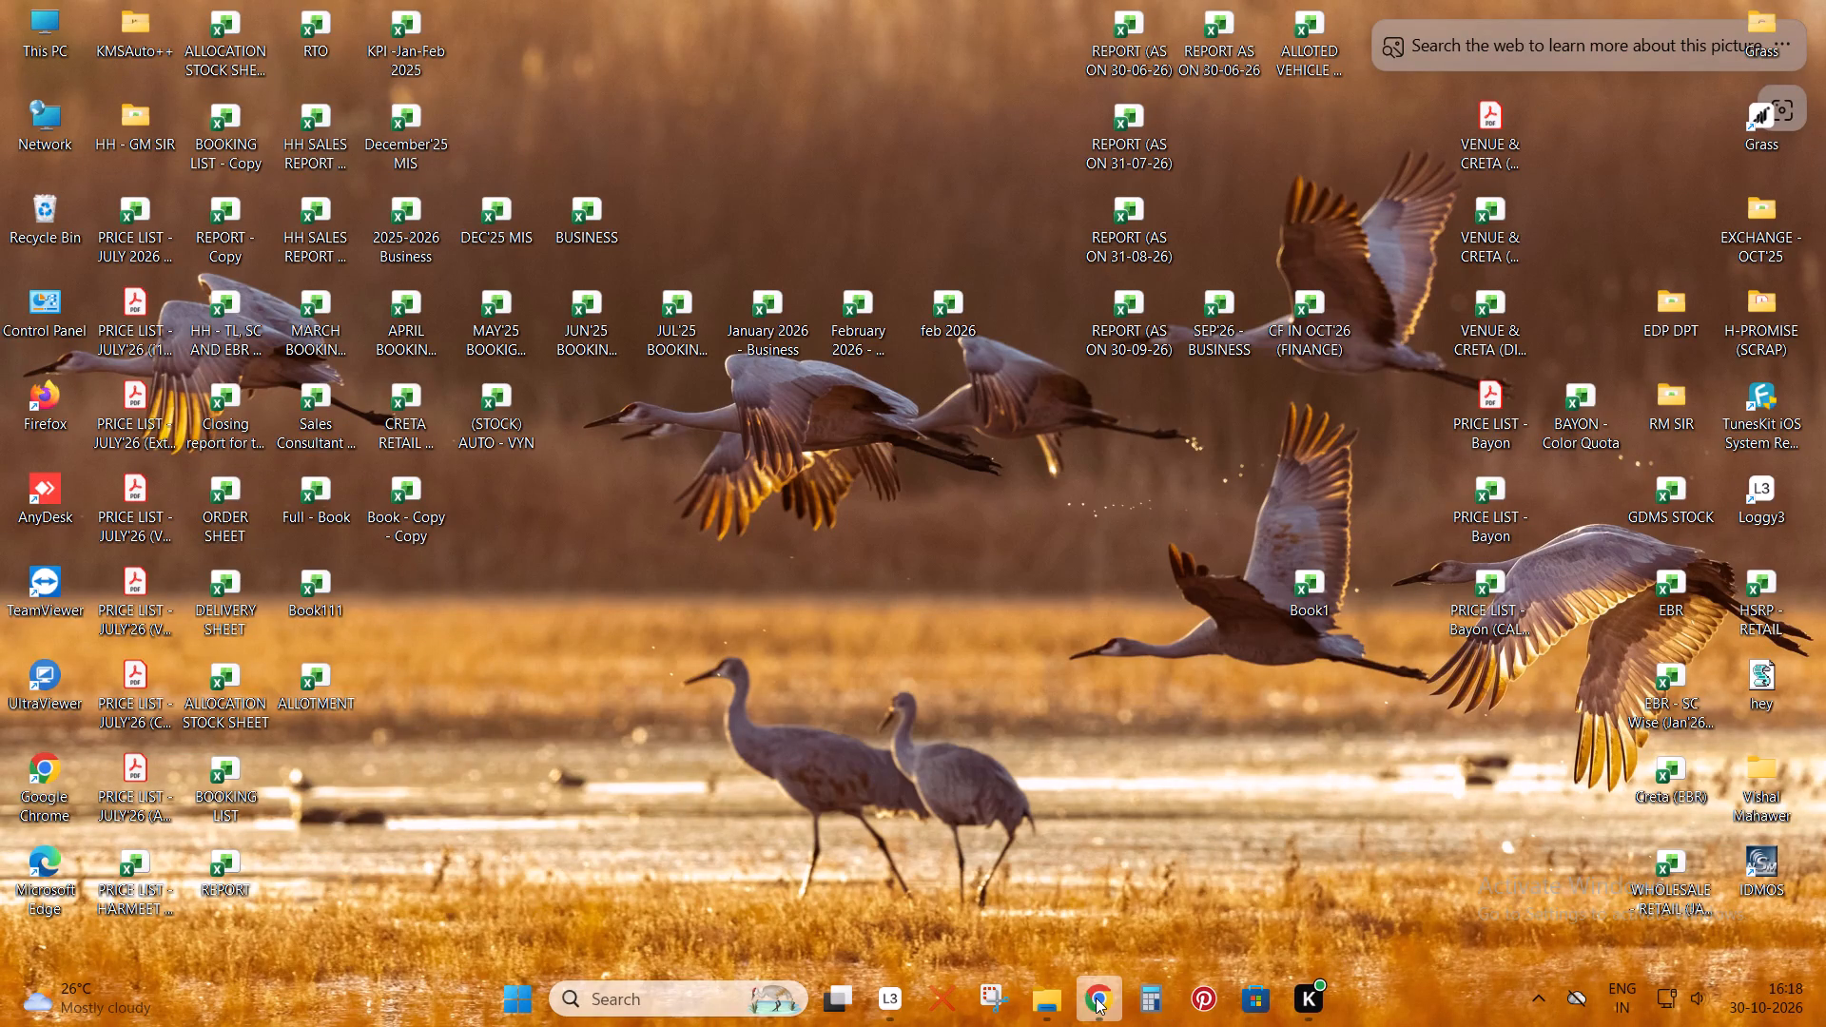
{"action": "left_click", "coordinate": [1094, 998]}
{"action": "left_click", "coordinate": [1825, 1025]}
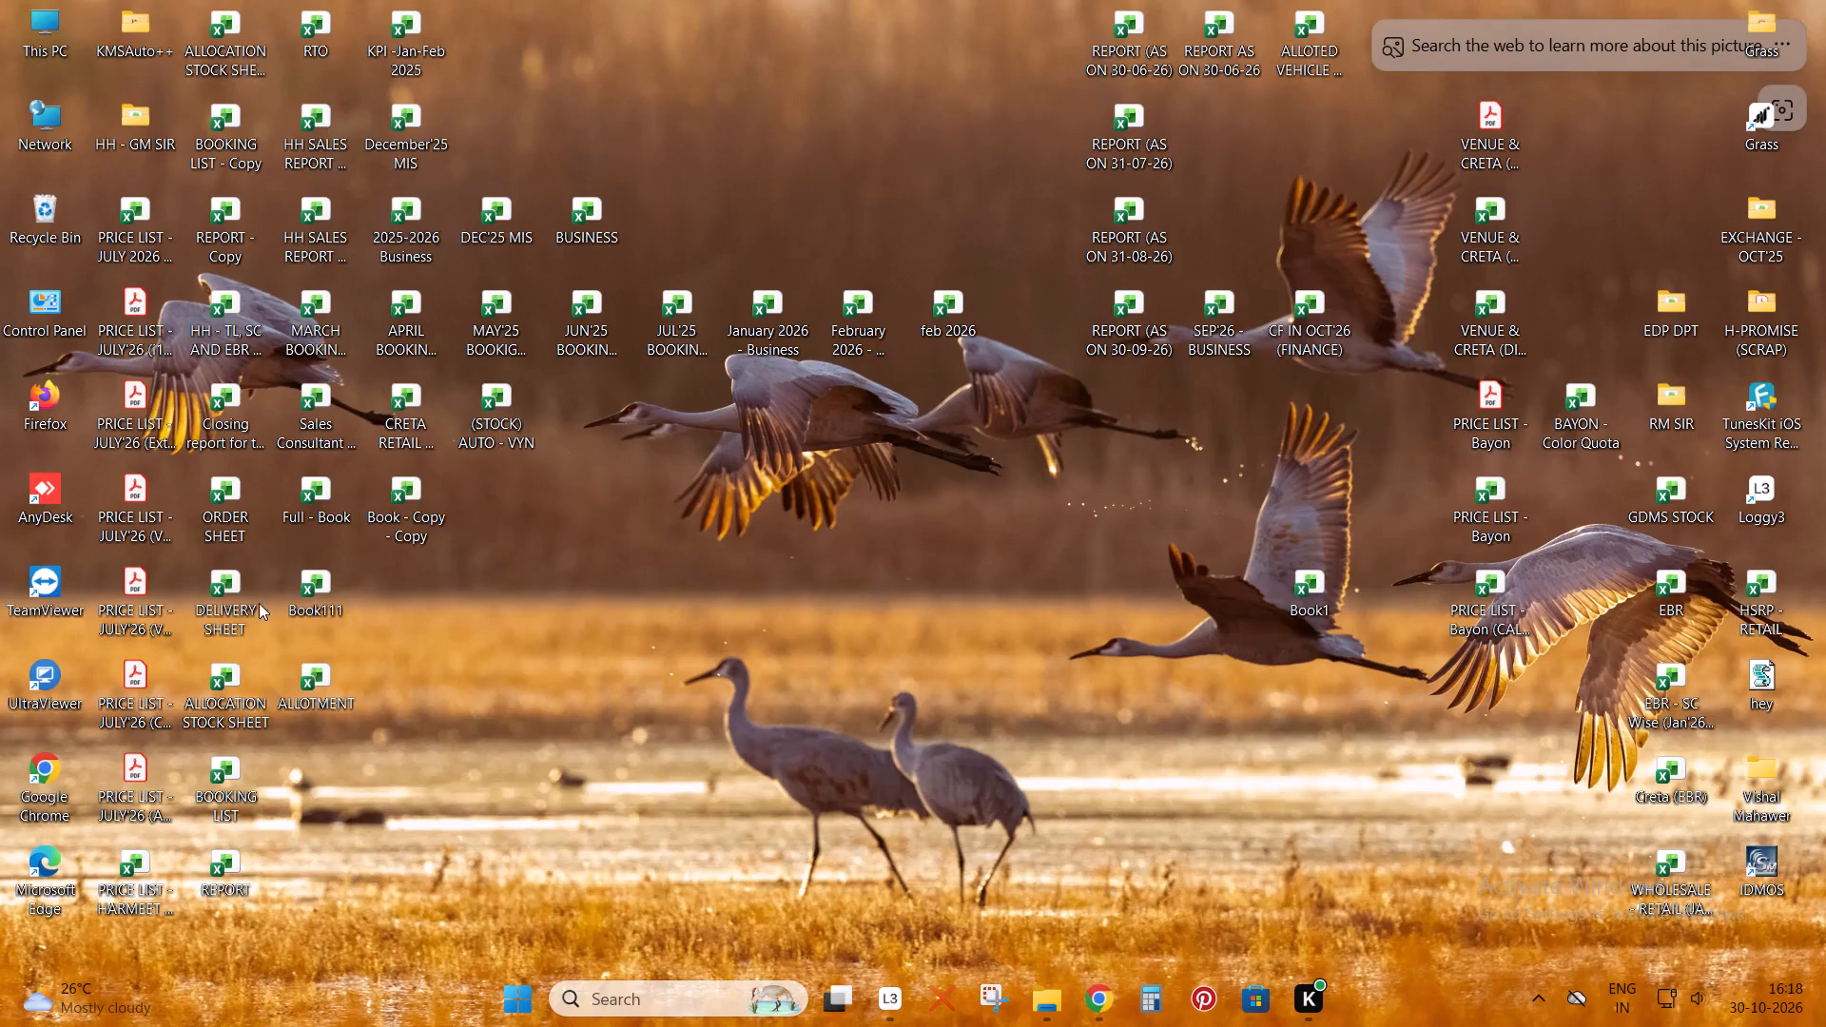
Open the Book111 workbook from the desktop in Excel.
{"action": "double_click", "coordinate": [332, 597]}
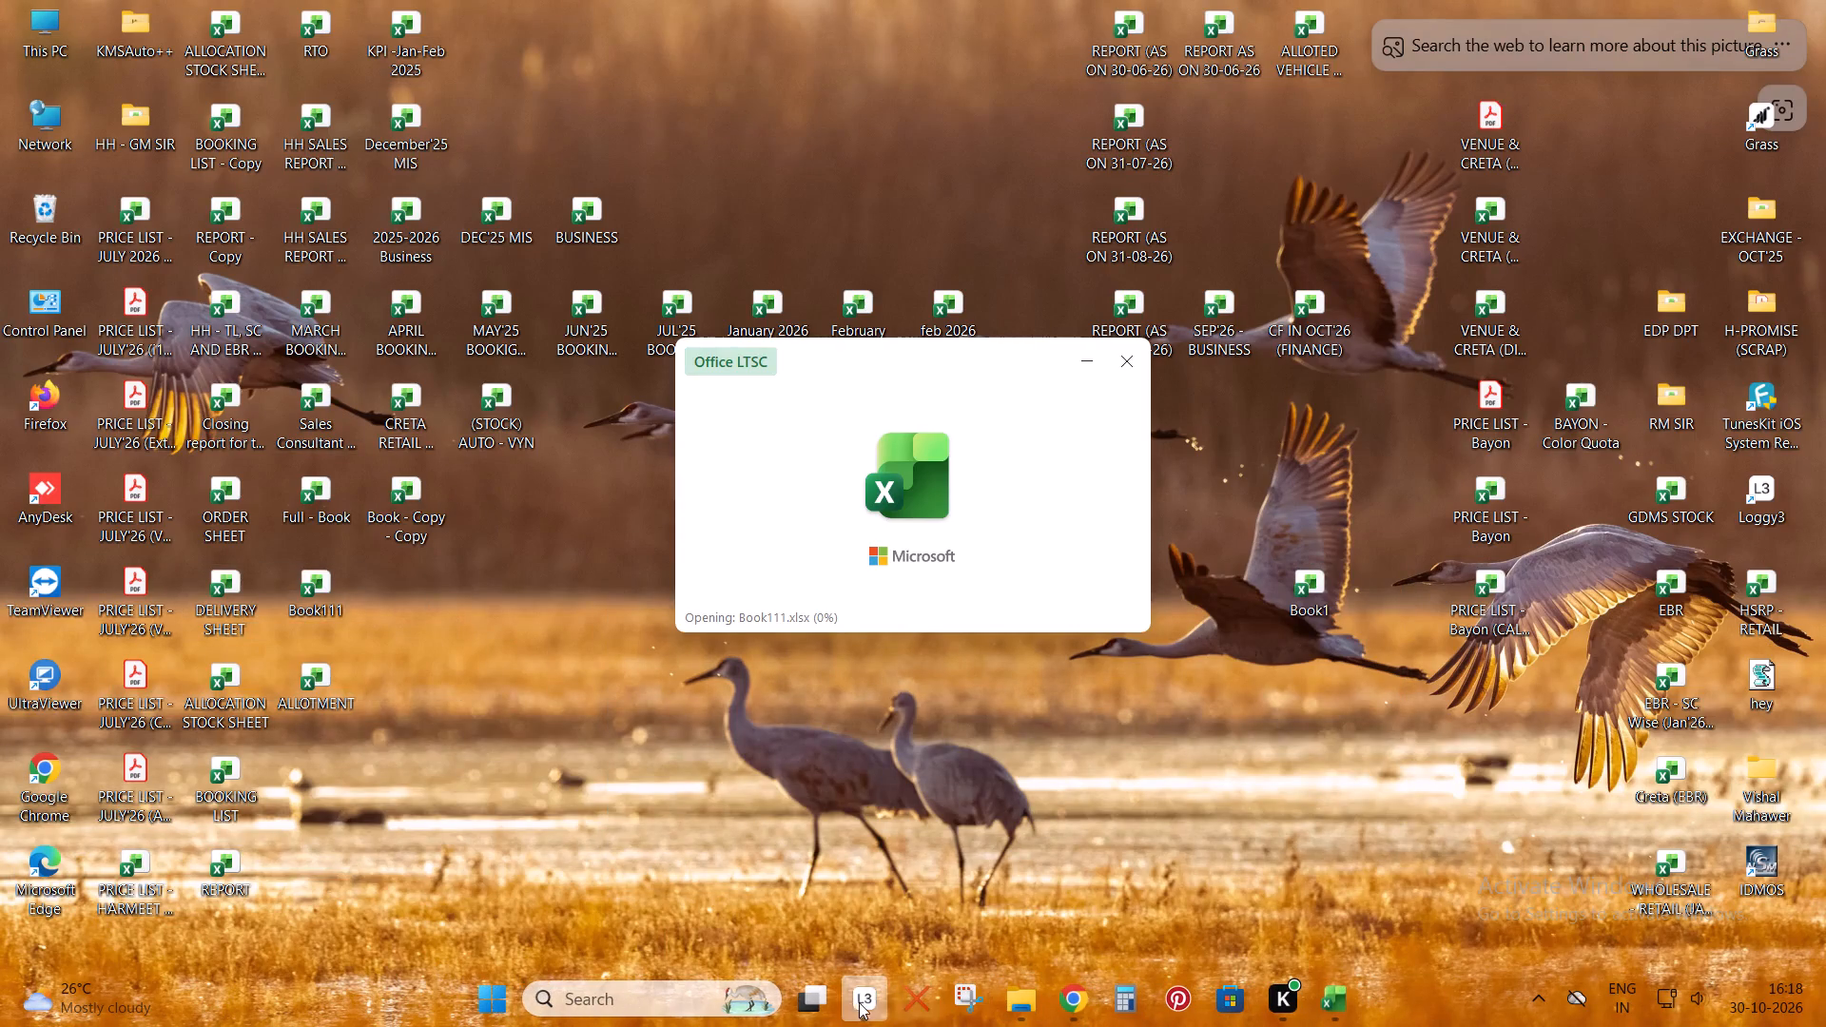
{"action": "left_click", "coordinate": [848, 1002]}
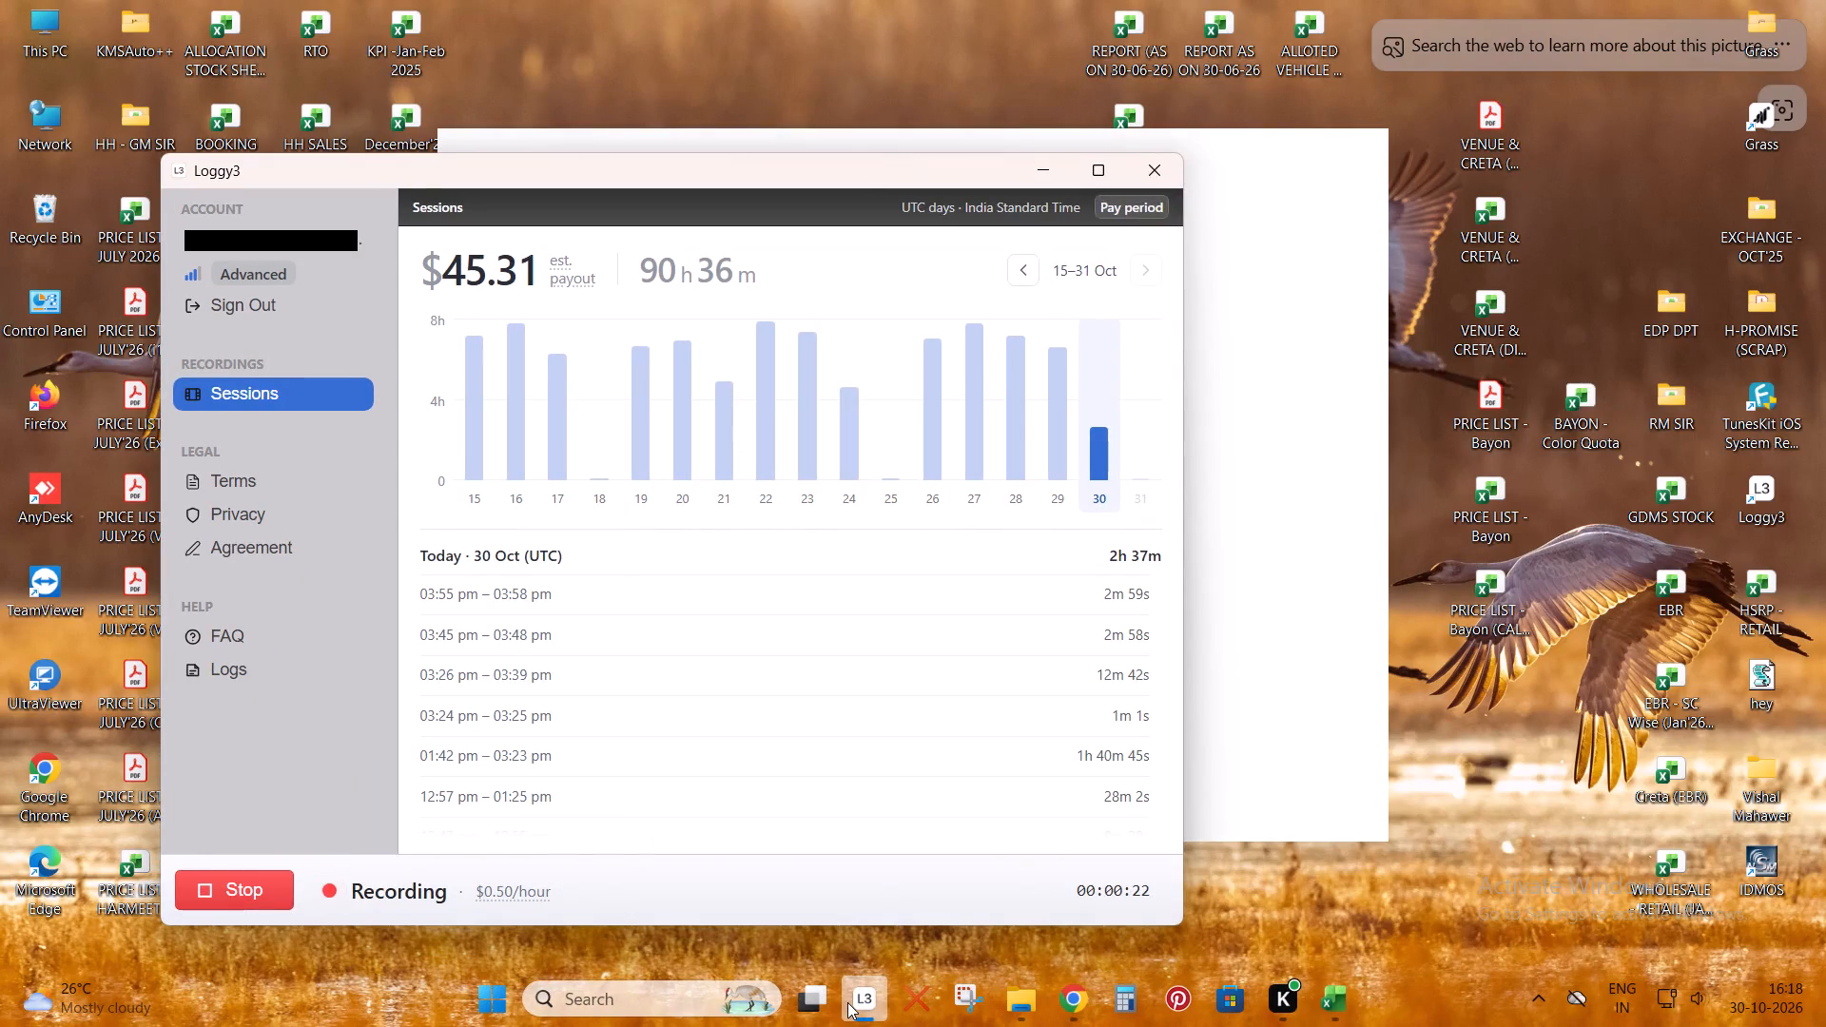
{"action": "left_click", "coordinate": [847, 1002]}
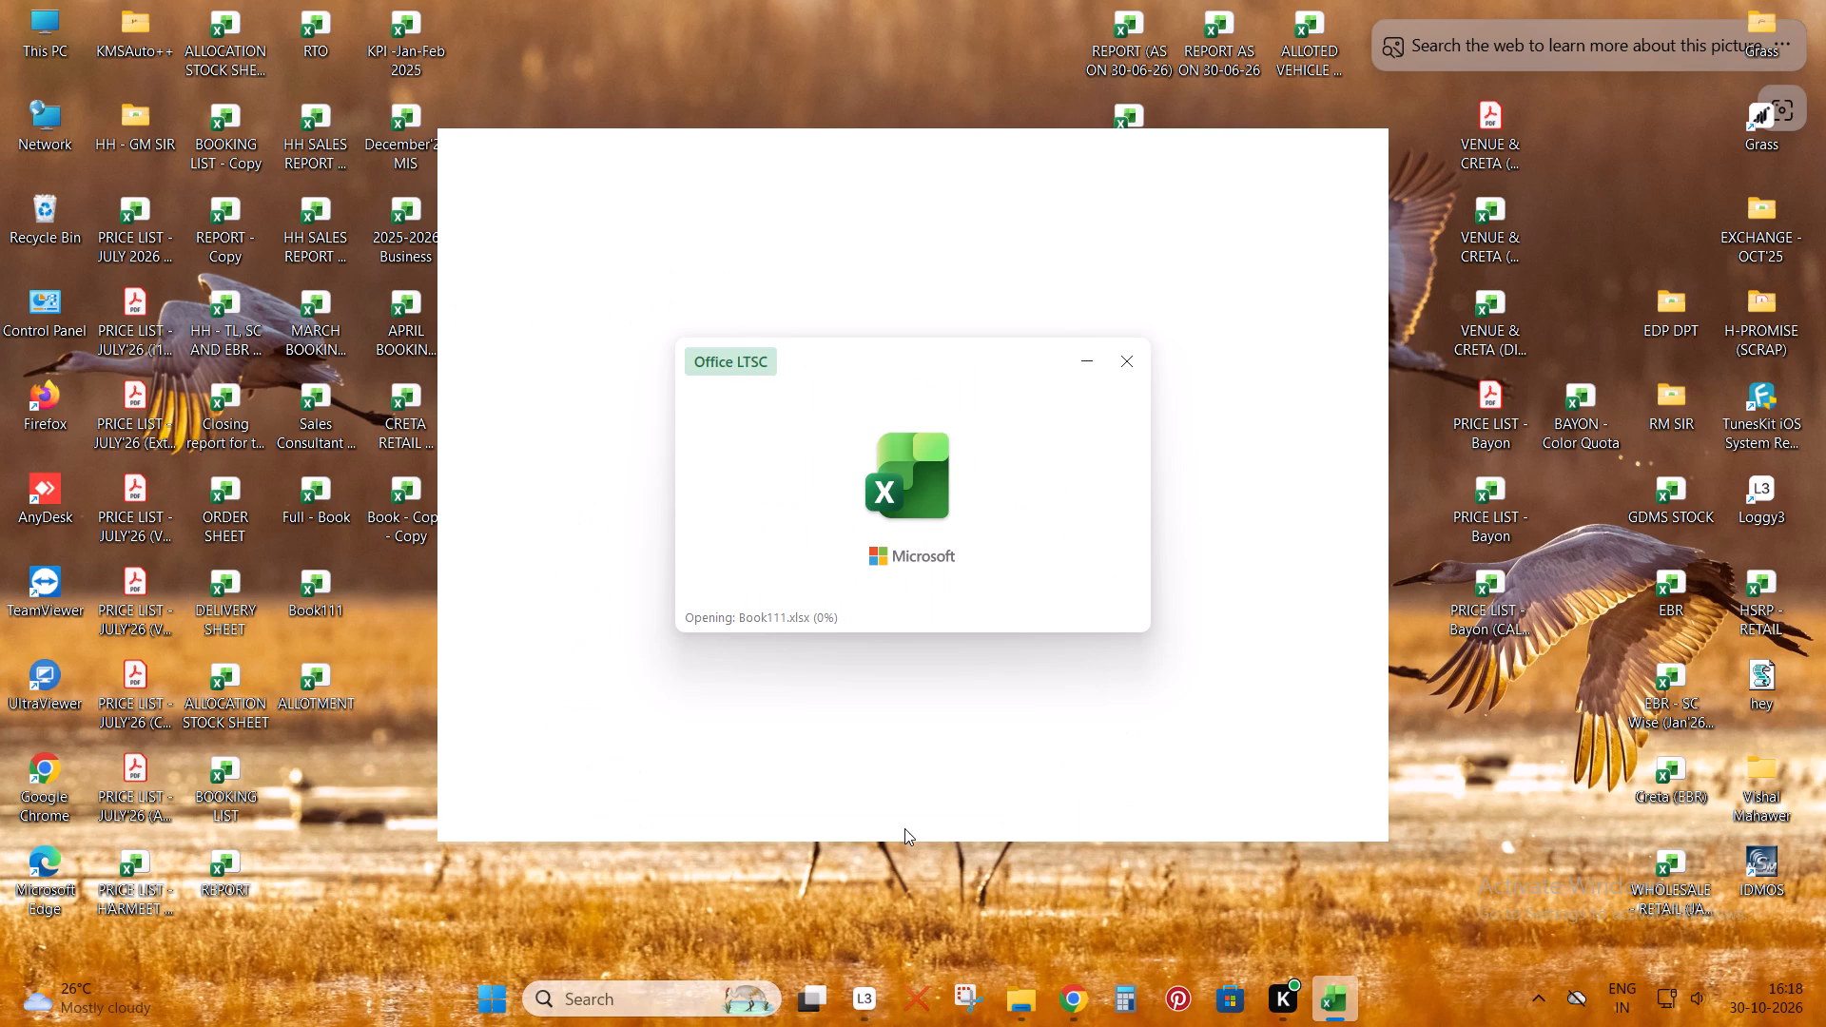
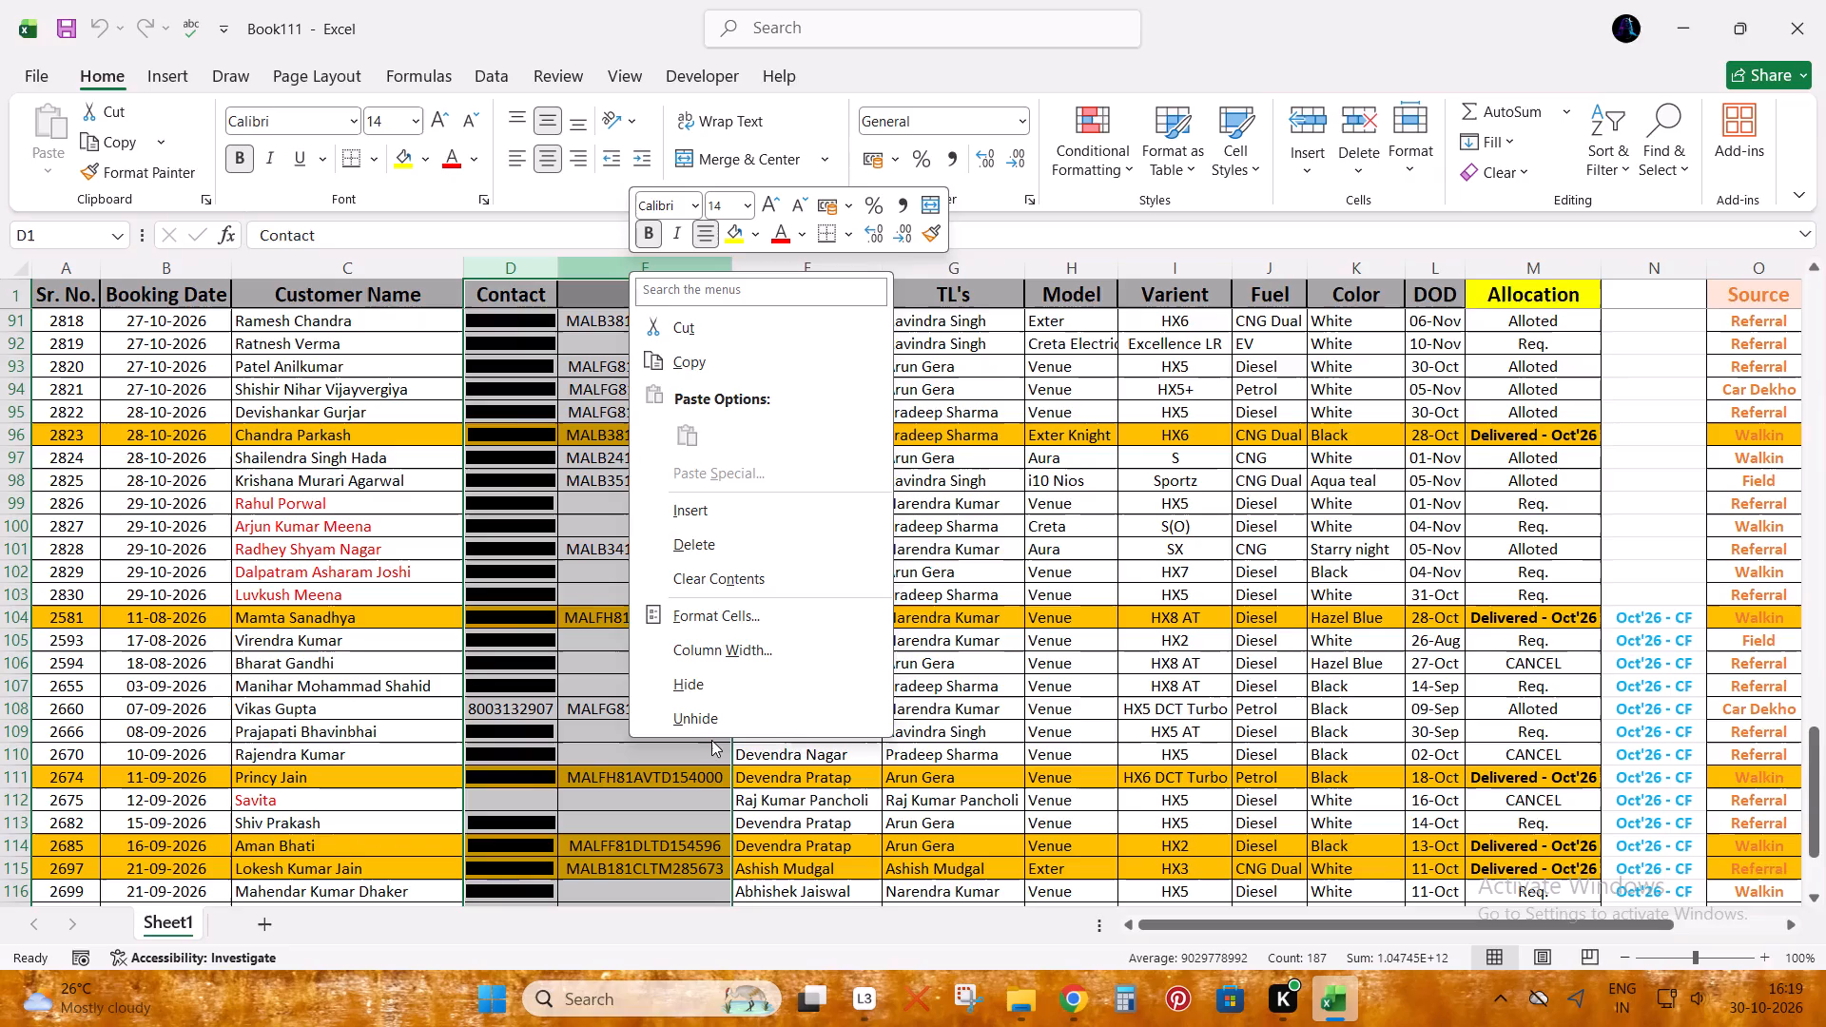
Hide the selected columns D and E, the Contact column and the one beside it.
{"action": "left_click", "coordinate": [703, 689]}
Hide rows 2 to 98 of the booking list, the entries between the header row and booking 2826.
{"action": "left_click", "coordinate": [204, 481]}
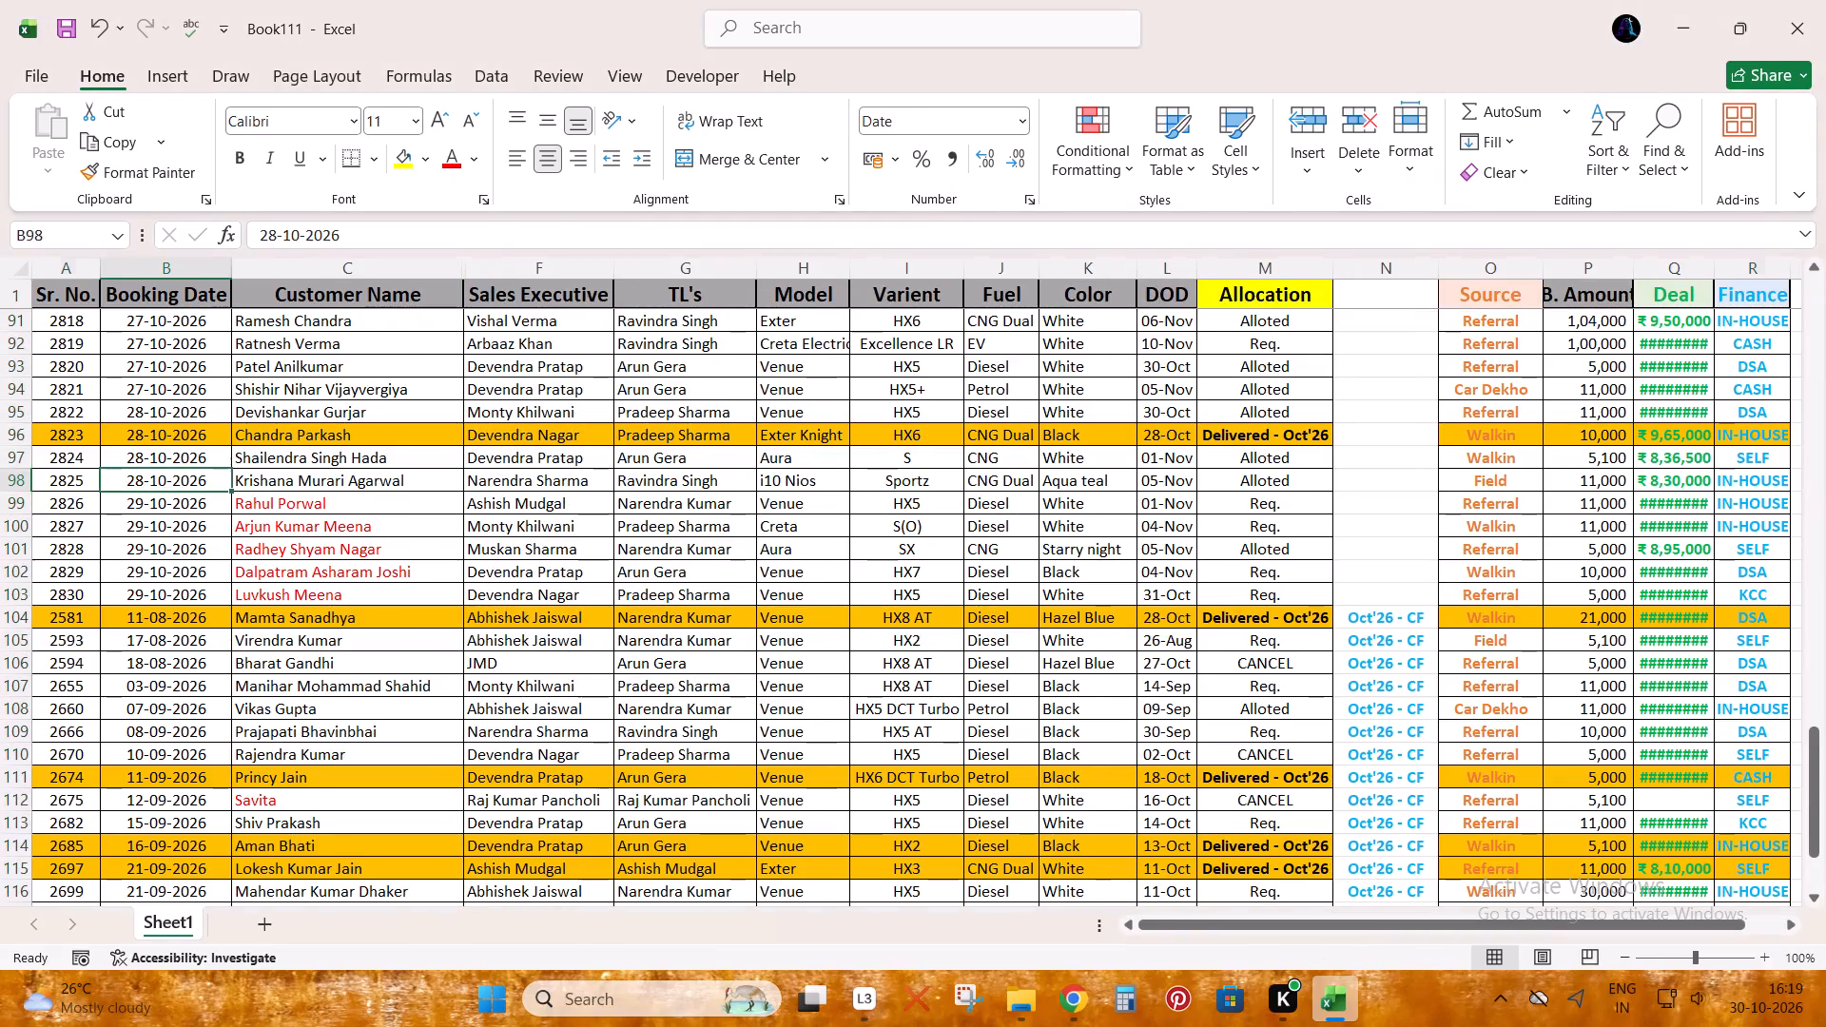
{"action": "key", "text": "shift+space"}
{"action": "key", "text": "ctrl+shift+Up"}
{"action": "key", "text": "shift+Down"}
{"action": "right_click", "coordinate": [0, 439]}
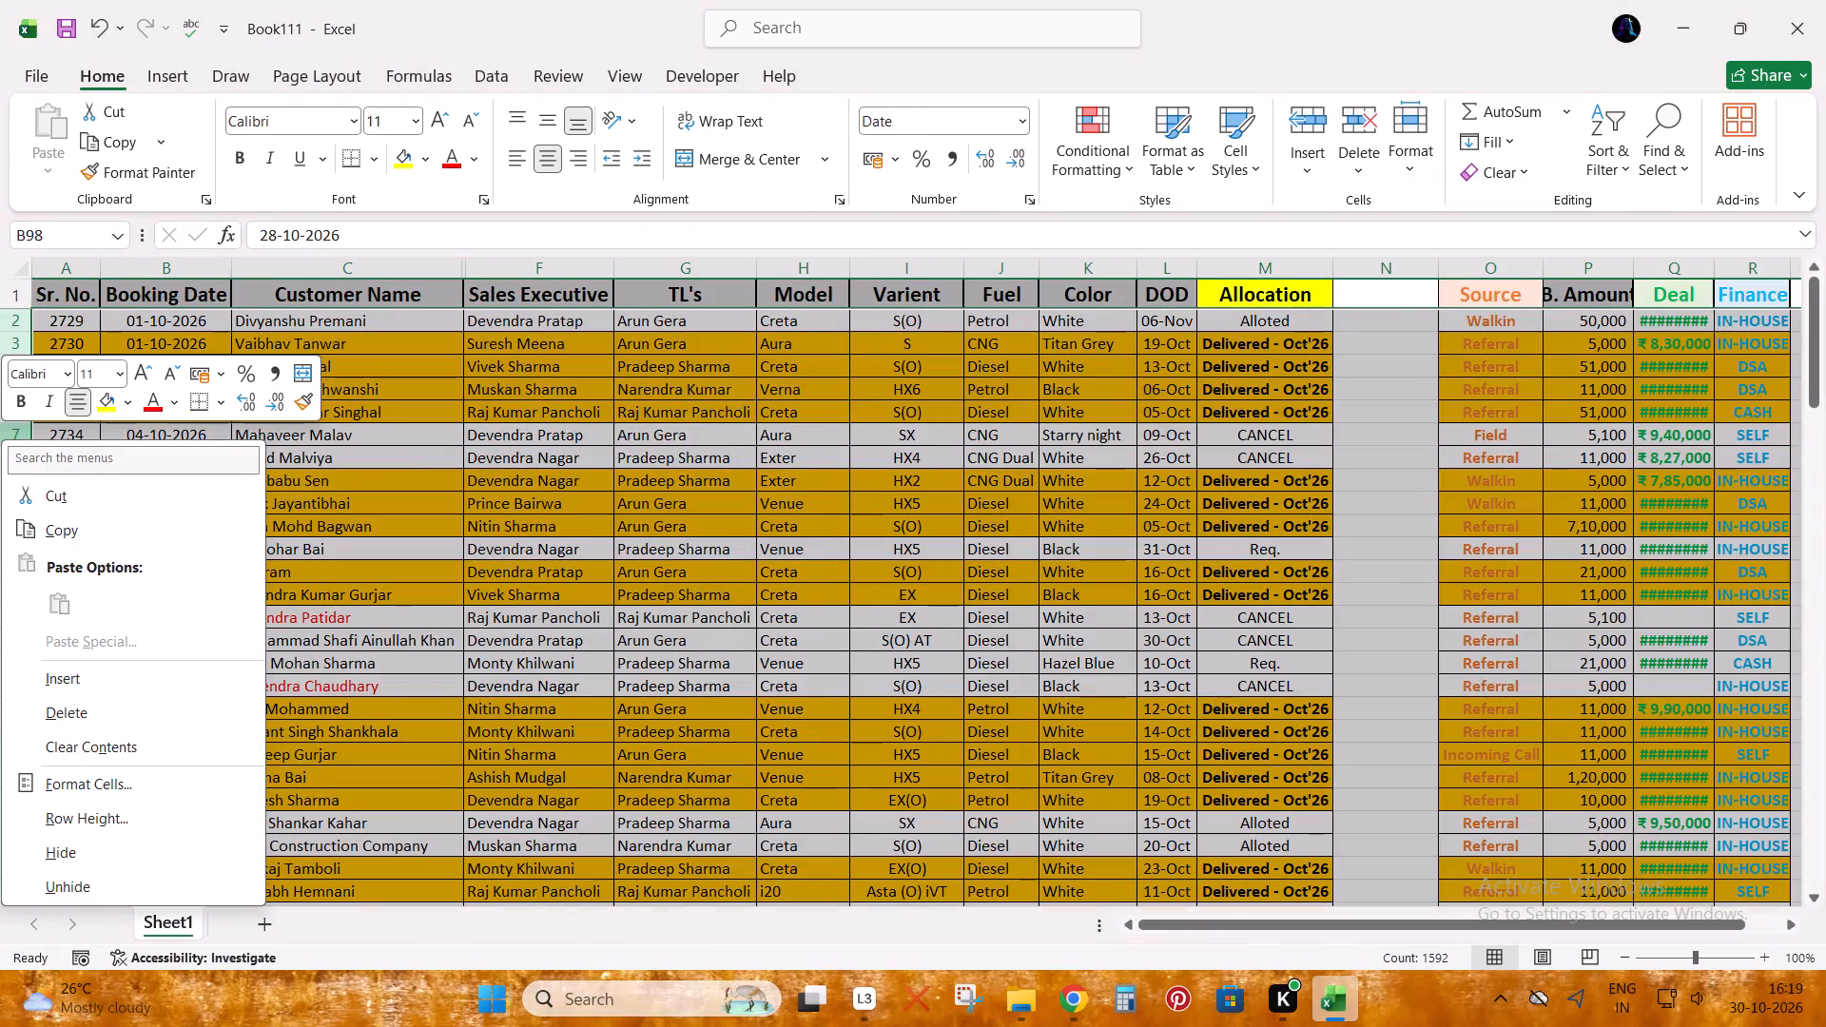
{"action": "left_click", "coordinate": [87, 862]}
{"action": "left_click", "coordinate": [305, 412]}
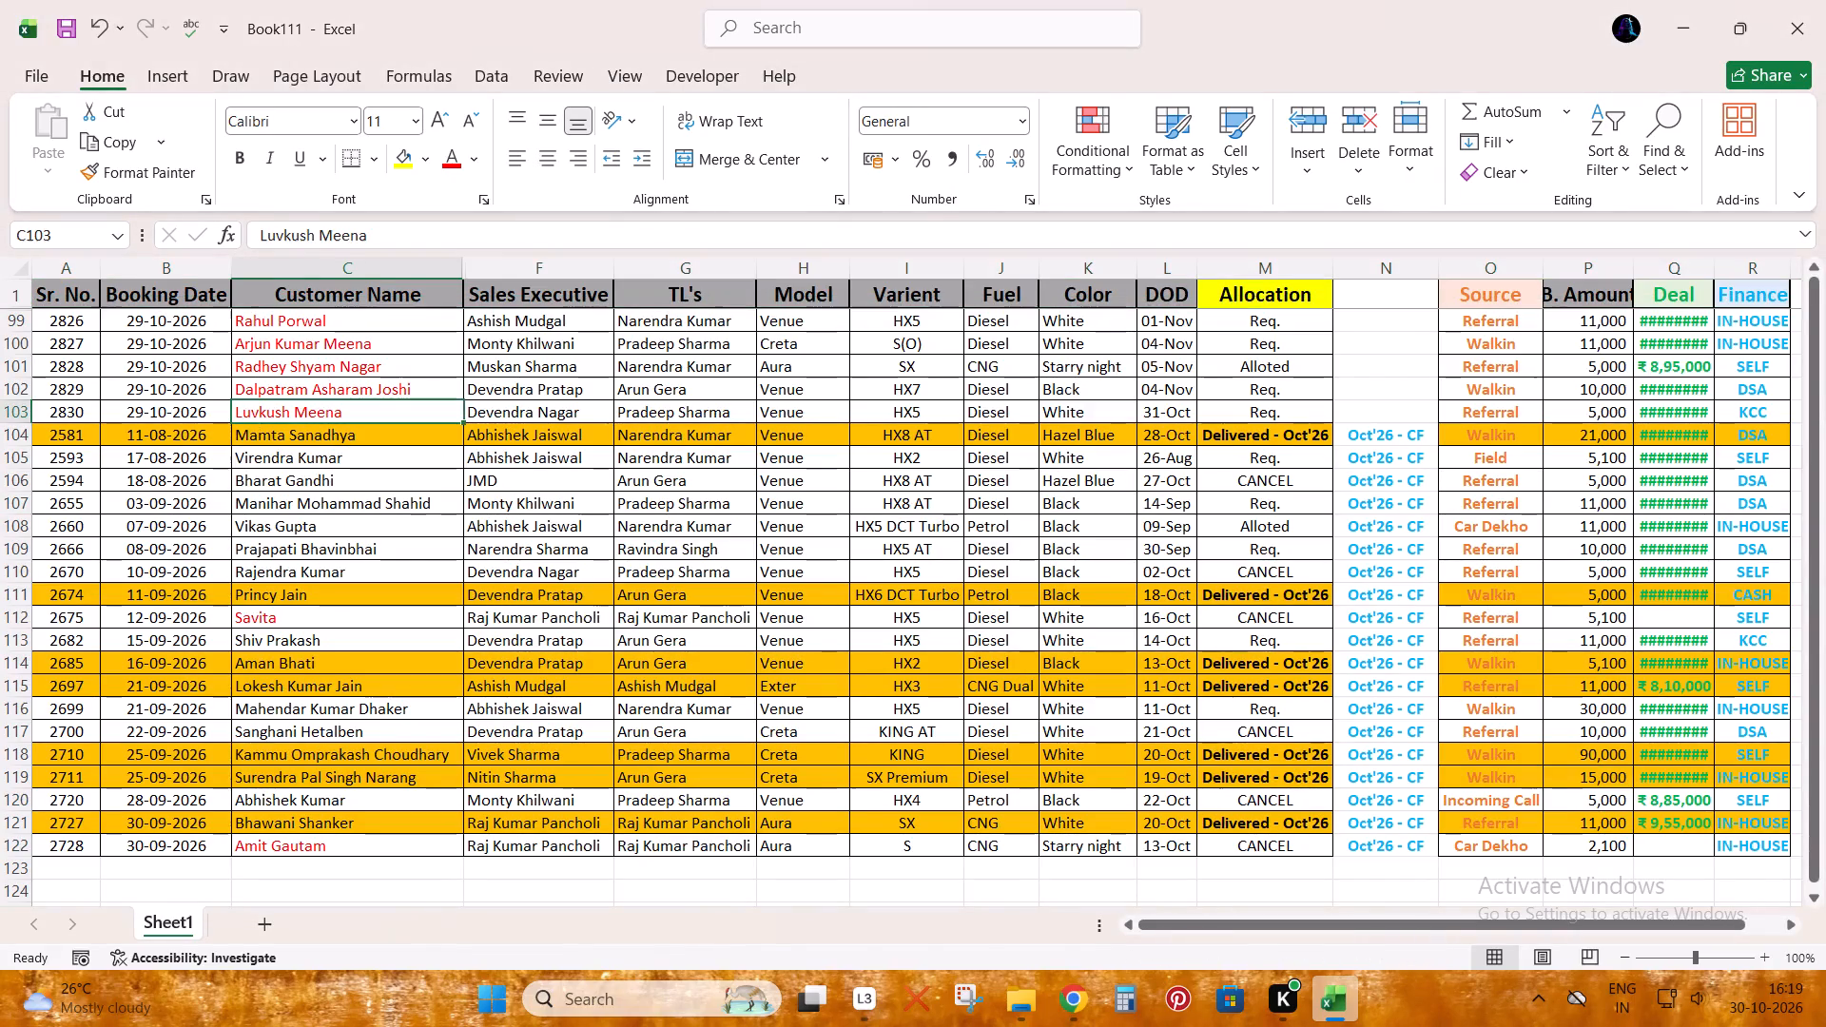
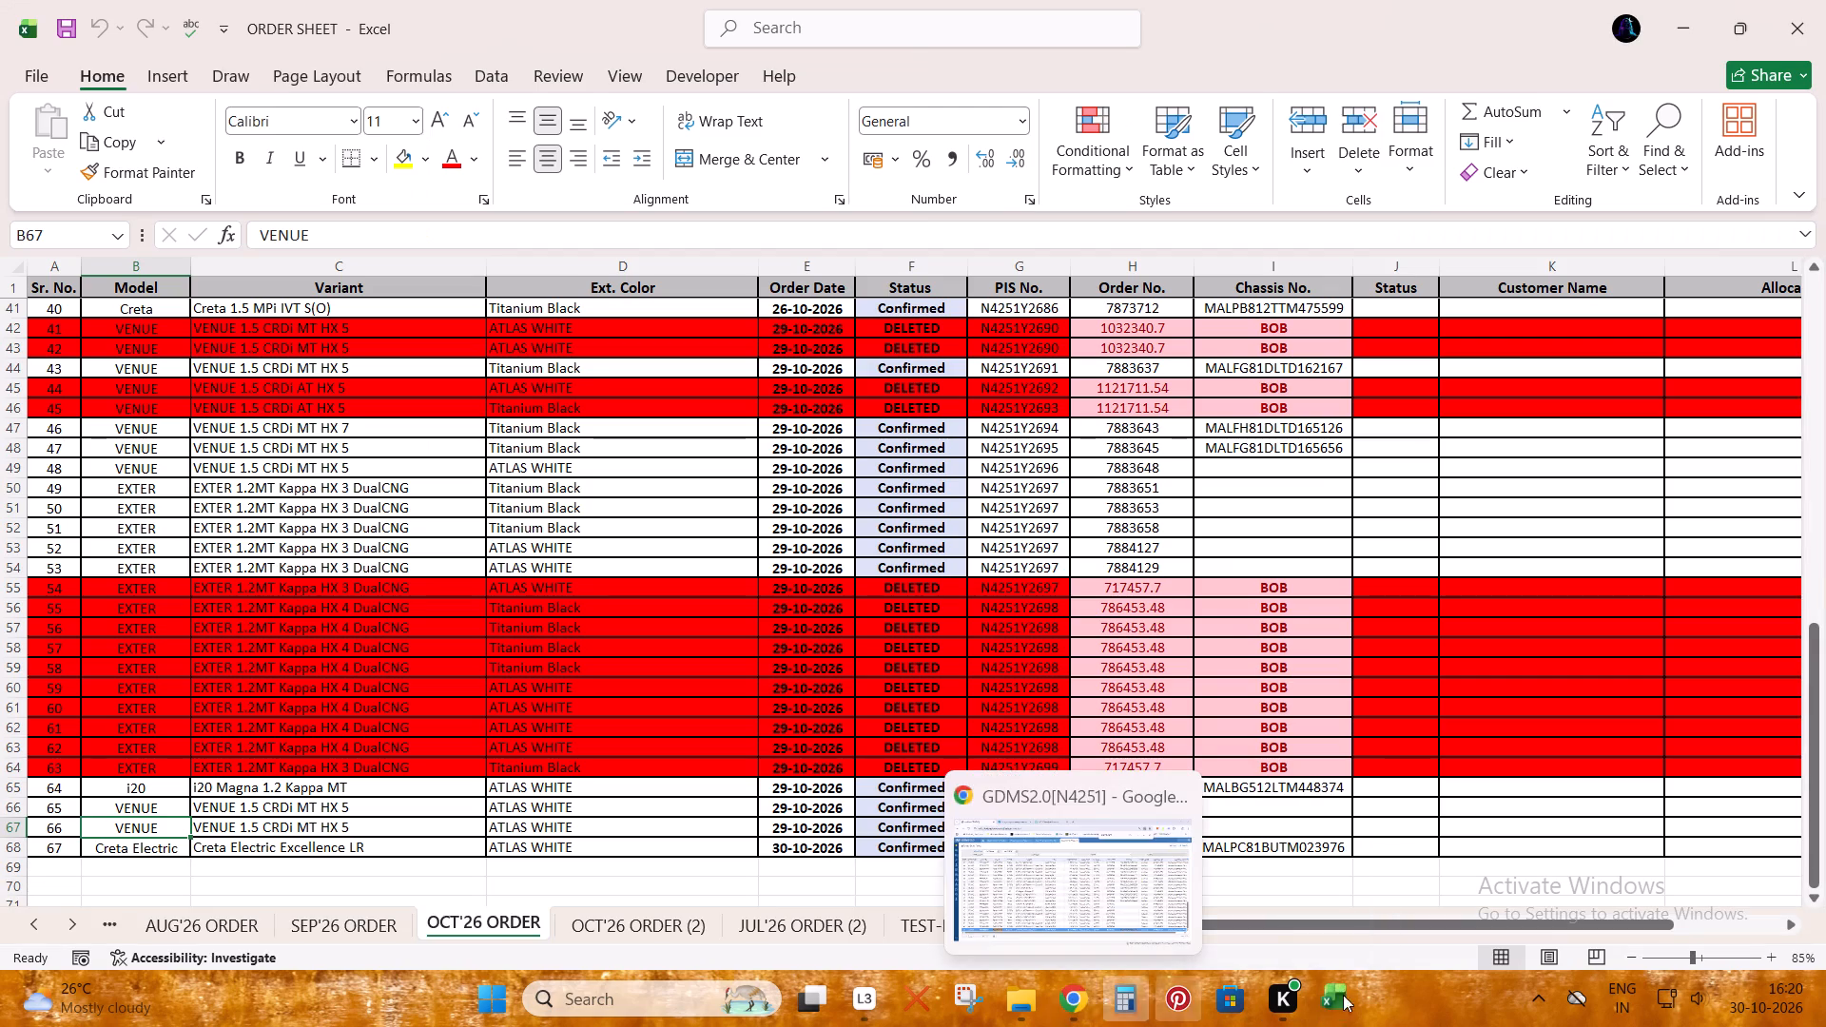
Open the ALLOCATION STOCK SHEET and BOOKING LIST workbooks together from the desktop.
{"action": "left_click", "coordinate": [1825, 1026]}
{"action": "left_click_drag", "start_coordinate": [279, 843], "coordinate": [200, 688]}
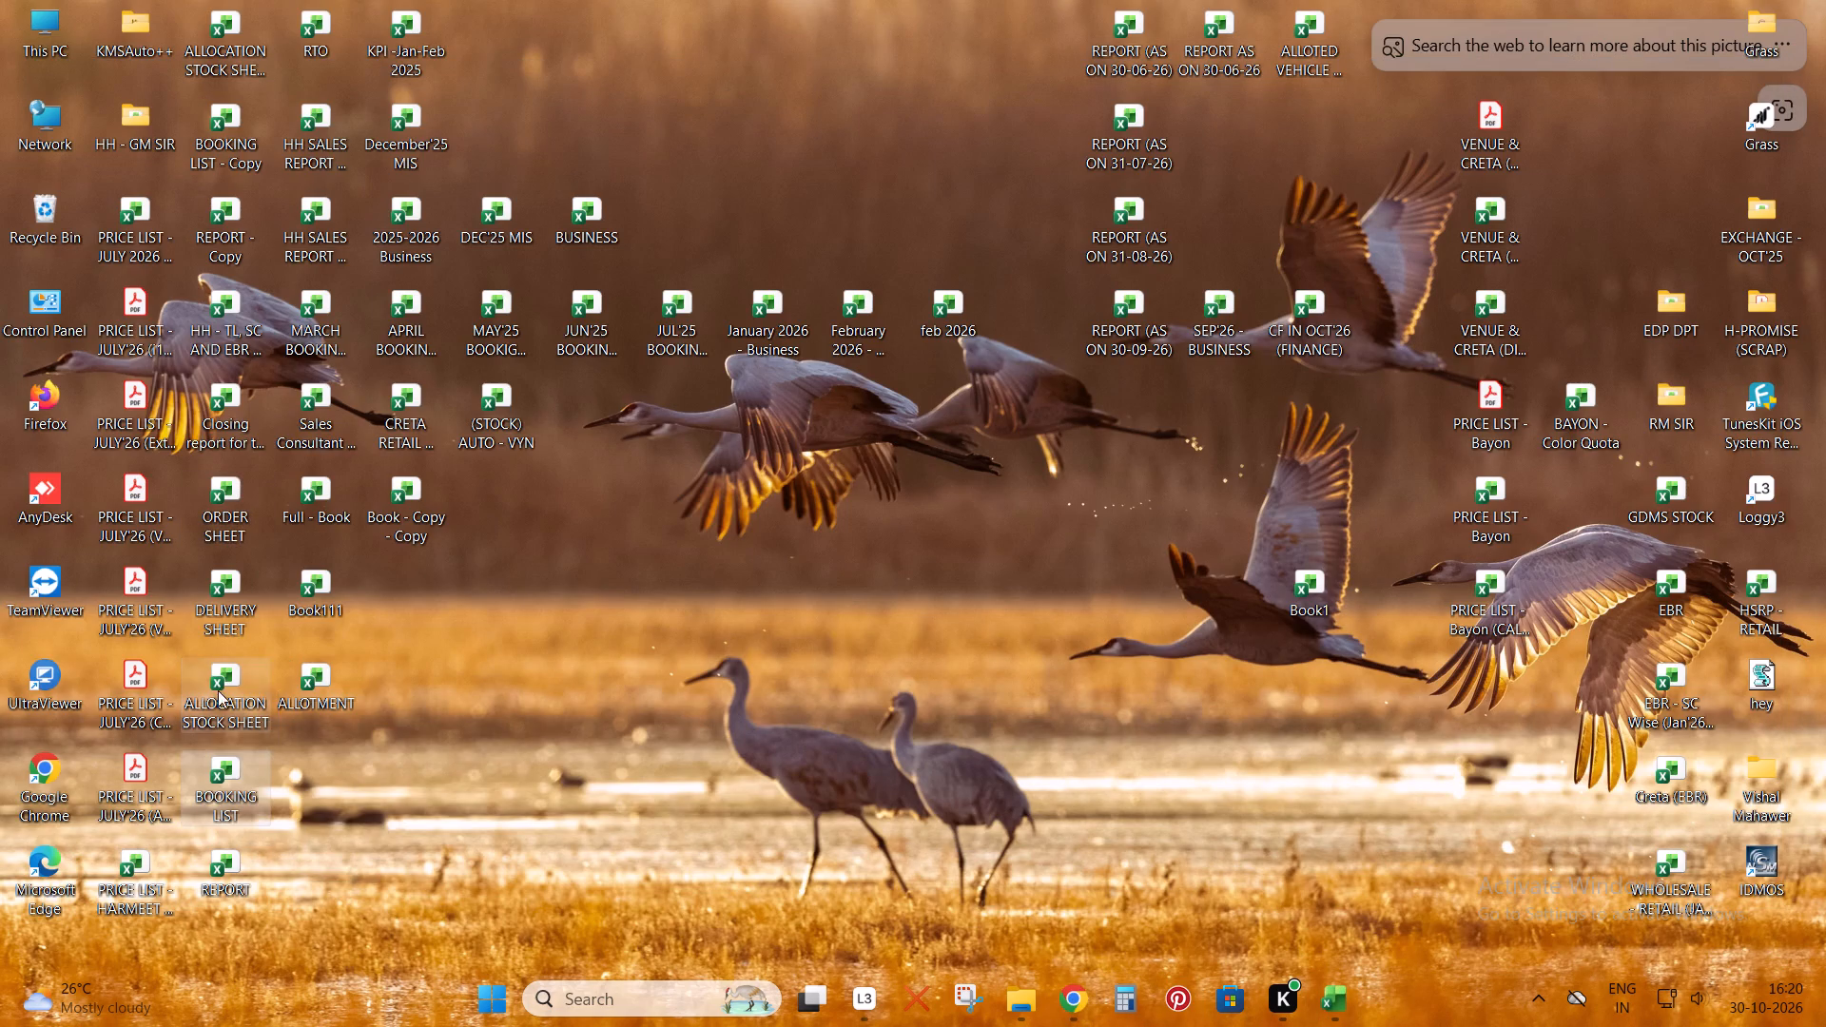
{"action": "key", "text": "Return"}
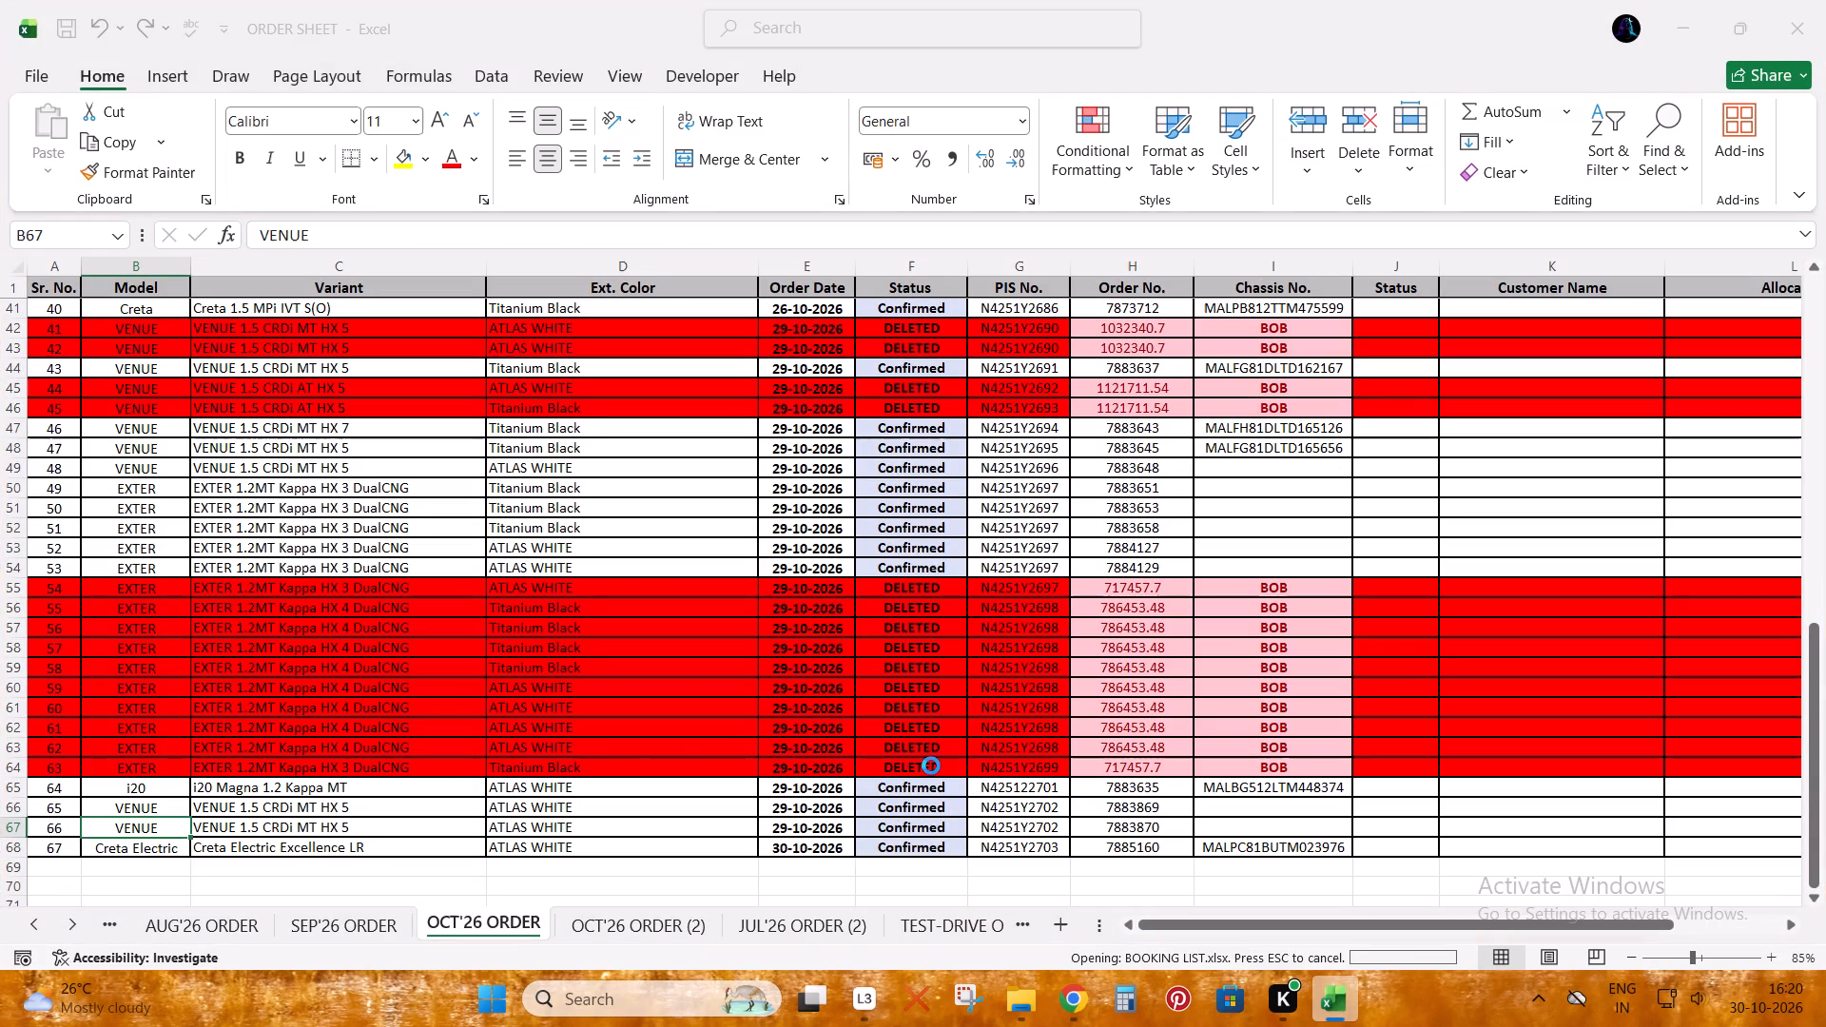
{"action": "left_click", "coordinate": [1027, 1001]}
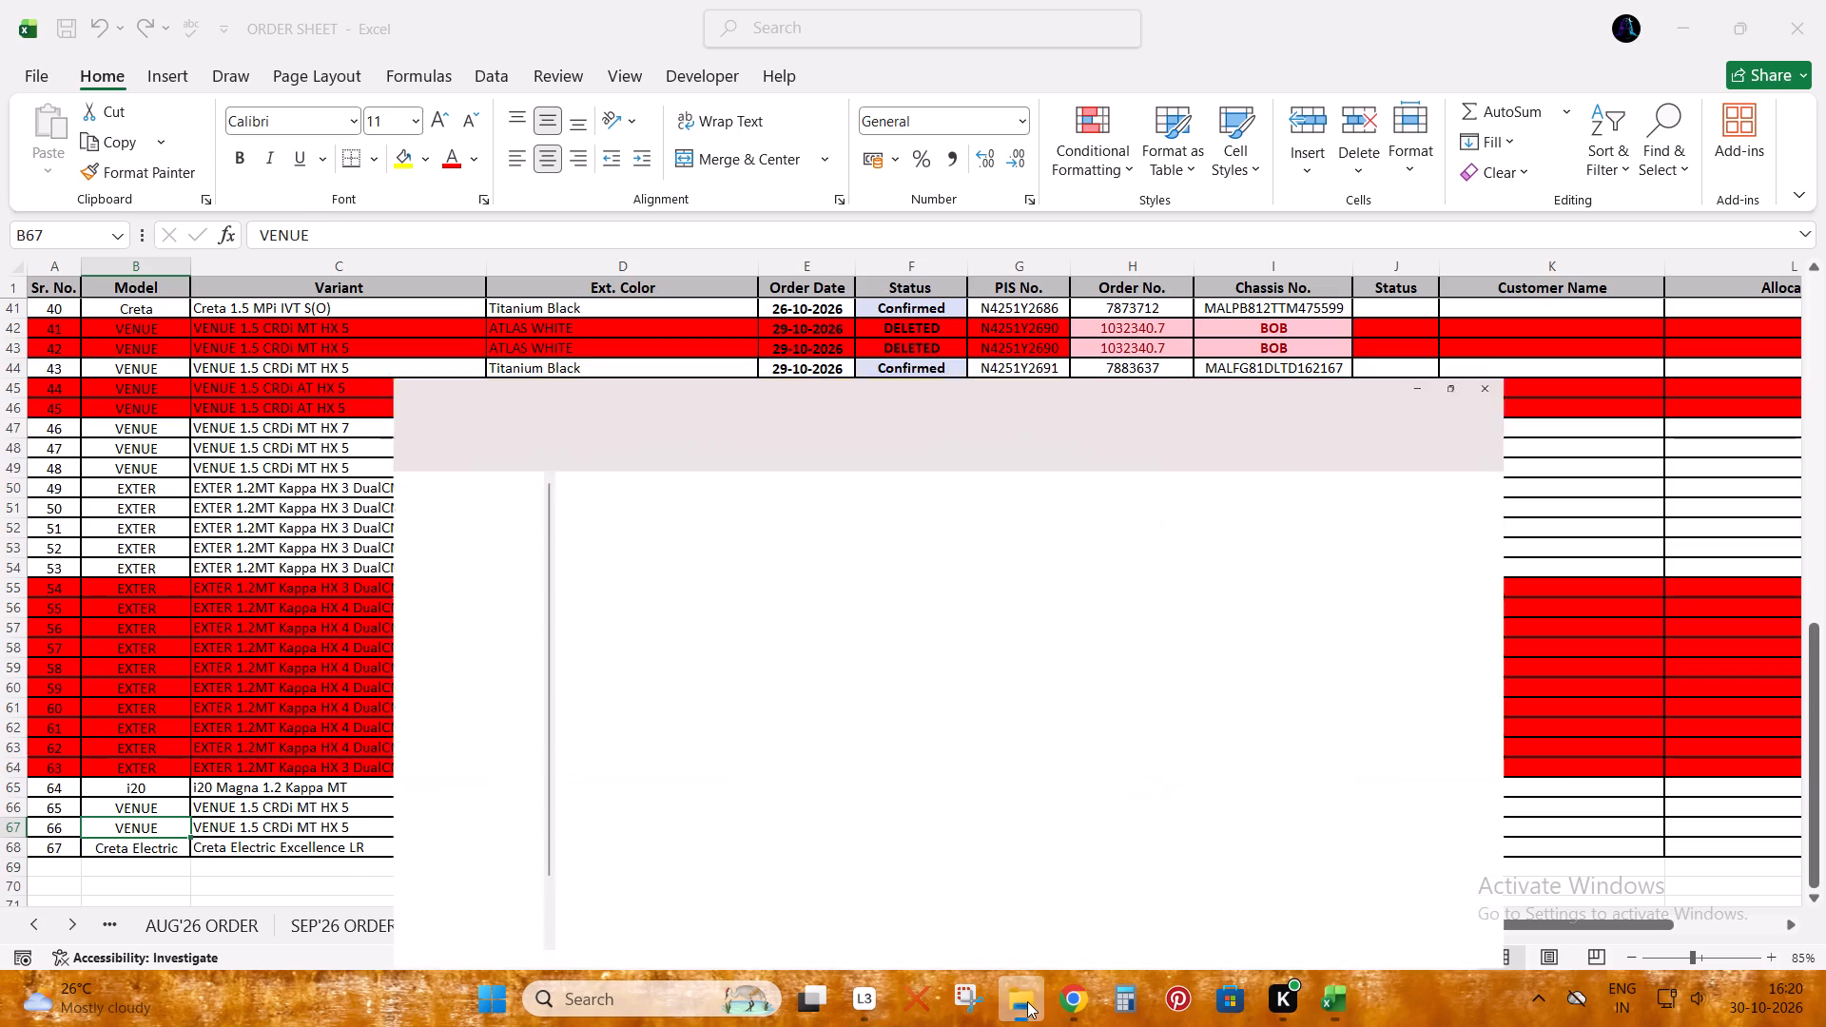
{"action": "left_click", "coordinate": [1824, 0]}
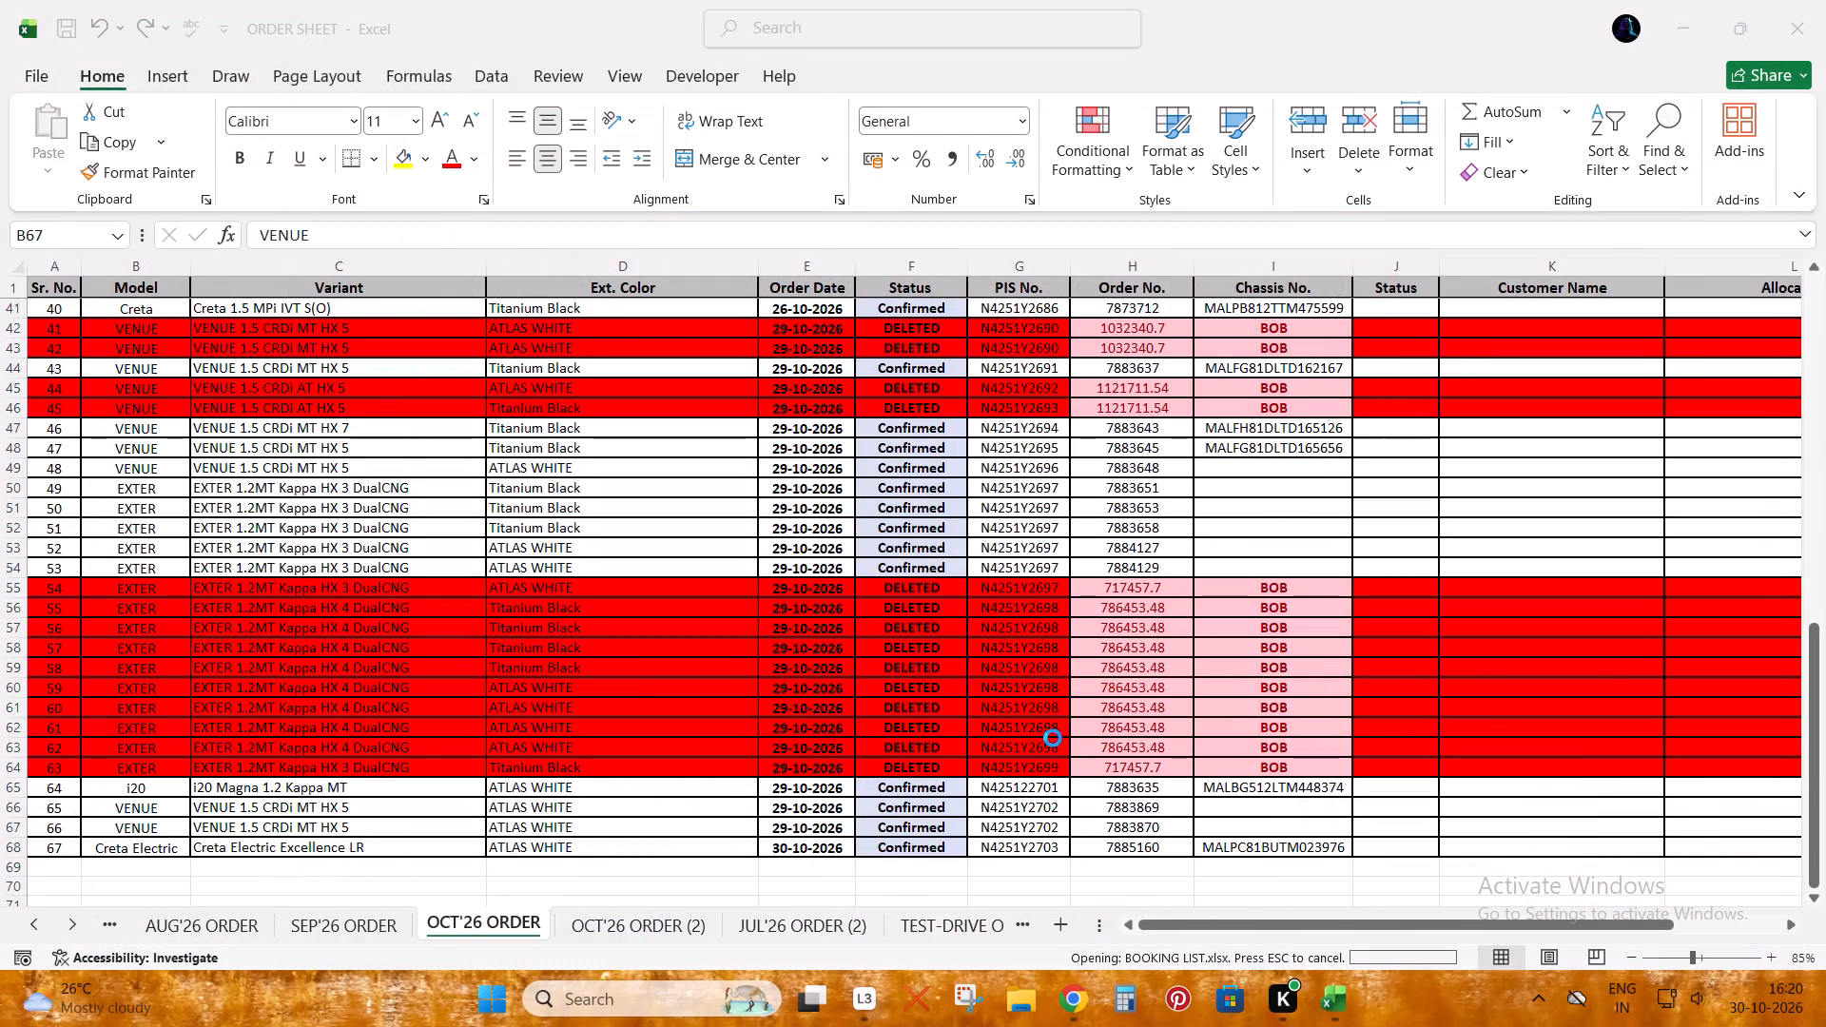
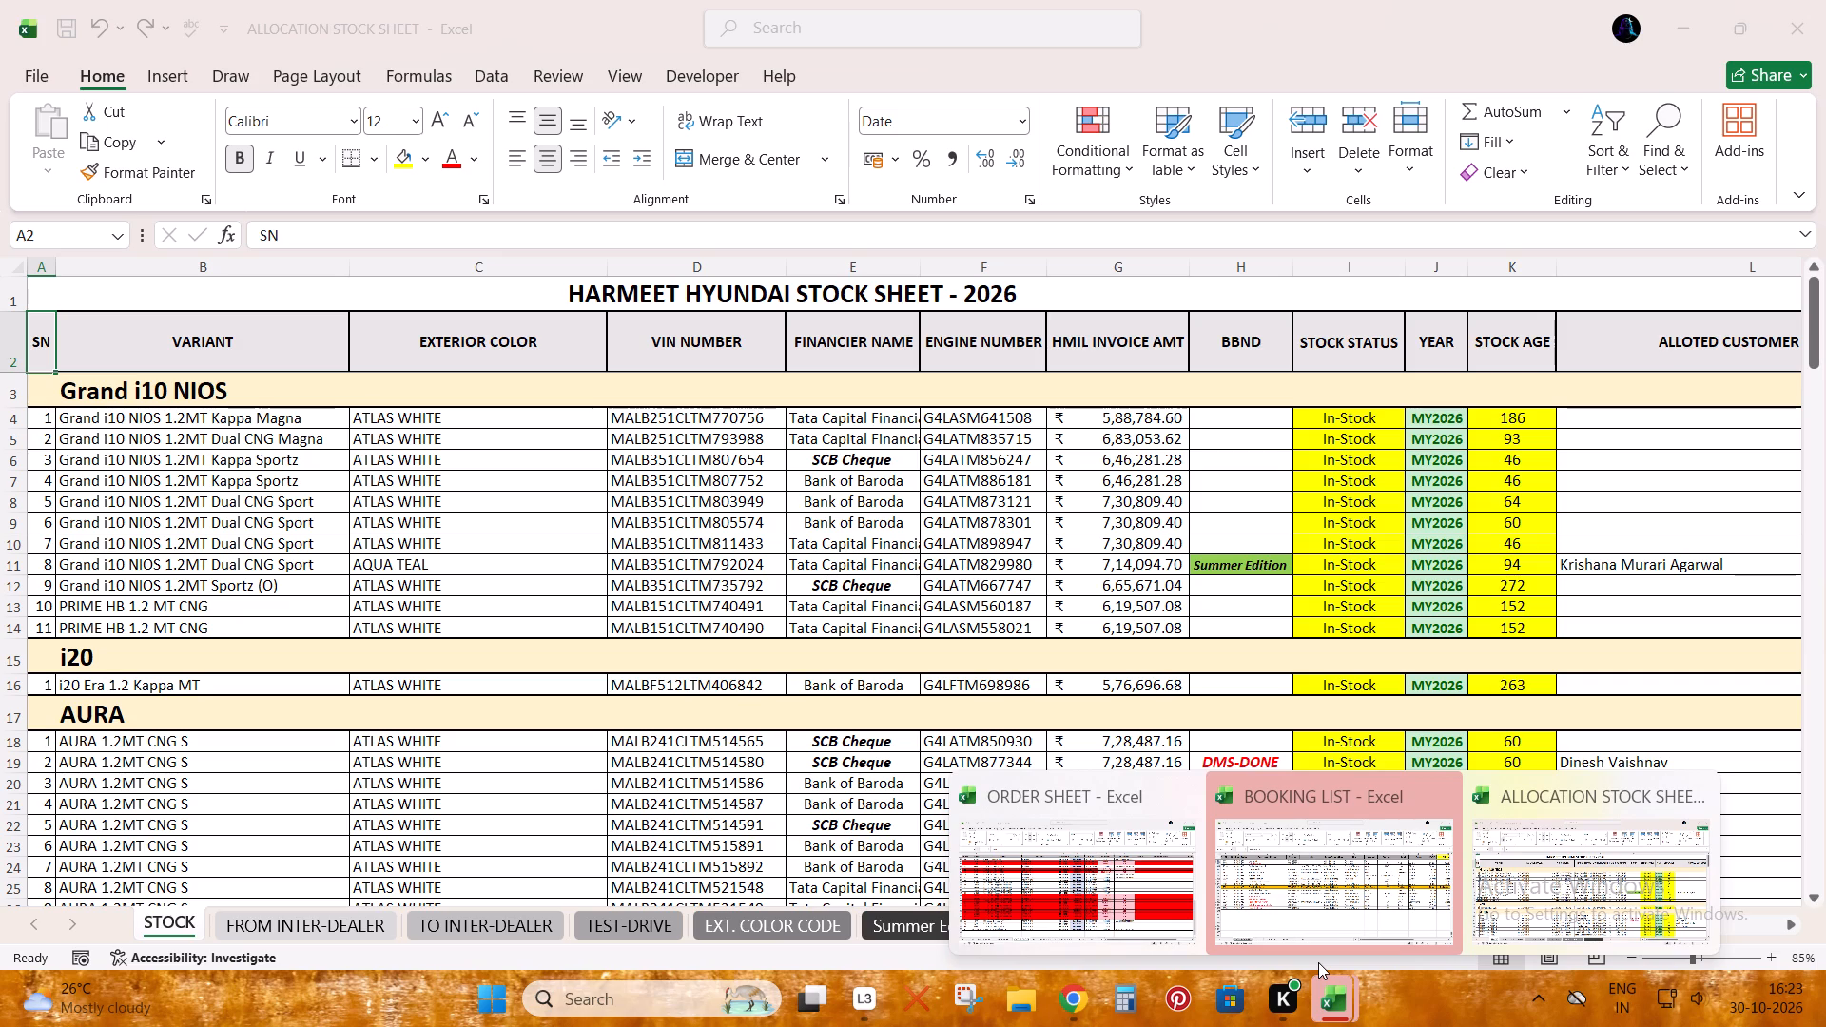
Find the VENUE 1.5 CRDi MT HX 5 cars in ATLAS WHITE on the STOCK sheet and select their two rows.
{"action": "scroll", "coordinate": [748, 676], "scroll_direction": "down", "scroll_amount": 2}
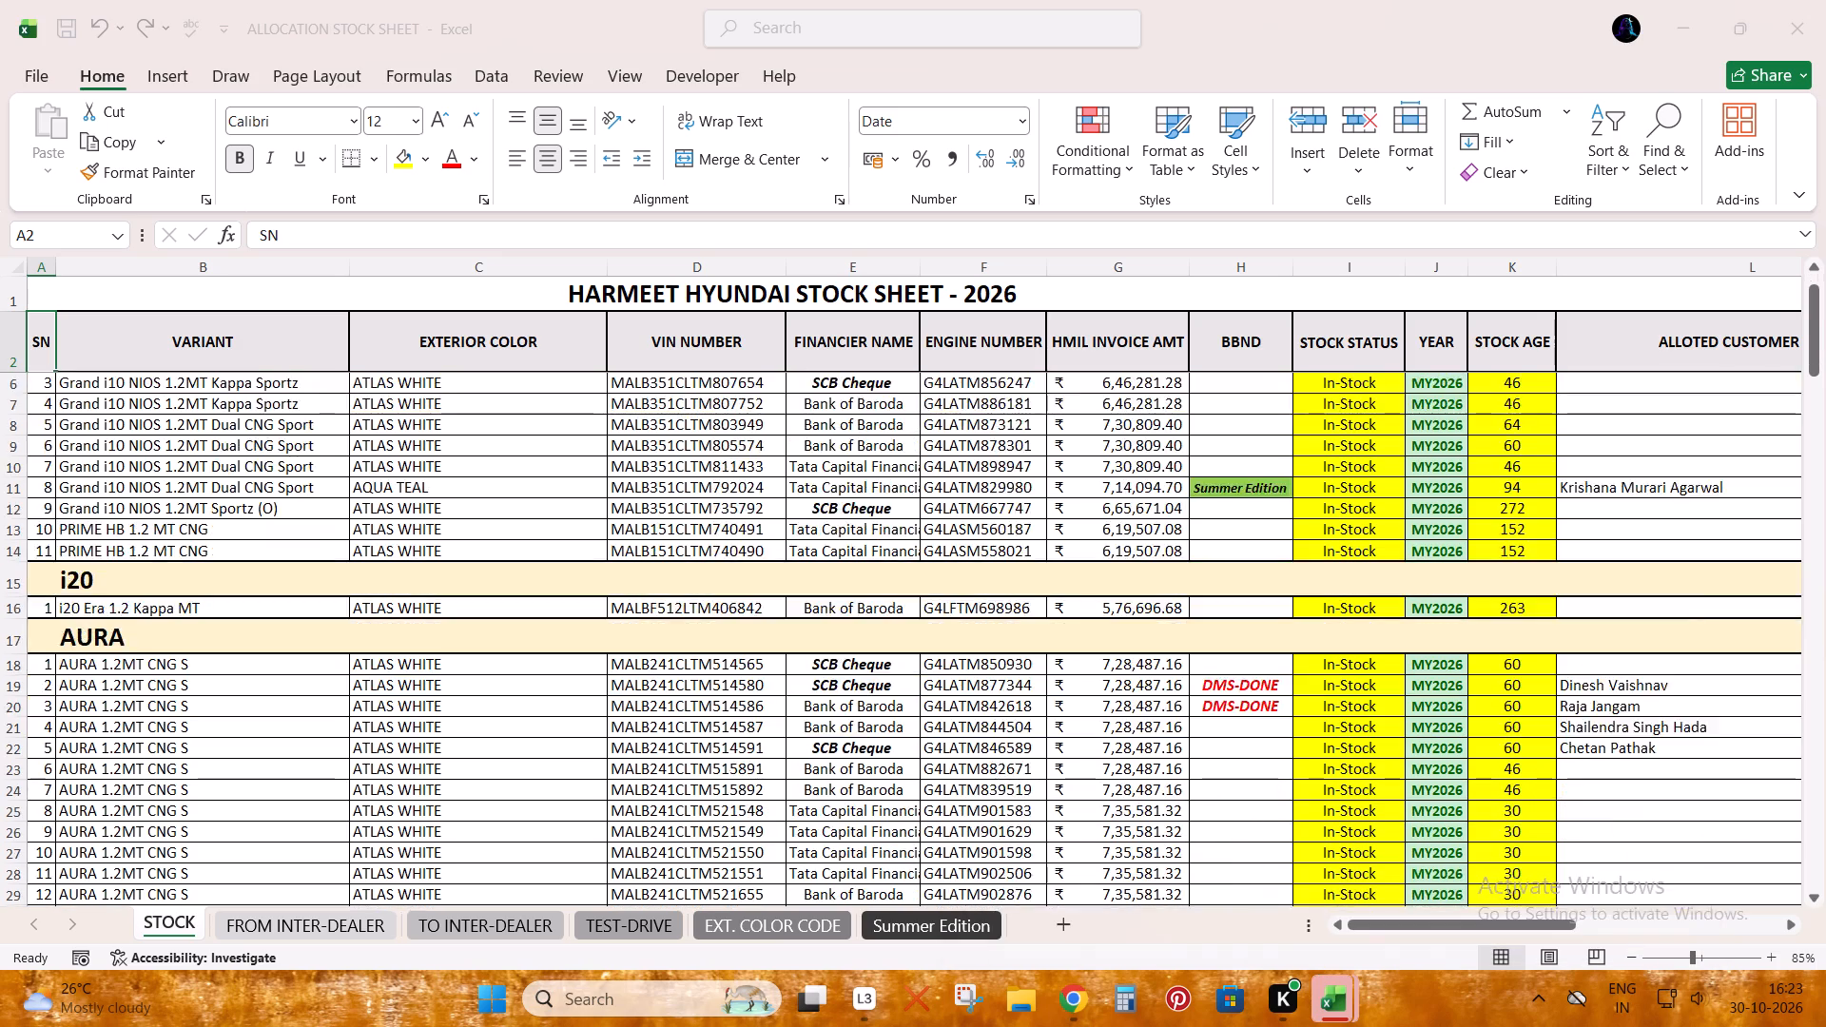
{"action": "scroll", "coordinate": [748, 676], "scroll_direction": "down", "scroll_amount": 19}
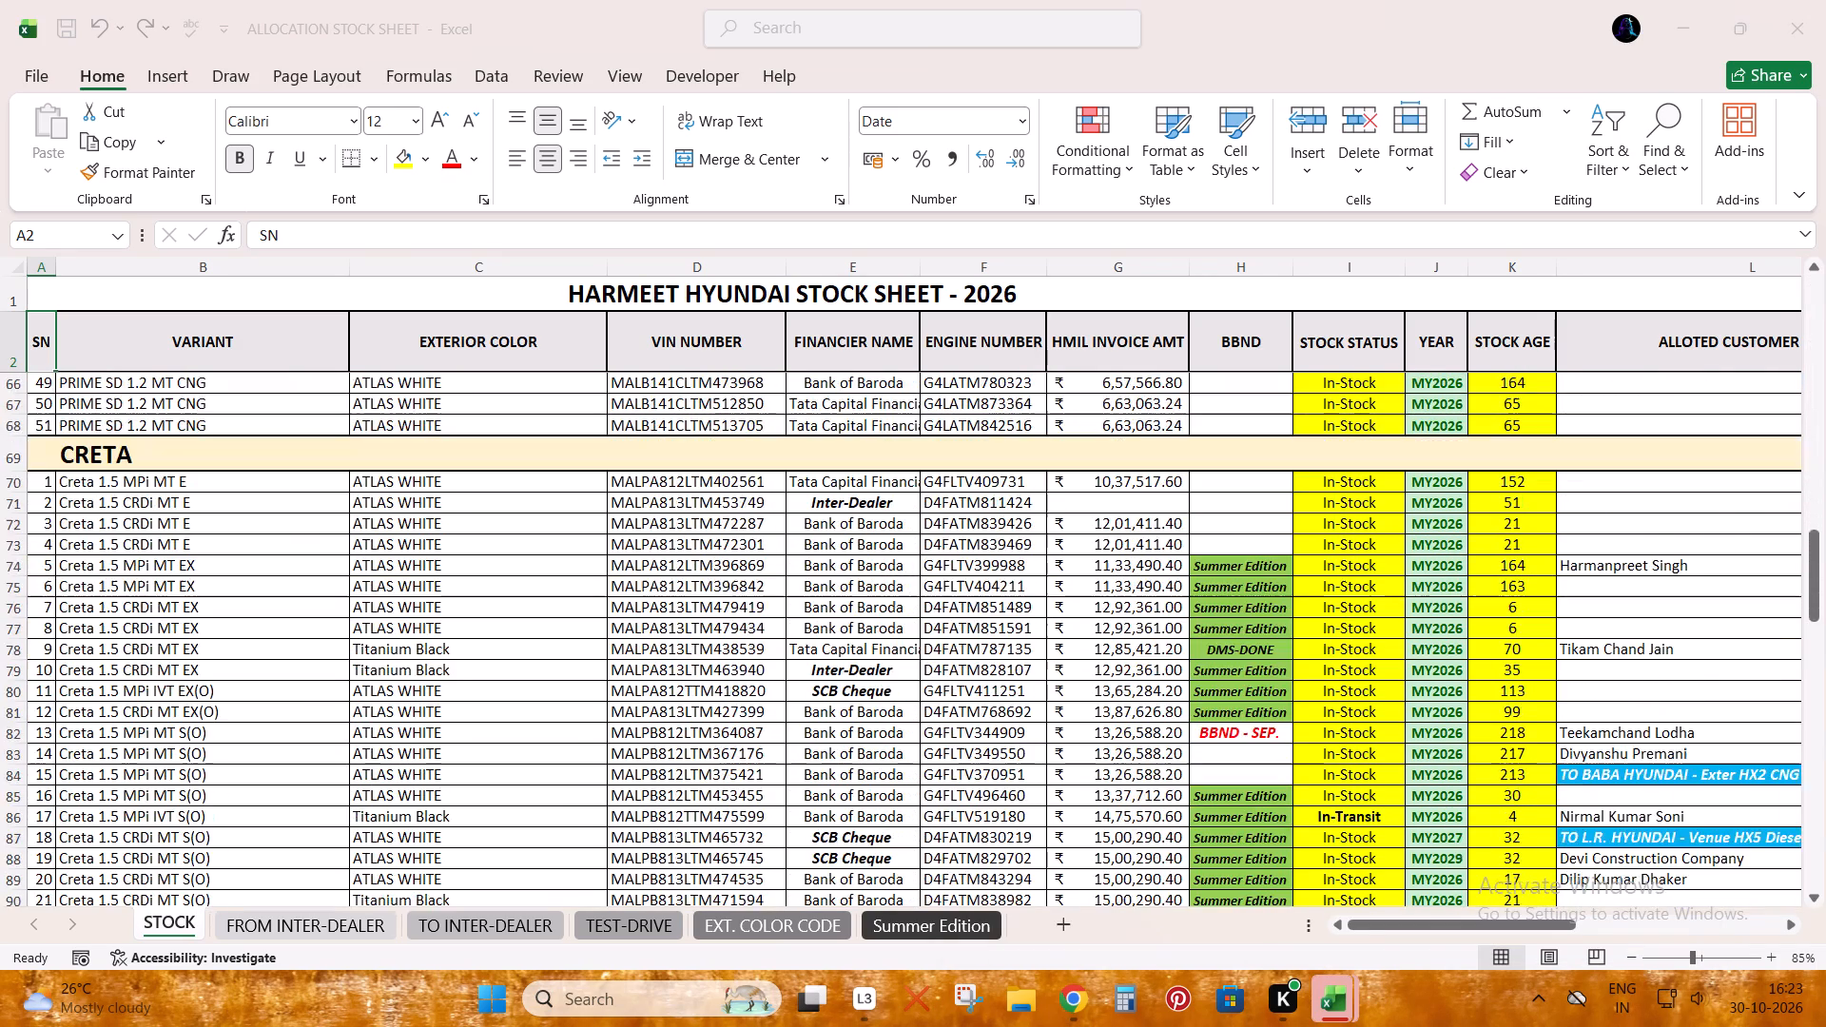
{"action": "scroll", "coordinate": [758, 674], "scroll_direction": "down", "scroll_amount": 8}
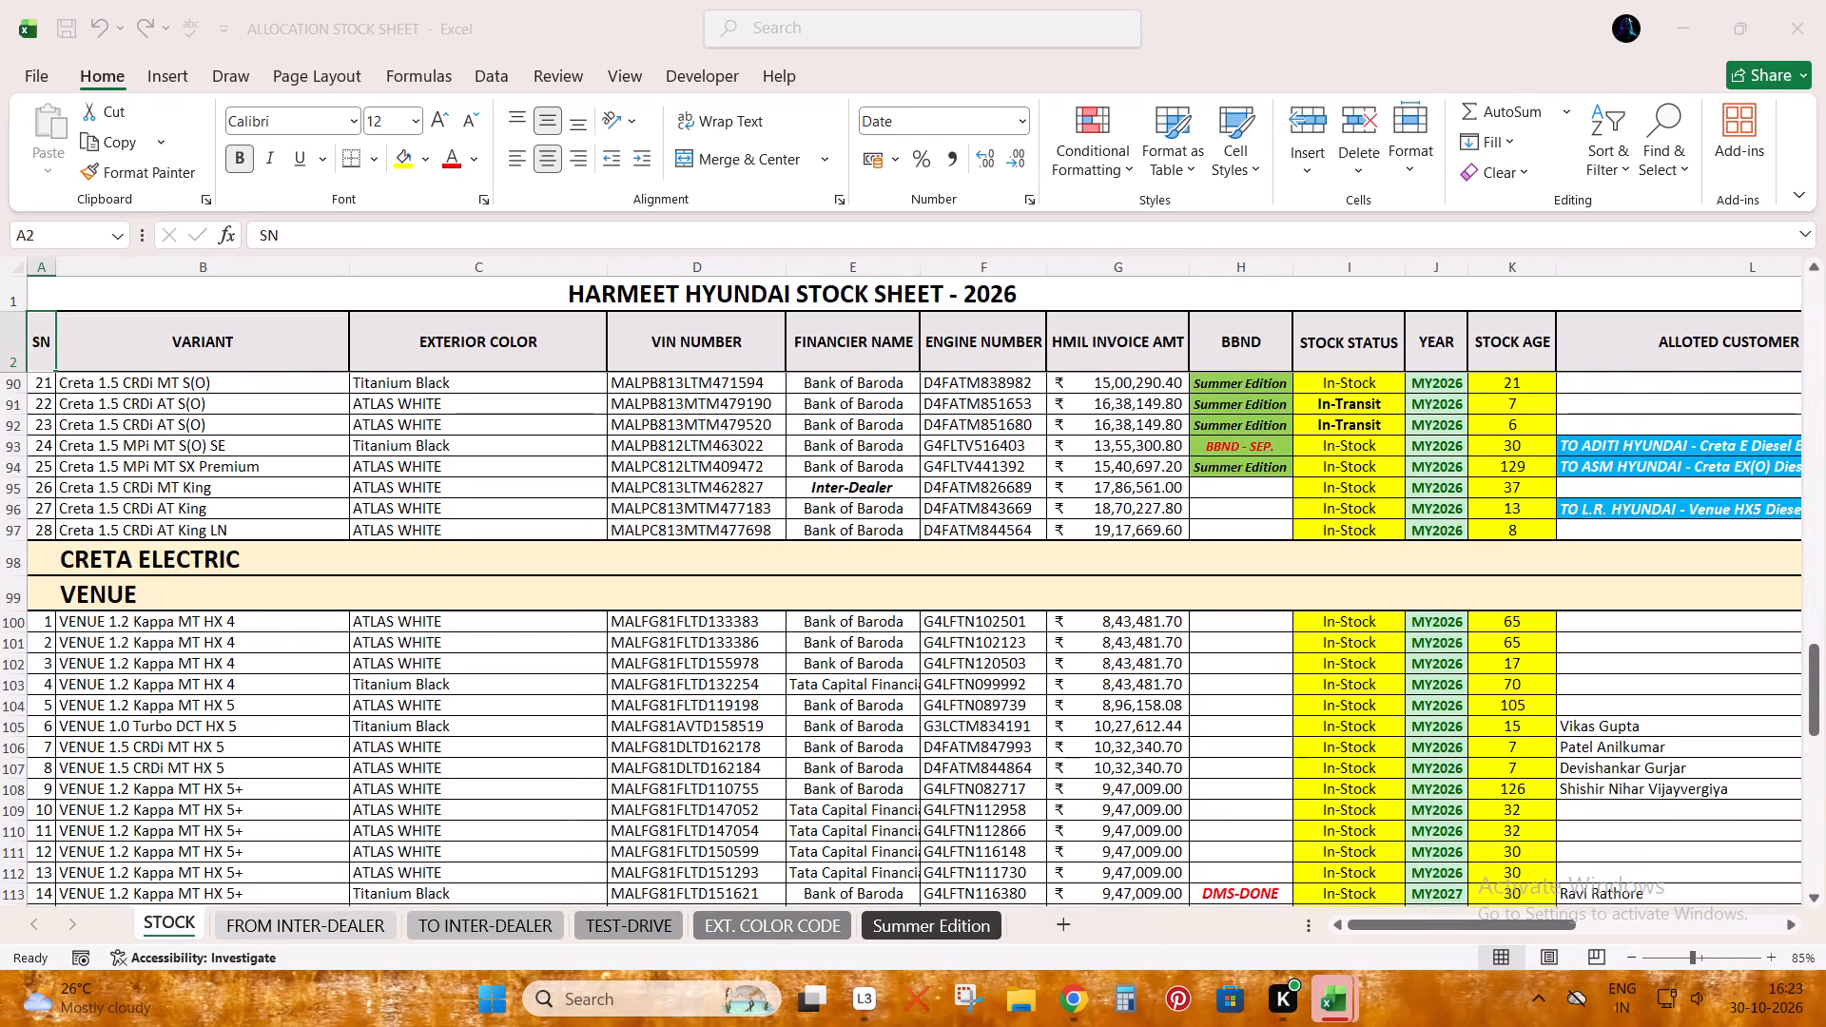
{"action": "left_click_drag", "start_coordinate": [17, 747], "coordinate": [24, 766]}
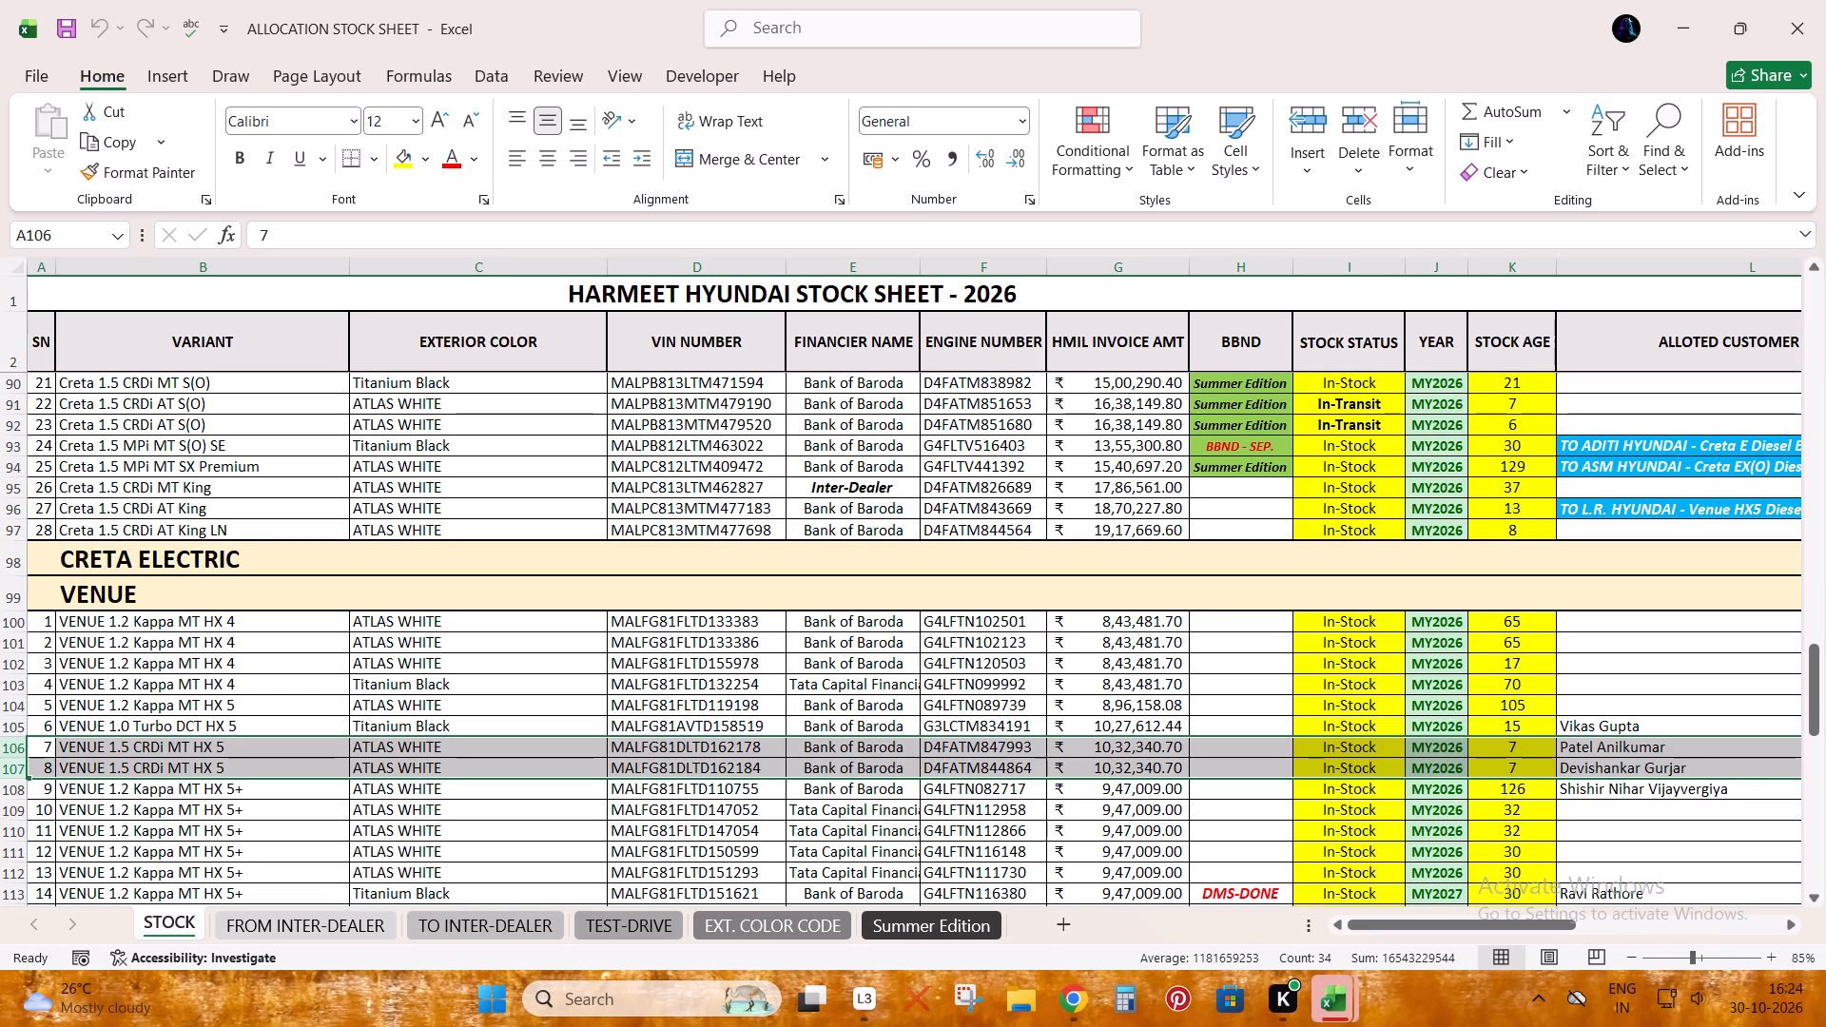
Check the OCT'26 ORDER sheet of the ORDER SHEET workbook against the selected Venue stock rows.
{"action": "left_click", "coordinate": [1324, 1005]}
{"action": "left_click", "coordinate": [1147, 892]}
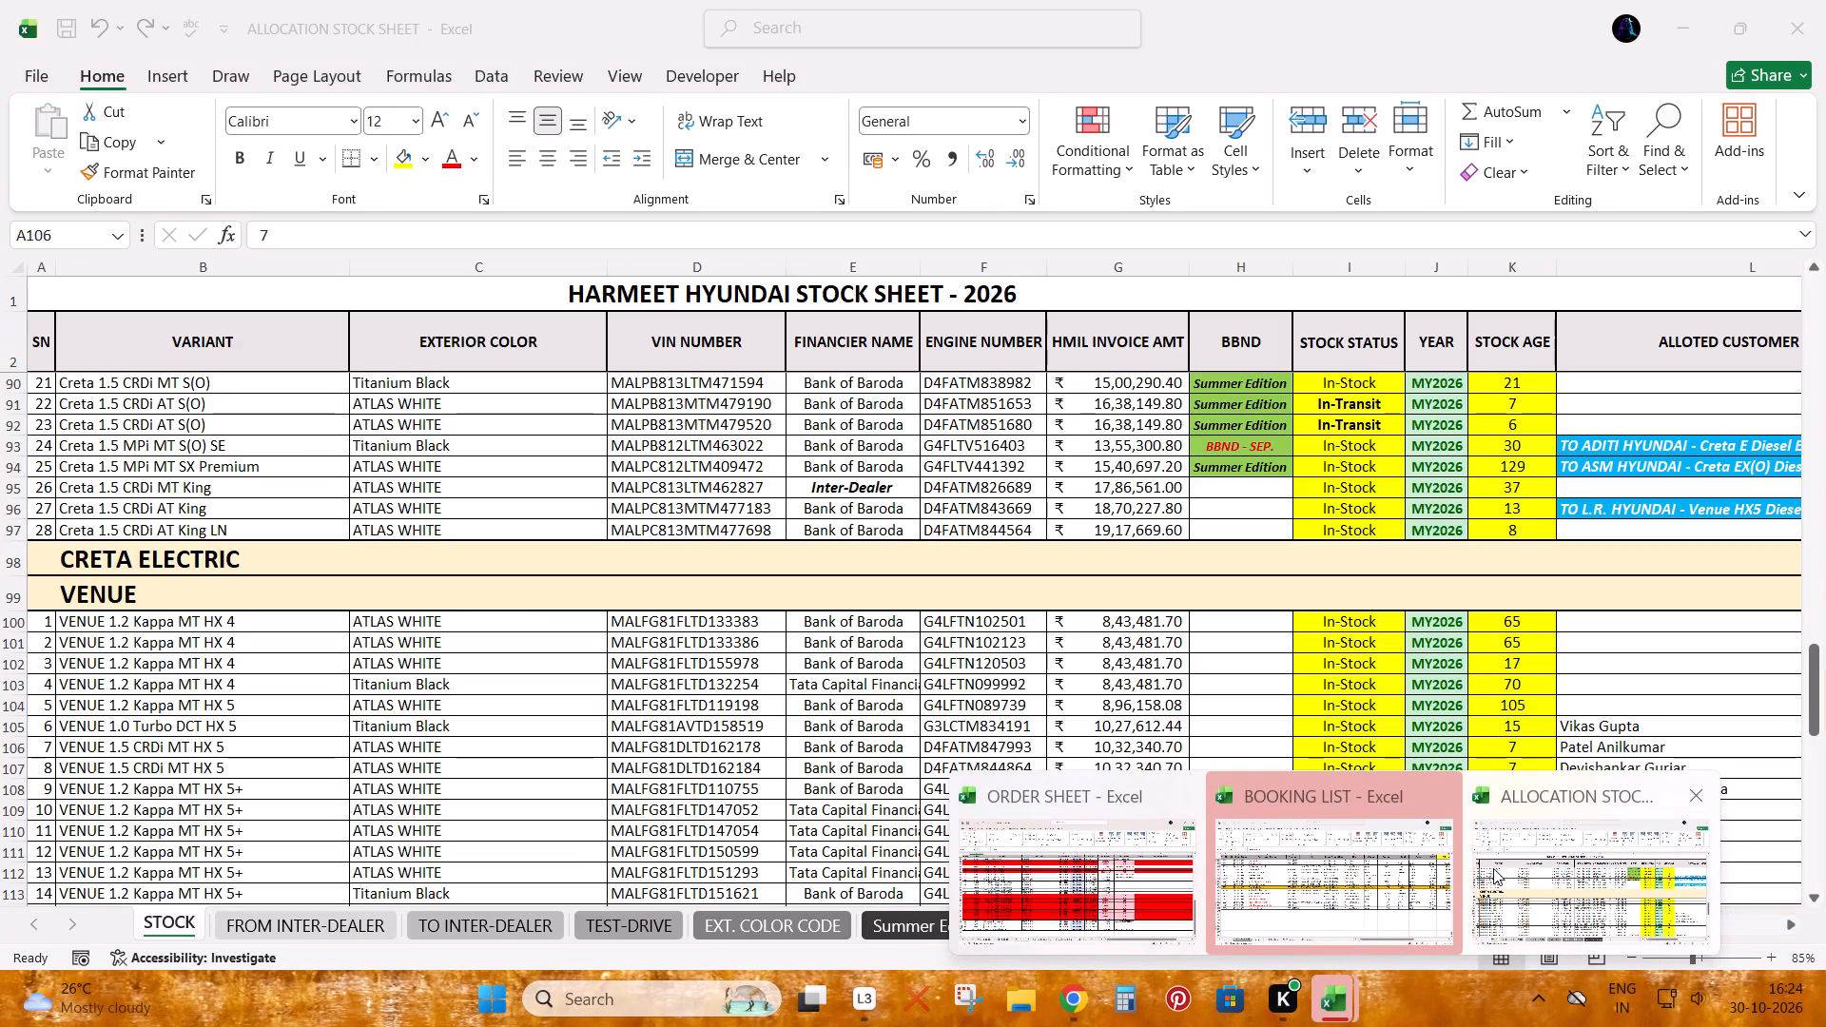
{"action": "left_click", "coordinate": [1494, 868]}
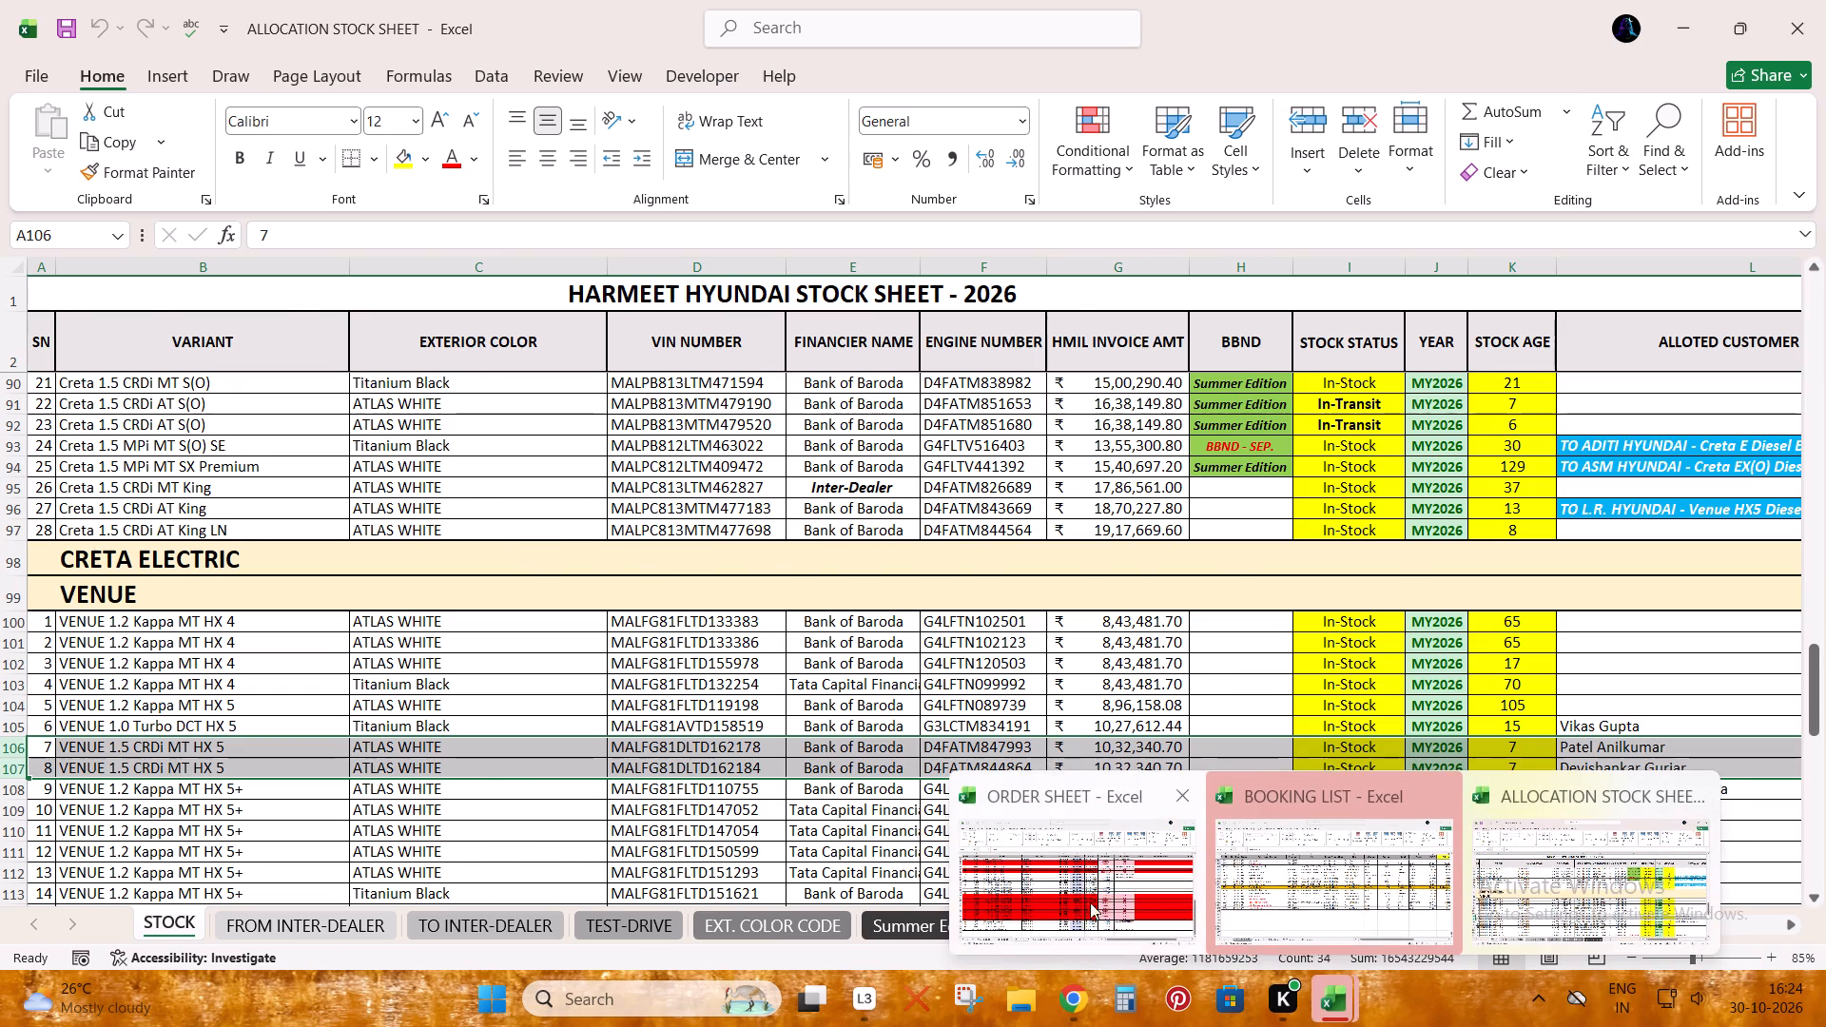
{"action": "left_click", "coordinate": [1078, 899]}
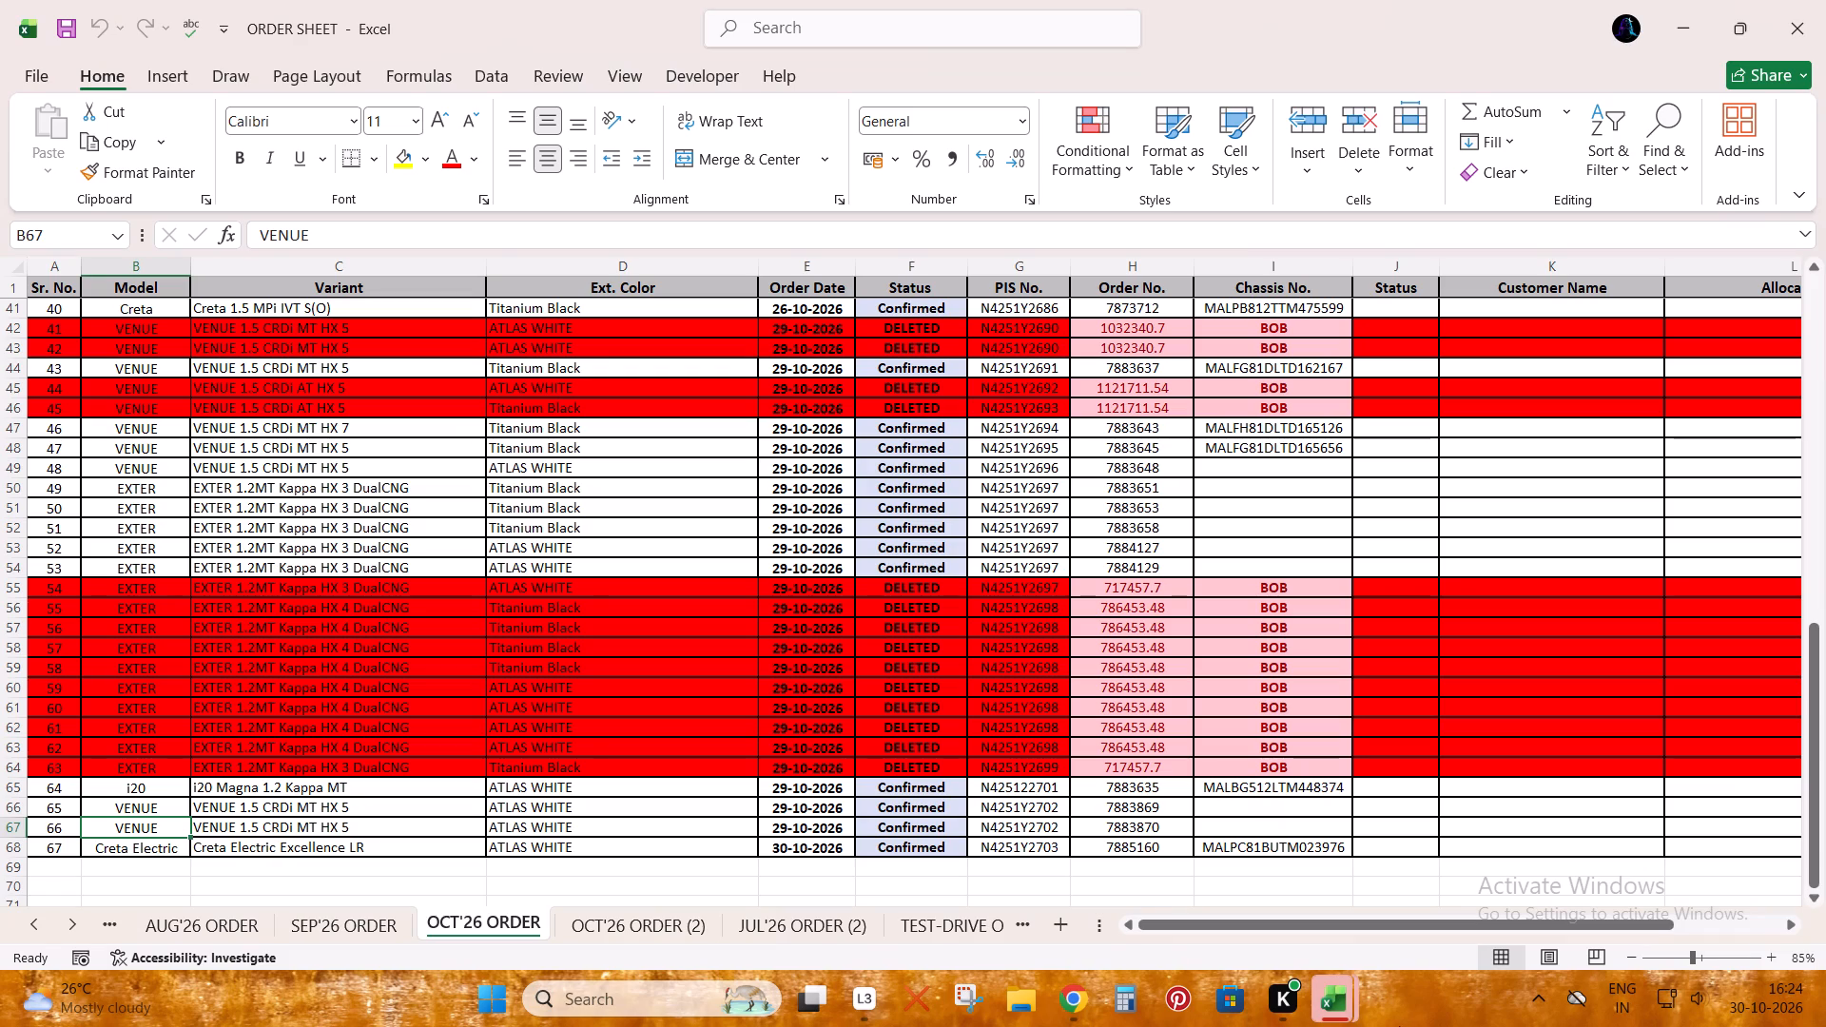
{"action": "left_click", "coordinate": [1565, 918]}
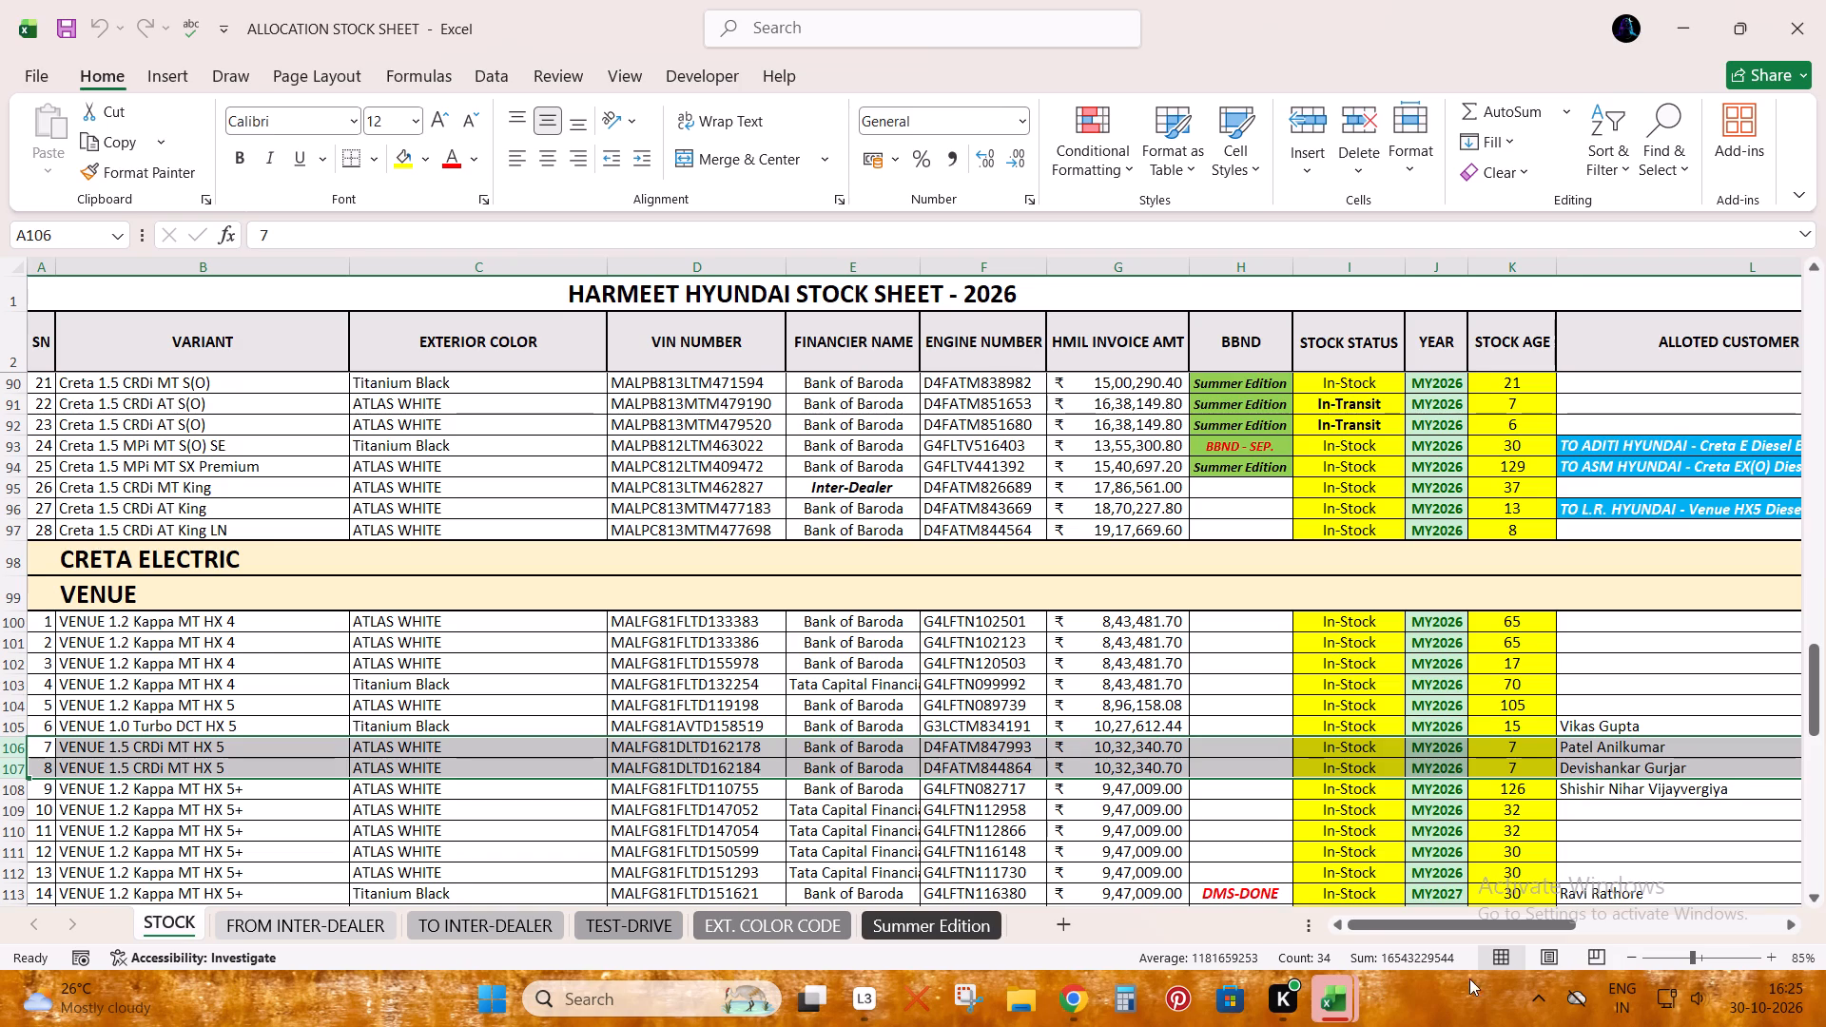
Examine the full VENUE section of the STOCK sheet in the ALLOCATION STOCK SHEET workbook.
{"action": "scroll", "coordinate": [1396, 800], "scroll_direction": "down", "scroll_amount": 1}
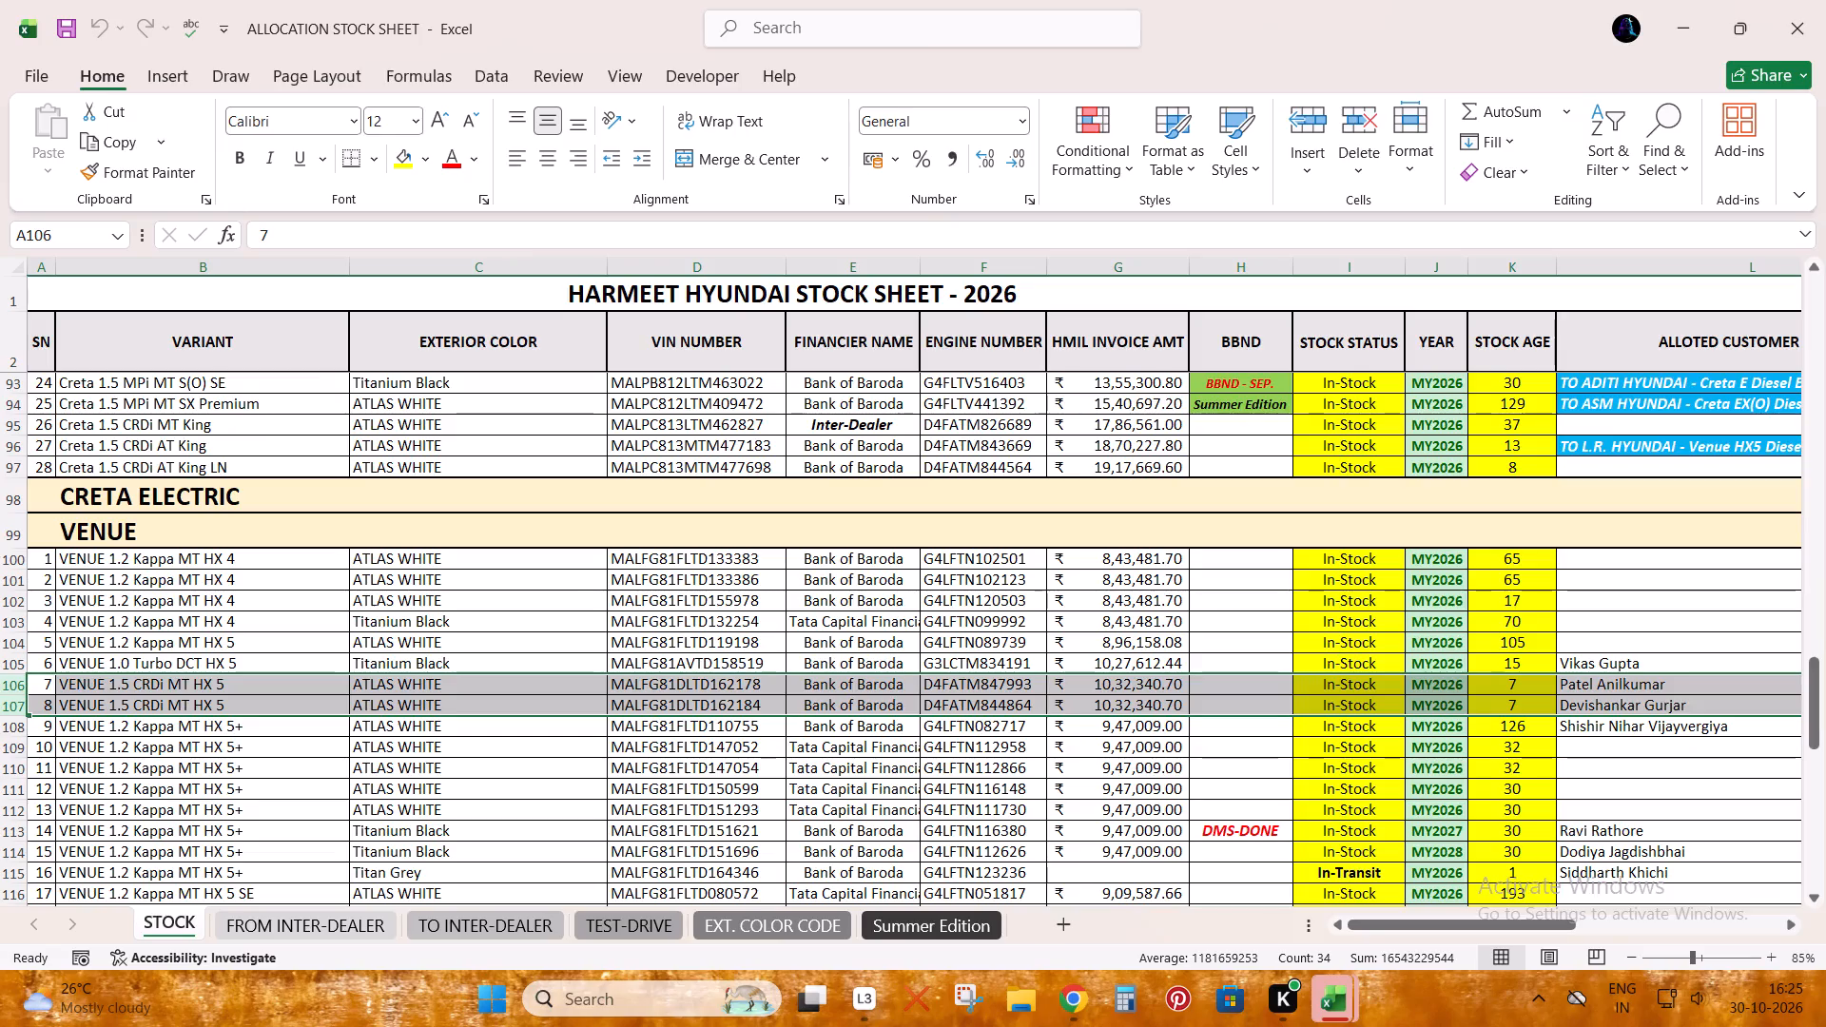
{"action": "left_click", "coordinate": [864, 993]}
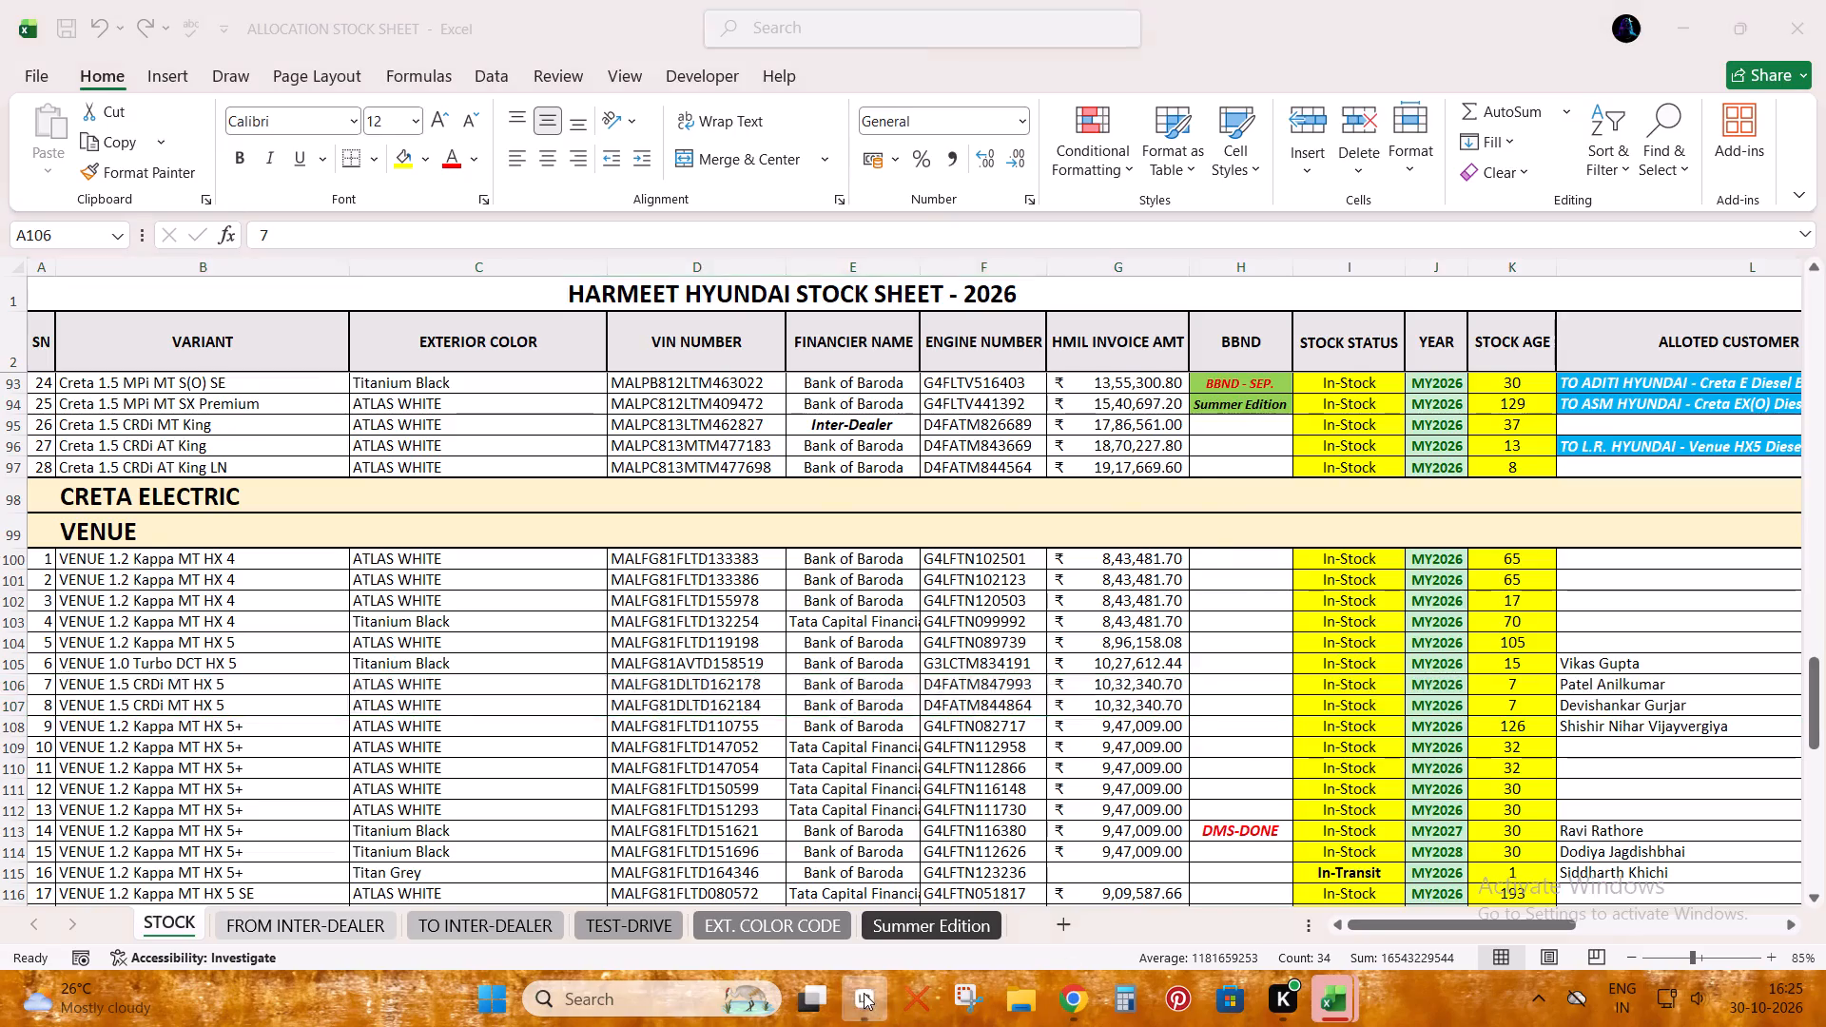
{"action": "left_click", "coordinate": [864, 993]}
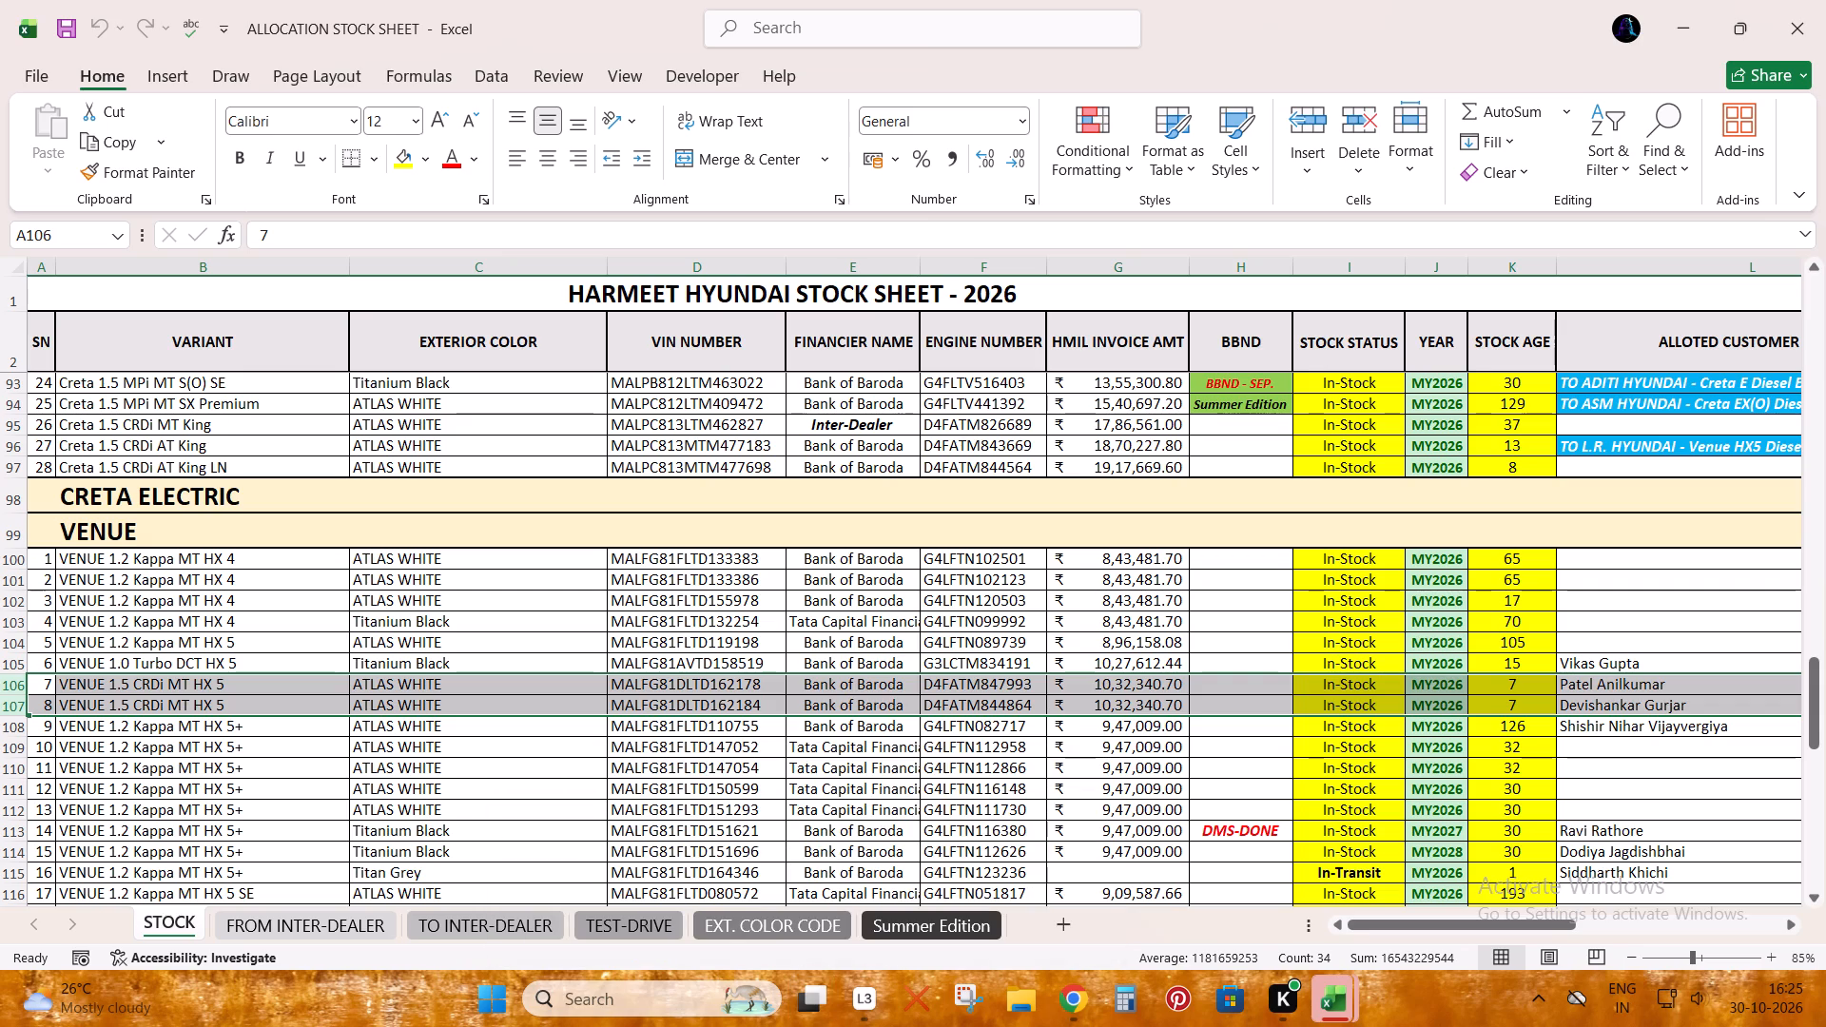
{"action": "scroll", "coordinate": [835, 672], "scroll_direction": "down", "scroll_amount": 2}
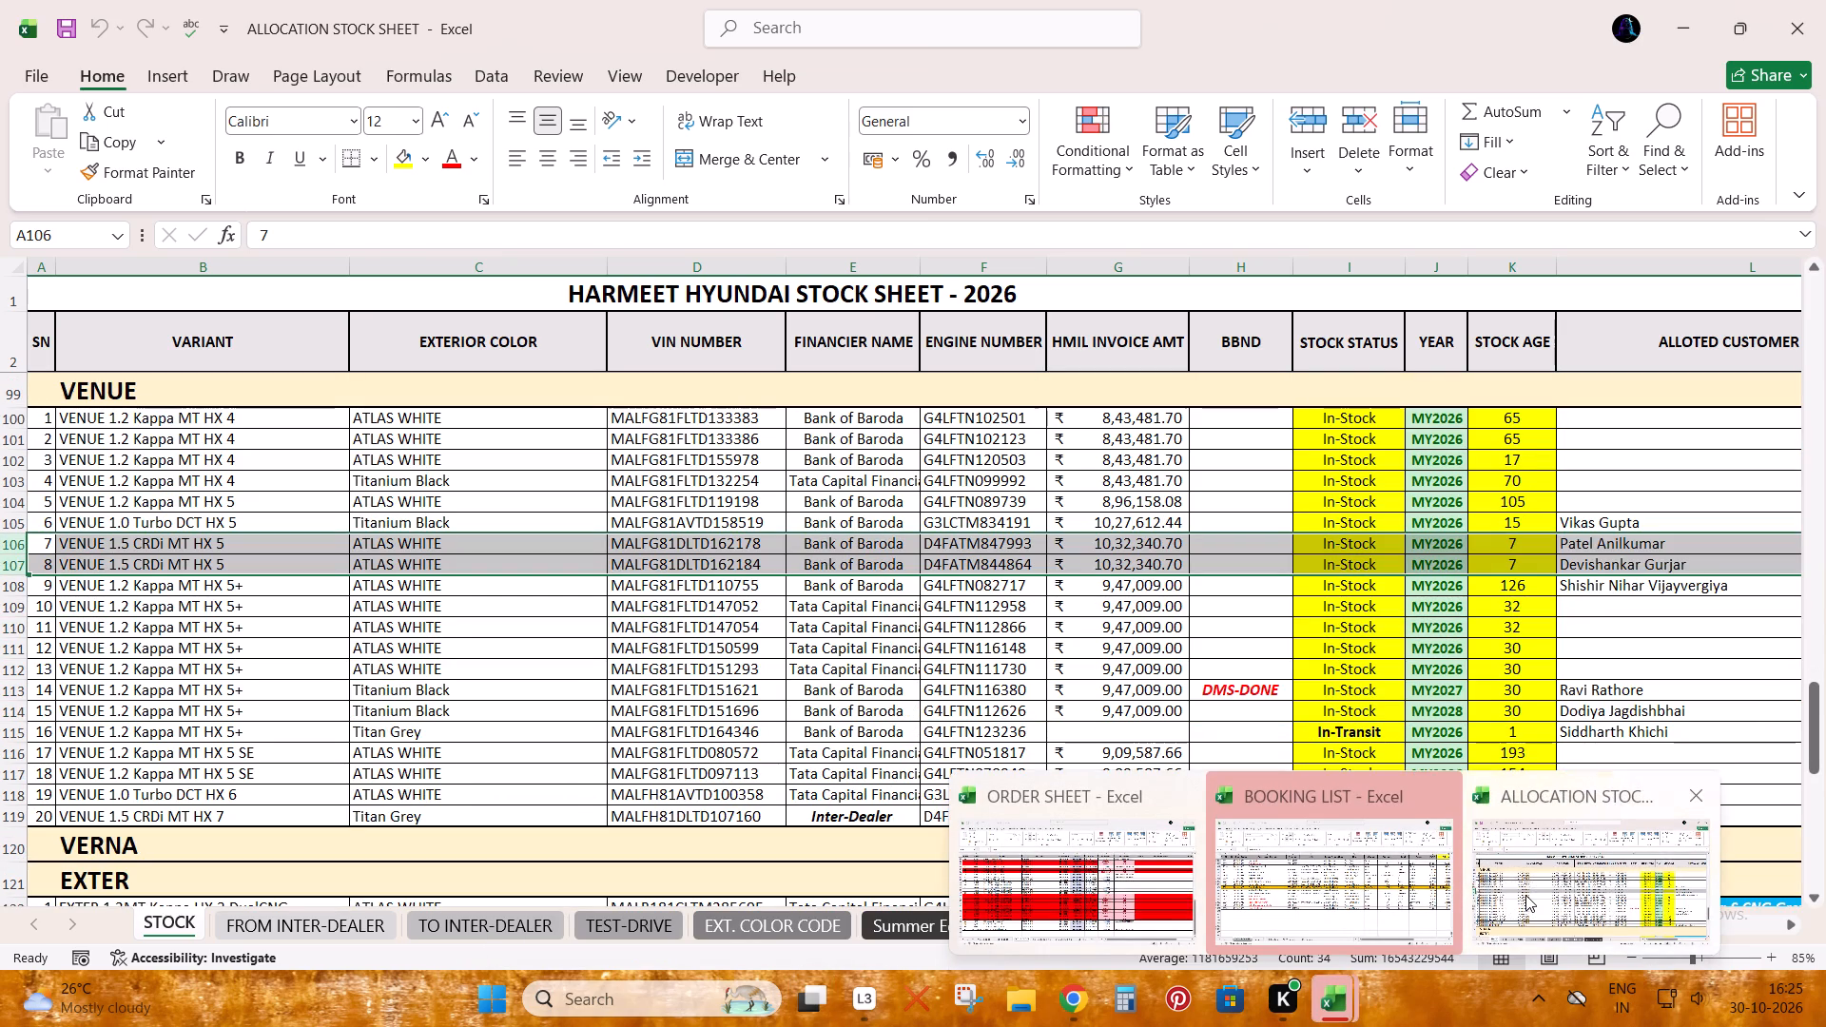
{"action": "left_click", "coordinate": [1525, 895]}
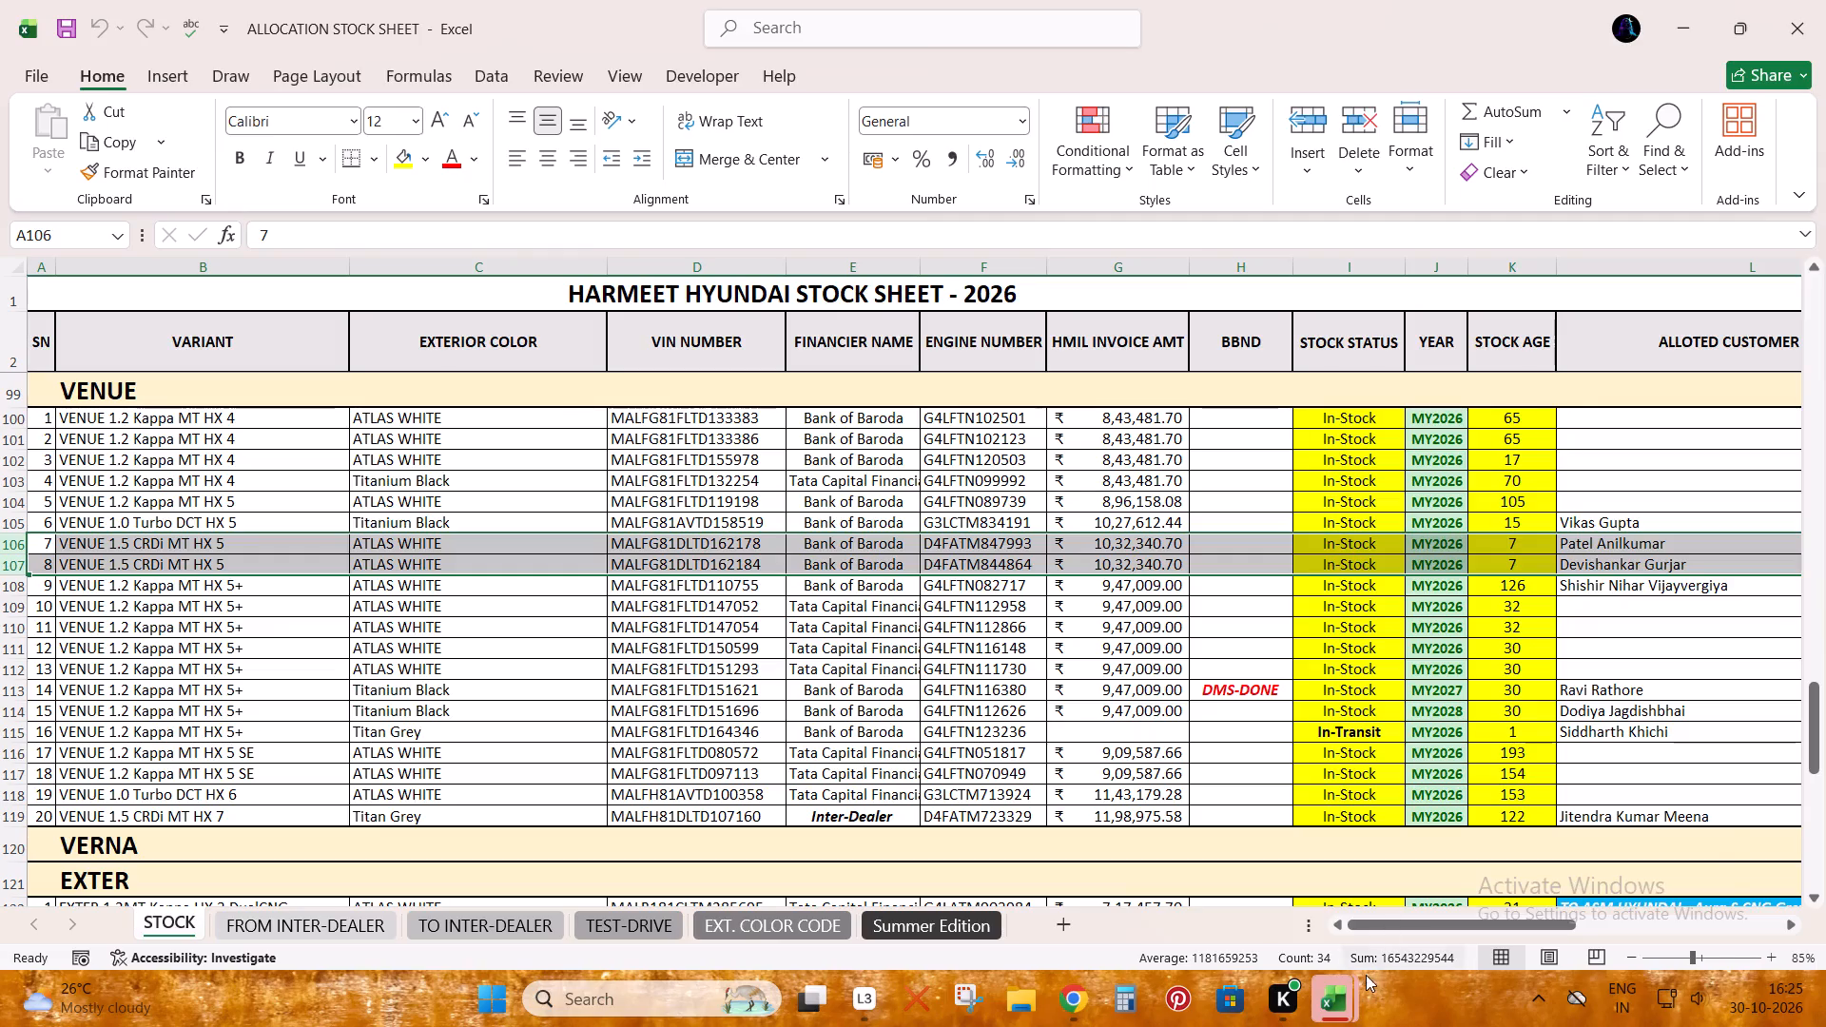
Review the Venue HX5 Diesel booking with Sr. No. 2826 across all its columns in the BOOKING LIST workbook.
{"action": "left_click", "coordinate": [1255, 894]}
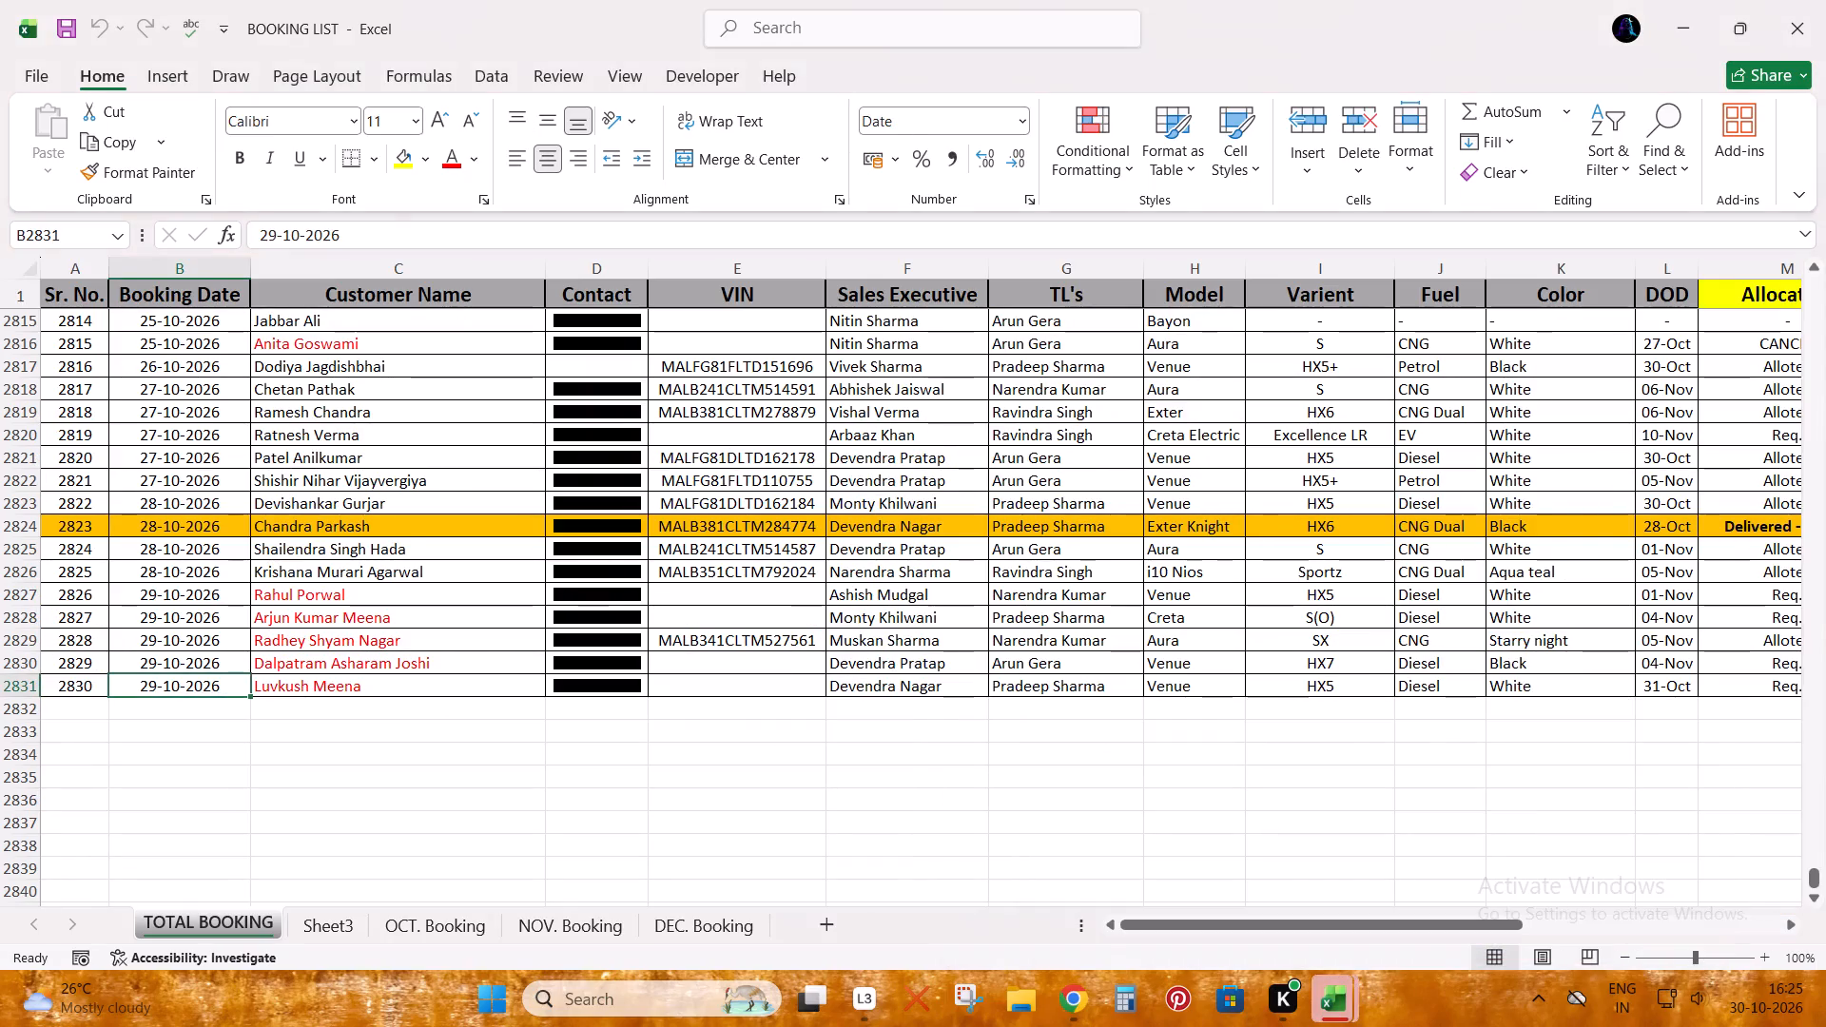
{"action": "left_click", "coordinate": [478, 598]}
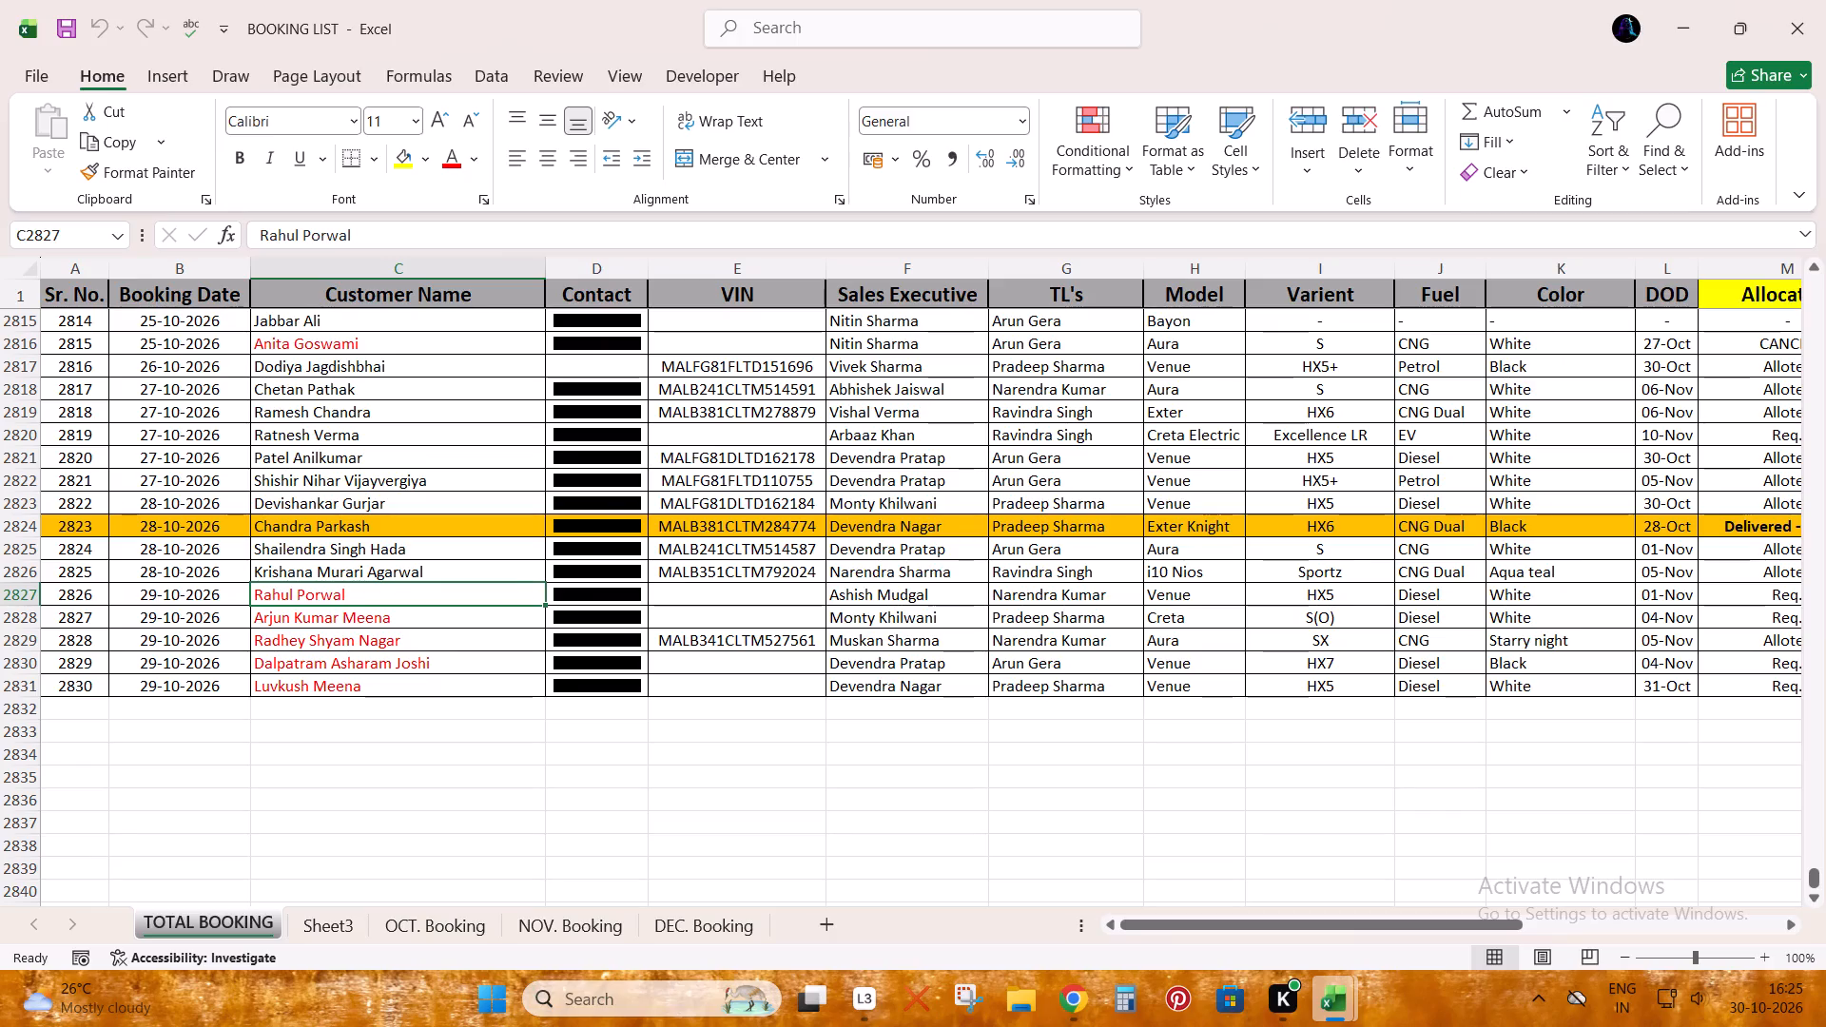
{"action": "key", "text": "ctrl+Right"}
{"action": "key", "text": "ctrl+Right"}
{"action": "key", "text": "ctrl+Right"}
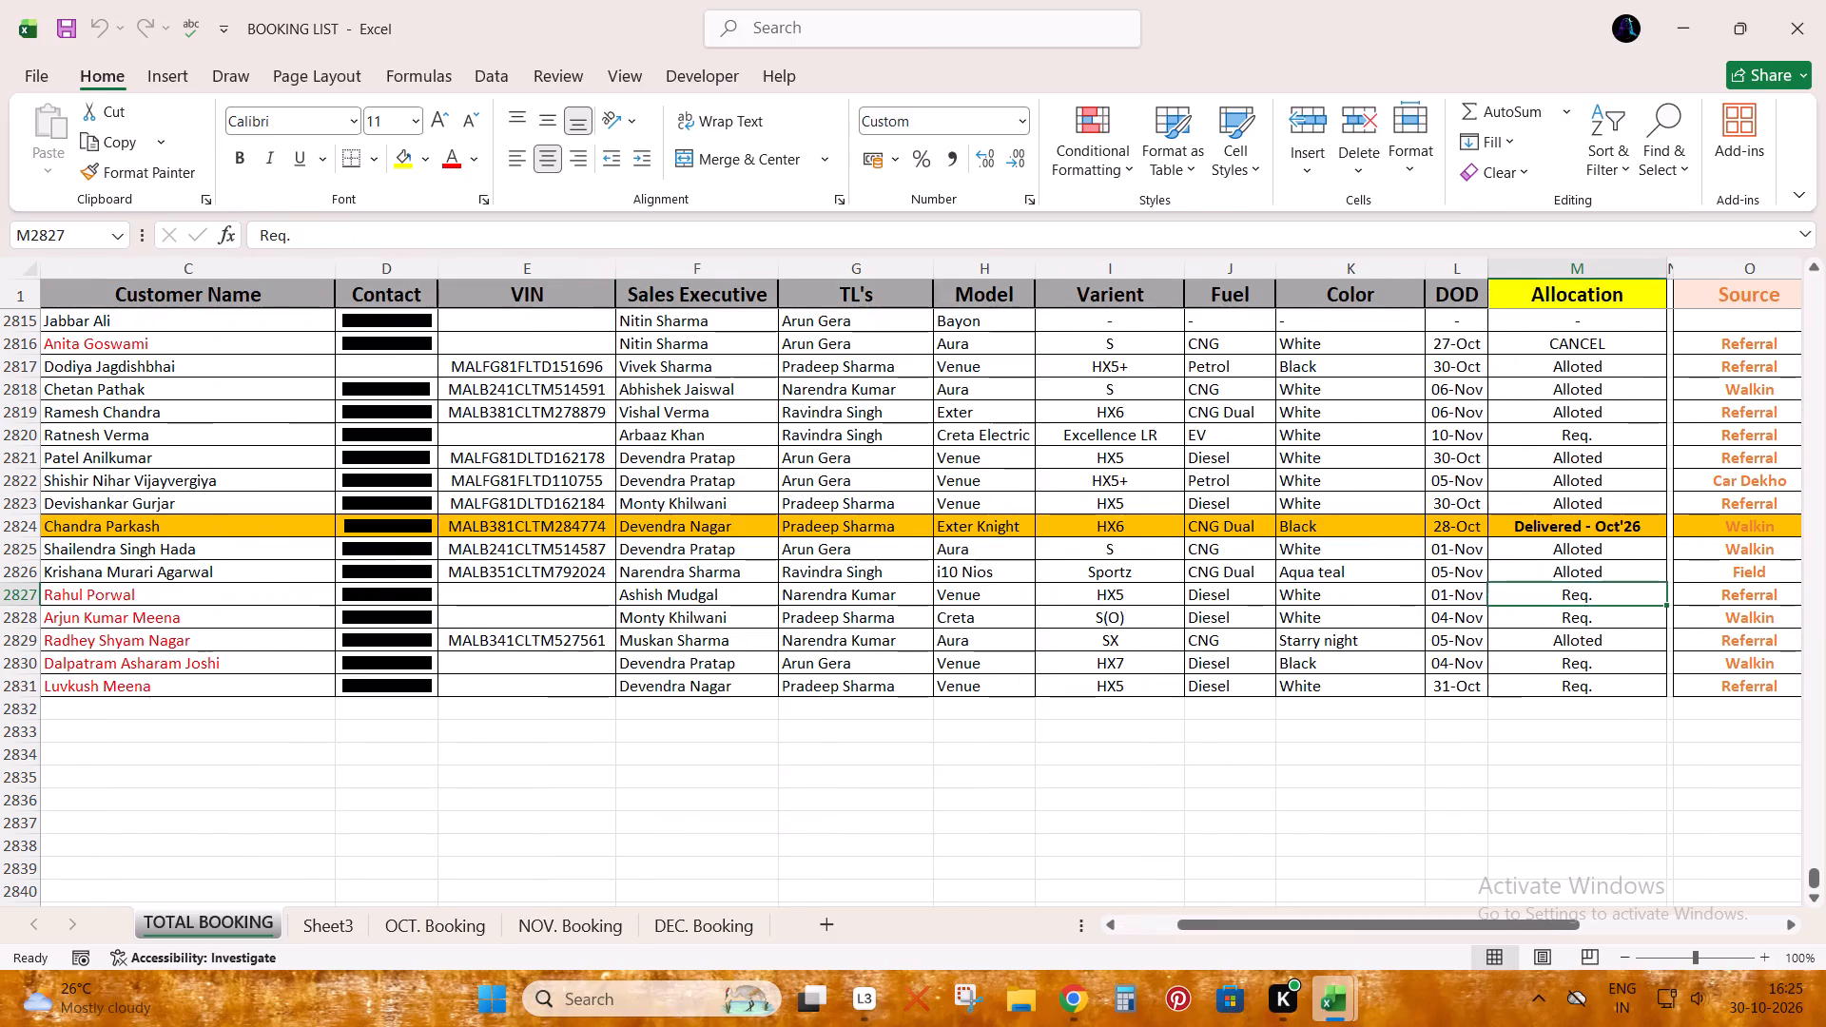
{"action": "key", "text": "Right"}
{"action": "key", "text": "Right"}
{"action": "key", "text": "Right"}
{"action": "key", "text": "Right"}
{"action": "key", "text": "Right"}
{"action": "key", "text": "Right"}
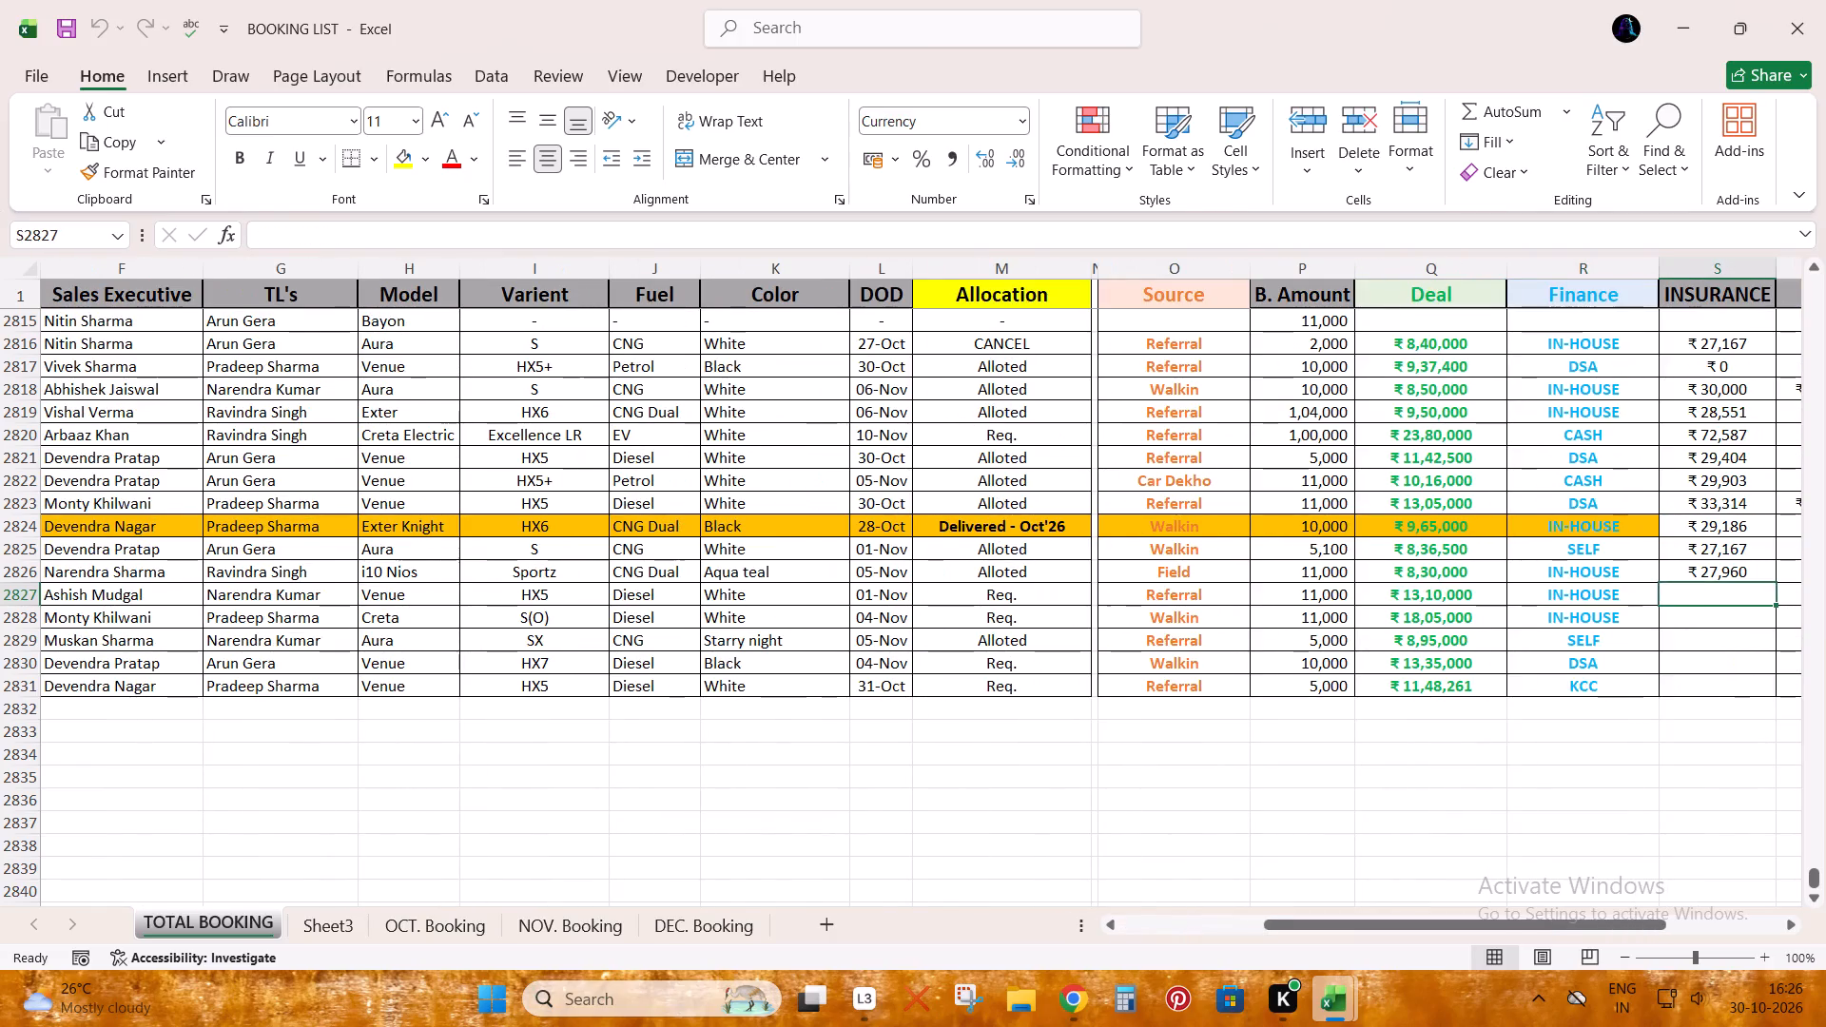
{"action": "key", "text": "ctrl+Left"}
{"action": "key", "text": "ctrl+Left"}
{"action": "key", "text": "ctrl+Left"}
{"action": "key", "text": "ctrl+Left"}
{"action": "key", "text": "ctrl+Left"}
{"action": "key", "text": "ctrl+Left"}
{"action": "key", "text": "ctrl+Left"}
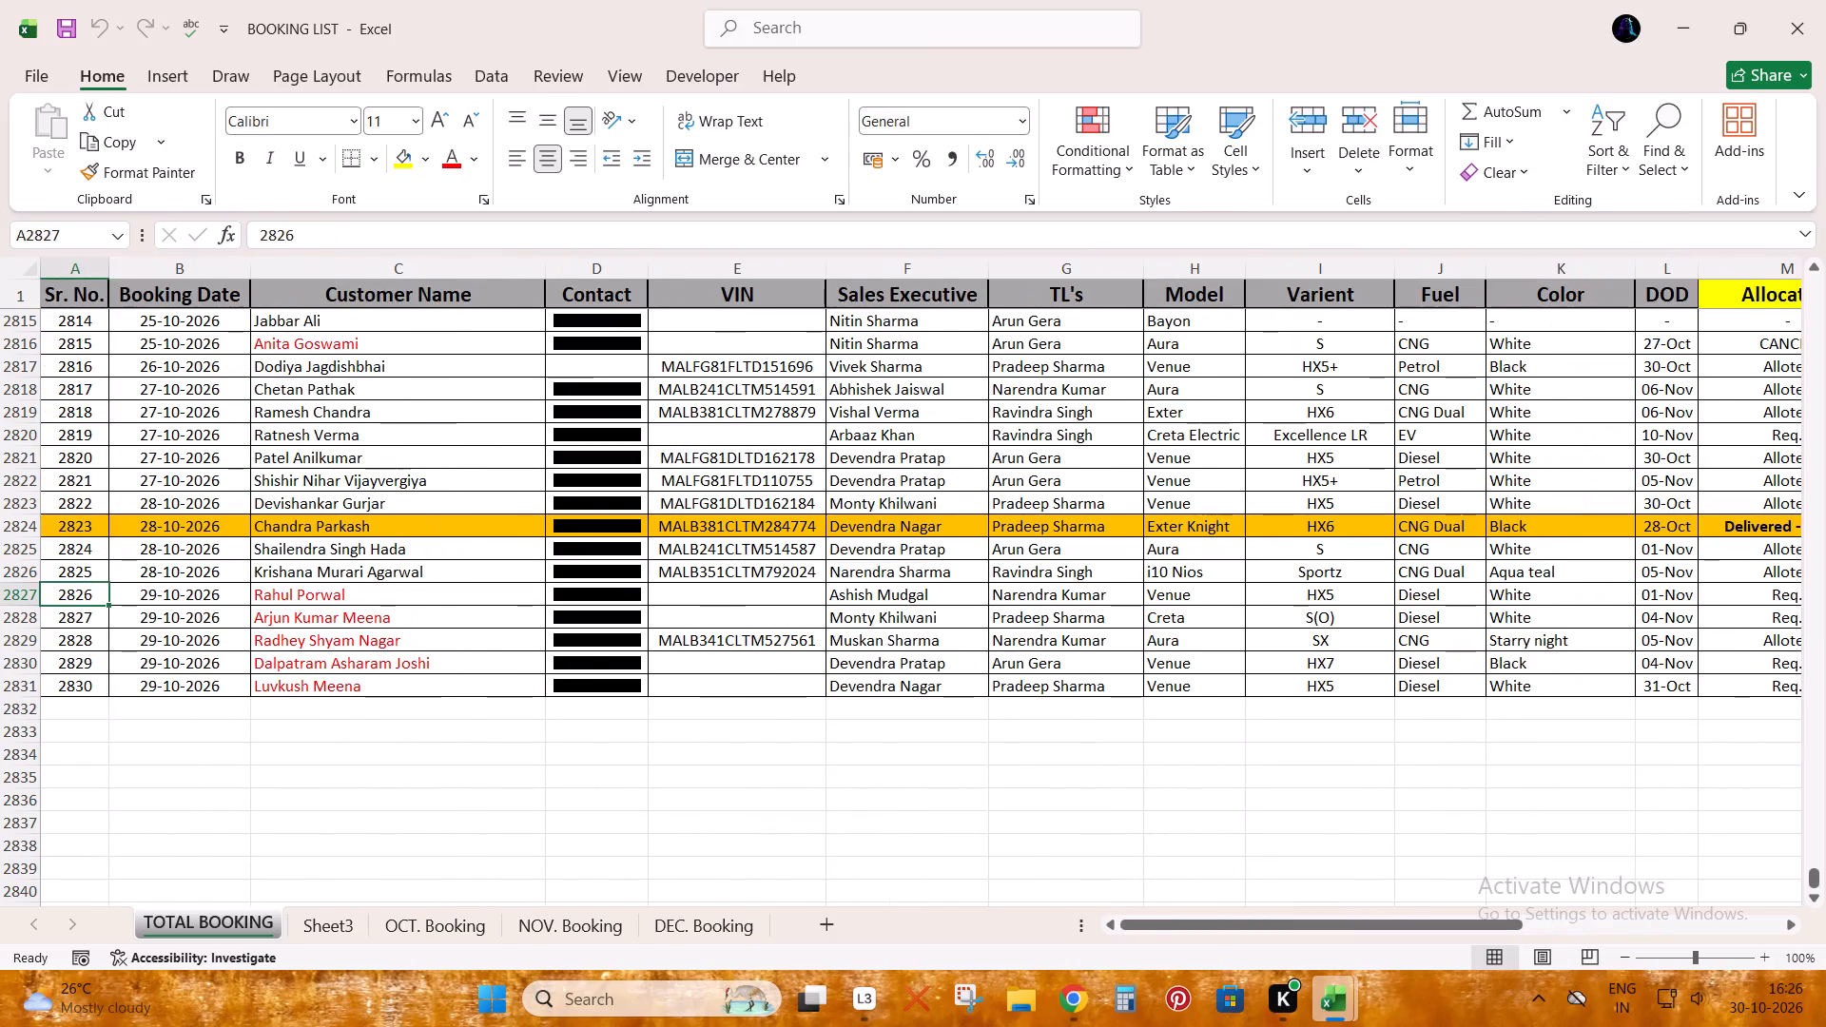
Switch to GDMS in Chrome, clear the in-page find, and rerun the Dealer Order Status search.
{"action": "left_click", "coordinate": [1072, 983]}
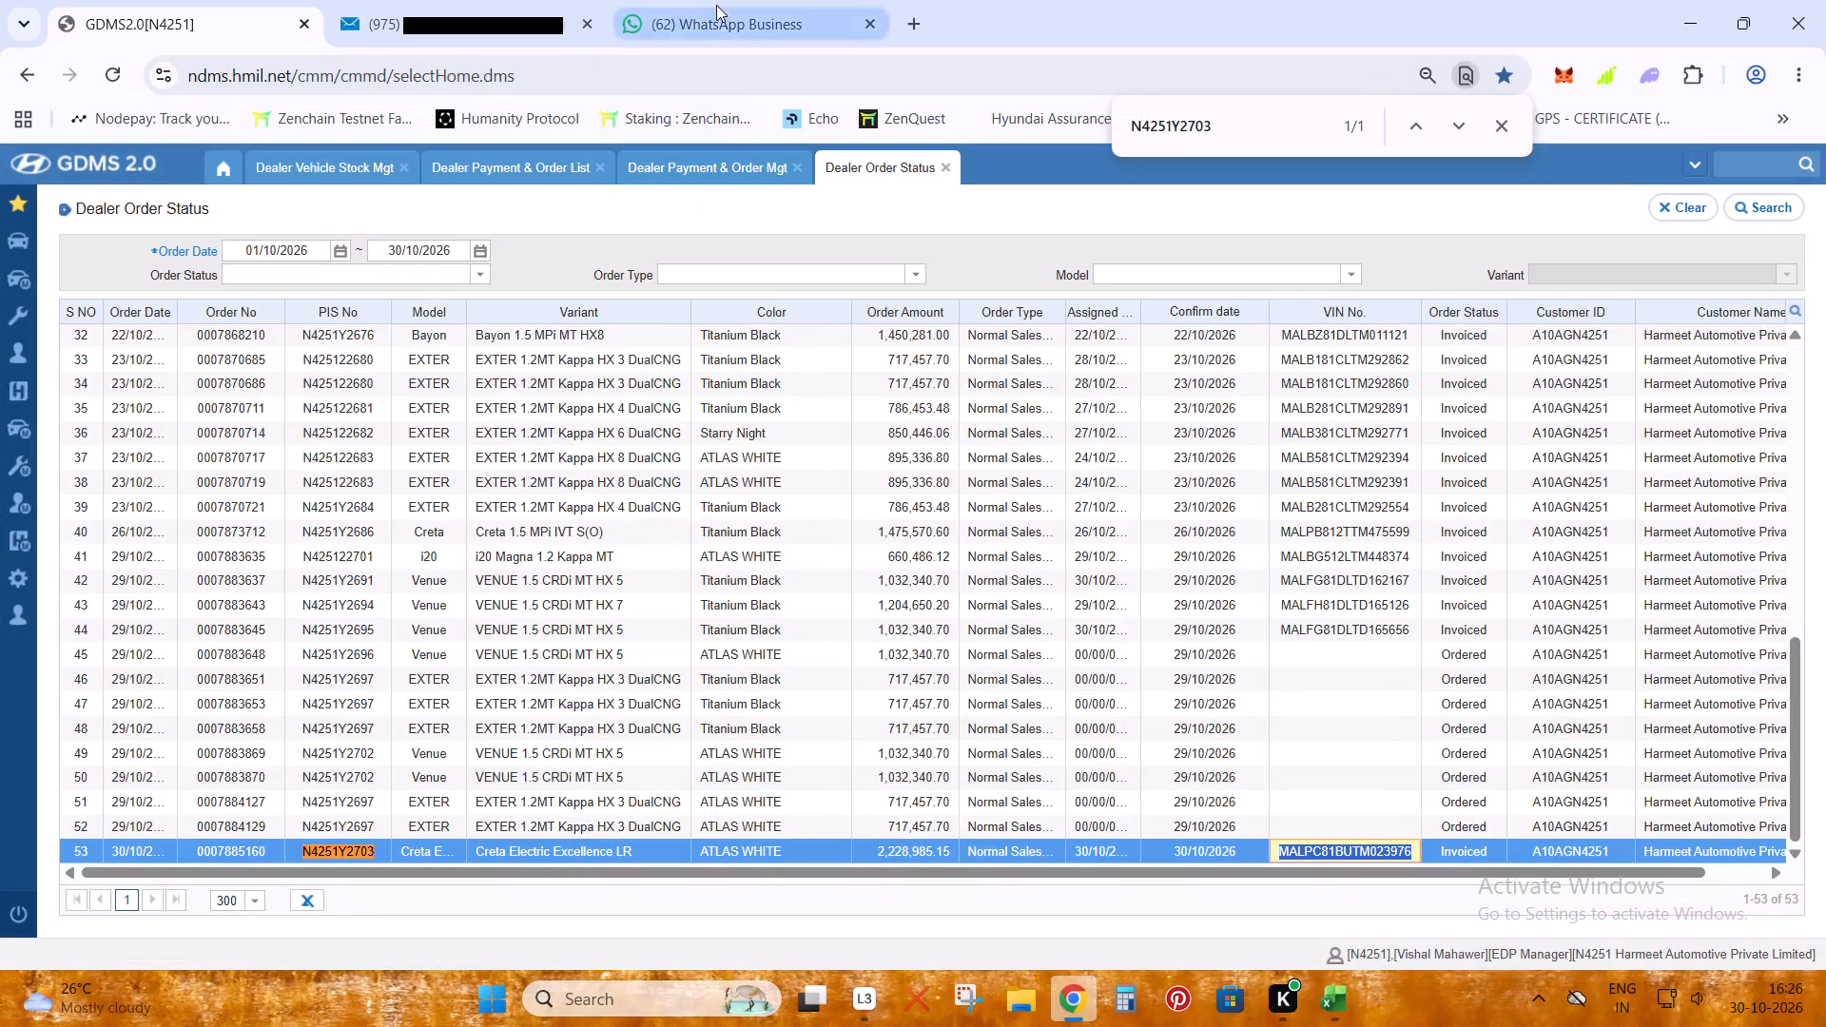
{"action": "scroll", "coordinate": [1187, 556], "scroll_direction": "down", "scroll_amount": 3}
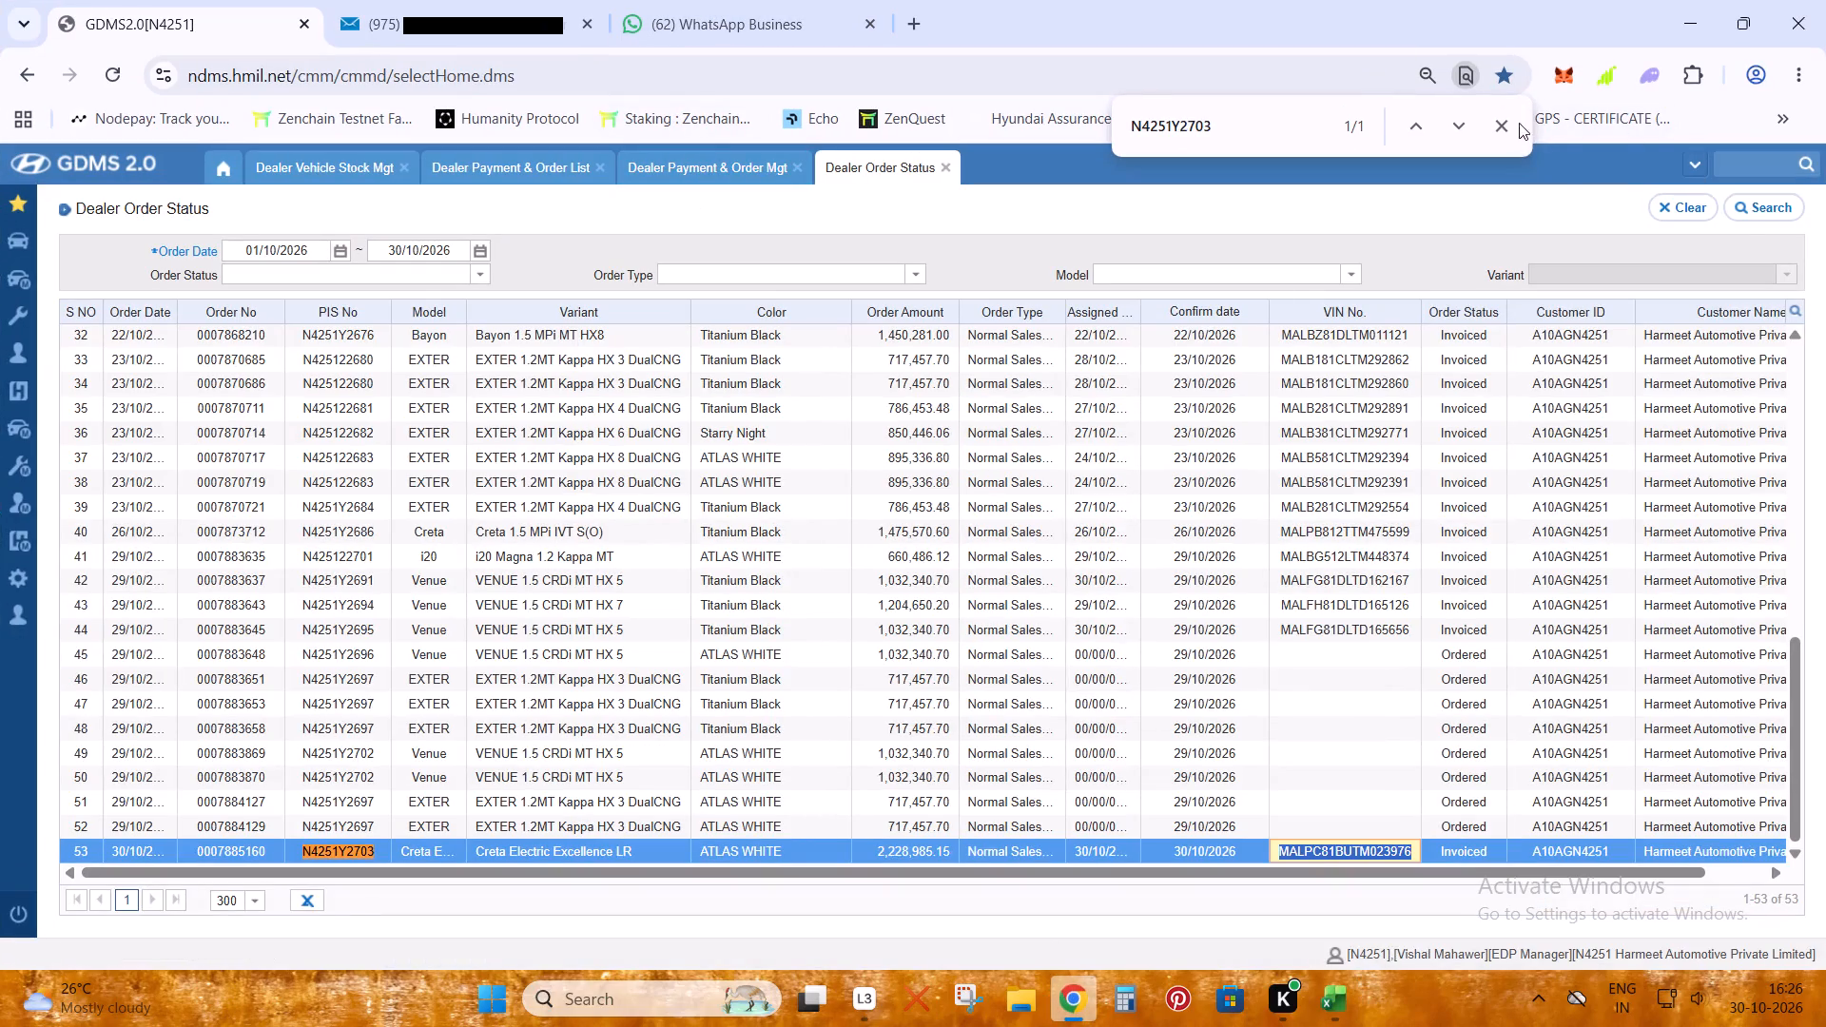
{"action": "left_click", "coordinate": [1506, 121]}
{"action": "left_click", "coordinate": [1774, 207]}
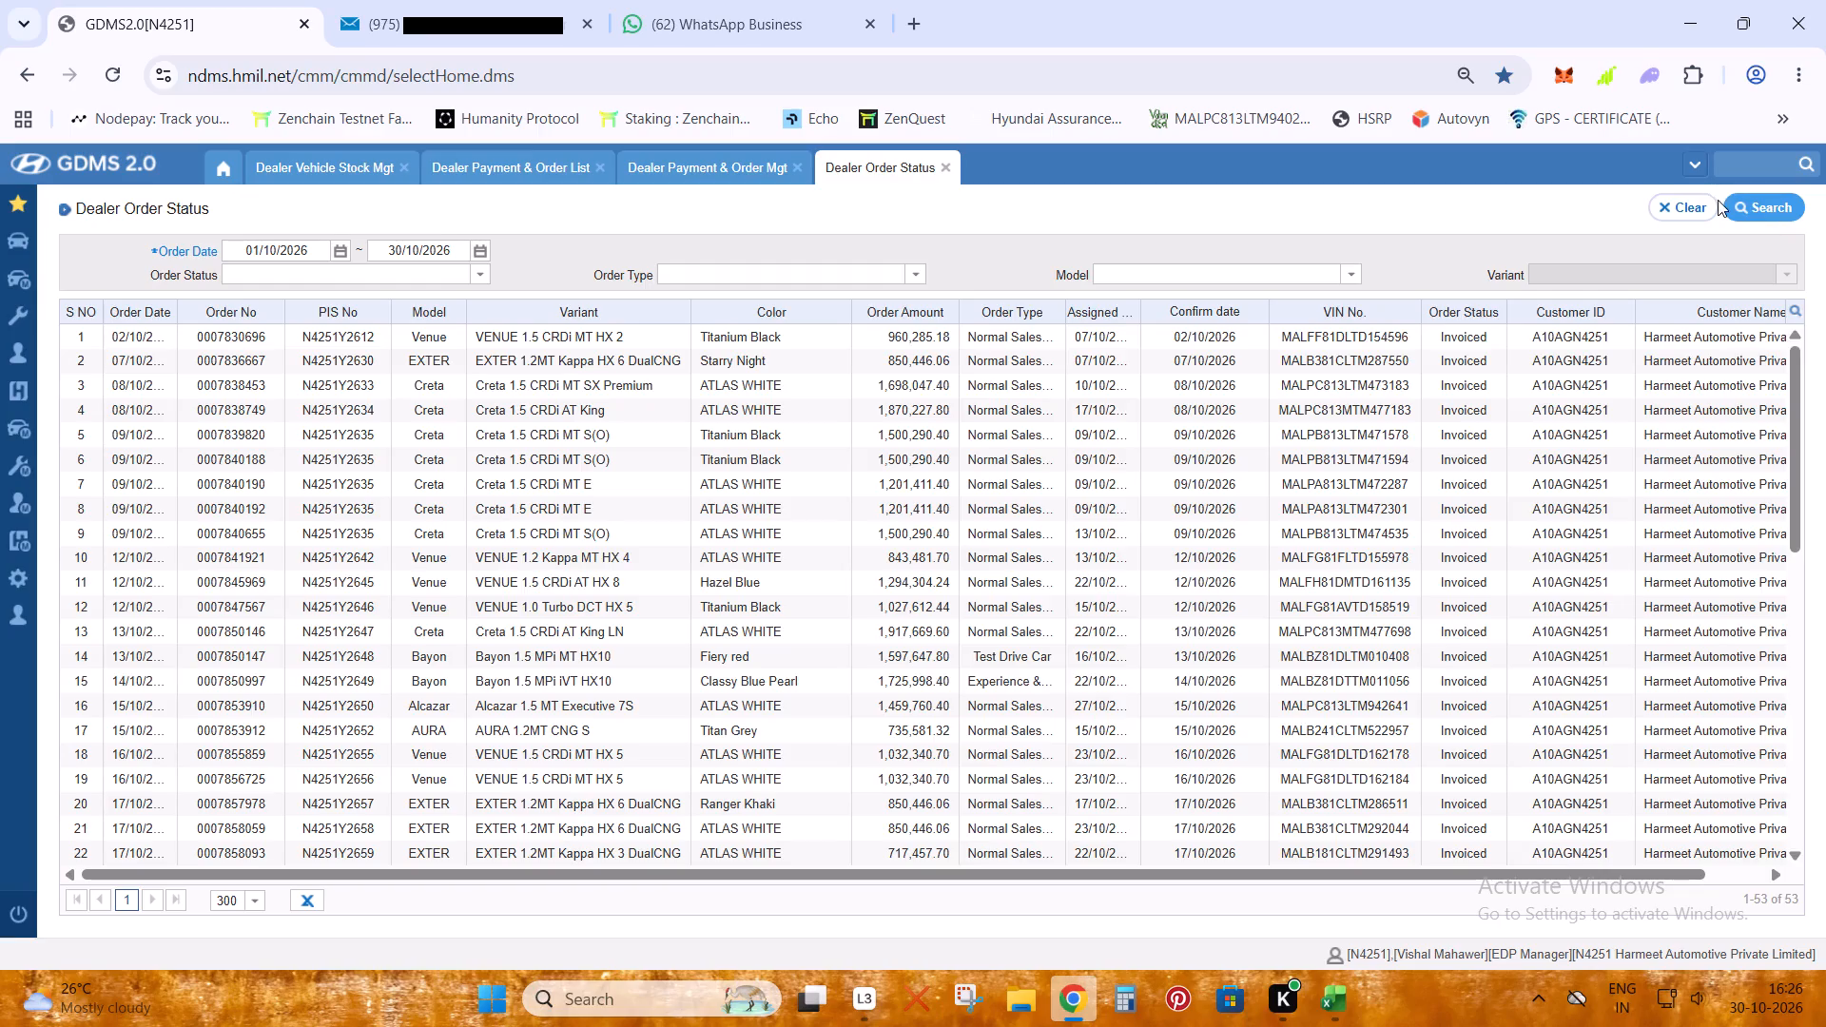
Examine the VENUE 1.5 CRDi MT HX 5 orders in ATLAS WHITE that lack a VIN at the end of the order list.
{"action": "scroll", "coordinate": [1718, 201], "scroll_direction": "down", "scroll_amount": 5}
{"action": "scroll", "coordinate": [1551, 513], "scroll_direction": "down", "scroll_amount": 2}
{"action": "scroll", "coordinate": [1548, 514], "scroll_direction": "up", "scroll_amount": 1}
{"action": "scroll", "coordinate": [1547, 516], "scroll_direction": "down", "scroll_amount": 4}
{"action": "scroll", "coordinate": [1531, 544], "scroll_direction": "up", "scroll_amount": 1}
{"action": "scroll", "coordinate": [1531, 544], "scroll_direction": "down", "scroll_amount": 9}
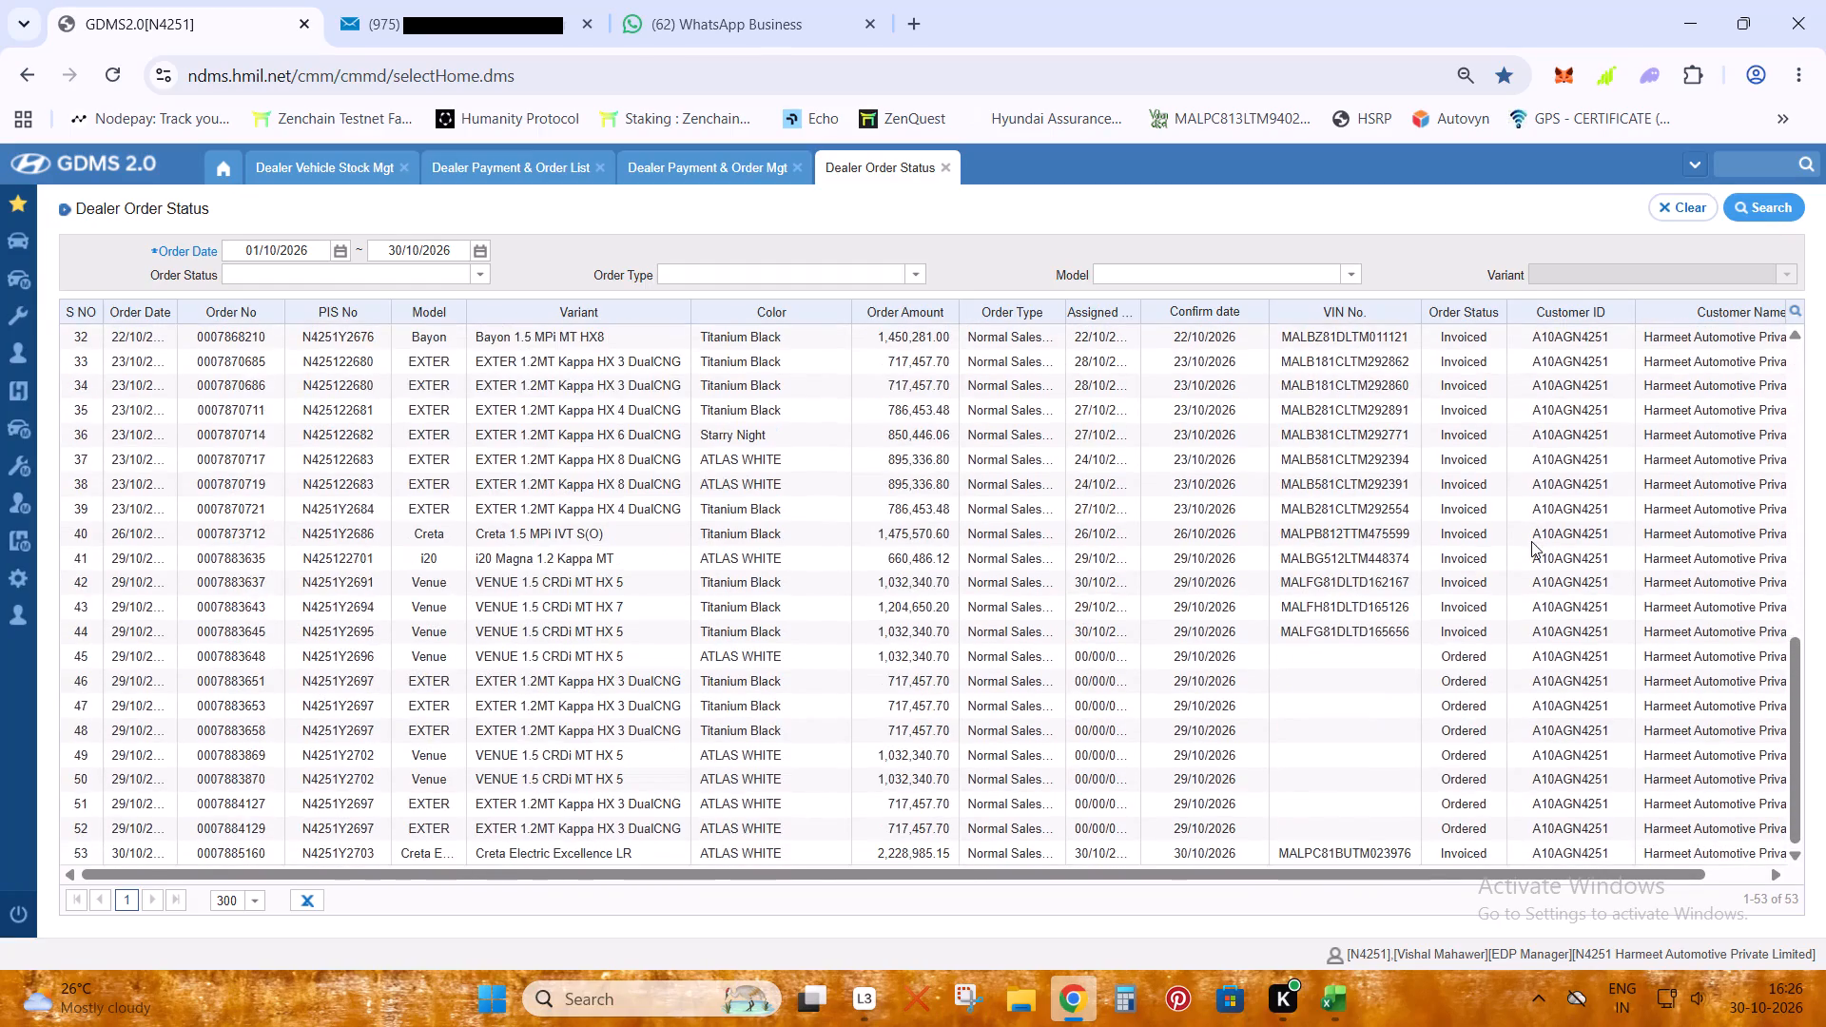
{"action": "left_click", "coordinate": [663, 657]}
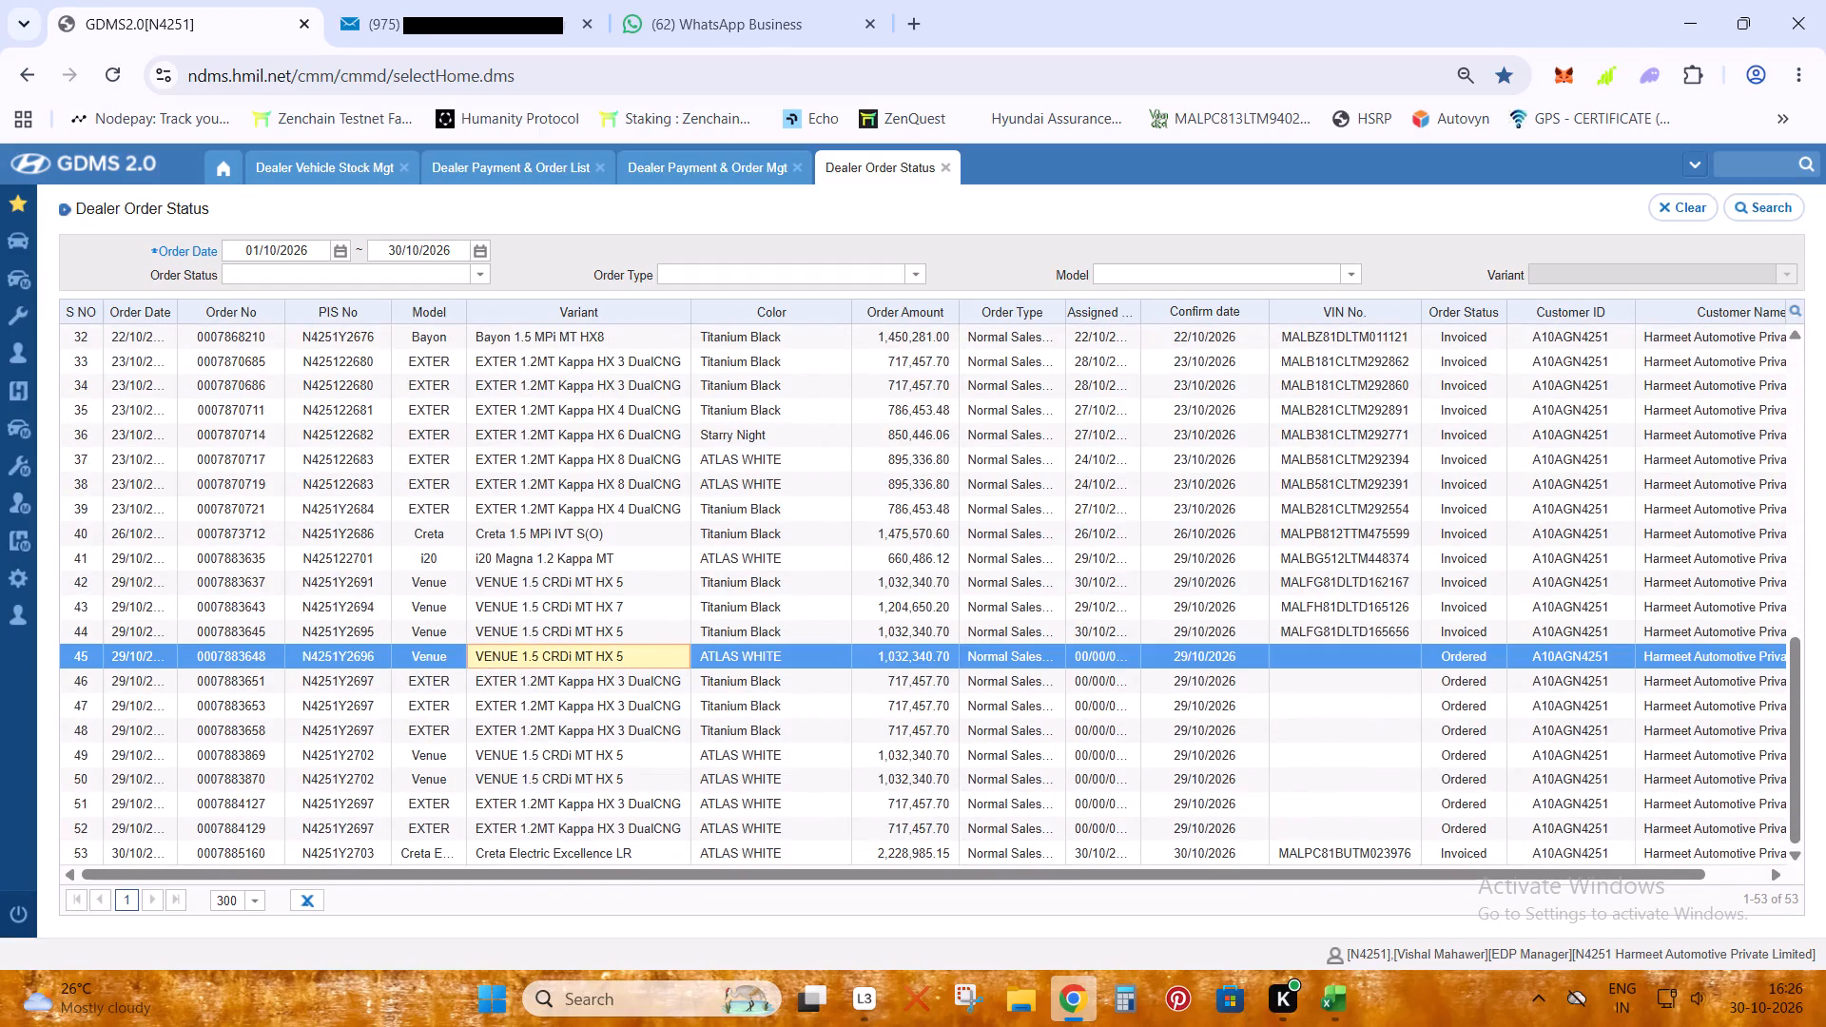
{"action": "scroll", "coordinate": [737, 747], "scroll_direction": "down", "scroll_amount": 2}
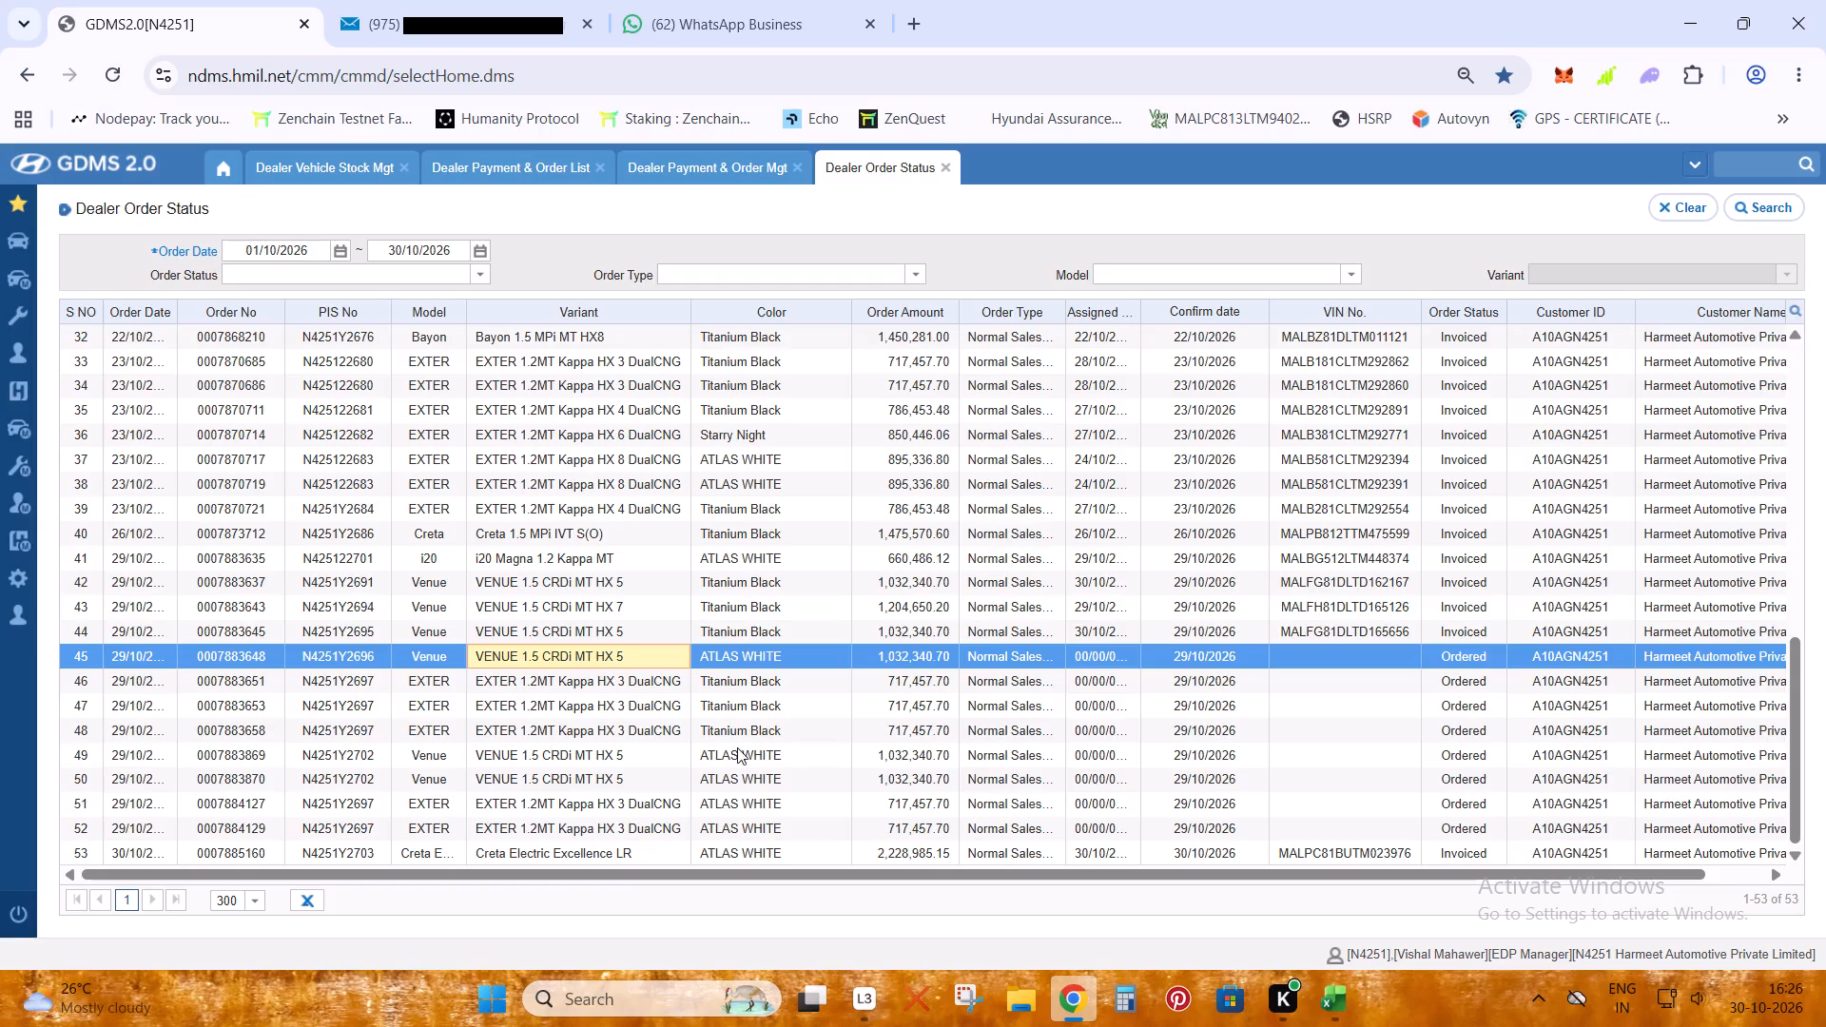
{"action": "left_click", "coordinate": [596, 758]}
{"action": "left_click", "coordinate": [617, 775]}
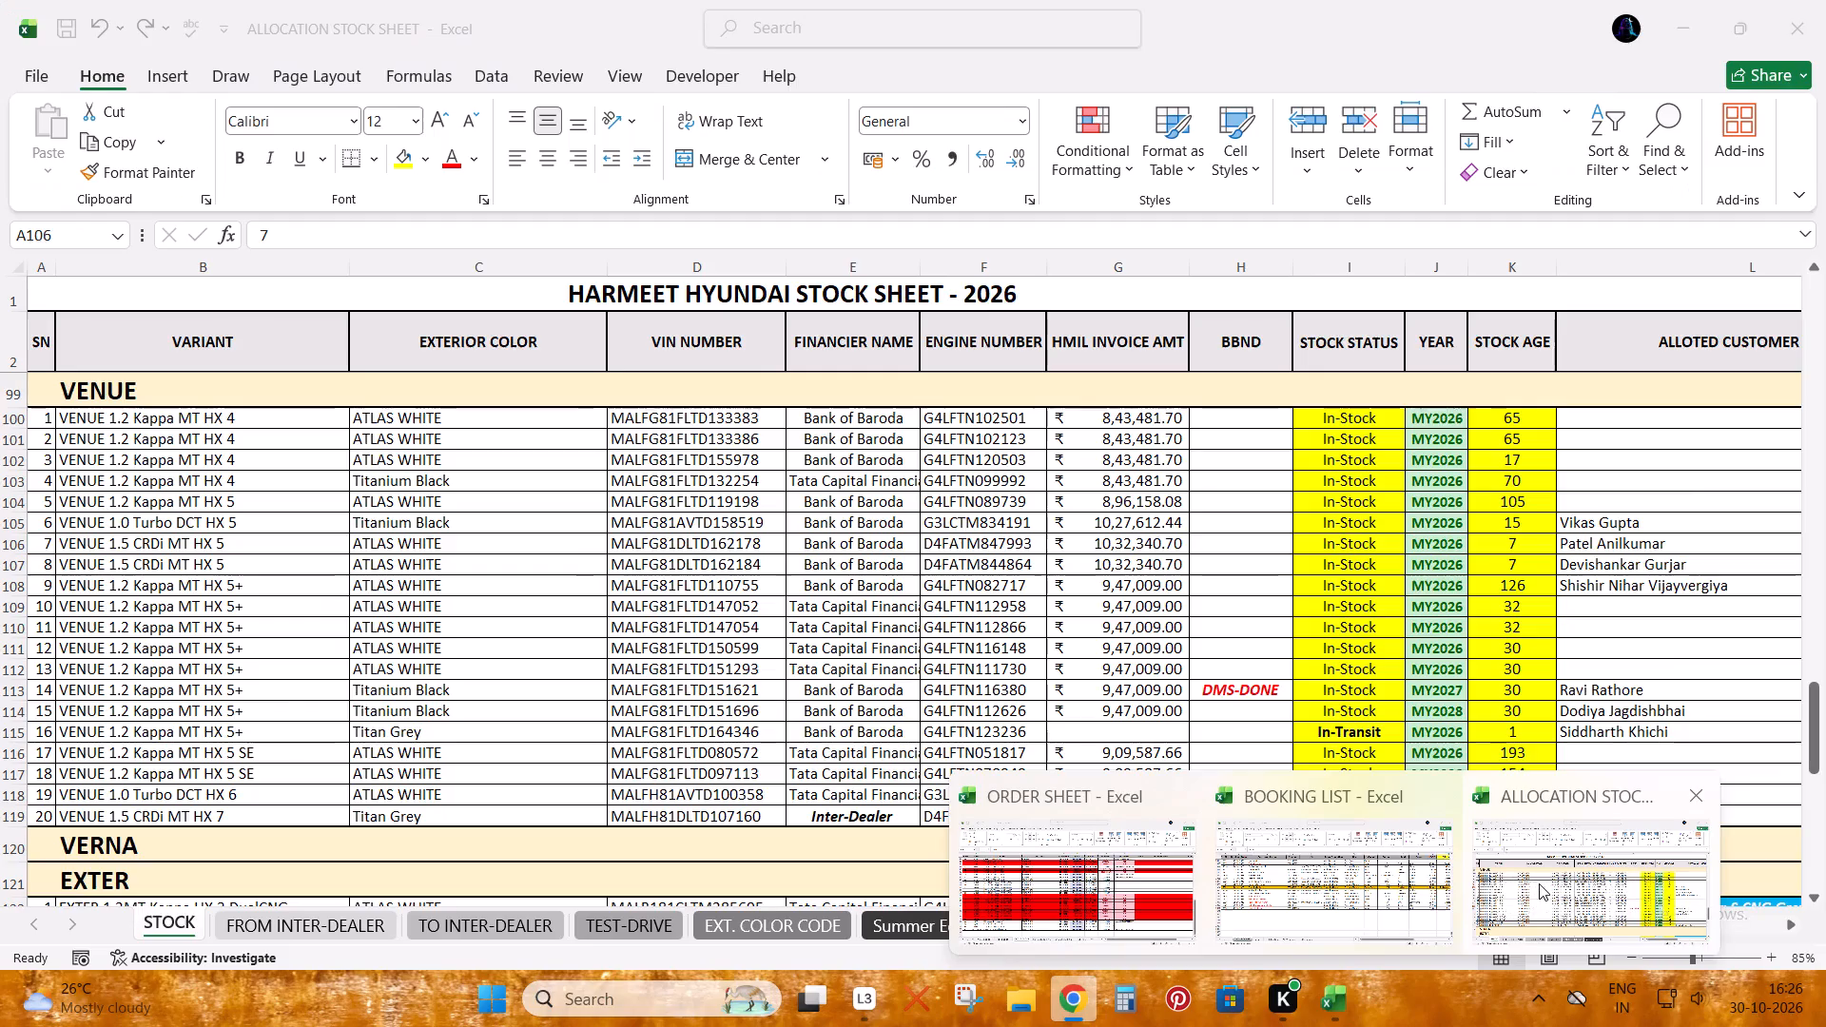
Switch to the ORDER SHEET workbook and review the late-October Venue orders on the OCT'26 ORDER sheet.
{"action": "left_click", "coordinate": [1096, 888]}
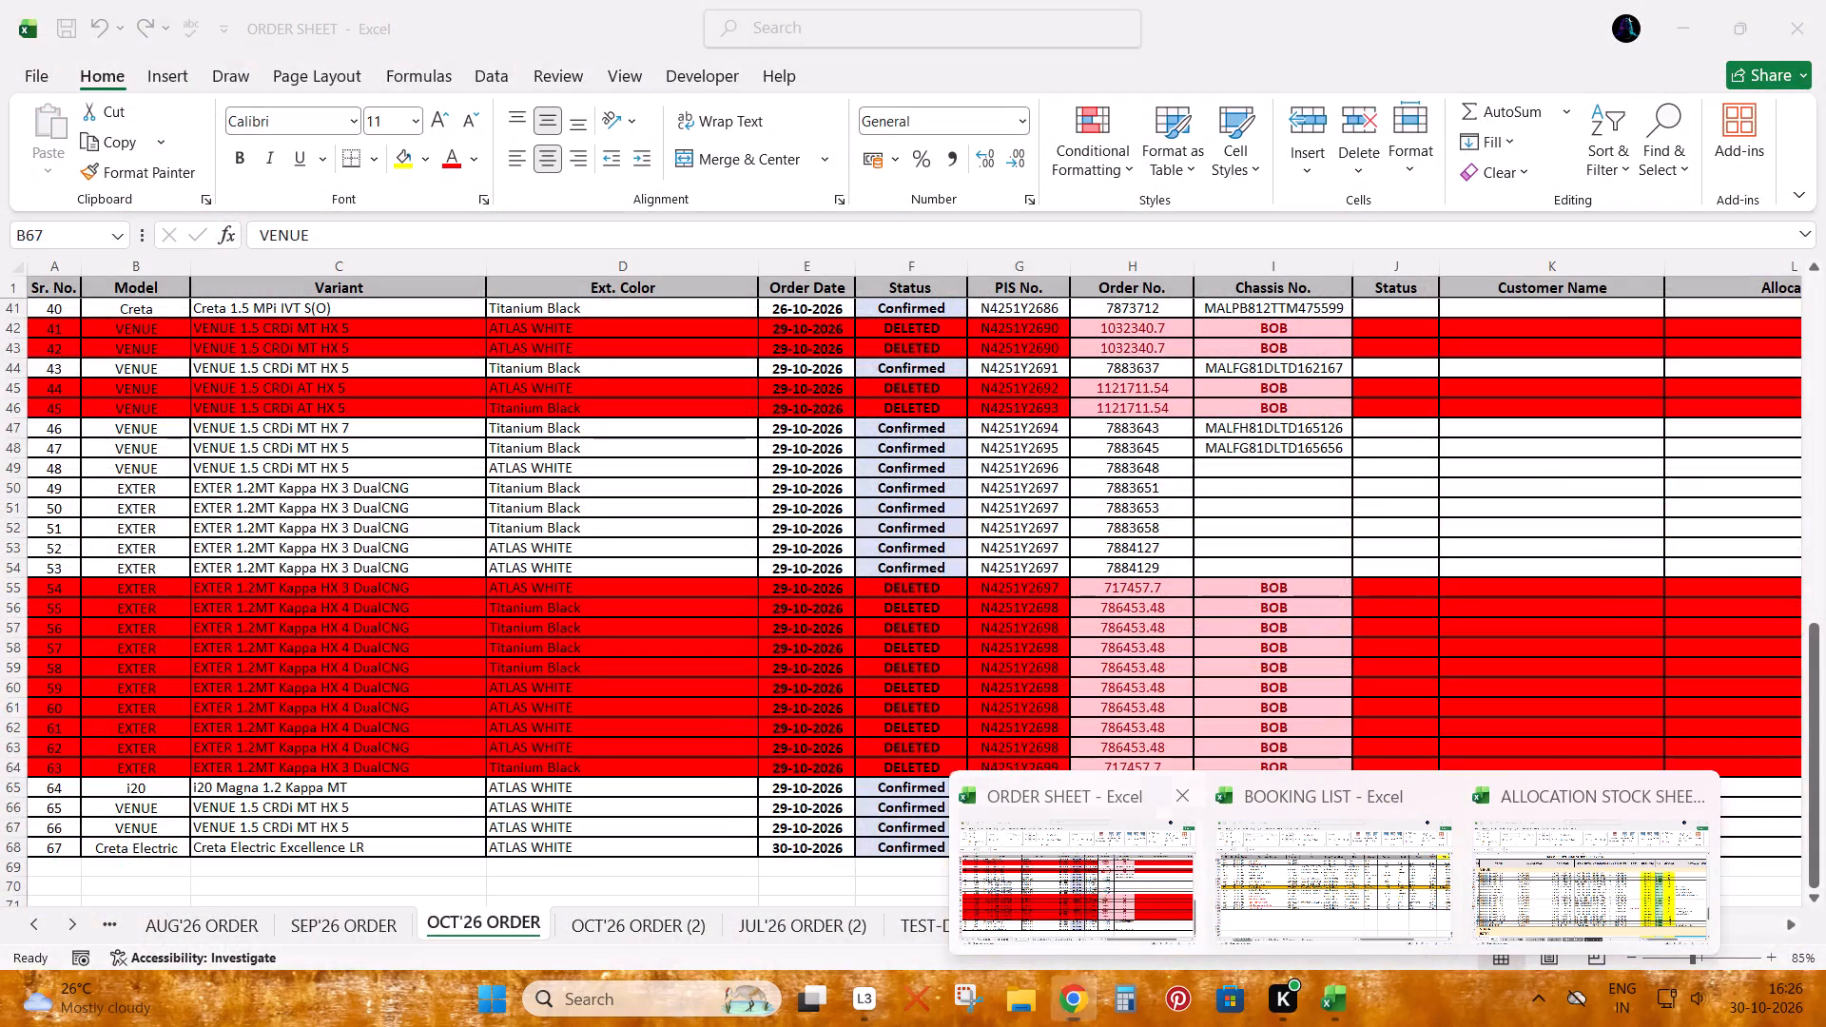
{"action": "scroll", "coordinate": [908, 672], "scroll_direction": "down", "scroll_amount": 2}
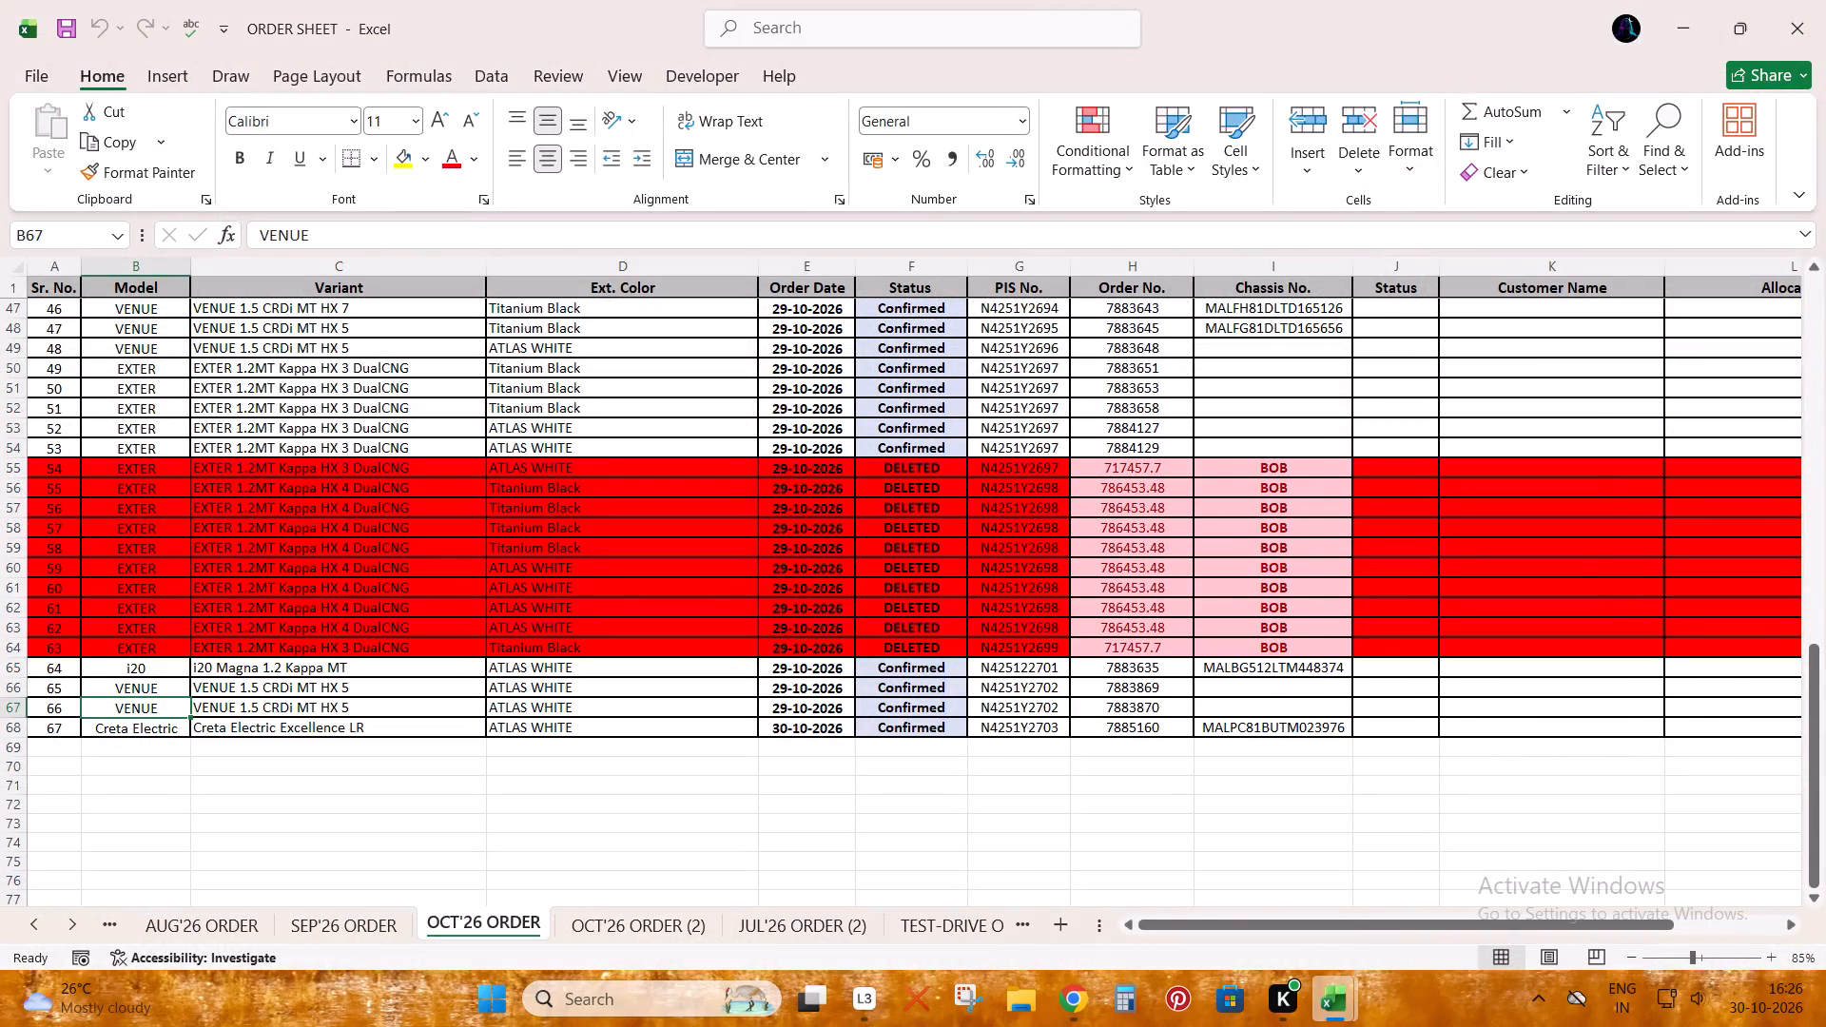
{"action": "scroll", "coordinate": [907, 671], "scroll_direction": "up", "scroll_amount": 2}
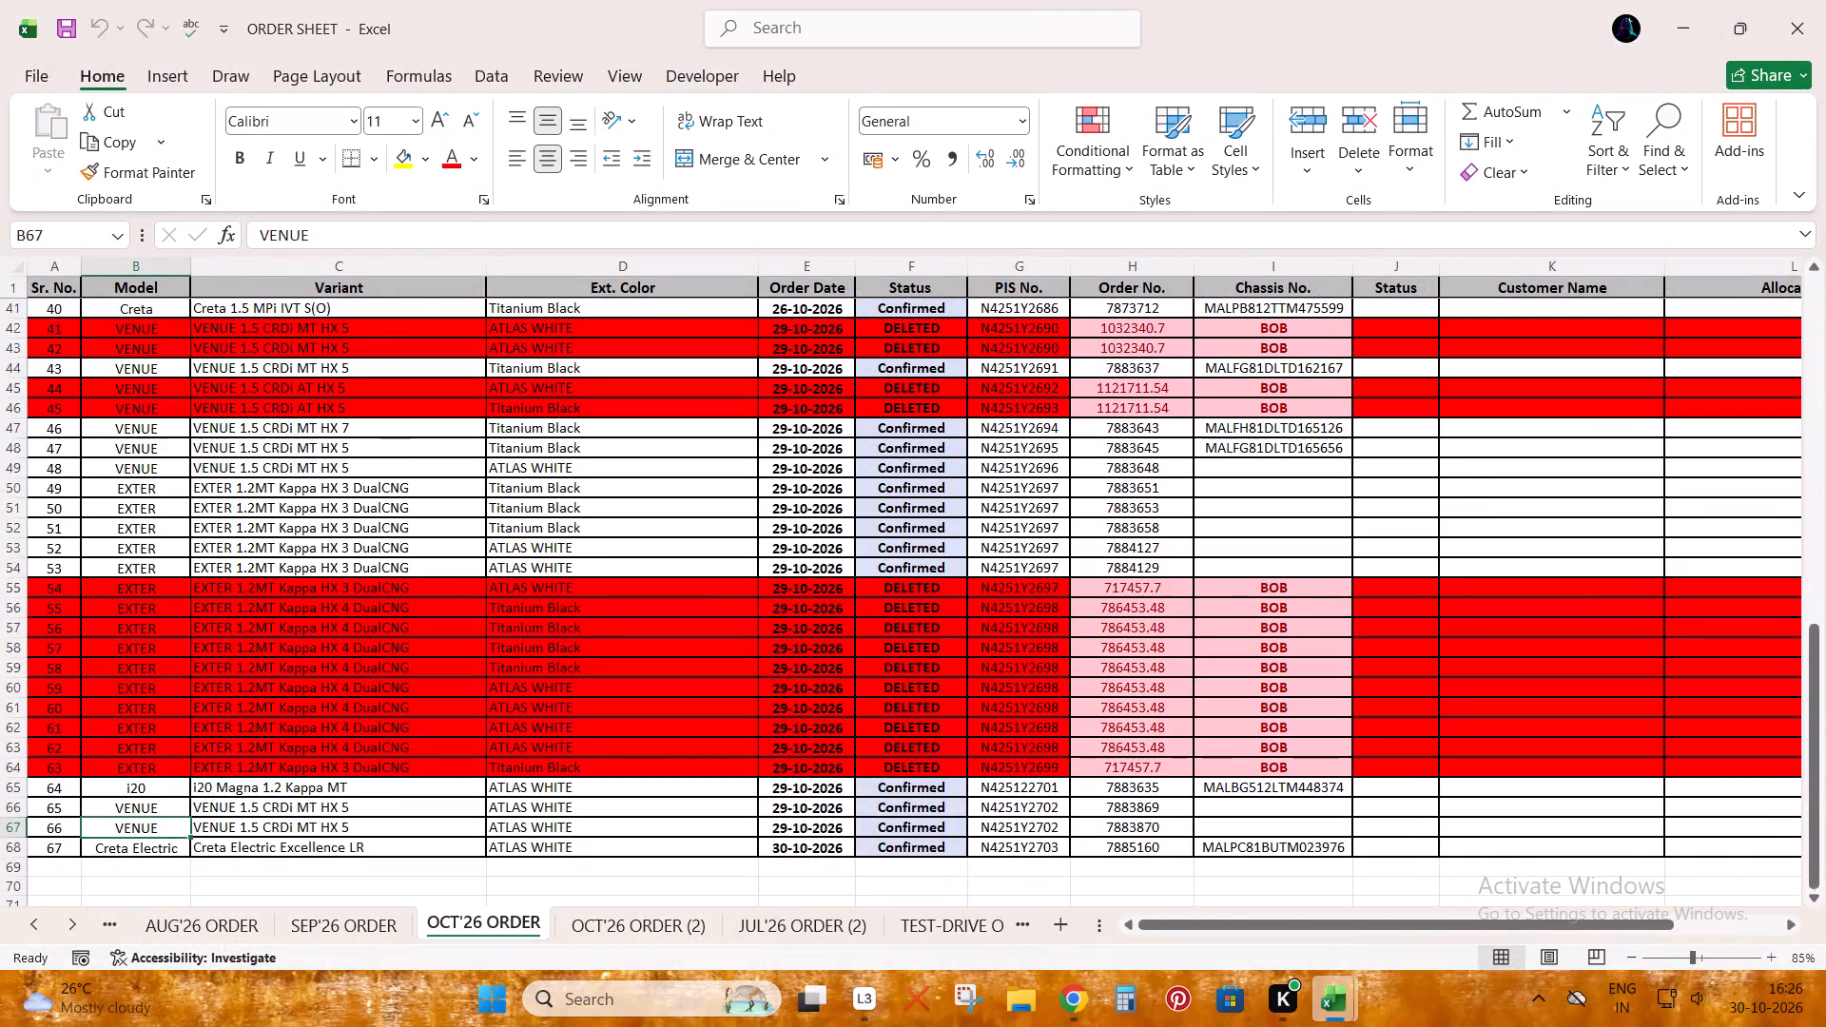
{"action": "scroll", "coordinate": [943, 671], "scroll_direction": "up", "scroll_amount": 1}
{"action": "scroll", "coordinate": [943, 671], "scroll_direction": "down", "scroll_amount": 1}
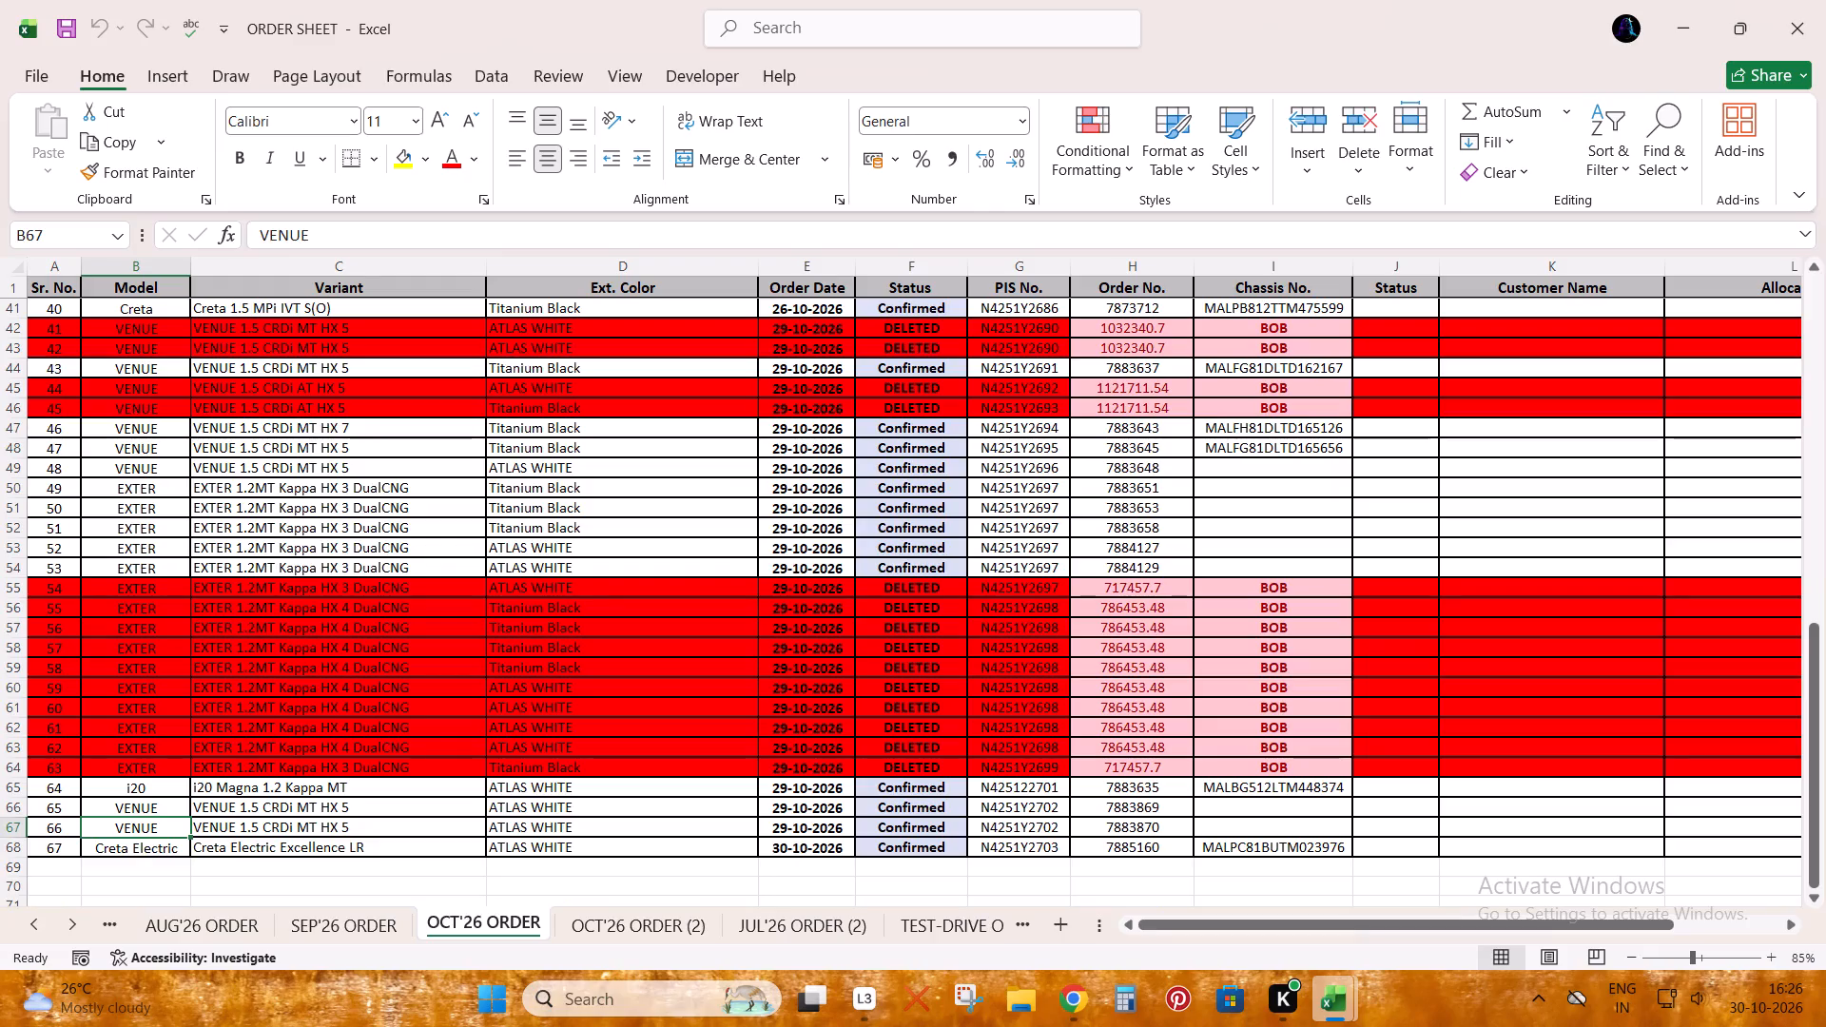
{"action": "scroll", "coordinate": [1182, 1026], "scroll_direction": "down", "scroll_amount": 1}
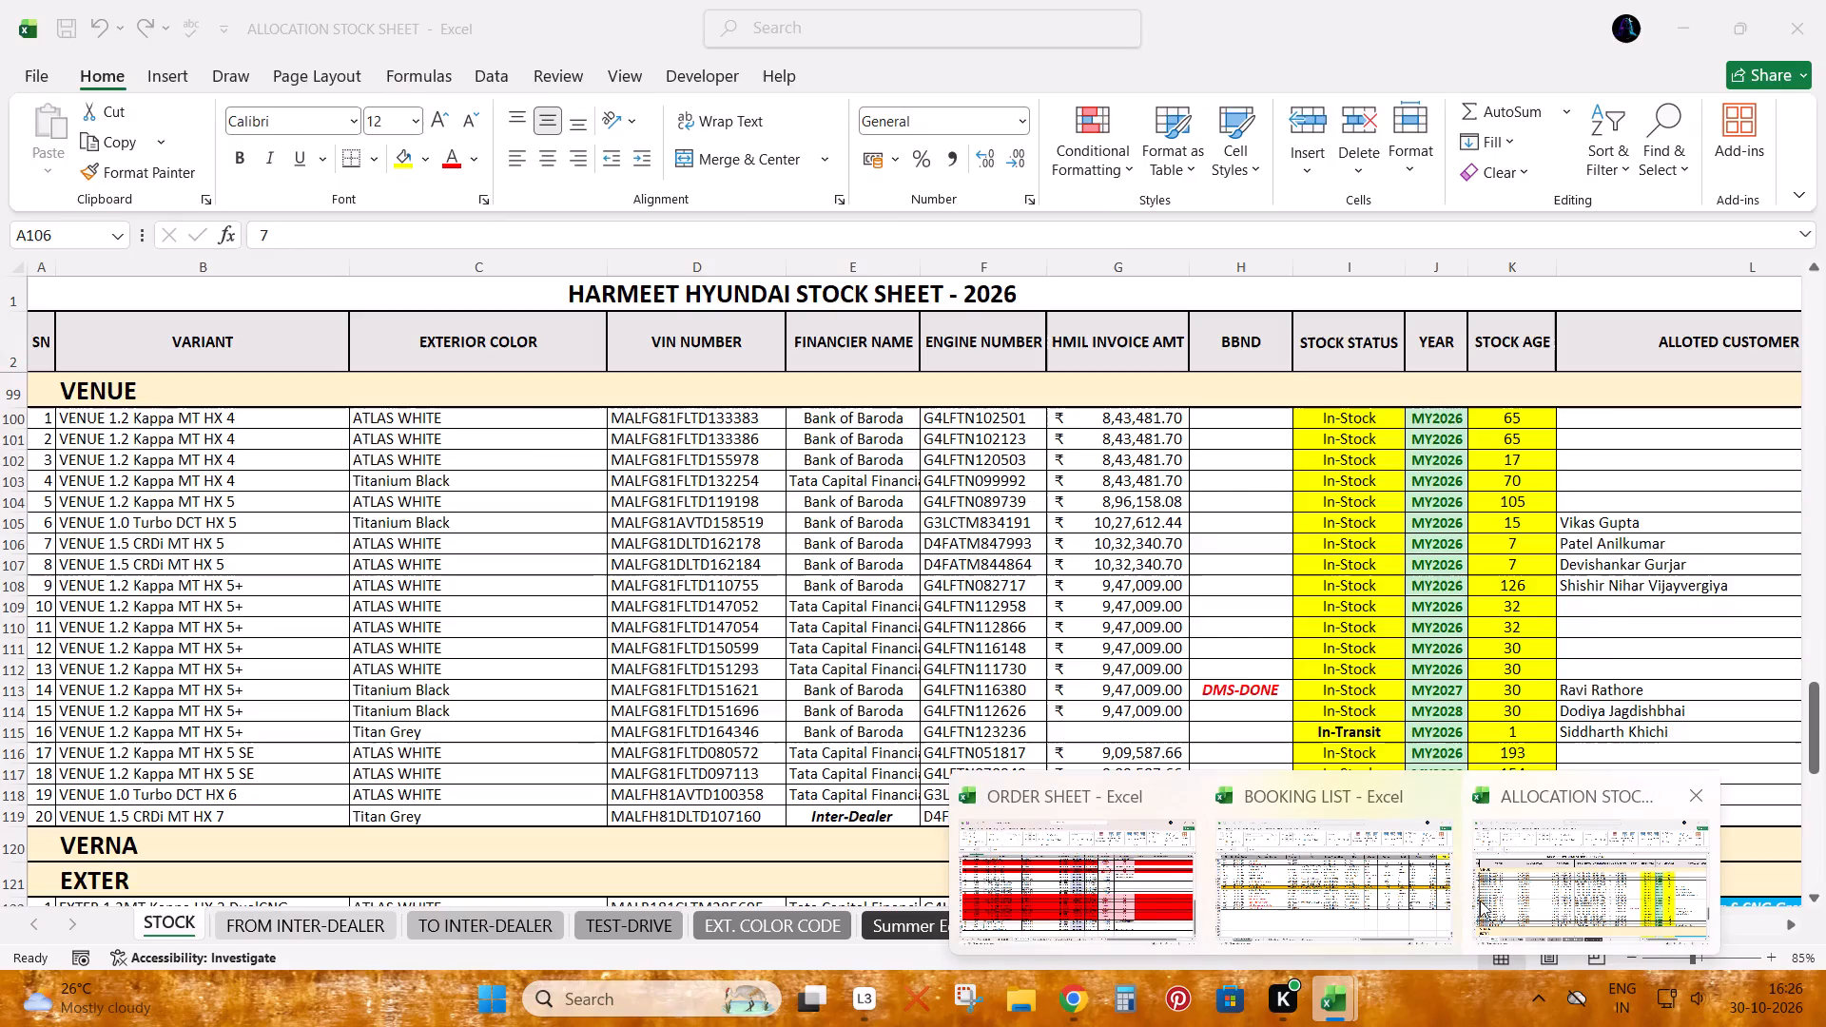
Return to the VENUE rows in the ALLOCATION STOCK SHEET workbook.
{"action": "left_click", "coordinate": [1480, 901]}
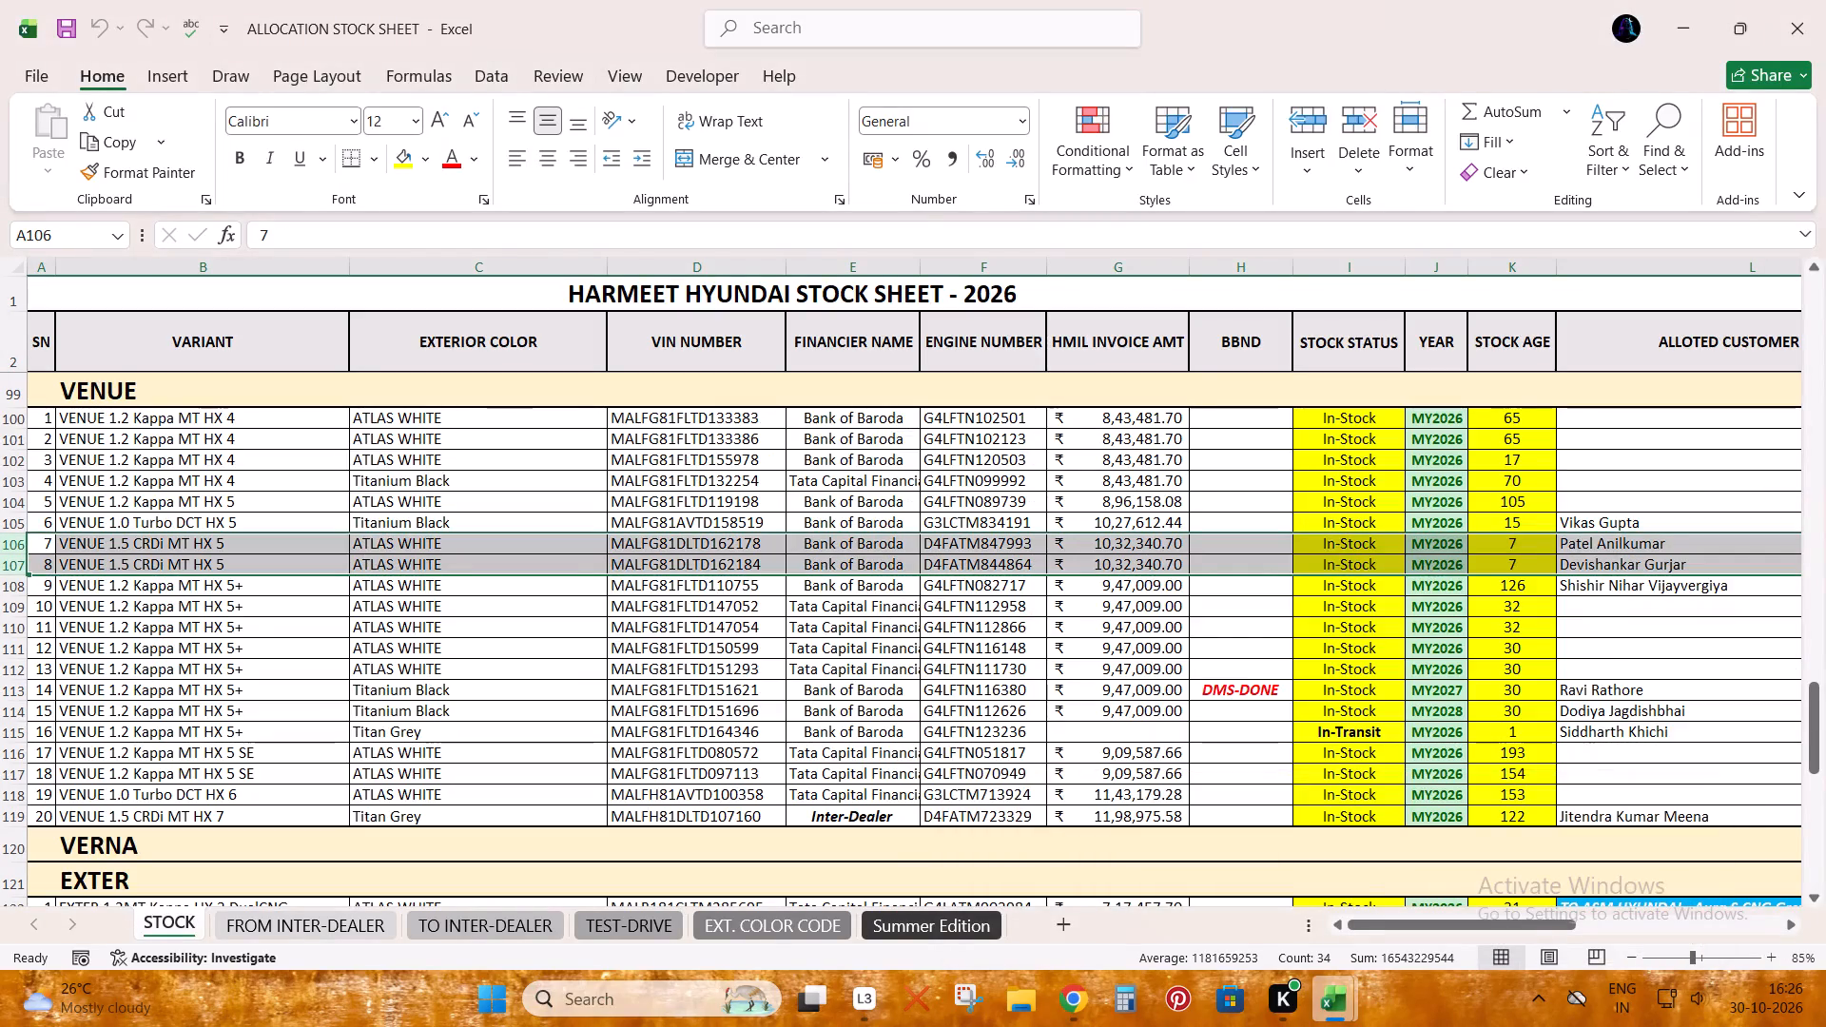
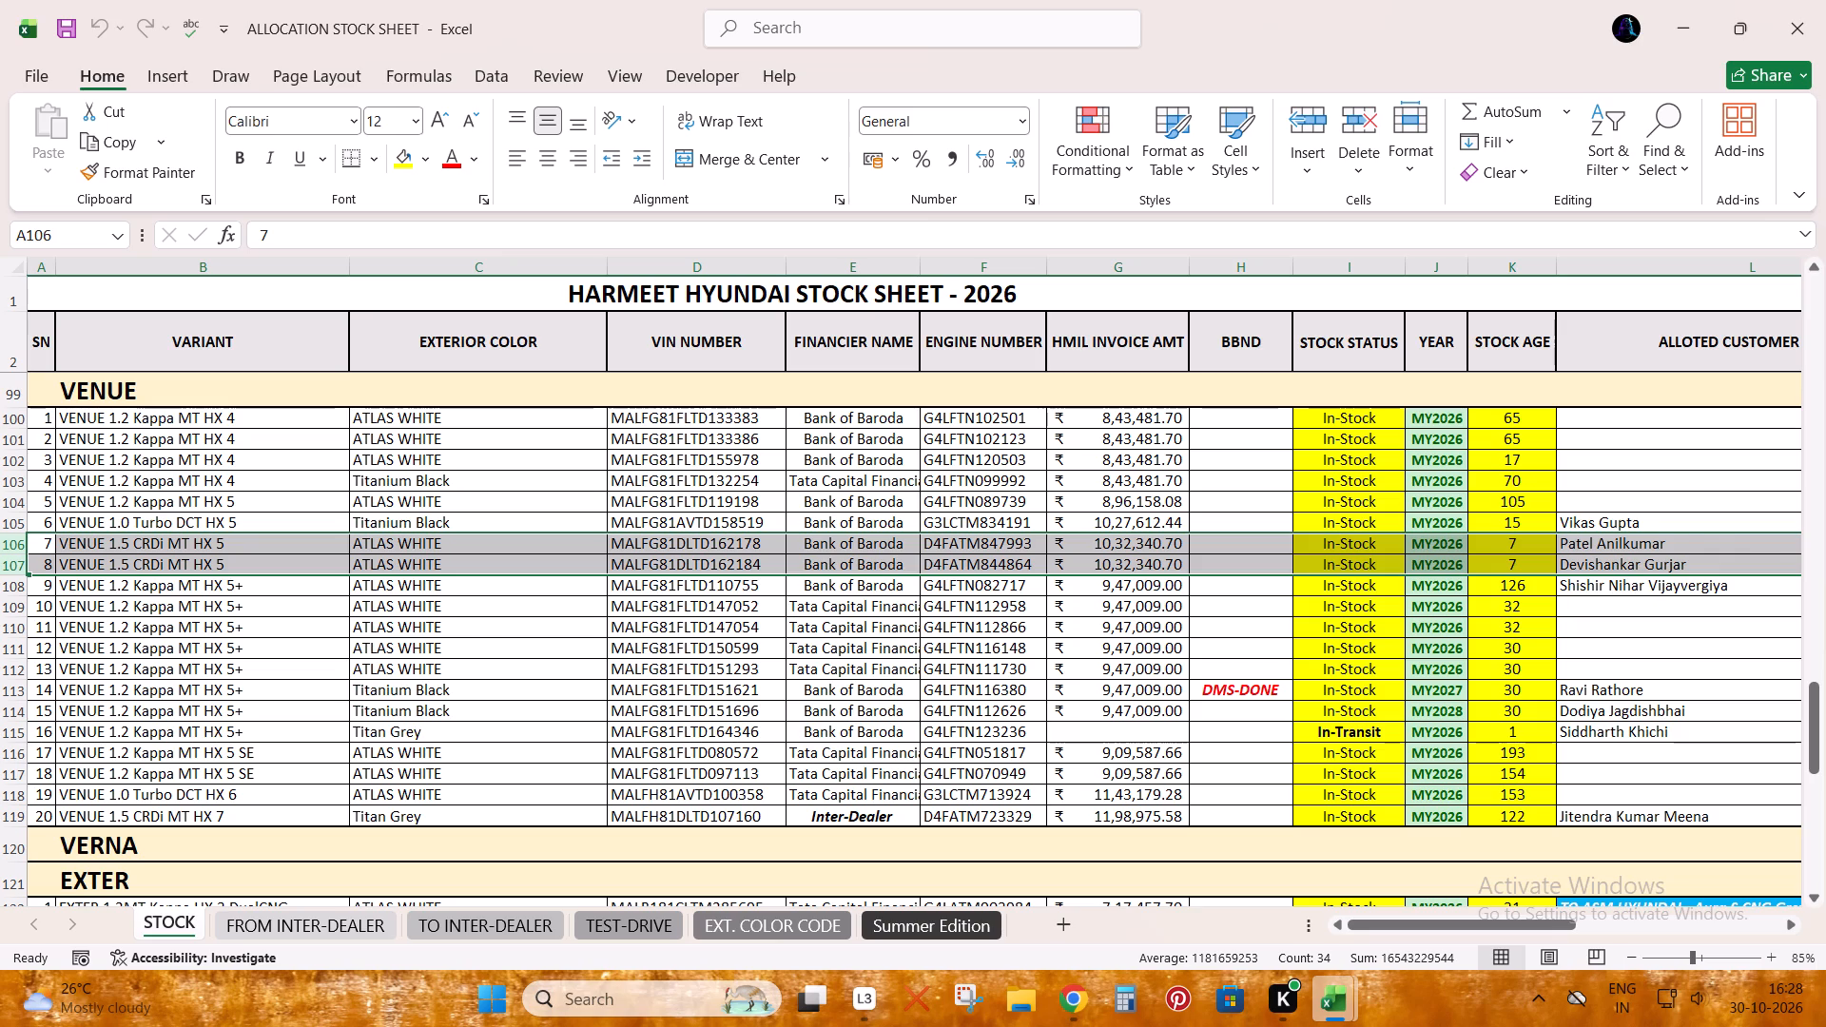
Find the customer allotted to stock row 107 in the BOOKING LIST workbook and clear the VIN of that booking, Sr. No. 2822.
{"action": "left_click", "coordinate": [1605, 567]}
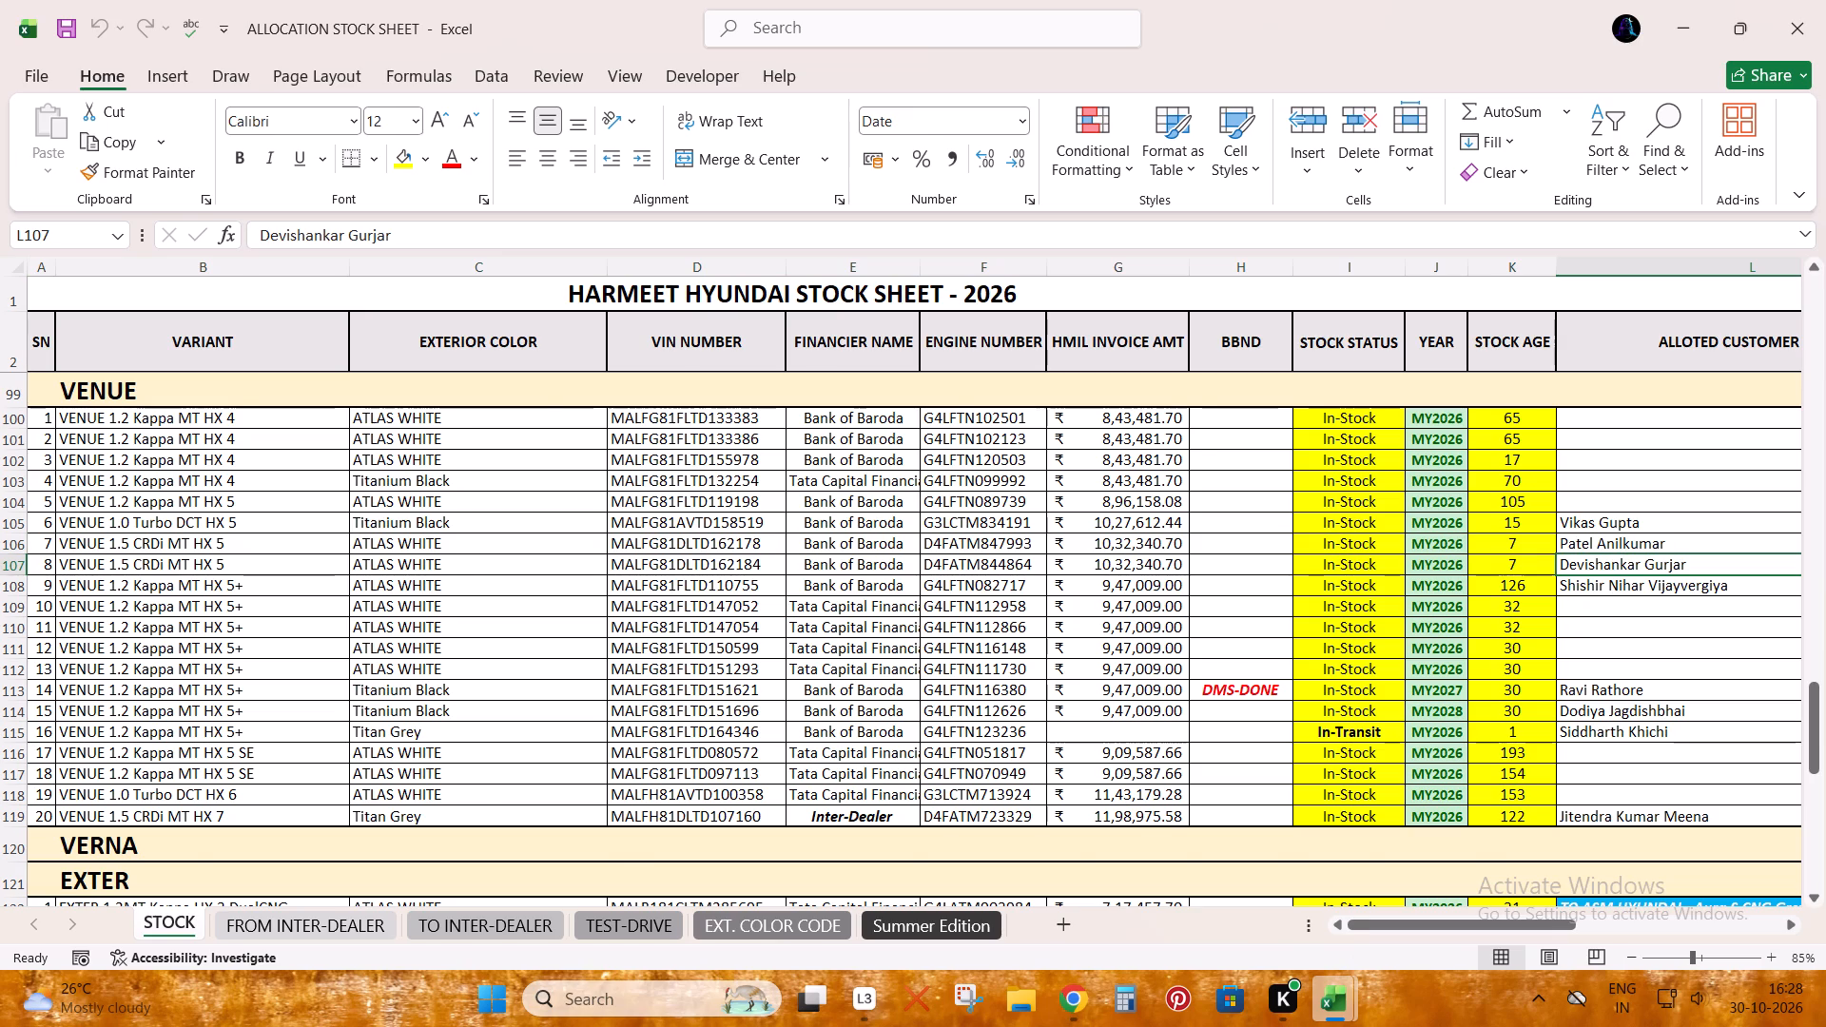
{"action": "key", "text": "alt+Tab"}
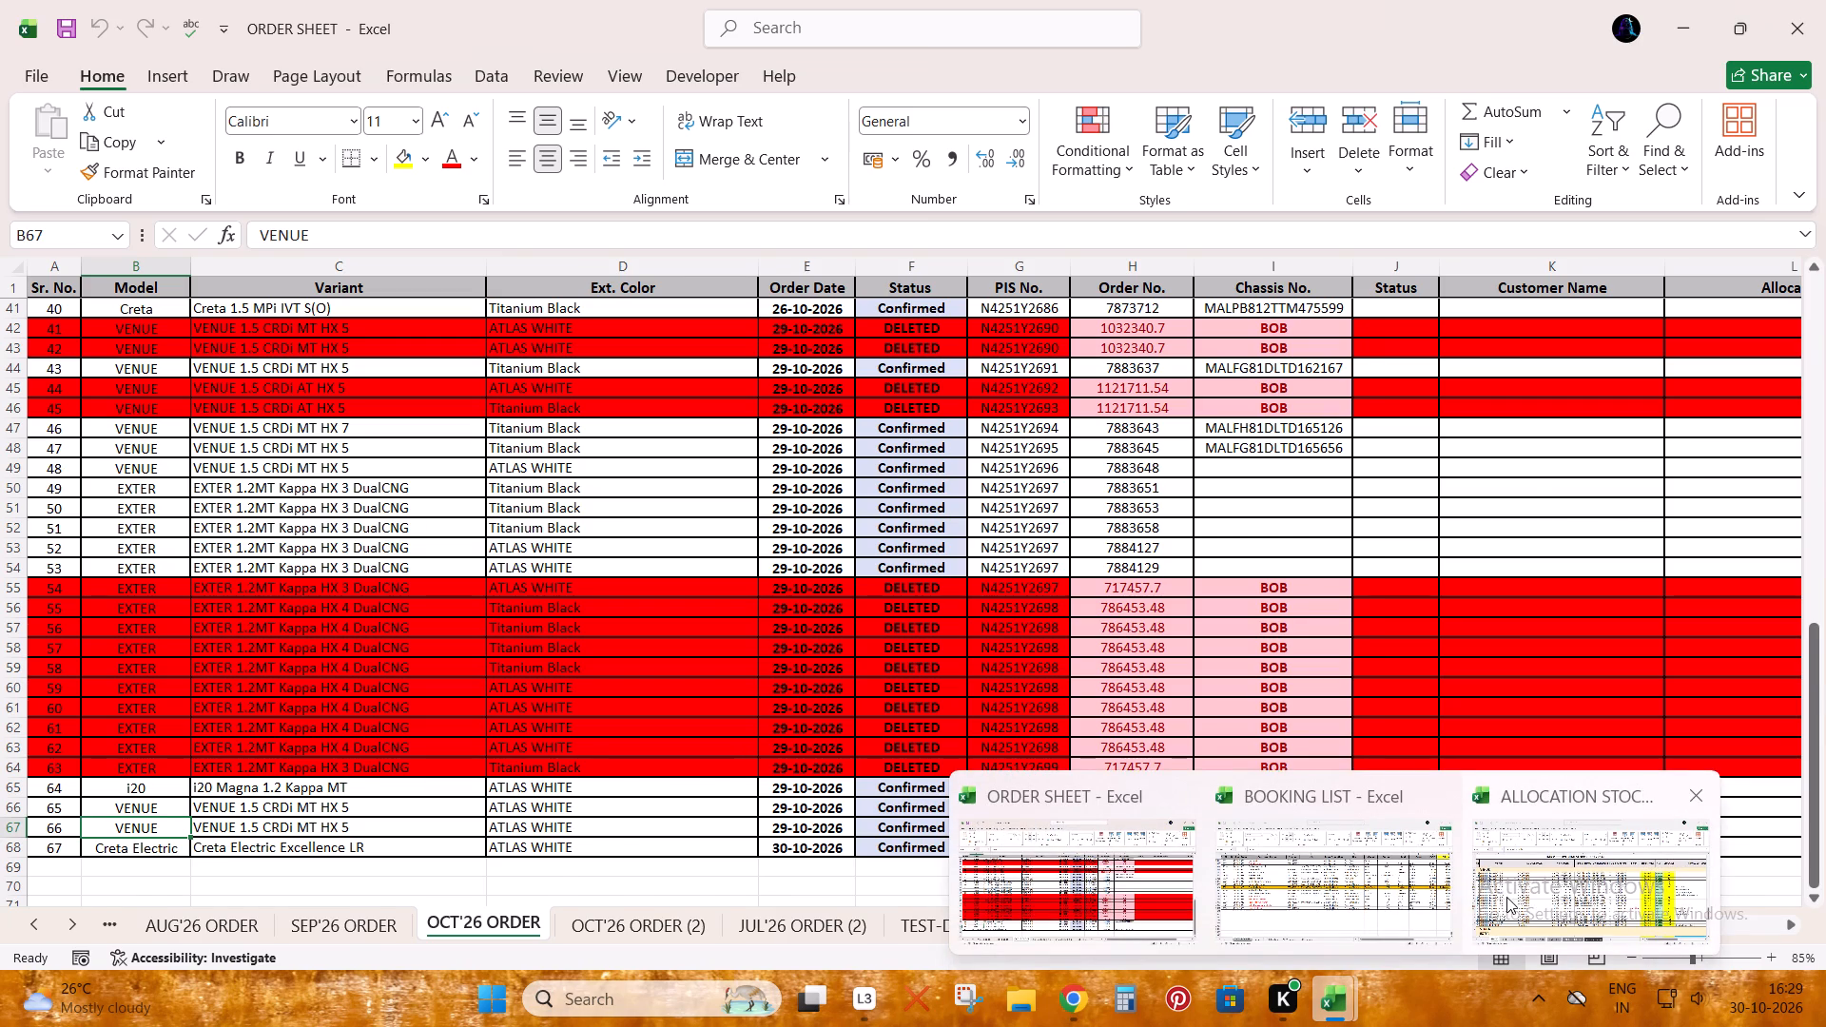
{"action": "left_click", "coordinate": [1514, 888]}
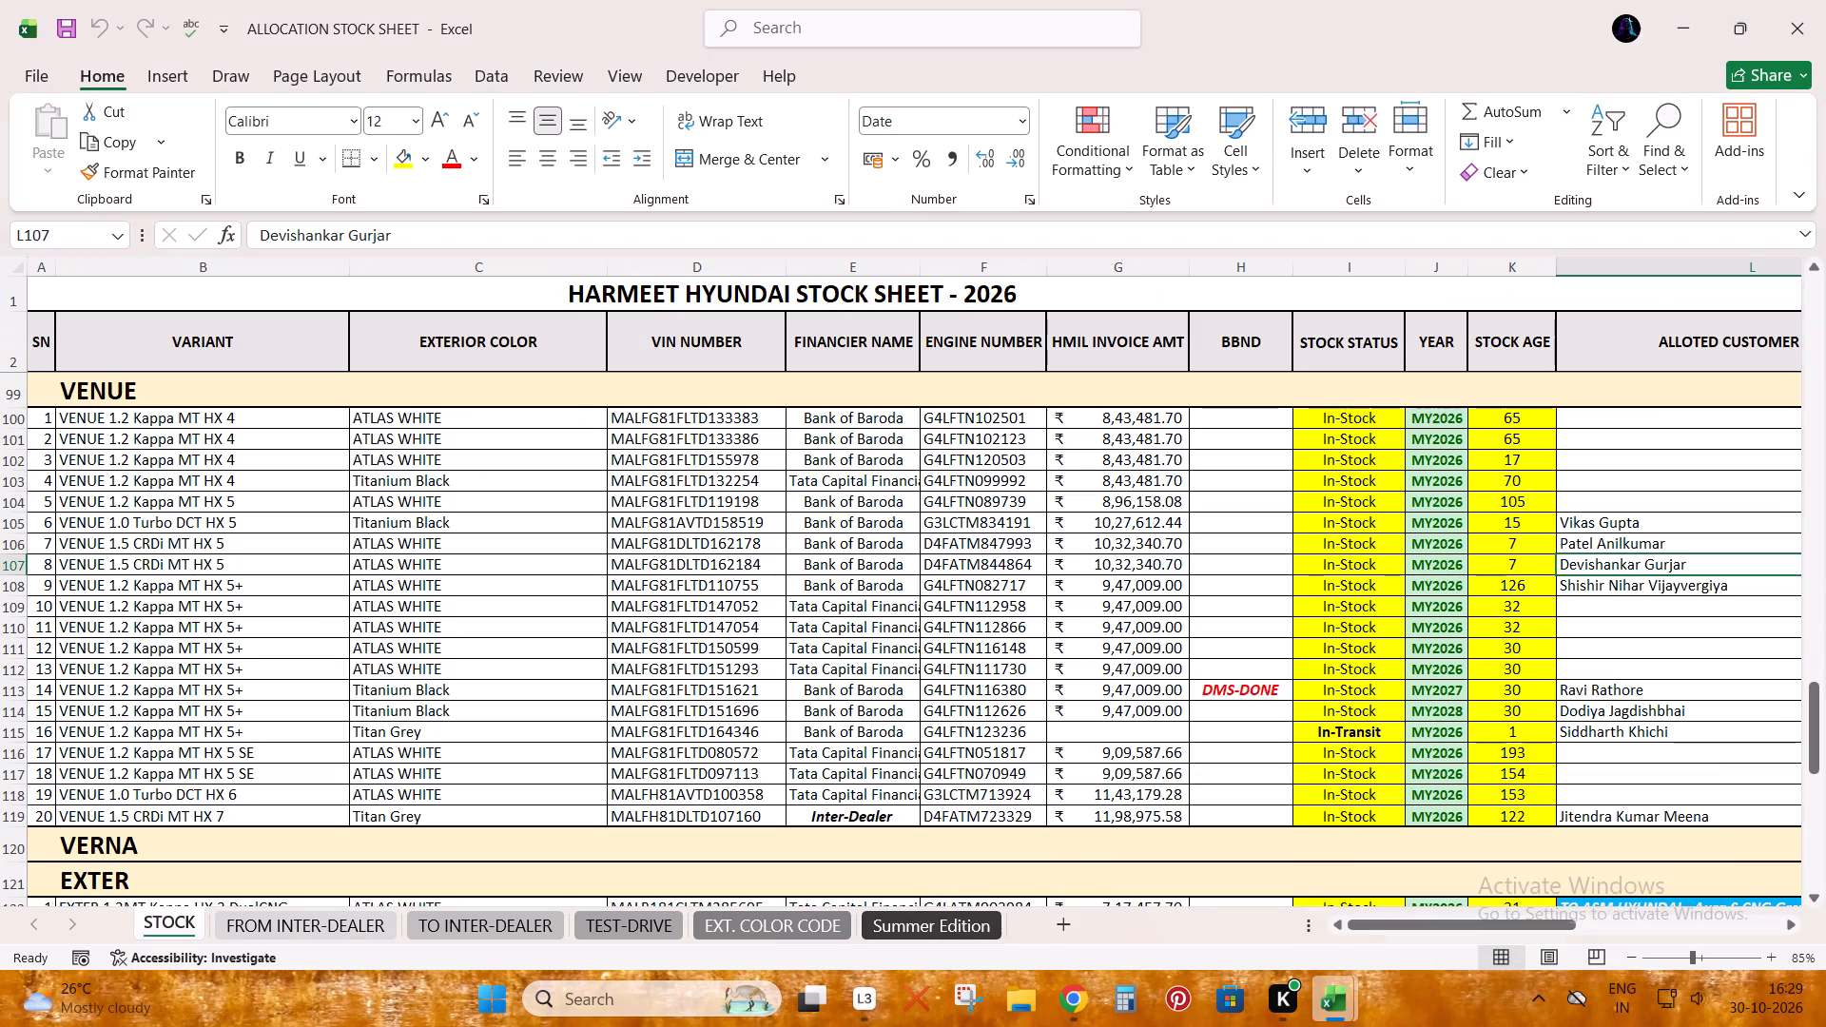
{"action": "key", "text": "ctrl+c"}
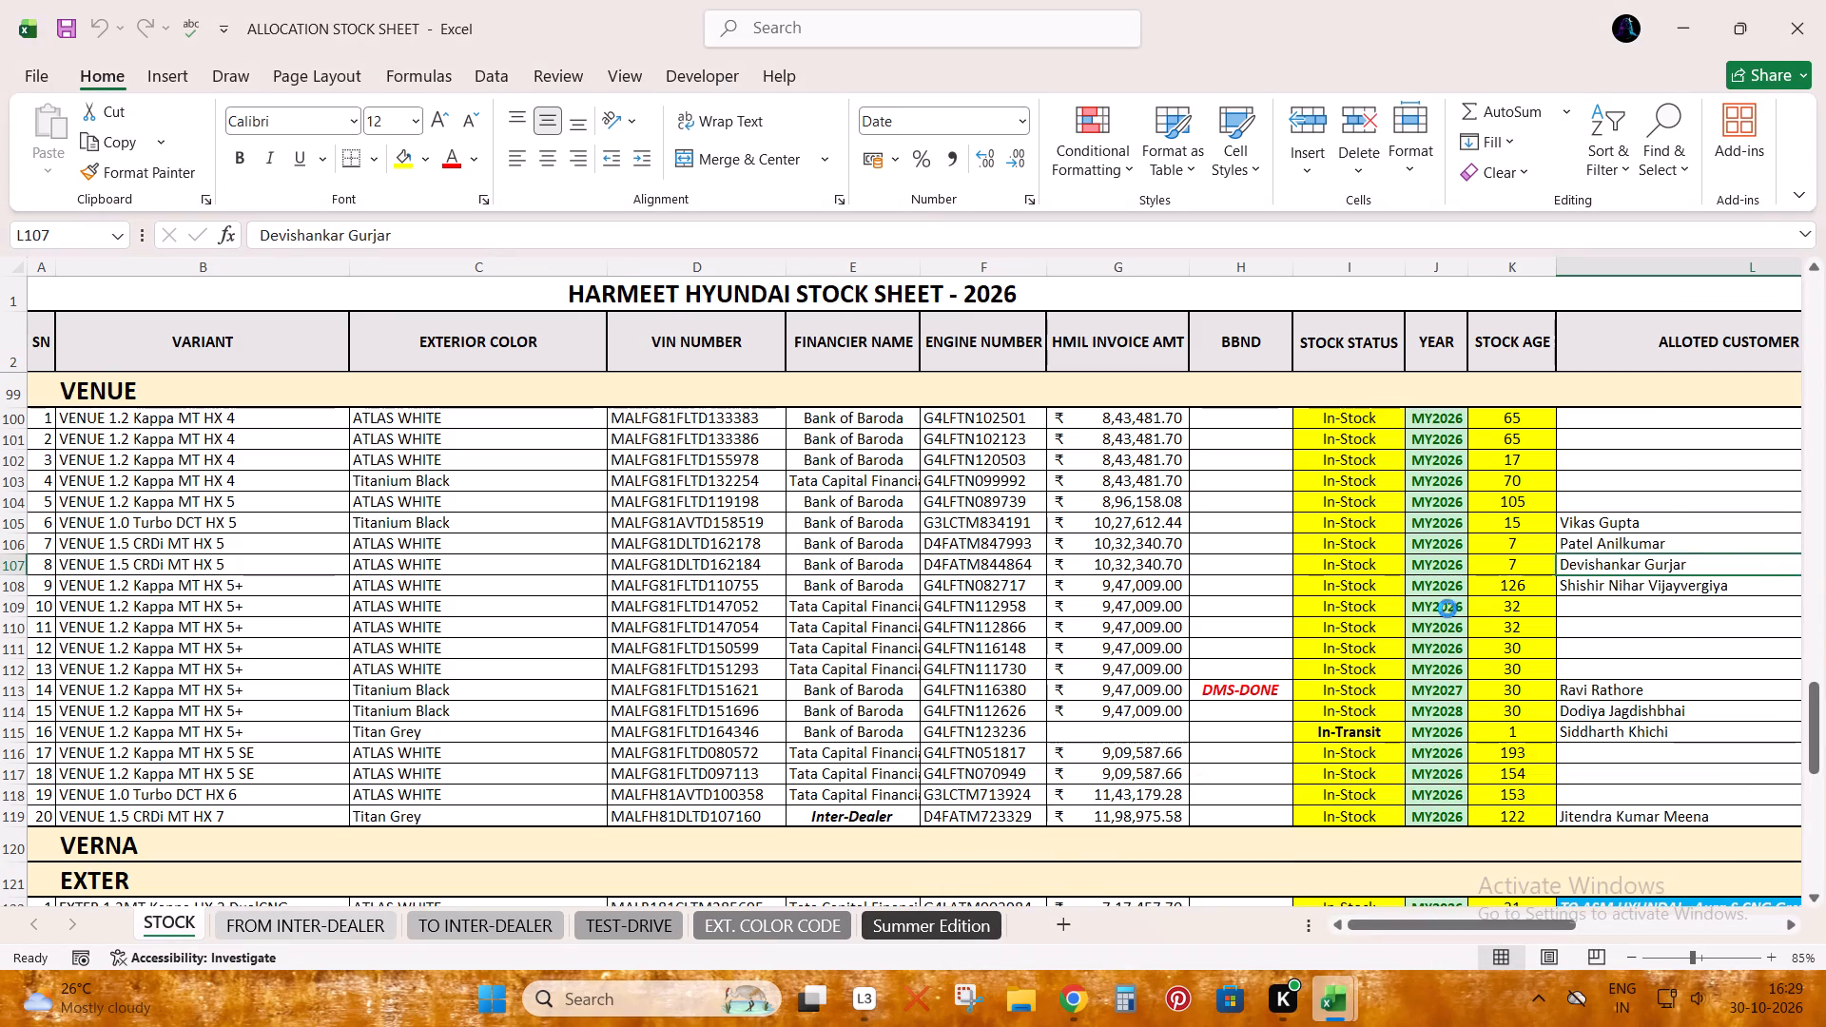
{"action": "key", "text": "alt+Tab"}
{"action": "key", "text": "alt+Tab"}
{"action": "key", "text": "alt+Tab"}
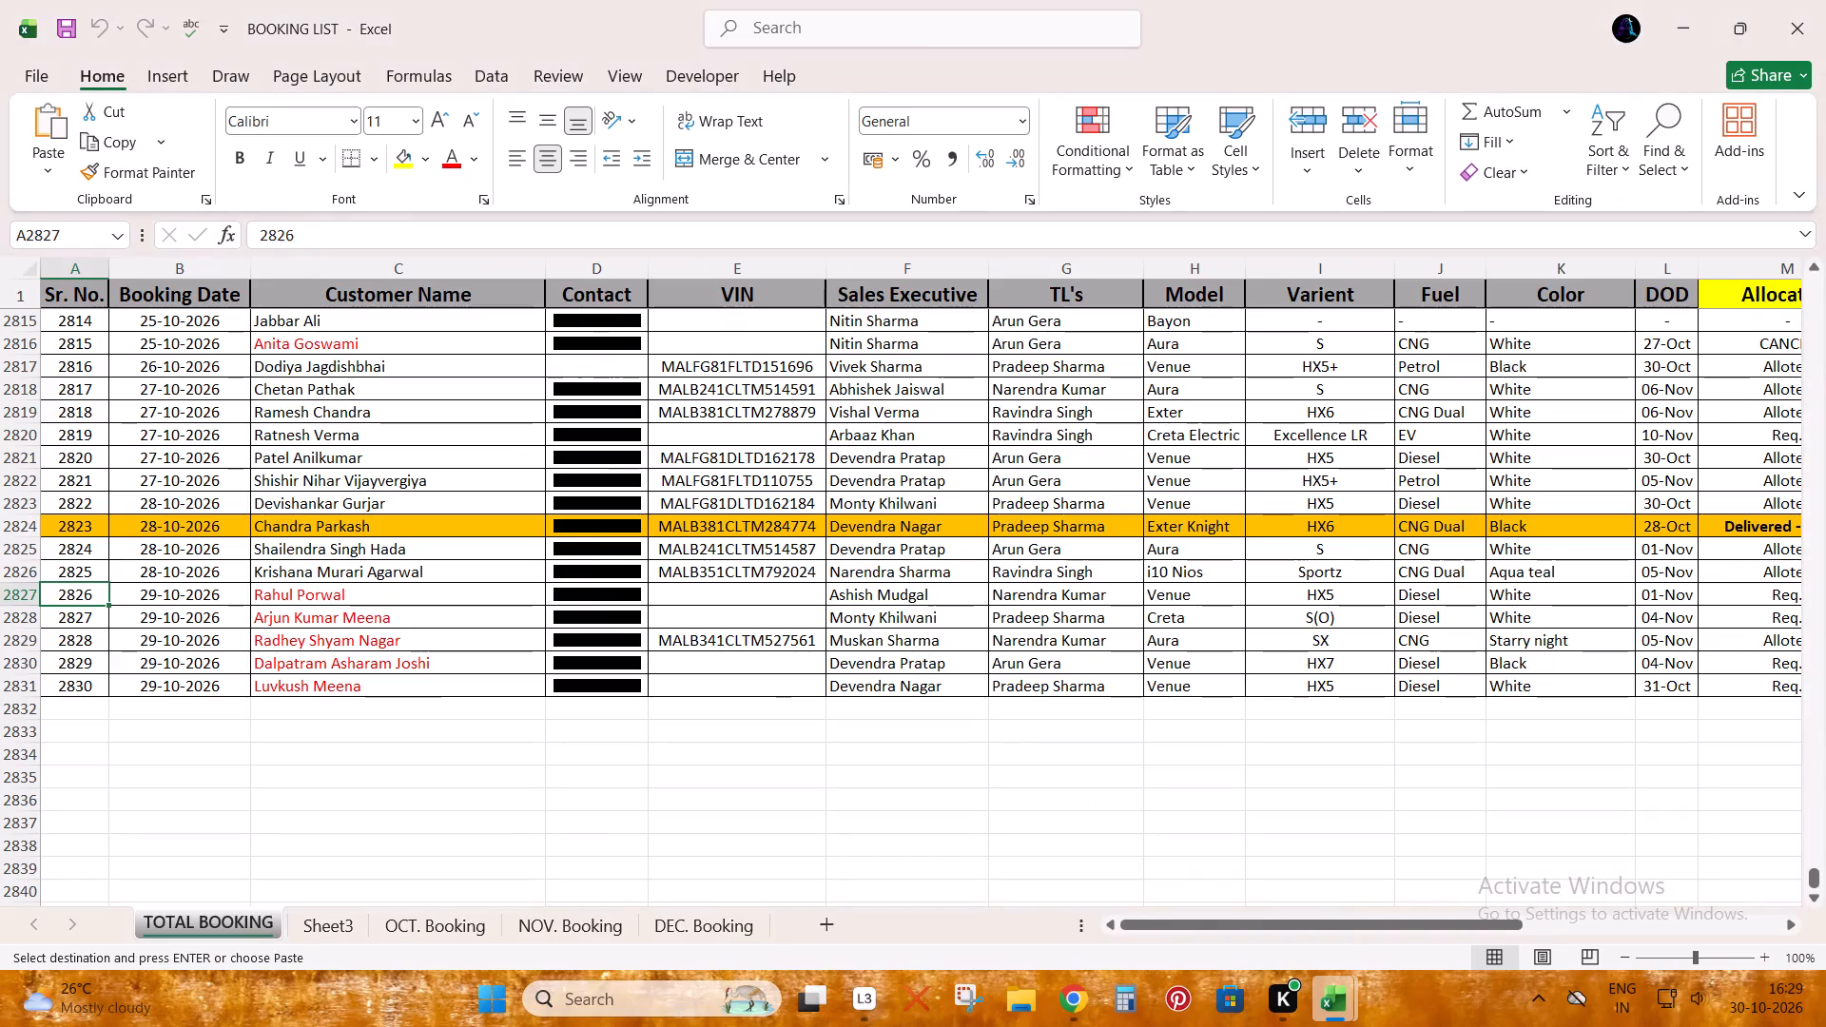
{"action": "key", "text": "Right"}
{"action": "key", "text": "ctrl+f"}
{"action": "key", "text": "ctrl+v"}
{"action": "key", "text": "Return"}
{"action": "key", "text": "Escape"}
{"action": "key", "text": "Right"}
{"action": "key", "text": "Right"}
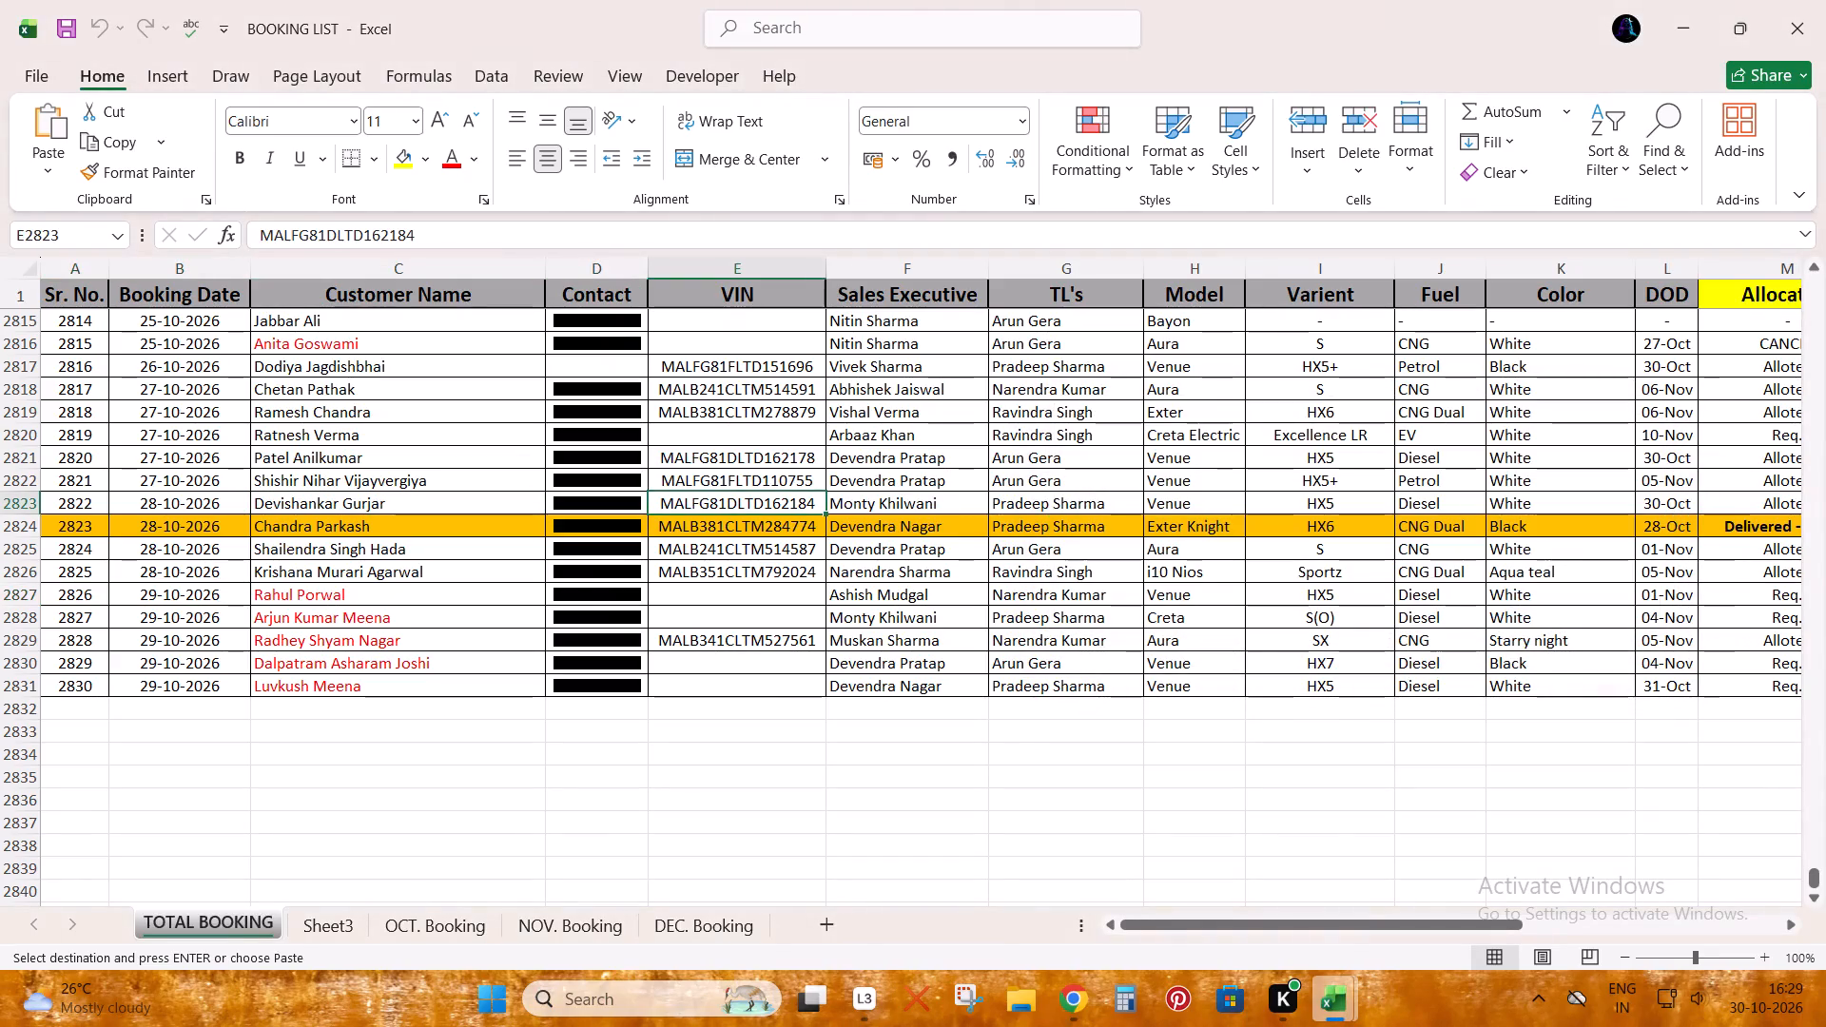
{"action": "key", "text": "Delete"}
Set the Allocation of booking 2822 to Req.
{"action": "key", "text": "Right"}
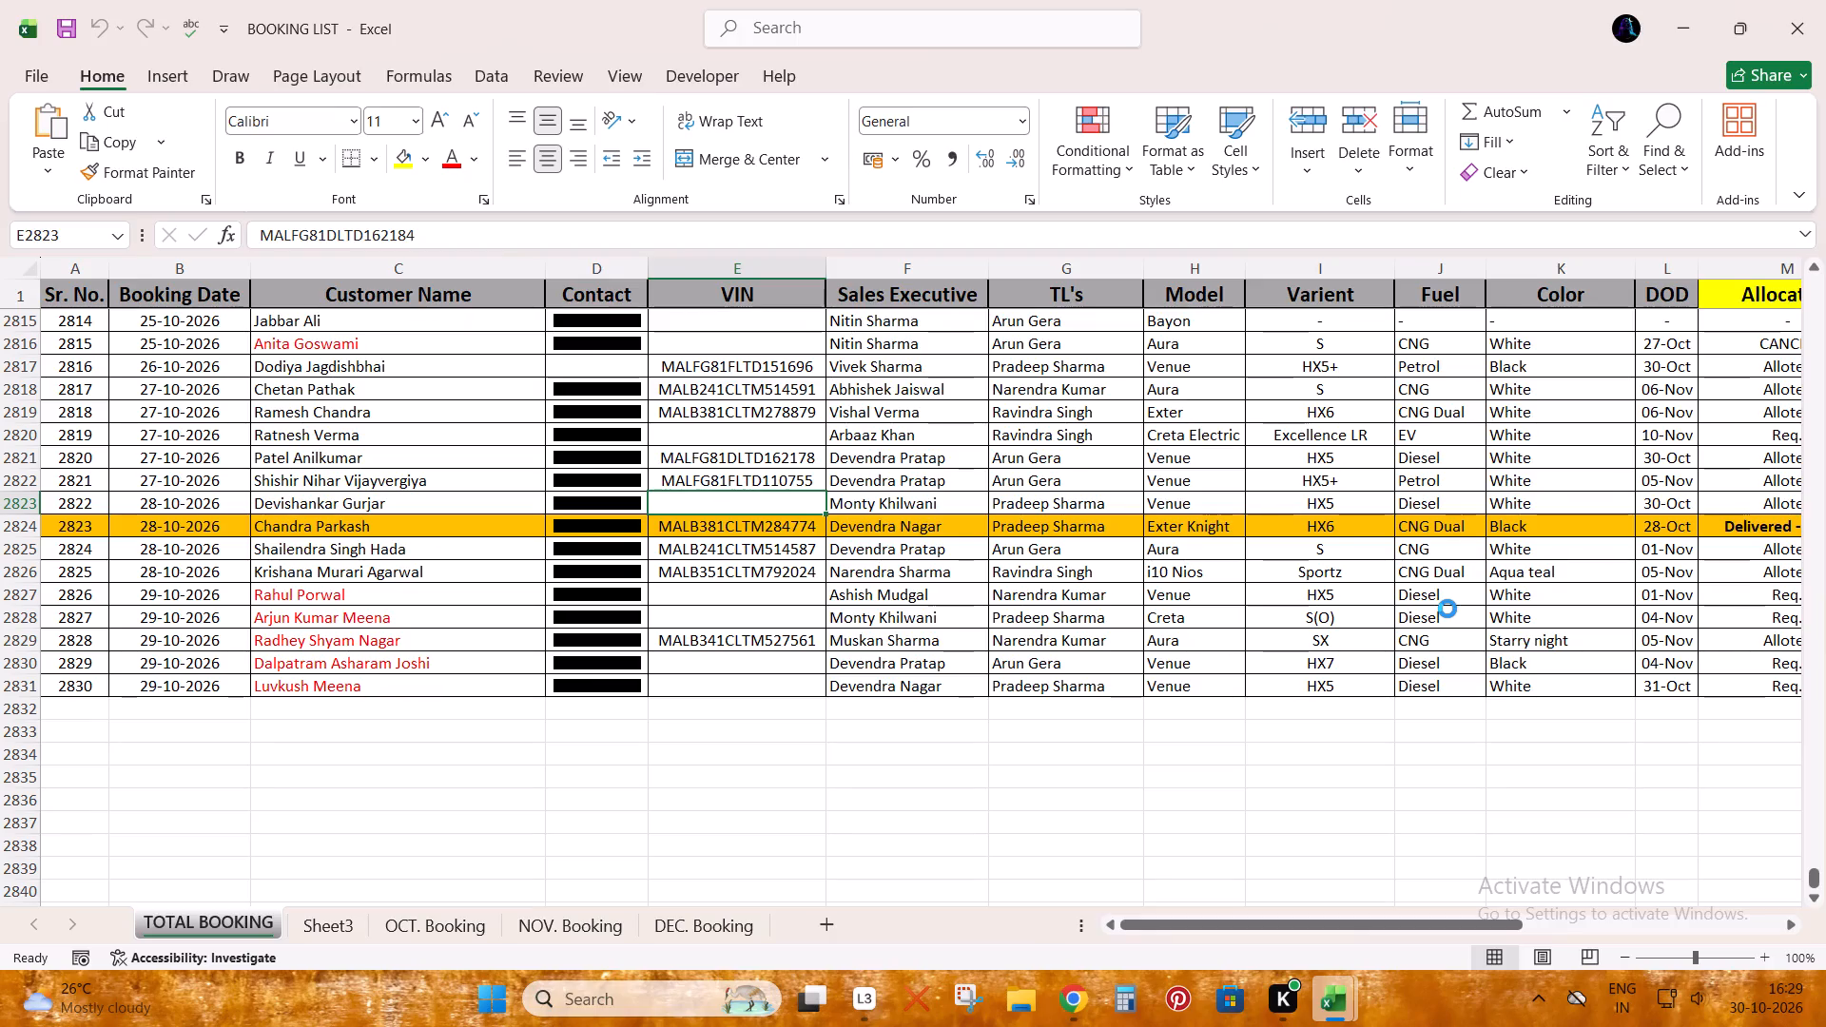
{"action": "key", "text": "Right"}
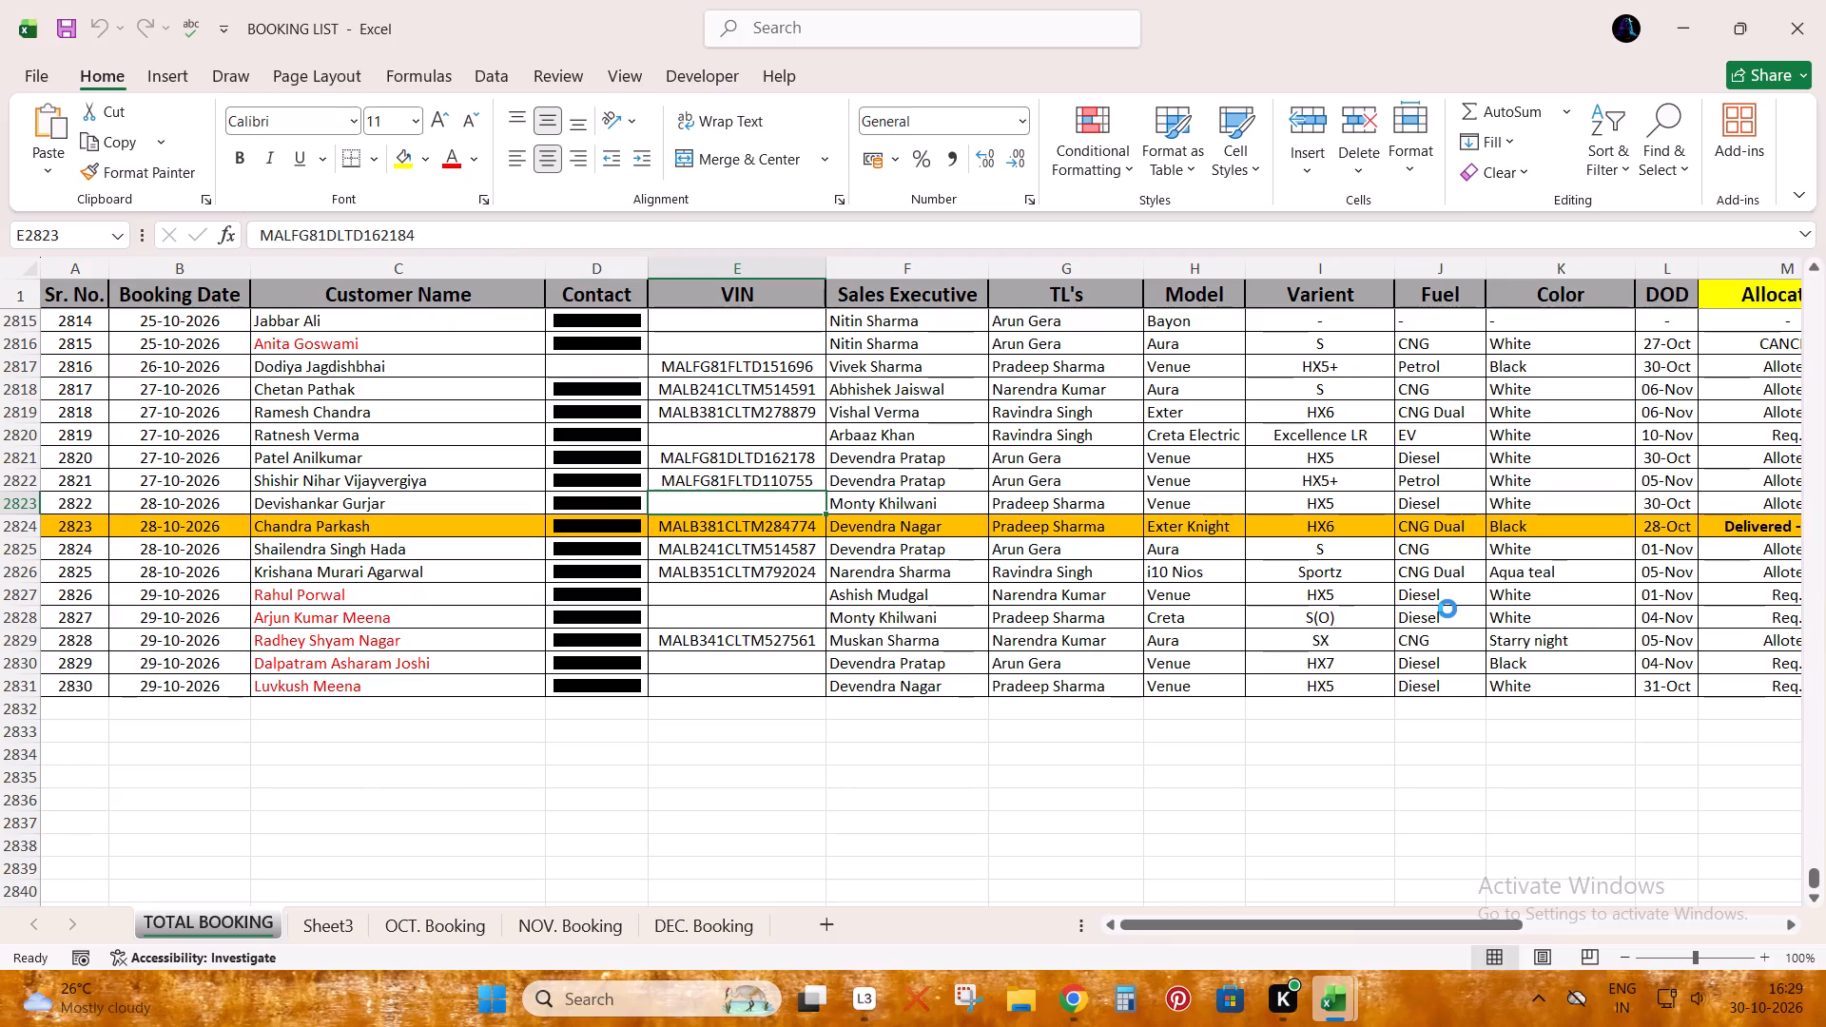
{"action": "key", "text": "Right"}
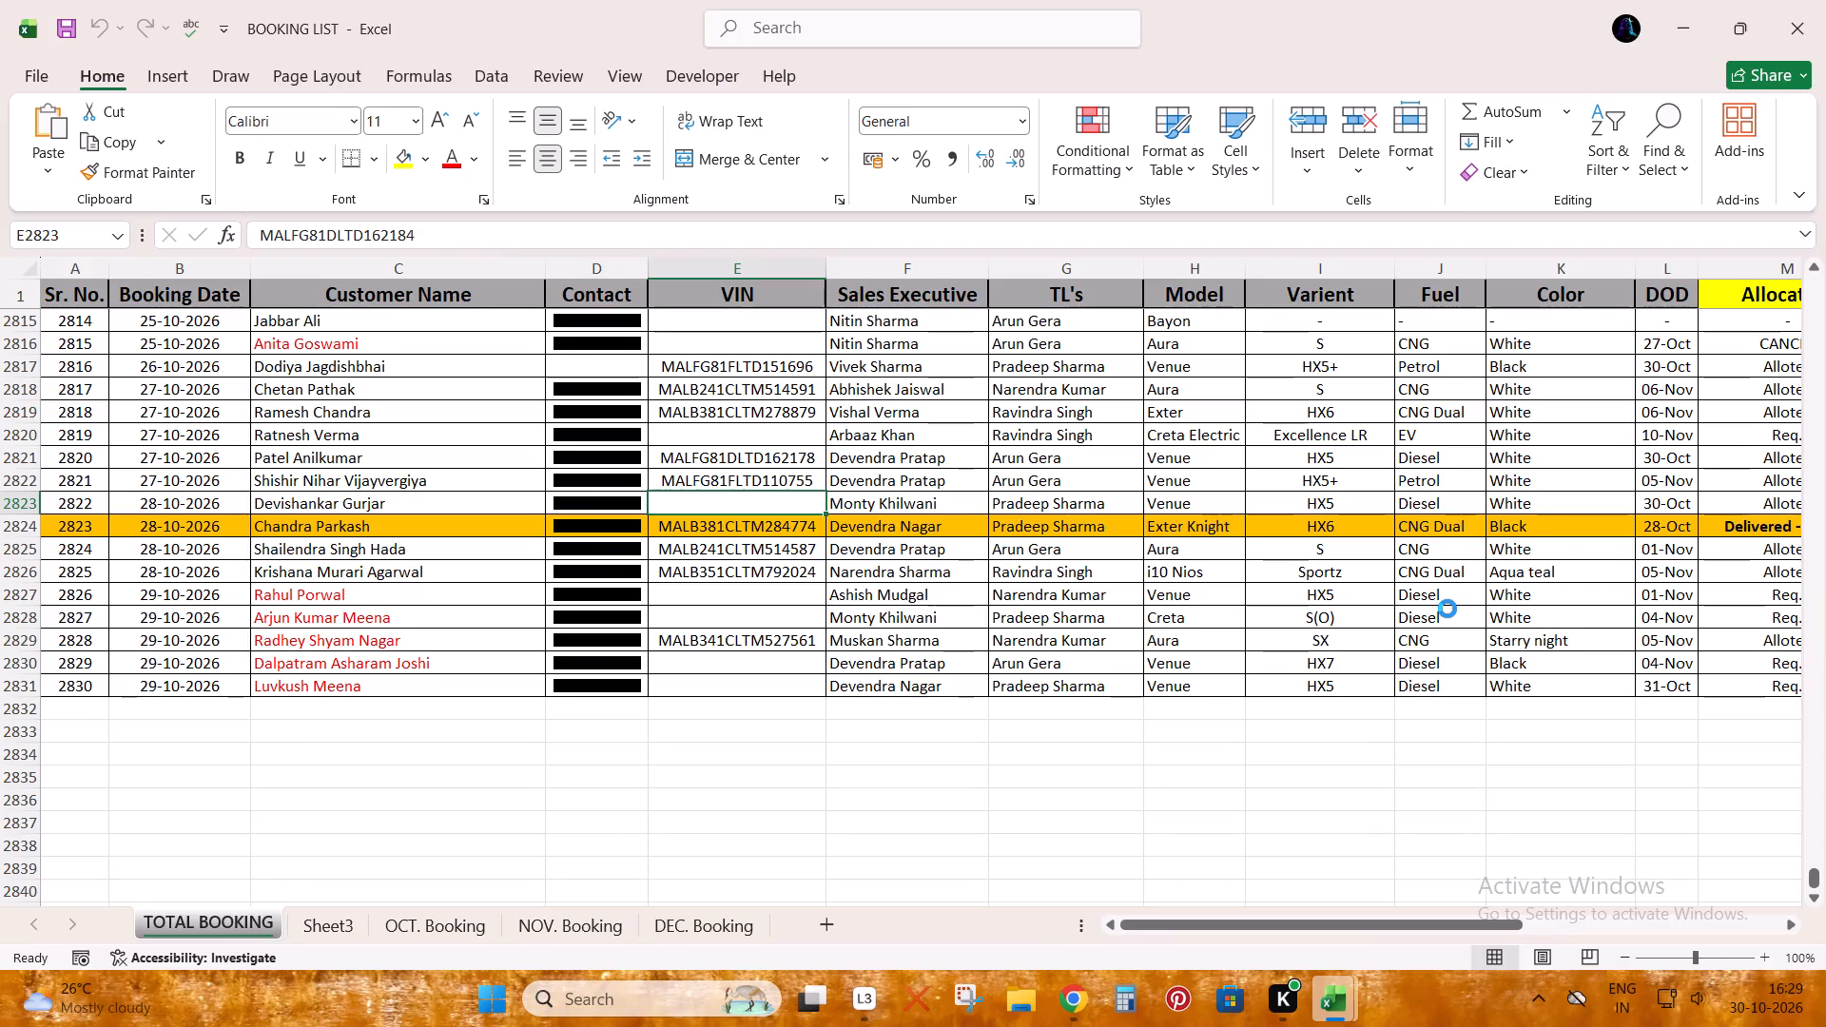
{"action": "key", "text": "Right"}
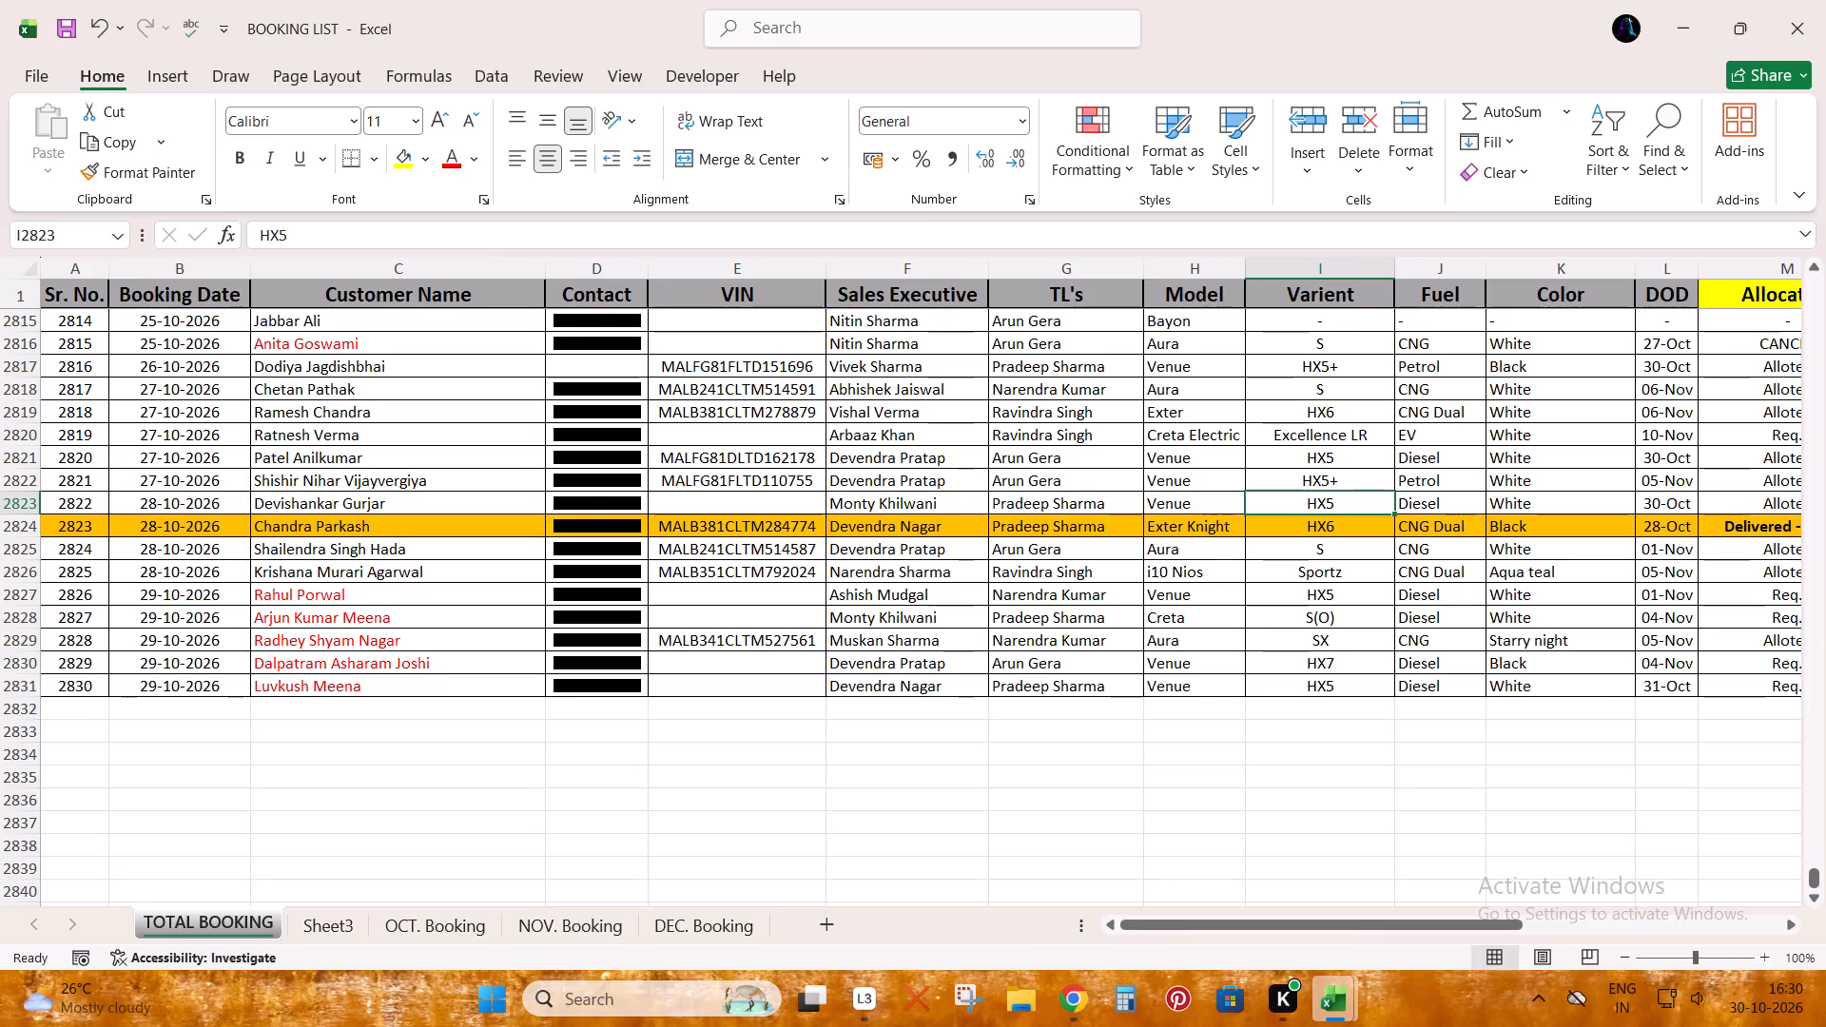
{"action": "key", "text": "Right"}
{"action": "key", "text": "Right"}
{"action": "key", "text": "Right"}
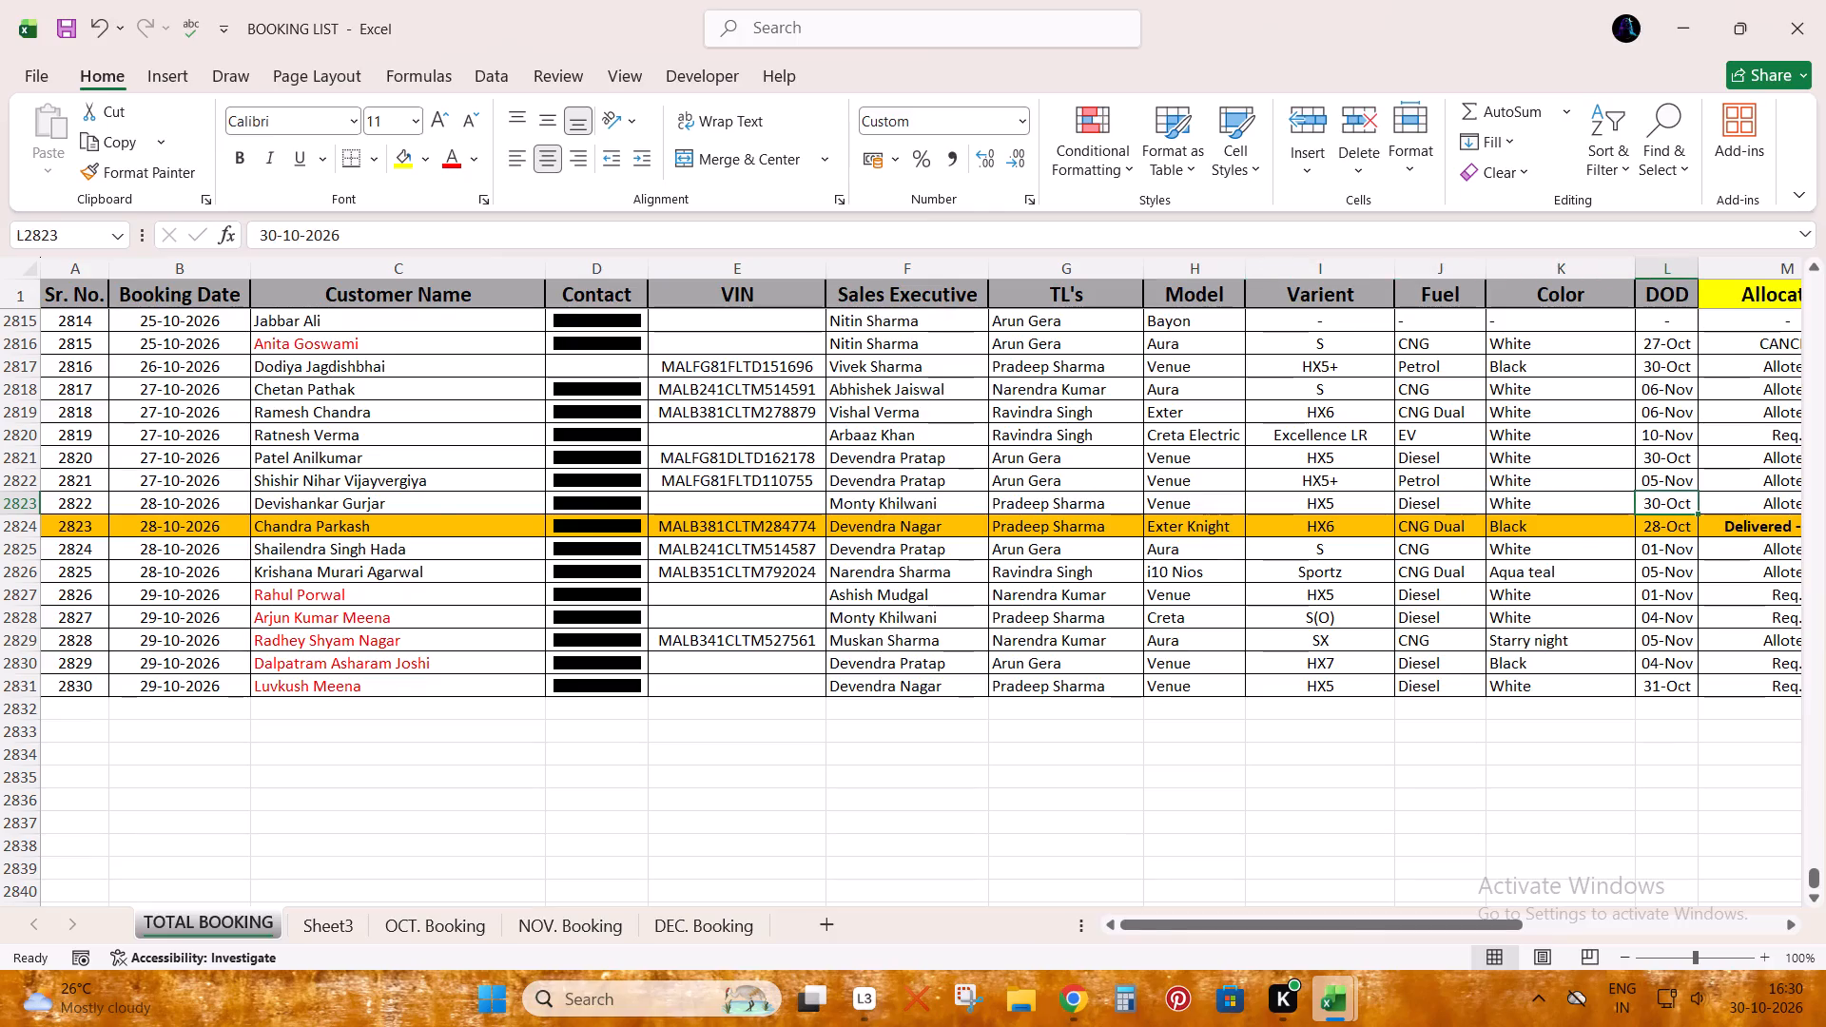
{"action": "key", "text": "Right"}
{"action": "key", "text": "r"}
{"action": "key", "text": "Left"}
Highlight the Allocation cell of booking 2822 in yellow.
{"action": "key", "text": "Left"}
{"action": "key", "text": "ctrl+Left"}
{"action": "key", "text": "ctrl+Left"}
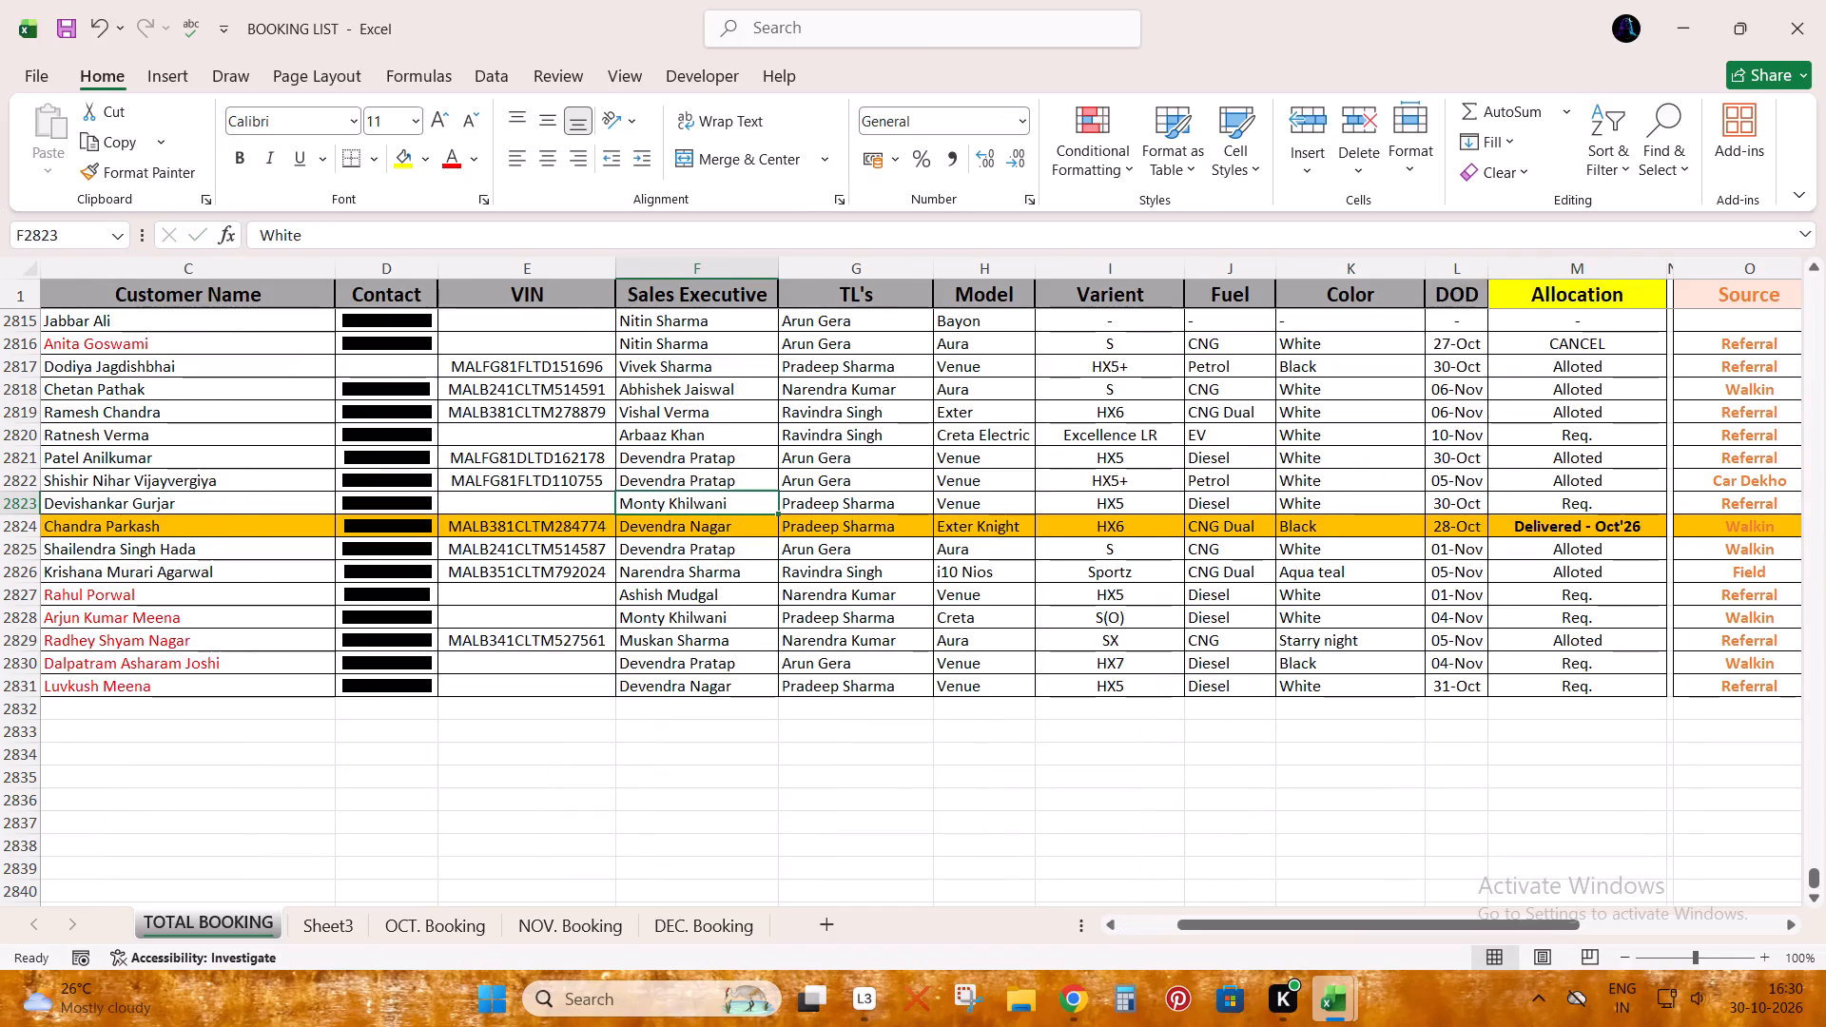
{"action": "key", "text": "ctrl+Right"}
{"action": "left_click", "coordinate": [1527, 499]}
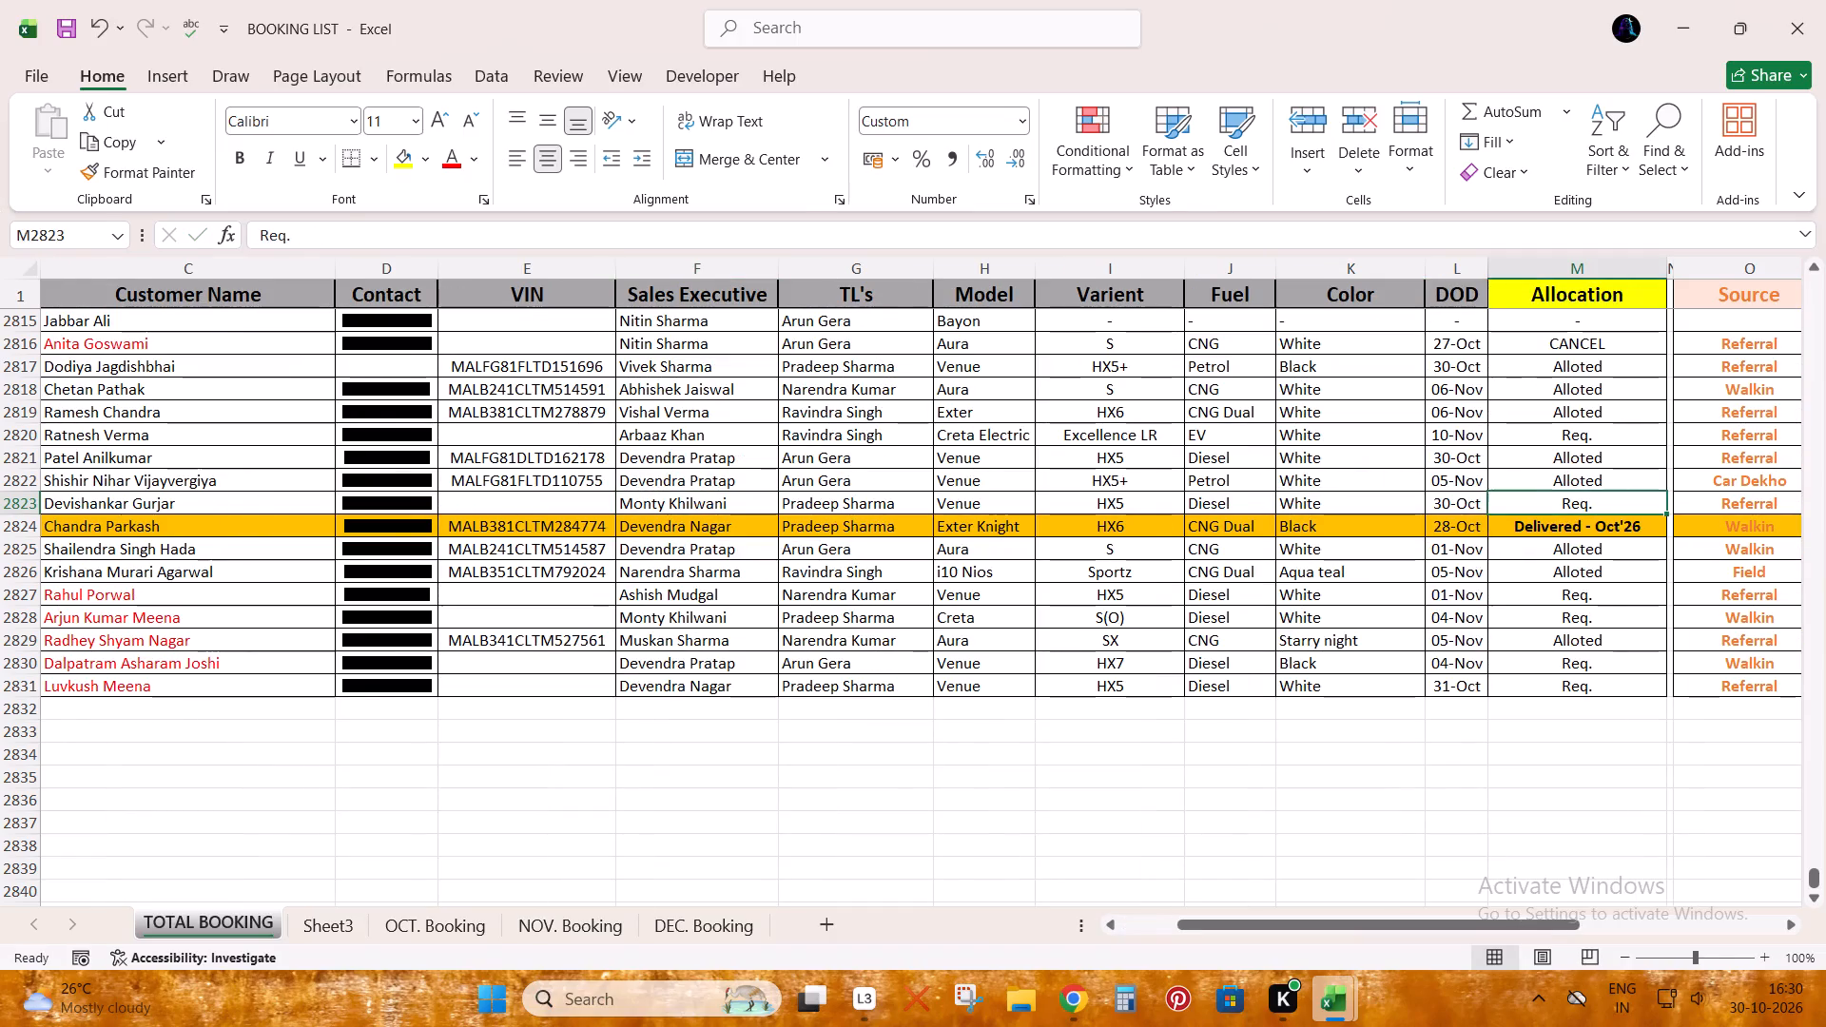
{"action": "left_click", "coordinate": [399, 152]}
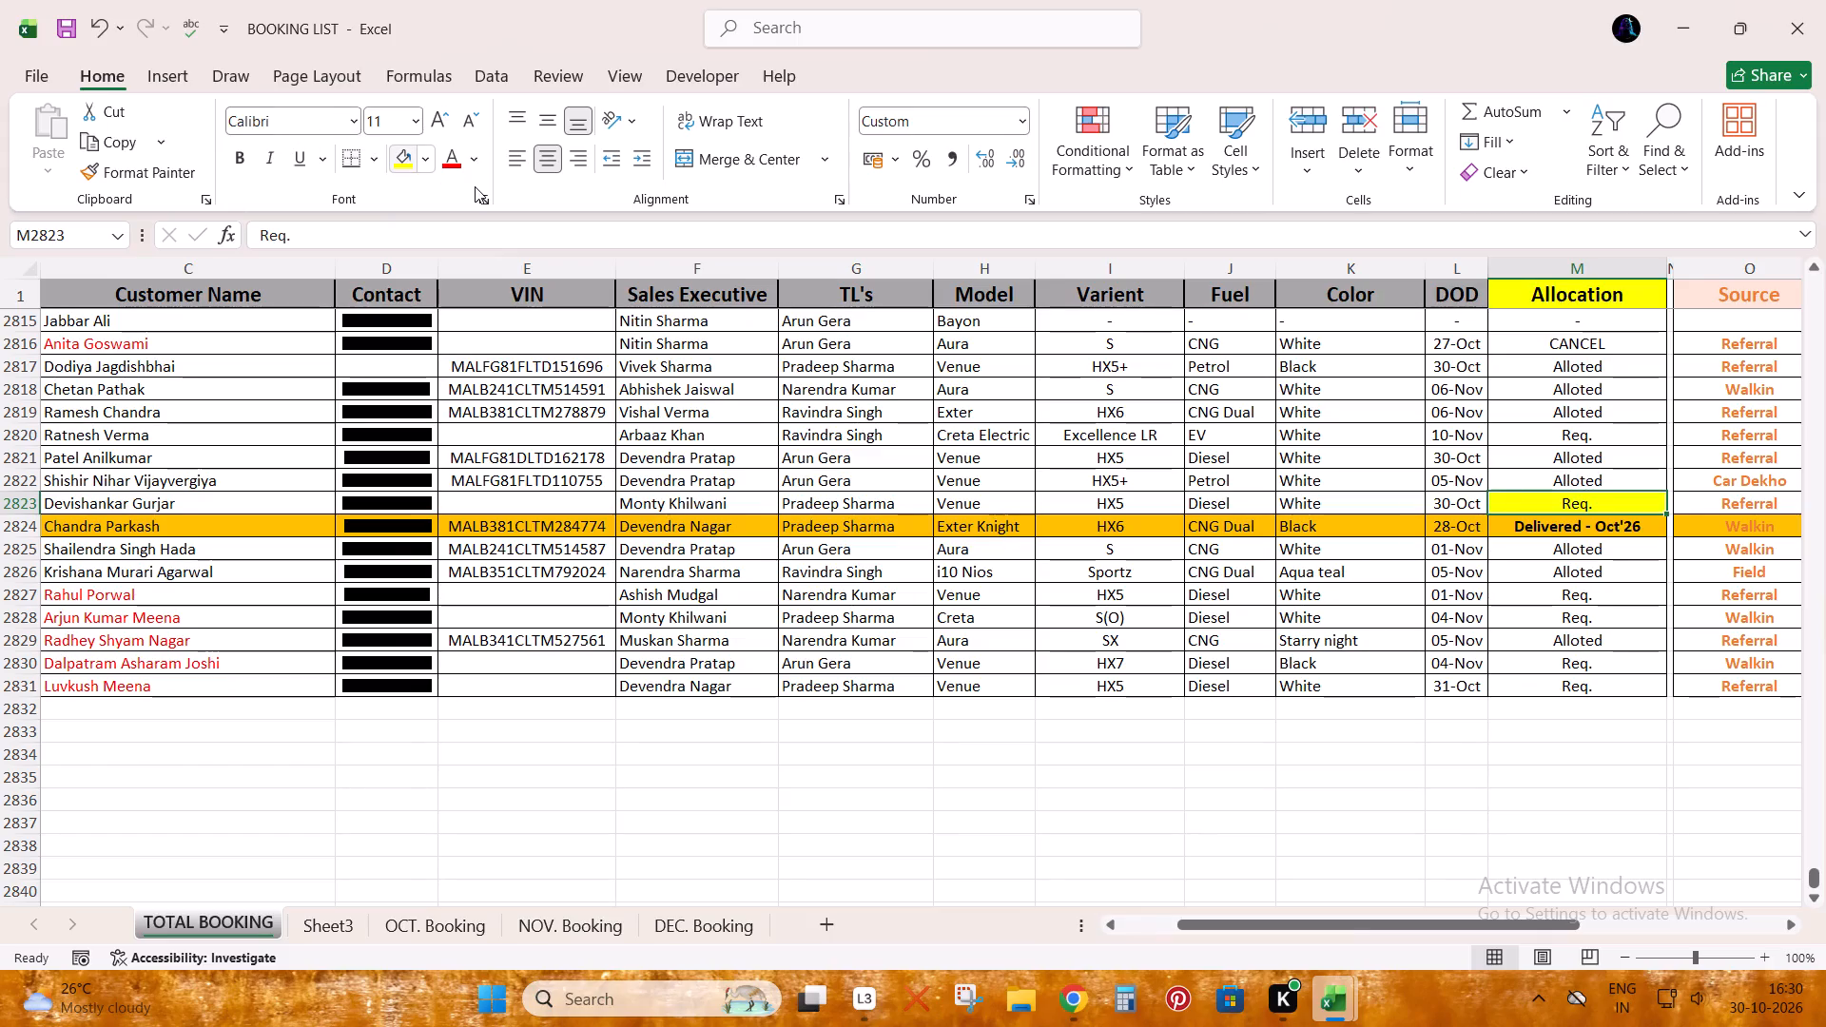
{"action": "key", "text": "ctrl+Left"}
{"action": "key", "text": "ctrl+Left"}
{"action": "key", "text": "ctrl+Left"}
{"action": "key", "text": "ctrl+Left"}
{"action": "key", "text": "ctrl+Left"}
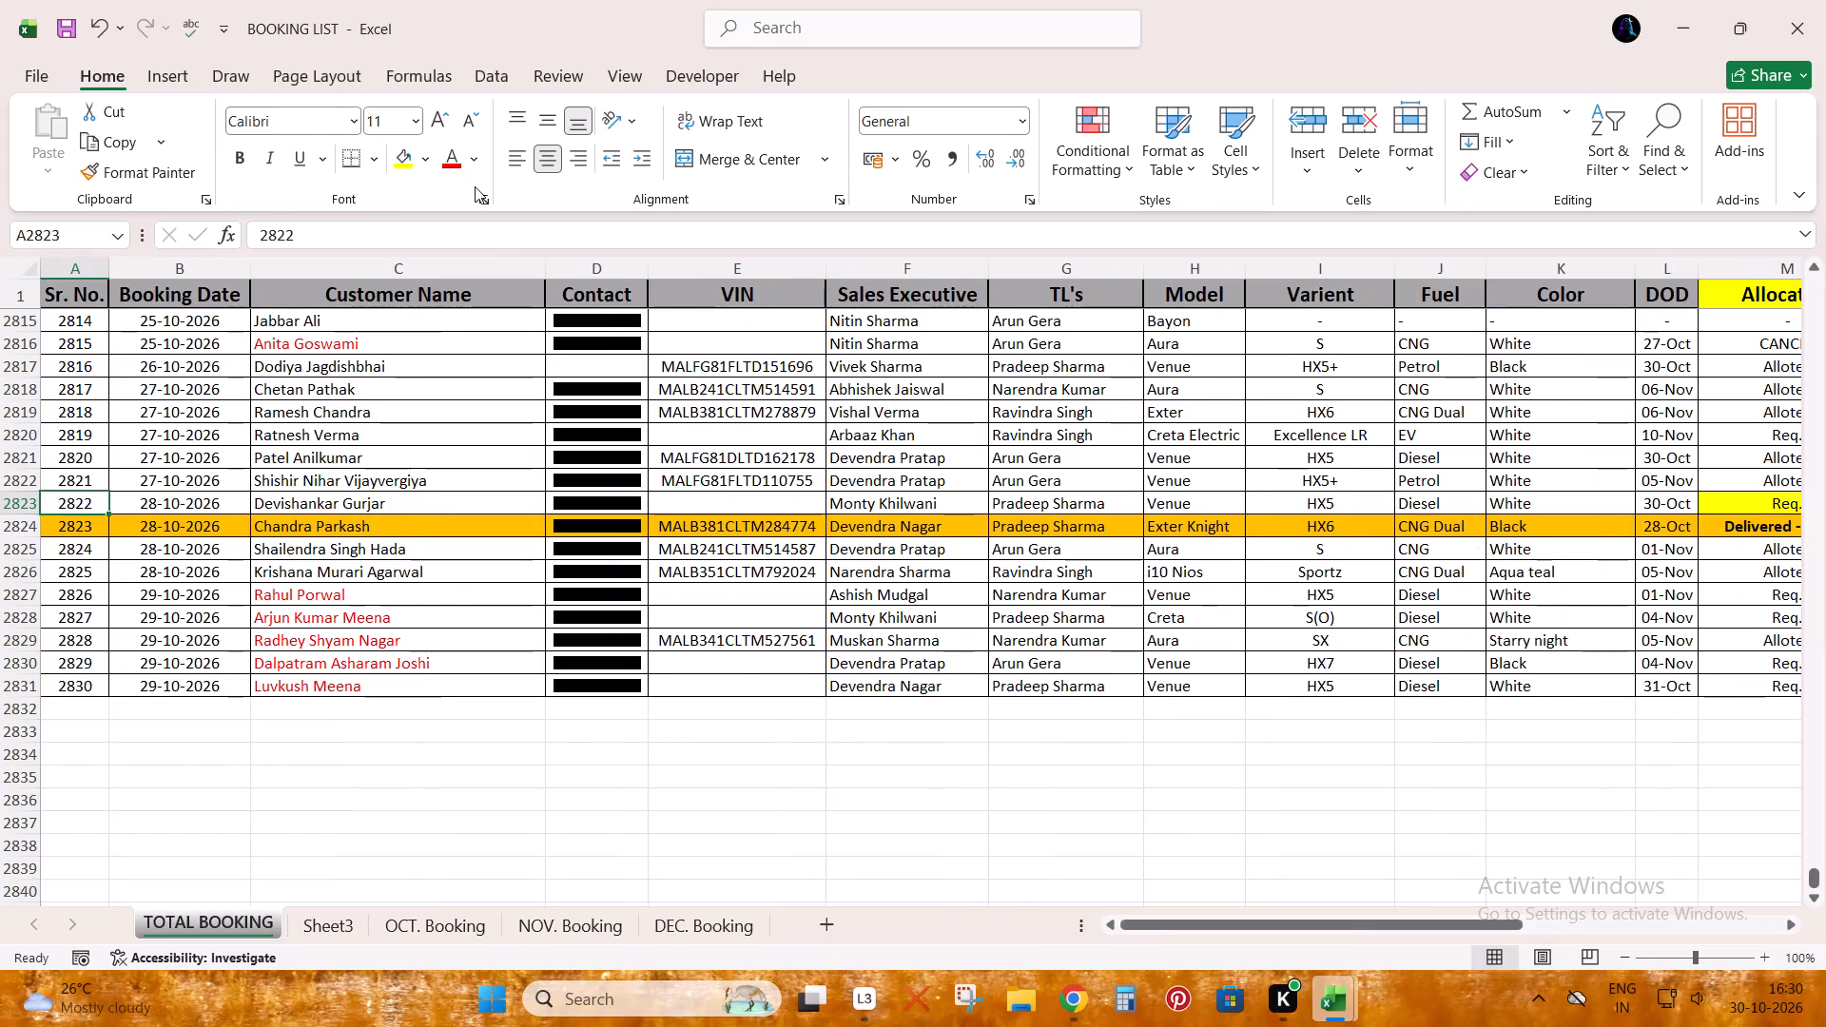
{"action": "key", "text": "Right"}
{"action": "key", "text": "Right"}
{"action": "key", "text": "ctrl+c"}
{"action": "key", "text": "alt+Tab"}
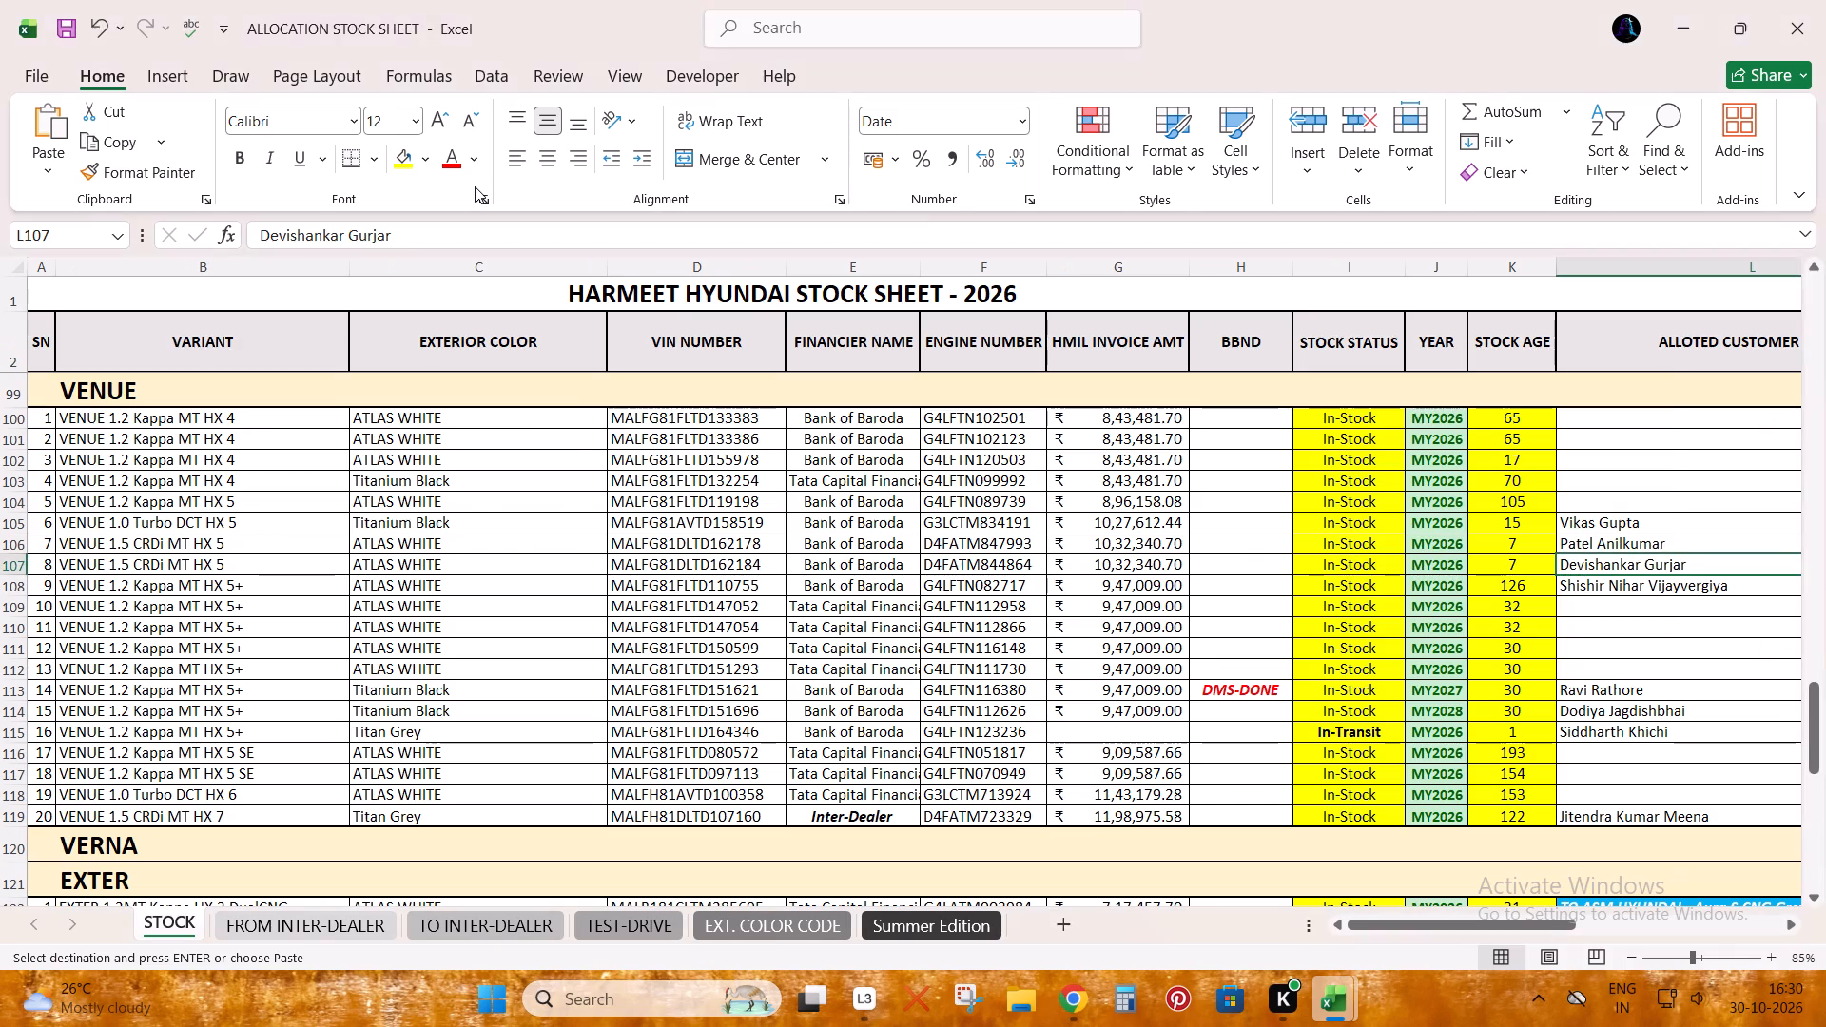
{"action": "key", "text": "alt+Tab"}
{"action": "key", "text": "alt+Tab"}
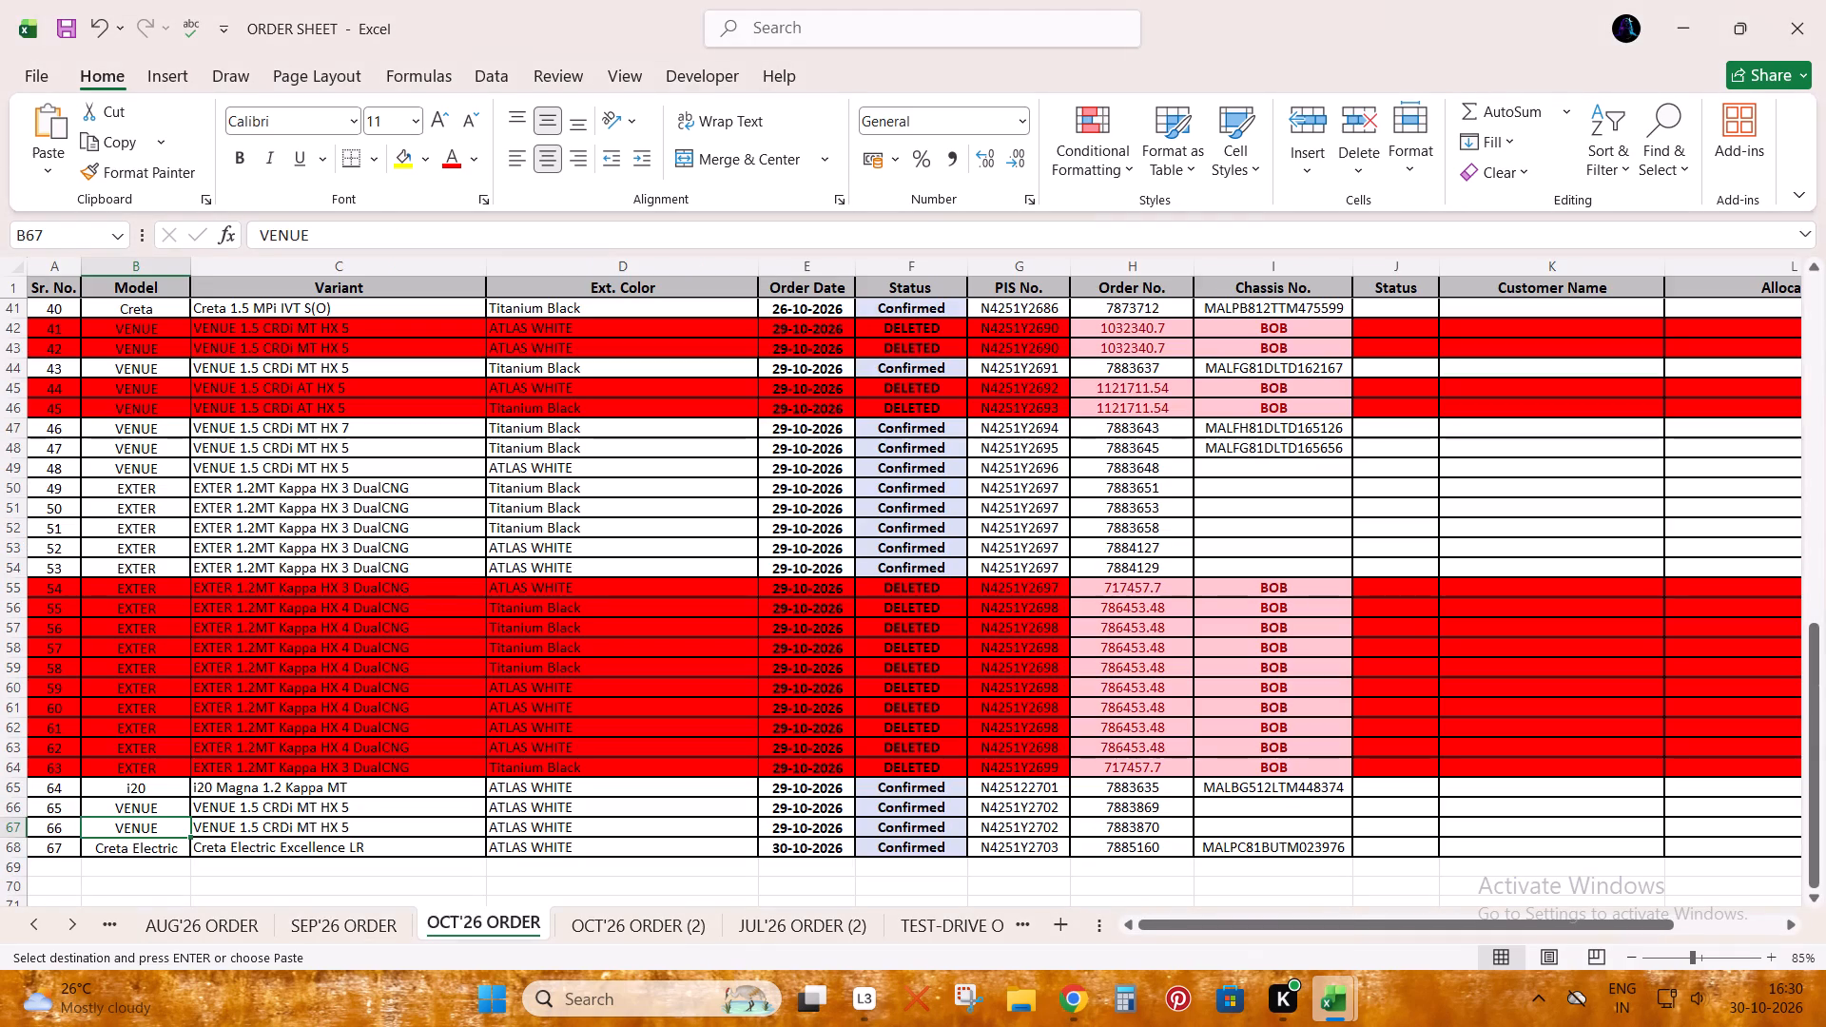
{"action": "left_click", "coordinate": [505, 461]}
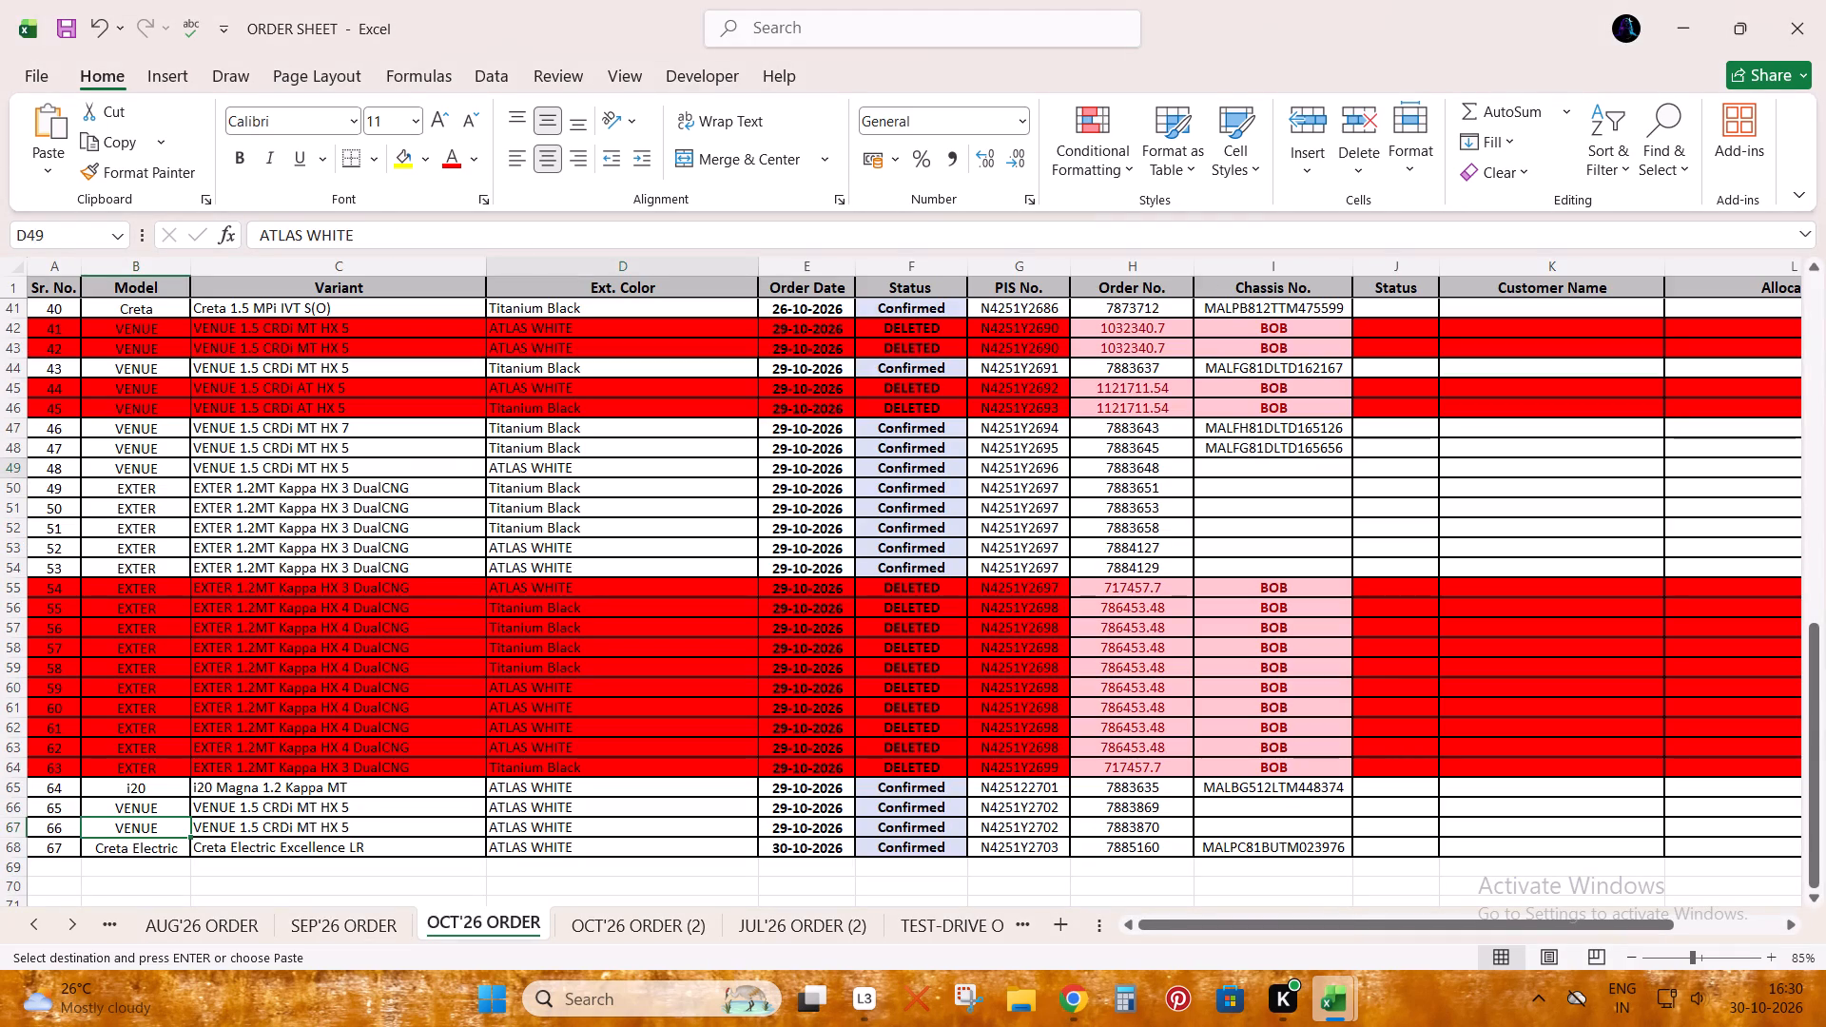
{"action": "key", "text": "shift+space"}
{"action": "left_click", "coordinate": [1500, 467]}
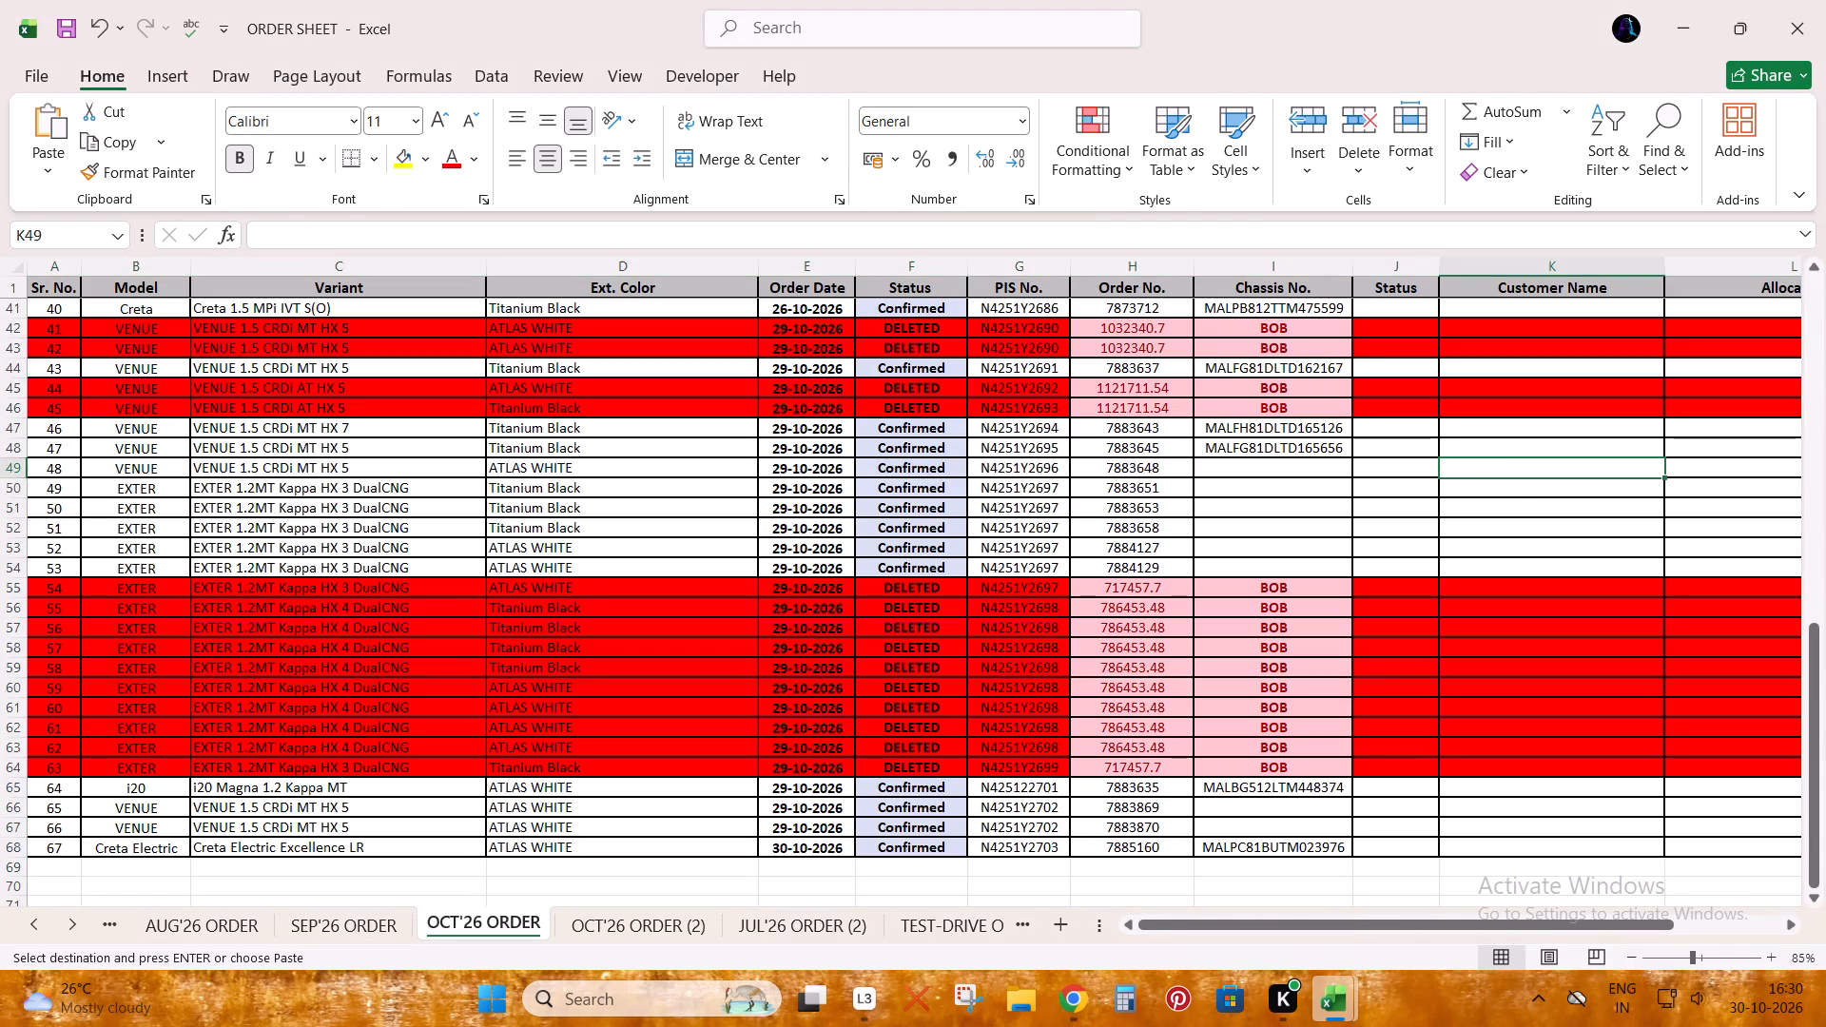
{"action": "key", "text": "ctrl+v"}
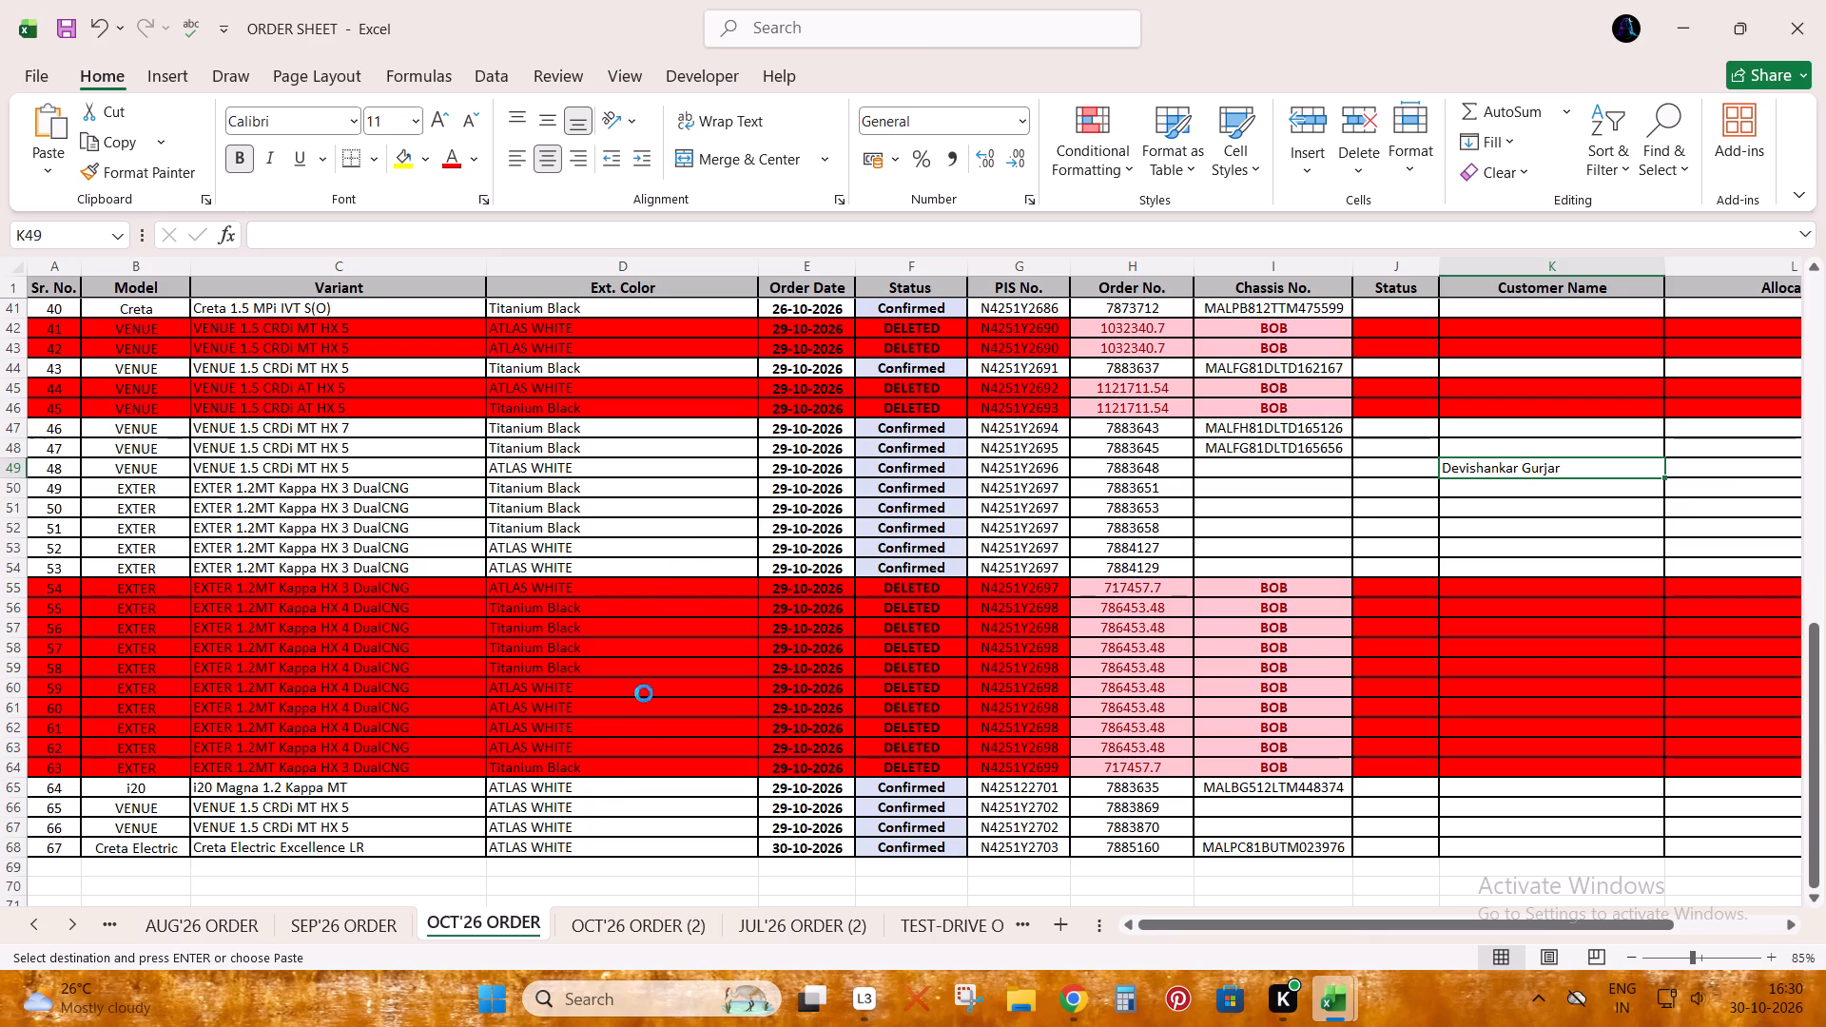
{"action": "left_click", "coordinate": [1466, 804]}
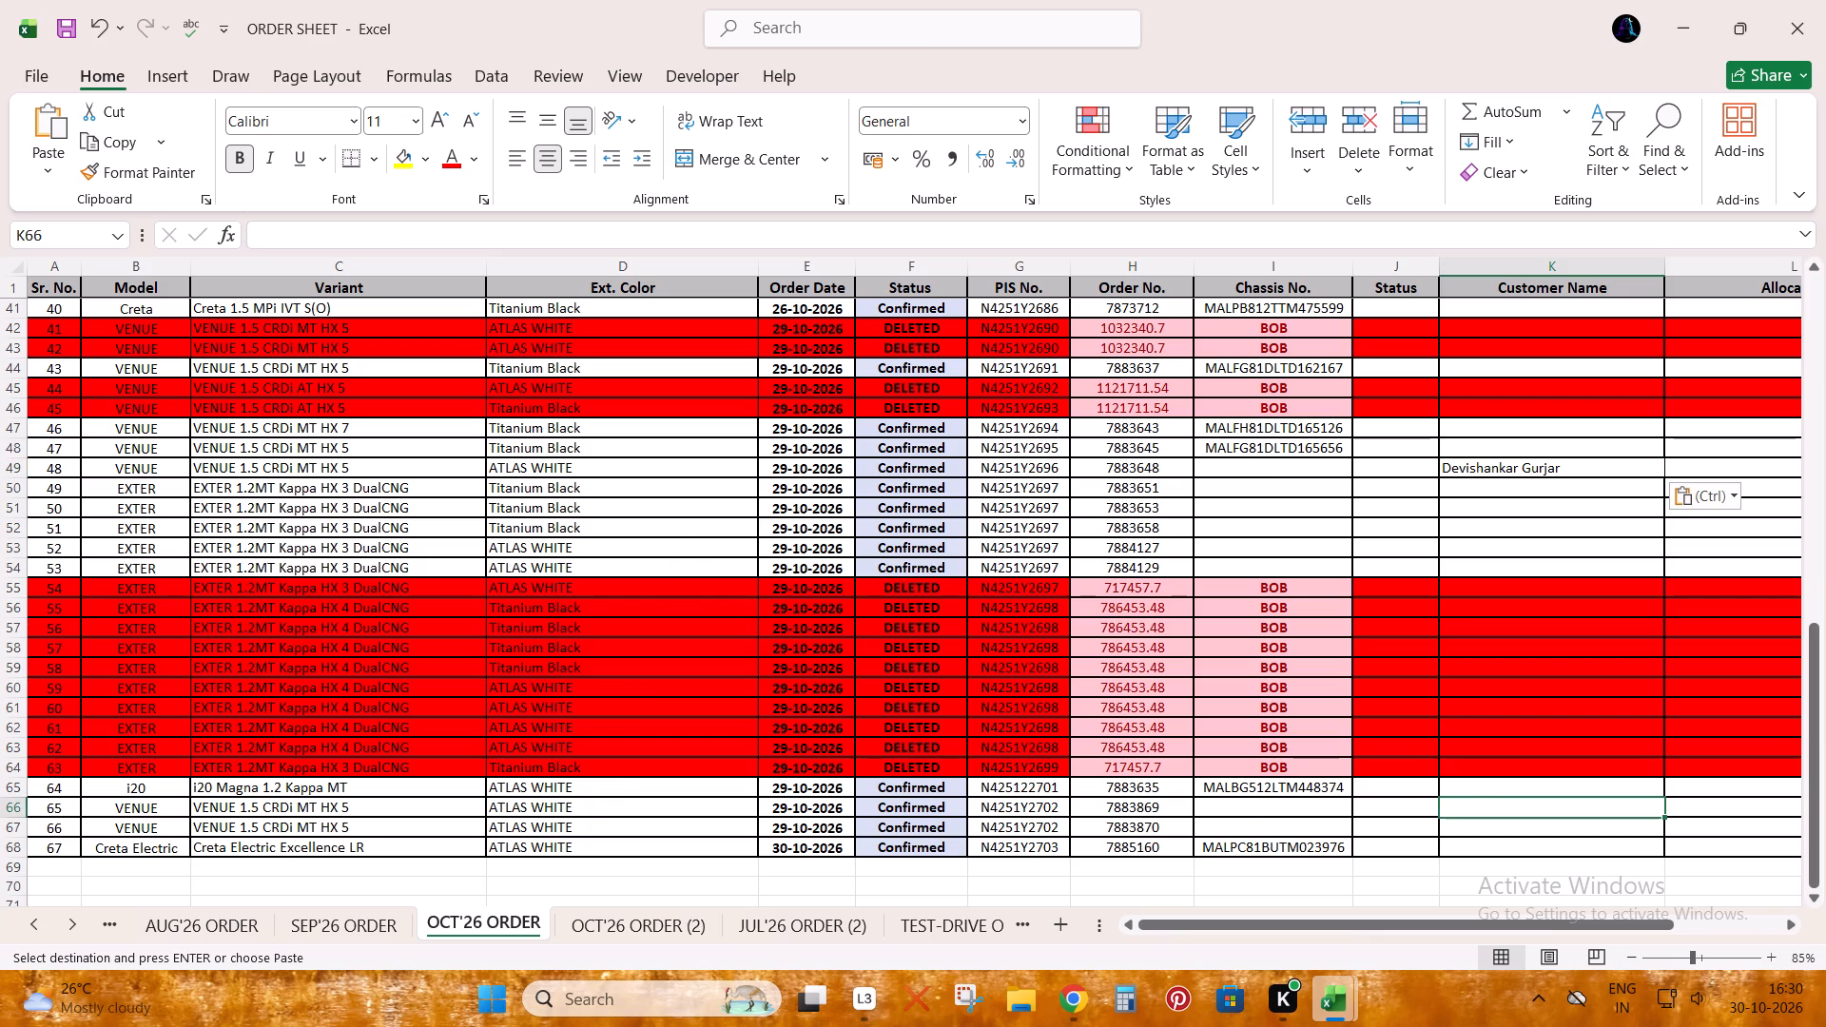
{"action": "key", "text": "ctrl+s"}
In the ALLOCATION STOCK SHEET workbook, clear row 107's allotment details from Alloted Customer Name through Team Leader.
{"action": "key", "text": "alt+Tab"}
{"action": "key", "text": "alt+Tab"}
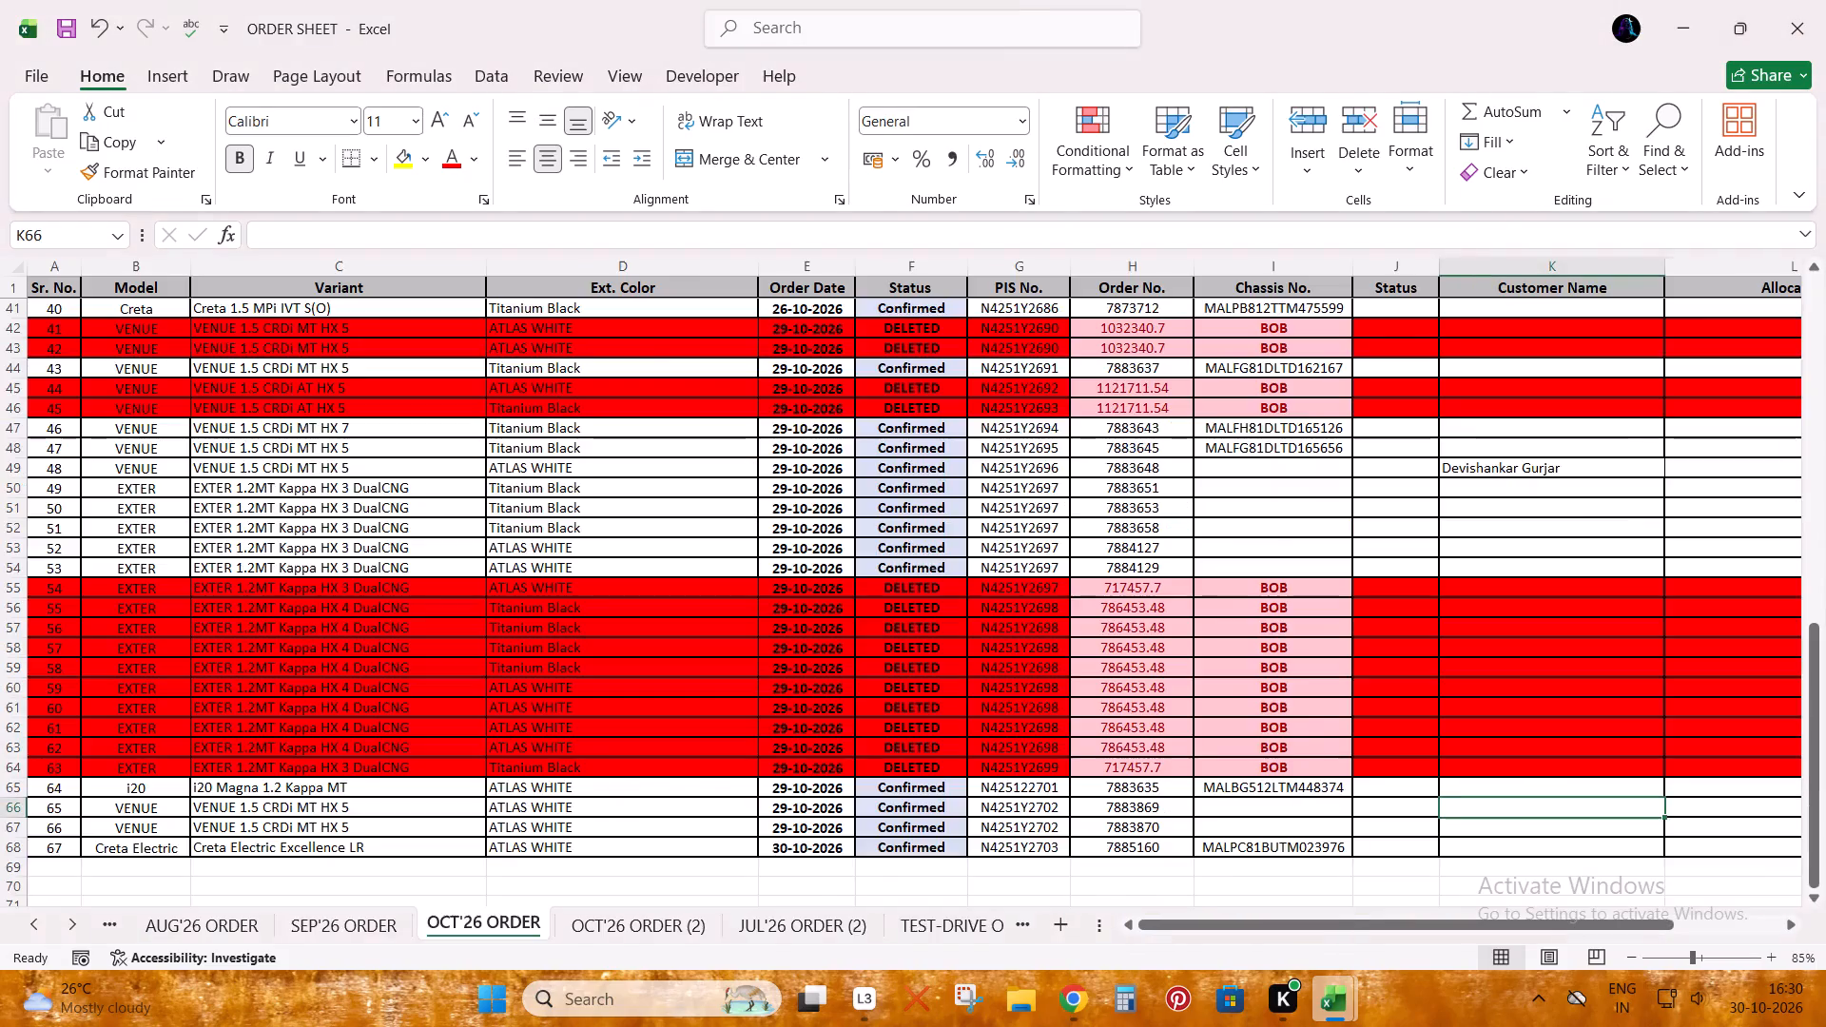
{"action": "key", "text": "alt+Tab"}
{"action": "key", "text": "shift+Right"}
{"action": "key", "text": "shift+Right"}
{"action": "key", "text": "shift+Right"}
{"action": "key", "text": "shift+Right"}
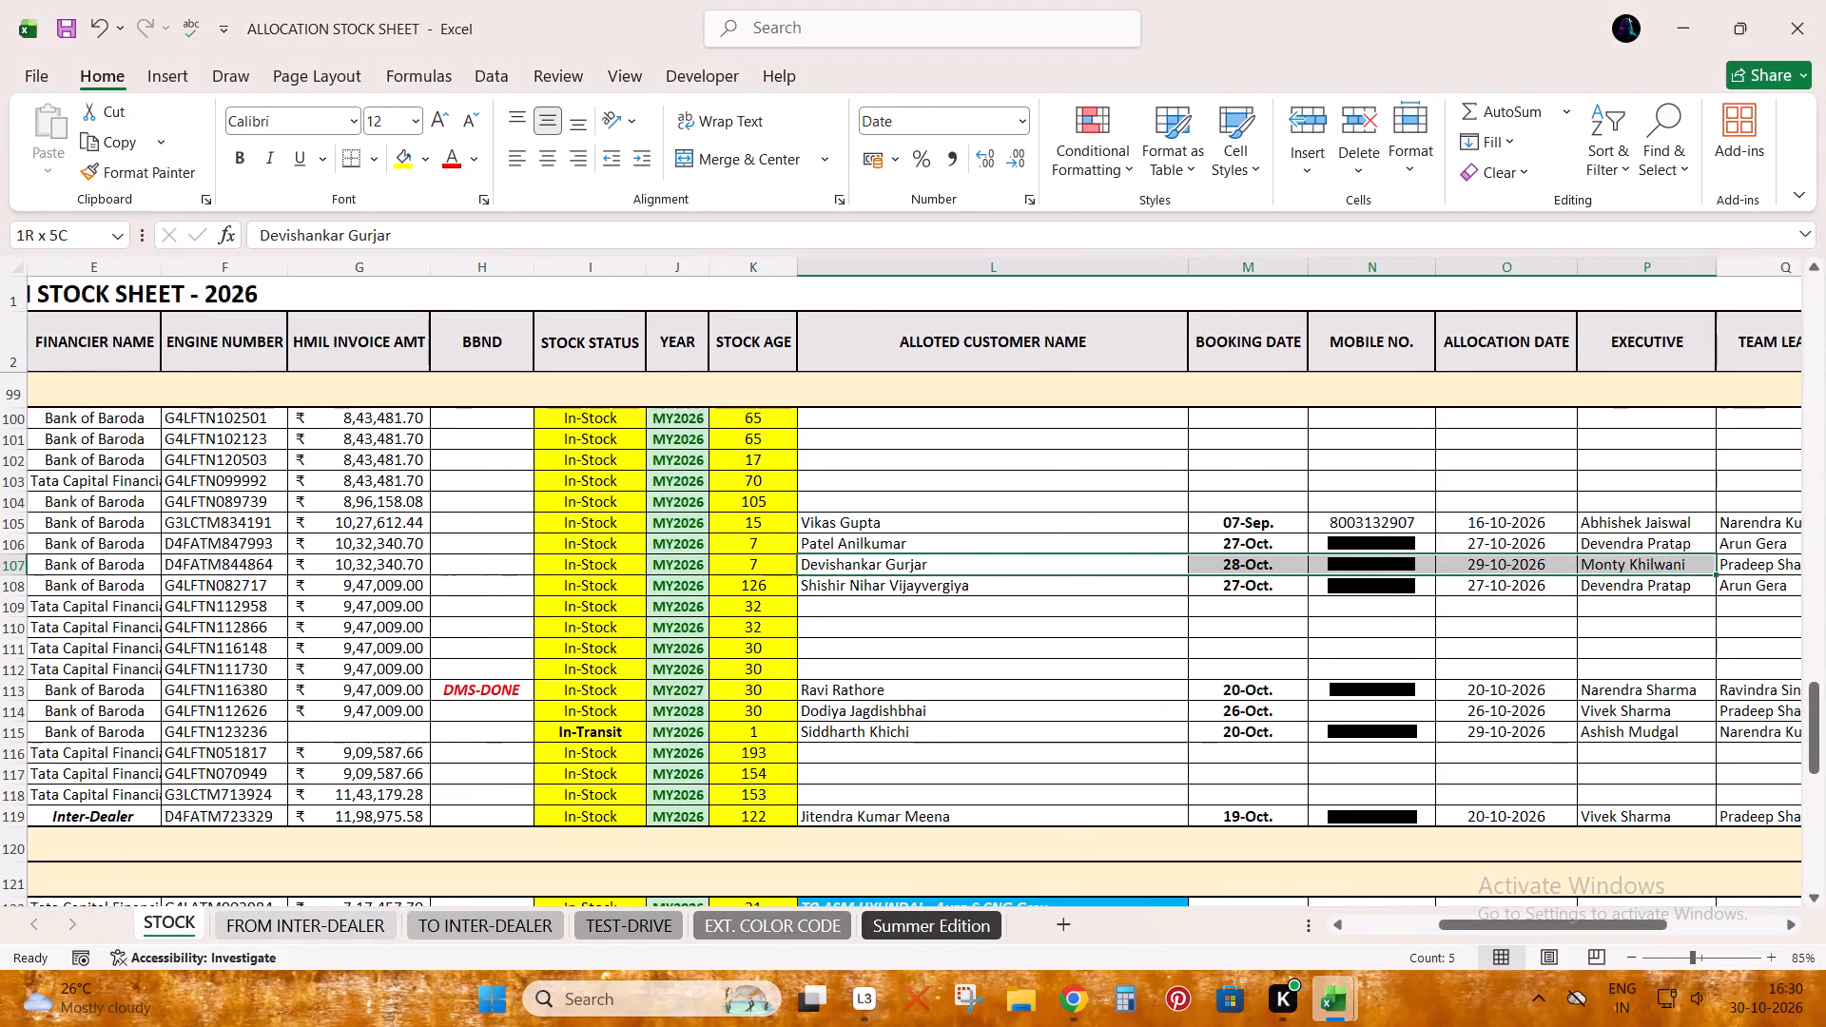
{"action": "key", "text": "shift+Right"}
{"action": "key", "text": "Delete"}
{"action": "key", "text": "ctrl+Left"}
{"action": "key", "text": "ctrl+Left"}
{"action": "key", "text": "ctrl+Left"}
{"action": "key", "text": "ctrl+Left"}
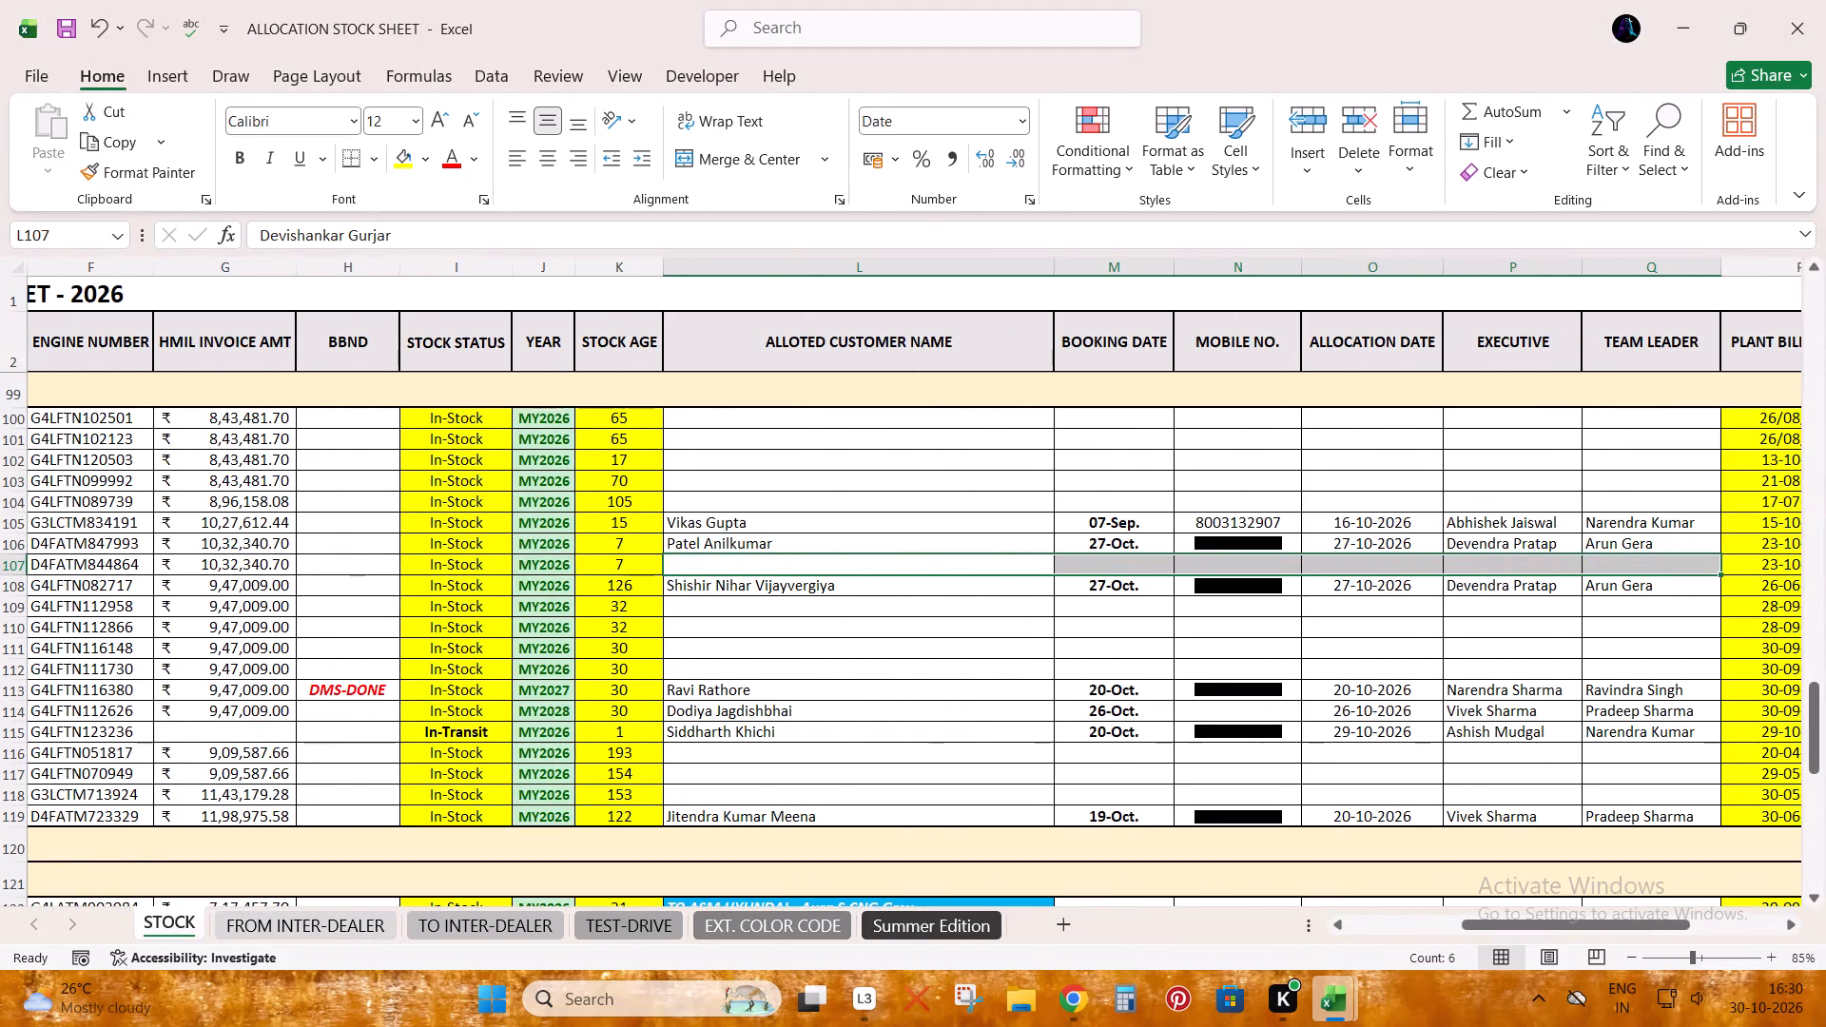
{"action": "key", "text": "ctrl+Left"}
{"action": "key", "text": "ctrl+Left"}
{"action": "key", "text": "ctrl+Right"}
{"action": "key", "text": "Right"}
{"action": "key", "text": "Right"}
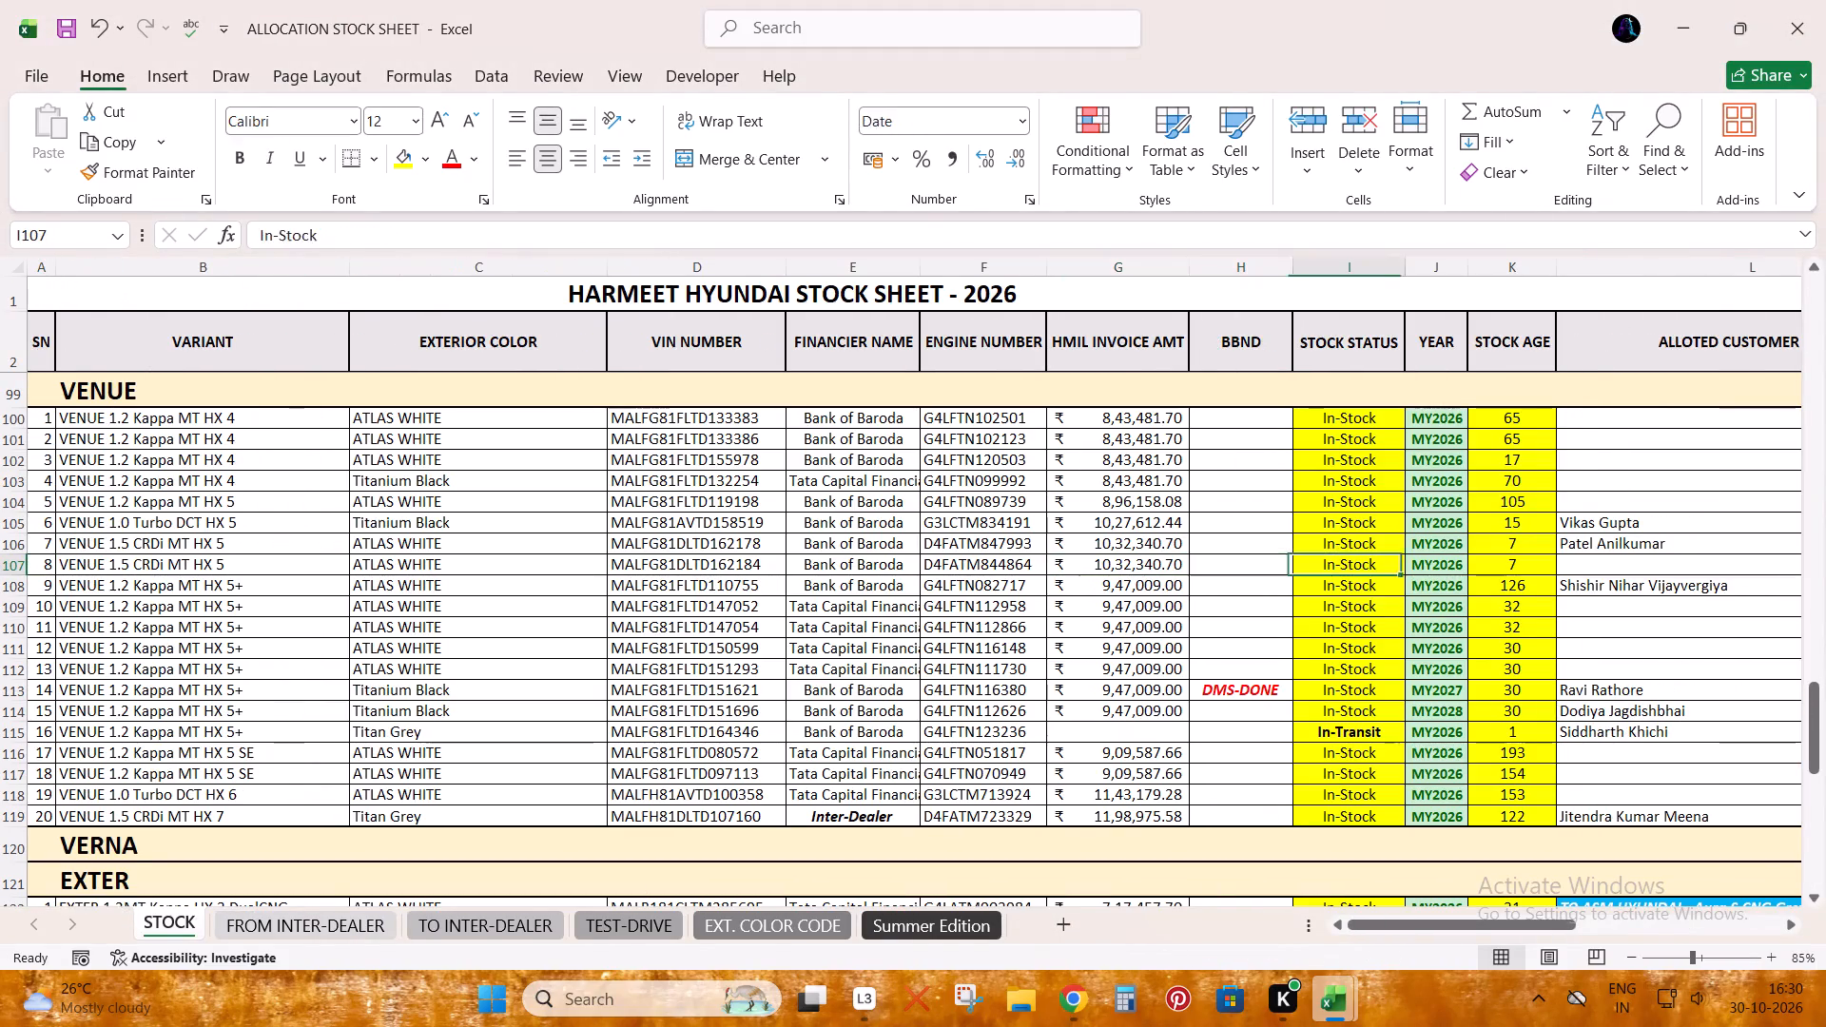
{"action": "key", "text": "Right"}
{"action": "key", "text": "Right"}
{"action": "key", "text": "Right"}
{"action": "key", "text": "alt+Tab"}
{"action": "key", "text": "alt+Tab"}
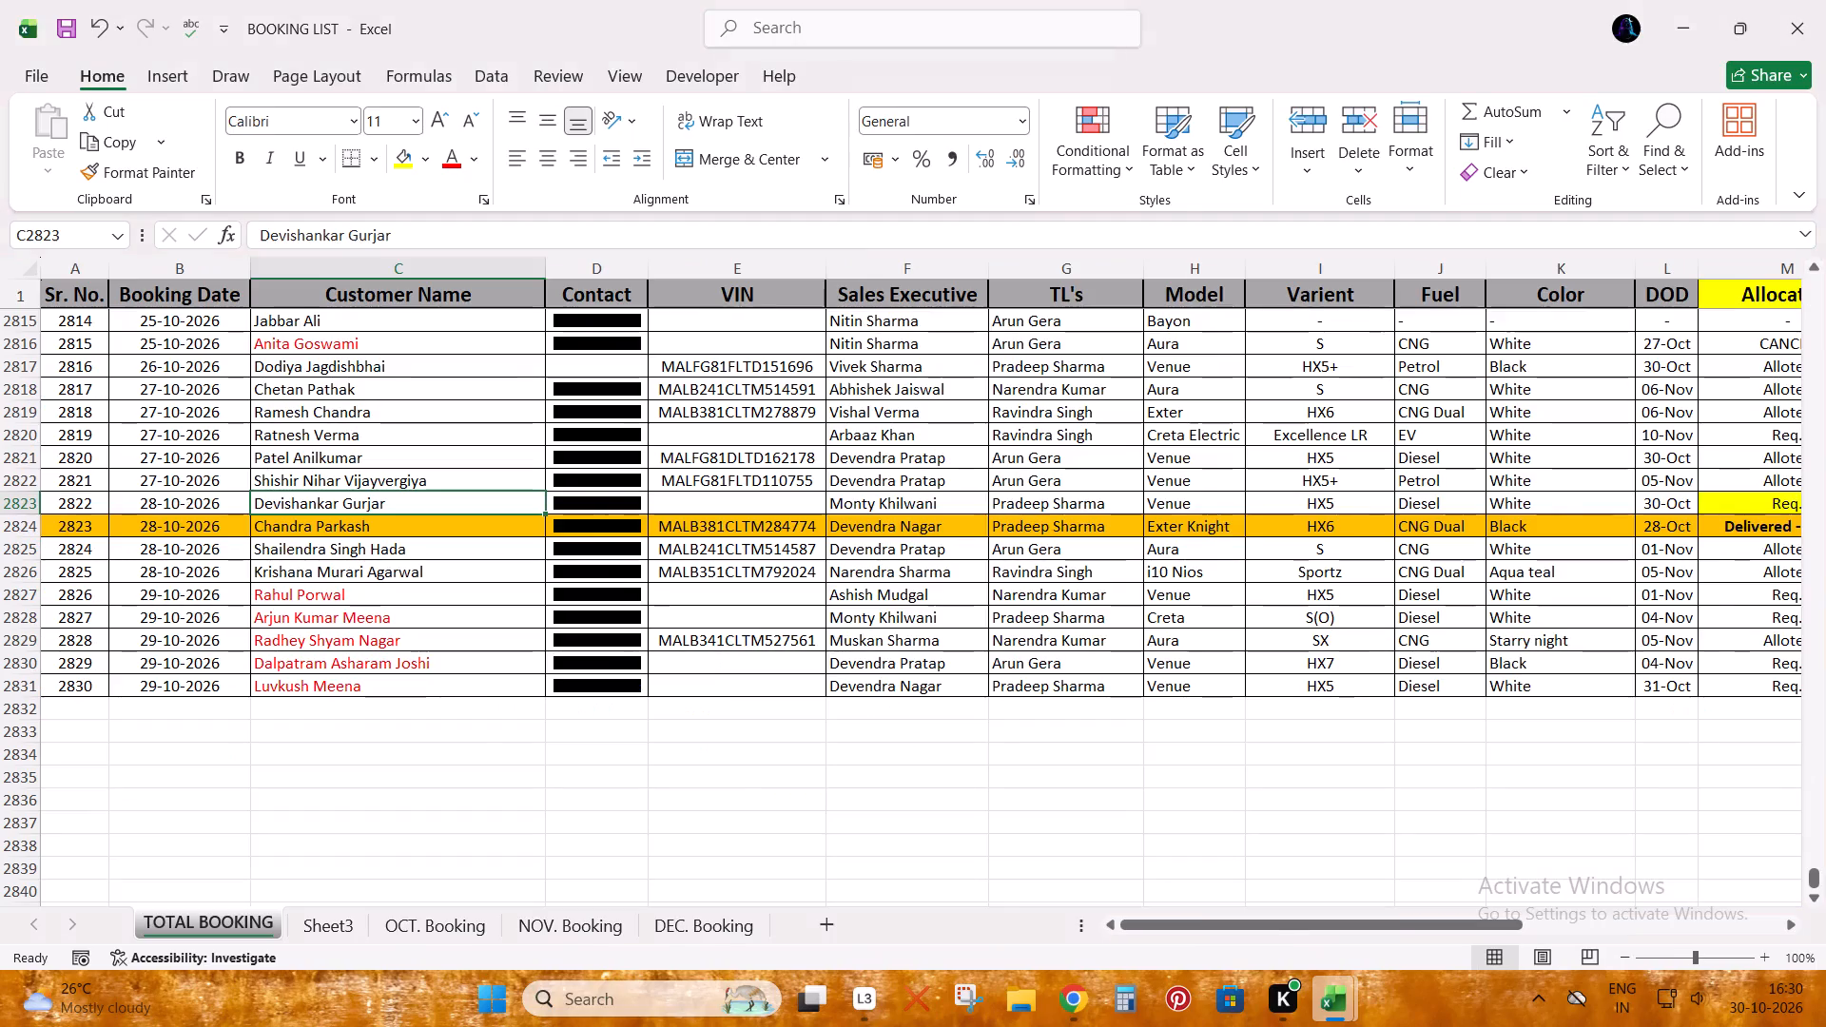
{"action": "key", "text": "Down"}
{"action": "key", "text": "Down"}
{"action": "key", "text": "Up"}
{"action": "key", "text": "Up"}
{"action": "key", "text": "Up"}
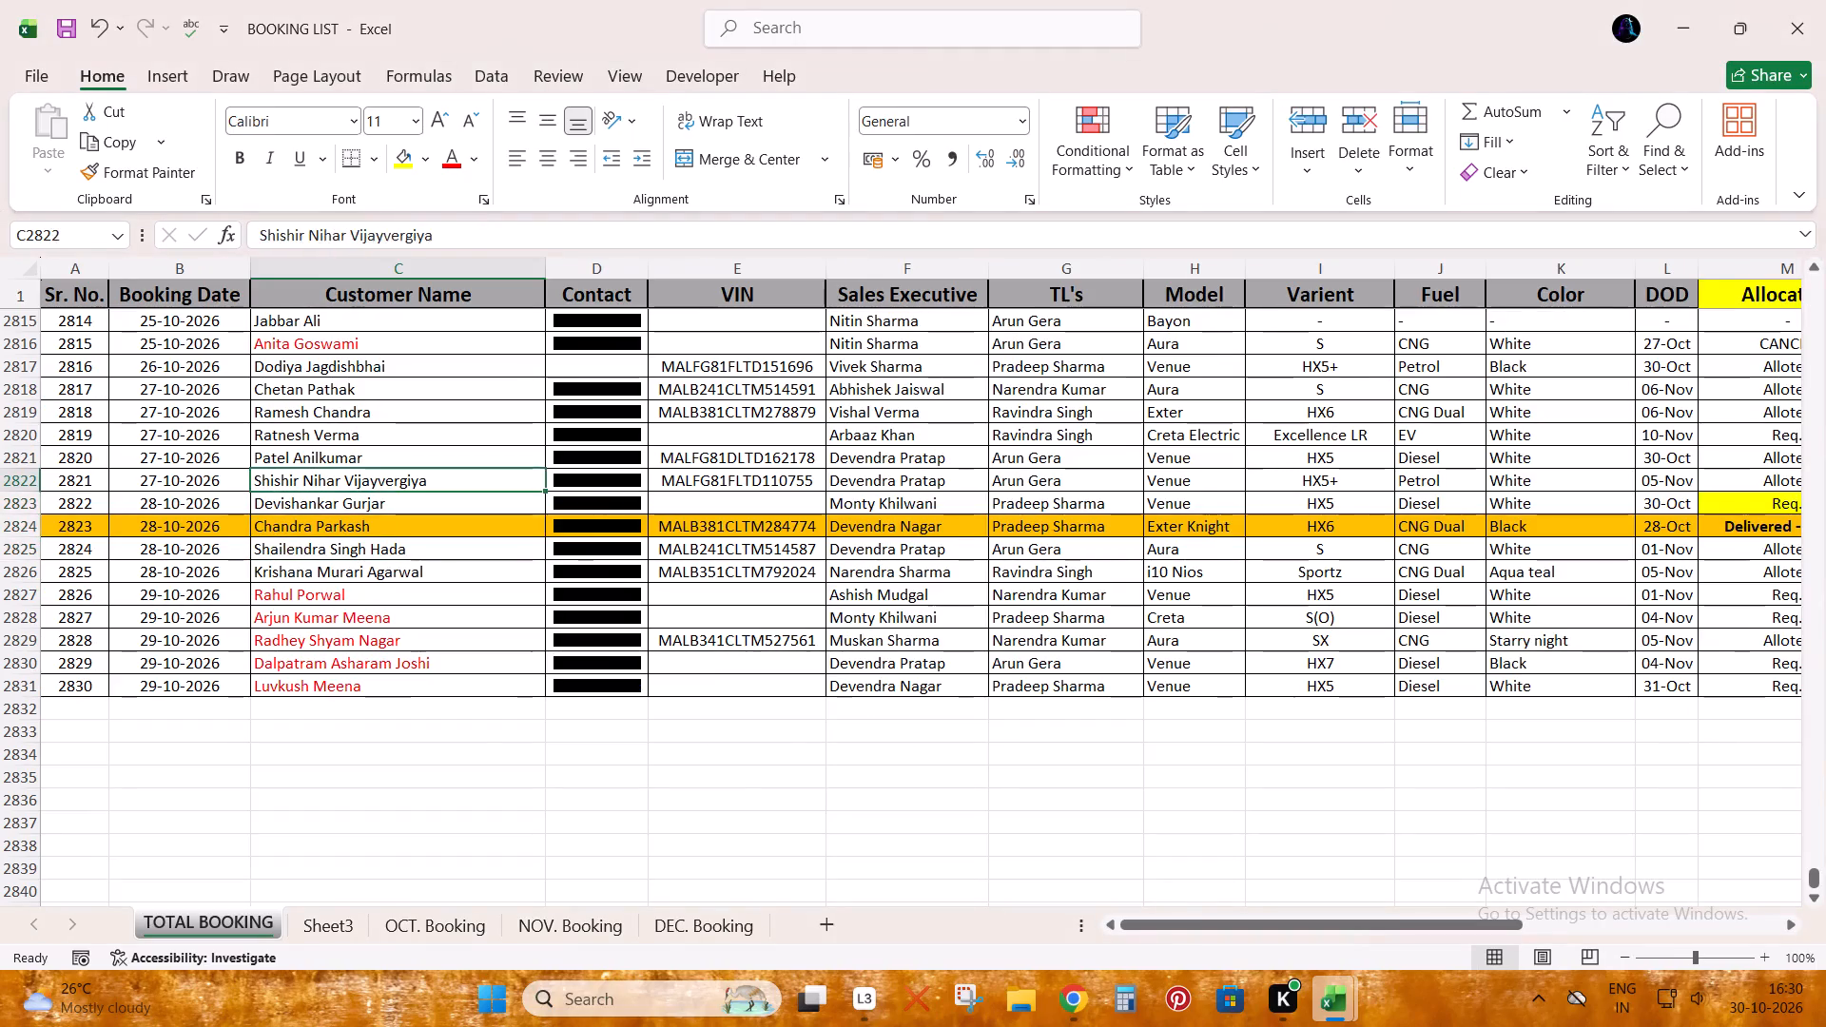
{"action": "key", "text": "Down"}
{"action": "key", "text": "Down"}
{"action": "key", "text": "Down"}
{"action": "key", "text": "Down"}
{"action": "key", "text": "Down"}
{"action": "key", "text": "shift+Right"}
{"action": "key", "text": "shift+Right"}
{"action": "key", "text": "shift+Right"}
{"action": "key", "text": "shift+Right"}
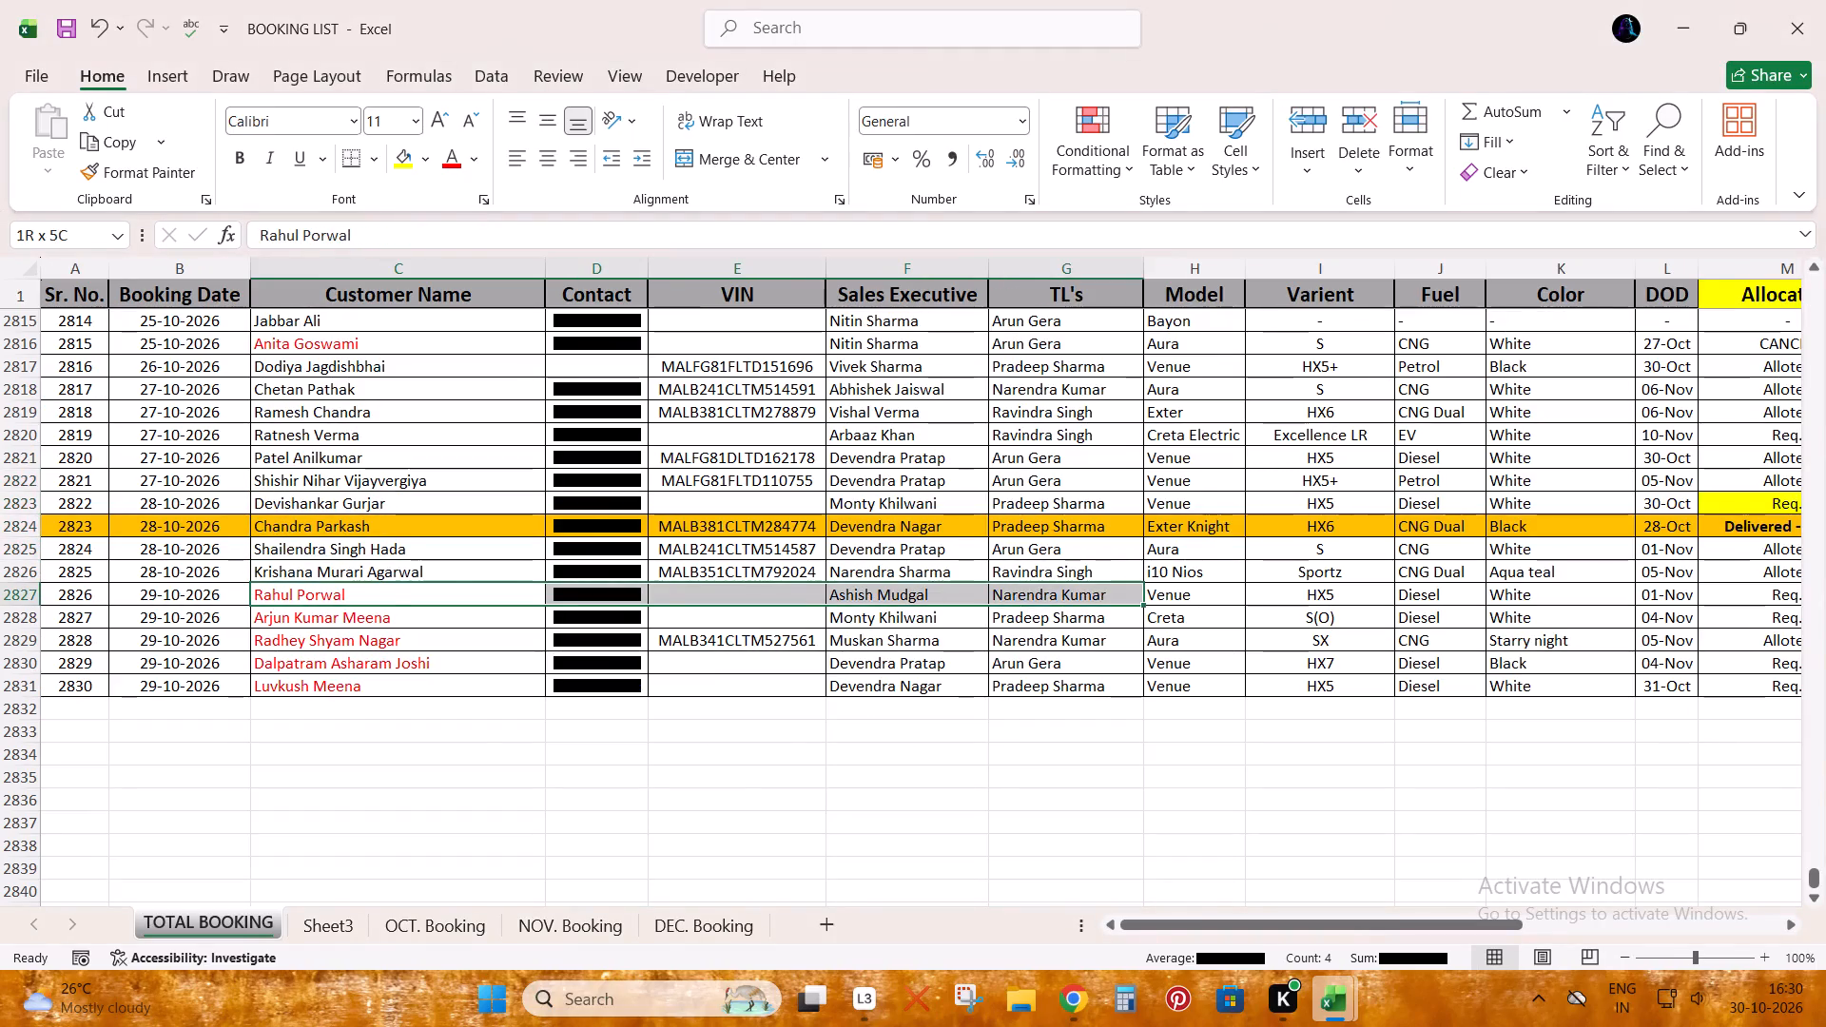
{"action": "key", "text": "ctrl+c"}
{"action": "key", "text": "alt+Tab"}
{"action": "key", "text": "ctrl+v"}
{"action": "key", "text": "shift+Right"}
{"action": "key", "text": "shift+Right"}
{"action": "key", "text": "shift+Right"}
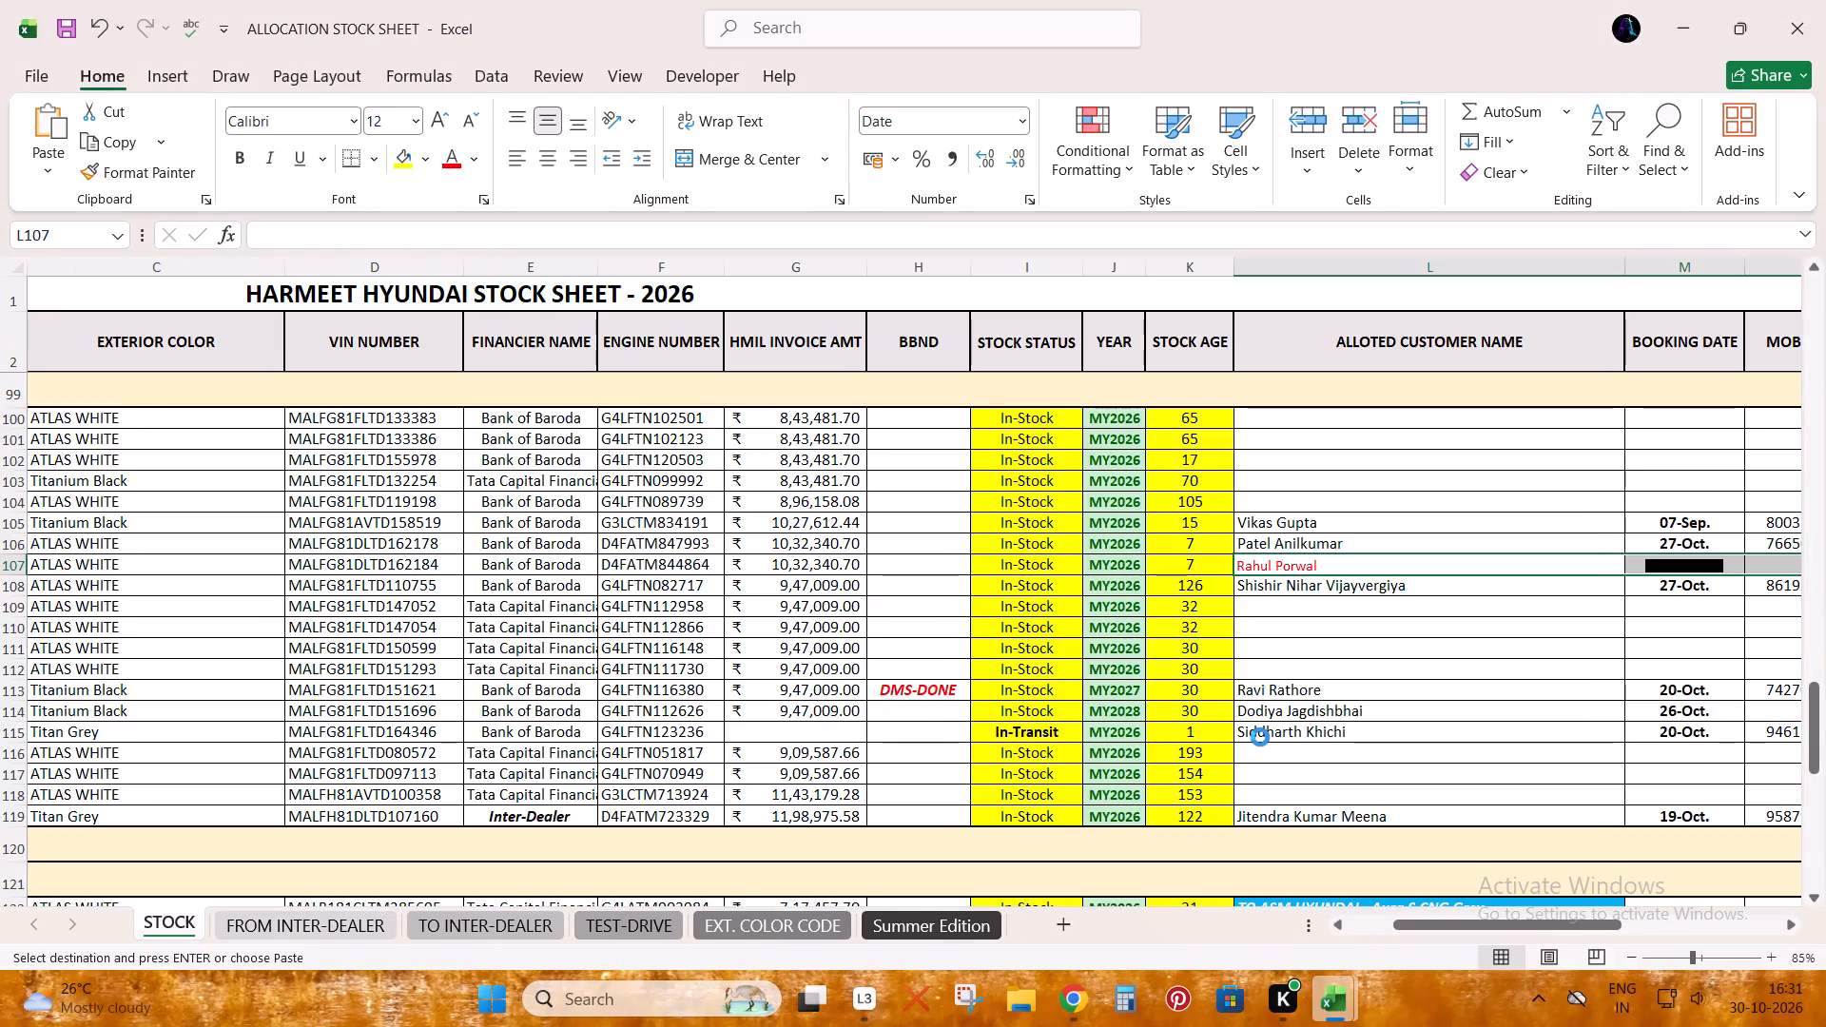
Shift row 107's pasted contact, executive and team leader entries one column over, into Mobile No. through Team Leader.
{"action": "key", "text": "Left"}
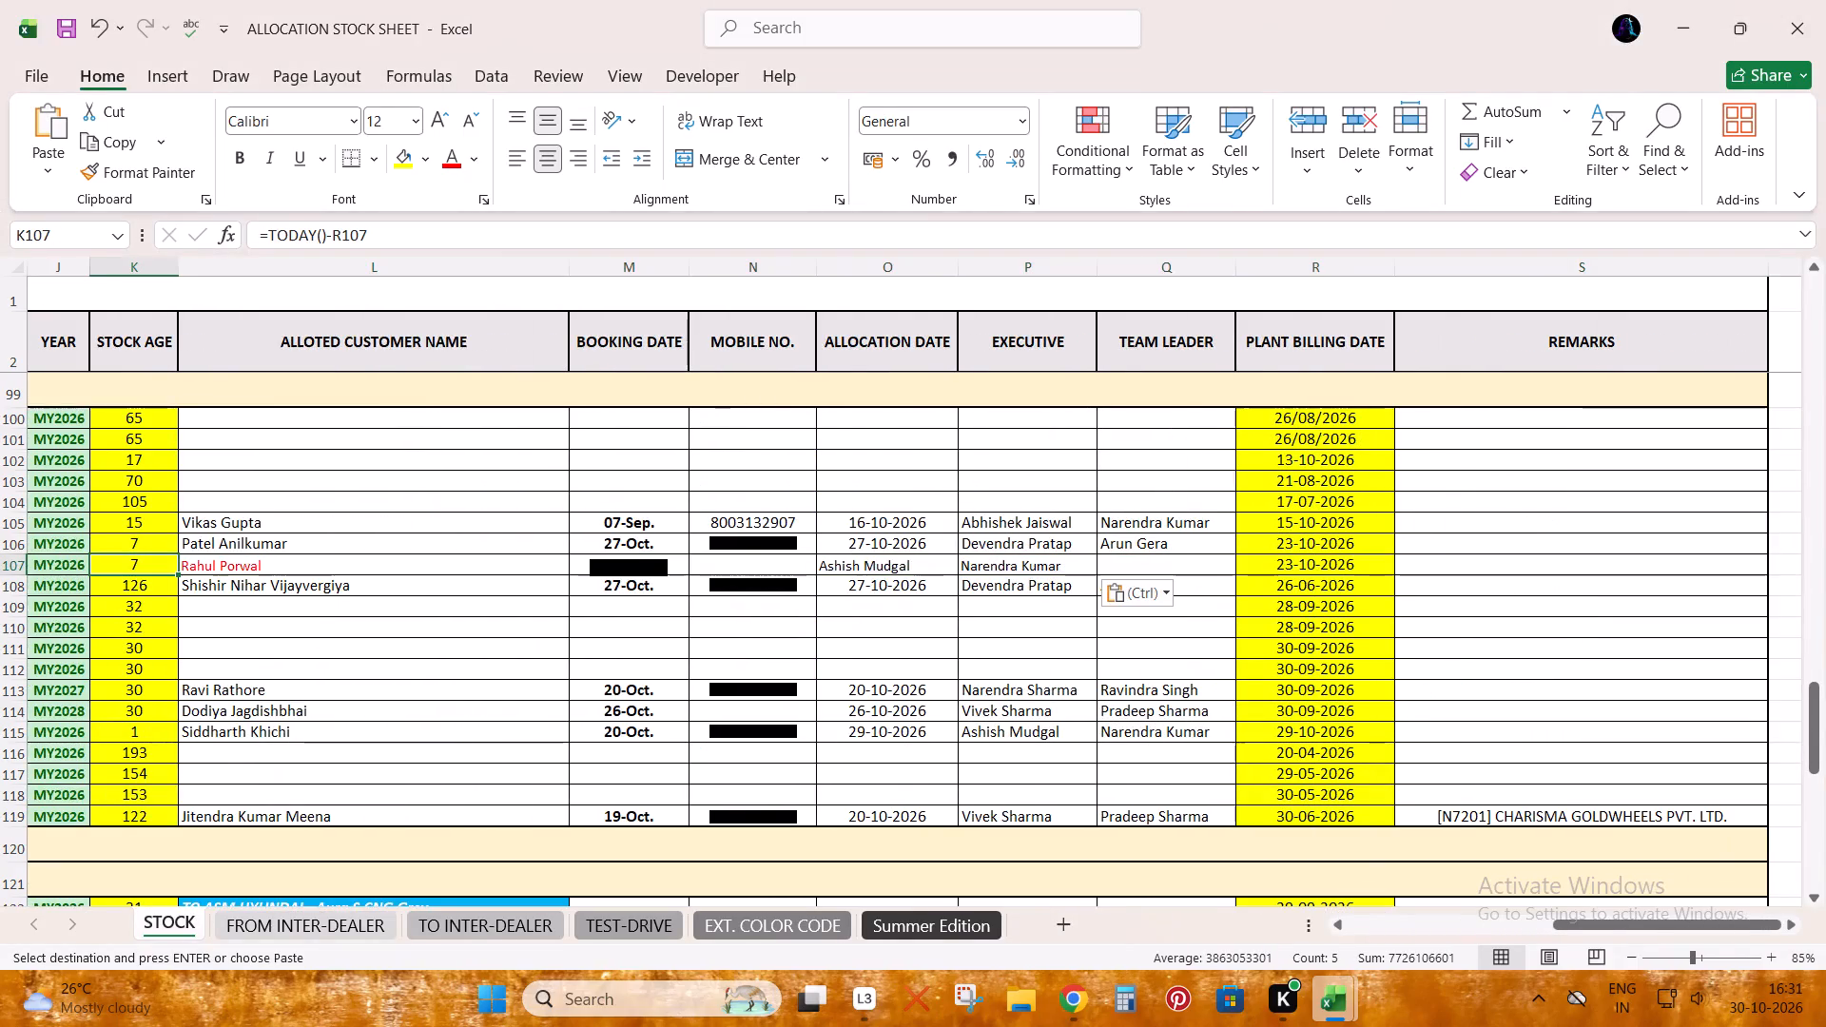
{"action": "key", "text": "Right"}
{"action": "key", "text": "Right"}
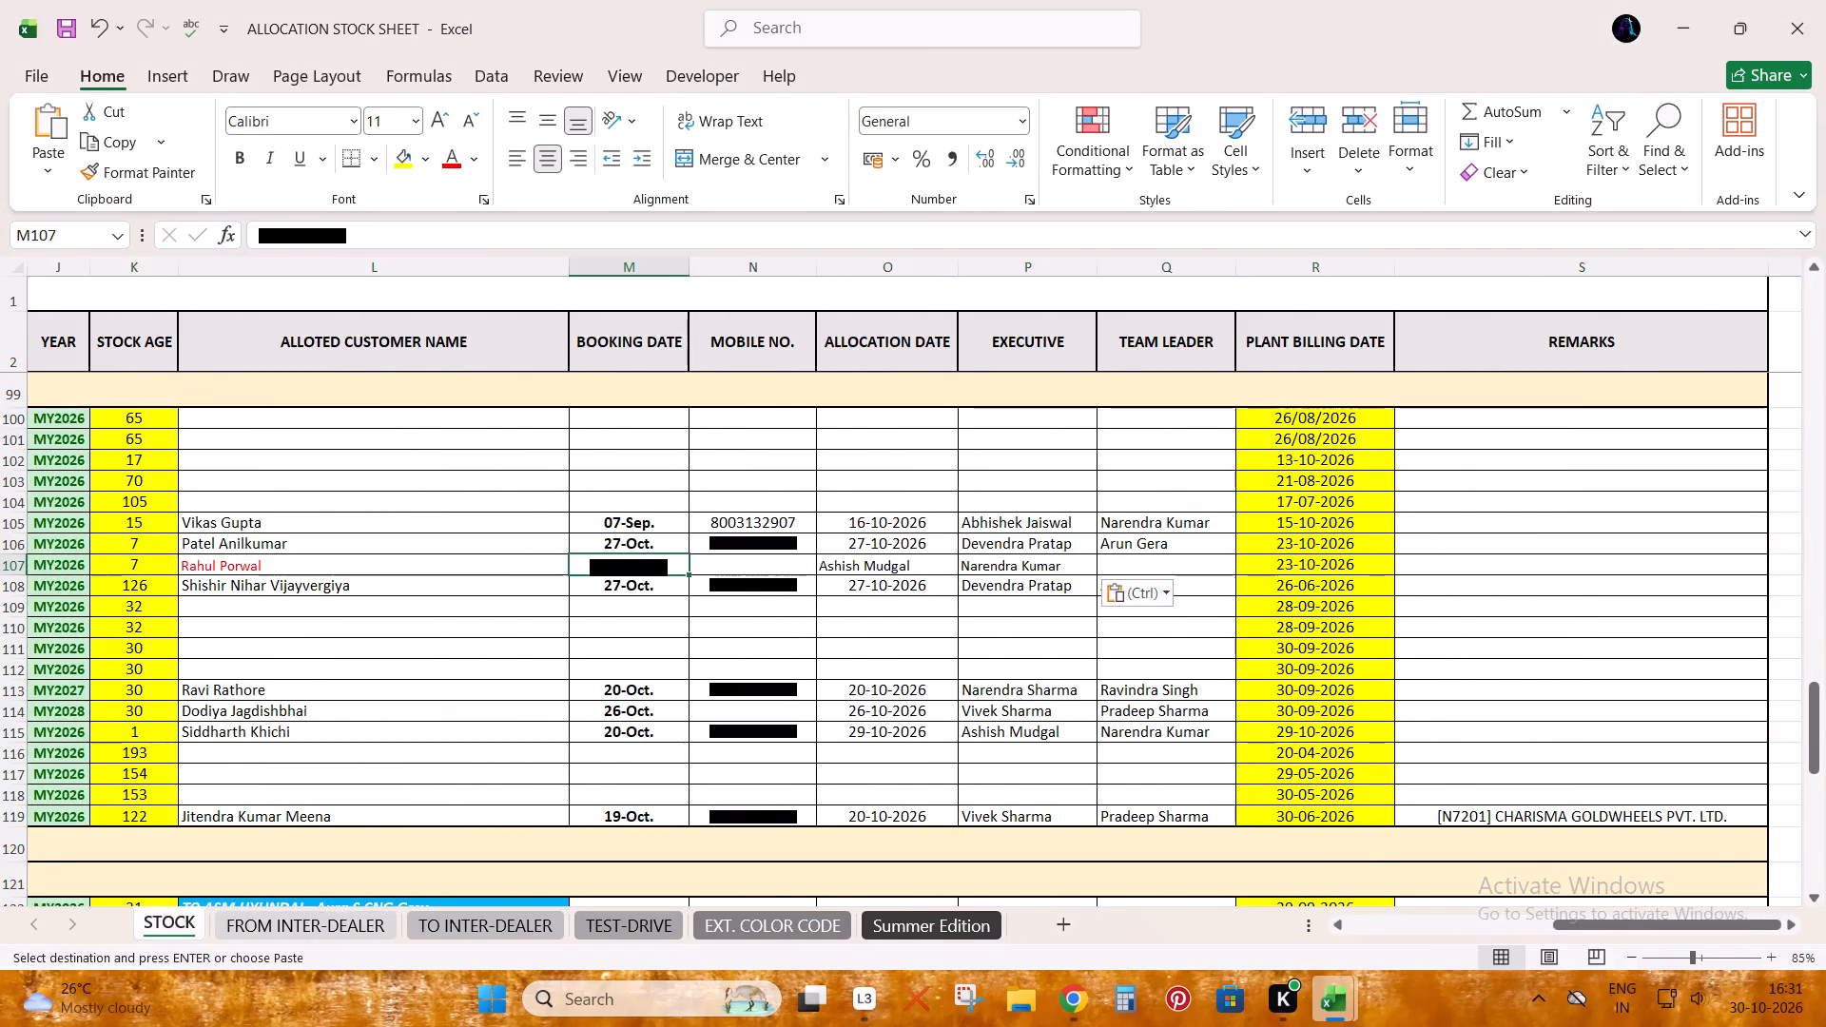
{"action": "key", "text": "shift+Right"}
{"action": "key", "text": "shift+Right"}
{"action": "key", "text": "shift+Right"}
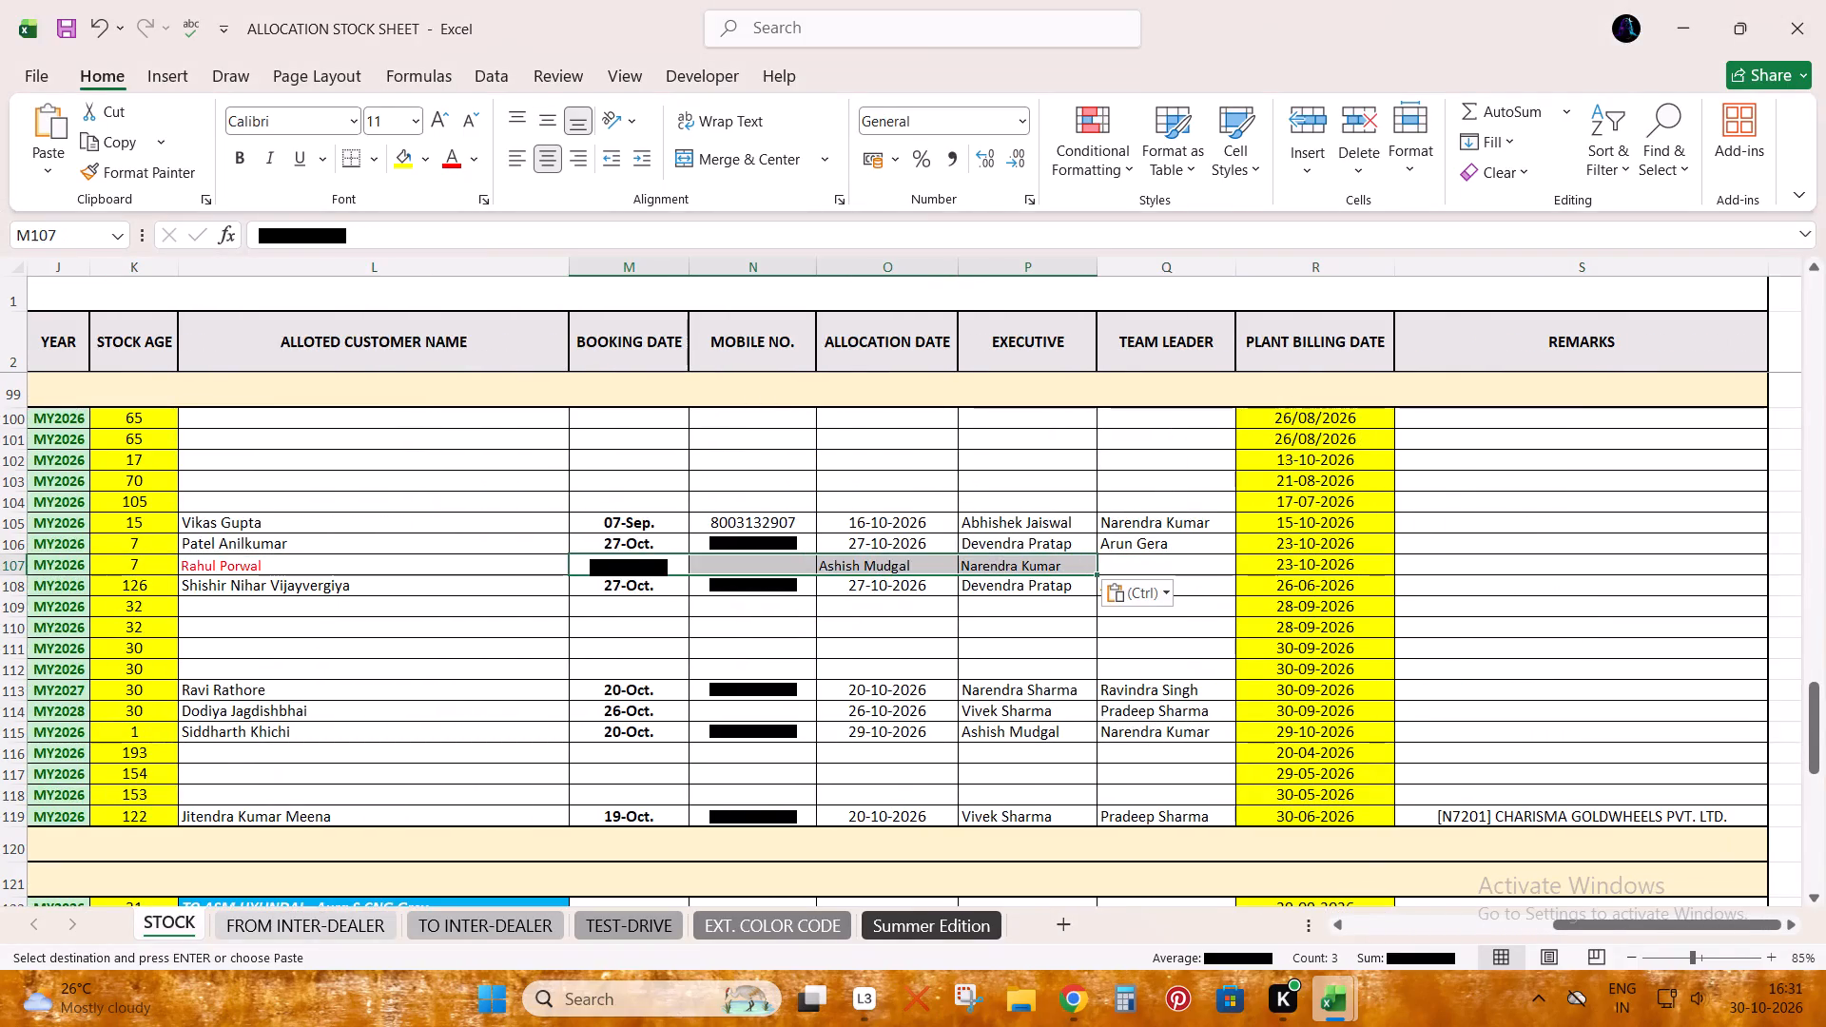
{"action": "key", "text": "ctrl+x"}
{"action": "key", "text": "Right"}
{"action": "key", "text": "ctrl+v"}
Enter 29-10 as the Booking Date and 30-10 as the Allocation Date in stock row 107, checking the BOOKING LIST for the booking date.
{"action": "key", "text": "Left"}
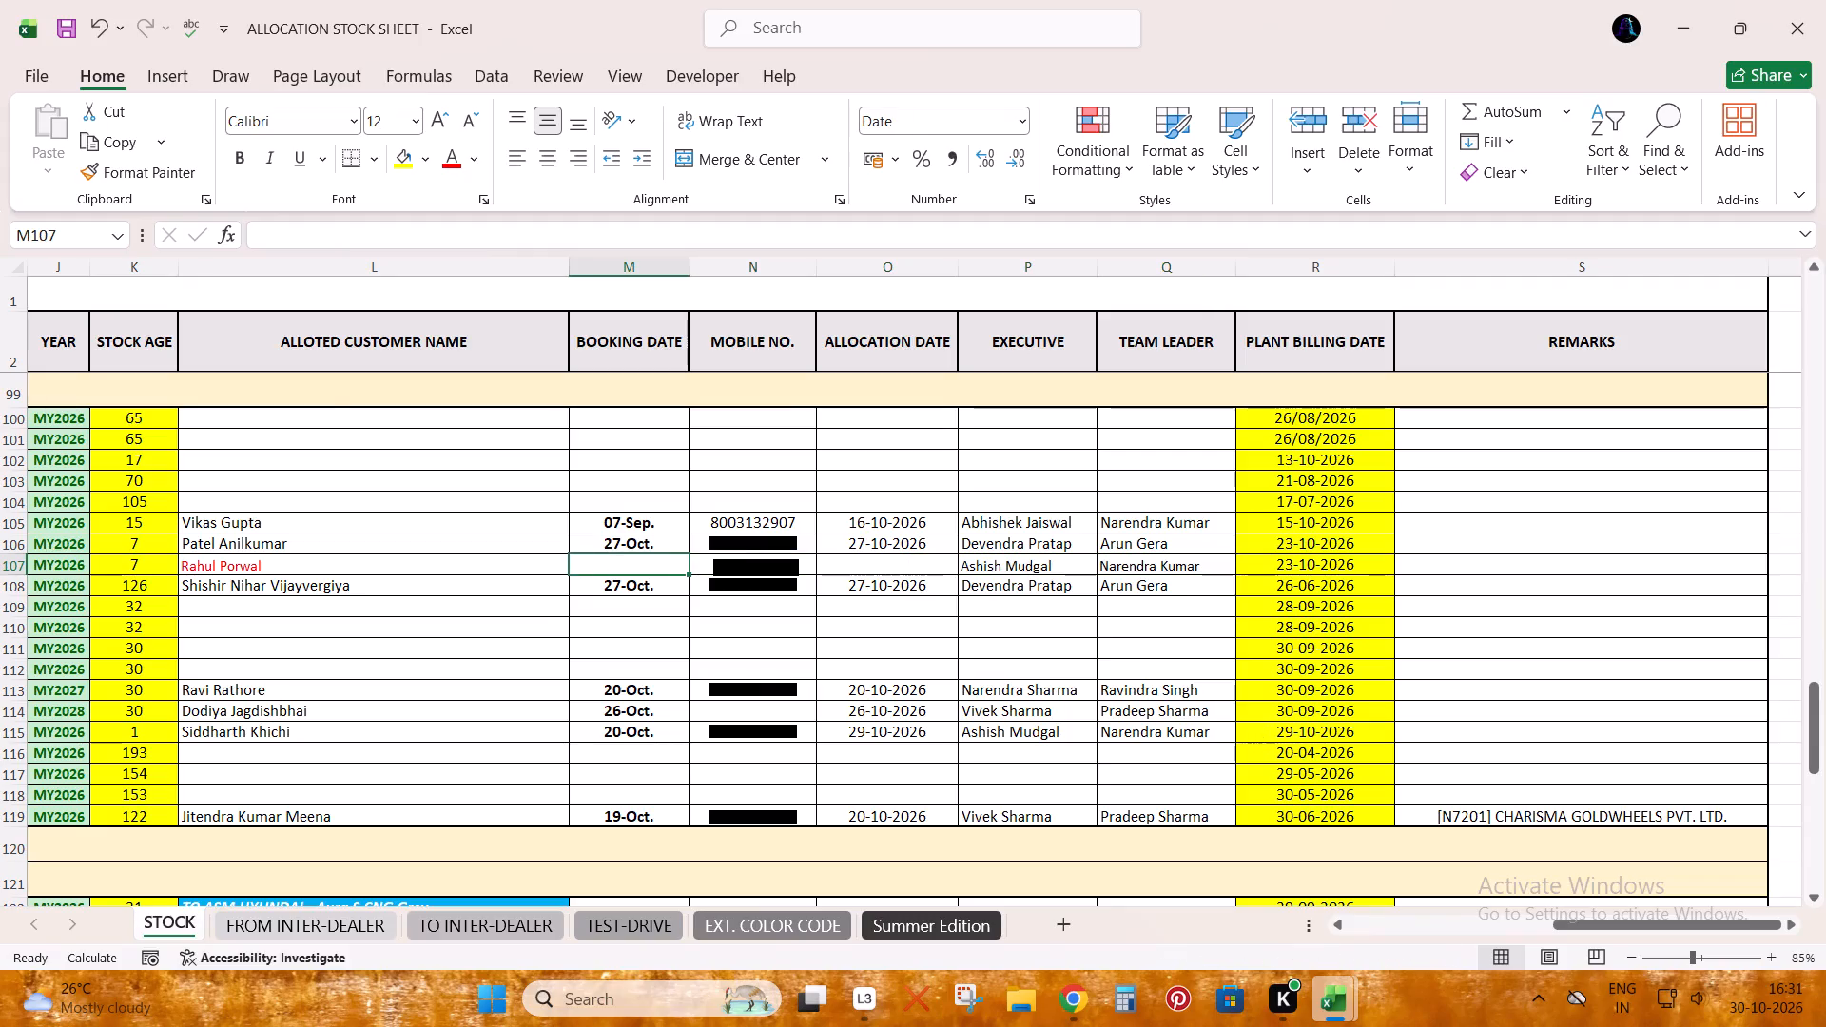
{"action": "key", "text": "alt+Tab"}
{"action": "key", "text": "shift+space"}
{"action": "key", "text": "alt+Tab"}
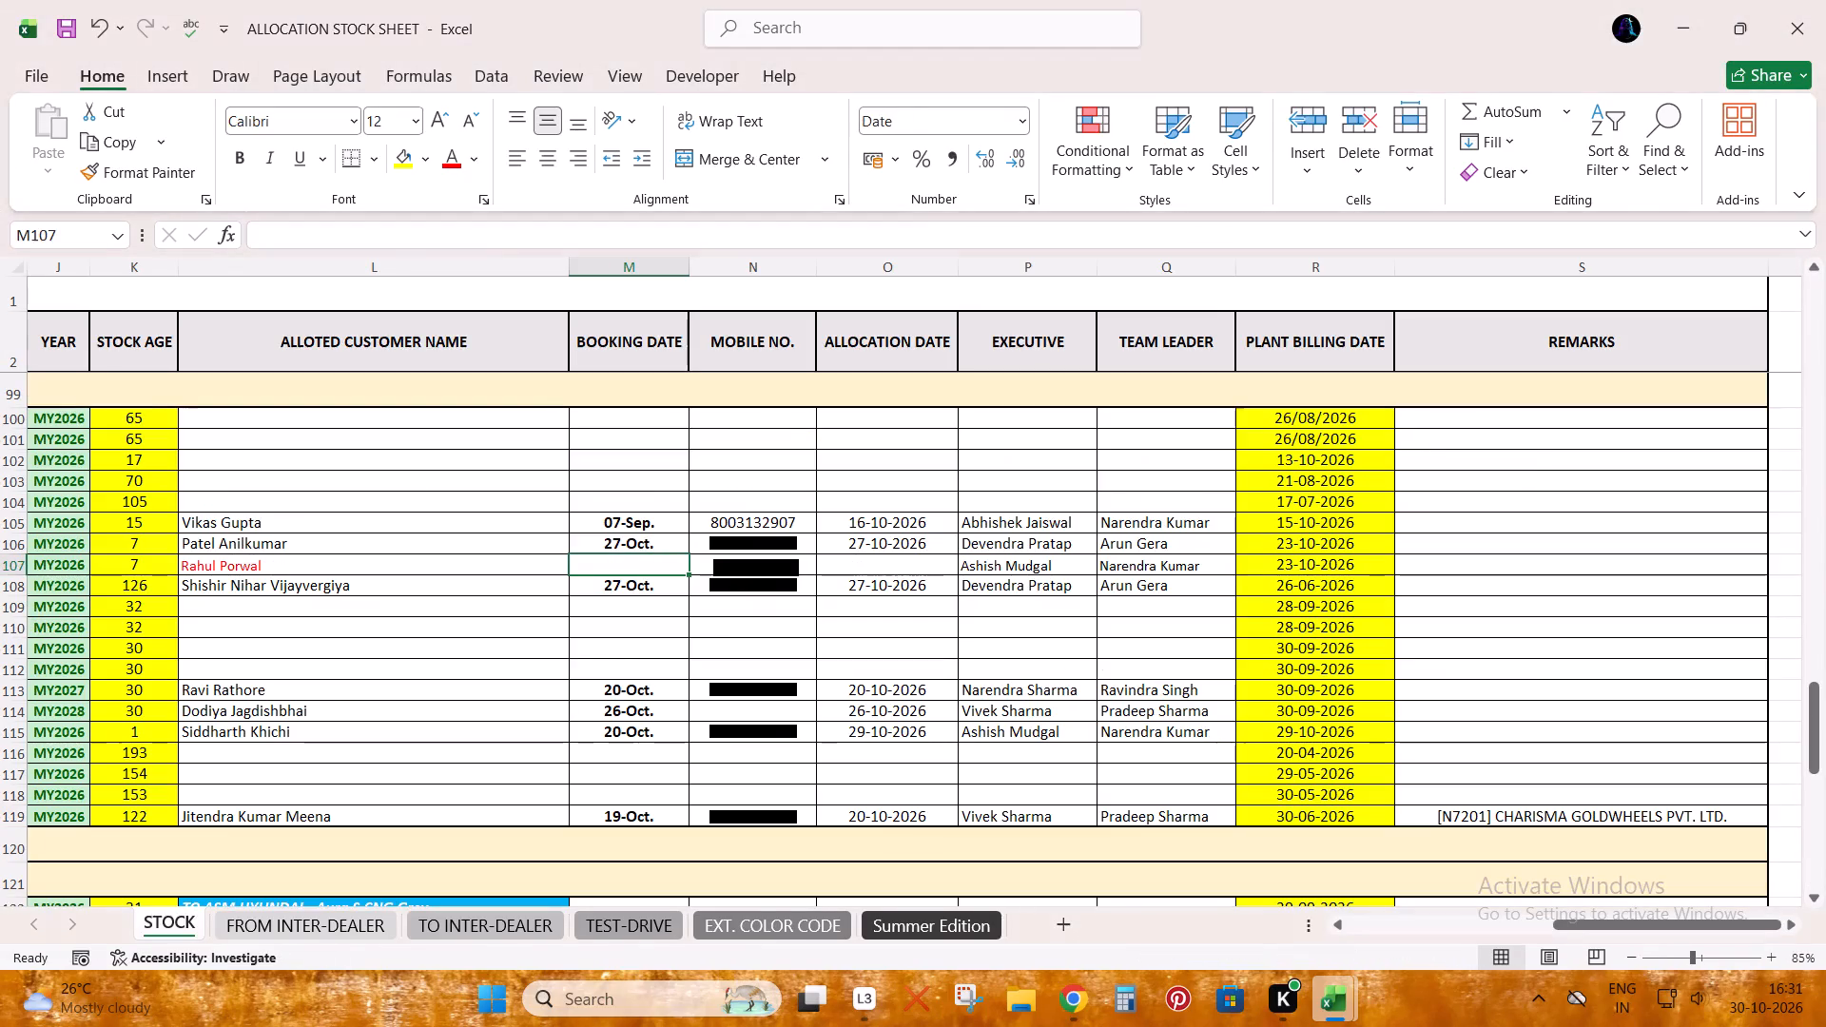
{"action": "type", "text": "29-10"}
{"action": "key", "text": "Tab"}
{"action": "key", "text": "Tab"}
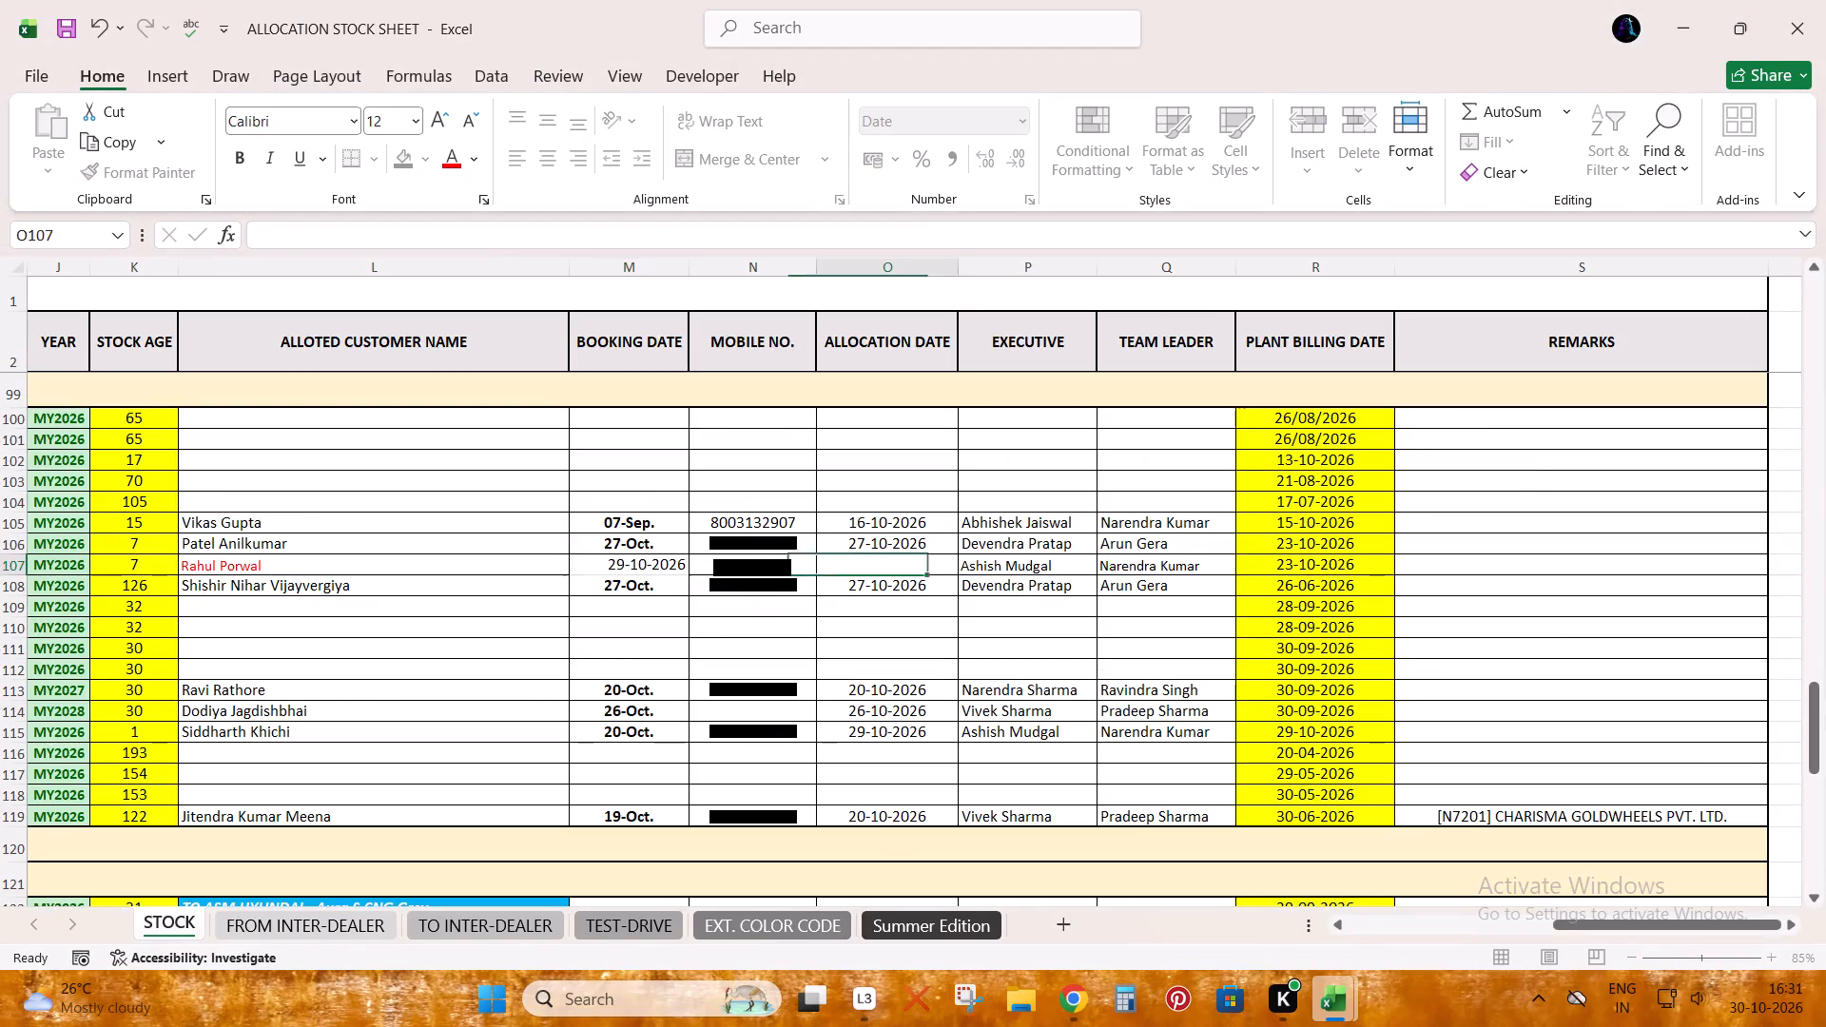
{"action": "type", "text": "30-10"}
{"action": "key", "text": "Return"}
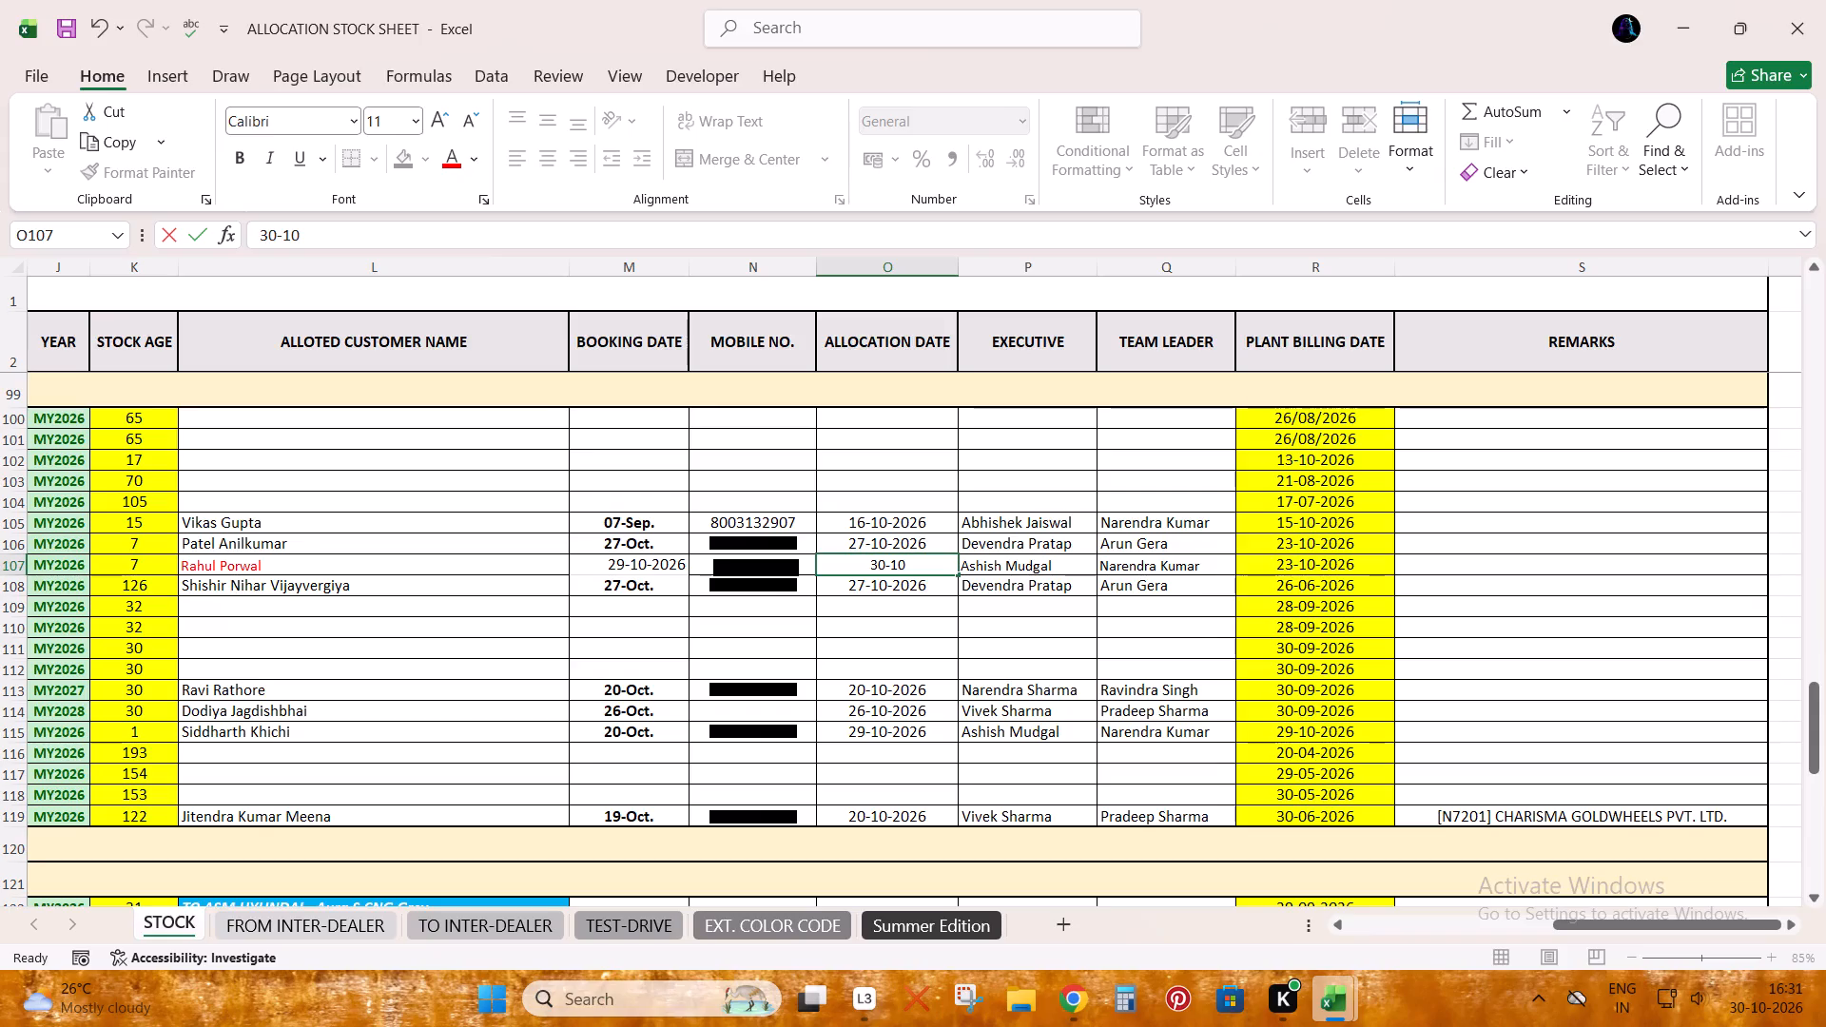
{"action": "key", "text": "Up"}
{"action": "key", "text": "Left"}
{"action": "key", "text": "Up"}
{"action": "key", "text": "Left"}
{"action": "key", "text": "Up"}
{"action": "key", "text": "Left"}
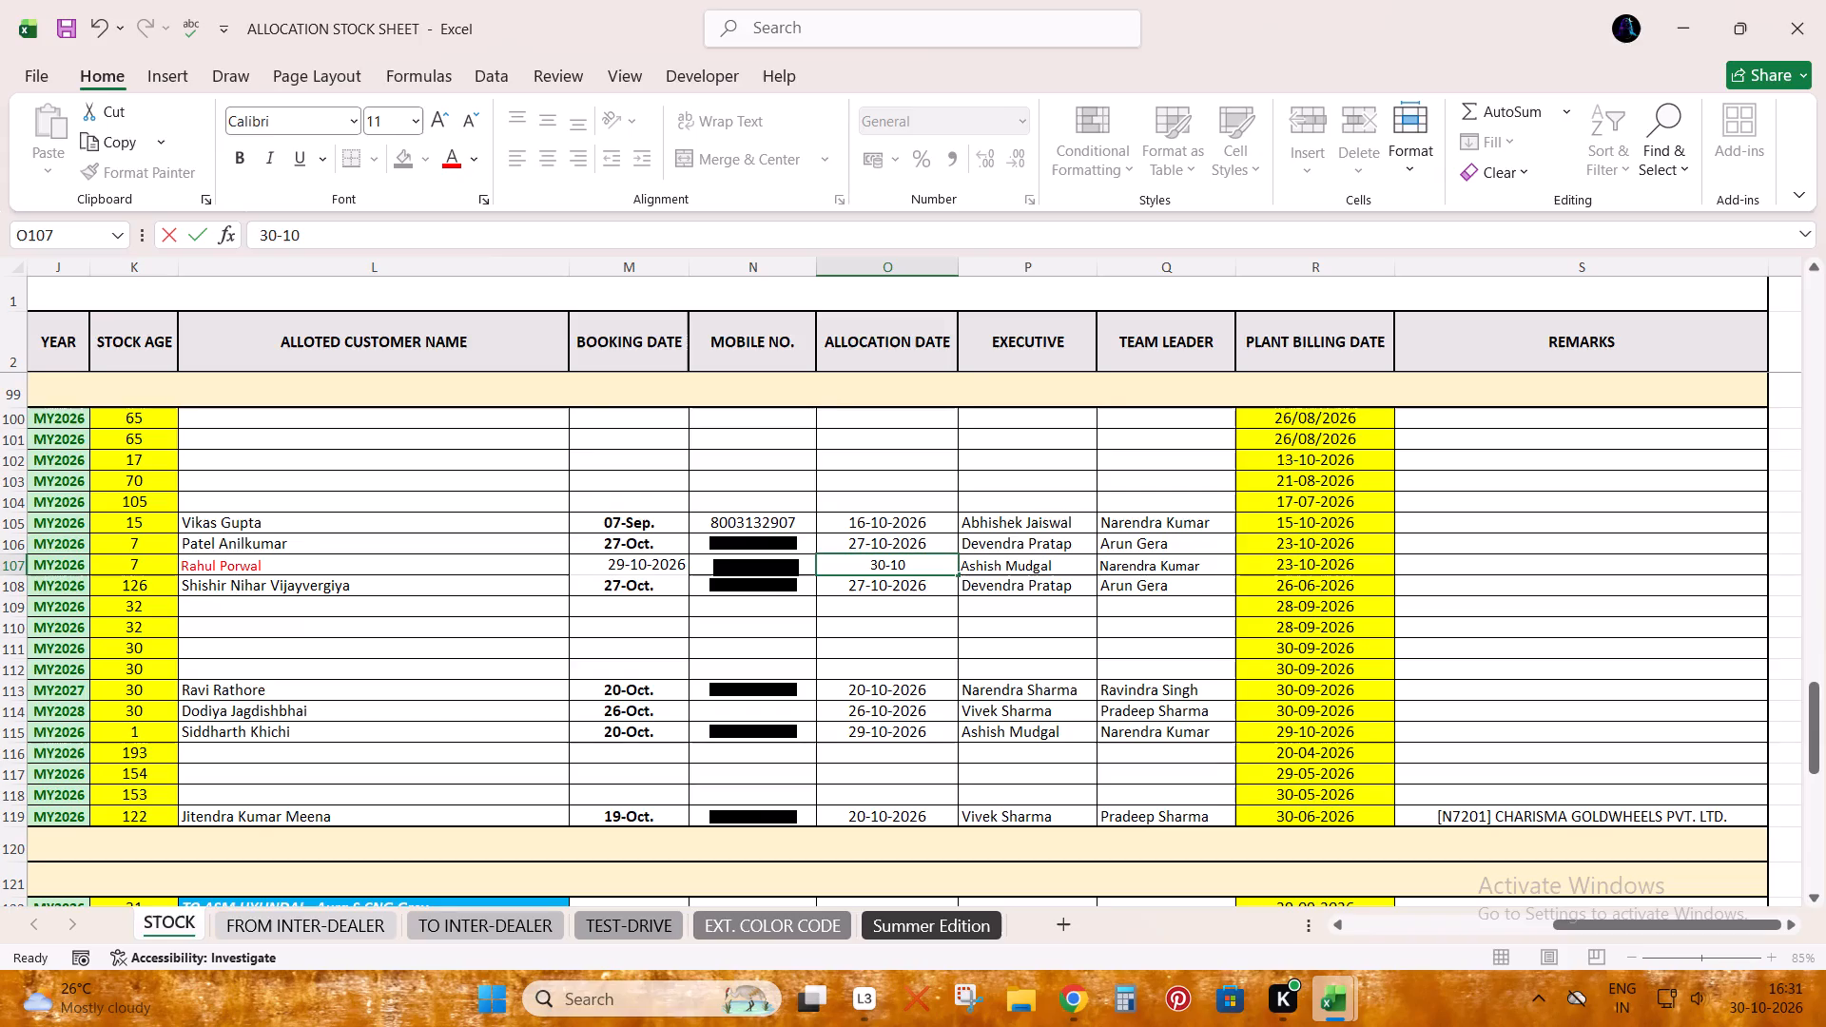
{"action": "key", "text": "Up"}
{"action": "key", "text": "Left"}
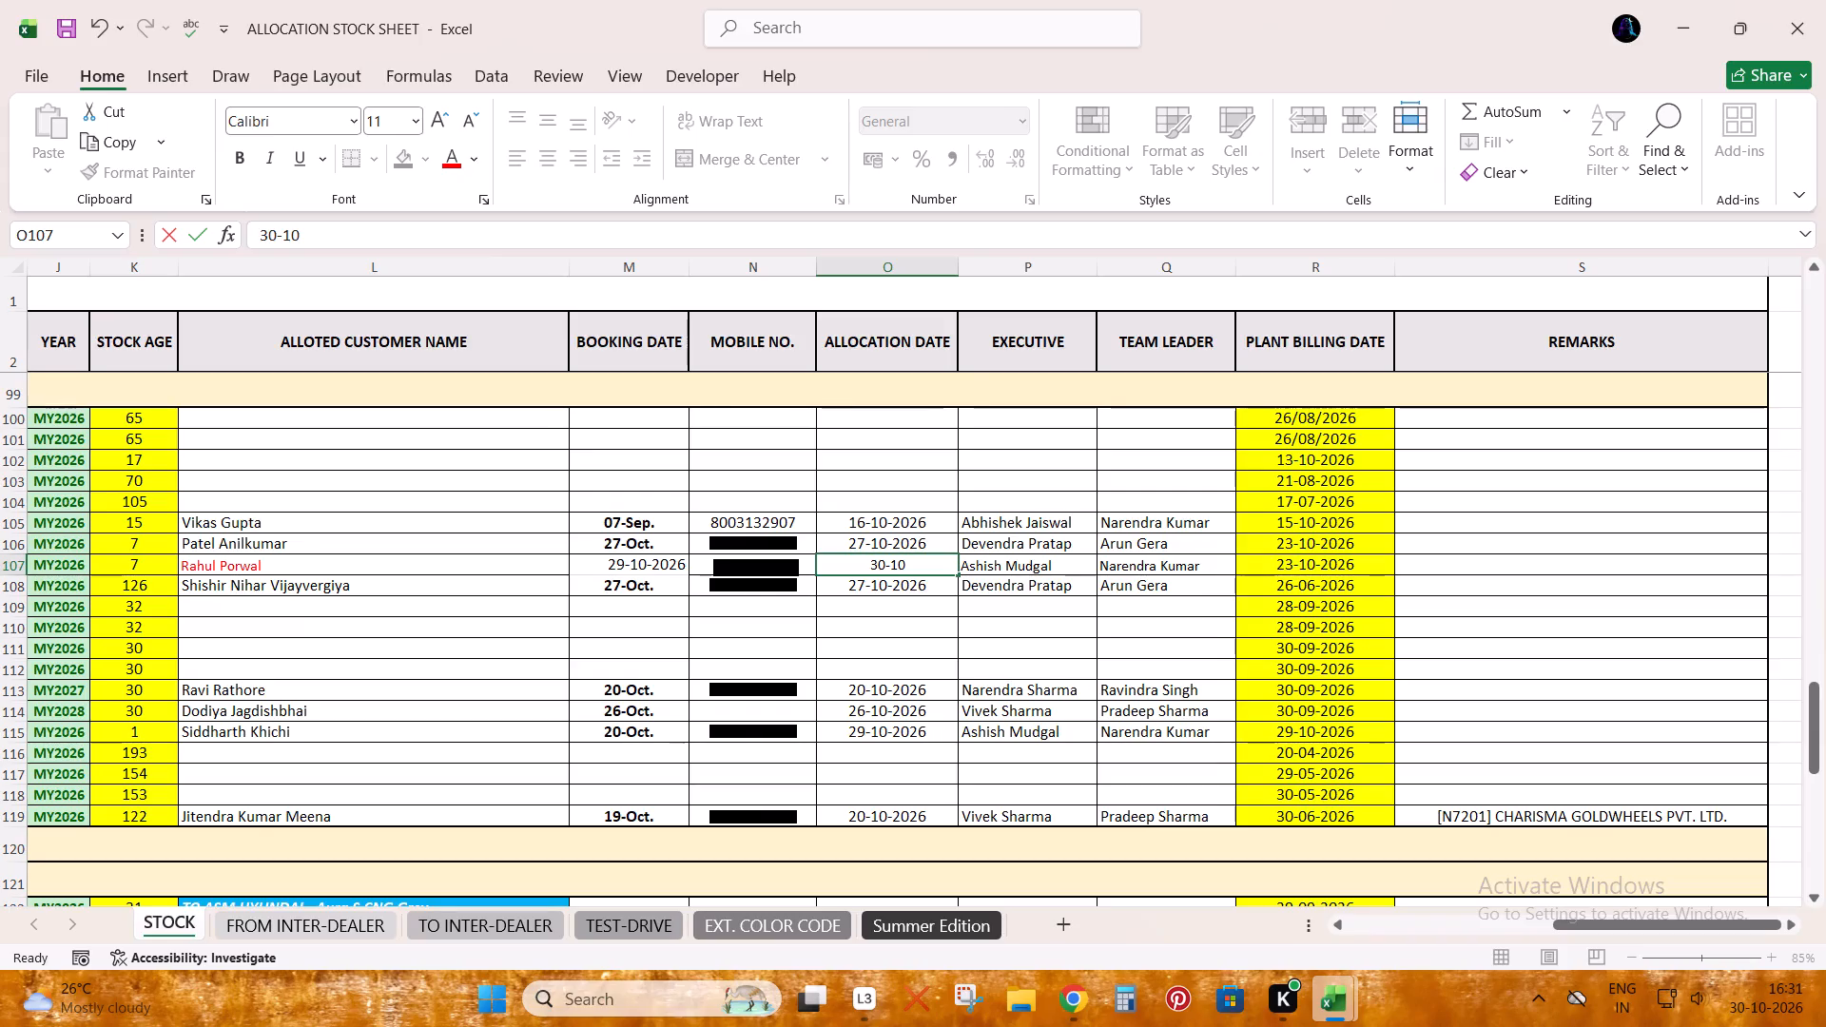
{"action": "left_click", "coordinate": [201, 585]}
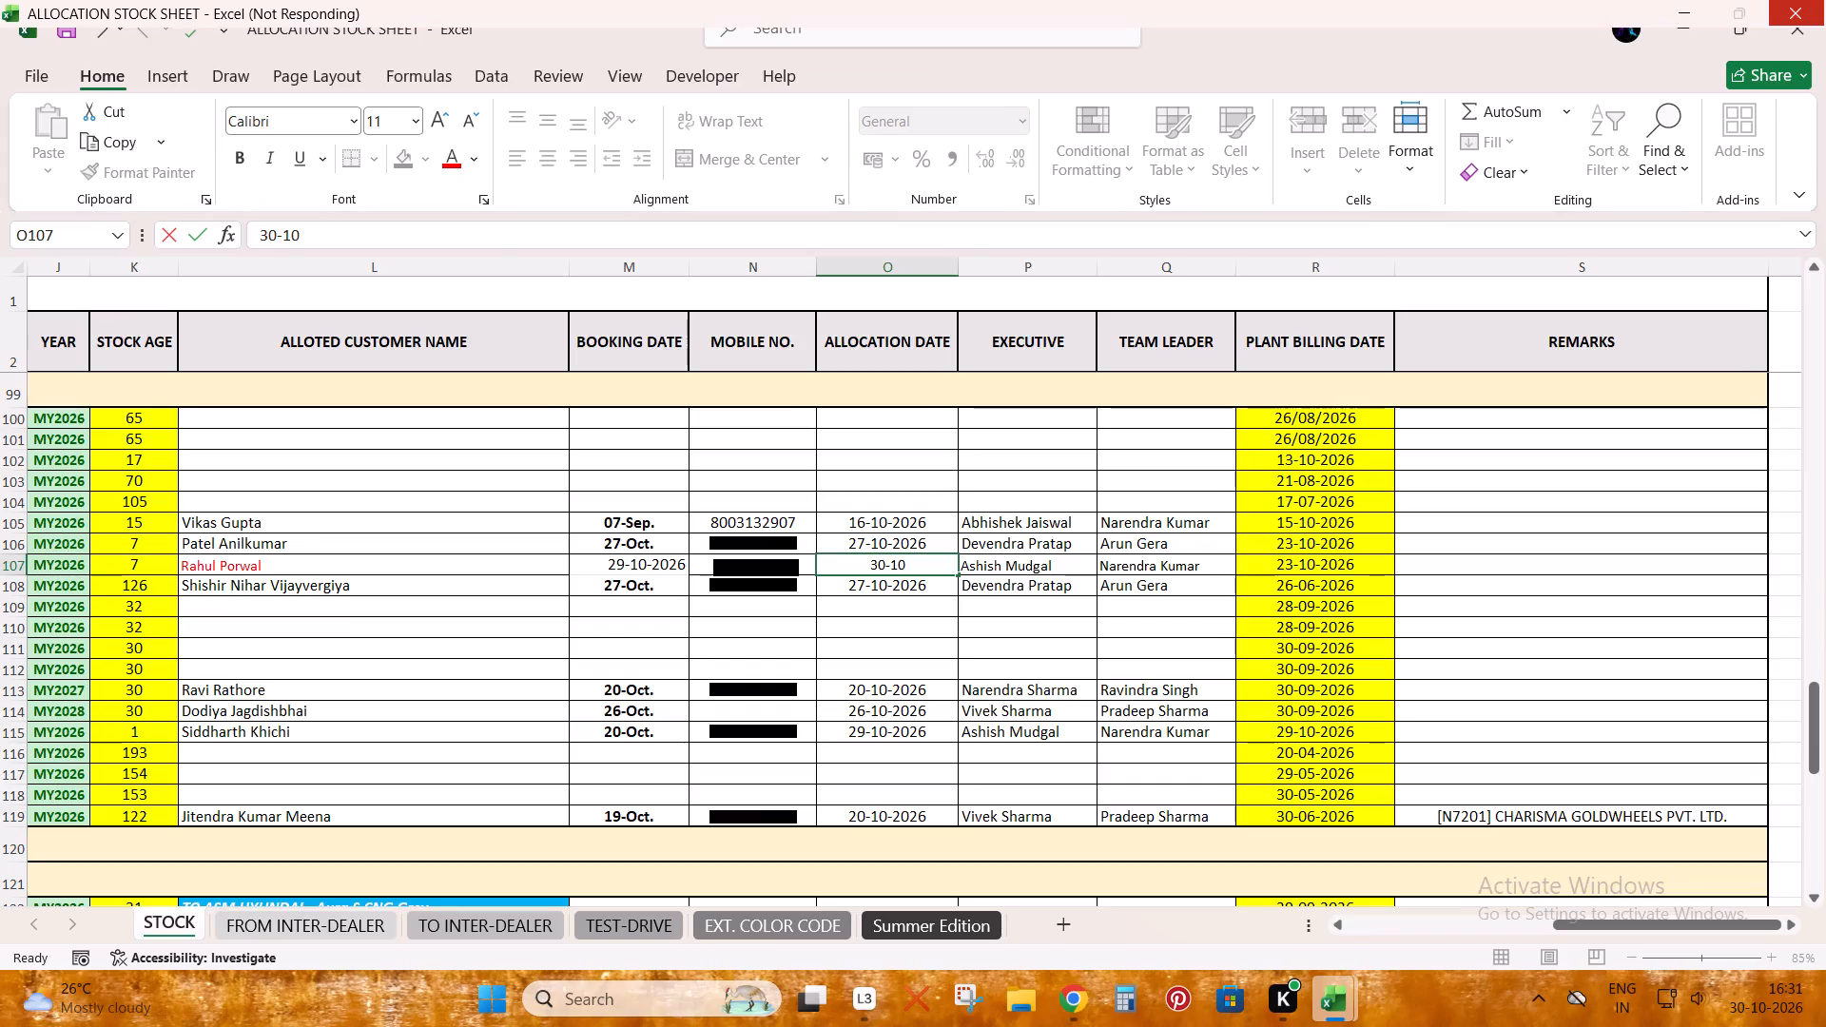
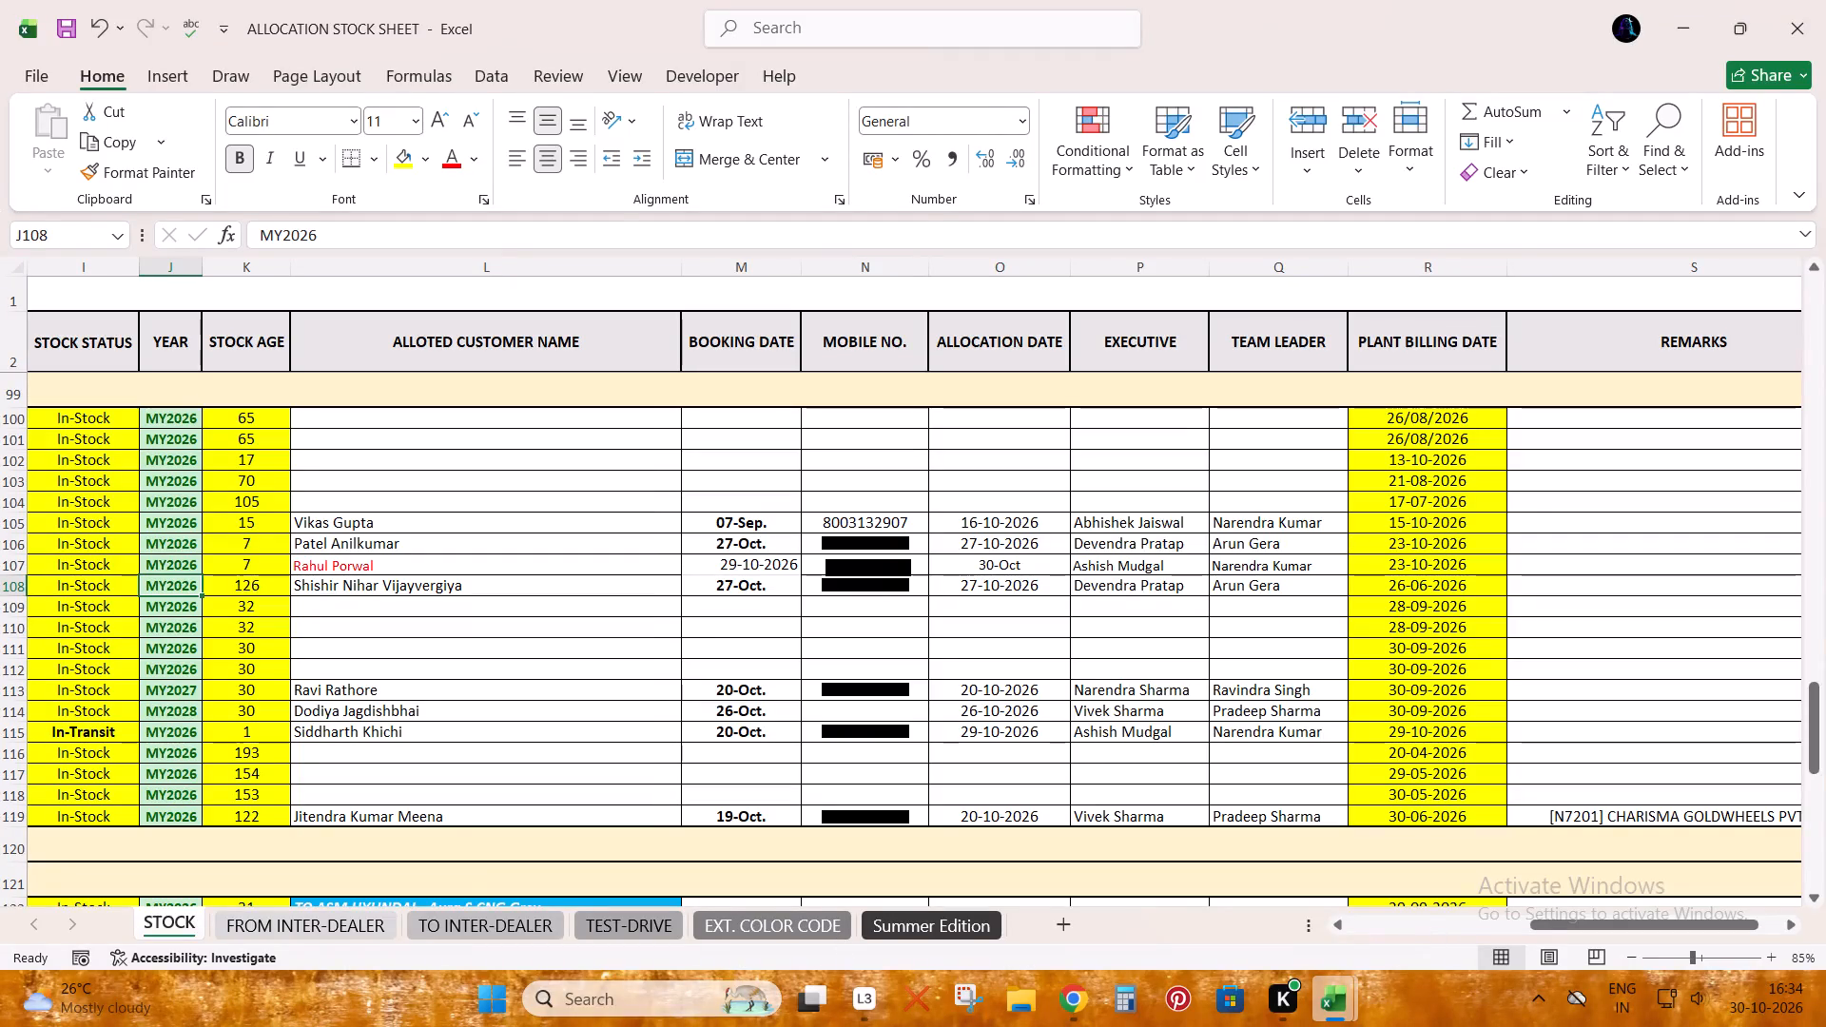
Copy the formatting of row 106's Alloted Customer Name through Team Leader cells onto the same cells in row 107.
{"action": "left_click", "coordinate": [417, 546]}
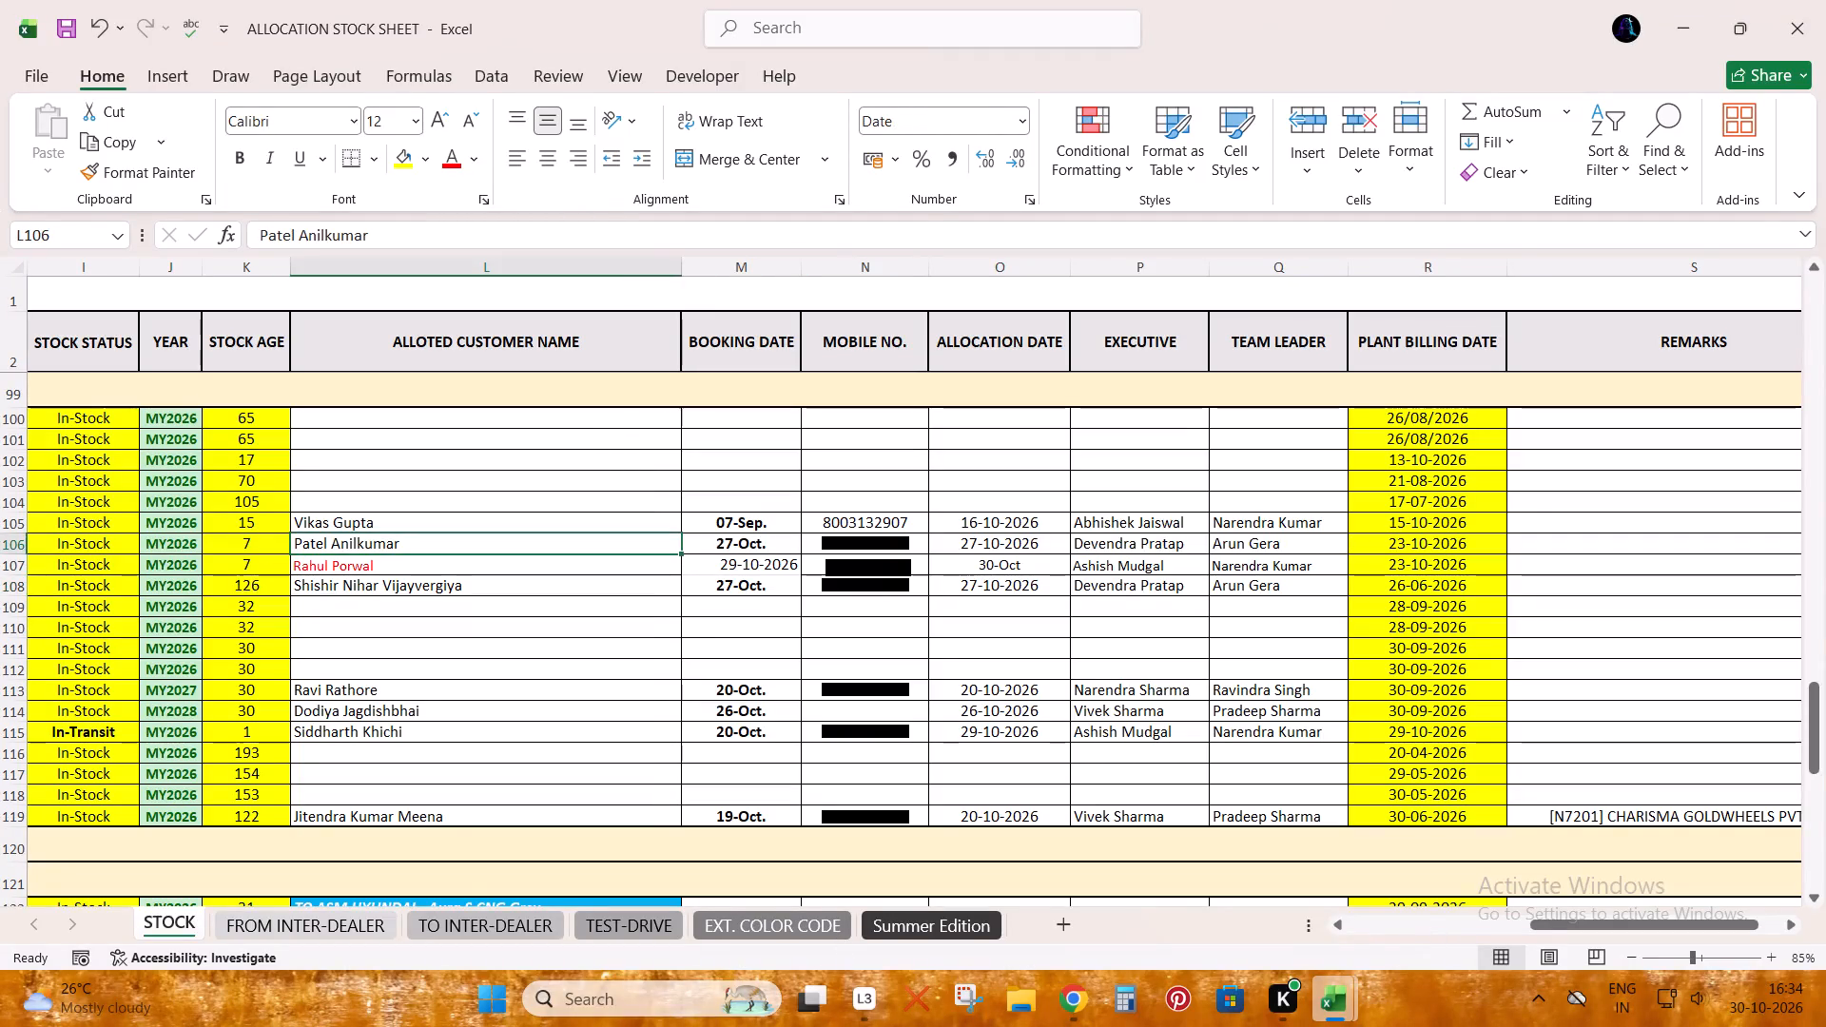
{"action": "key", "text": "shift+Right"}
{"action": "key", "text": "shift+Right"}
{"action": "key", "text": "shift+Right"}
{"action": "key", "text": "shift+Right"}
{"action": "key", "text": "shift+Right"}
{"action": "left_click", "coordinate": [142, 169]}
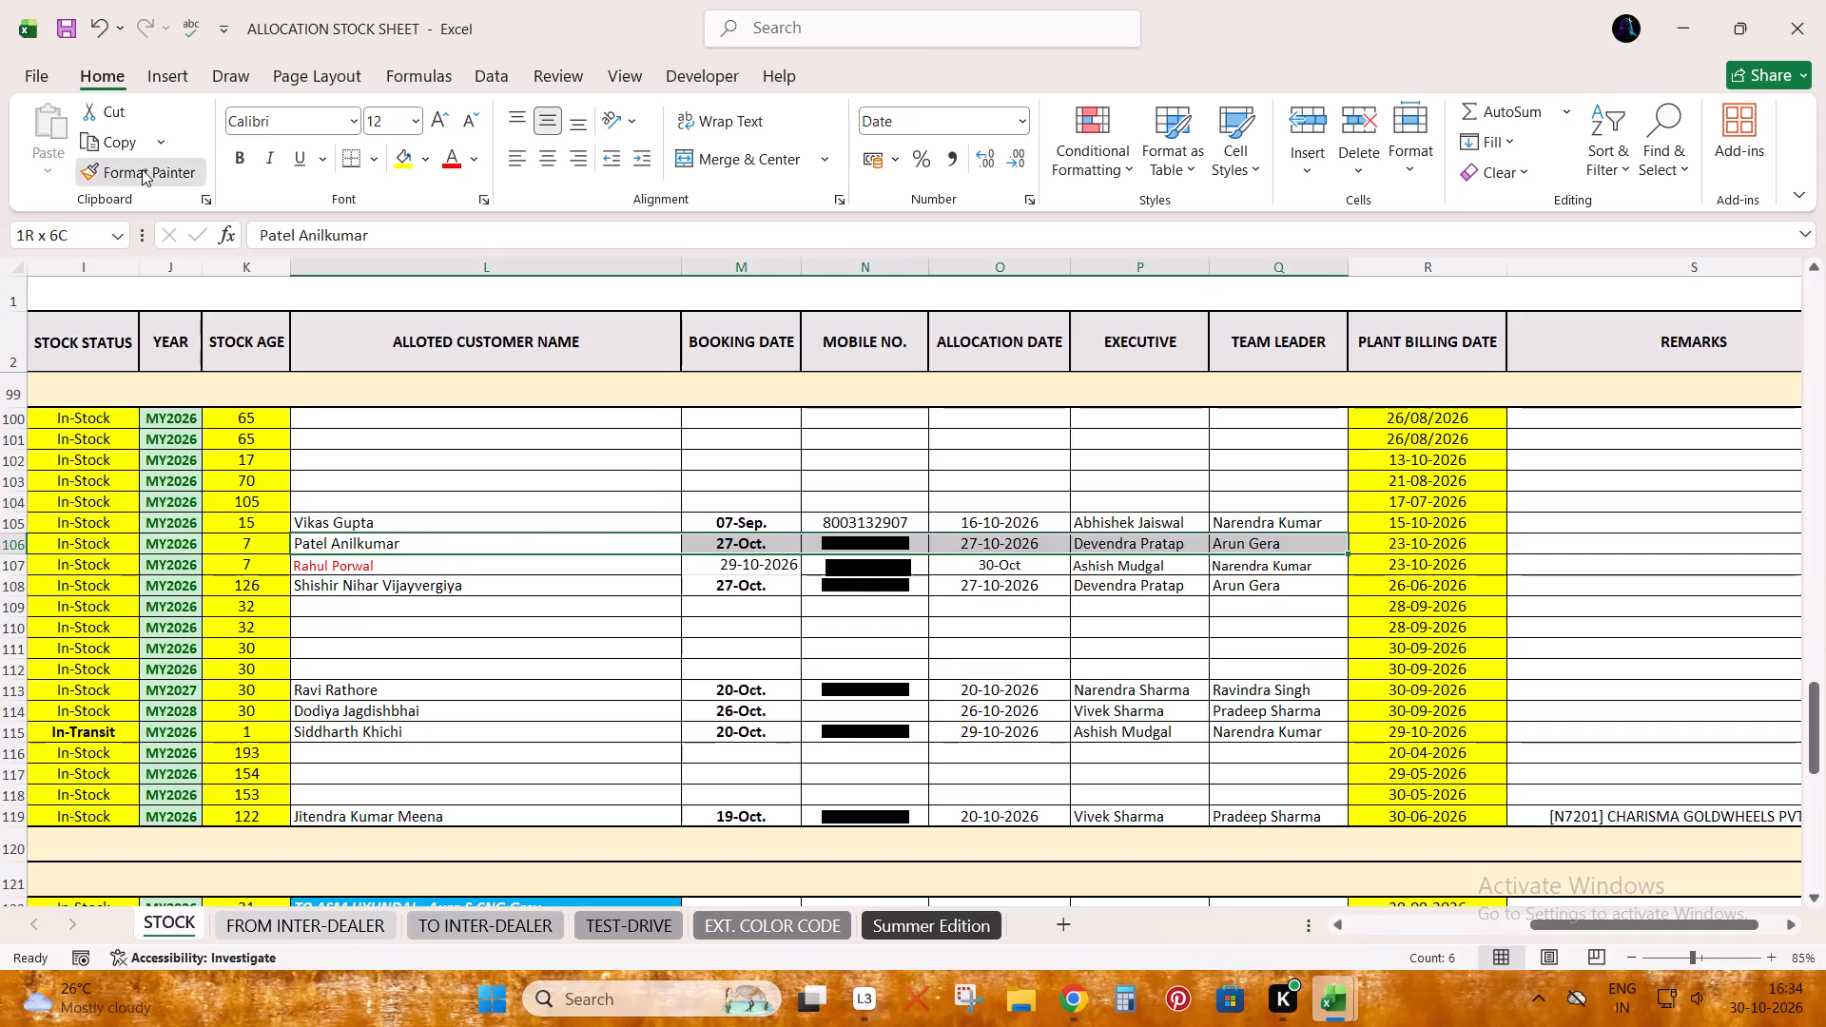
{"action": "key", "text": "Down"}
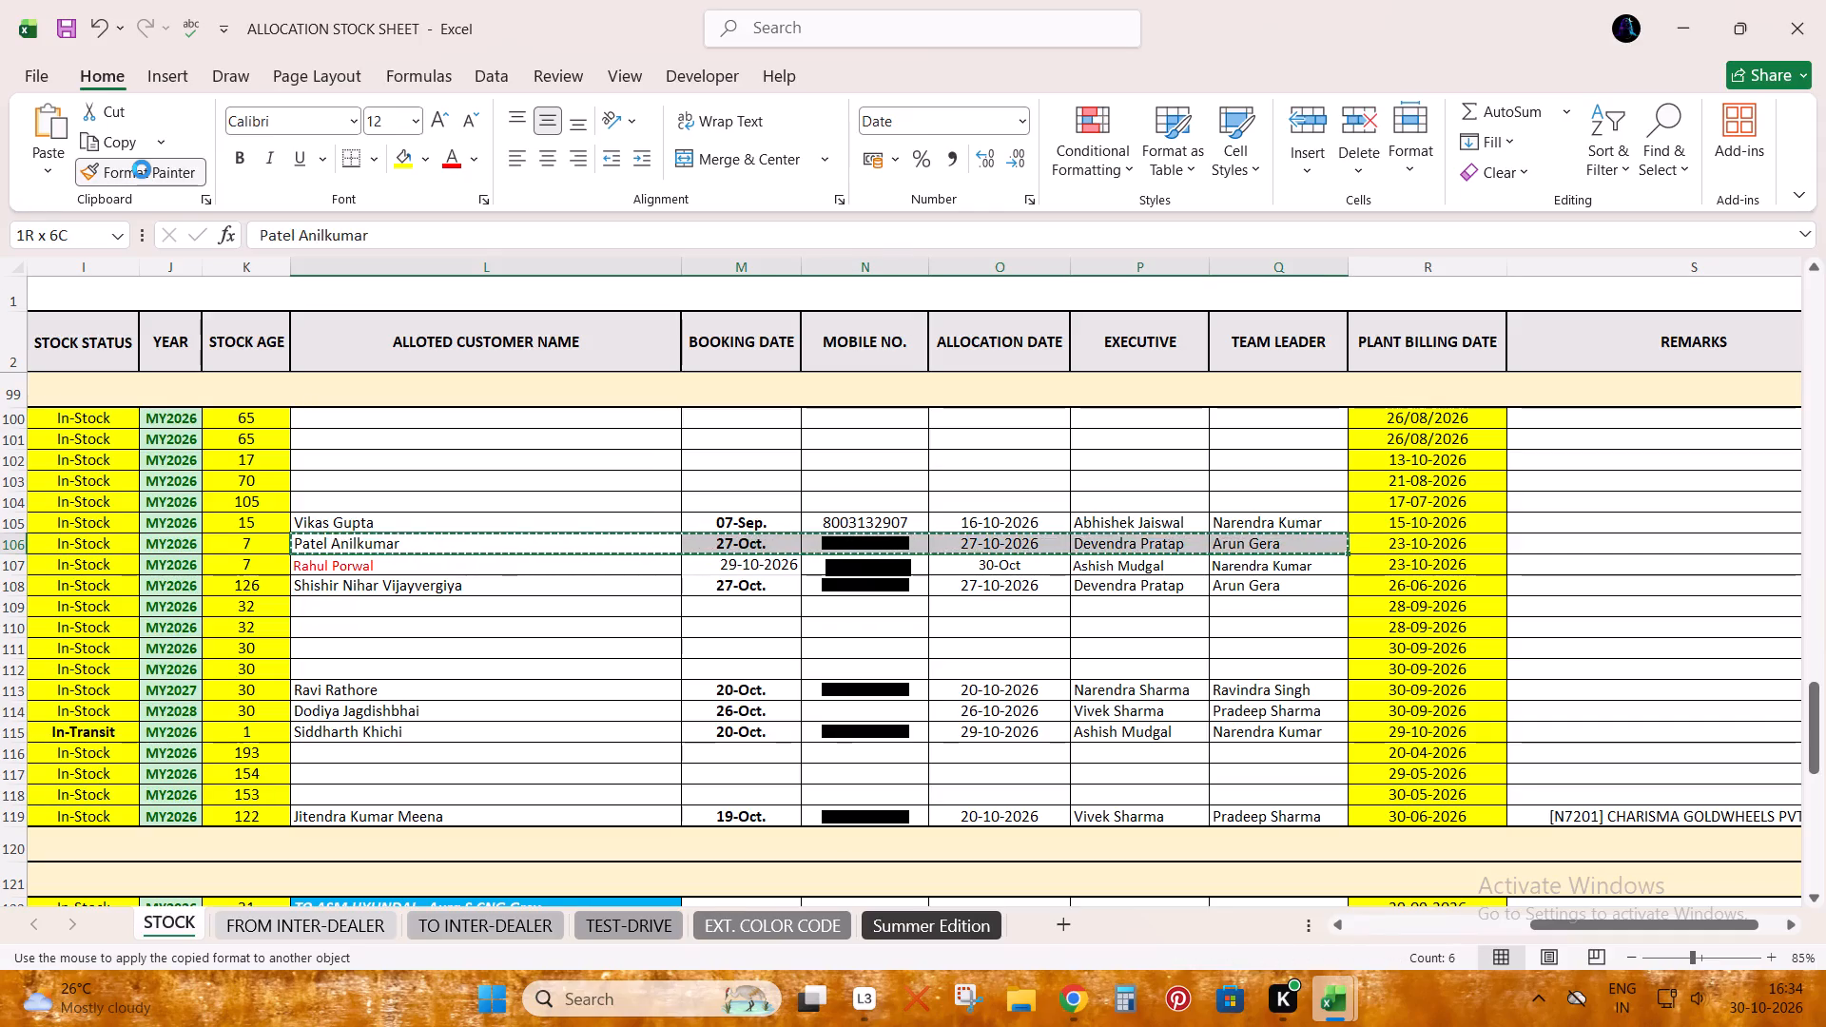
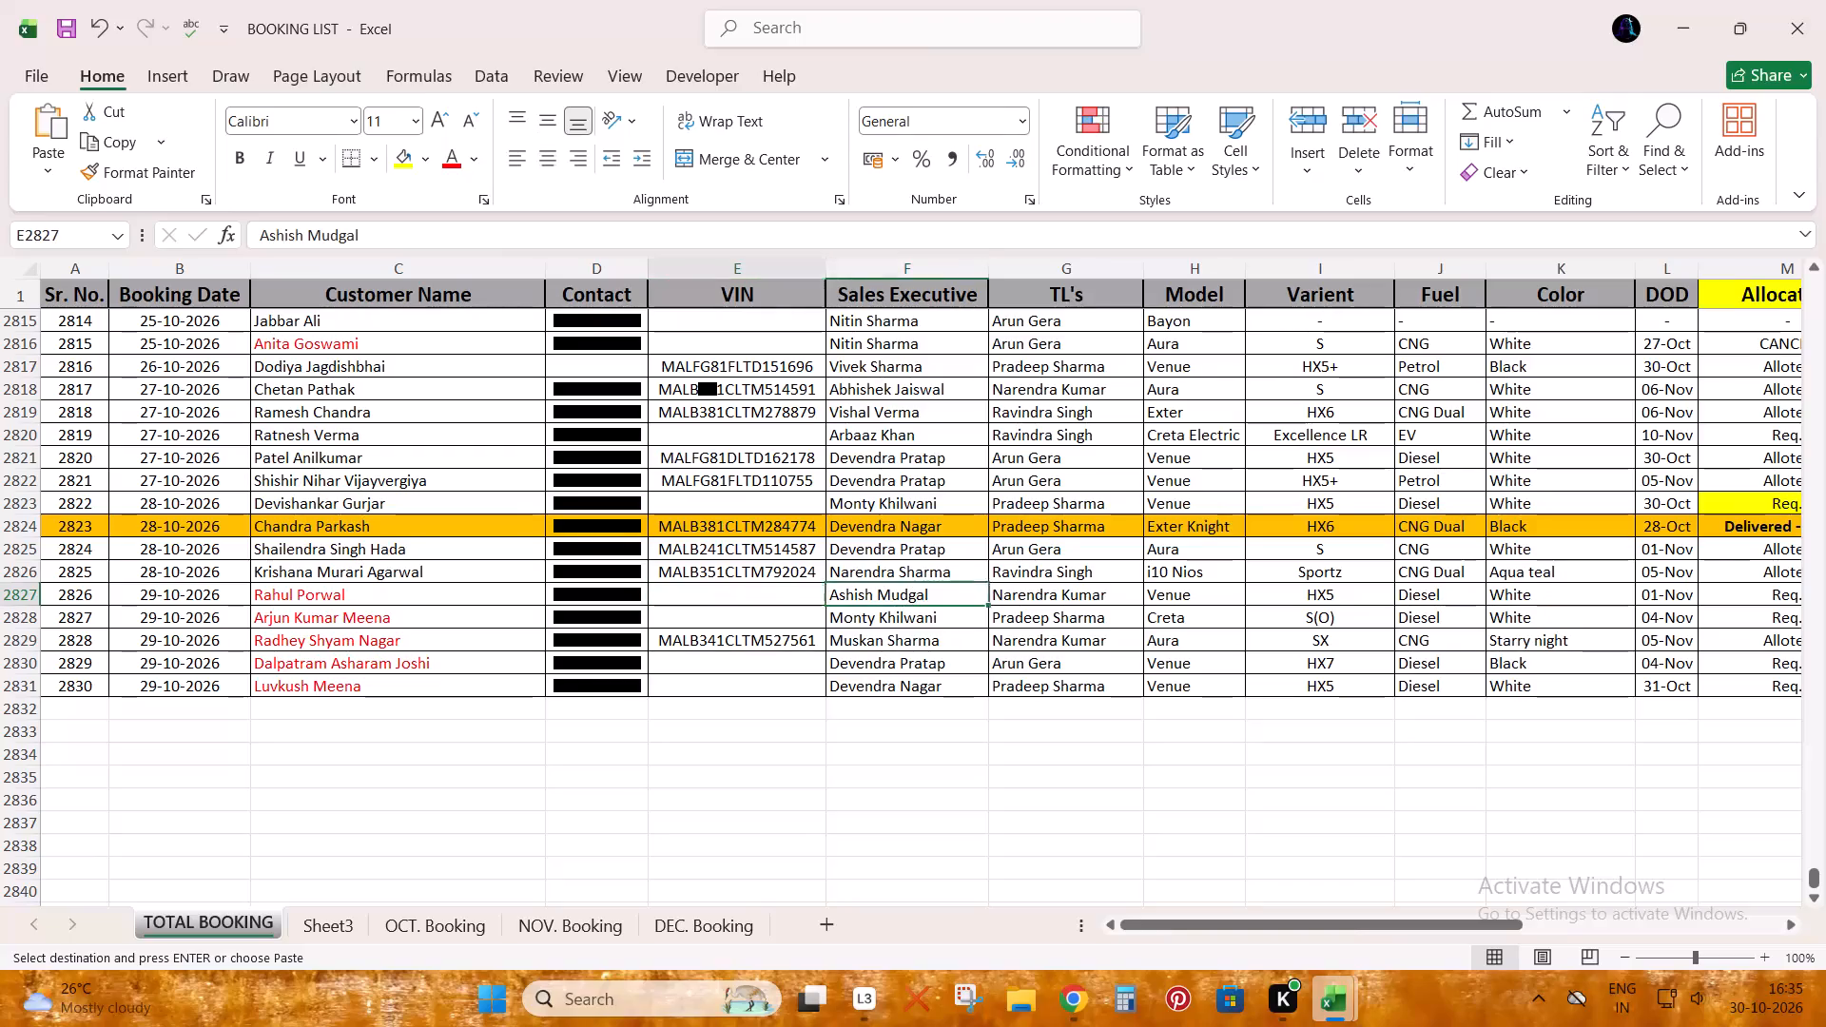
{"action": "key", "text": "Right"}
{"action": "key", "text": "Left"}
{"action": "key", "text": "ctrl+v"}
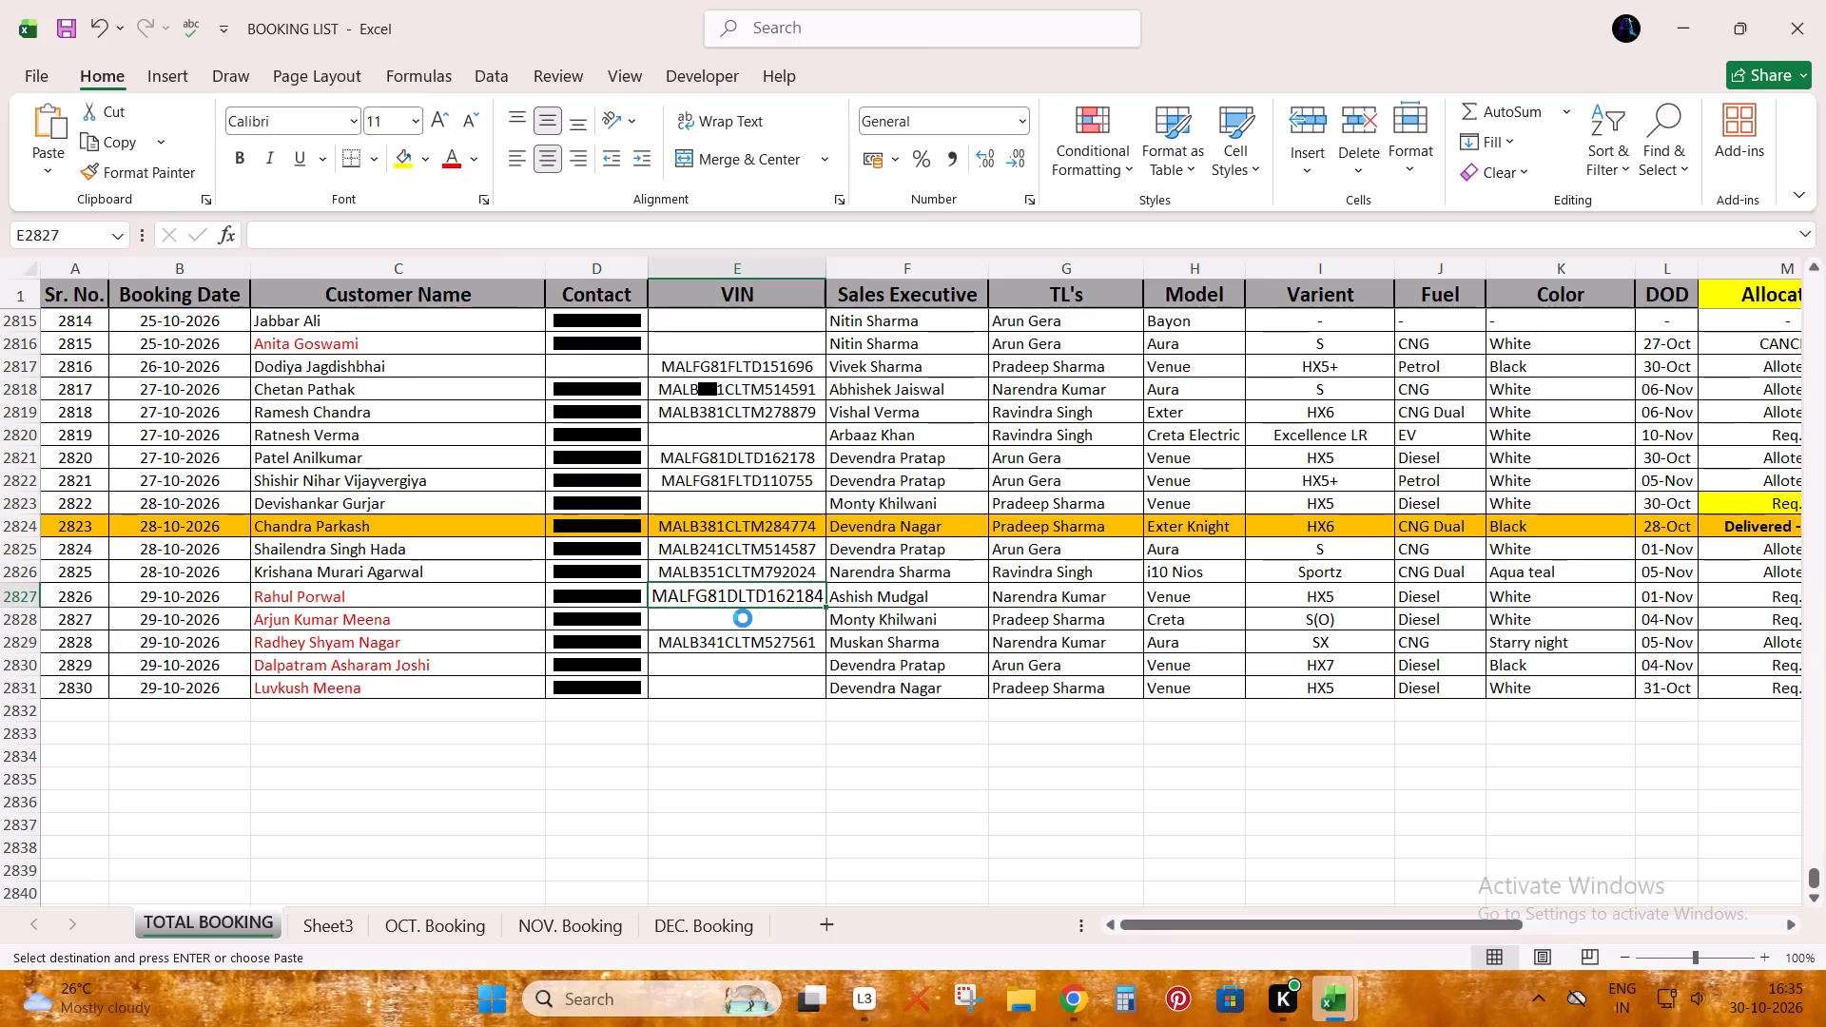
Copy the formatting of row 2826's VIN cell onto the VIN cell in row 2827.
{"action": "key", "text": "Up"}
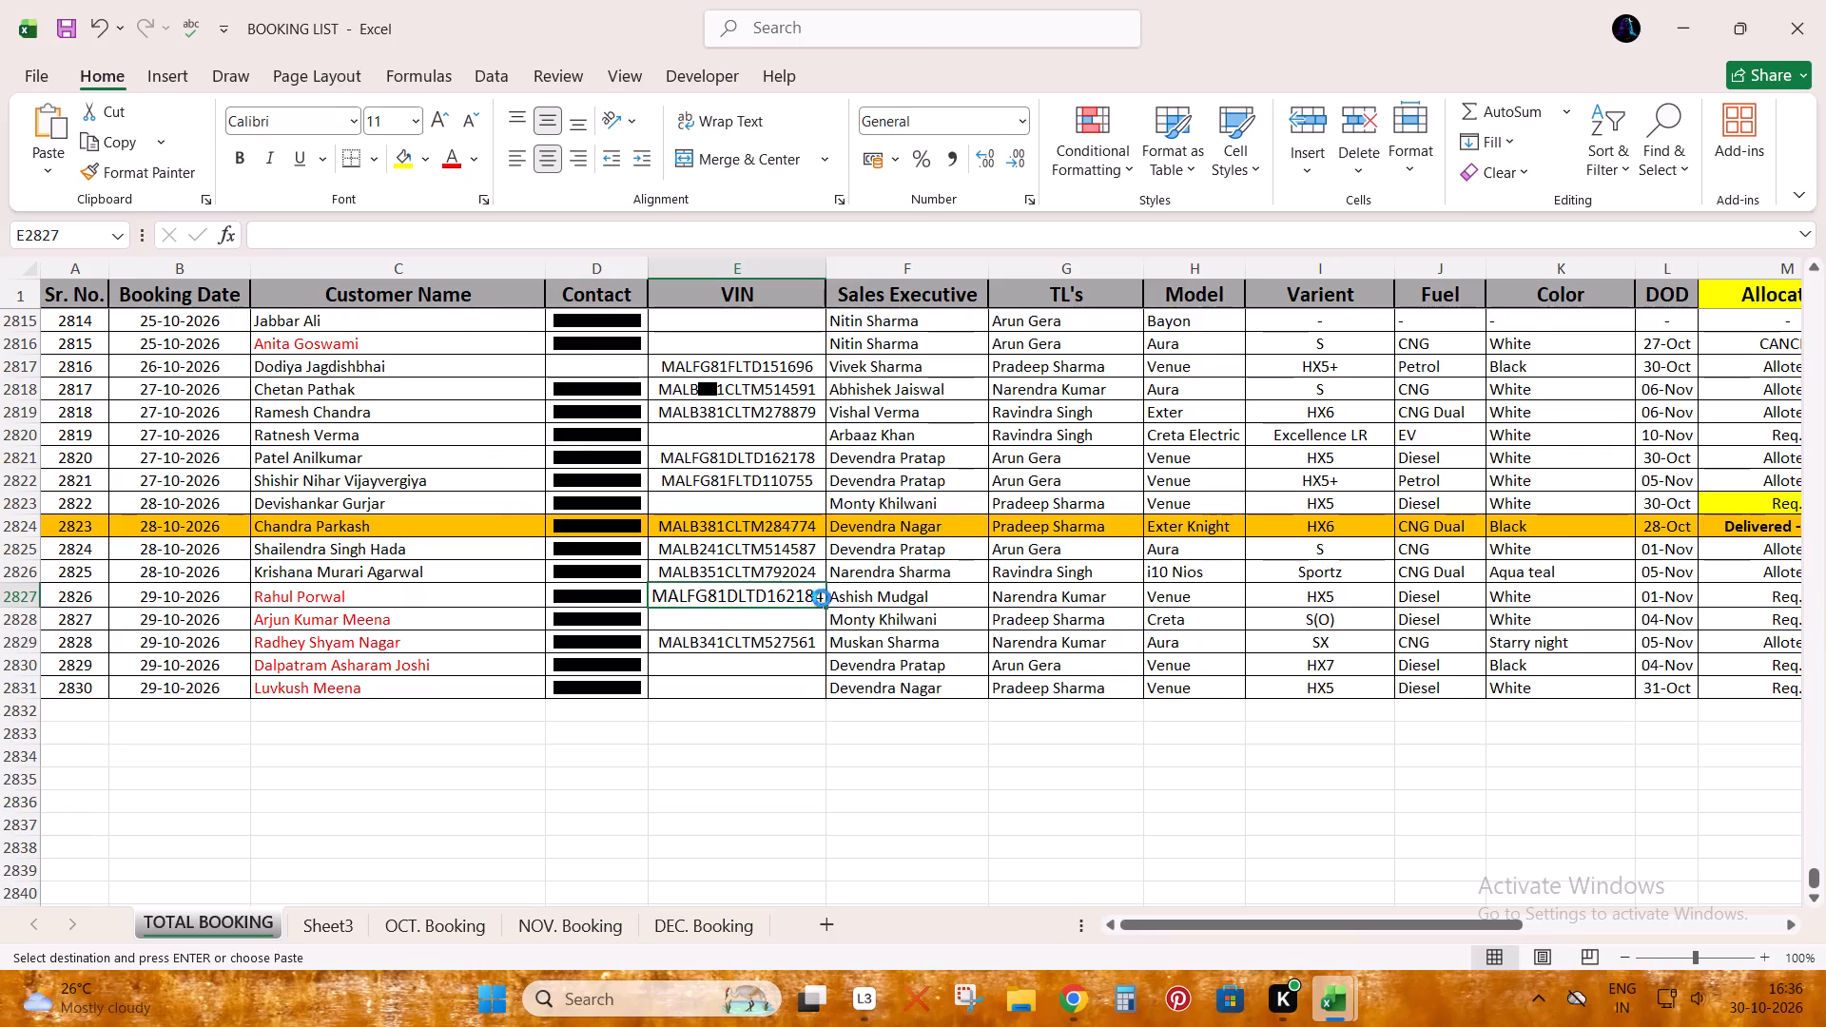
{"action": "left_click", "coordinate": [751, 571]}
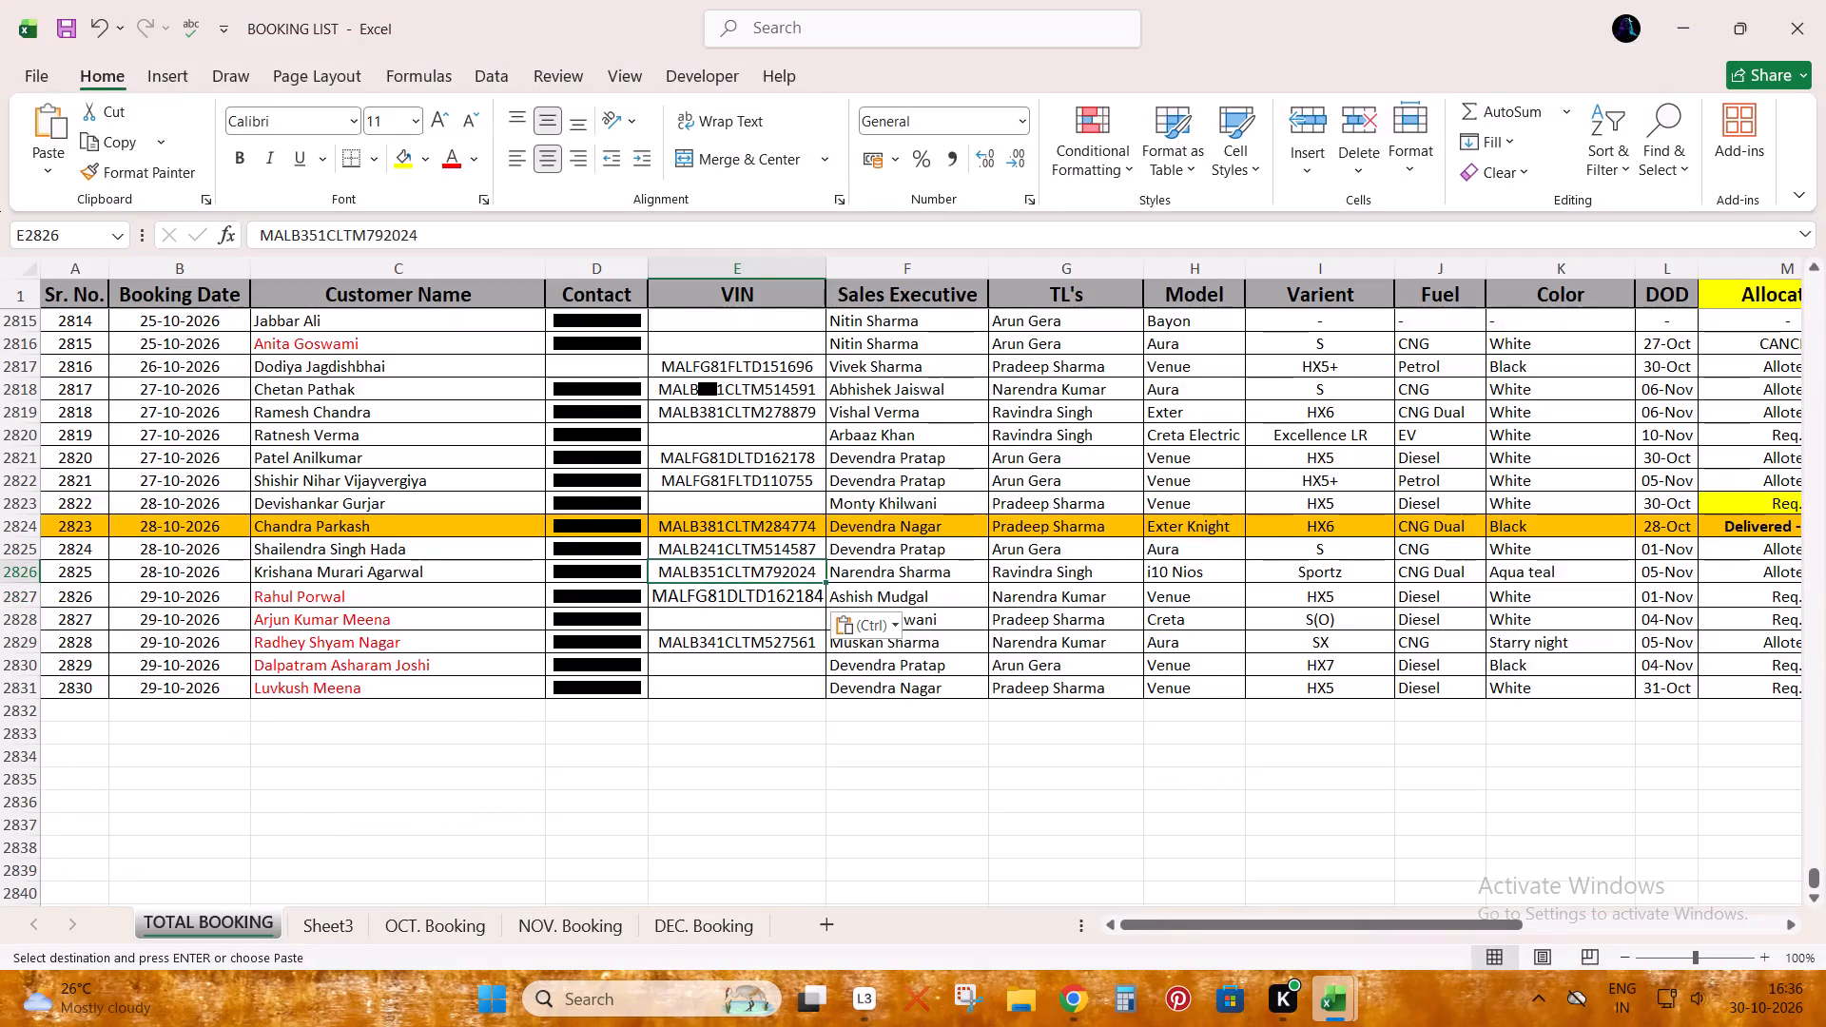
{"action": "left_click", "coordinate": [123, 178]}
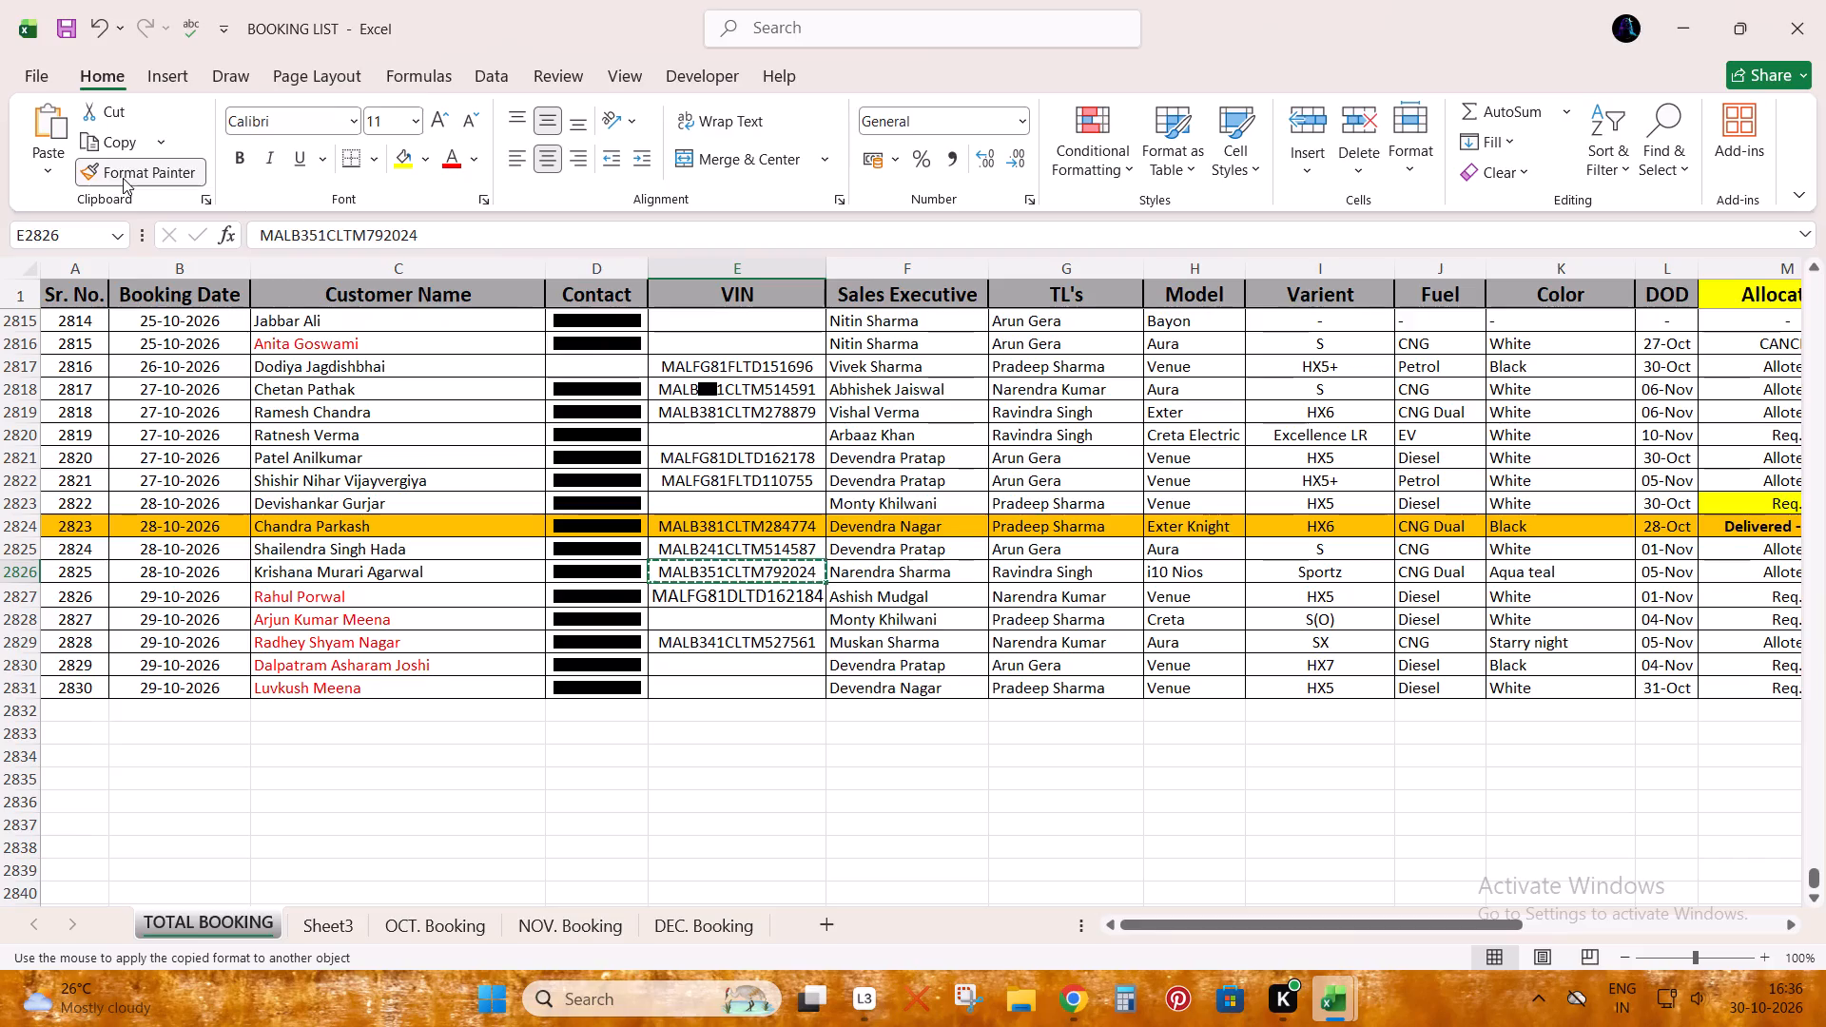
{"action": "key", "text": "Down"}
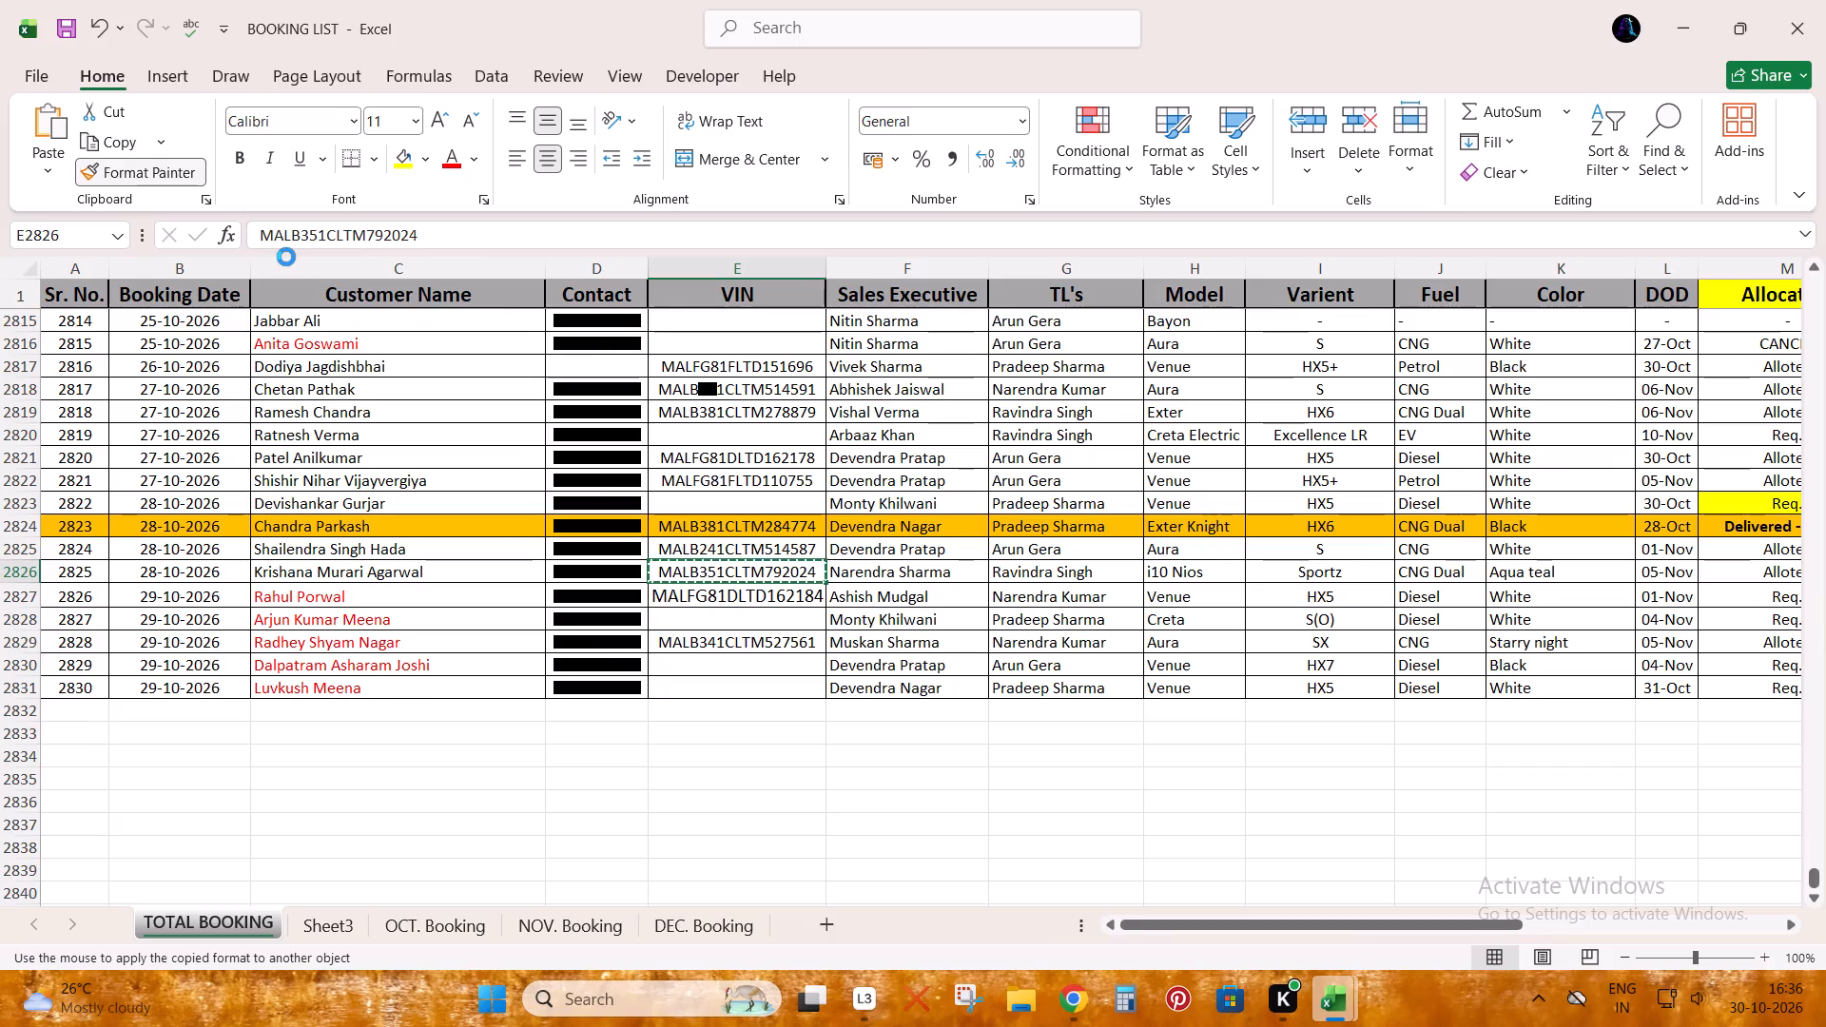
{"action": "scroll", "coordinate": [342, 289], "scroll_direction": "down", "scroll_amount": 1}
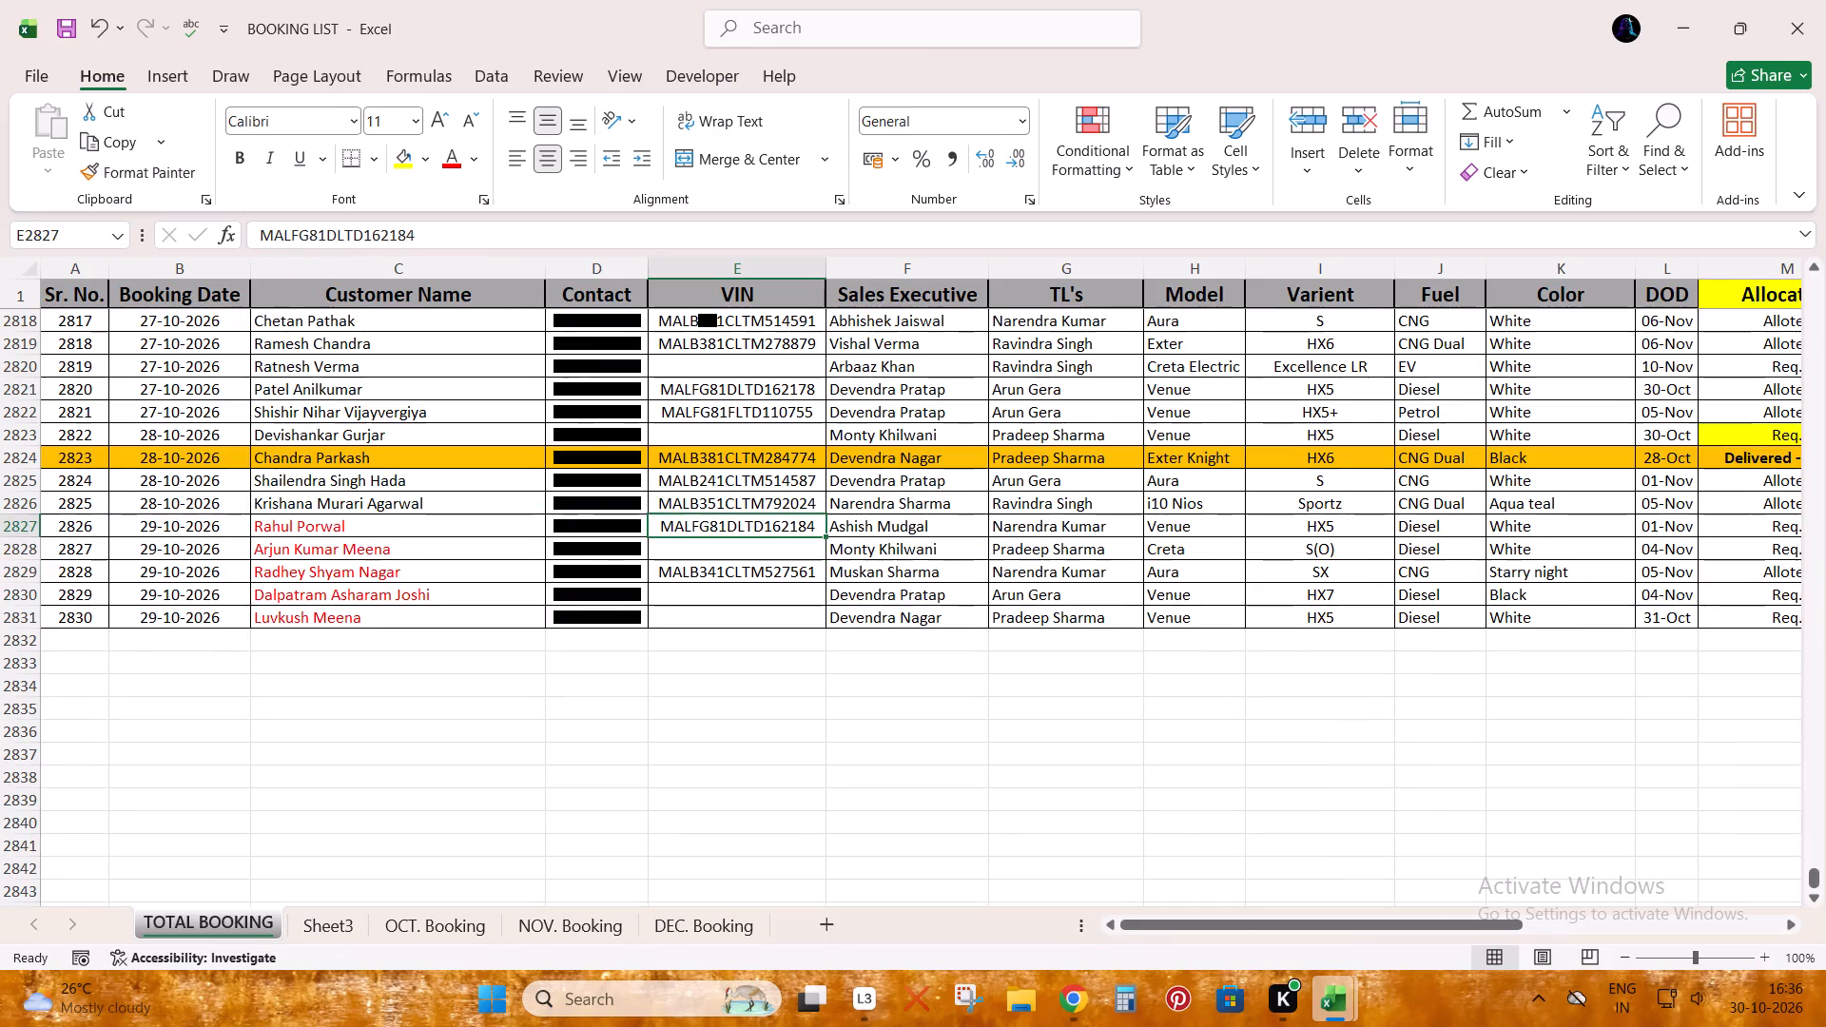
Save the BOOKING LIST workbook.
{"action": "left_click", "coordinate": [77, 36]}
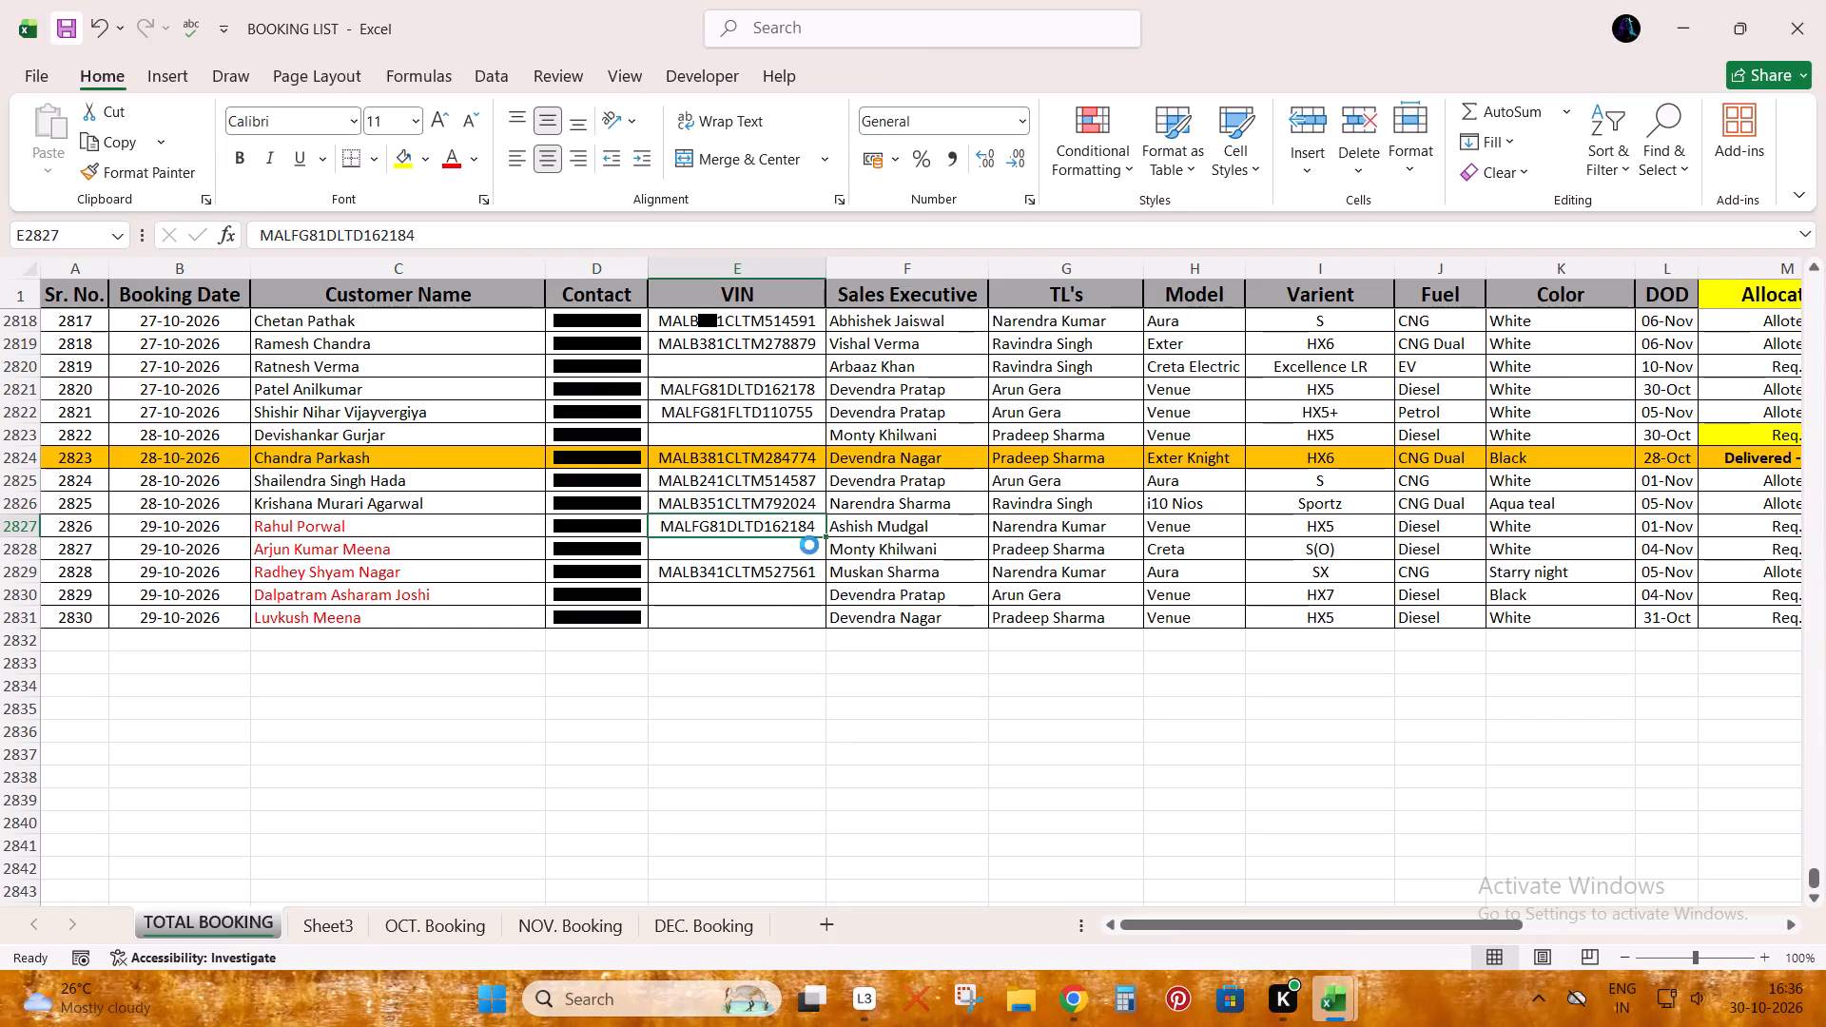
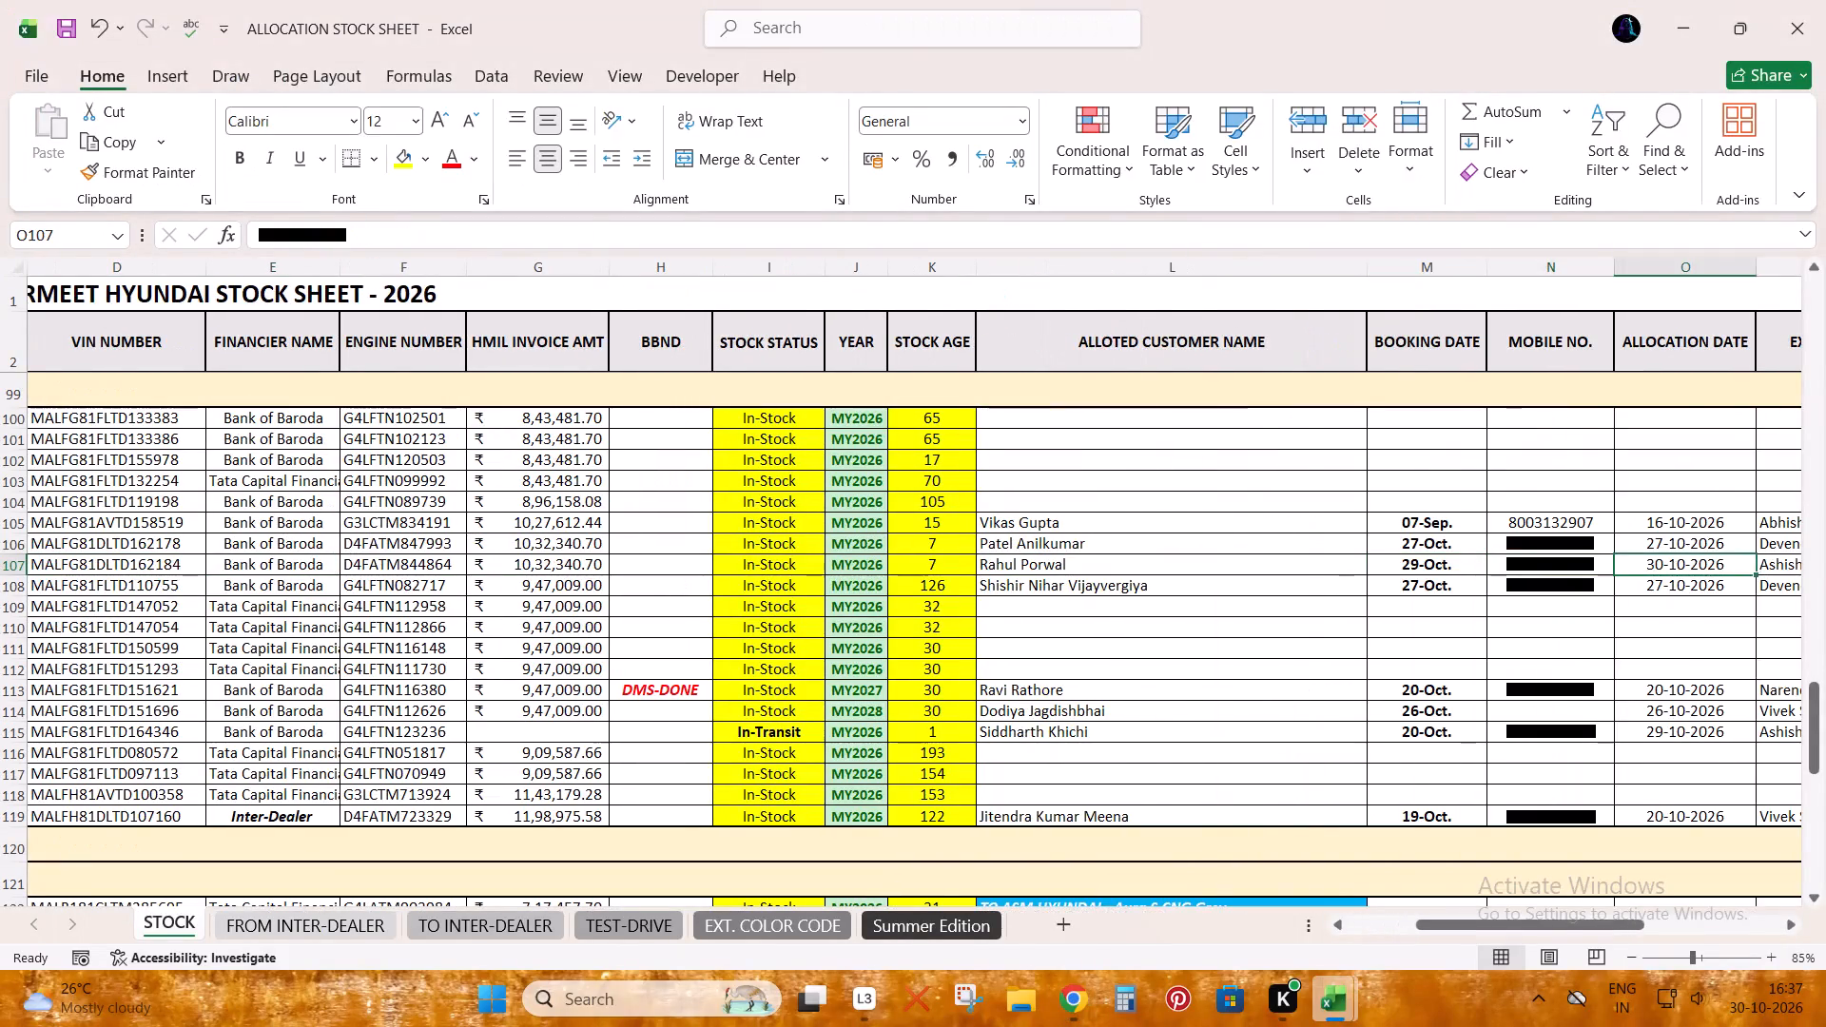
Check the allocation and VIN details along row 107 of the STOCK sheet.
{"action": "key", "text": "Right"}
{"action": "key", "text": "Left"}
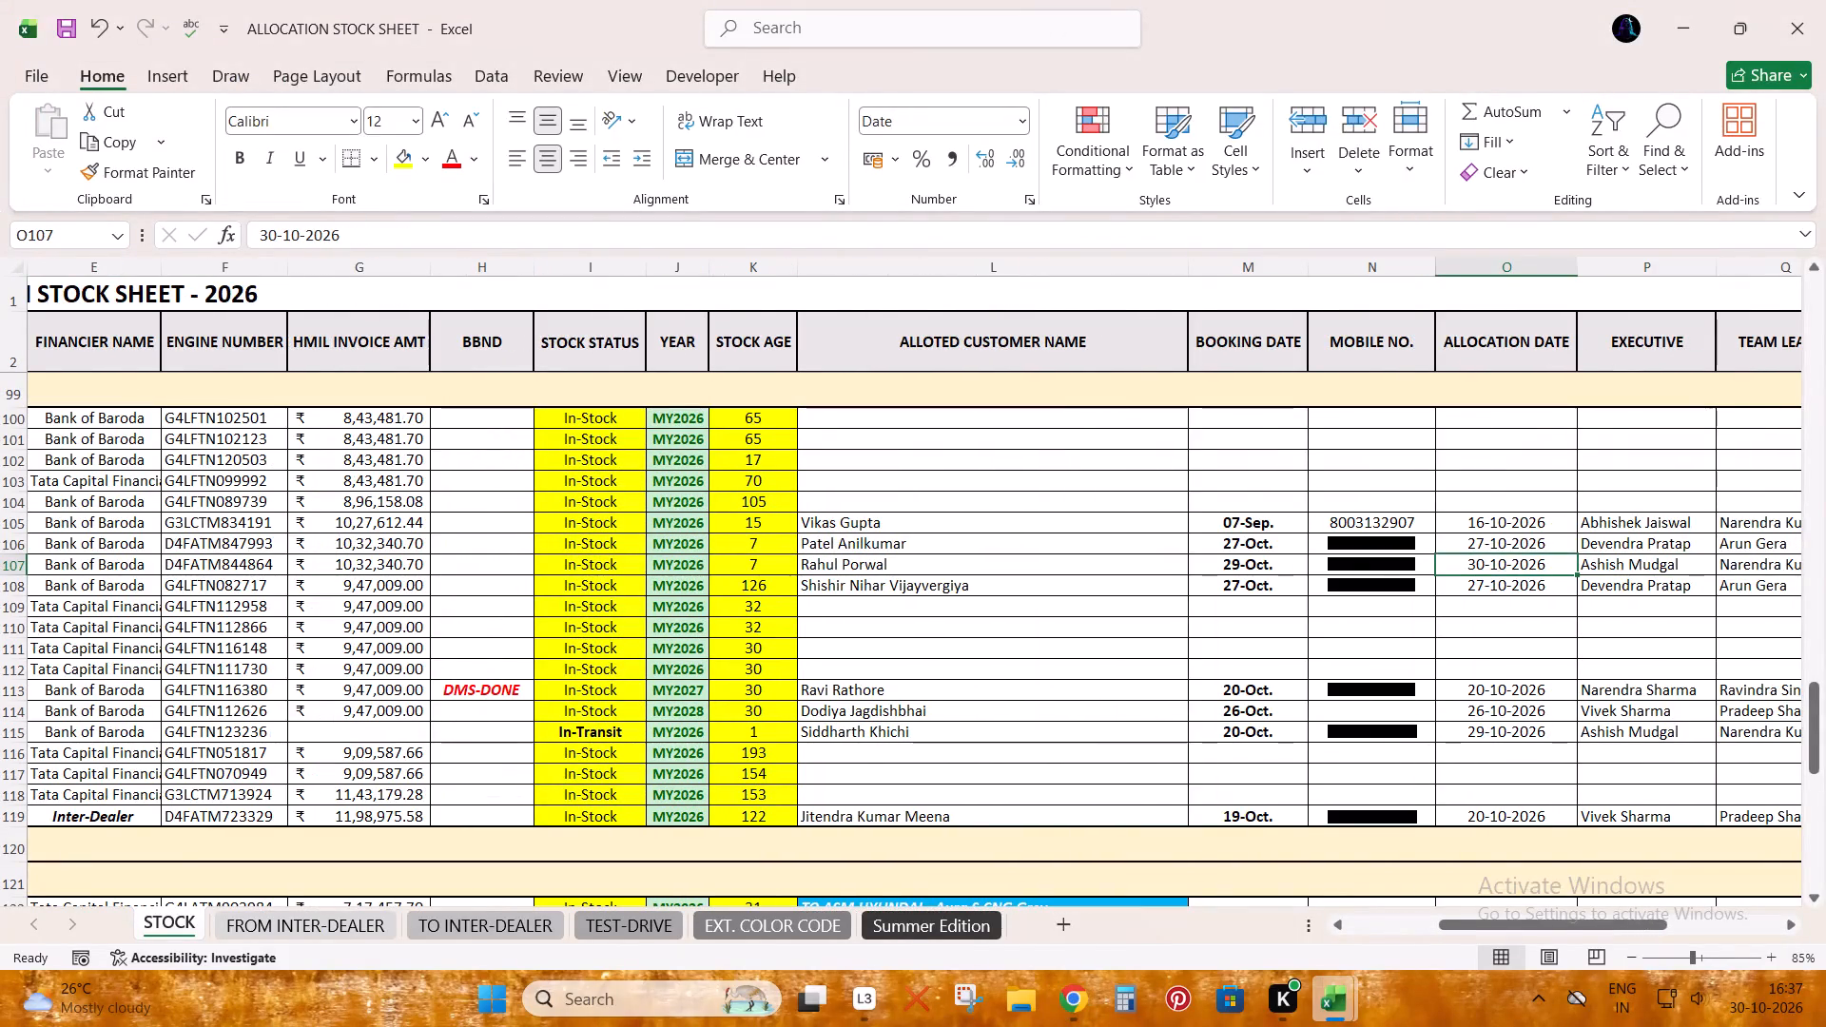
{"action": "key", "text": "Left"}
{"action": "key", "text": "Left"}
{"action": "key", "text": "Left"}
{"action": "key", "text": "Left"}
{"action": "key", "text": "Left"}
{"action": "key", "text": "Left"}
{"action": "key", "text": "Left"}
{"action": "key", "text": "Left"}
{"action": "key", "text": "Left"}
{"action": "key", "text": "Left"}
{"action": "key", "text": "Left"}
{"action": "key", "text": "Left"}
{"action": "key", "text": "Left"}
{"action": "key", "text": "Left"}
{"action": "key", "text": "Left"}
{"action": "key", "text": "Left"}
{"action": "key", "text": "Left"}
{"action": "key", "text": "Left"}
{"action": "key", "text": "Left"}
{"action": "key", "text": "Left"}
{"action": "key", "text": "Left"}
{"action": "key", "text": "Left"}
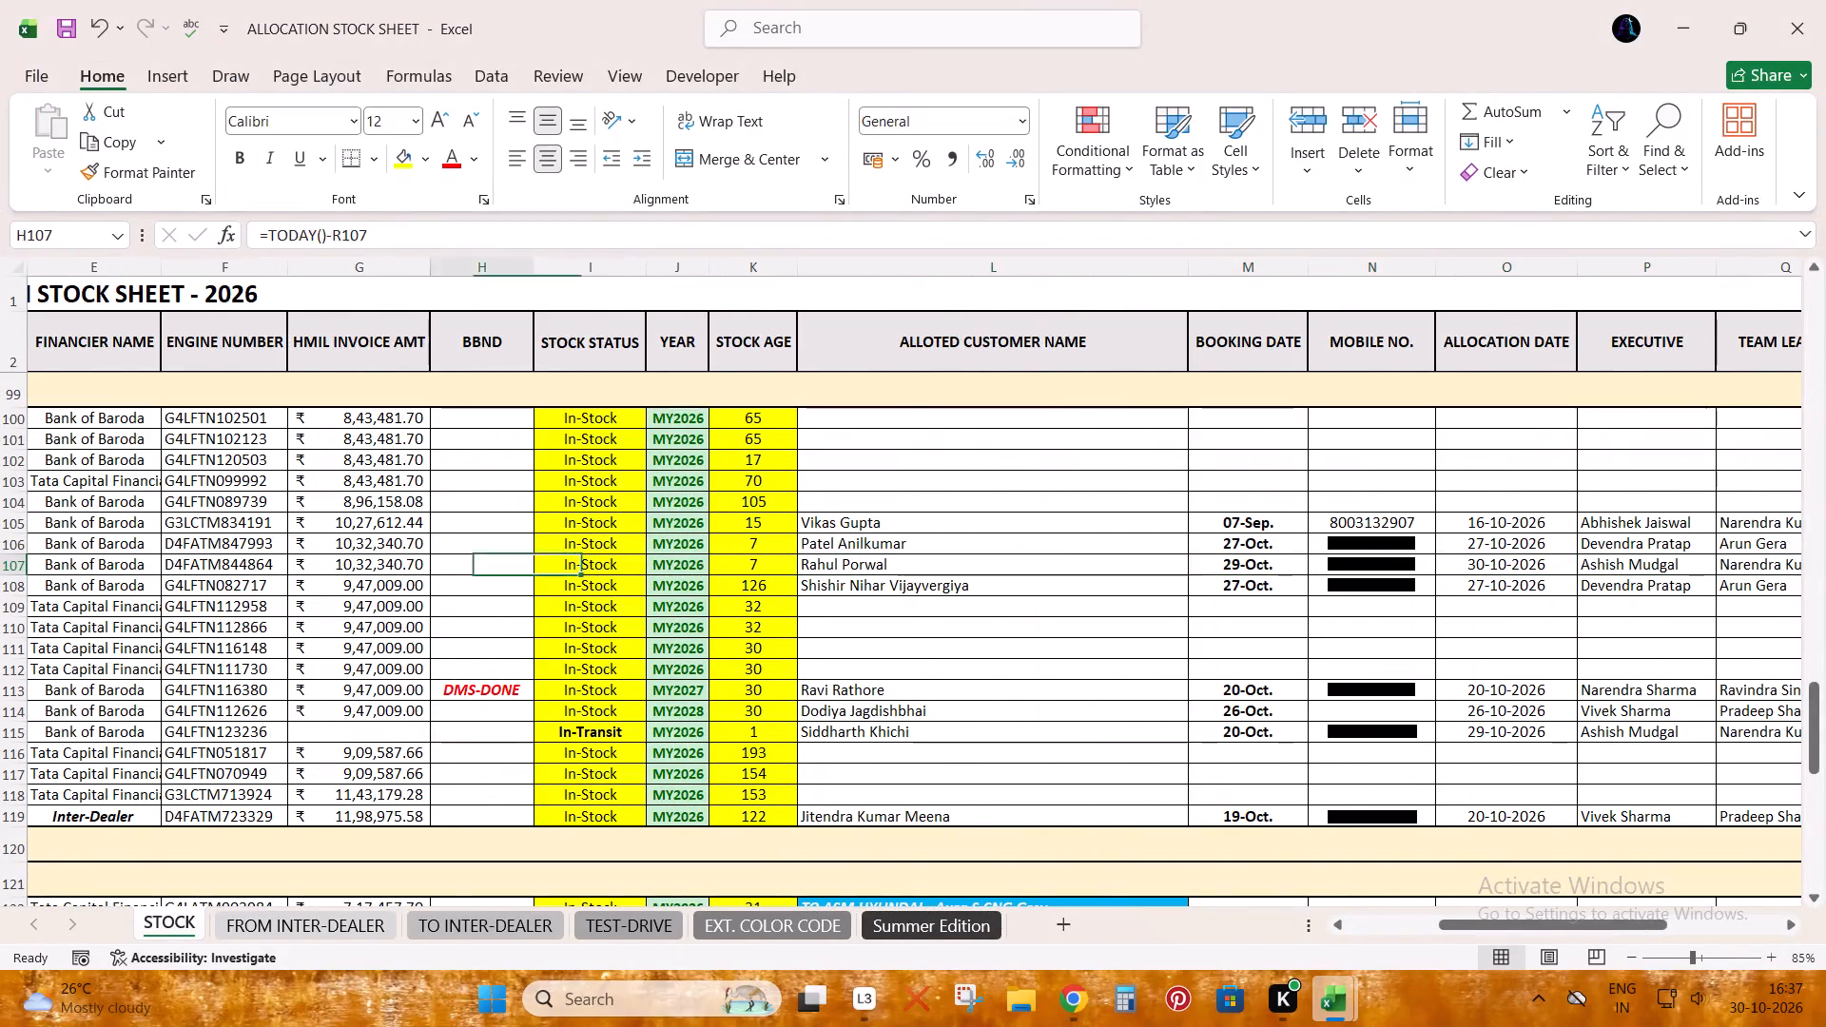
{"action": "key", "text": "Right"}
{"action": "key", "text": "Right"}
{"action": "key", "text": "Right"}
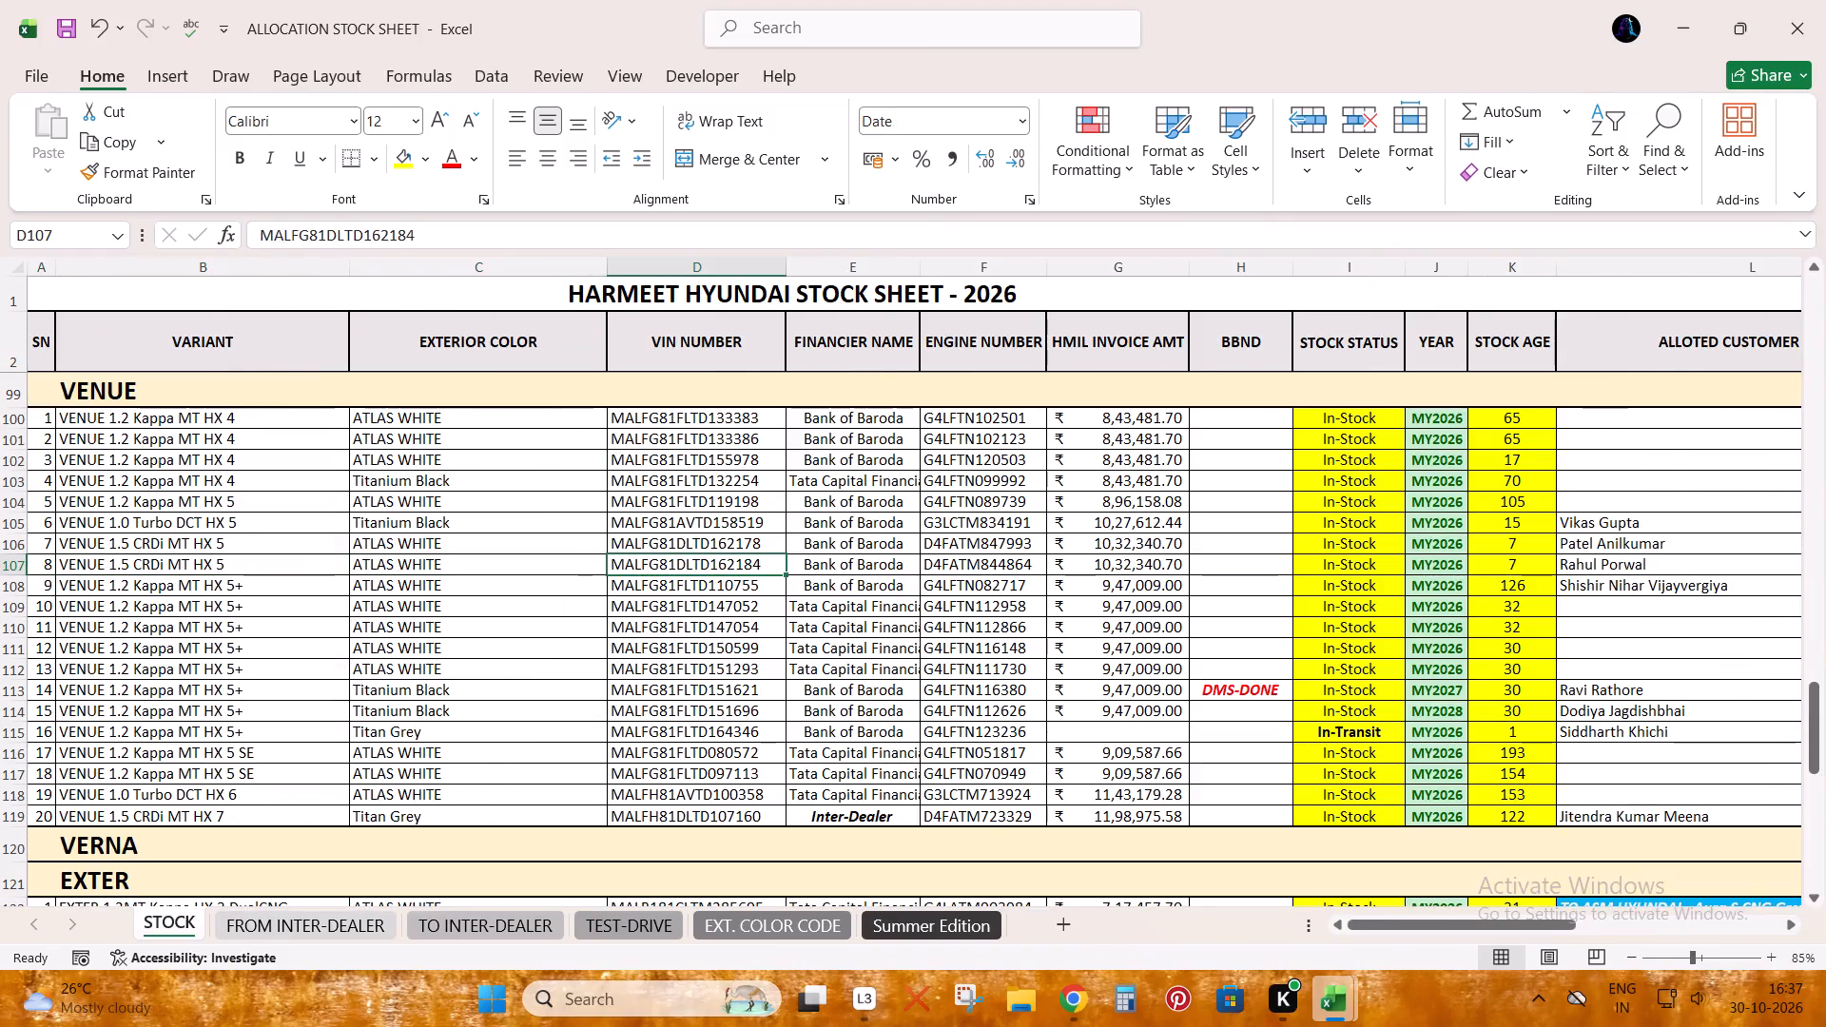
Return to the BOOKING LIST workbook and save it.
{"action": "key", "text": "alt+Tab"}
{"action": "key", "text": "alt+Tab"}
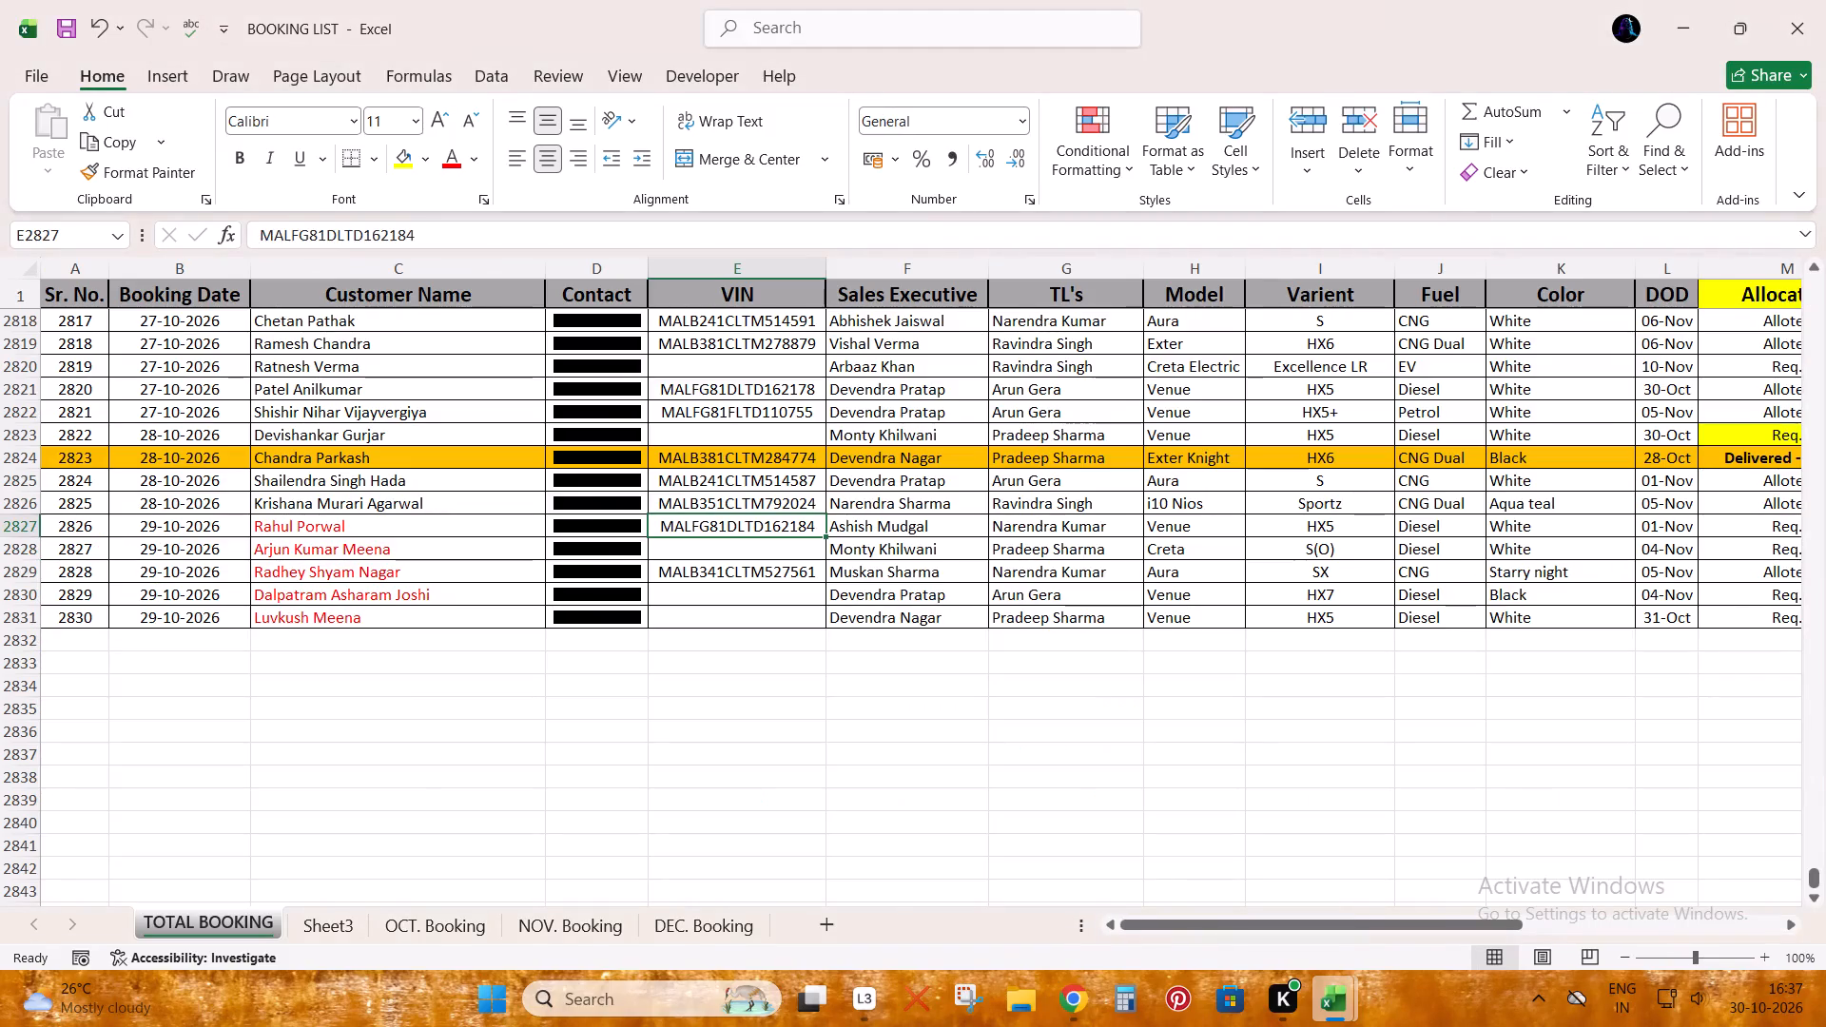
{"action": "key", "text": "Left"}
{"action": "key", "text": "Left"}
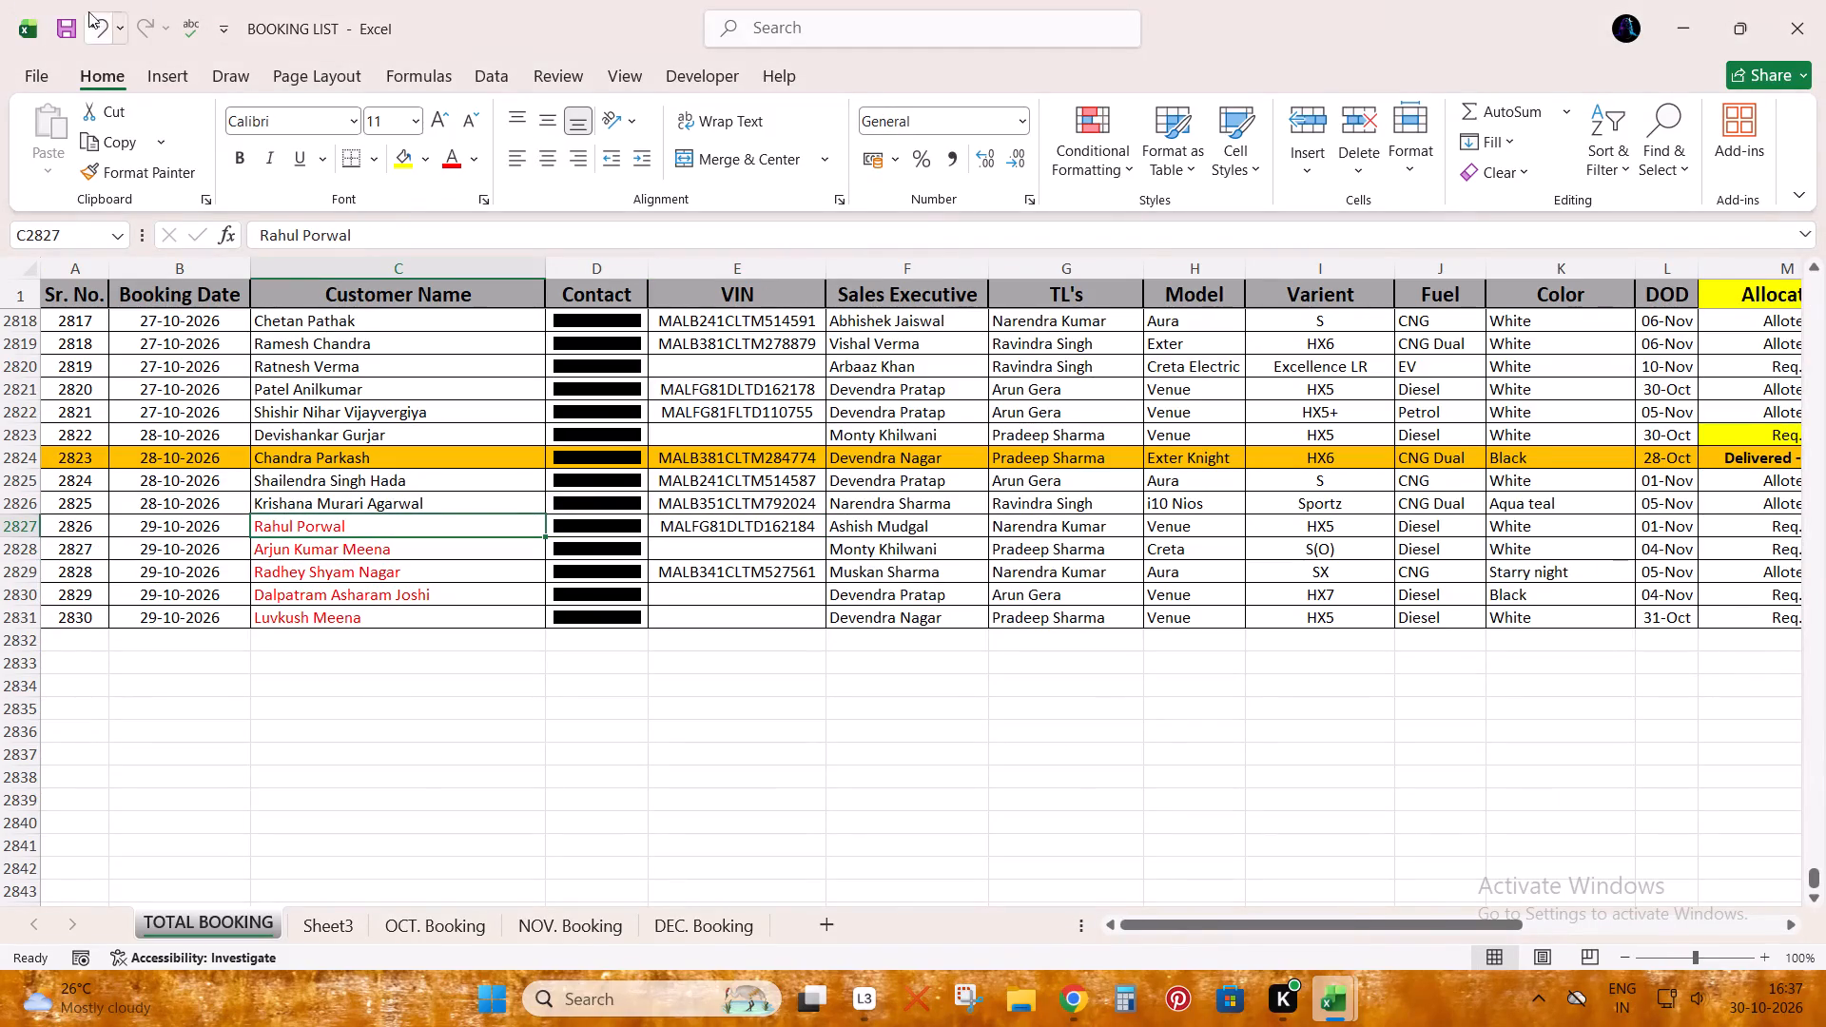
{"action": "left_click", "coordinate": [66, 12]}
Set the Allocation of row 2827 in TOTAL BOOKING to alloted and save the workbook.
{"action": "key", "text": "Right"}
{"action": "key", "text": "Right"}
{"action": "key", "text": "Right"}
{"action": "key", "text": "Right"}
{"action": "key", "text": "Right"}
{"action": "key", "text": "Right"}
{"action": "key", "text": "Right"}
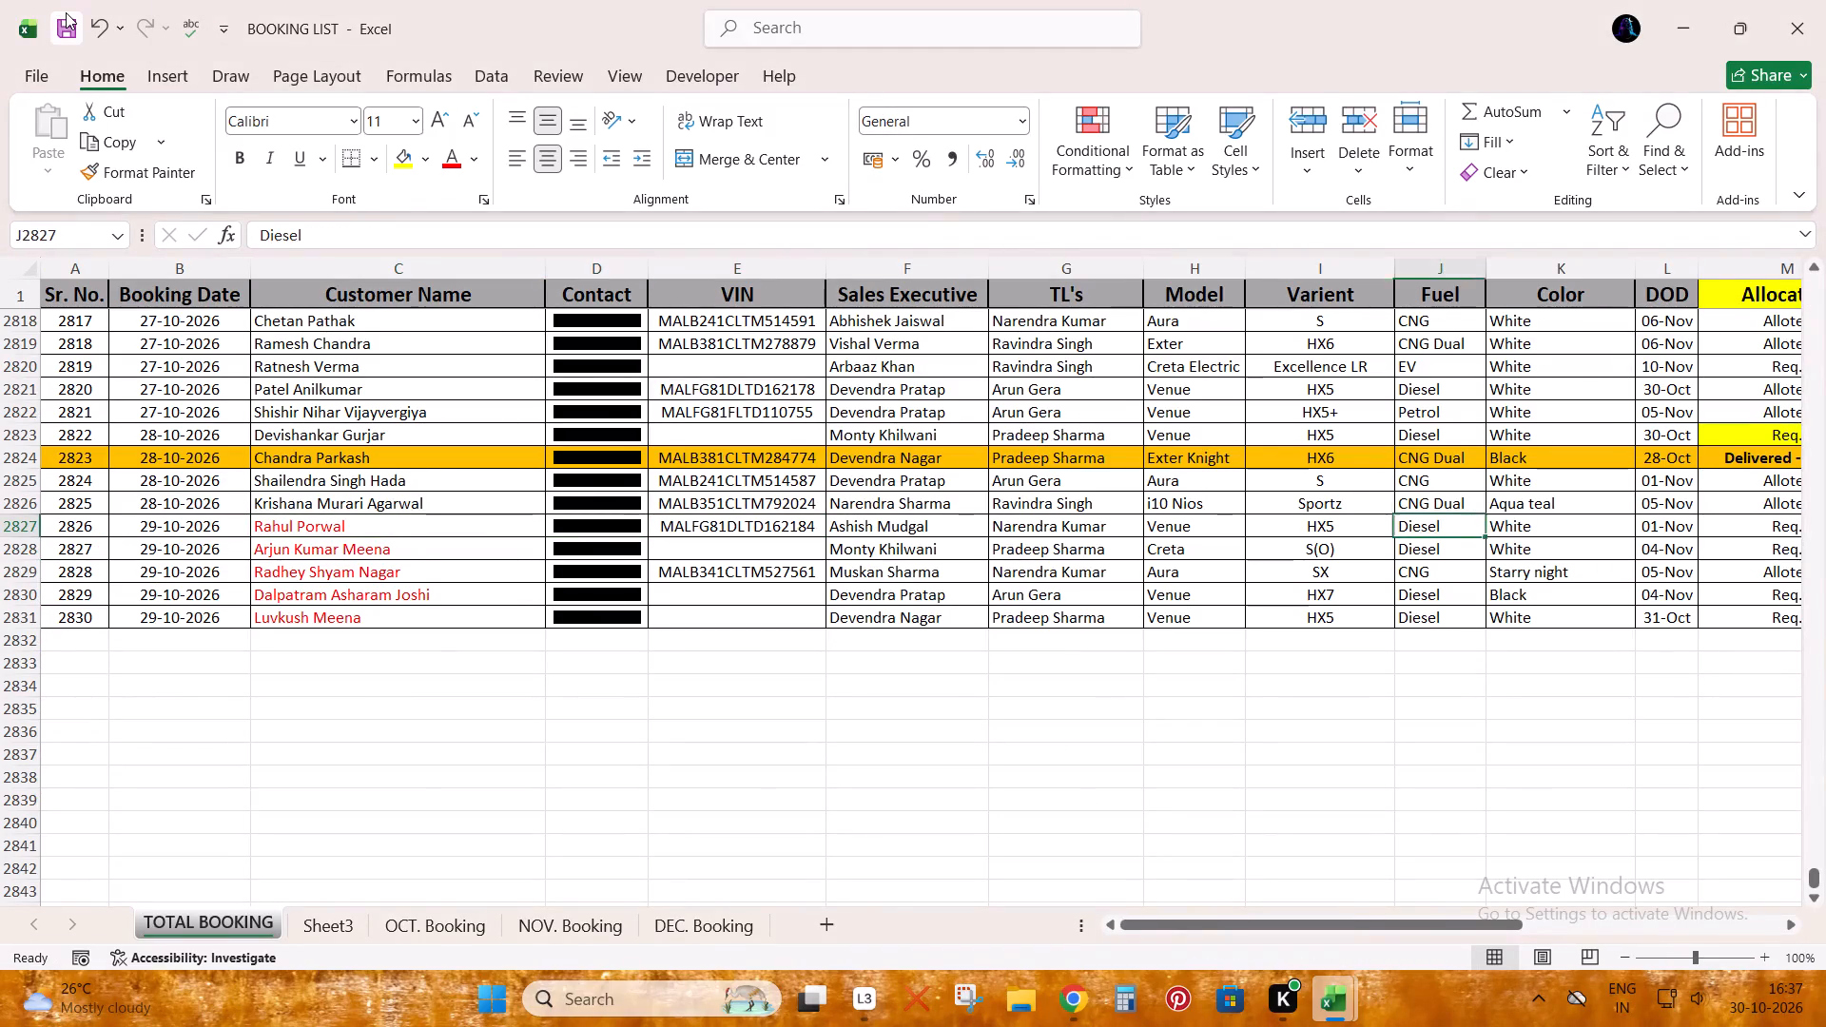
{"action": "key", "text": "Right"}
{"action": "key", "text": "Right"}
{"action": "key", "text": "Right"}
{"action": "key", "text": "a"}
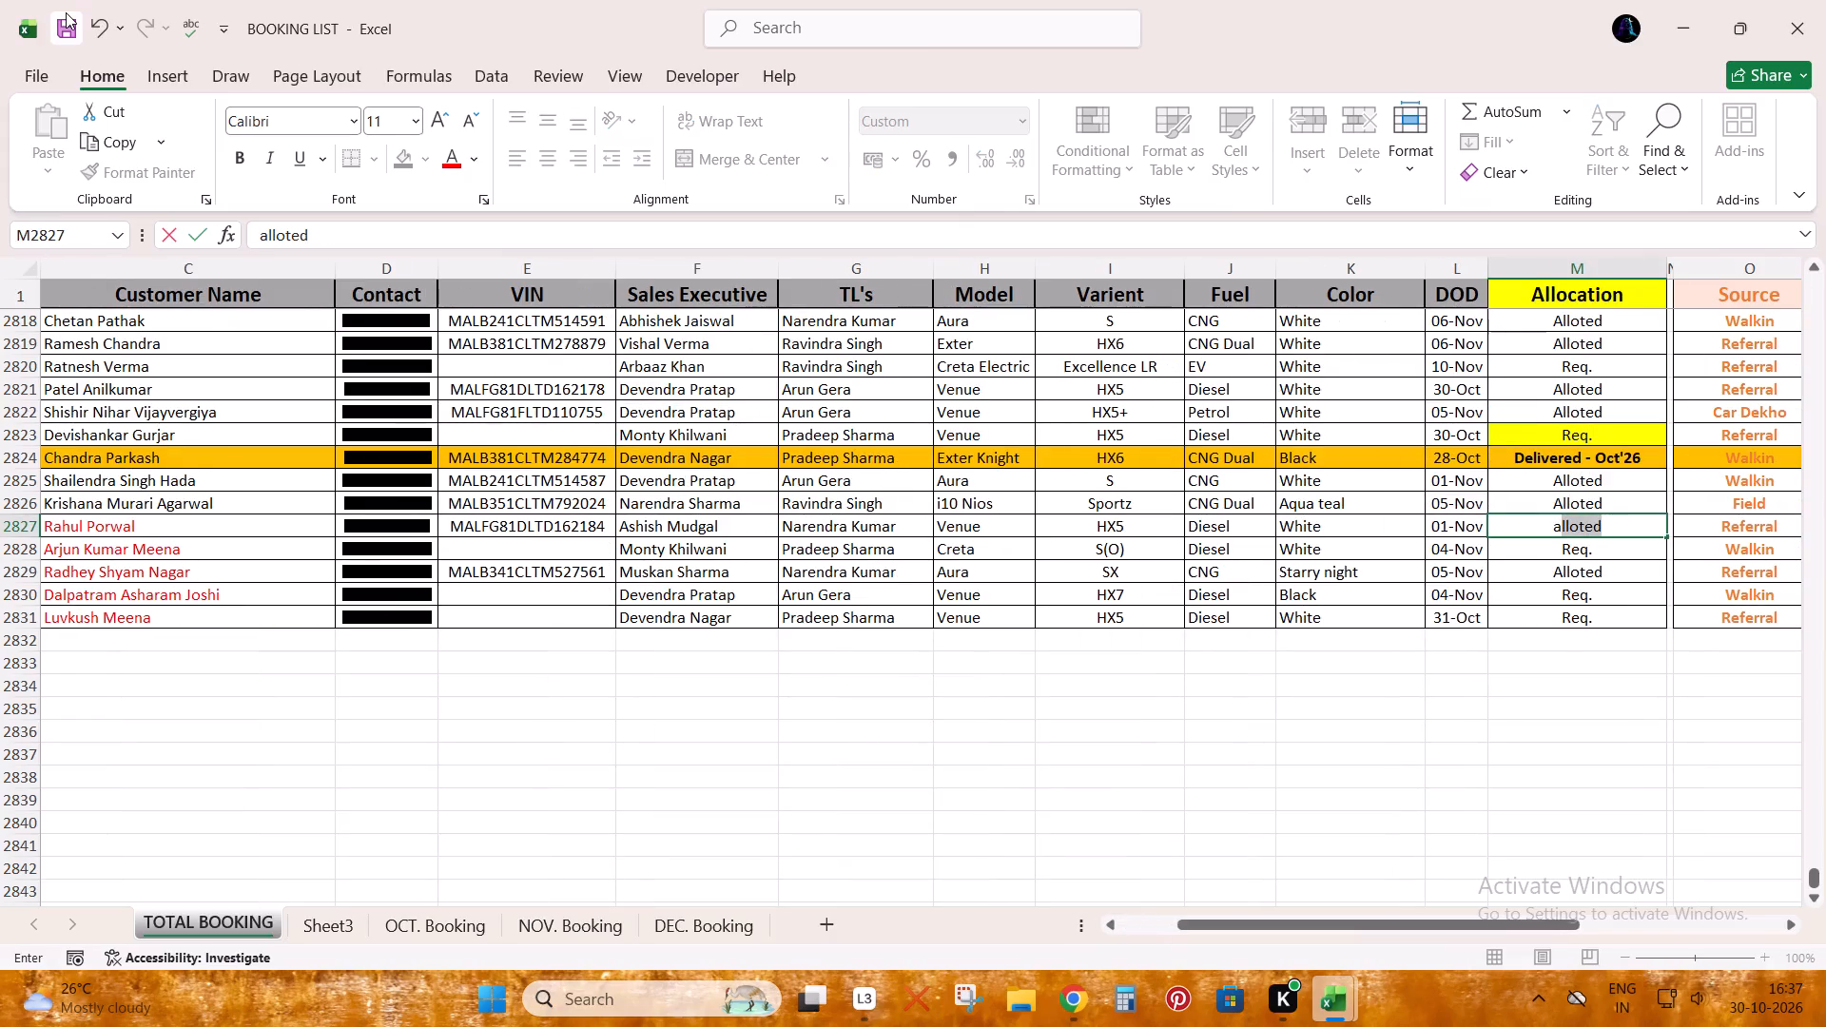
{"action": "key", "text": "Left"}
{"action": "key", "text": "Left"}
{"action": "key", "text": "Left"}
{"action": "key", "text": "Left"}
{"action": "key", "text": "Left"}
{"action": "key", "text": "Left"}
{"action": "key", "text": "Left"}
{"action": "key", "text": "Left"}
{"action": "key", "text": "Left"}
{"action": "key", "text": "Left"}
{"action": "key", "text": "Left"}
{"action": "key", "text": "Left"}
{"action": "key", "text": "Left"}
{"action": "key", "text": "Left"}
{"action": "key", "text": "Left"}
{"action": "key", "text": "Left"}
{"action": "key", "text": "Left"}
{"action": "key", "text": "Left"}
{"action": "key", "text": "Left"}
{"action": "key", "text": "Left"}
{"action": "key", "text": "Left"}
{"action": "key", "text": "Left"}
{"action": "key", "text": "Left"}
{"action": "key", "text": "Left"}
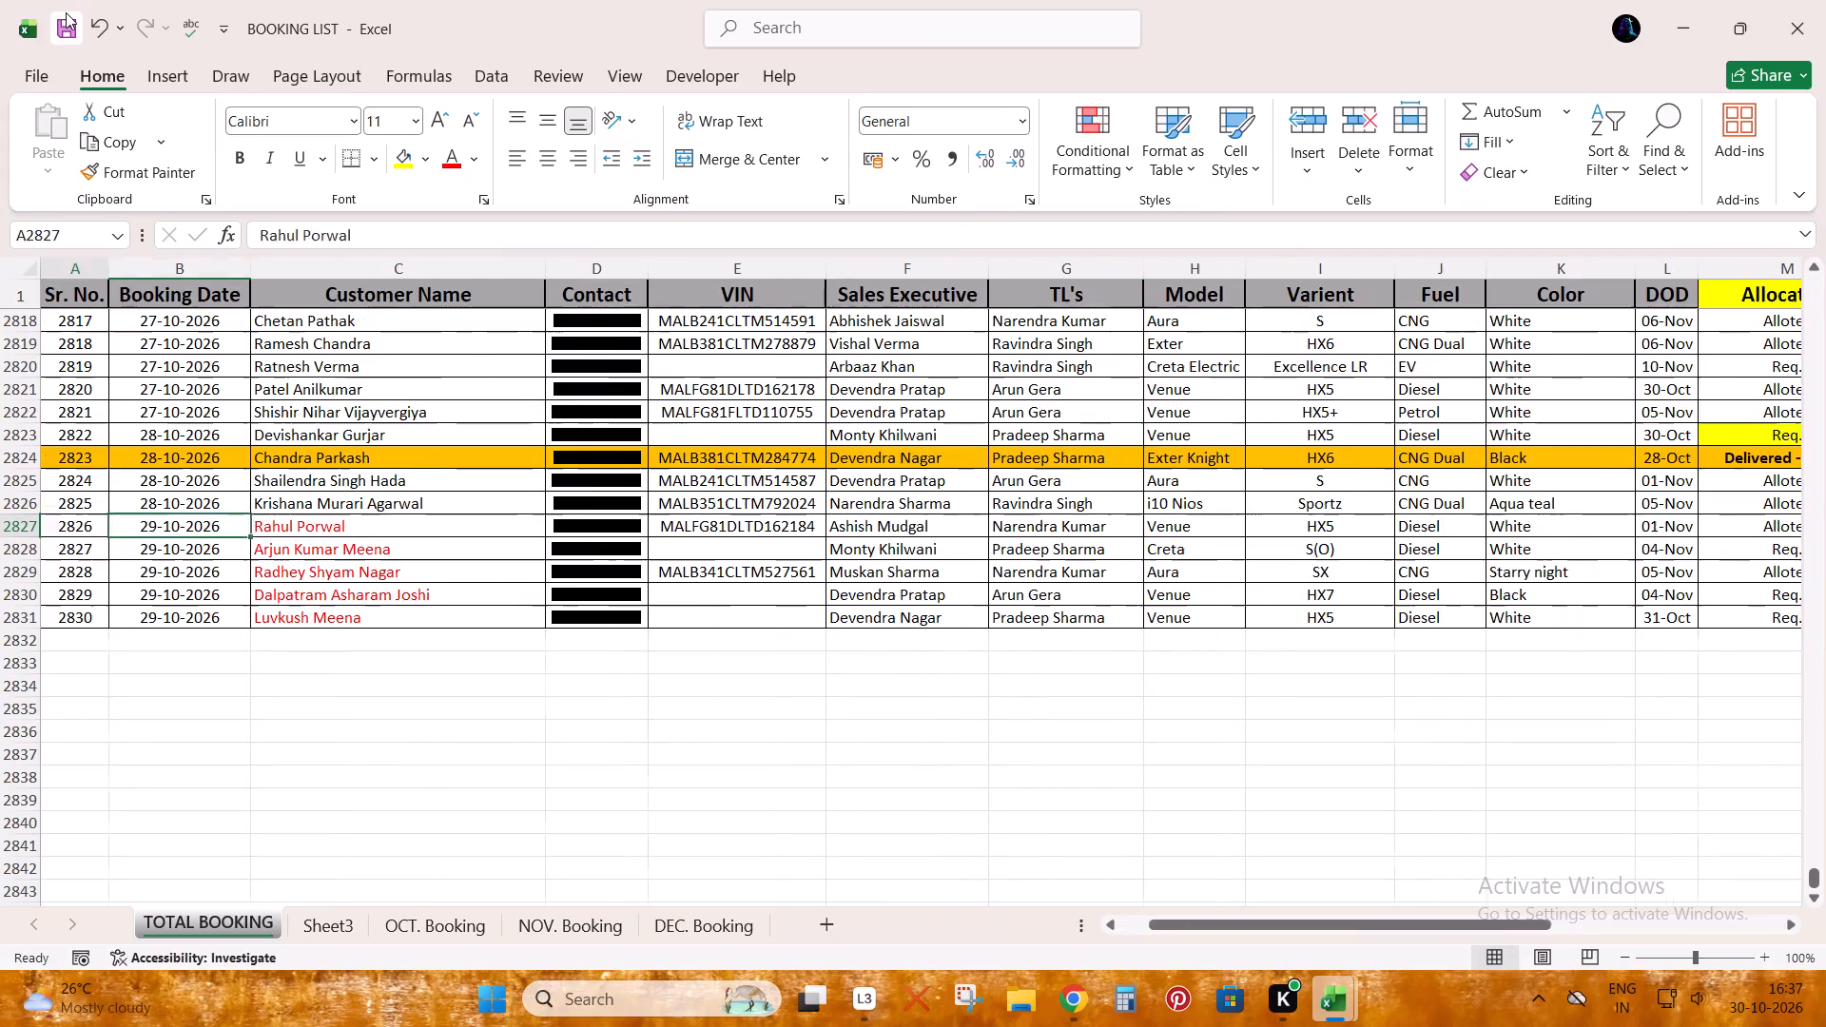
{"action": "left_click", "coordinate": [79, 22]}
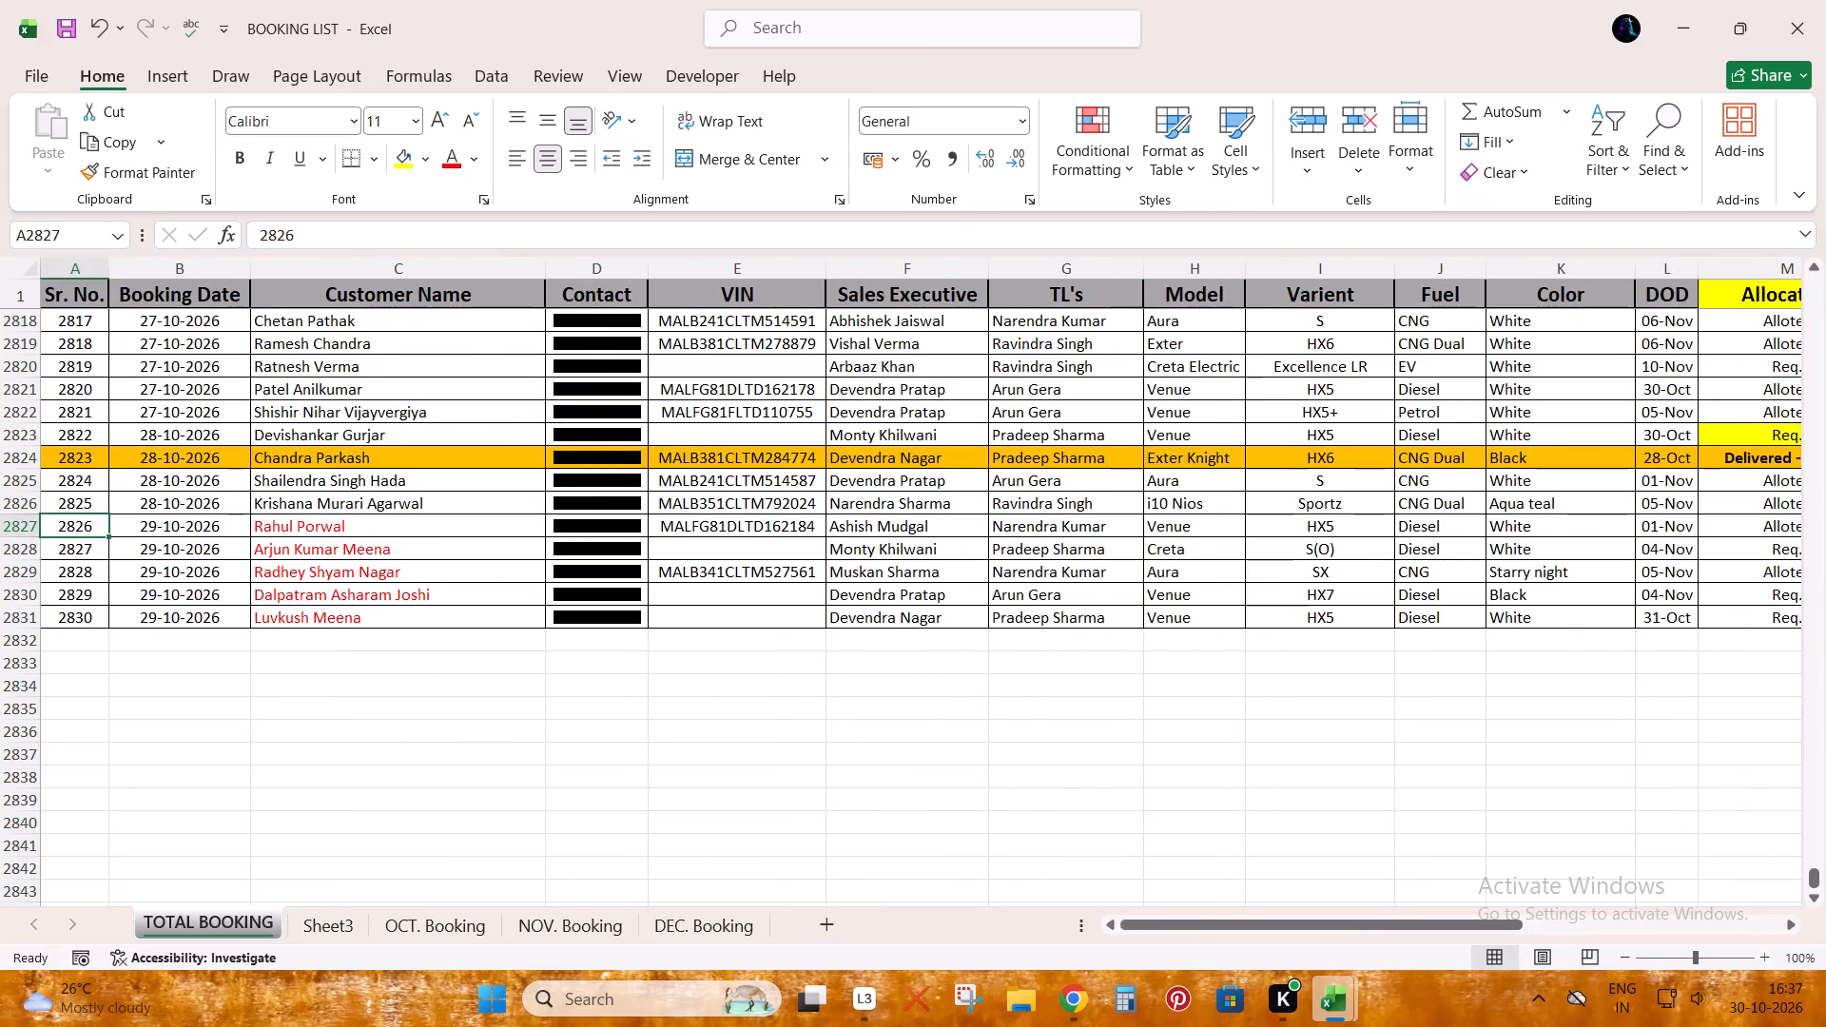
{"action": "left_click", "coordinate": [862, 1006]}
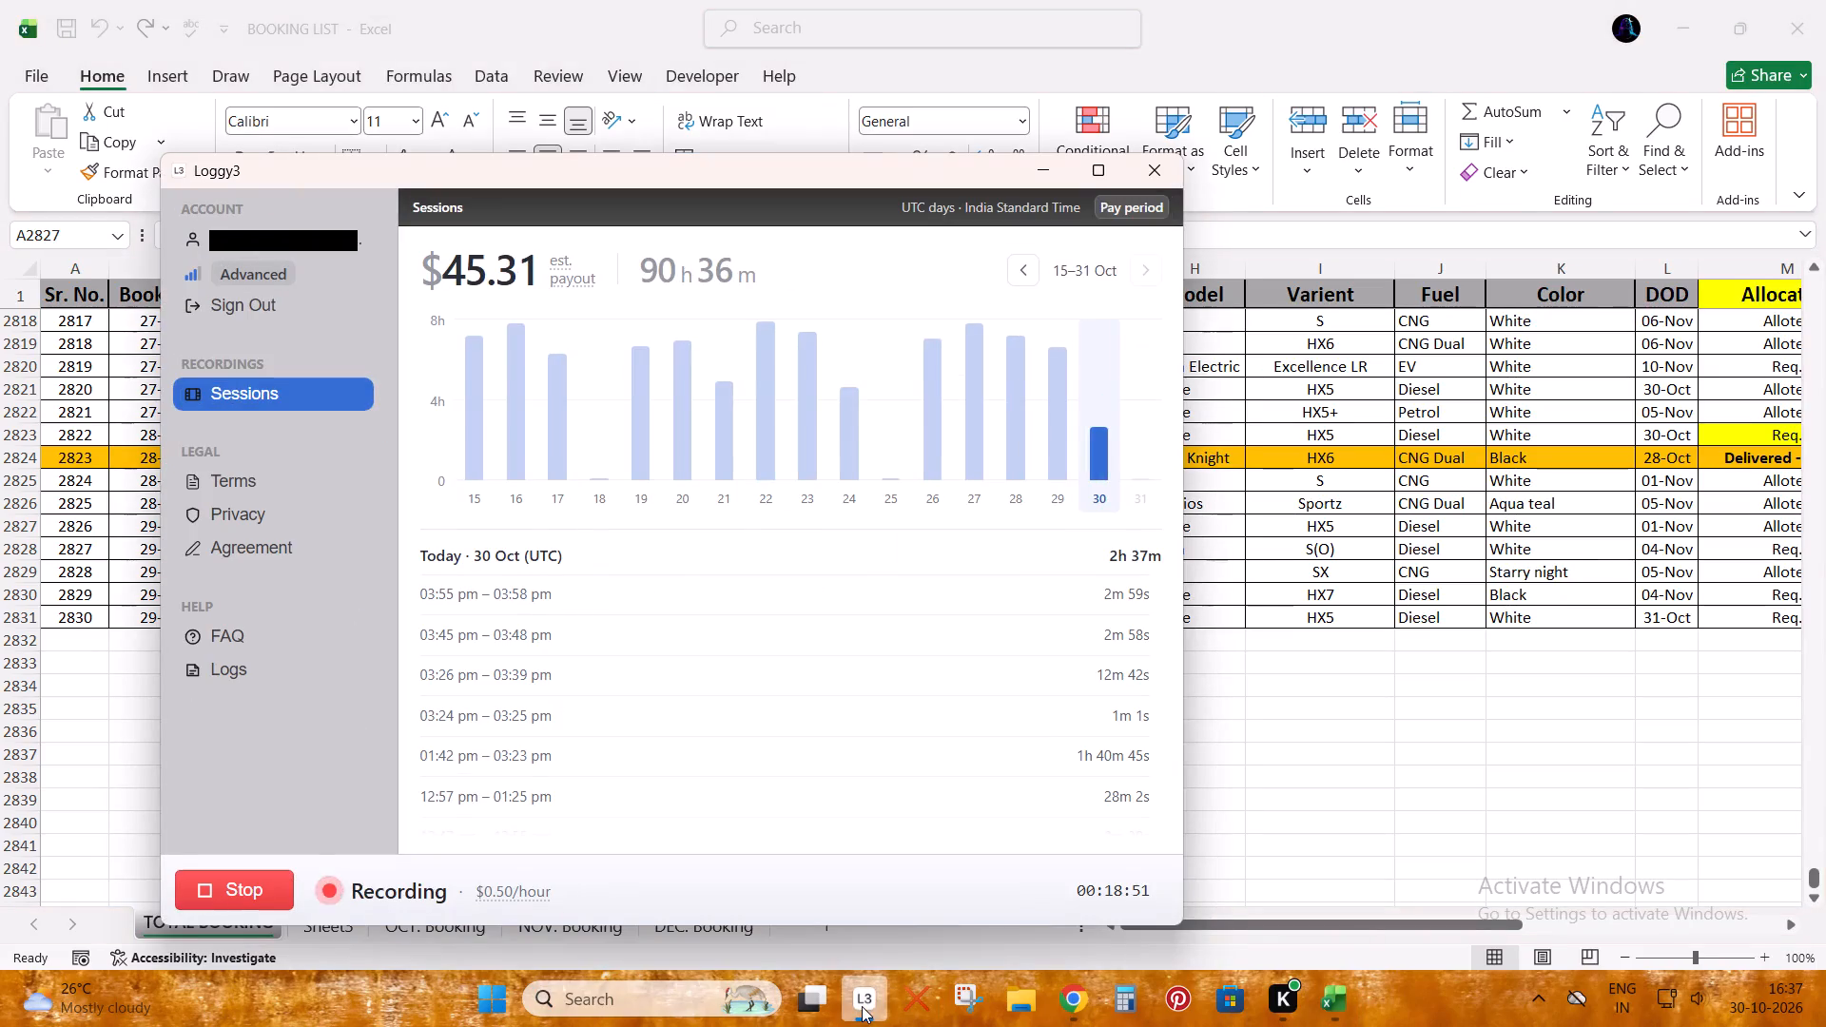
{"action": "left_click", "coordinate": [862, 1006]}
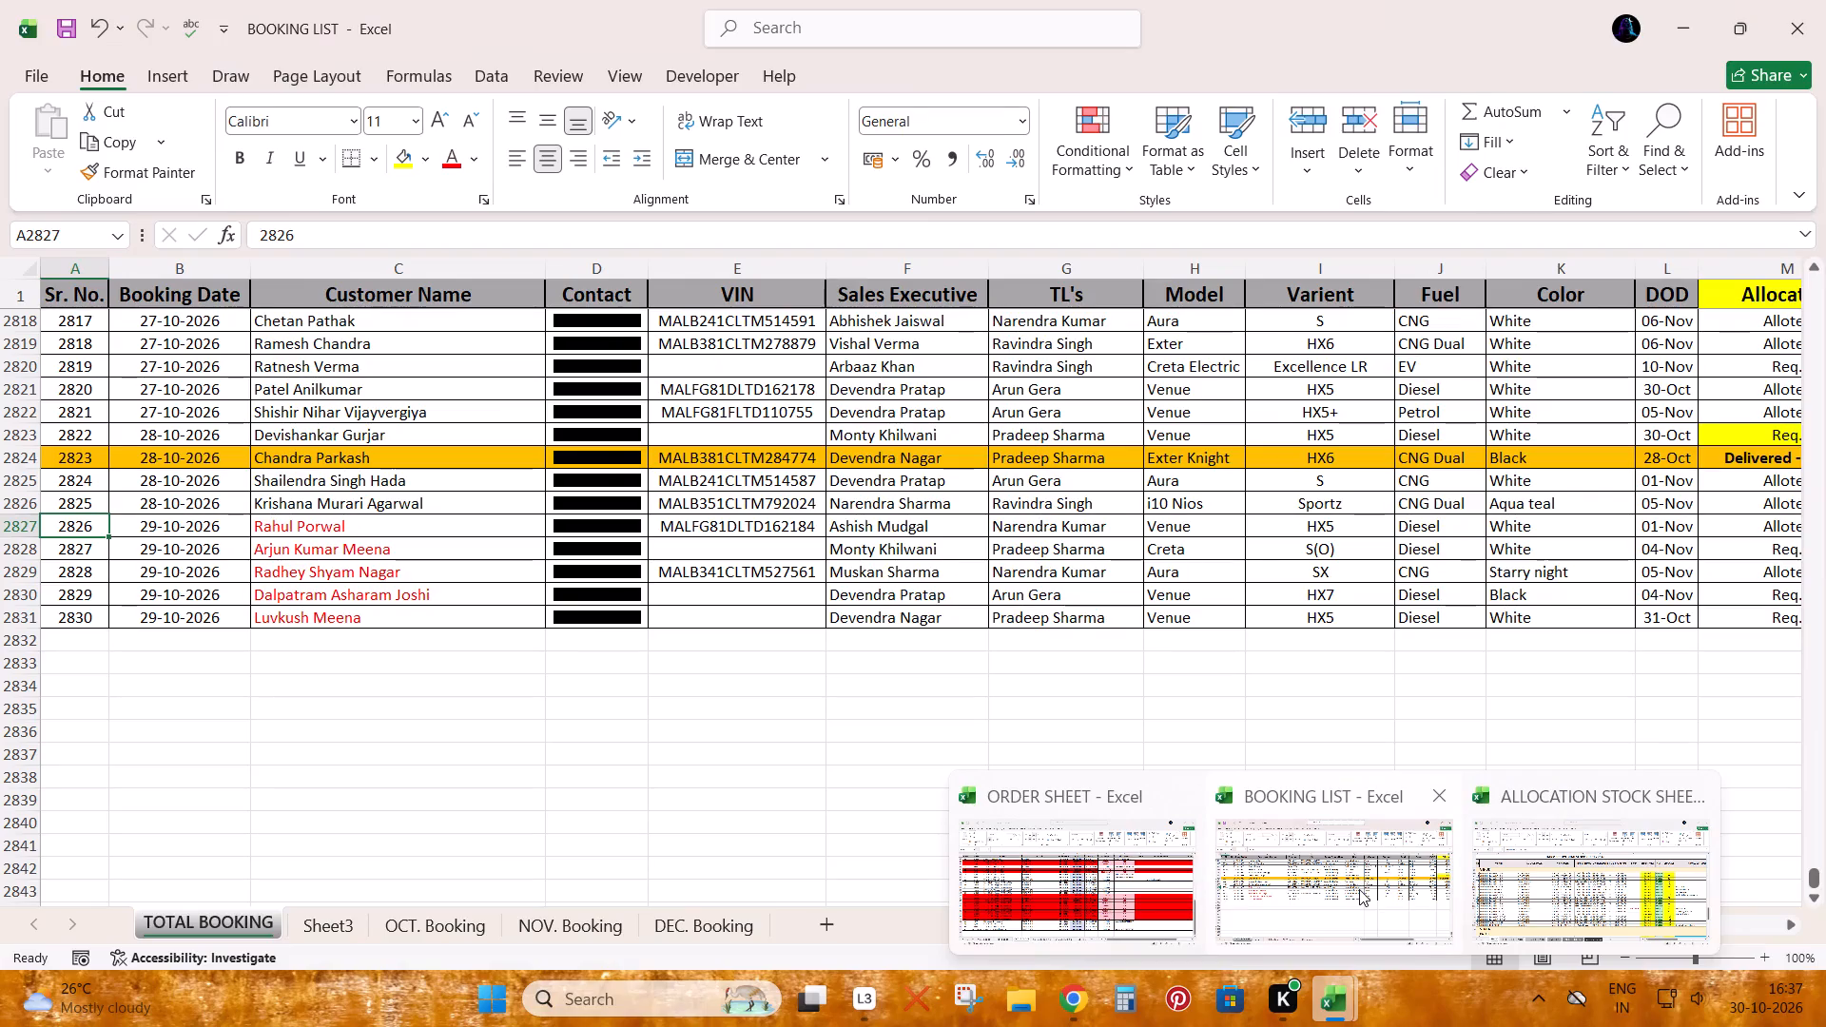
Compare row 107 of the ALLOCATION STOCK SHEET with row 2827 of the BOOKING LIST, selecting each entire row.
{"action": "left_click", "coordinate": [1564, 842]}
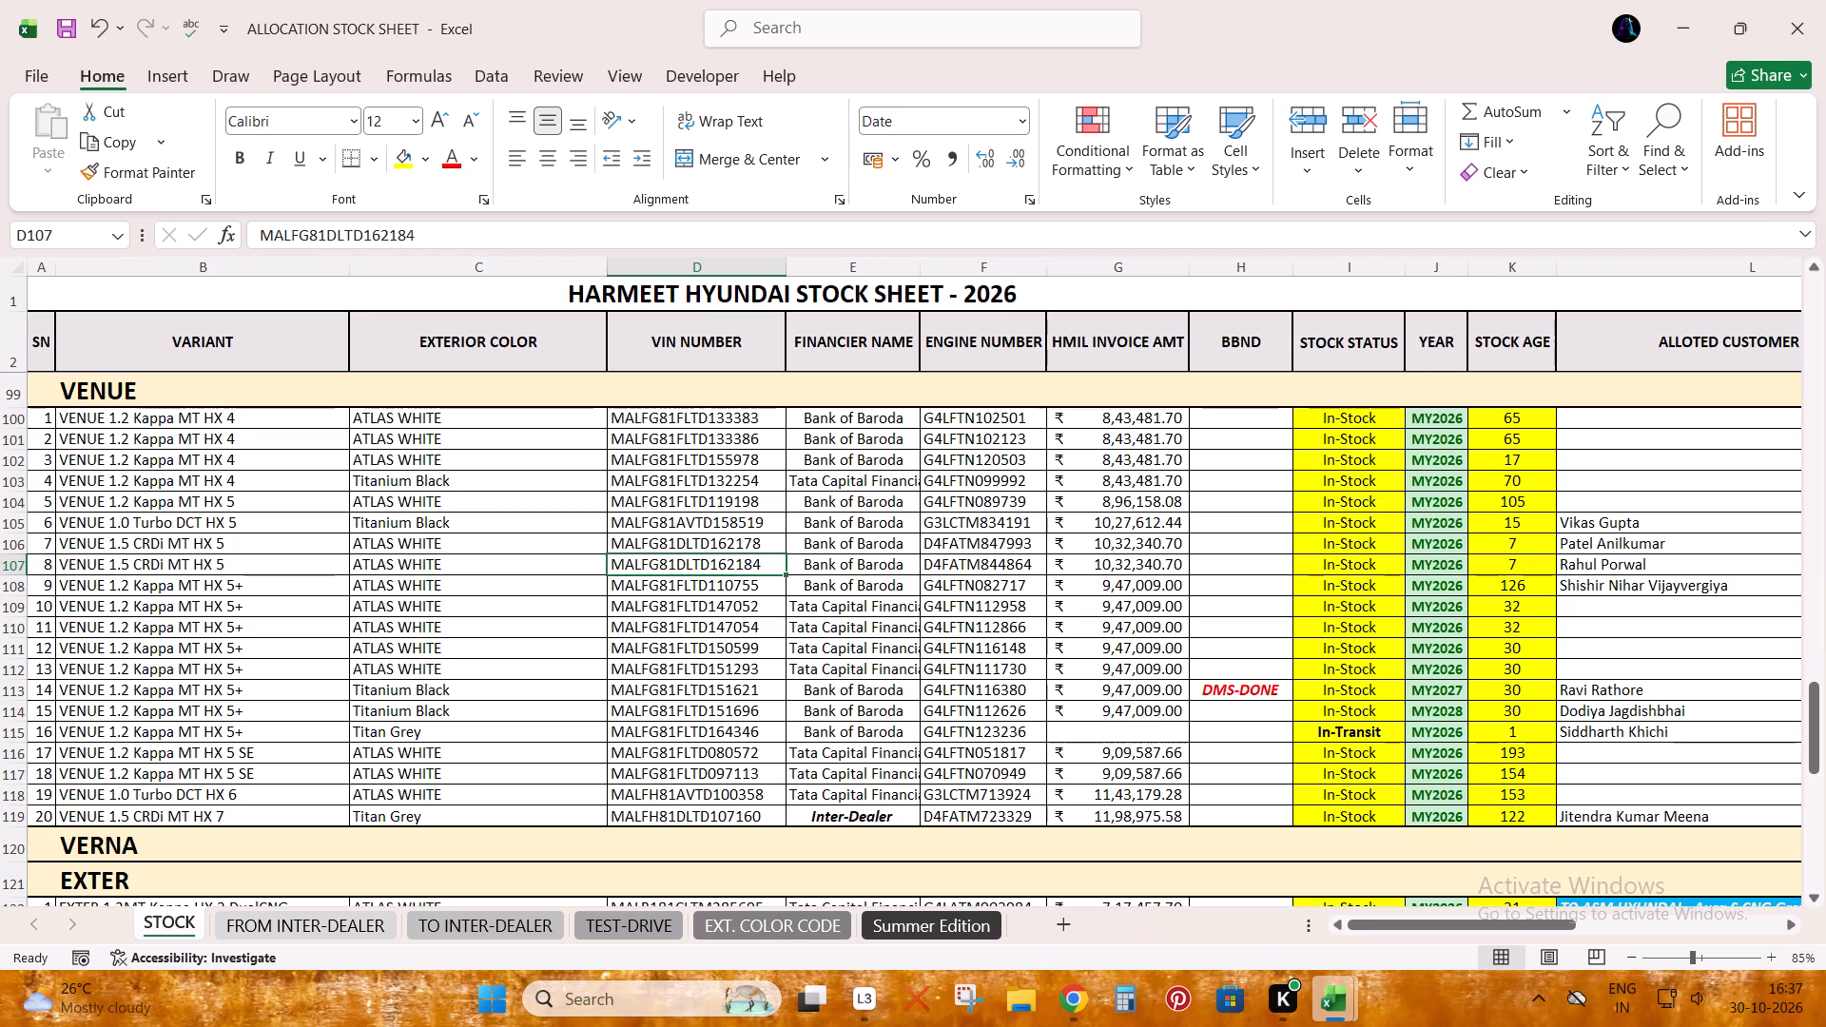
{"action": "key", "text": "alt+Tab"}
{"action": "key", "text": "shift+space"}
{"action": "key", "text": "alt+Tab"}
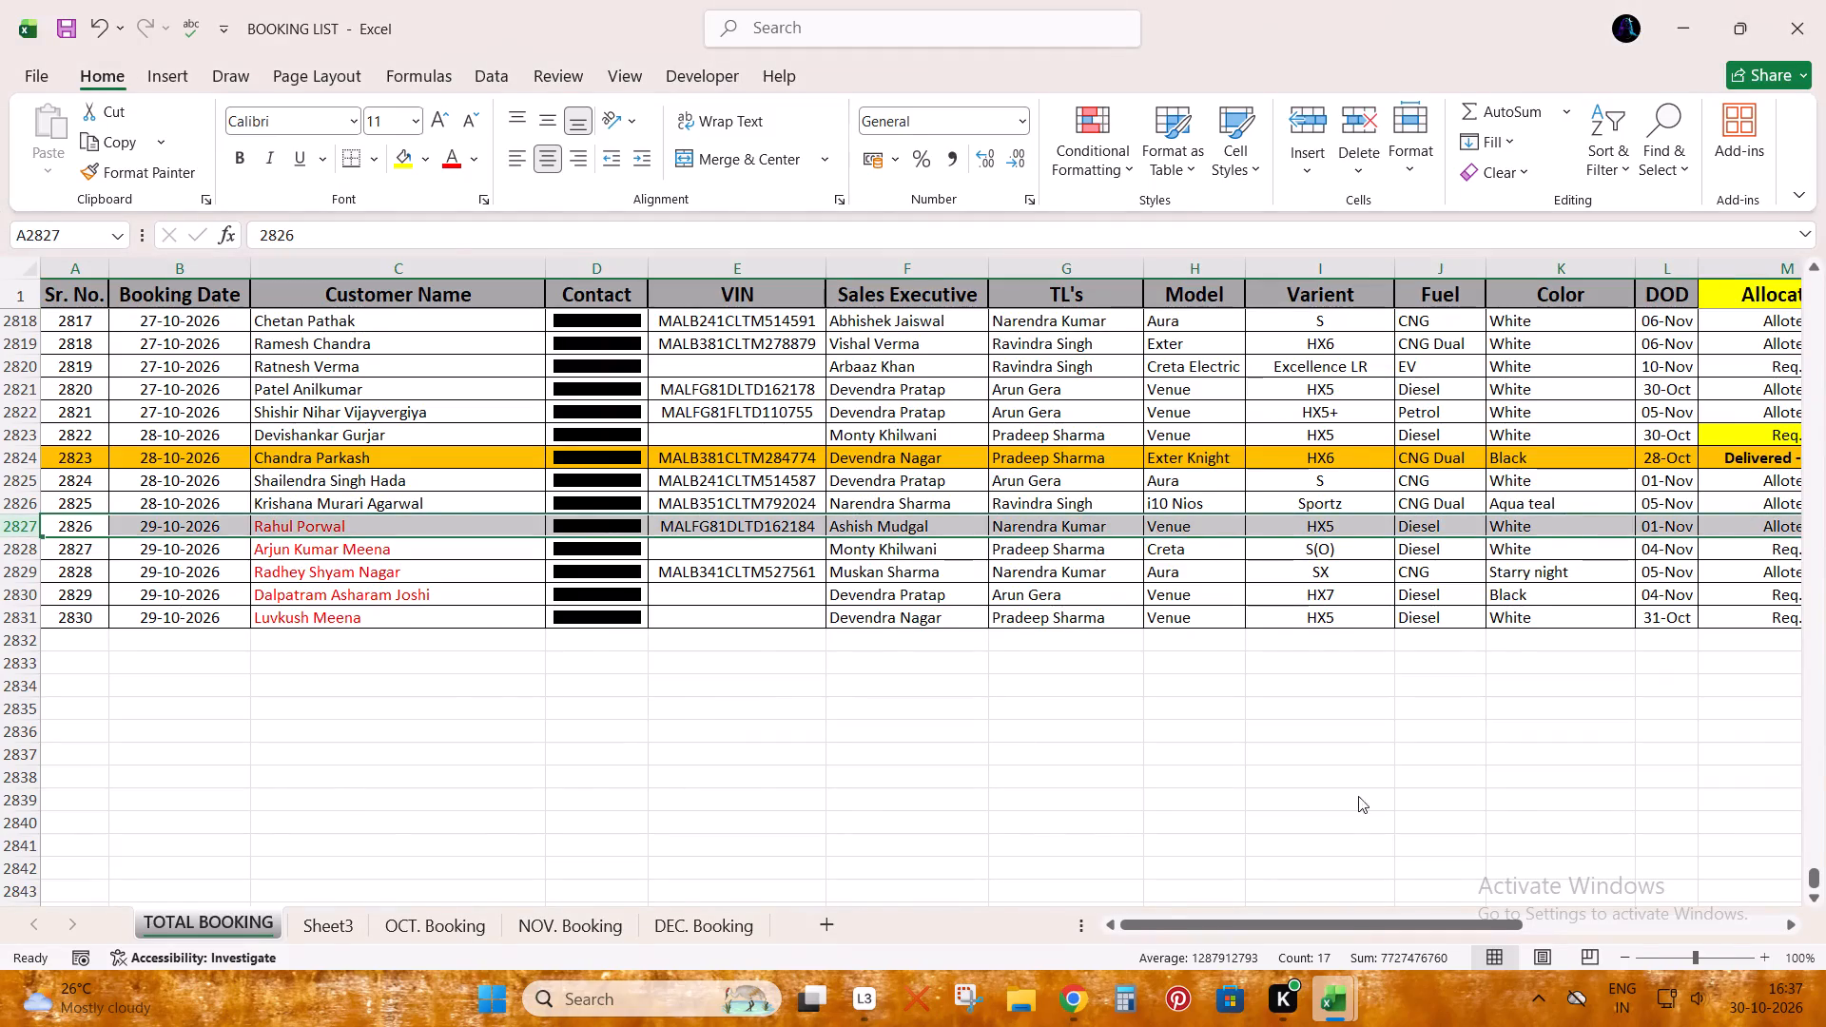
{"action": "key", "text": "shift+space"}
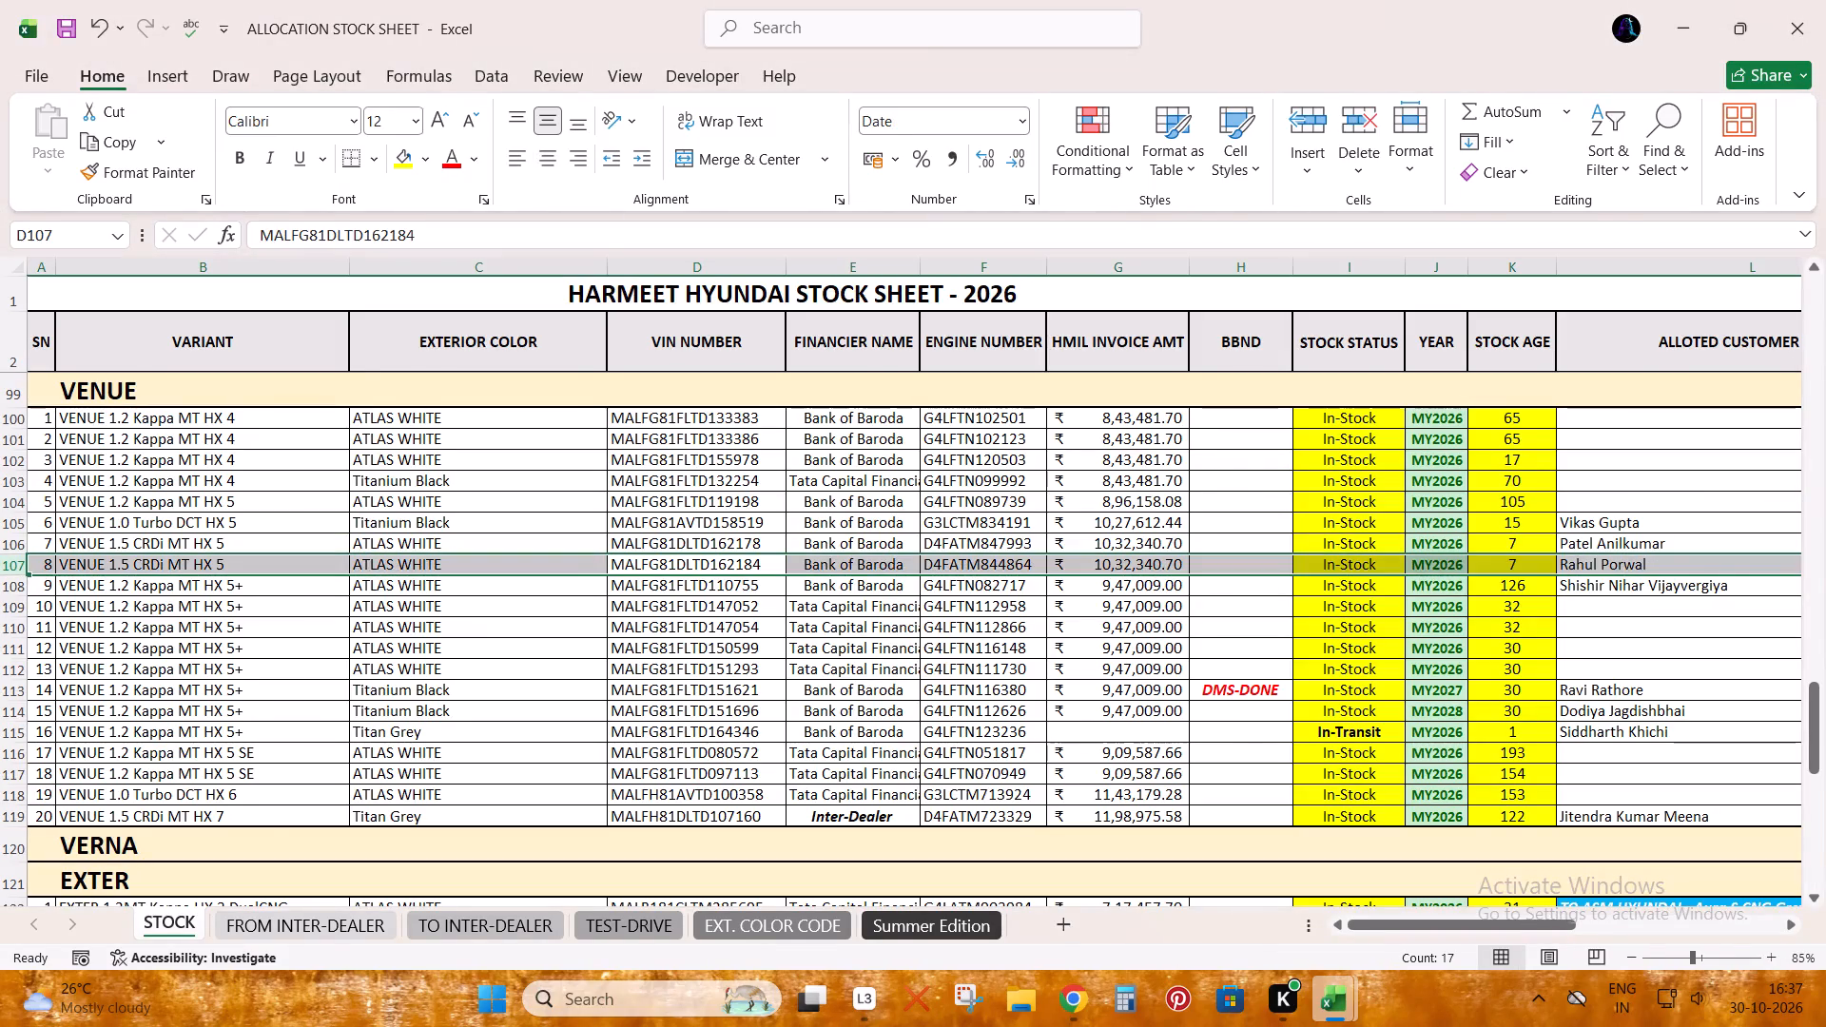
Open the Book - Copy - Copy workbook from the desktop and show its Sheet4.
{"action": "left_click", "coordinate": [1825, 1026]}
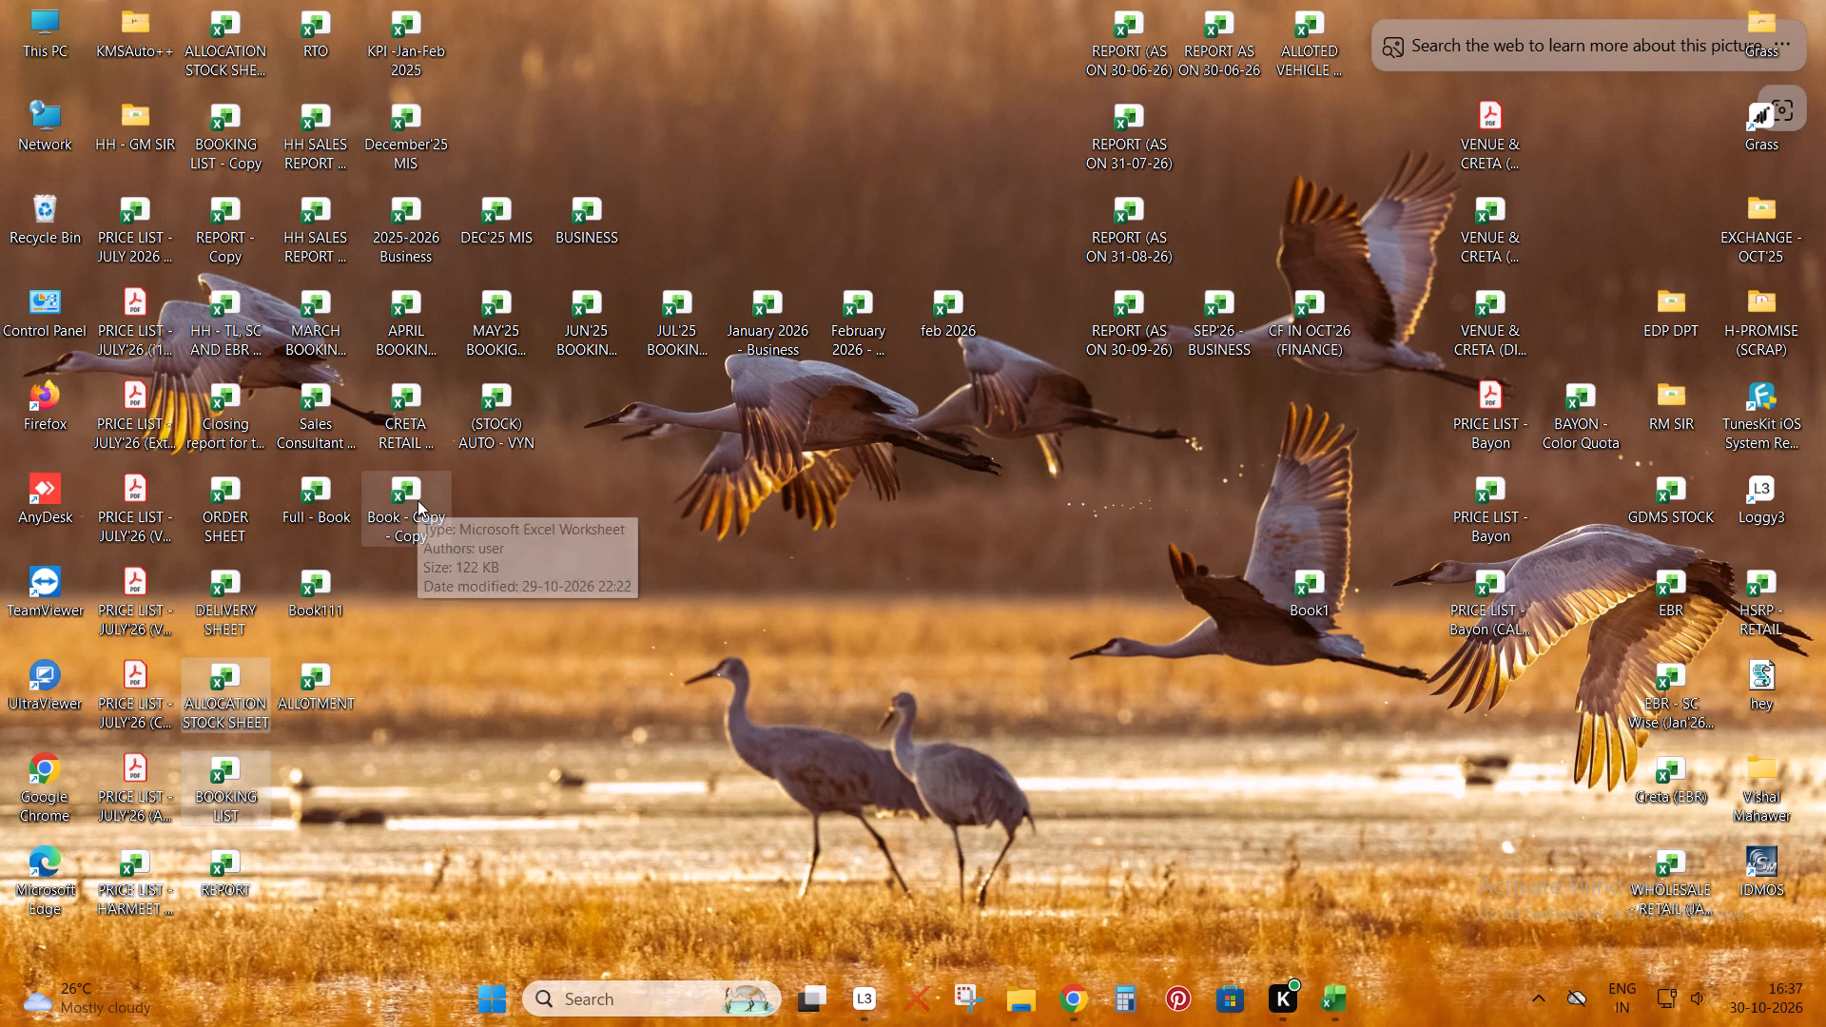
{"action": "double_click", "coordinate": [418, 500]}
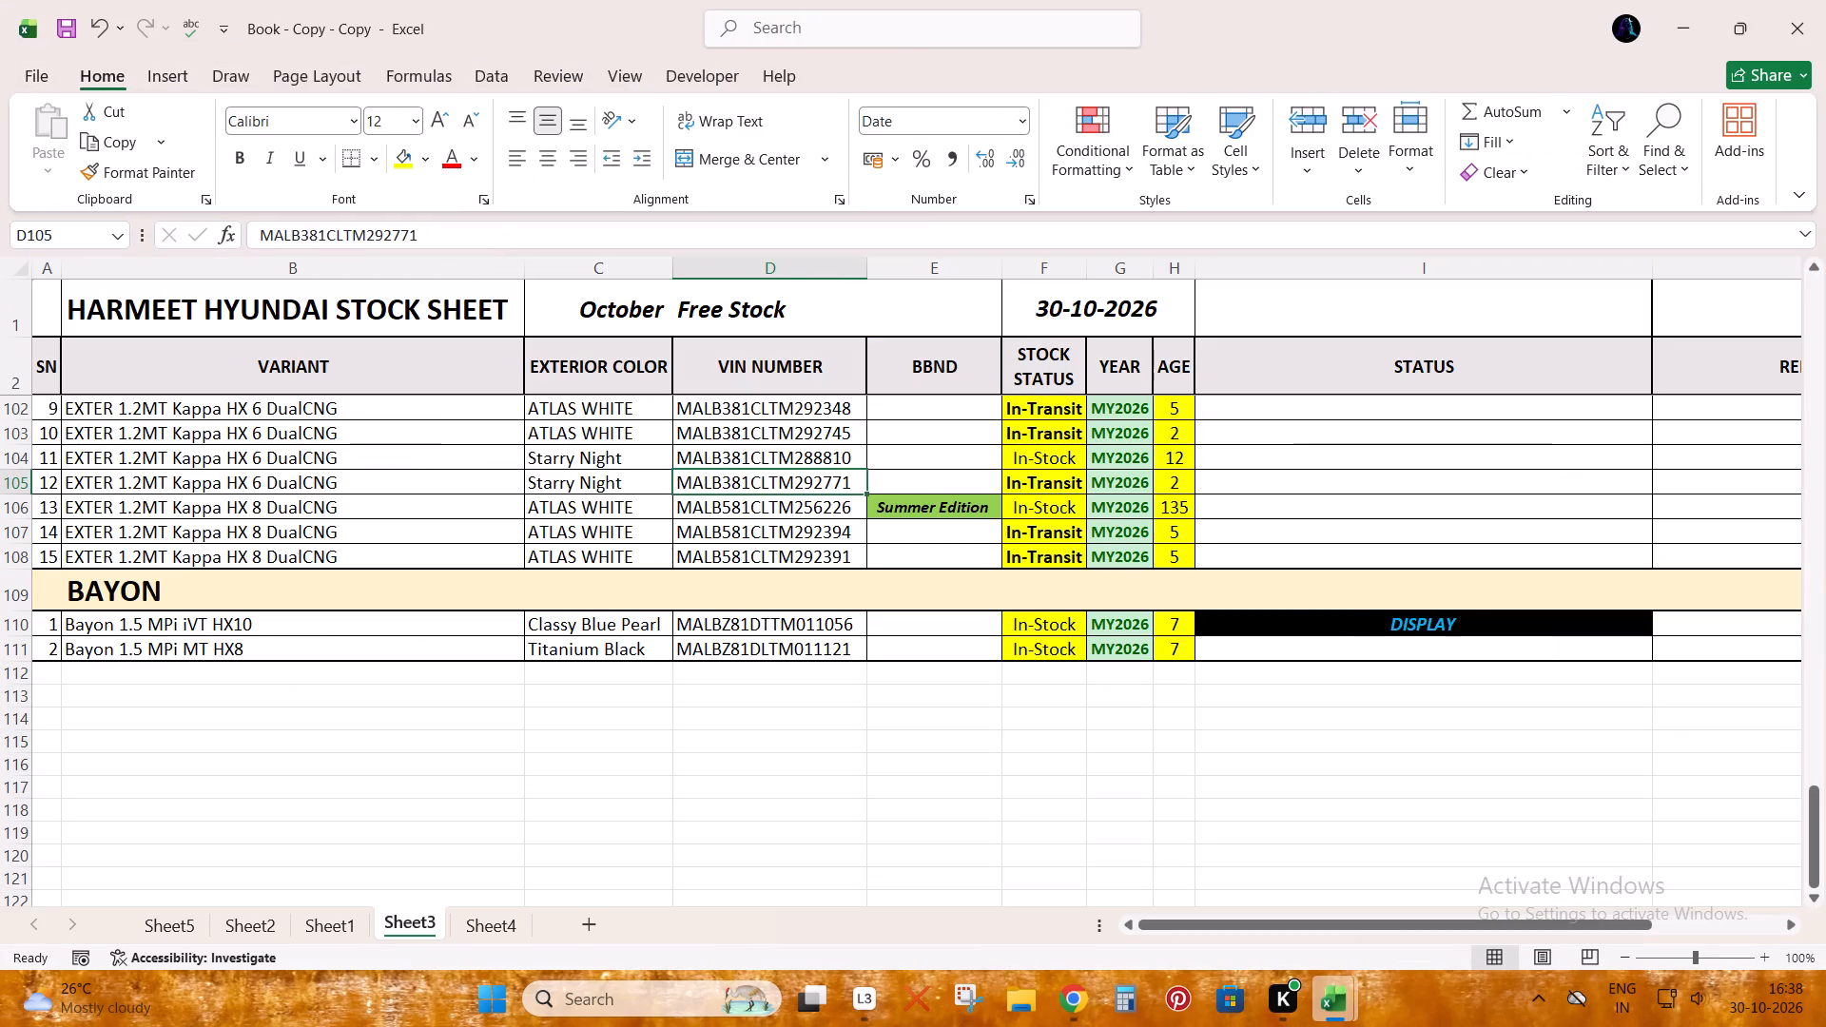
{"action": "left_click", "coordinate": [506, 917]}
Turn on filters for the header row 2 of the Required list in Sheet4.
{"action": "left_click", "coordinate": [776, 295]}
{"action": "key", "text": "shift+space"}
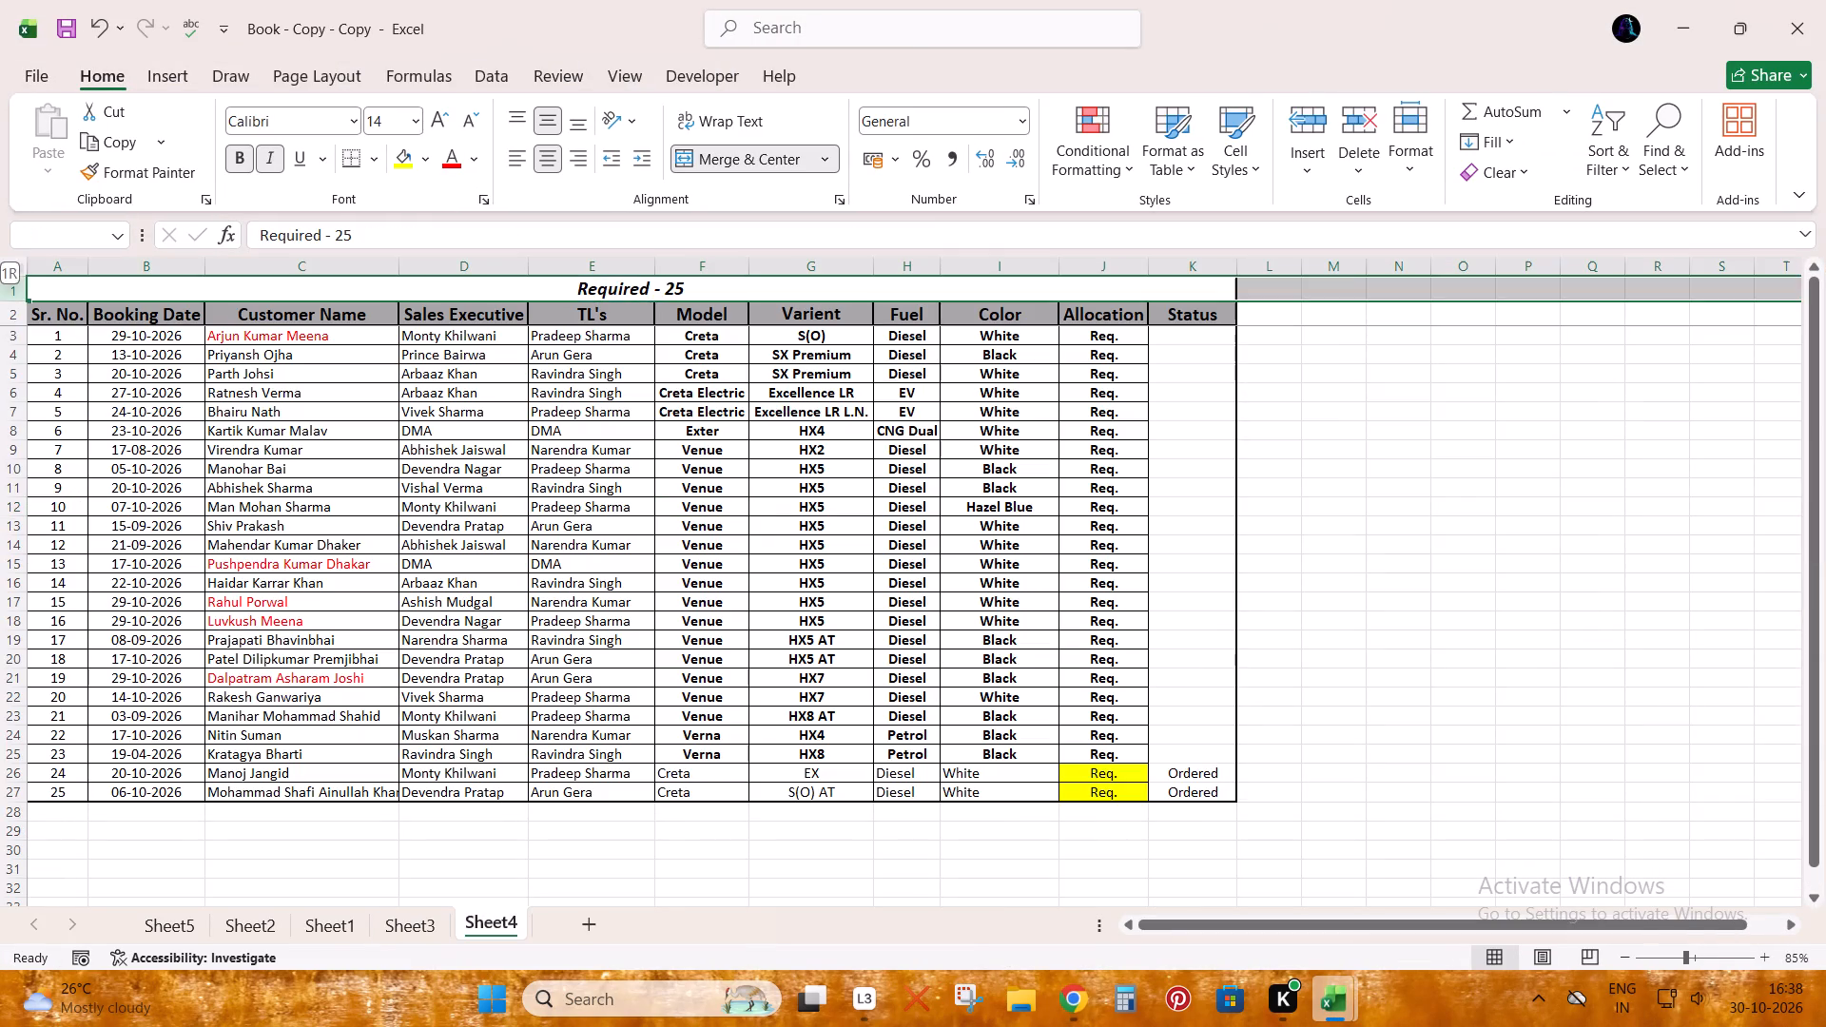
{"action": "left_click", "coordinate": [790, 319]}
{"action": "key", "text": "shift+space"}
{"action": "key", "text": "ctrl+shift+l"}
{"action": "key", "text": "Right"}
{"action": "key", "text": "Left"}
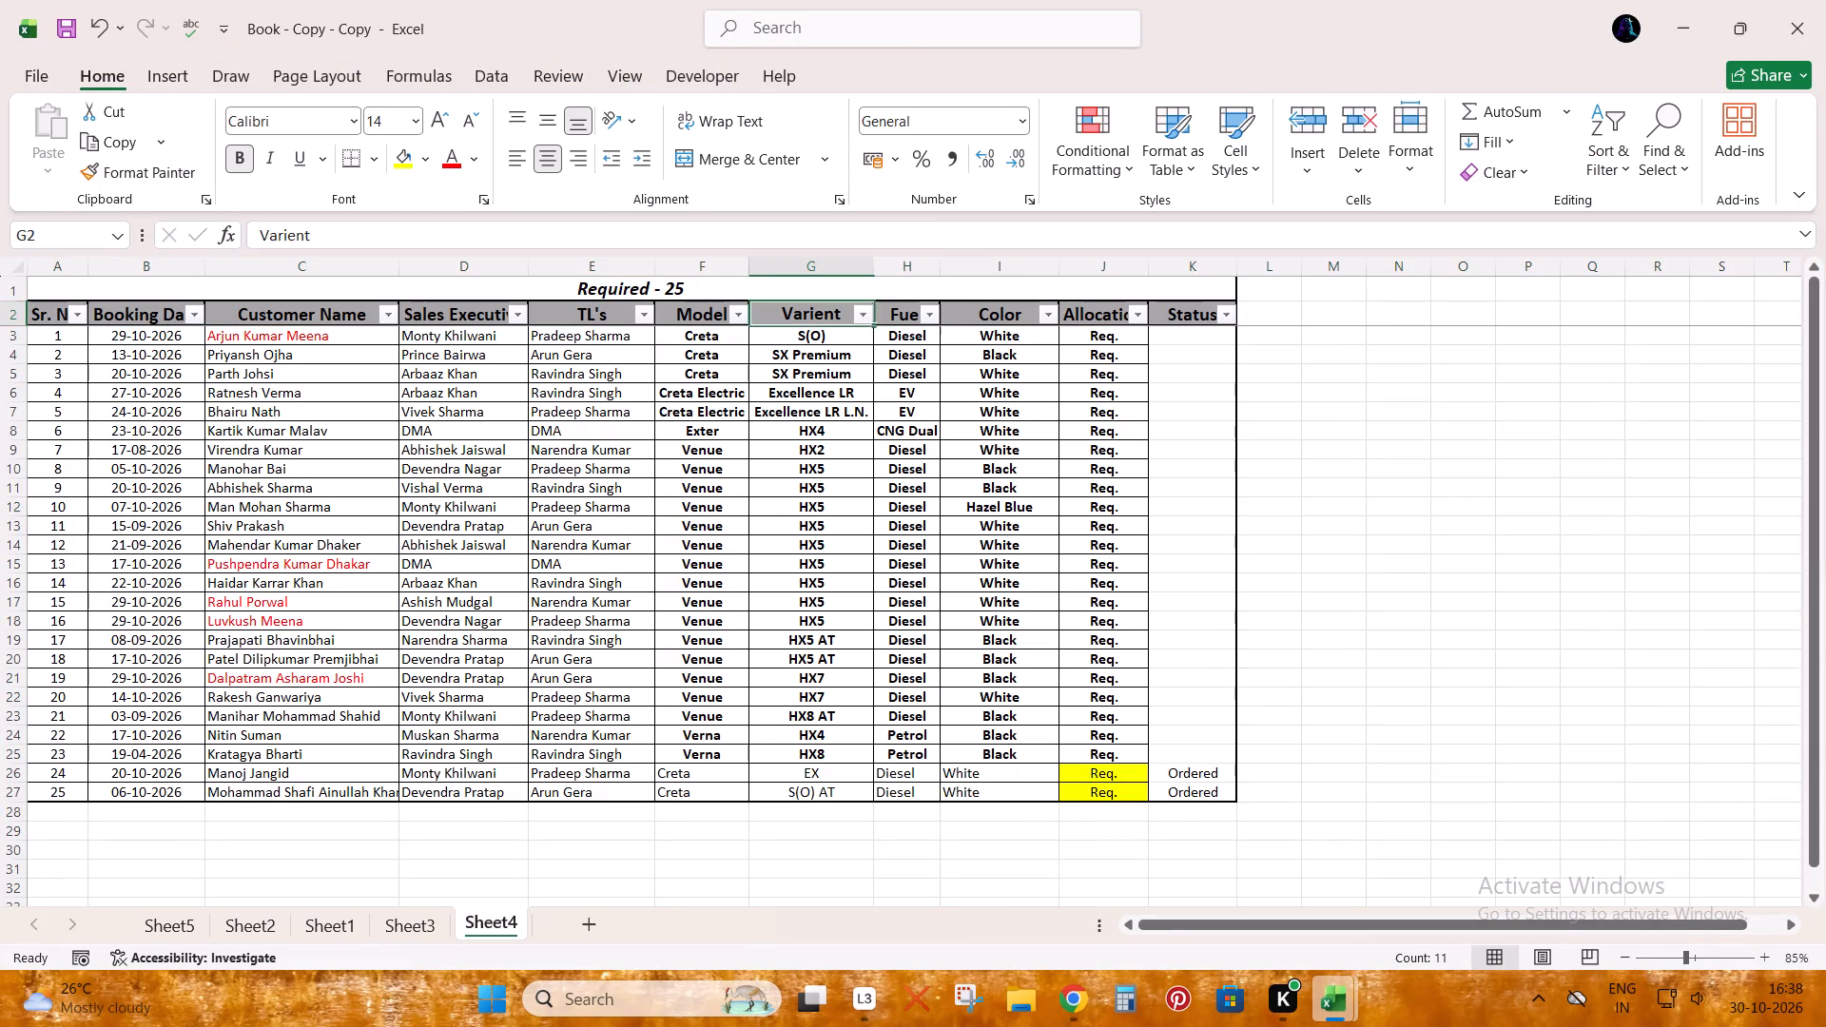
Filter the Varient column to show only HX5, excluding HX5 AT.
{"action": "key", "text": "Down"}
{"action": "key", "text": "Down"}
{"action": "key", "text": "Down"}
{"action": "key", "text": "Down"}
{"action": "key", "text": "Down"}
{"action": "key", "text": "Down"}
{"action": "key", "text": "Up"}
{"action": "key", "text": "ctrl+z"}
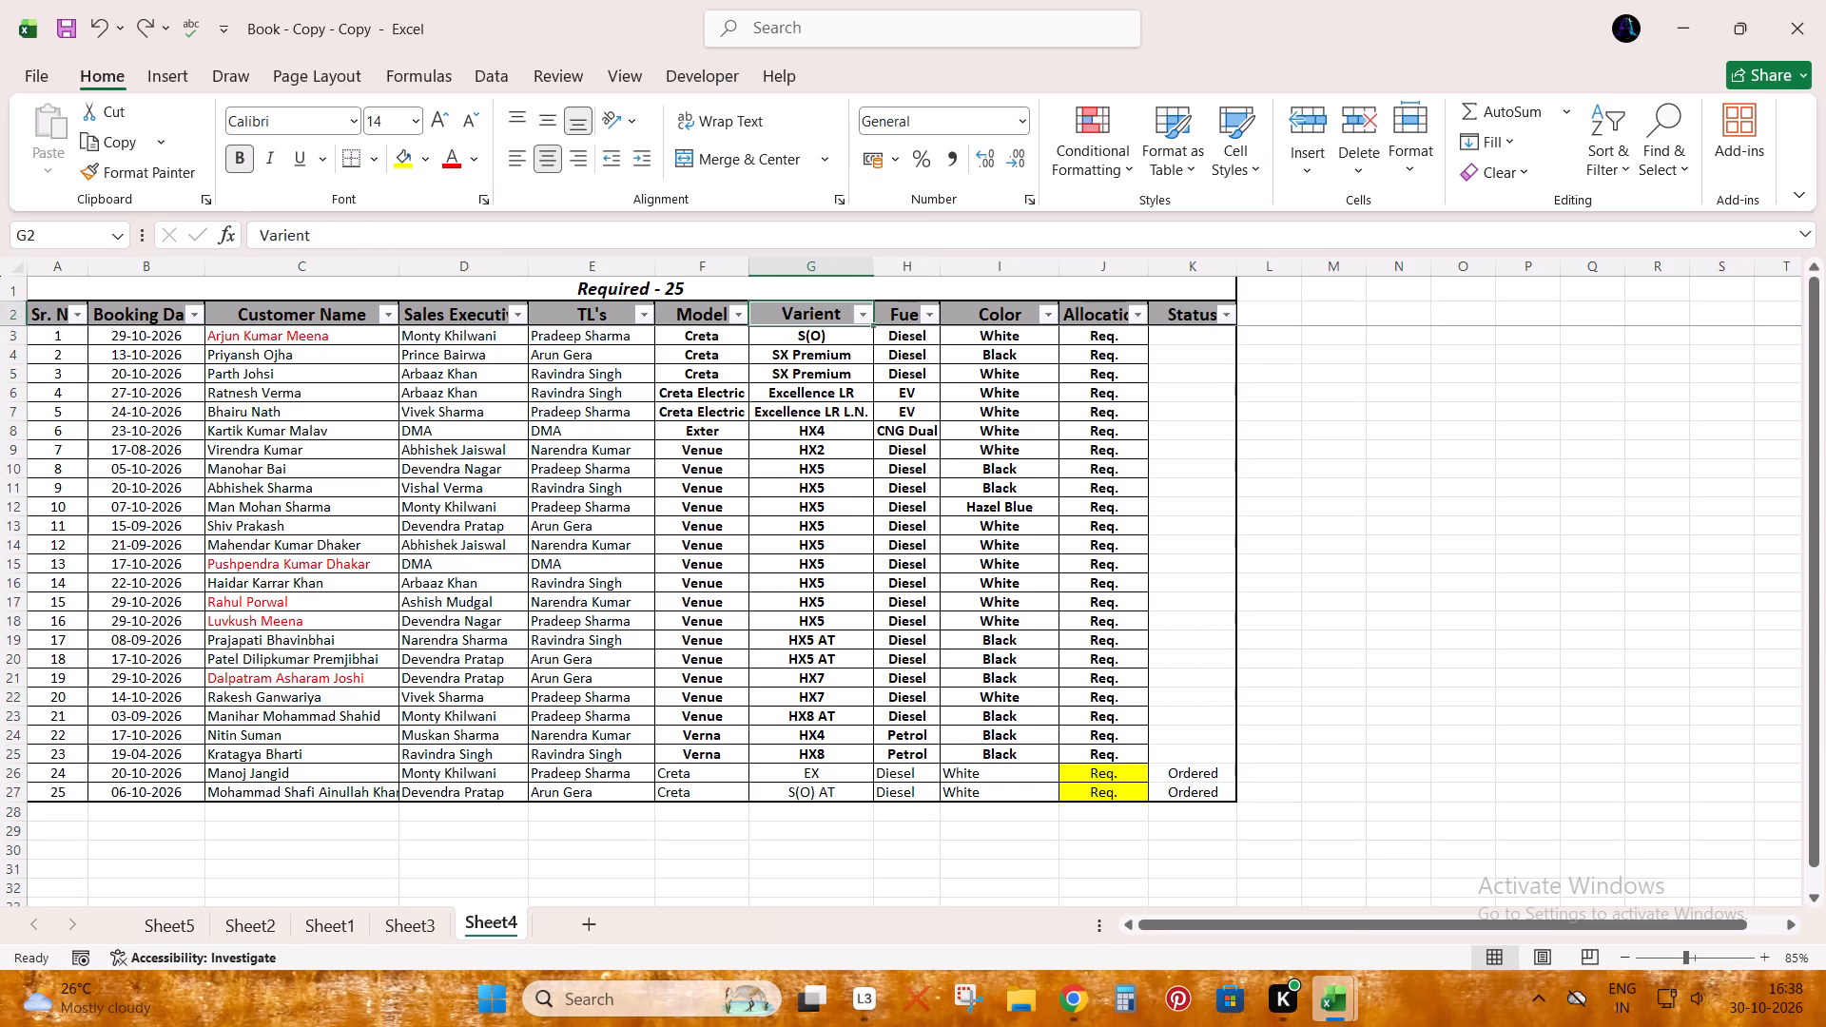
{"action": "key", "text": "Up"}
{"action": "key", "text": "Down"}
{"action": "key", "text": "alt+Down"}
{"action": "key", "text": "Down"}
{"action": "key", "text": "Down"}
{"action": "key", "text": "Down"}
{"action": "key", "text": "Down"}
{"action": "key", "text": "Down"}
{"action": "key", "text": "Down"}
{"action": "key", "text": "Down"}
{"action": "key", "text": "Down"}
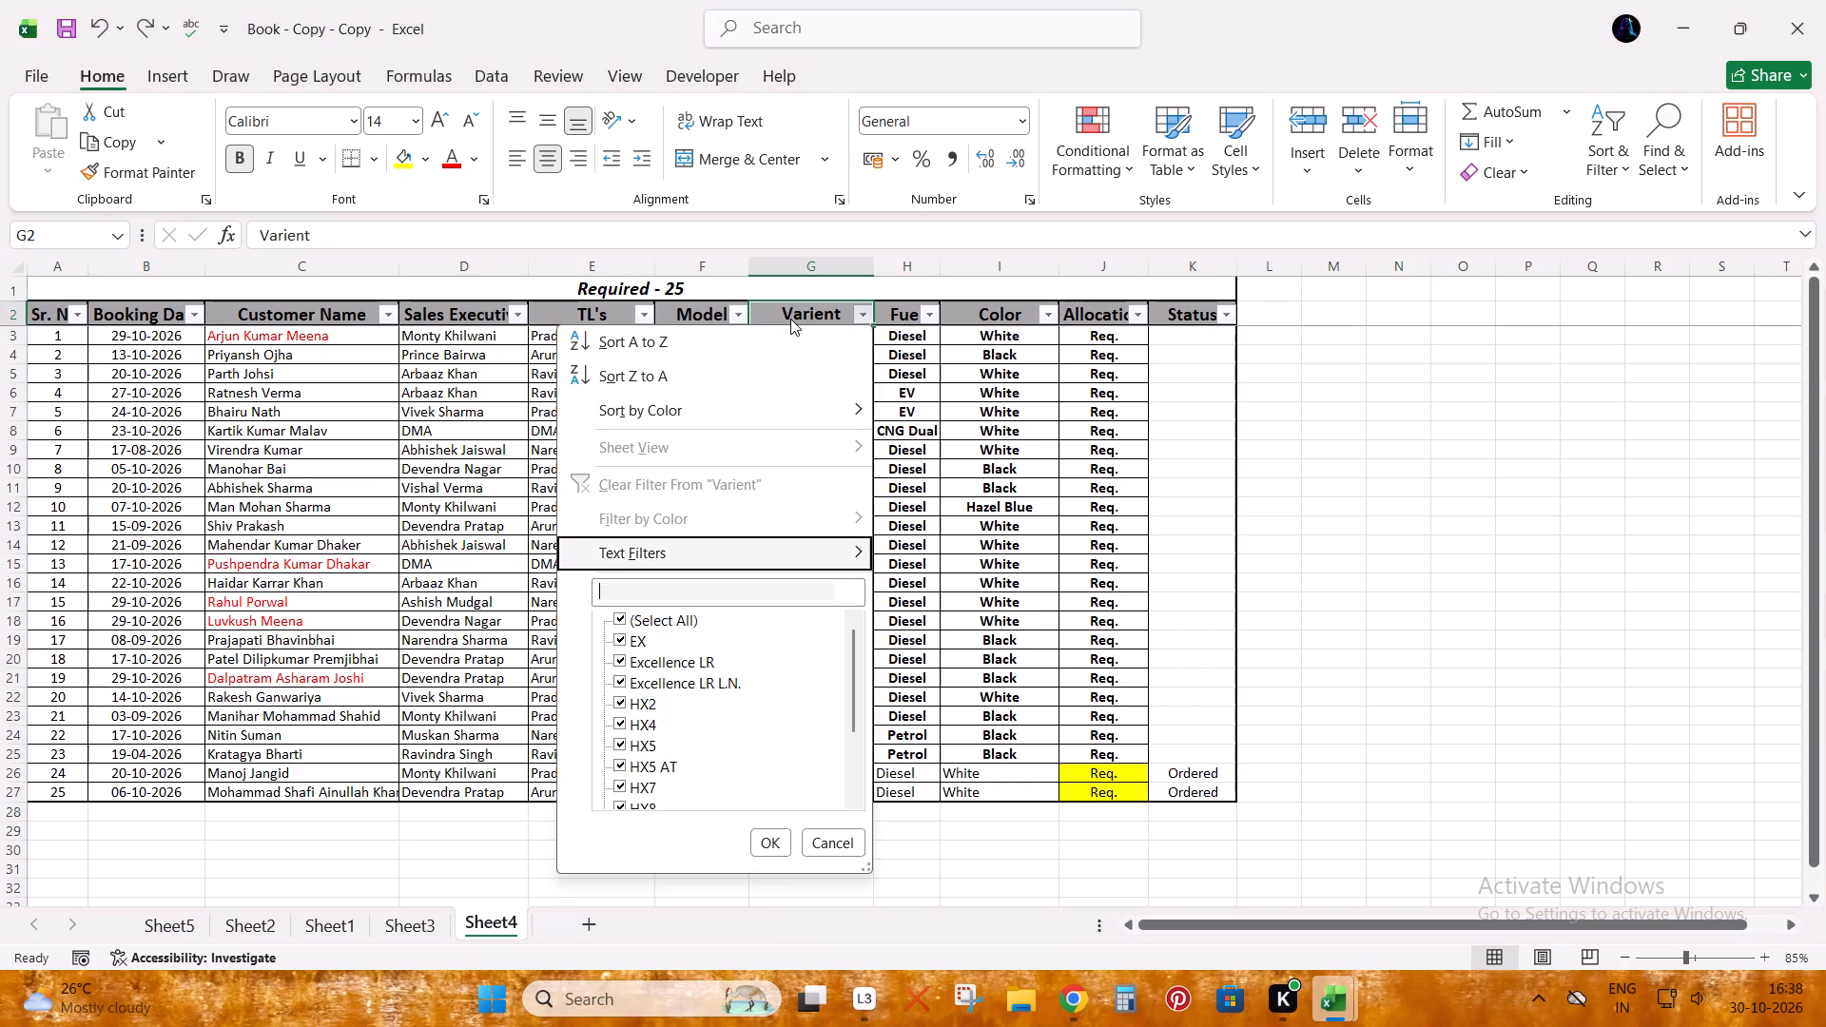
{"action": "key", "text": "5"}
{"action": "key", "text": "Down"}
{"action": "key", "text": "Down"}
{"action": "key", "text": "Down"}
{"action": "key", "text": "Down"}
{"action": "key", "text": "Down"}
{"action": "key", "text": "space"}
{"action": "key", "text": "Return"}
Filter the Color column of the HX5 list to show only White.
{"action": "key", "text": "Right"}
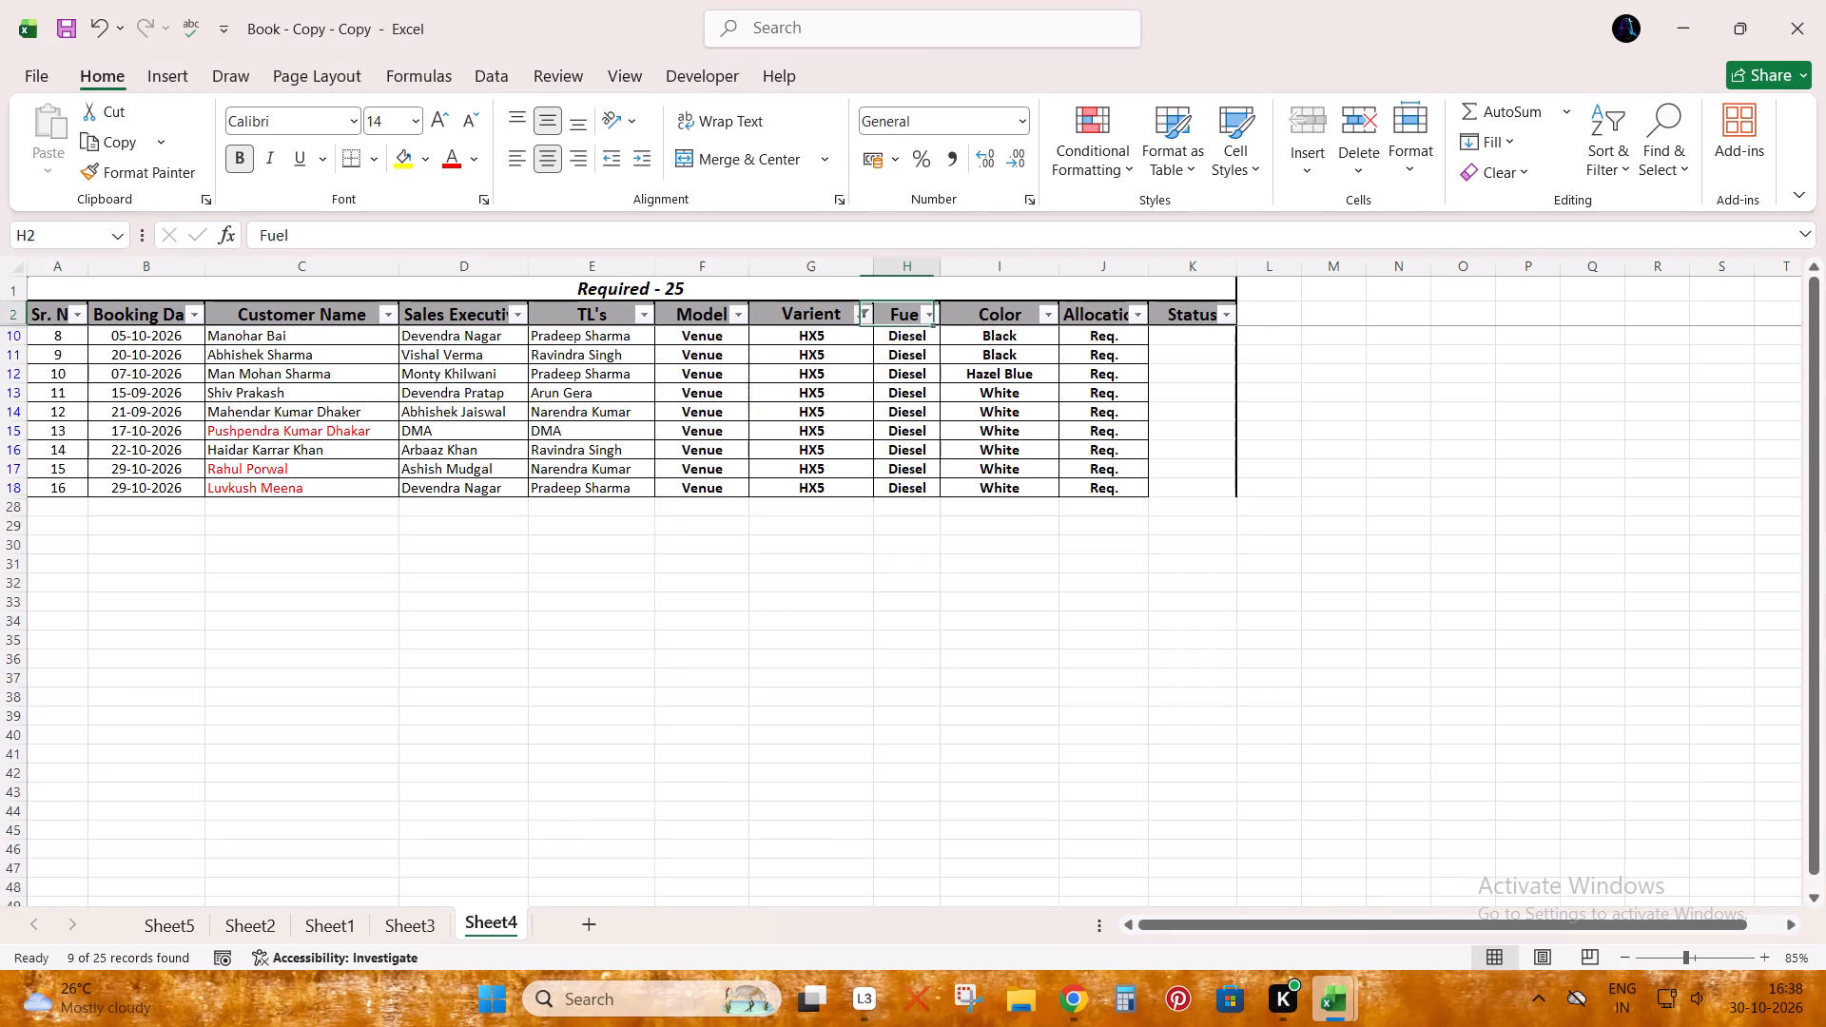
{"action": "key", "text": "Right"}
{"action": "key", "text": "alt+Down"}
{"action": "key", "text": "Down"}
{"action": "key", "text": "Down"}
{"action": "key", "text": "Down"}
{"action": "key", "text": "Down"}
{"action": "key", "text": "Down"}
{"action": "key", "text": "Down"}
{"action": "key", "text": "Down"}
{"action": "key", "text": "Down"}
{"action": "key", "text": "Down"}
{"action": "key", "text": "Down"}
{"action": "key", "text": "Up"}
{"action": "key", "text": "Up"}
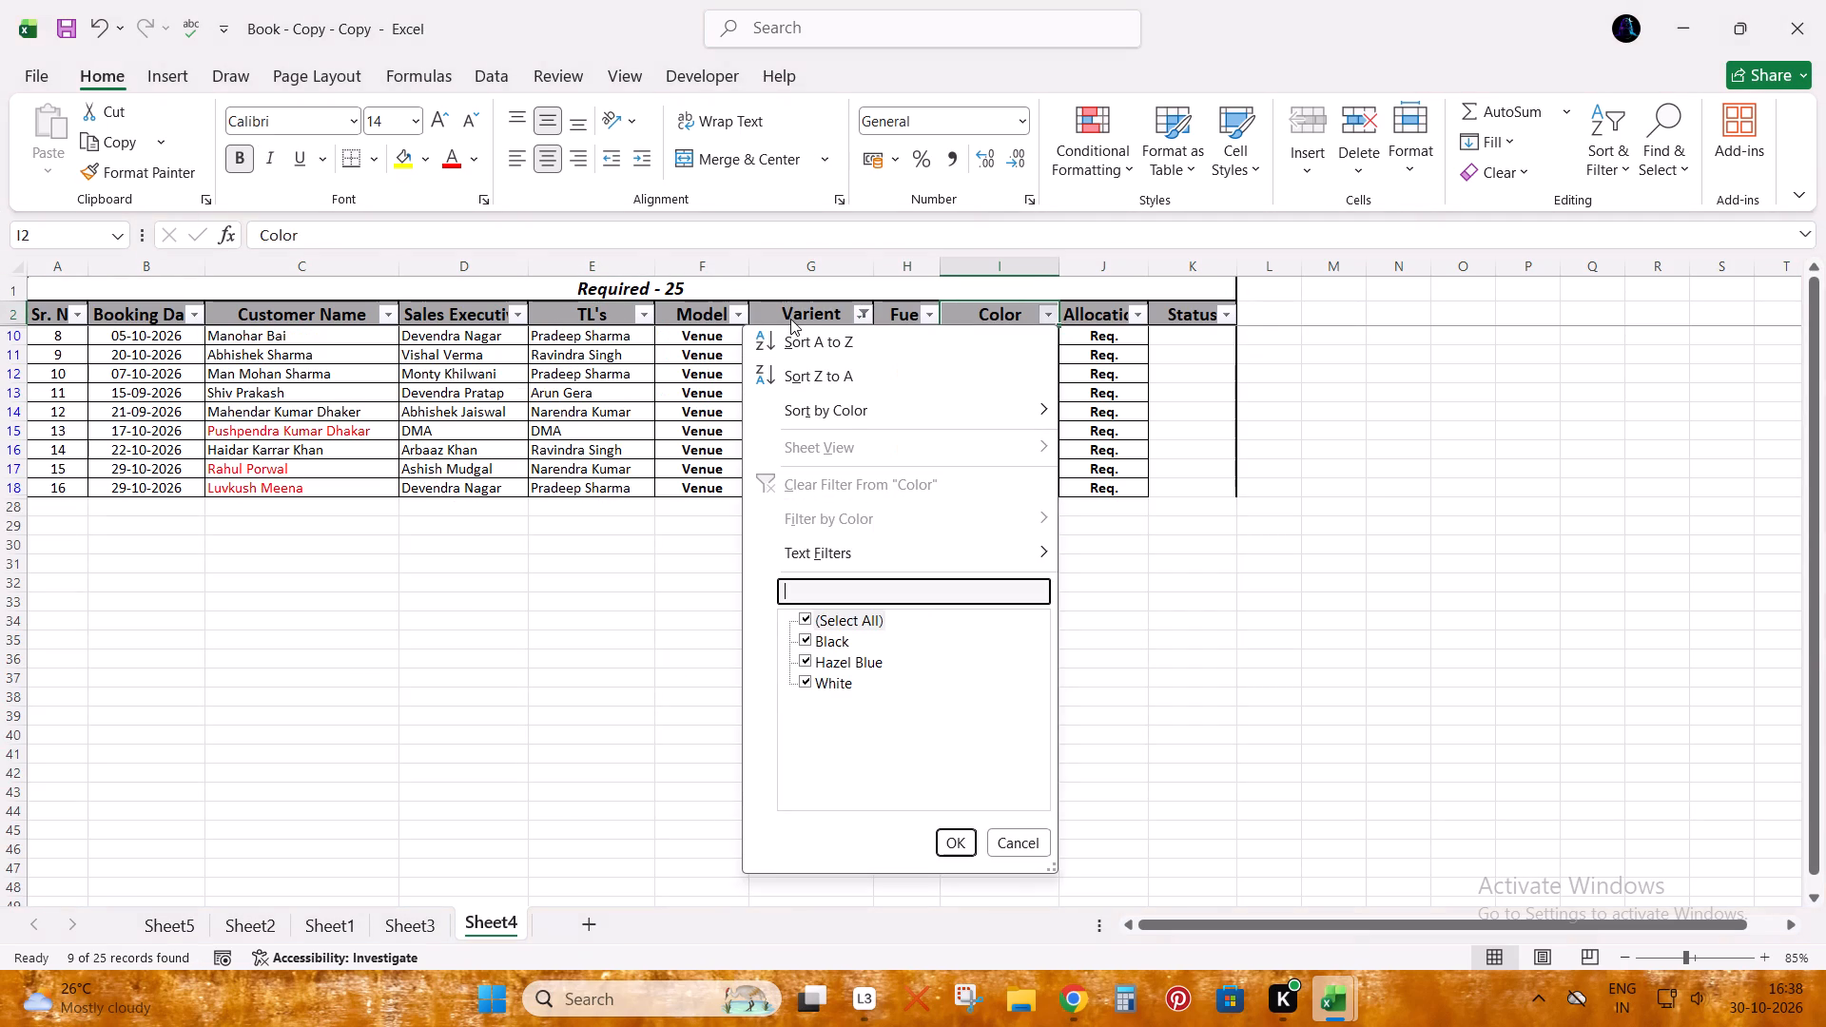
{"action": "key", "text": "q"}
{"action": "key", "text": "BackSpace"}
{"action": "key", "text": "w"}
{"action": "key", "text": "Return"}
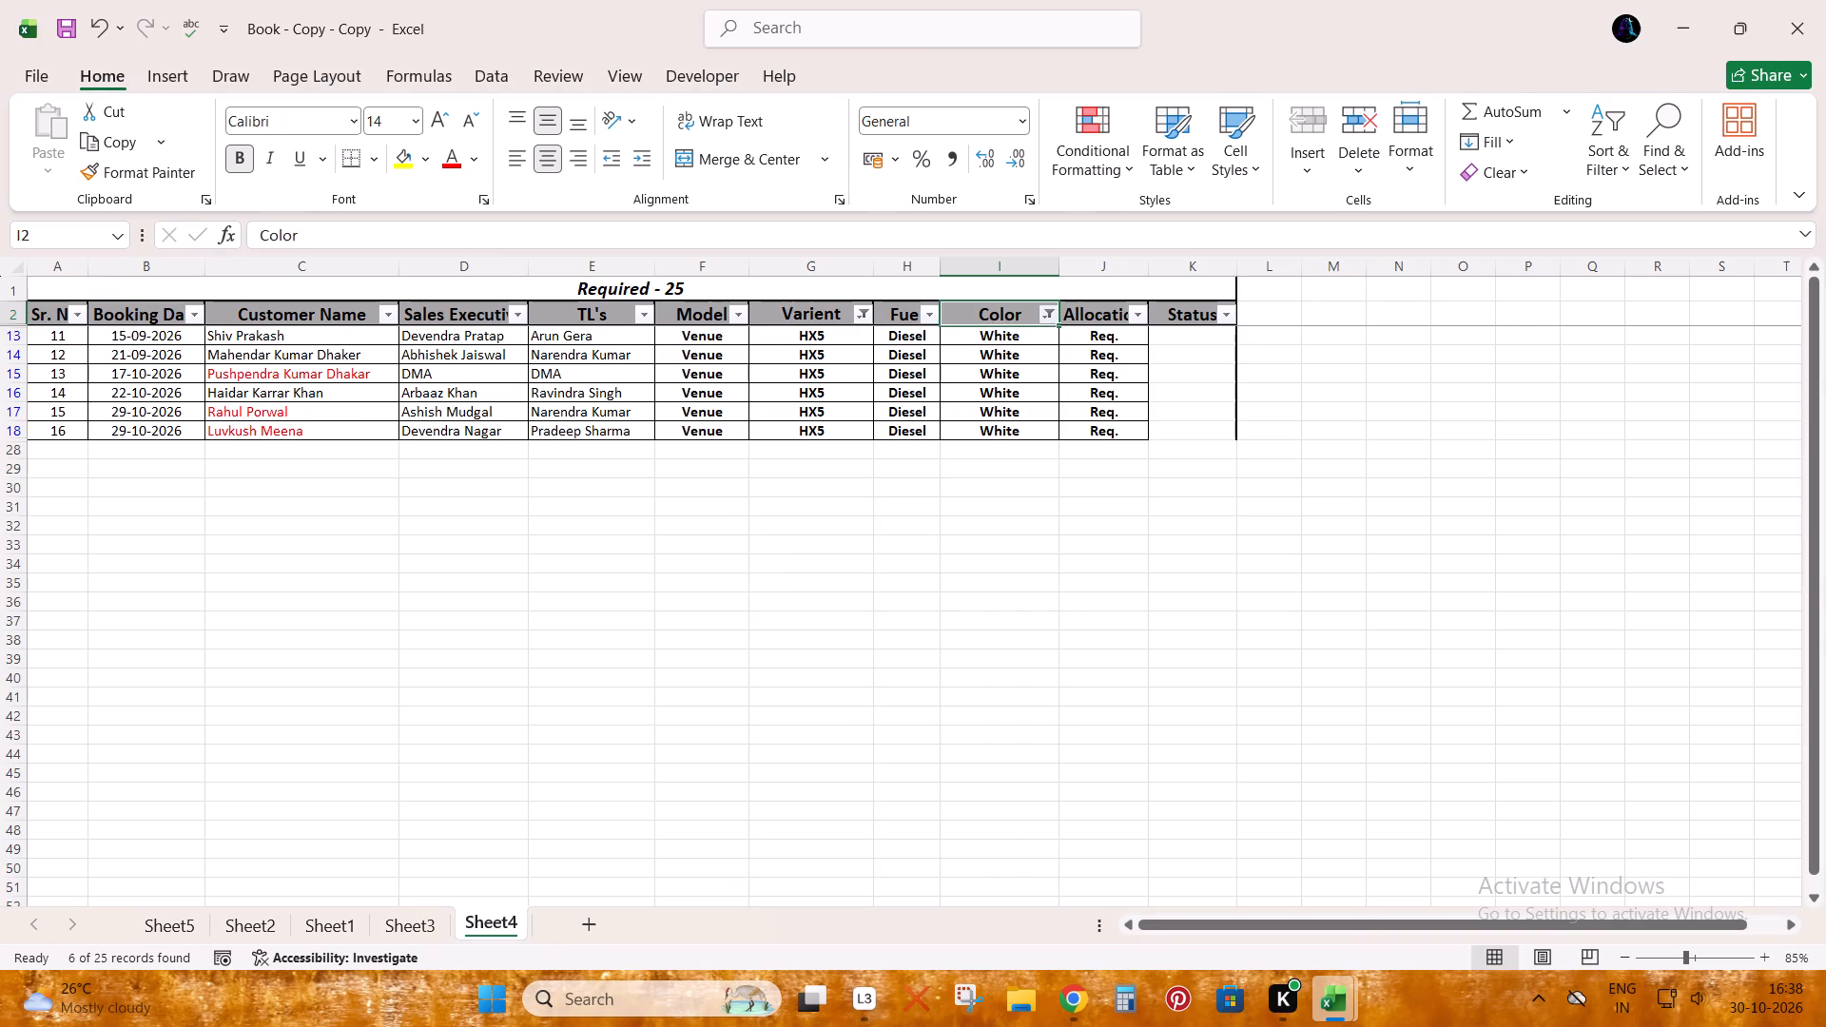
Copy the customer name with Sr. No. 13 from the filtered white HX5 list.
{"action": "key", "text": "Down"}
{"action": "key", "text": "Left"}
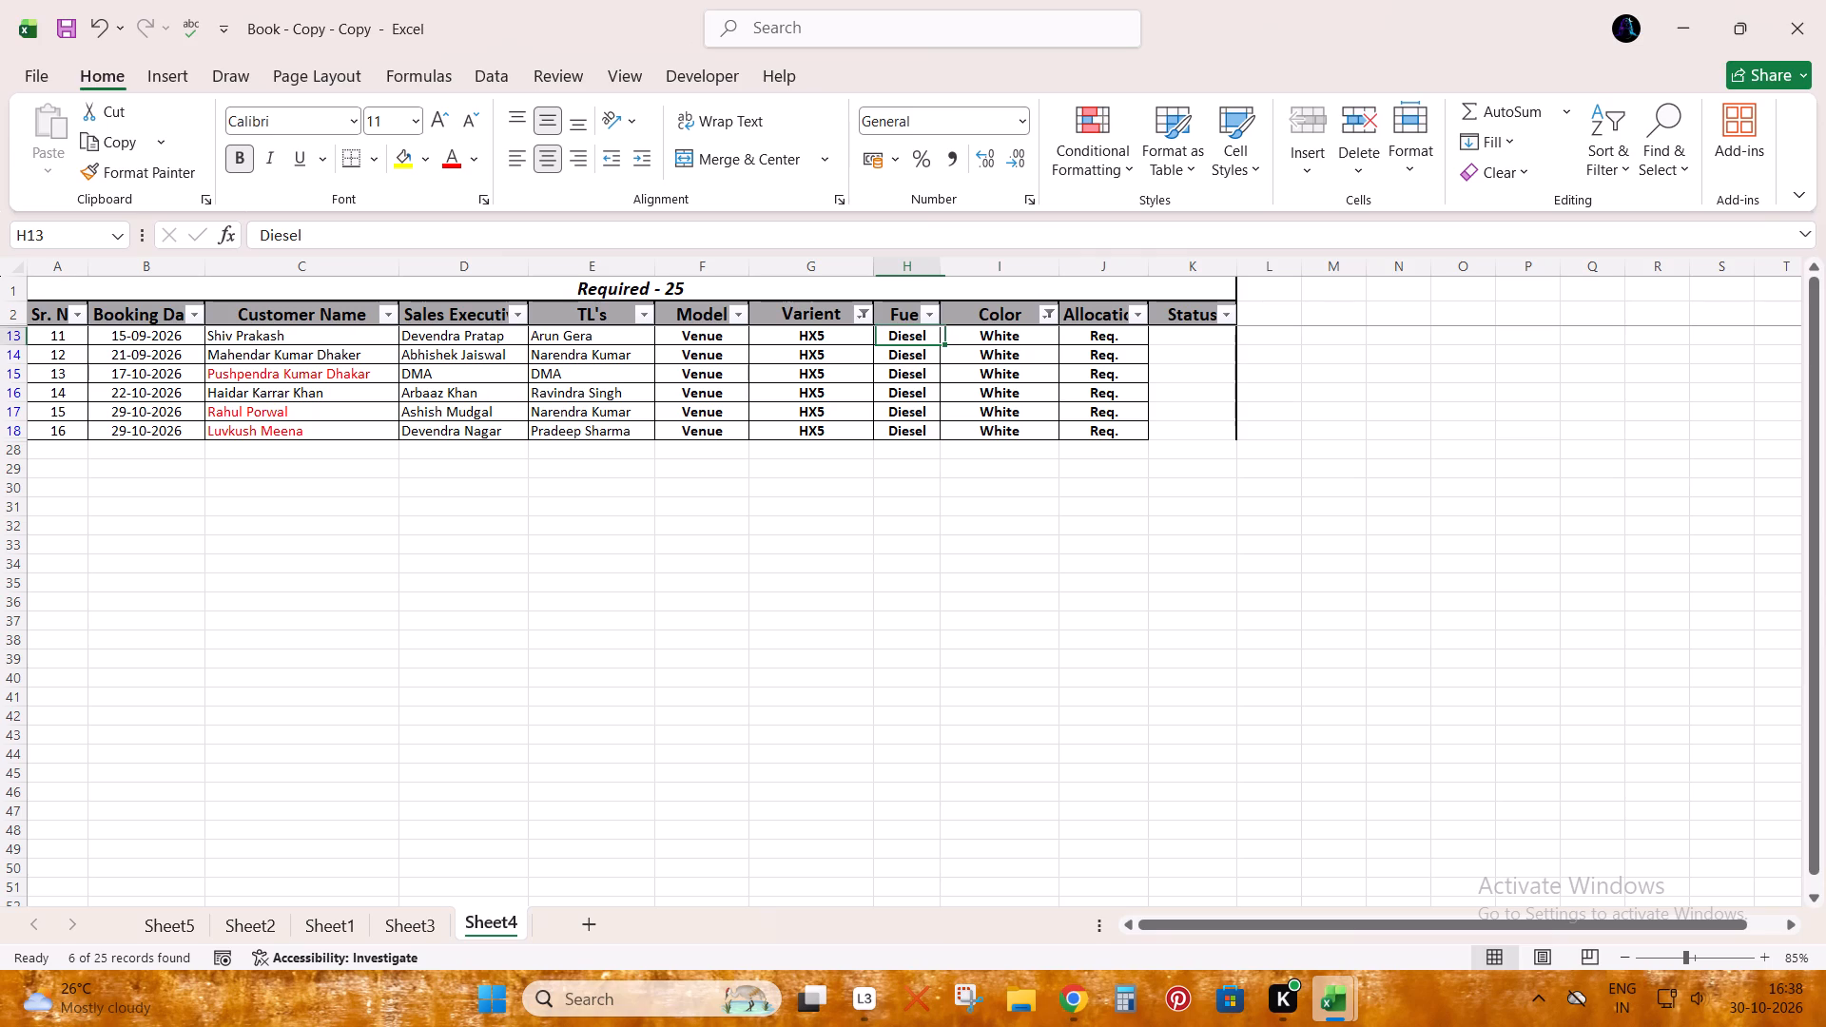
{"action": "key", "text": "Down"}
{"action": "key", "text": "Left"}
{"action": "key", "text": "Down"}
{"action": "key", "text": "Left"}
{"action": "key", "text": "Up"}
{"action": "key", "text": "Left"}
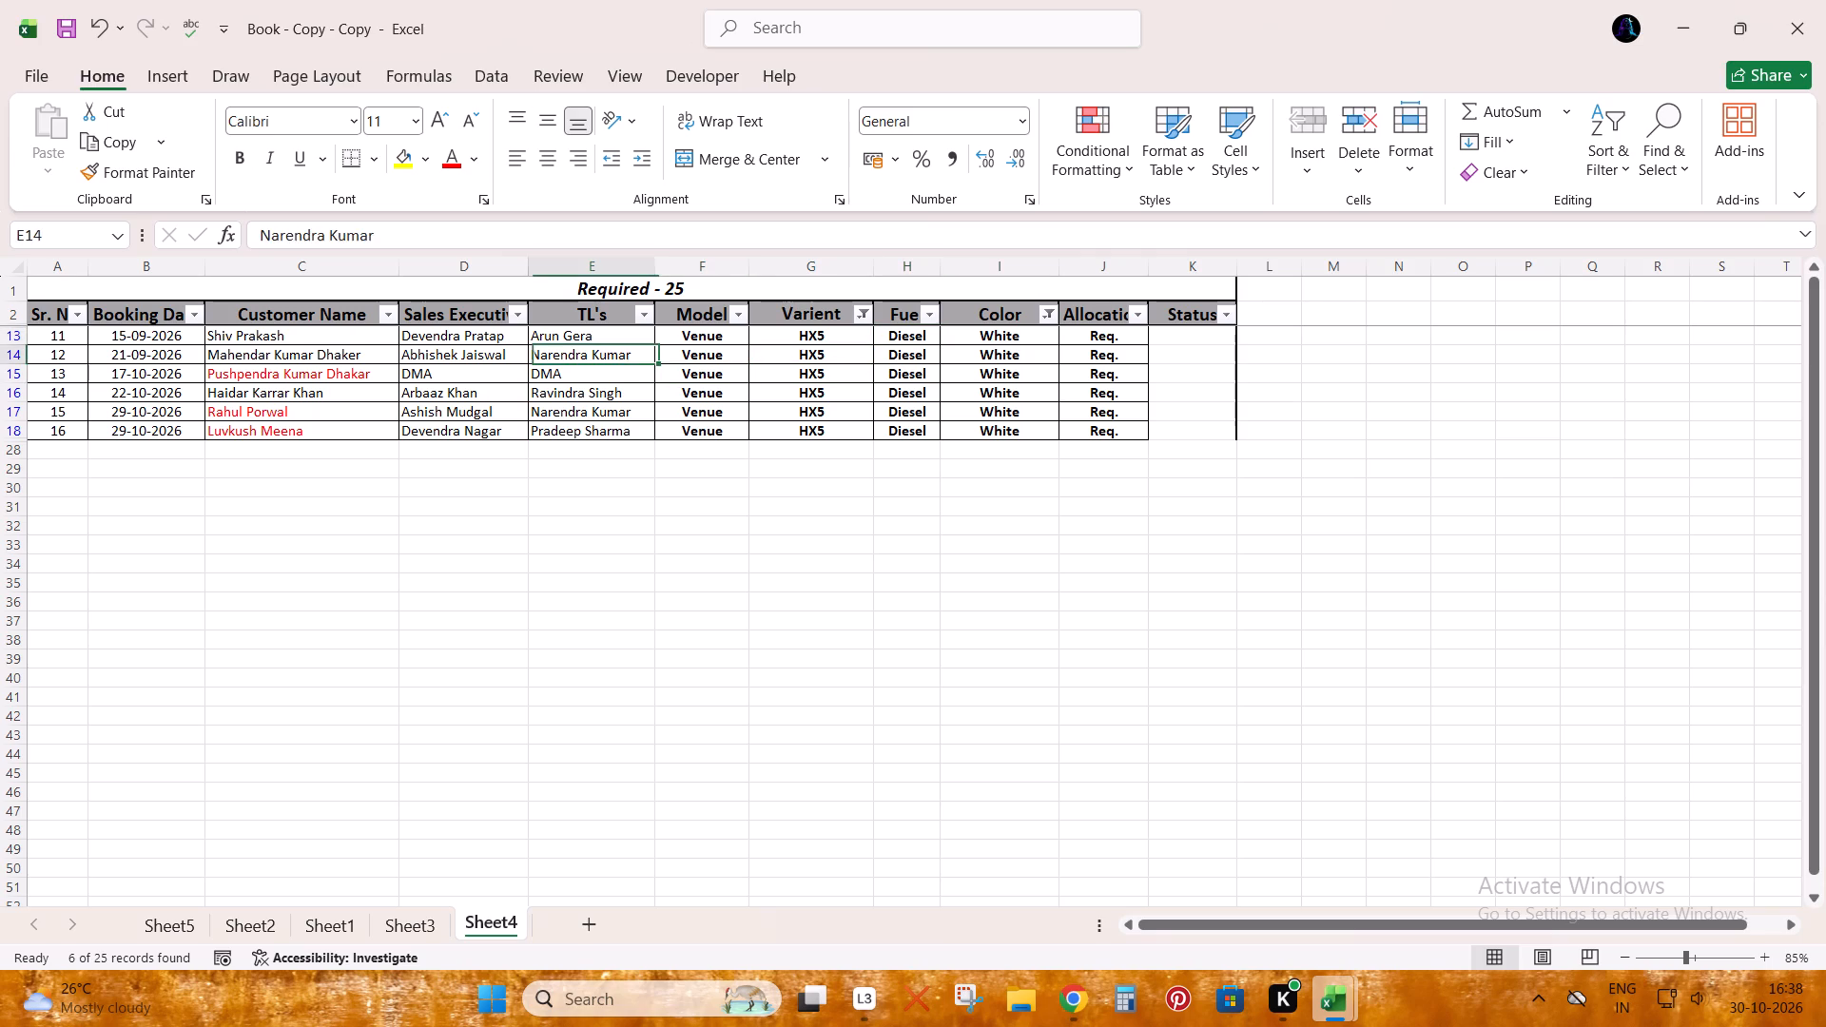
{"action": "key", "text": "Down"}
{"action": "key", "text": "Left"}
{"action": "key", "text": "Left"}
{"action": "key", "text": "ctrl+c"}
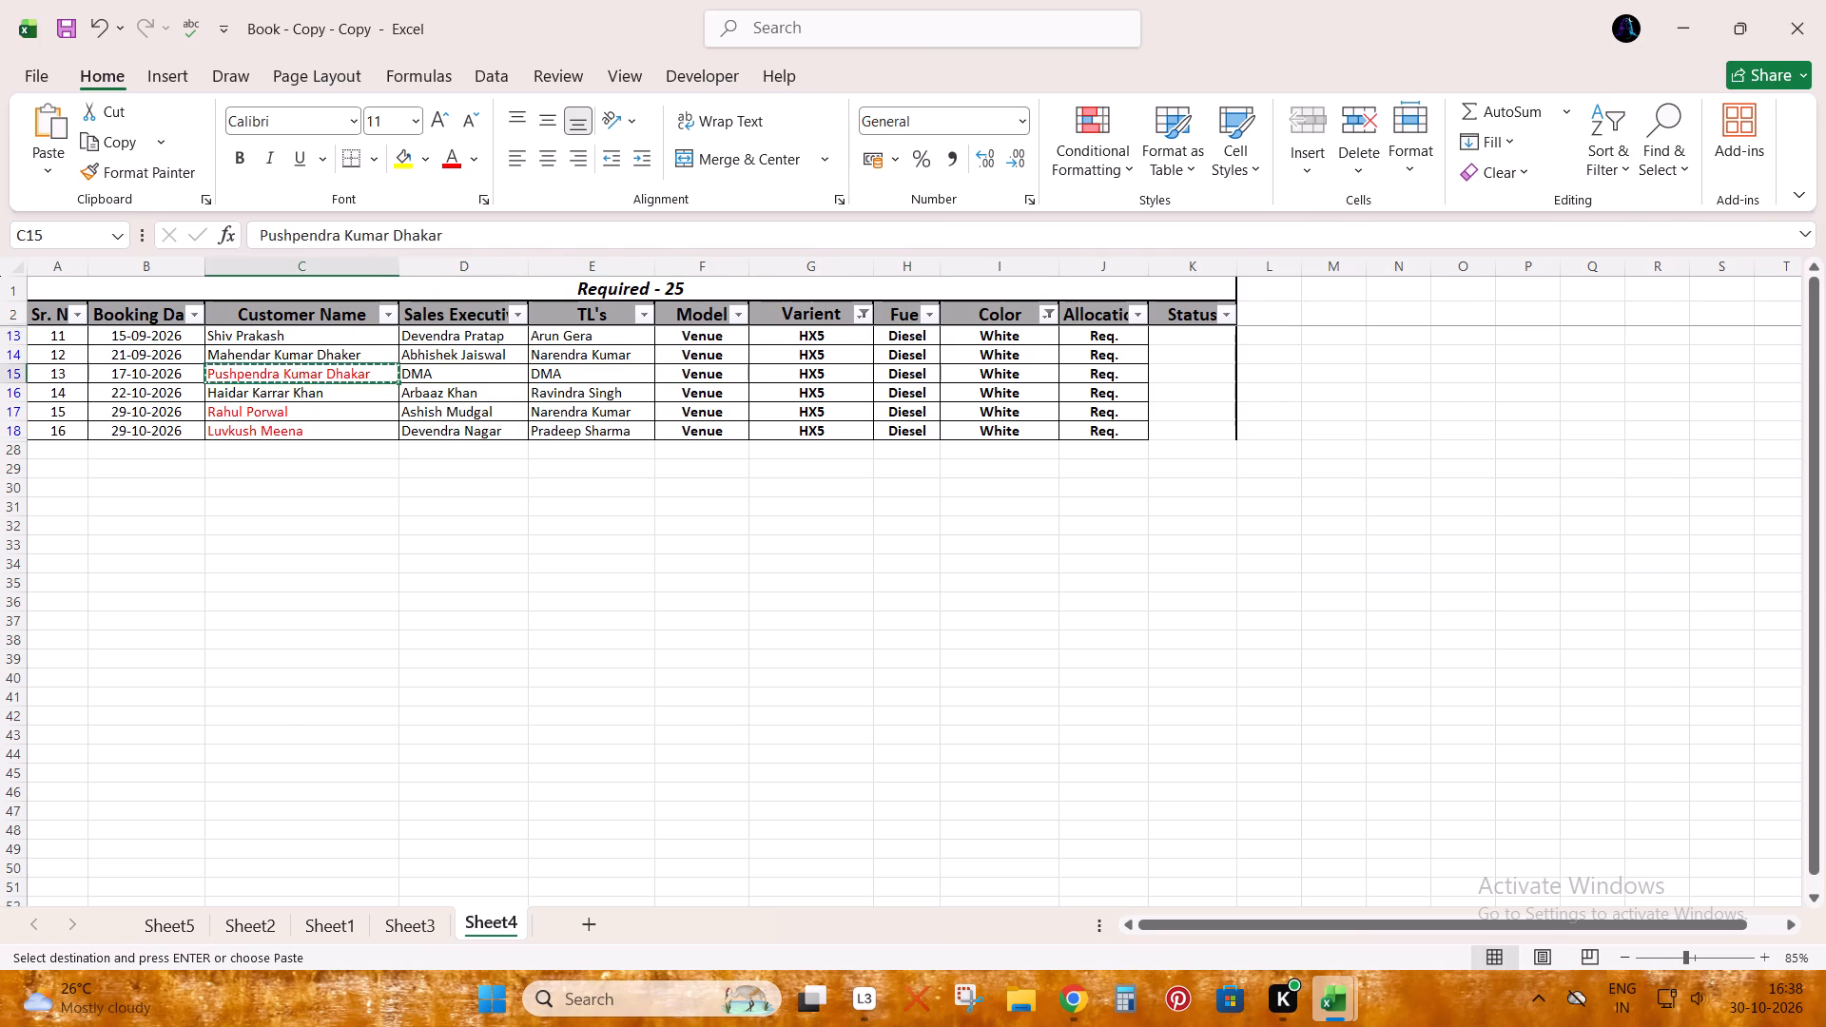
Find the copied customer name in the TOTAL BOOKING sheet of the BOOKING LIST workbook.
{"action": "key", "text": "alt+Tab"}
{"action": "key", "text": "alt+Tab"}
{"action": "key", "text": "Right"}
{"action": "key", "text": "ctrl+f"}
{"action": "key", "text": "ctrl+v"}
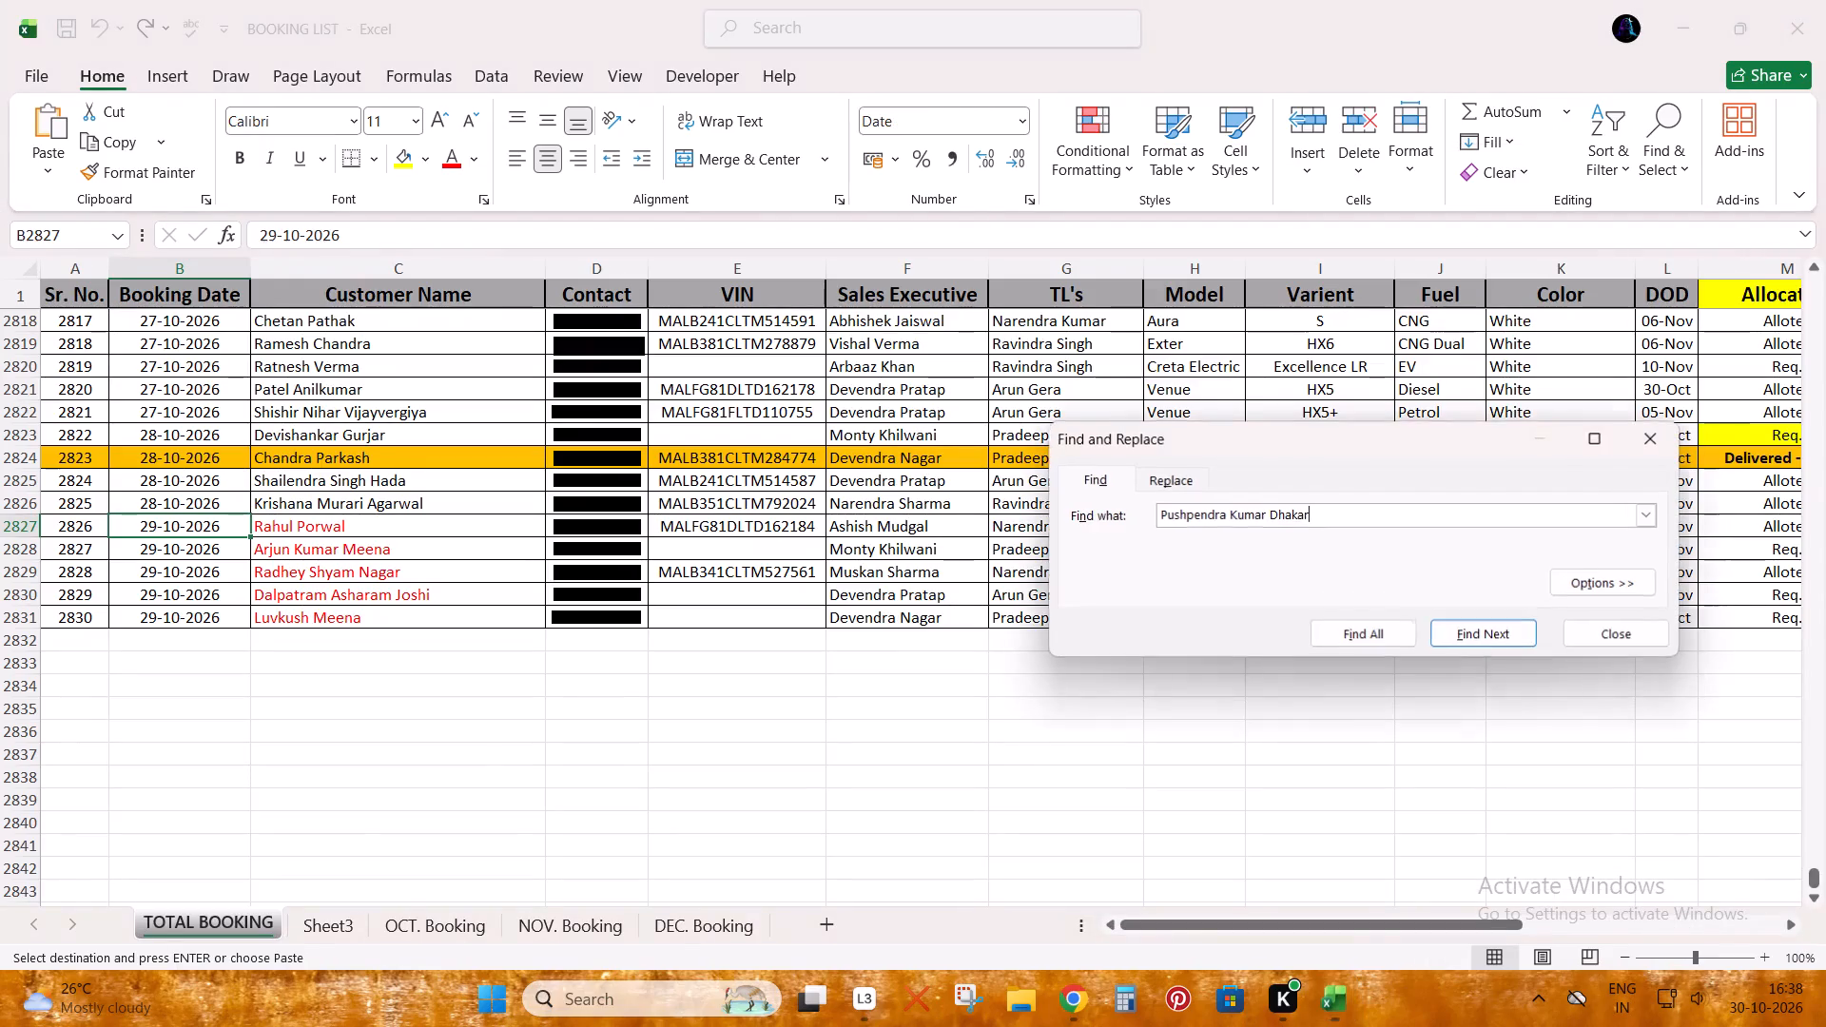
{"action": "key", "text": "Return"}
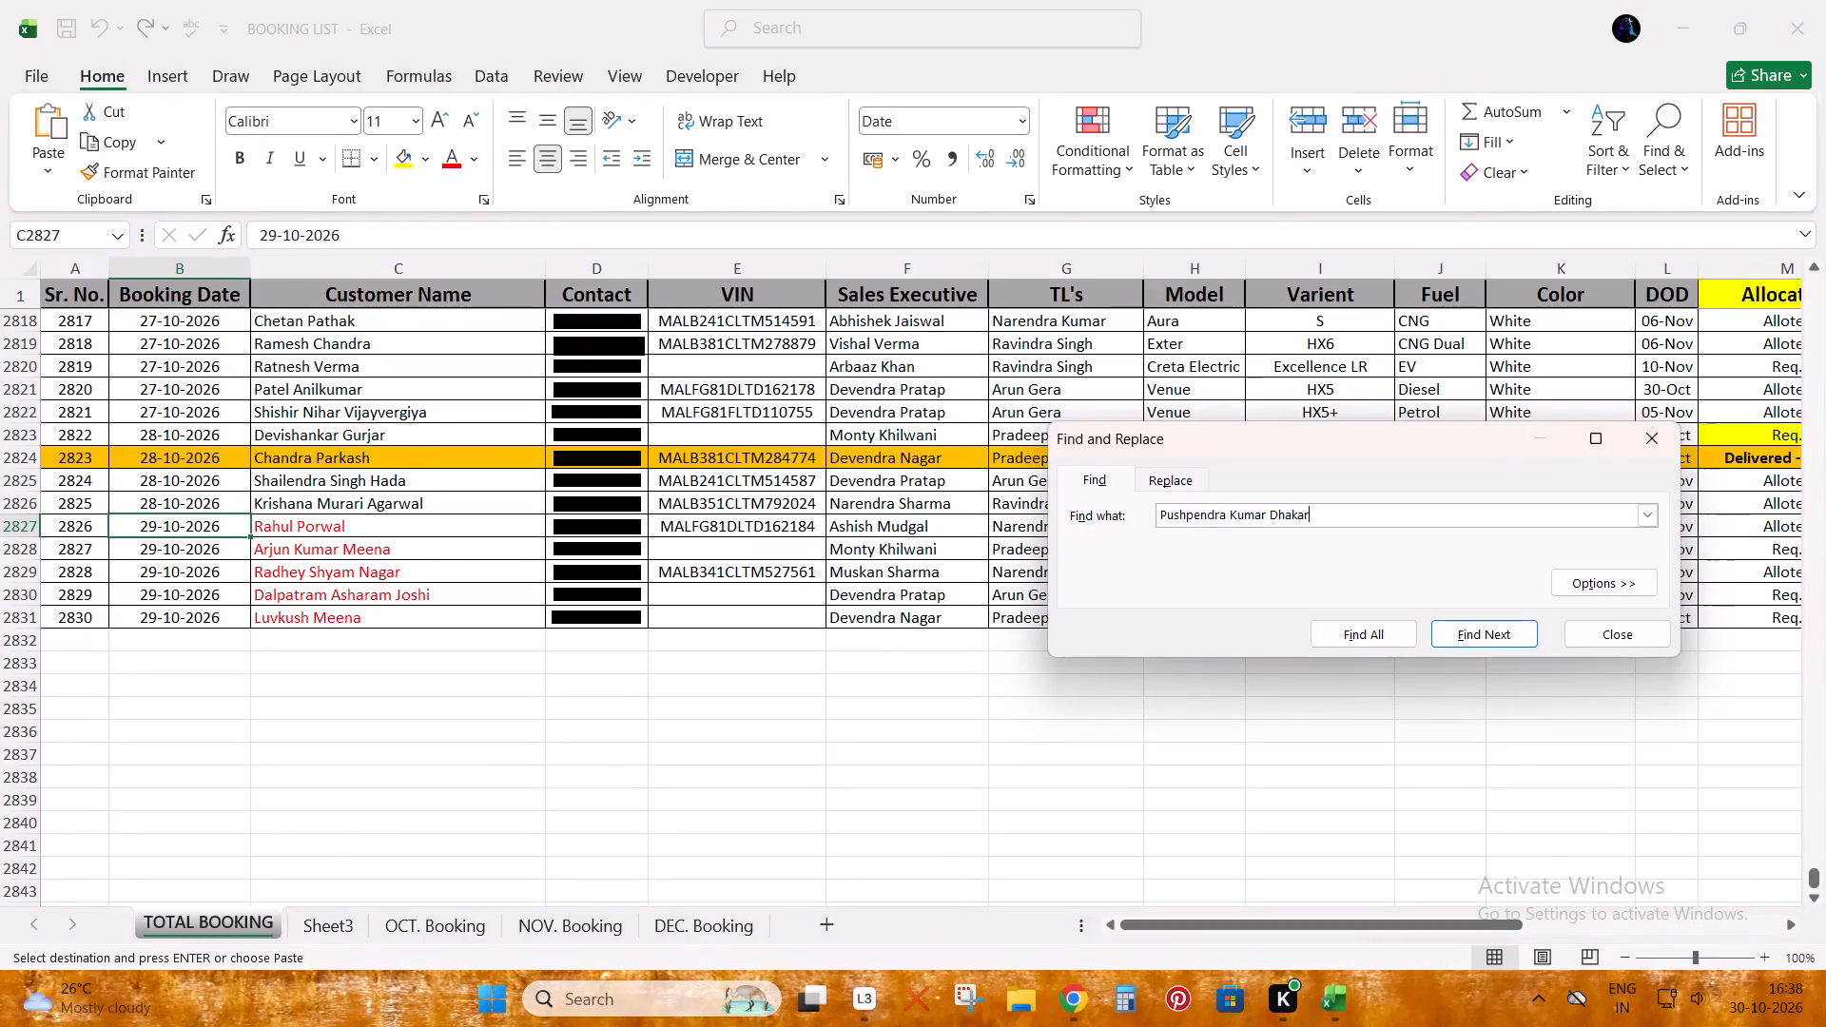
{"action": "key", "text": "Escape"}
Highlight the Allocation cell of the found customer's row 2782 with the yellow fill.
{"action": "key", "text": "ctrl+Right"}
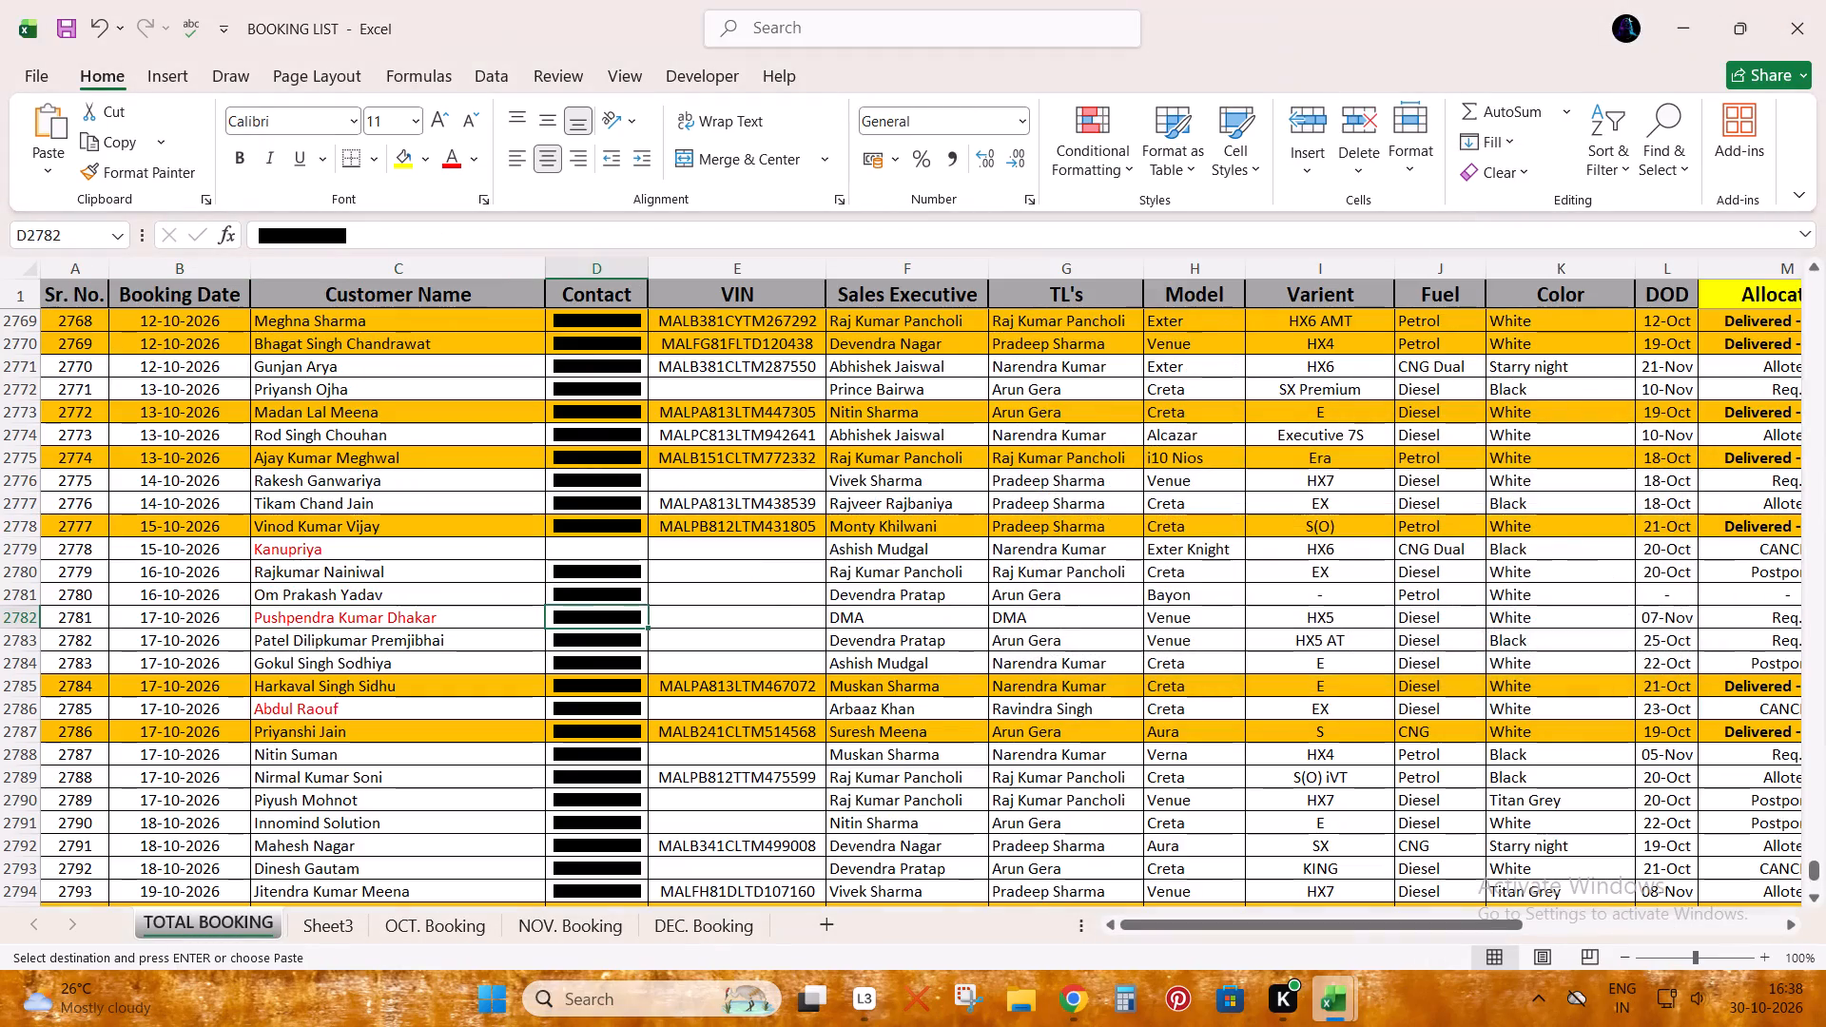
{"action": "key", "text": "ctrl+Right"}
{"action": "key", "text": "ctrl+Right"}
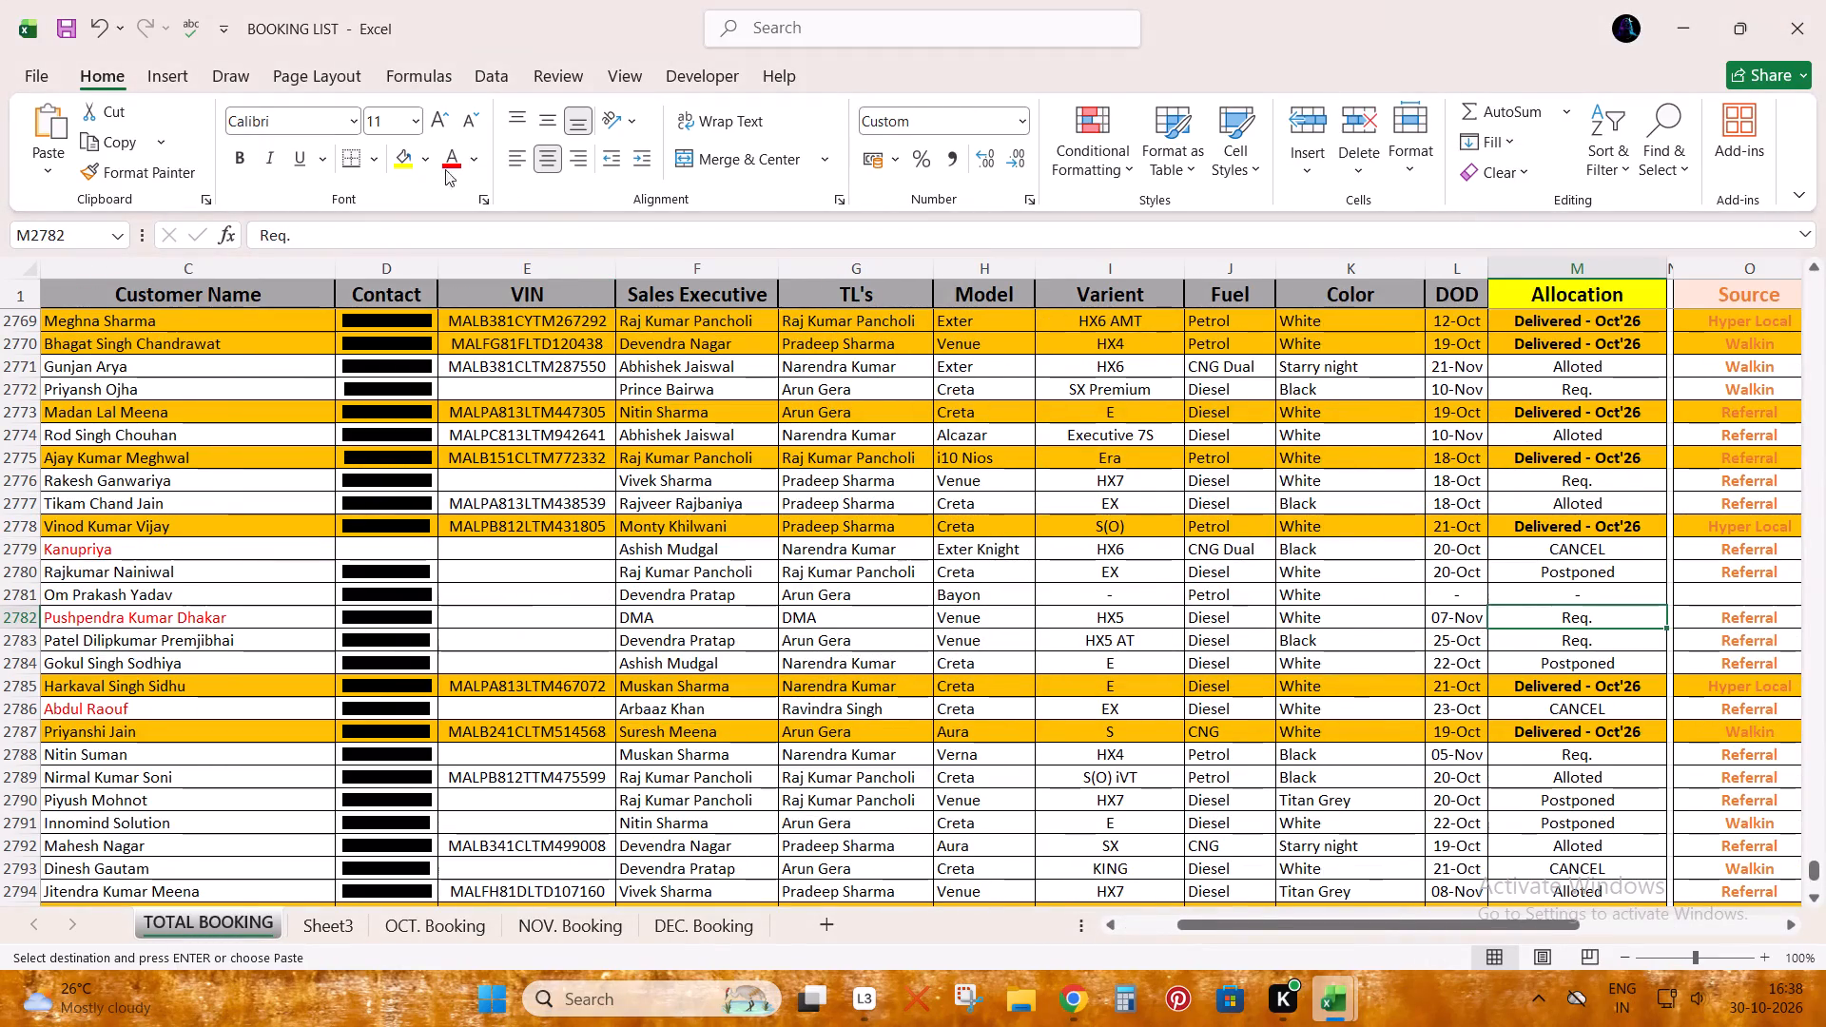
{"action": "left_click", "coordinate": [403, 154]}
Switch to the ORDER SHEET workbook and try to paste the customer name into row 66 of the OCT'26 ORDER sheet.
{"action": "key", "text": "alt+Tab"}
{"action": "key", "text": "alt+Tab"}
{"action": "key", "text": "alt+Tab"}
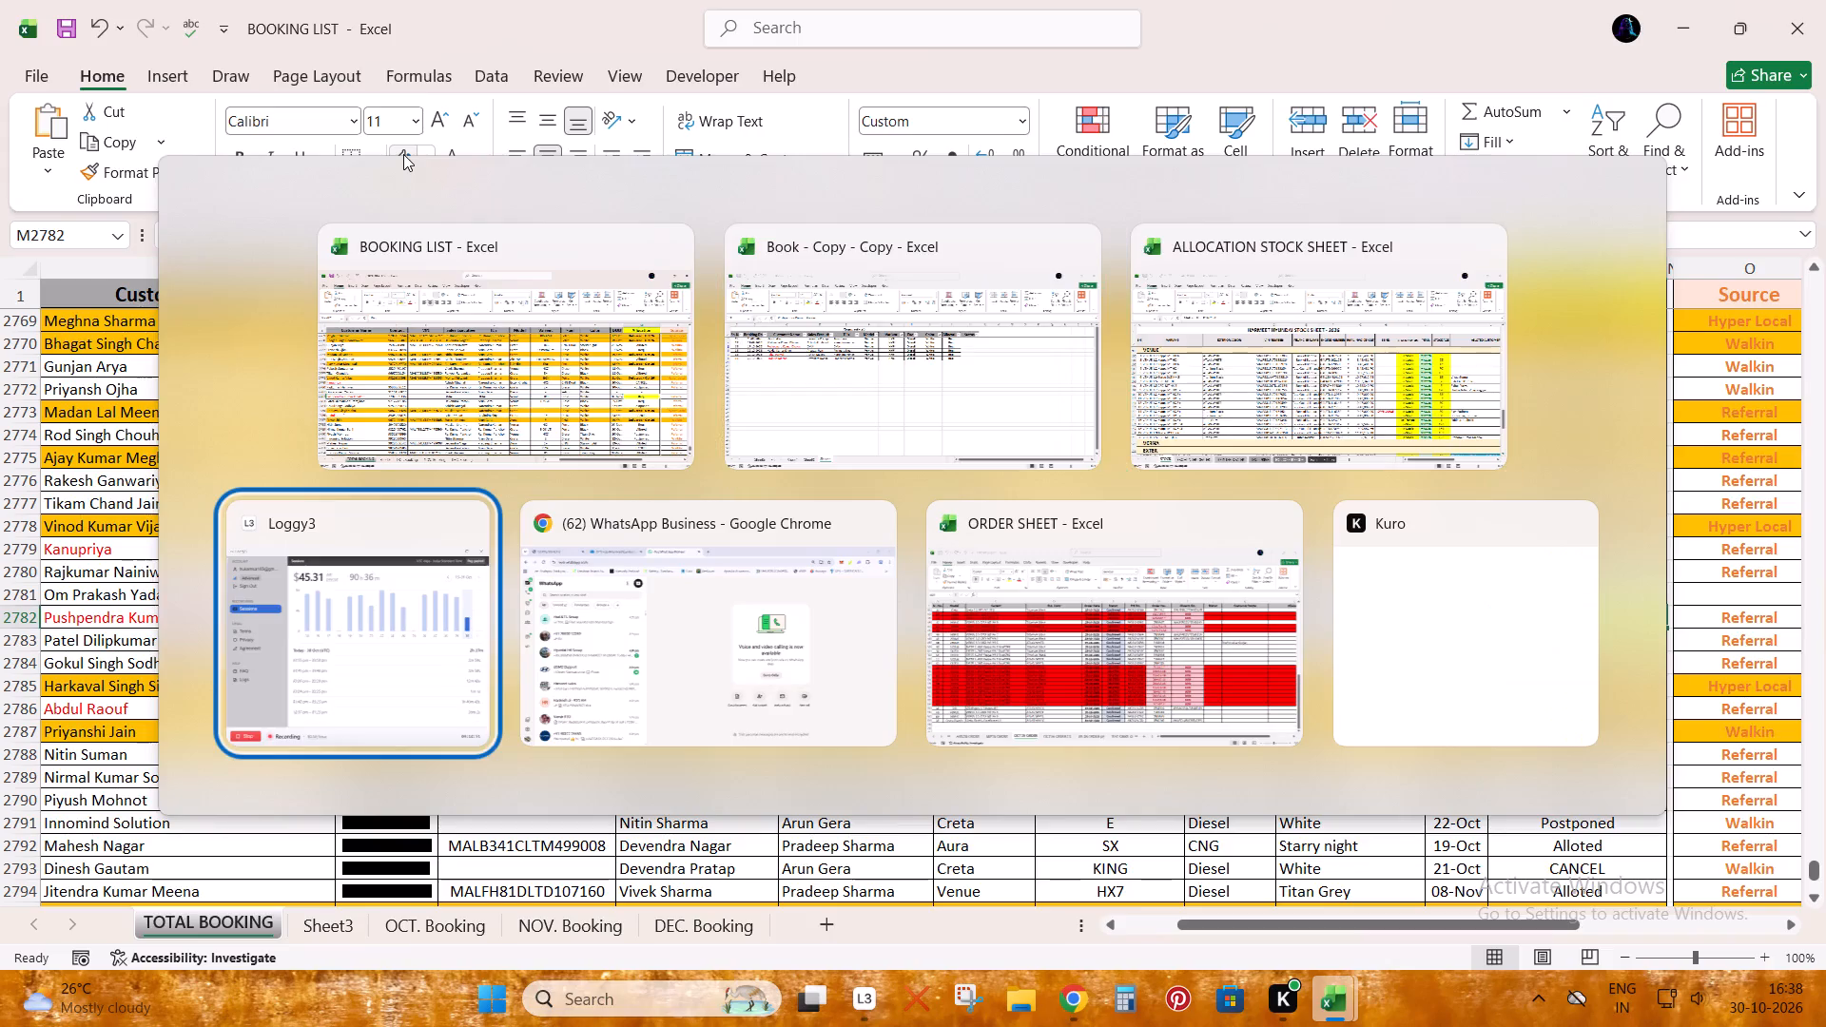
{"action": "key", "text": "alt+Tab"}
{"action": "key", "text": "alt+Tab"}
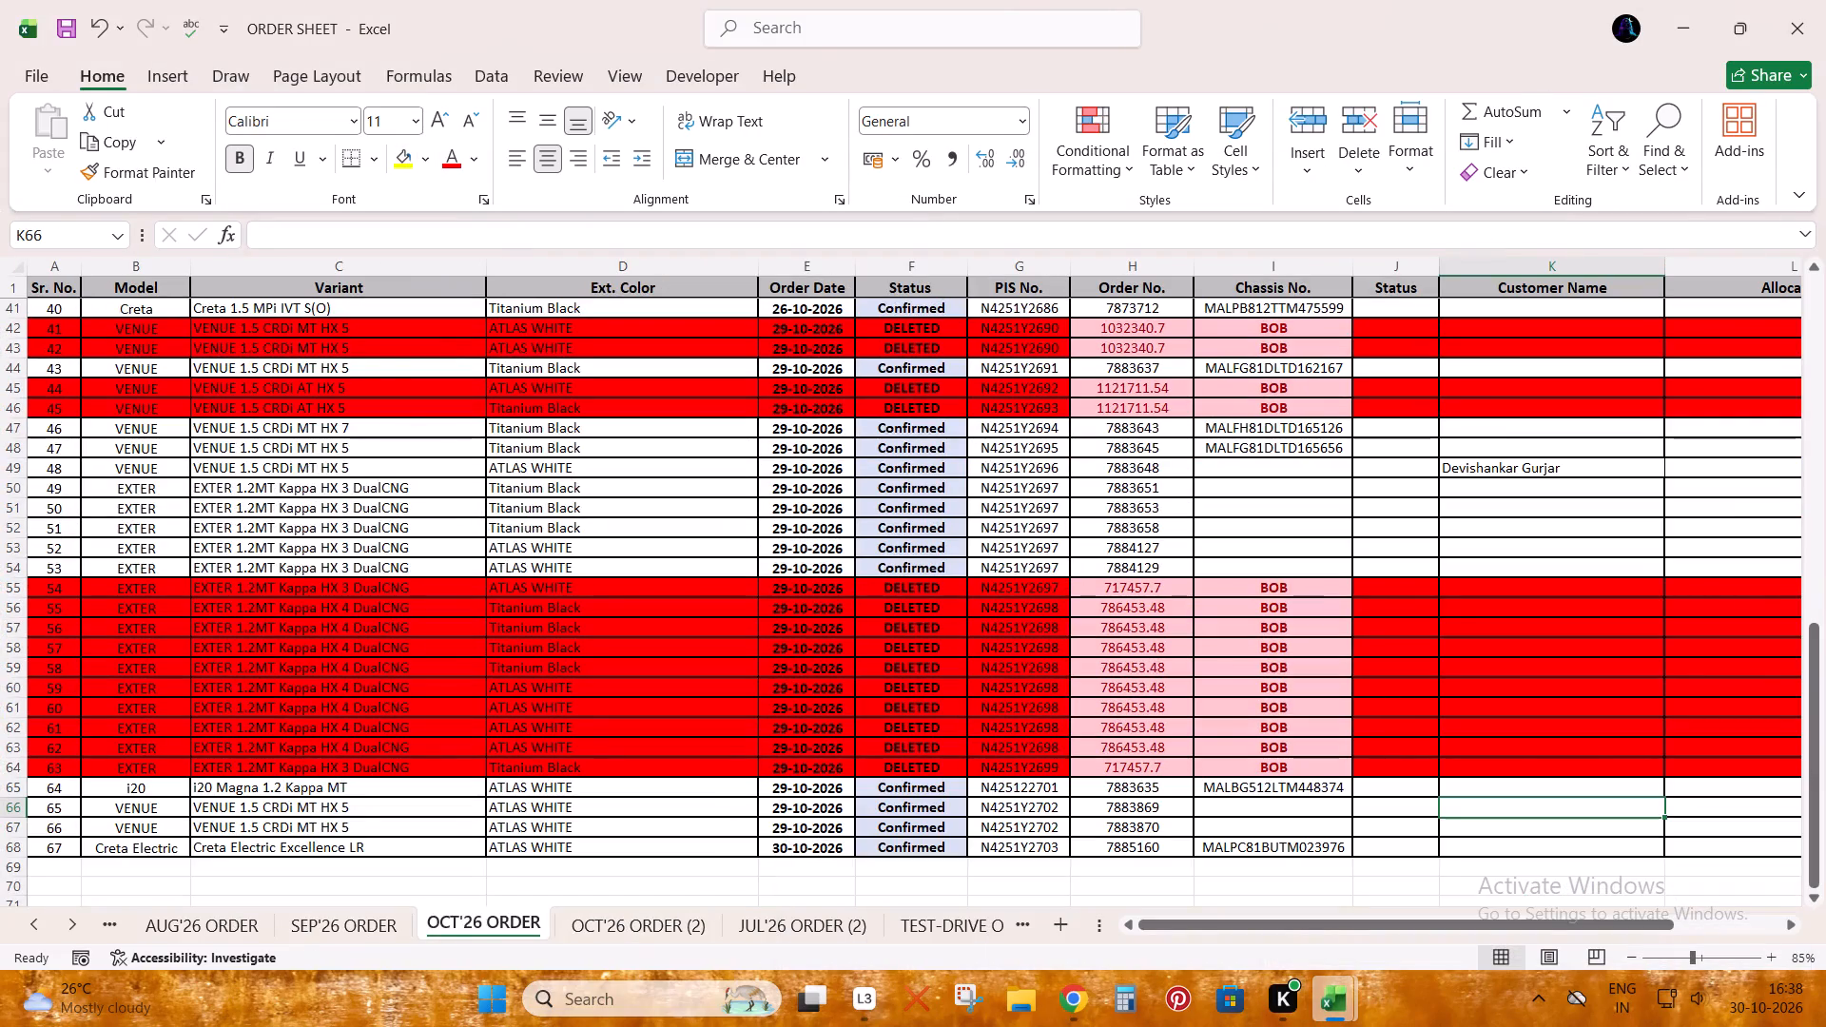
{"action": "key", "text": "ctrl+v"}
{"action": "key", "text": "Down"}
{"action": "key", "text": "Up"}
Copy the customer name from row 2782 of the BOOKING LIST workbook into the Customer Name cell of ORDER SHEET row 66.
{"action": "key", "text": "alt+Tab"}
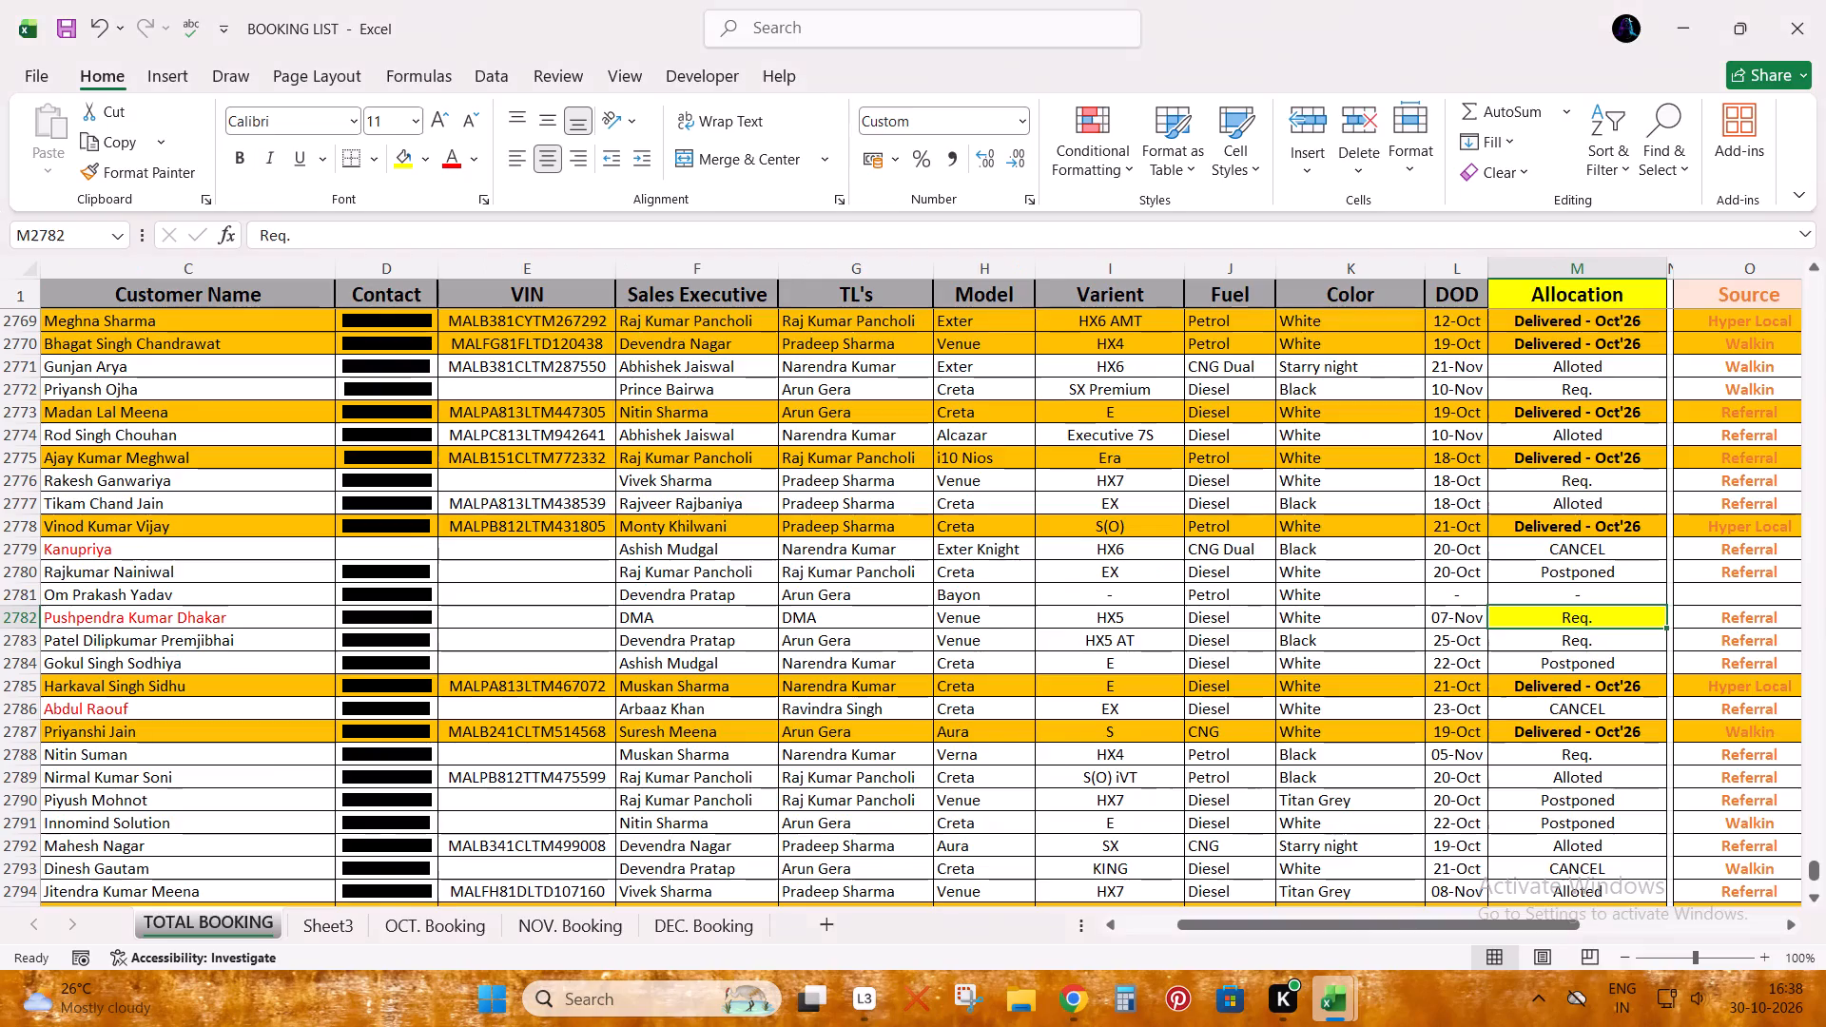
{"action": "key", "text": "ctrl+Left"}
{"action": "key", "text": "ctrl+Left"}
{"action": "key", "text": "ctrl+Left"}
{"action": "key", "text": "Right"}
{"action": "key", "text": "Right"}
{"action": "key", "text": "ctrl+c"}
{"action": "key", "text": "alt+Tab"}
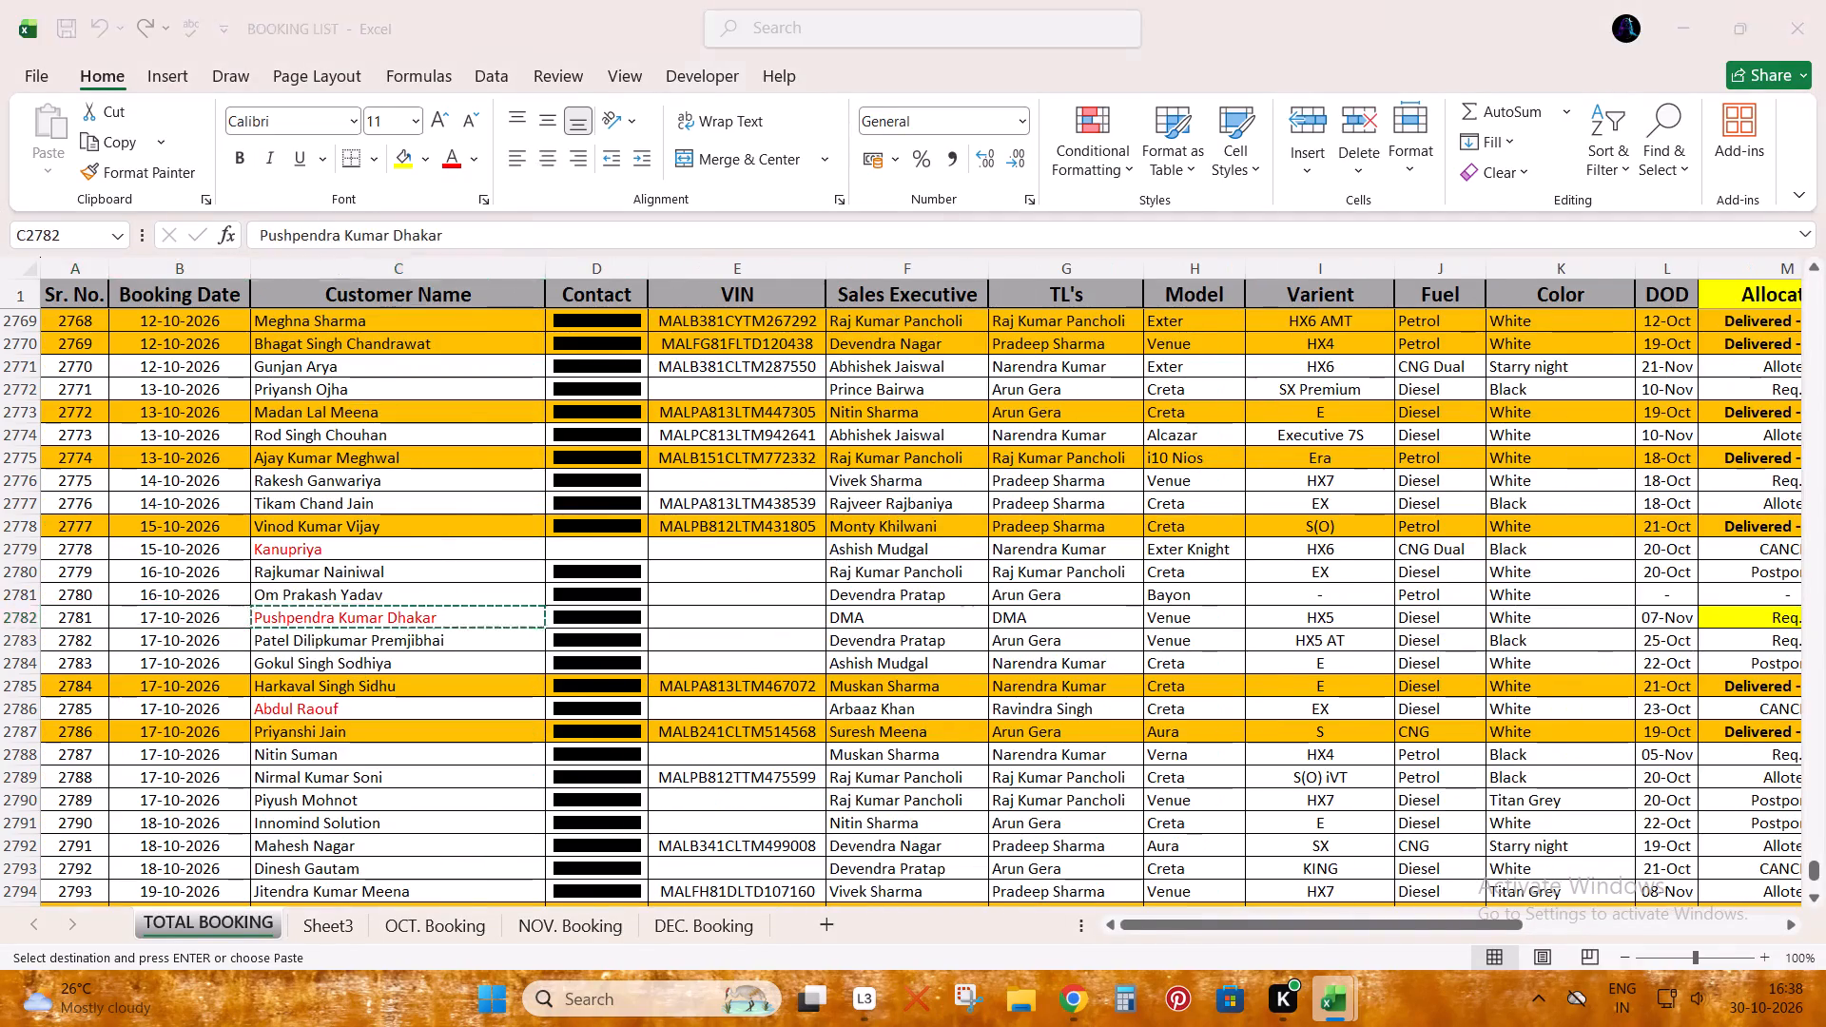
{"action": "key", "text": "ctrl+v"}
{"action": "key", "text": "Down"}
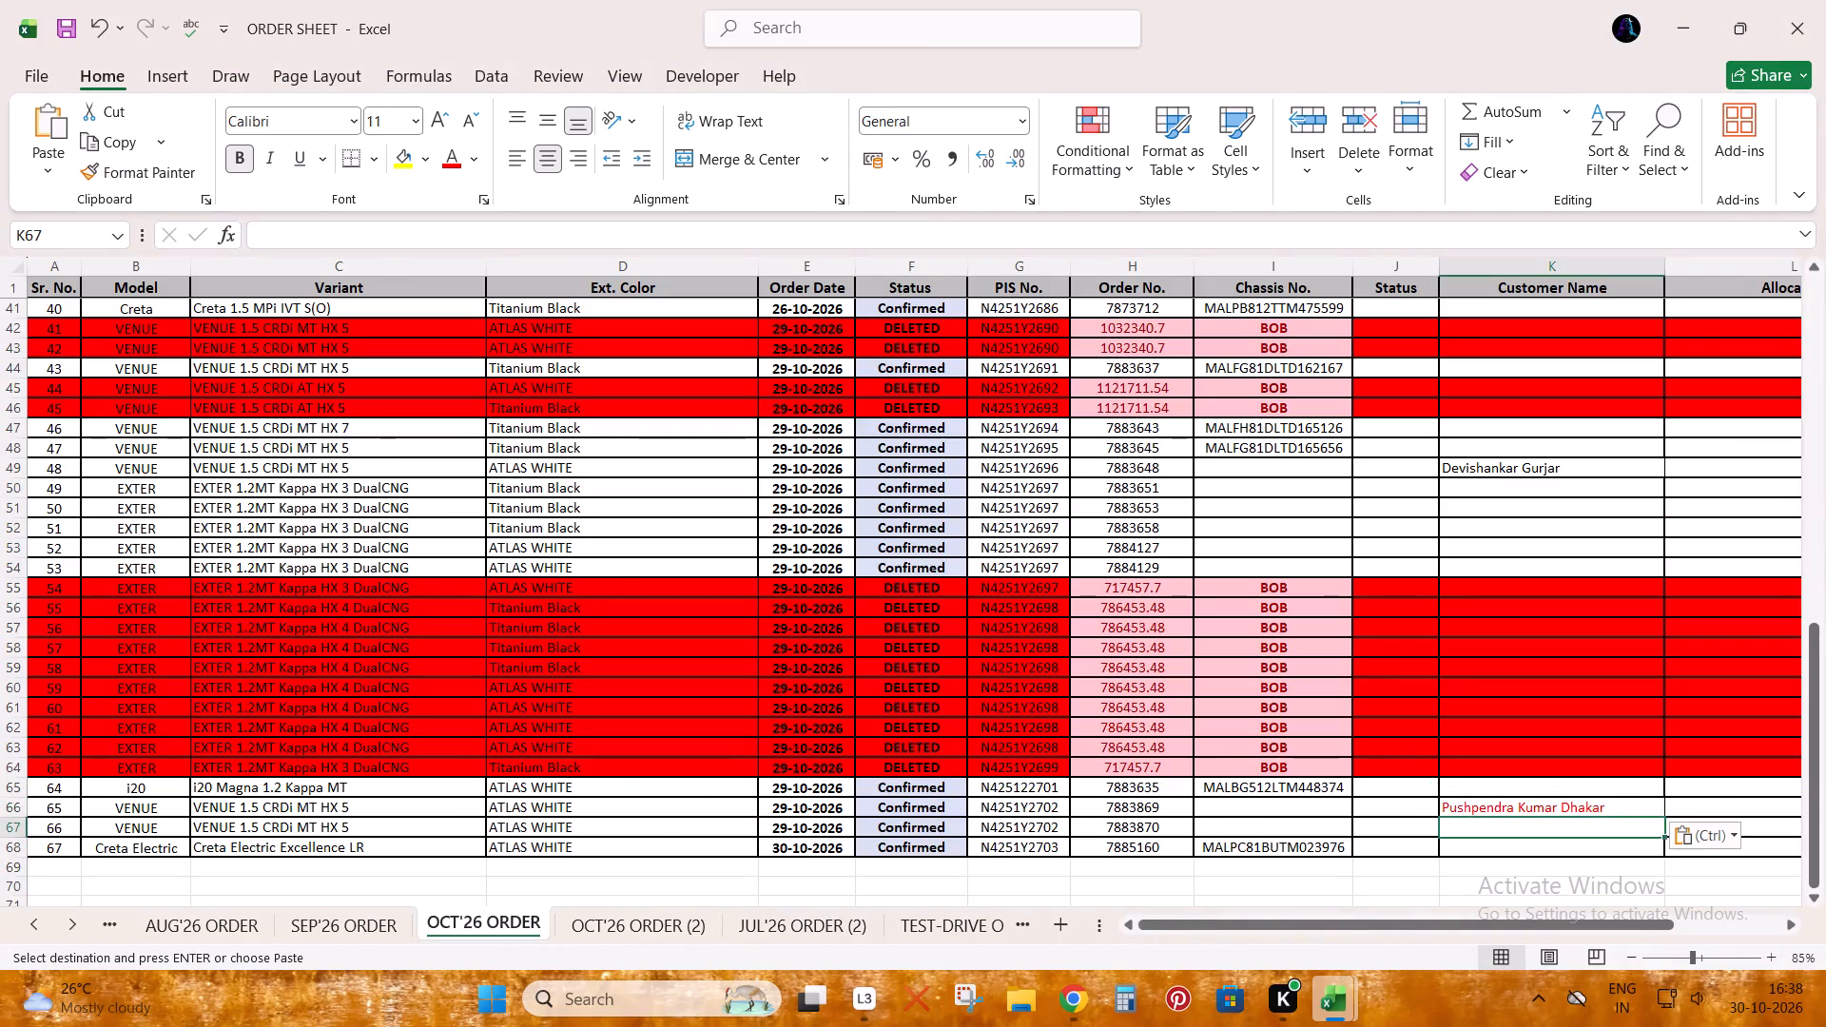
Check the filtered white HX5 list in the Book - Copy - Copy workbook and return to the BOOKING LIST workbook.
{"action": "key", "text": "alt+Tab"}
{"action": "key", "text": "alt+Tab"}
{"action": "key", "text": "alt+Tab"}
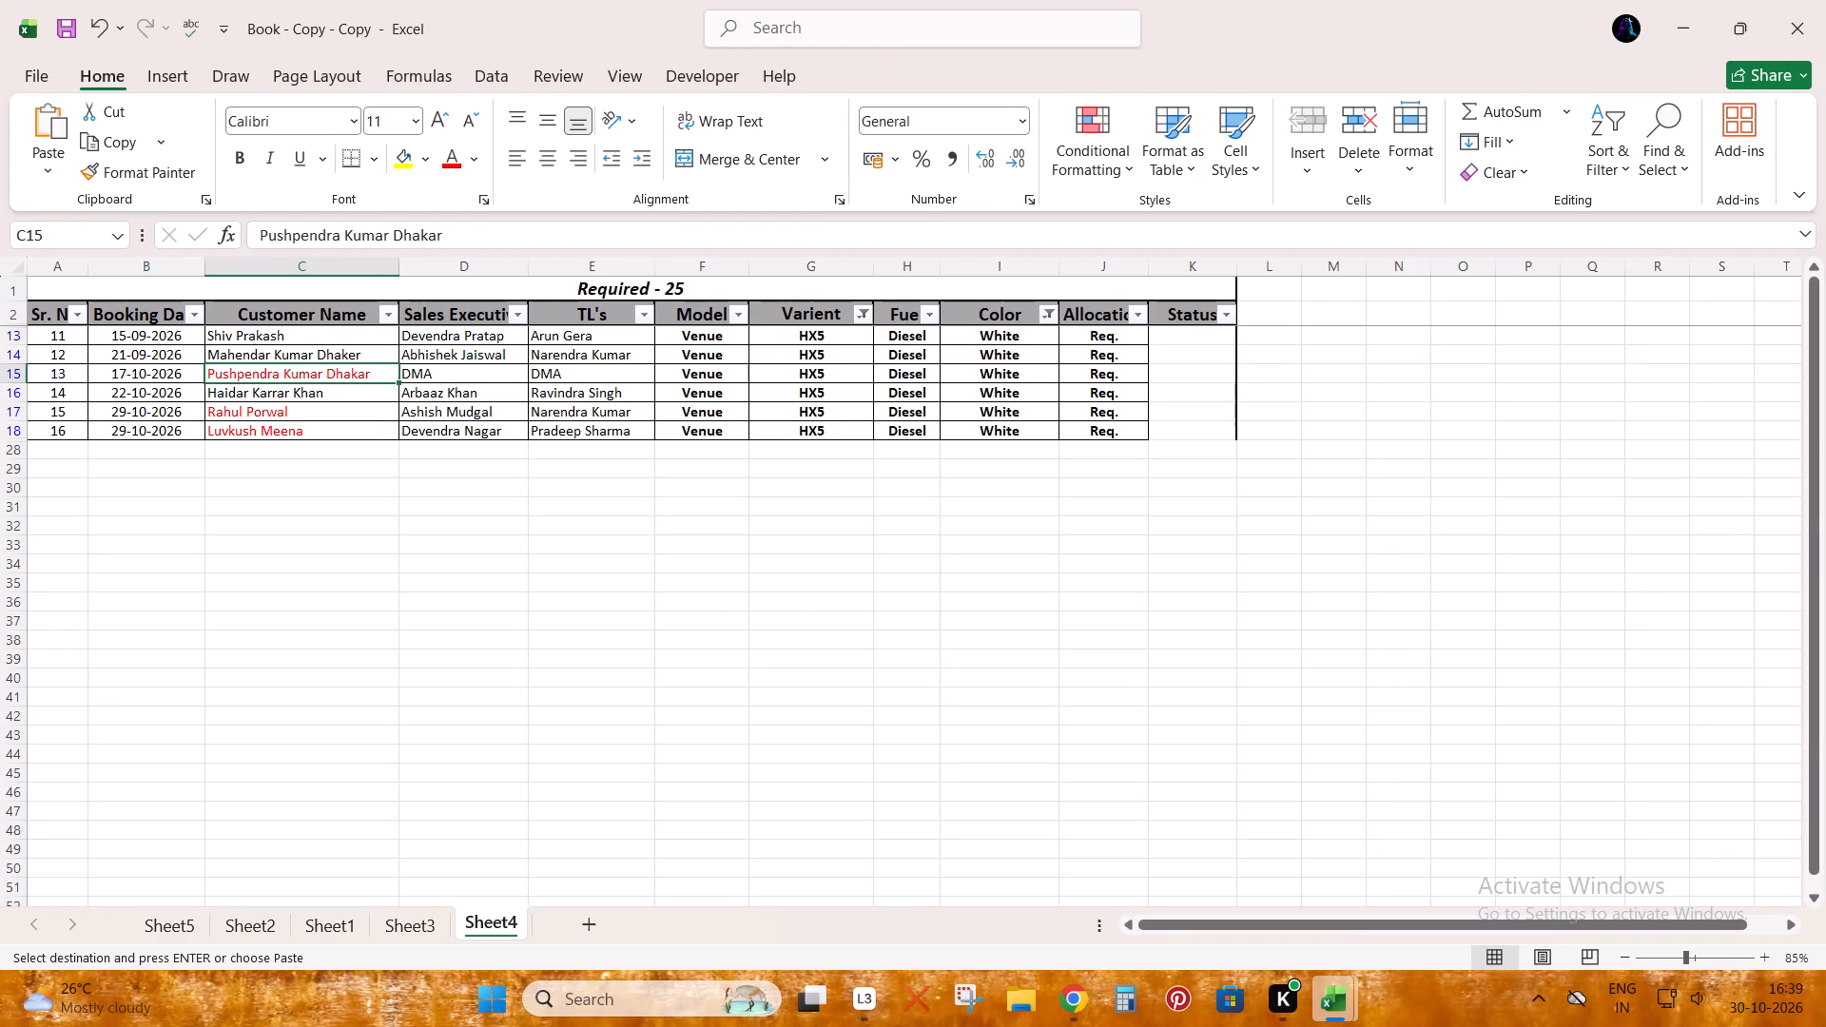
{"action": "key", "text": "alt+Tab"}
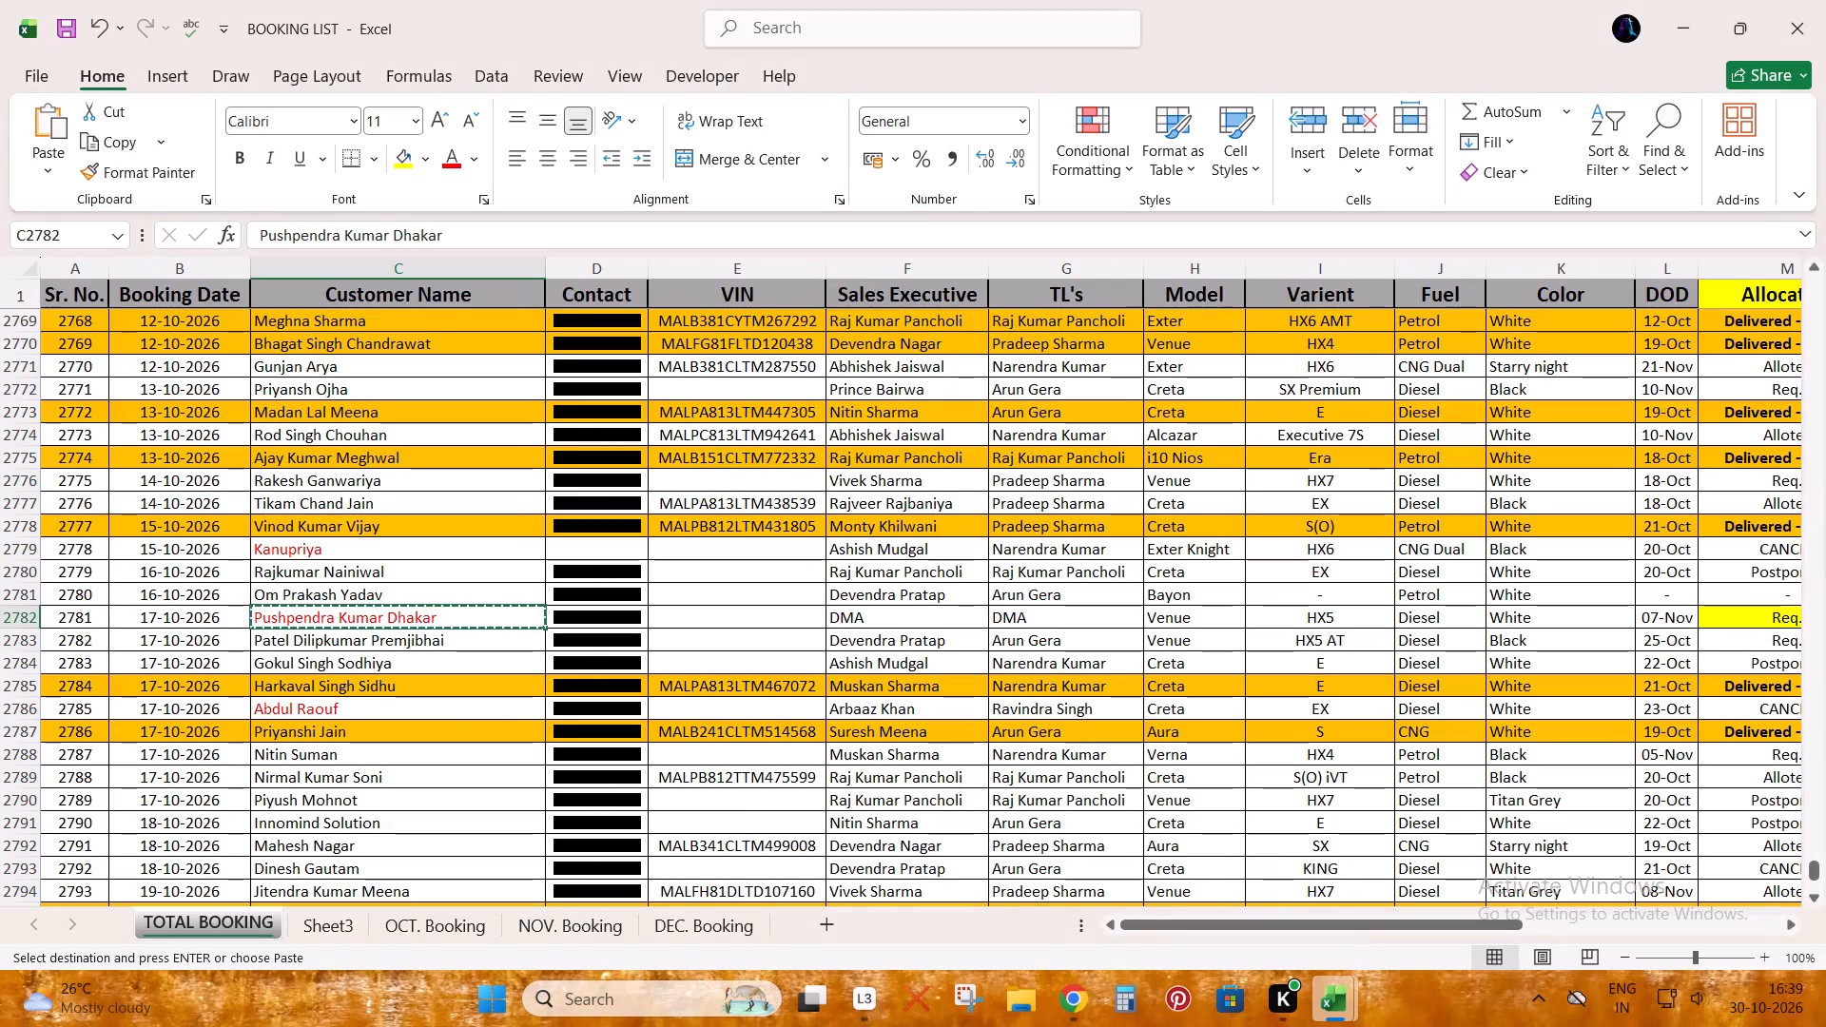
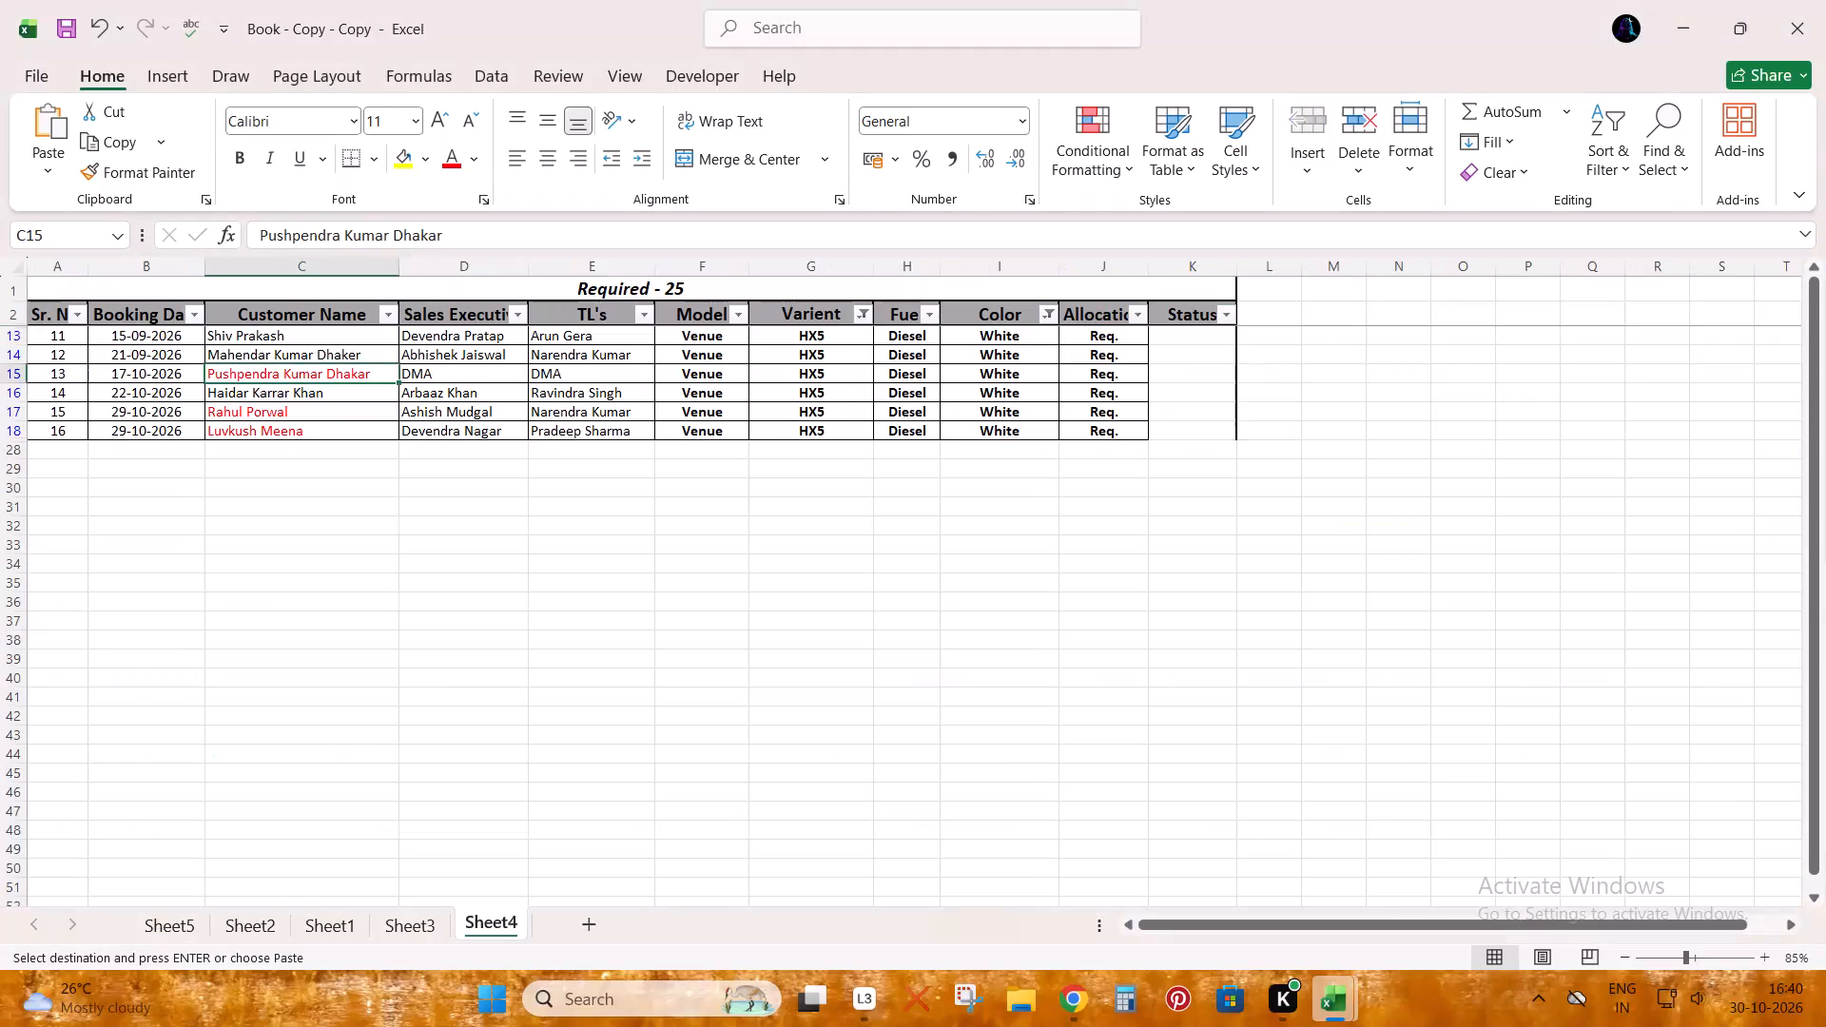
Copy the customer name from row 2822 of the BOOKING LIST workbook and switch back to the ORDER SHEET workbook.
{"action": "key", "text": "alt+Tab"}
{"action": "key", "text": "alt+Tab"}
{"action": "key", "text": "alt+Tab"}
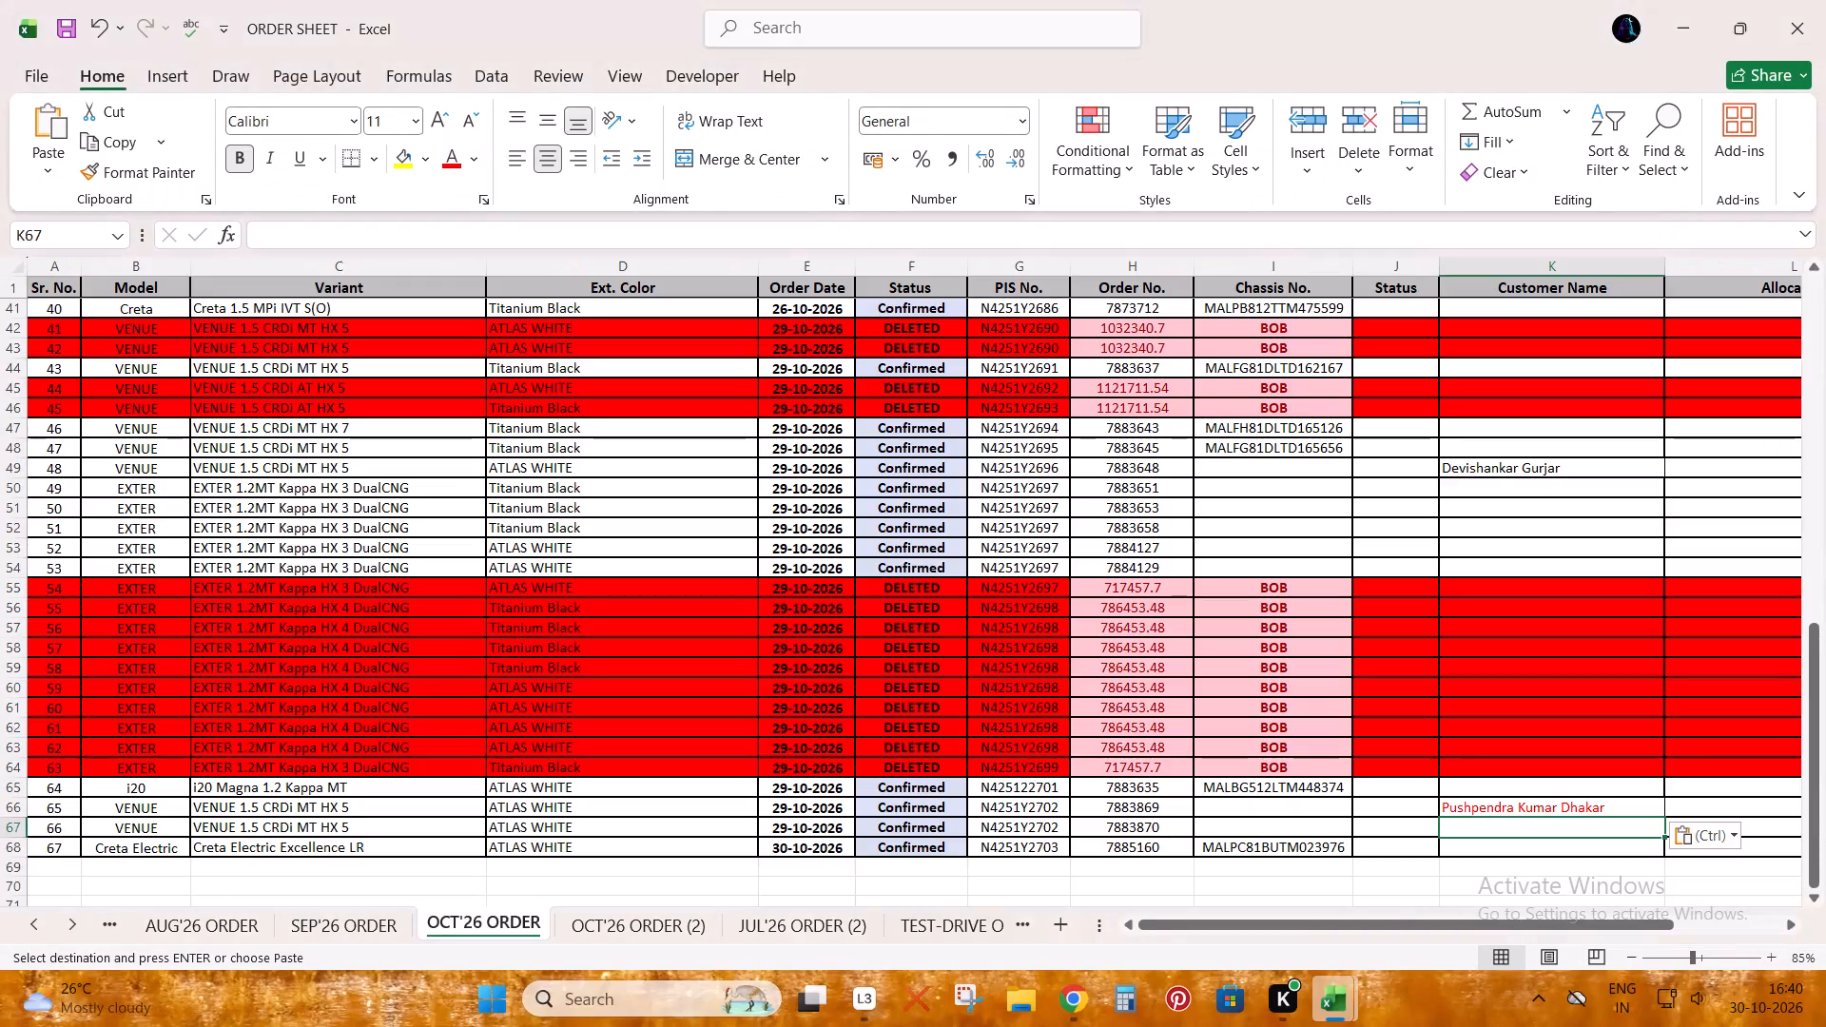
{"action": "key", "text": "Down"}
{"action": "key", "text": "alt+Tab"}
{"action": "scroll", "coordinate": [662, 516], "scroll_direction": "down", "scroll_amount": 5}
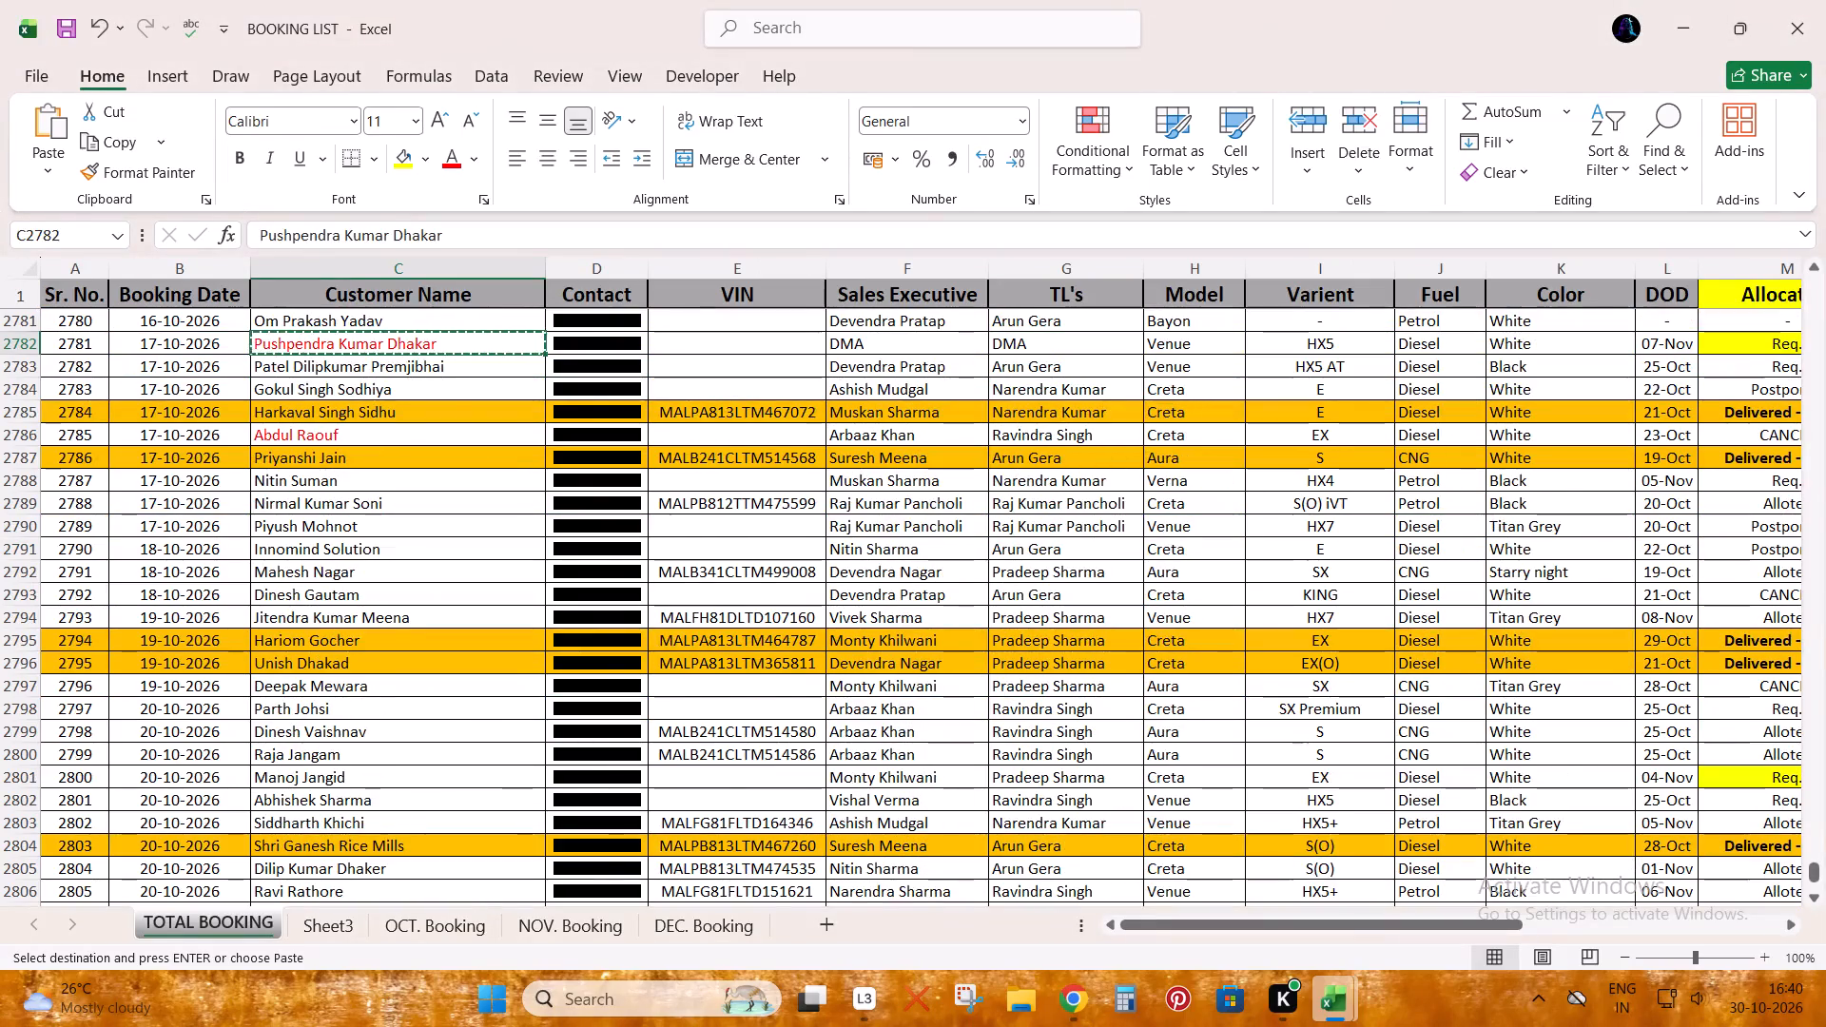
{"action": "scroll", "coordinate": [562, 548], "scroll_direction": "down", "scroll_amount": 9}
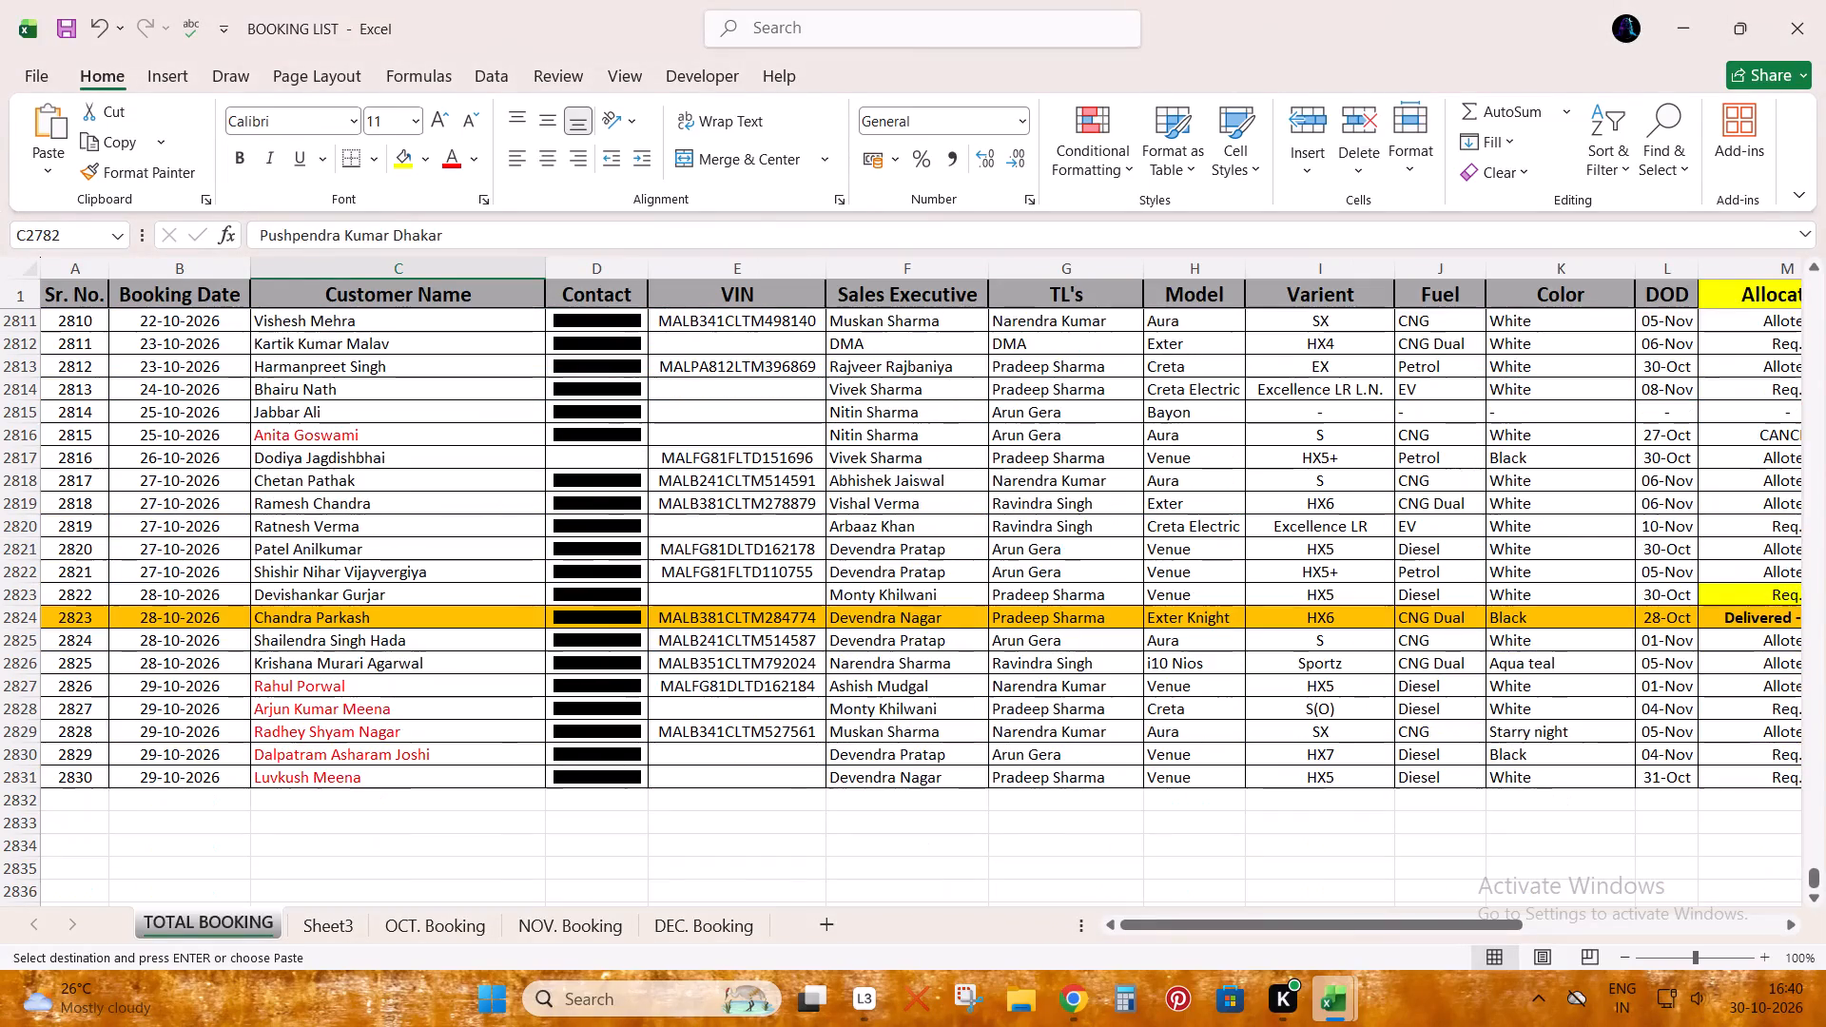
{"action": "left_click", "coordinate": [334, 574]}
{"action": "key", "text": "shift+space"}
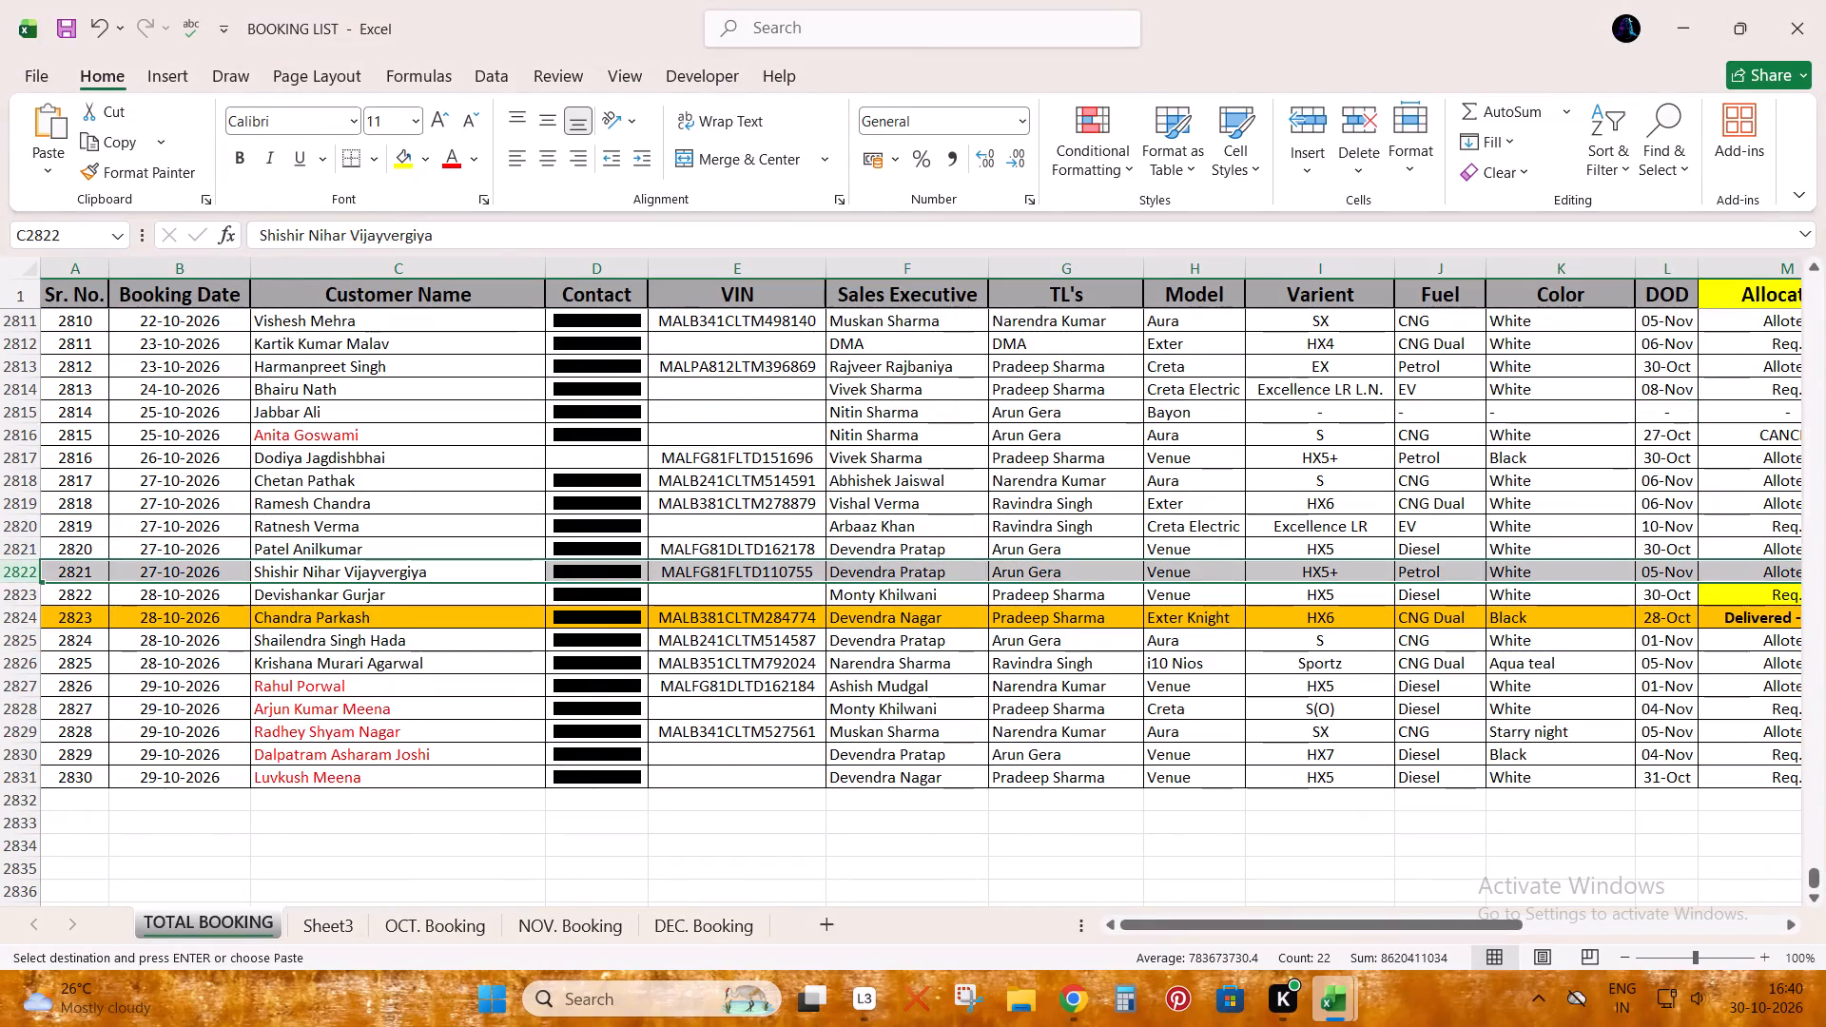
{"action": "left_click", "coordinate": [334, 574]}
{"action": "key", "text": "ctrl+c"}
{"action": "key", "text": "alt+Tab"}
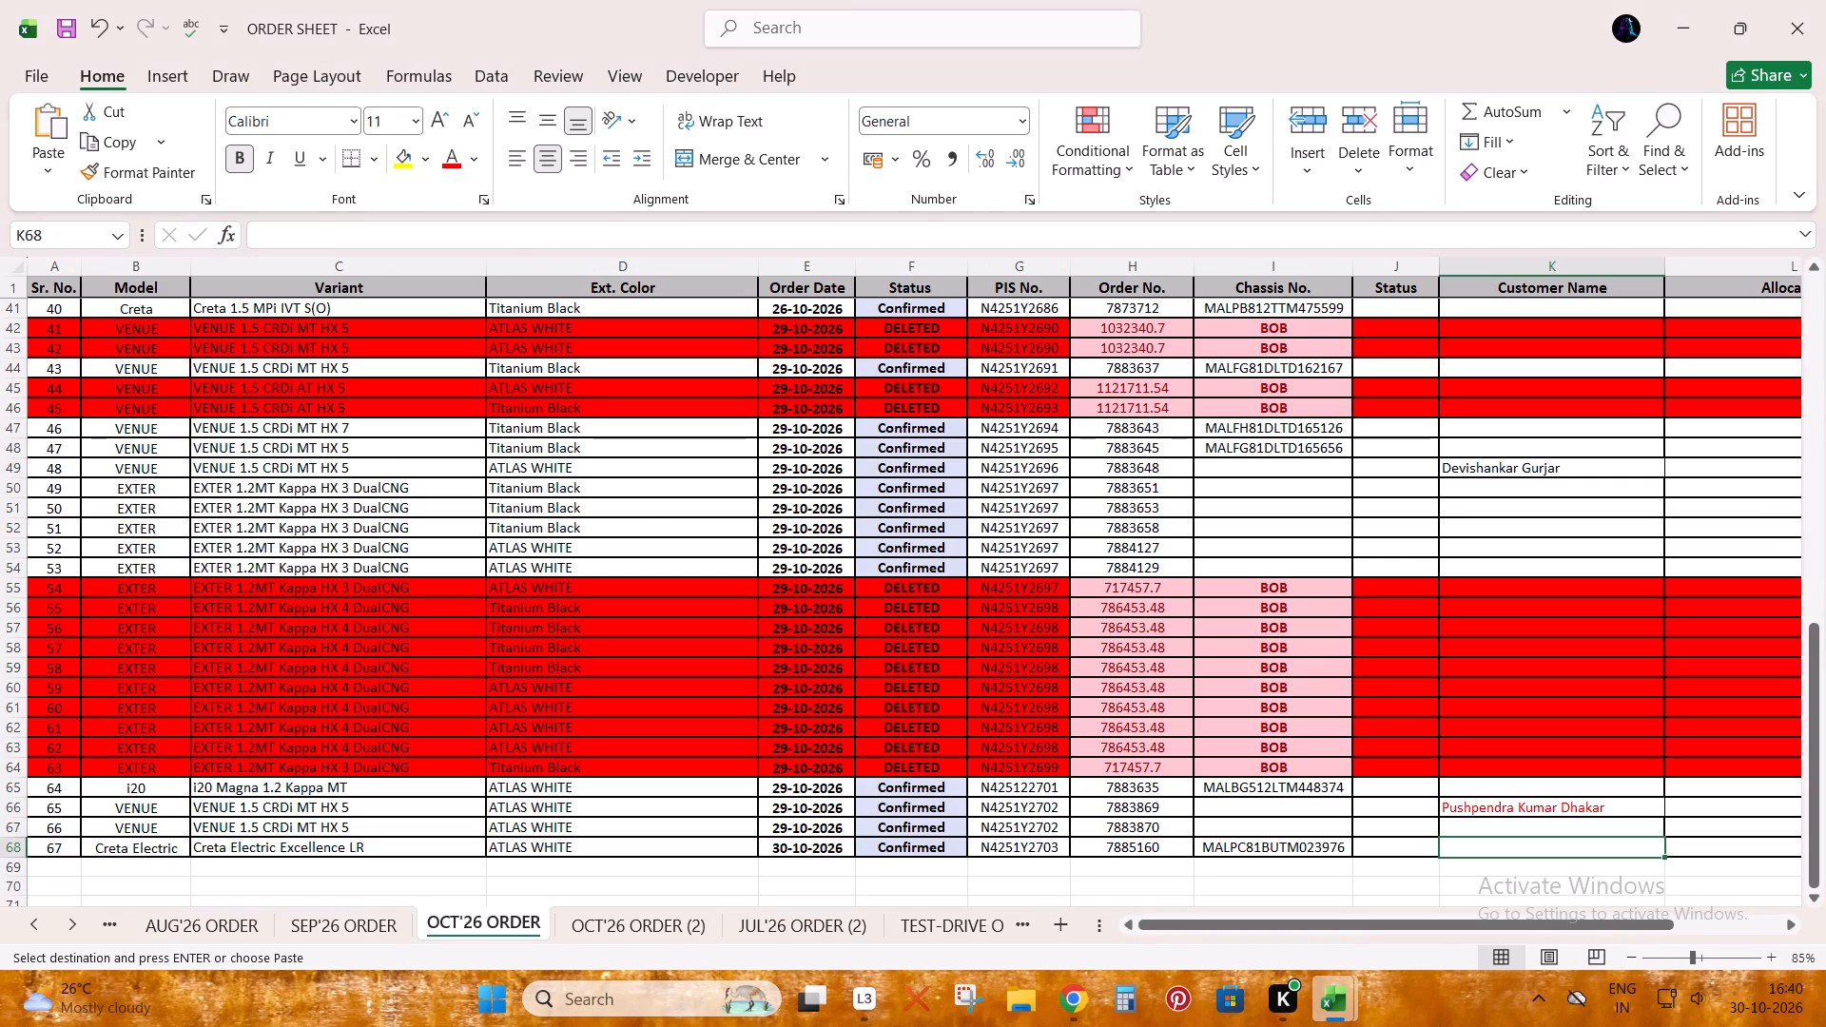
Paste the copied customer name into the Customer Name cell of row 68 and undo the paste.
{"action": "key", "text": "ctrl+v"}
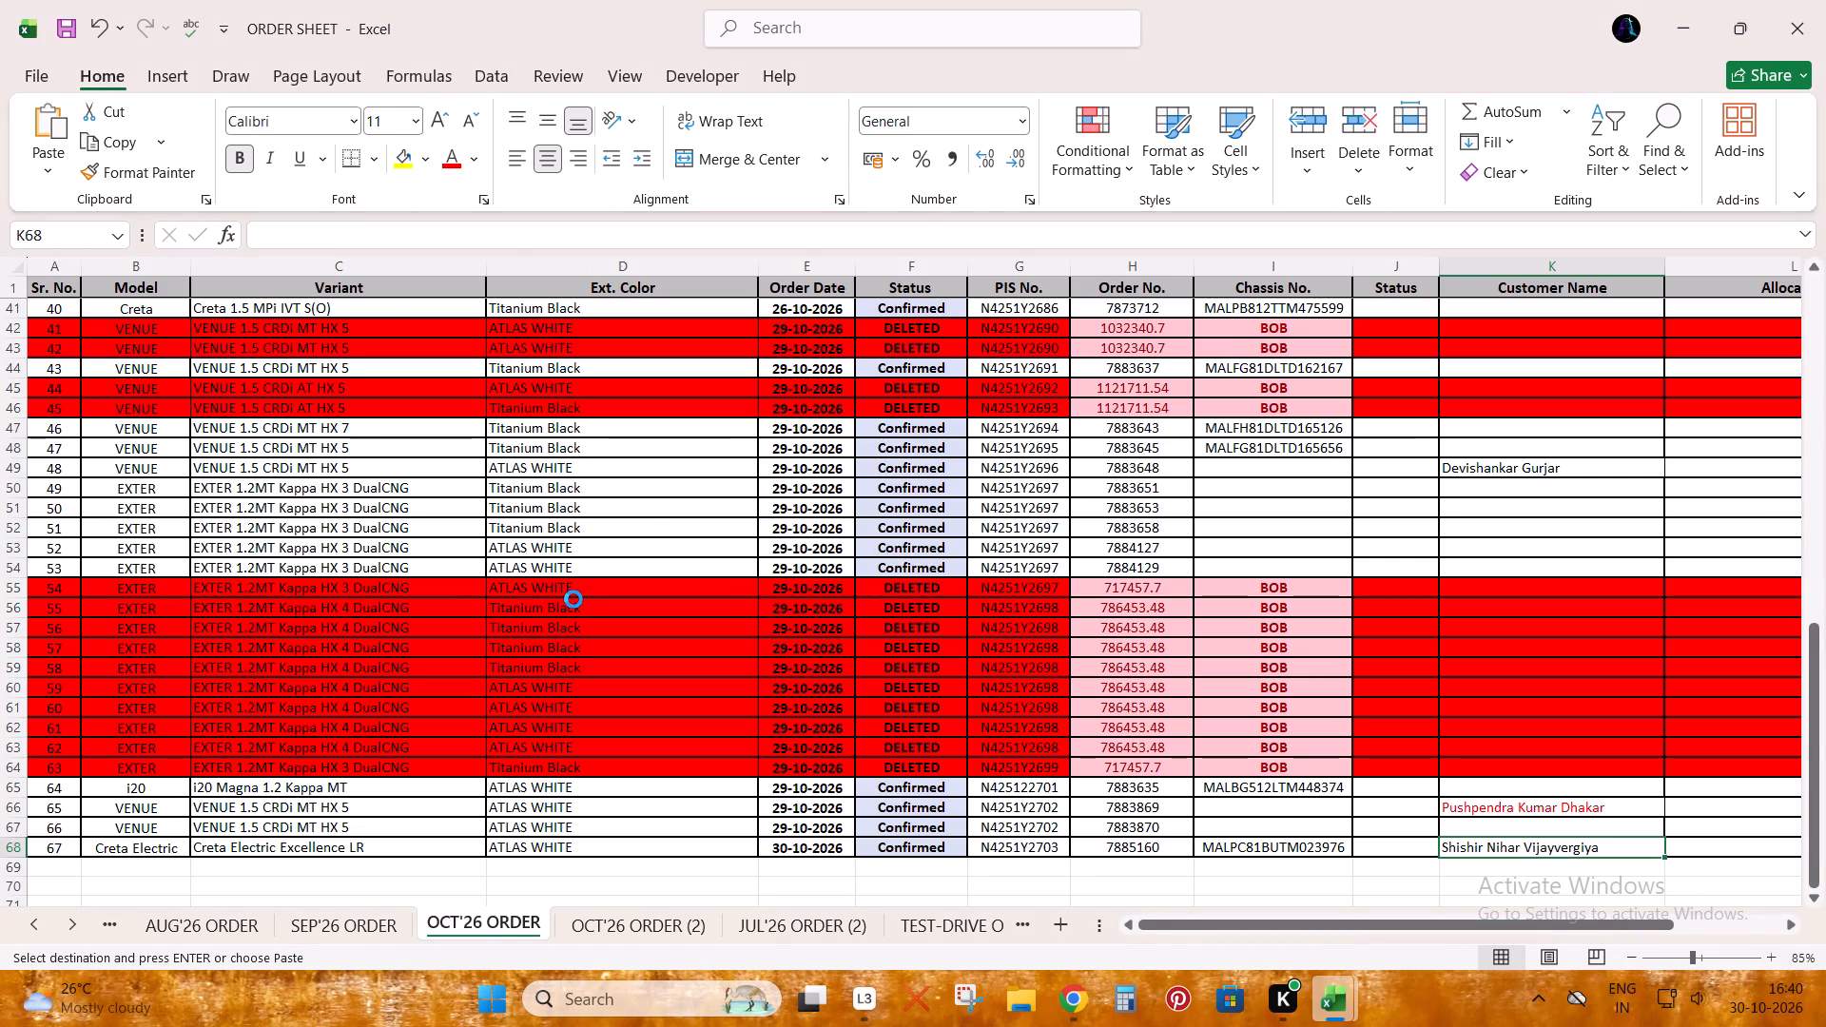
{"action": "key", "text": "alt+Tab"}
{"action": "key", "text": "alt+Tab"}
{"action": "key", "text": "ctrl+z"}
Paste the copied customer name into the Customer Name cell of row 67 on the OCT'26 ORDER sheet and save the workbook.
{"action": "key", "text": "Up"}
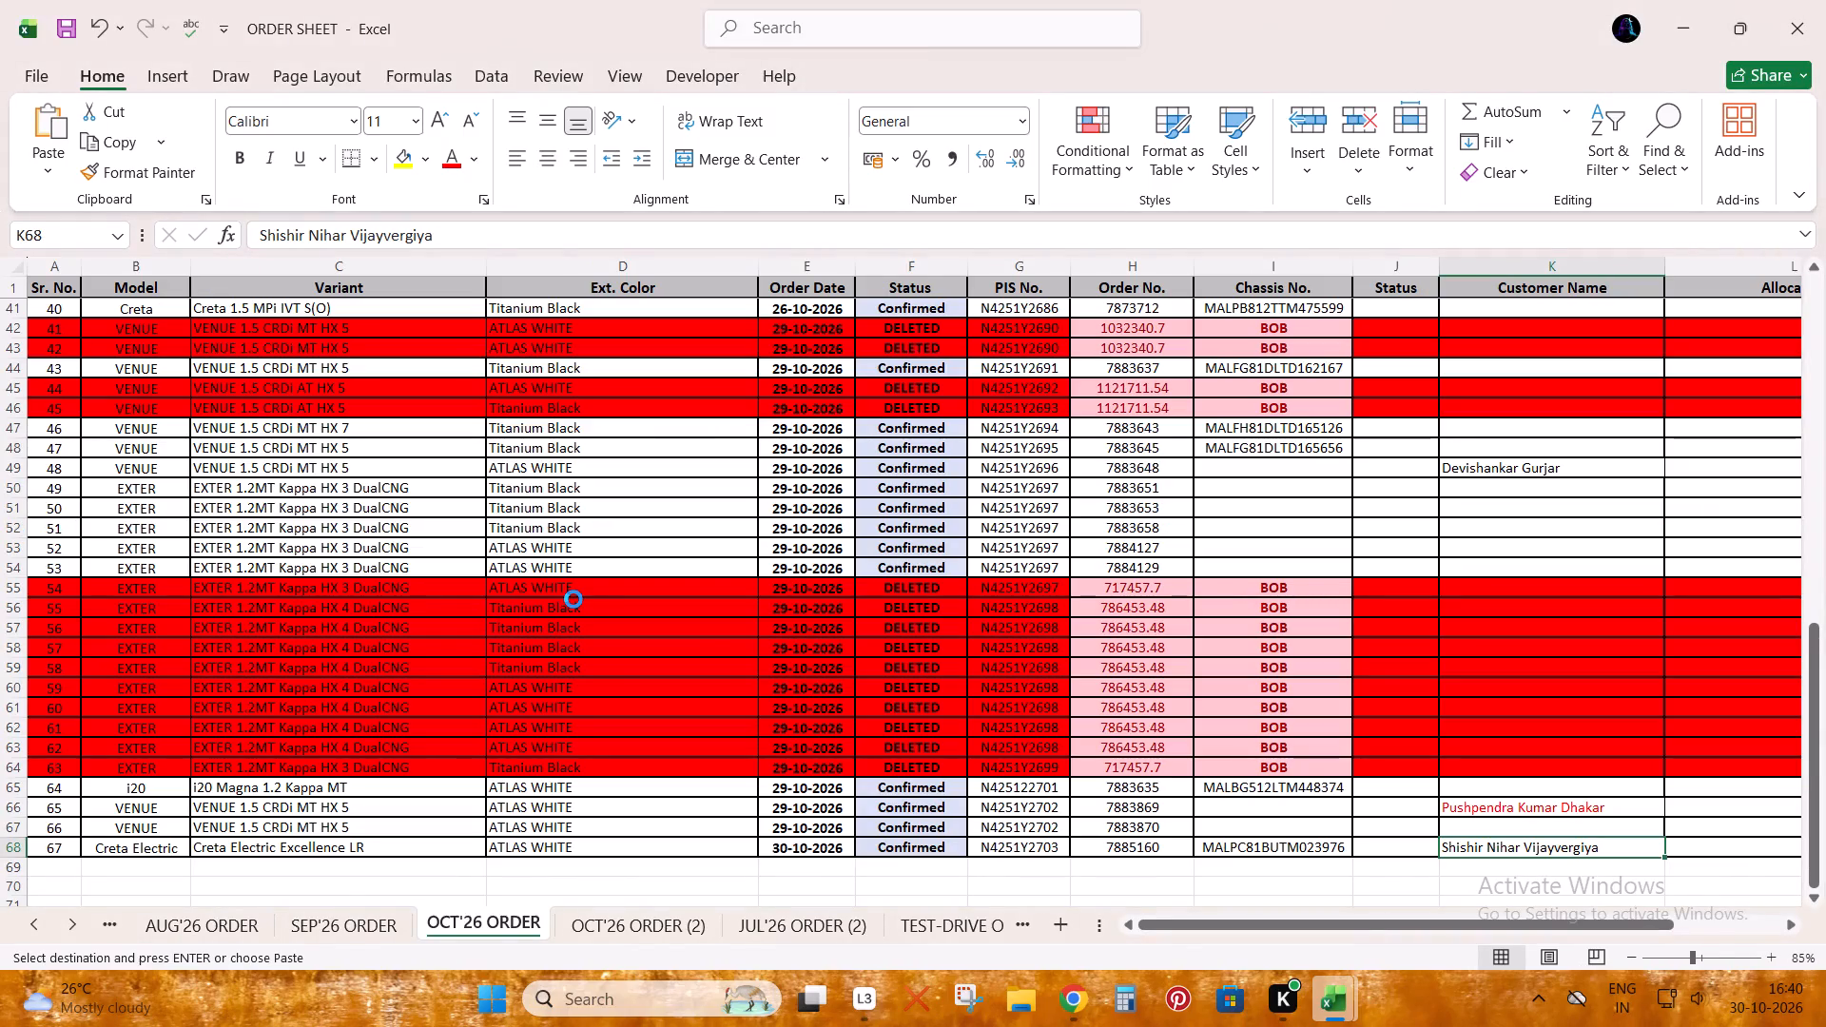
{"action": "key", "text": "ctrl+v"}
{"action": "key", "text": "Down"}
{"action": "key", "text": "Left"}
{"action": "key", "text": "Up"}
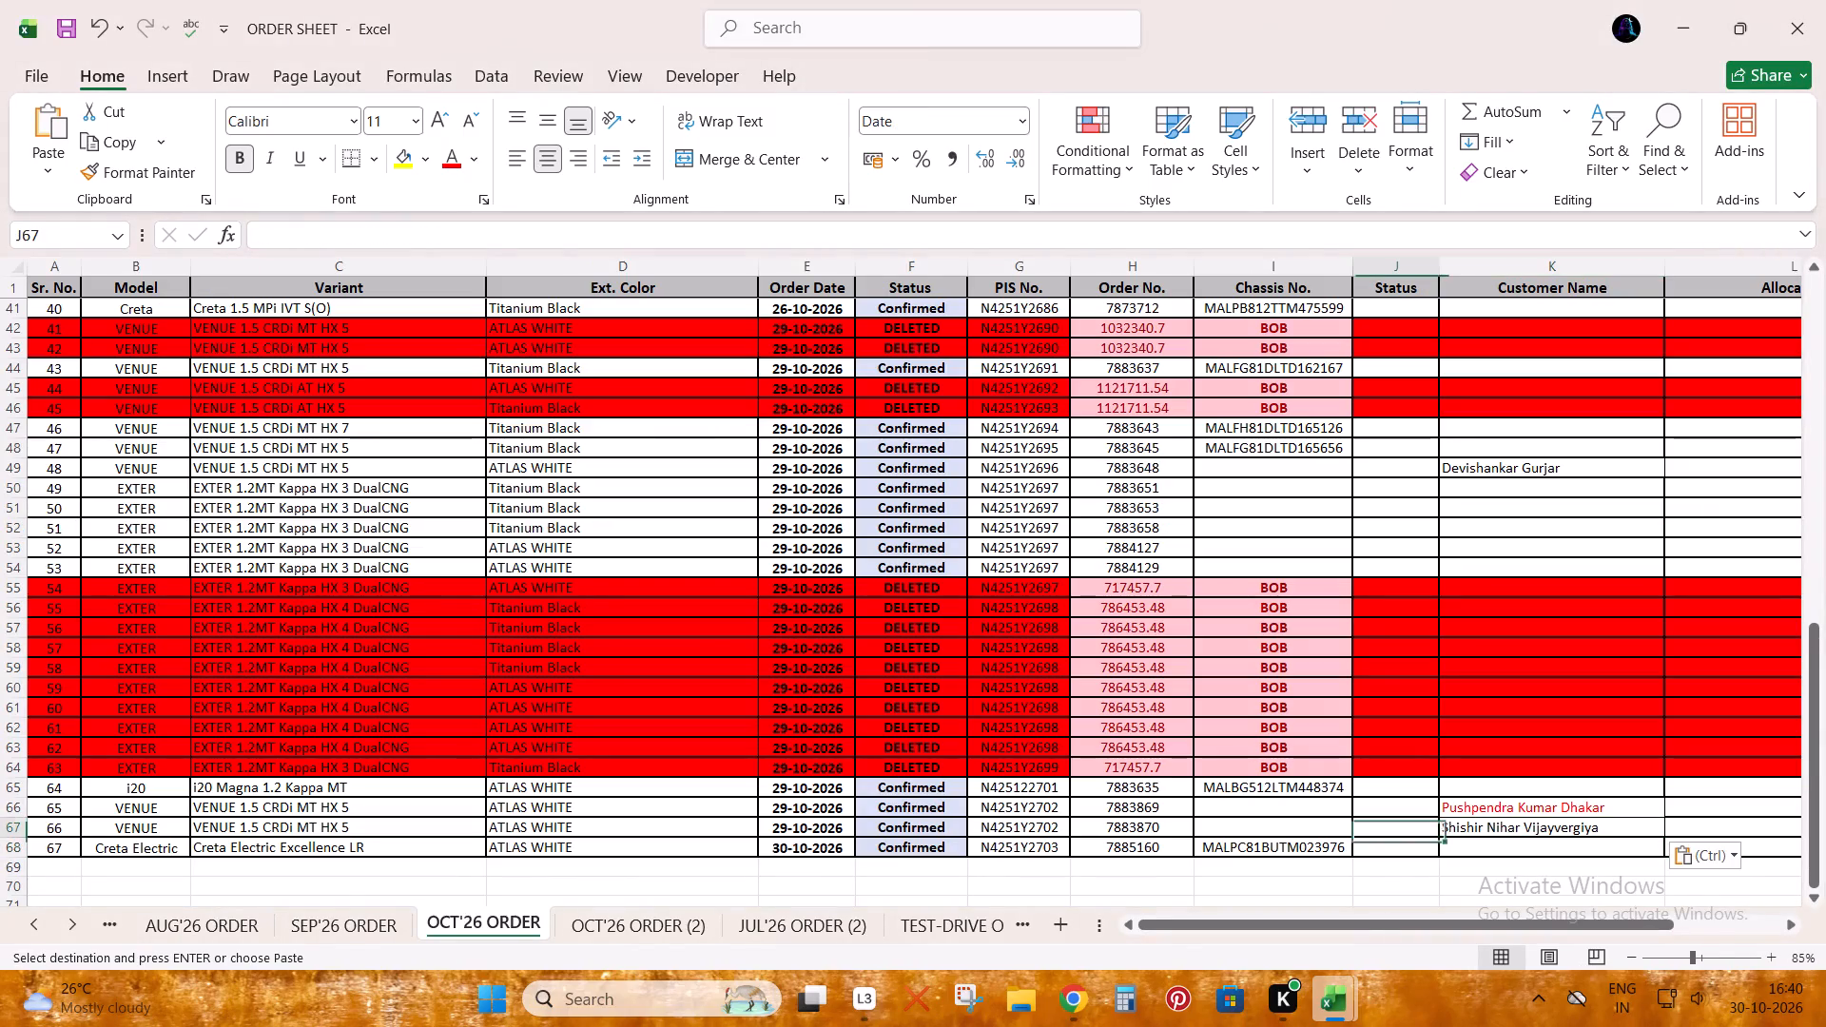
{"action": "key", "text": "ctrl+s"}
Switch to the BOOKING LIST workbook, set the Allocation of row 2822 to Req., and review the row's cells back to Allocation.
{"action": "key", "text": "alt+Tab"}
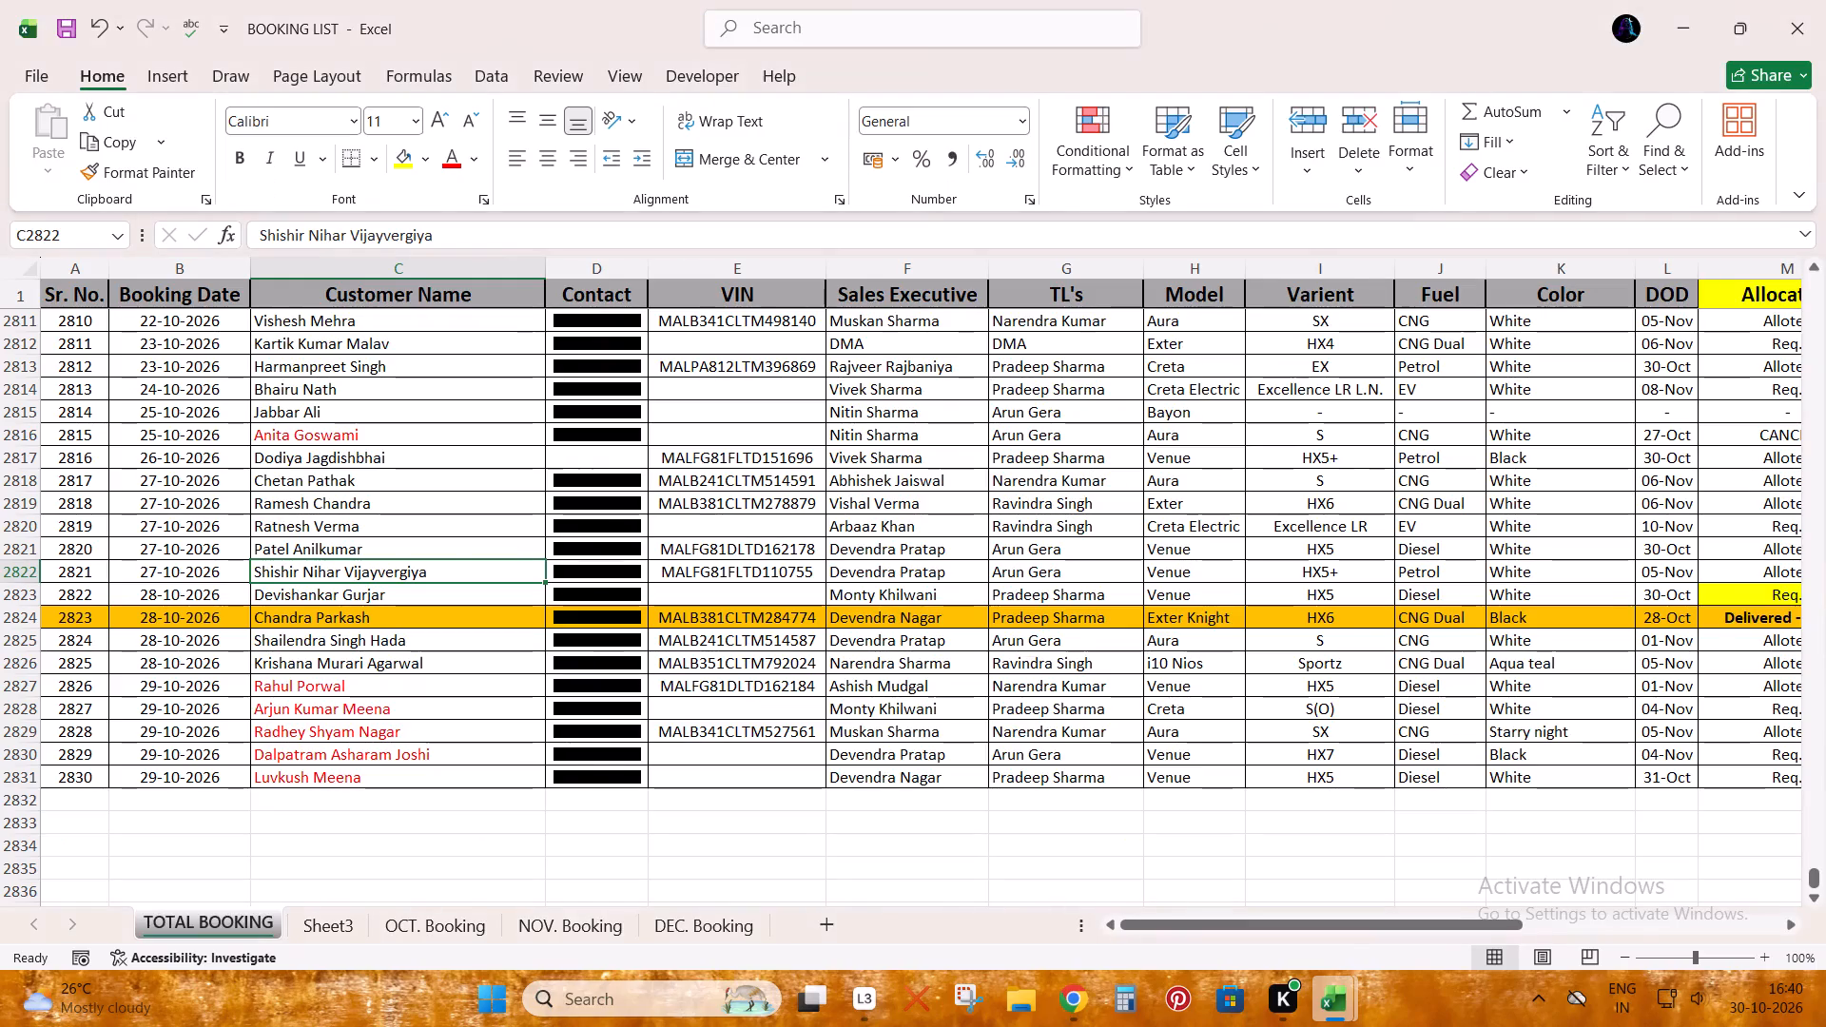
{"action": "key", "text": "ctrl+Right"}
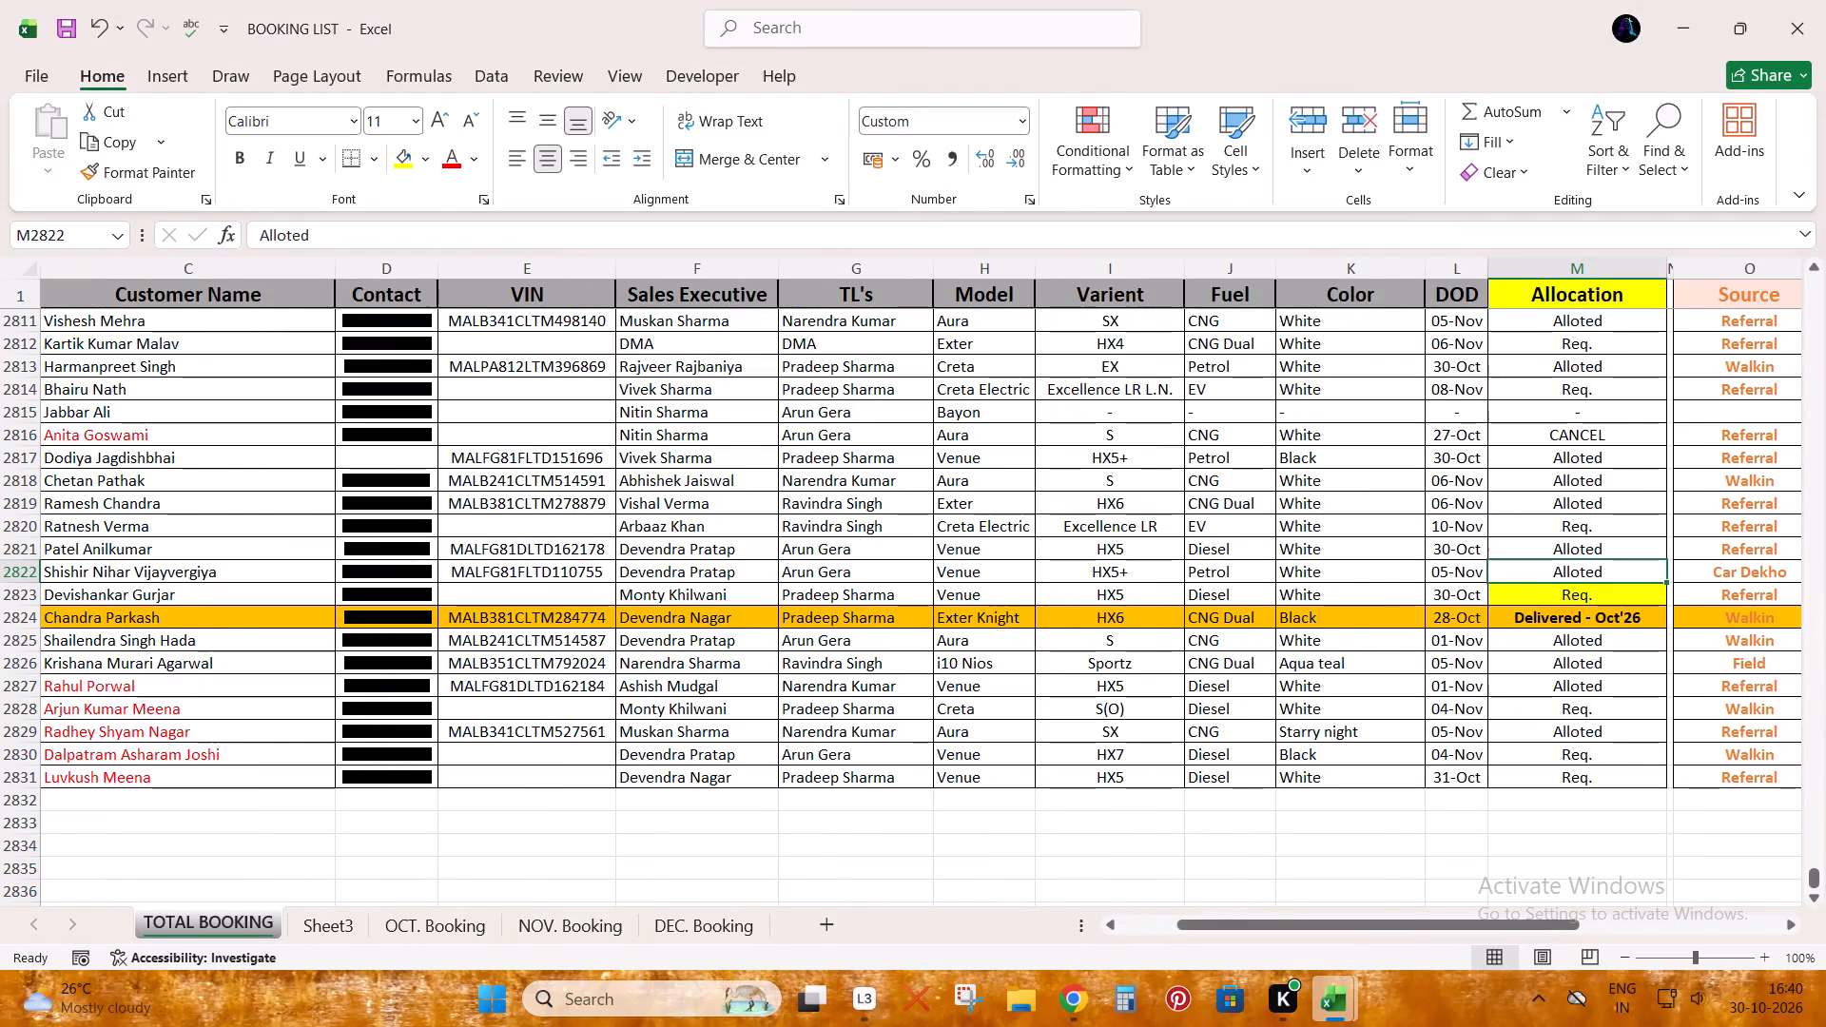
{"action": "key", "text": "r"}
{"action": "key", "text": "Left"}
{"action": "key", "text": "Left"}
{"action": "key", "text": "Left"}
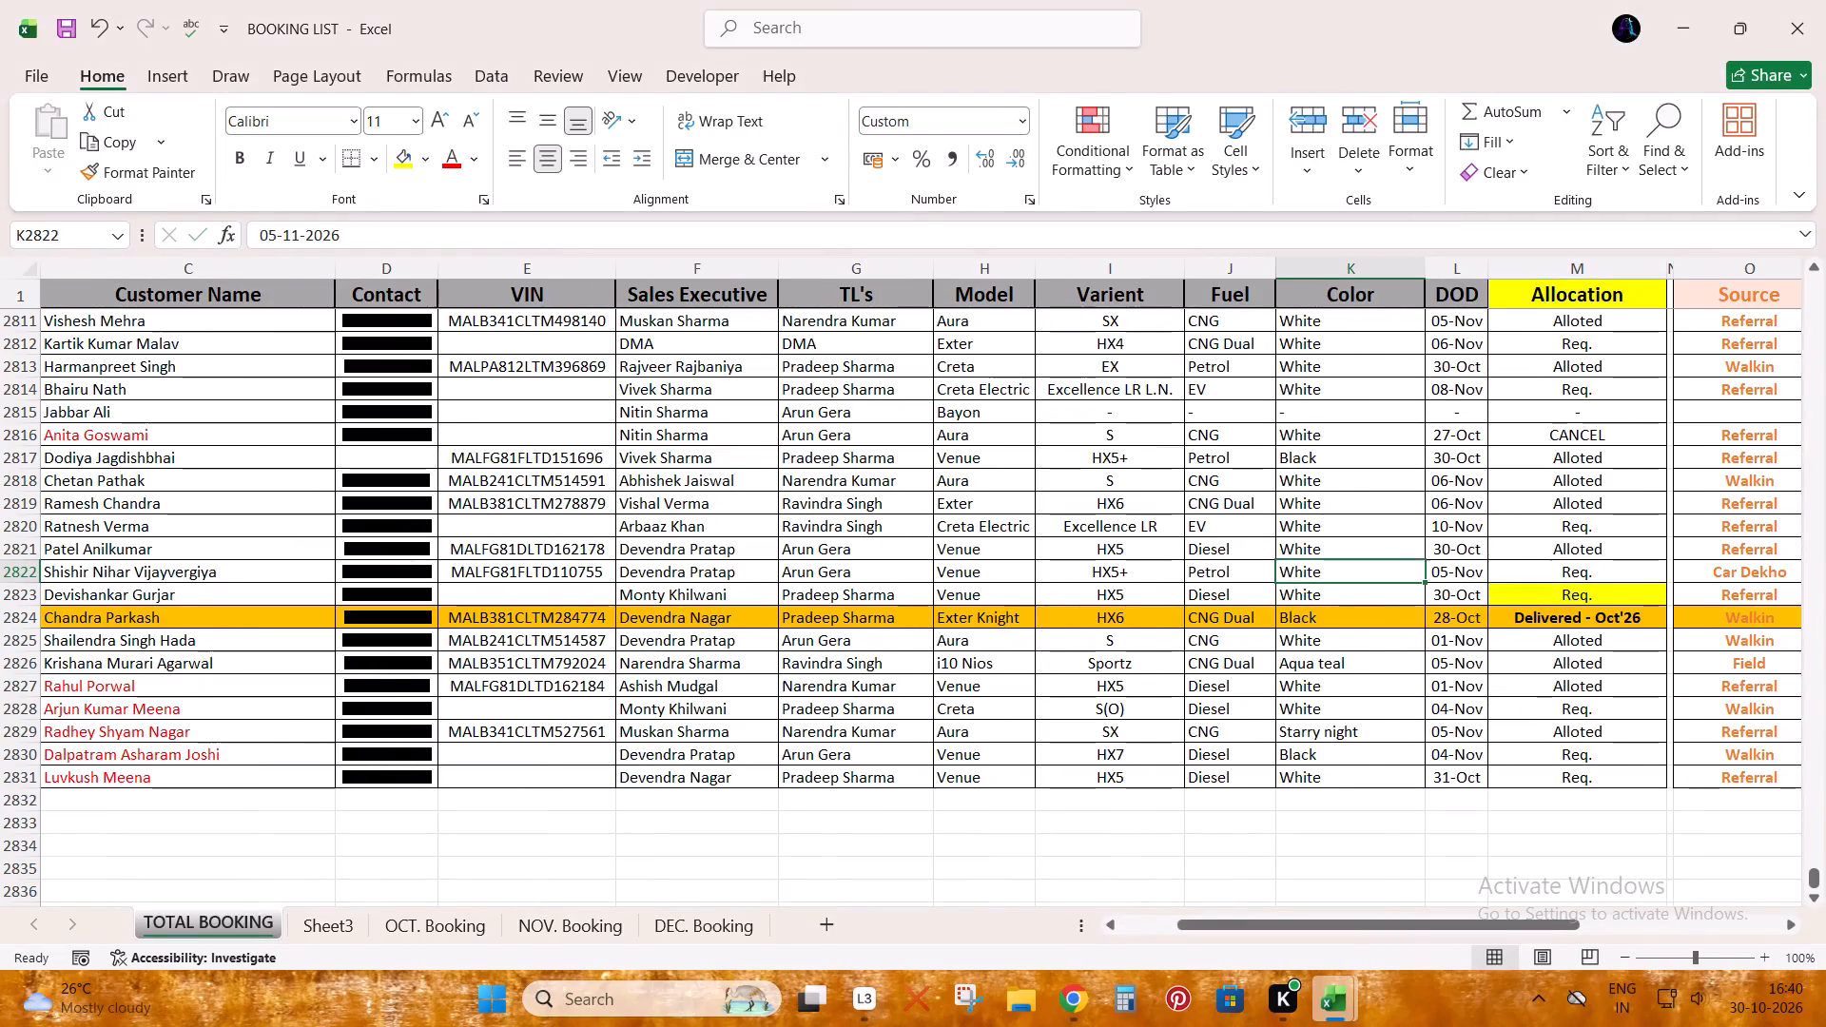
{"action": "key", "text": "Left"}
{"action": "key", "text": "Right"}
{"action": "key", "text": "Right"}
{"action": "key", "text": "Right"}
{"action": "key", "text": "Right"}
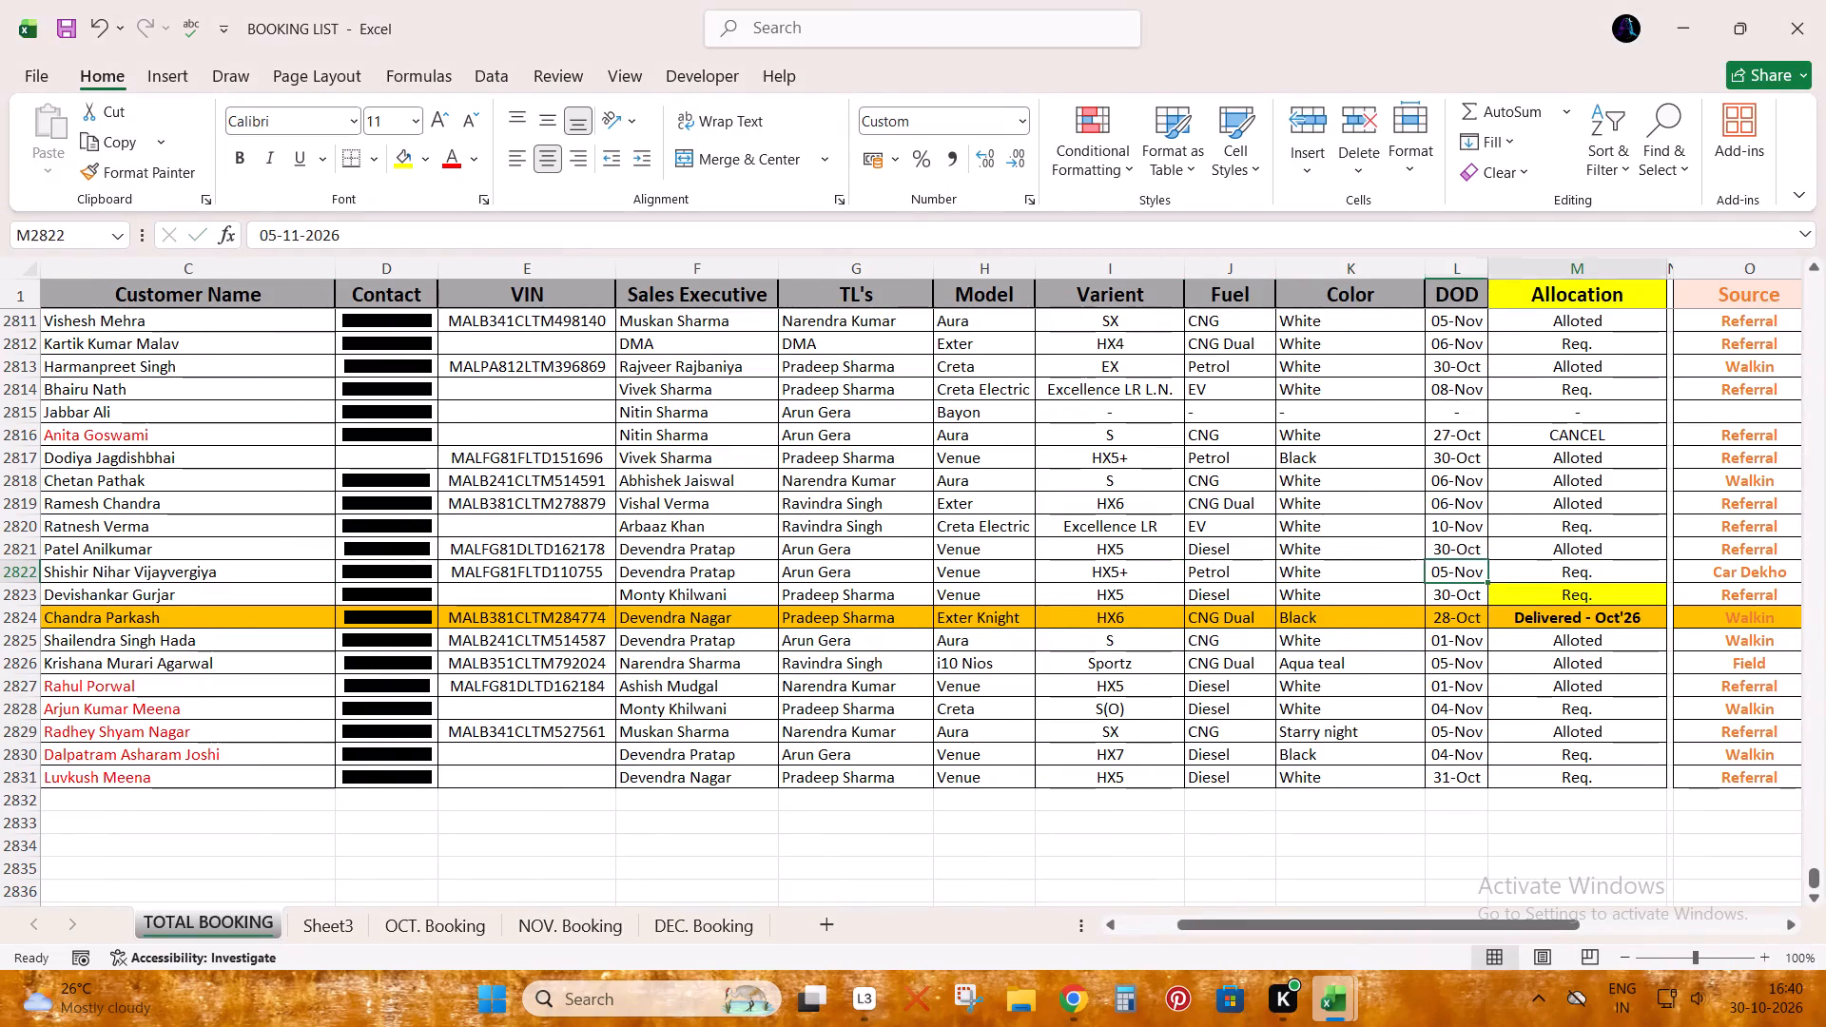
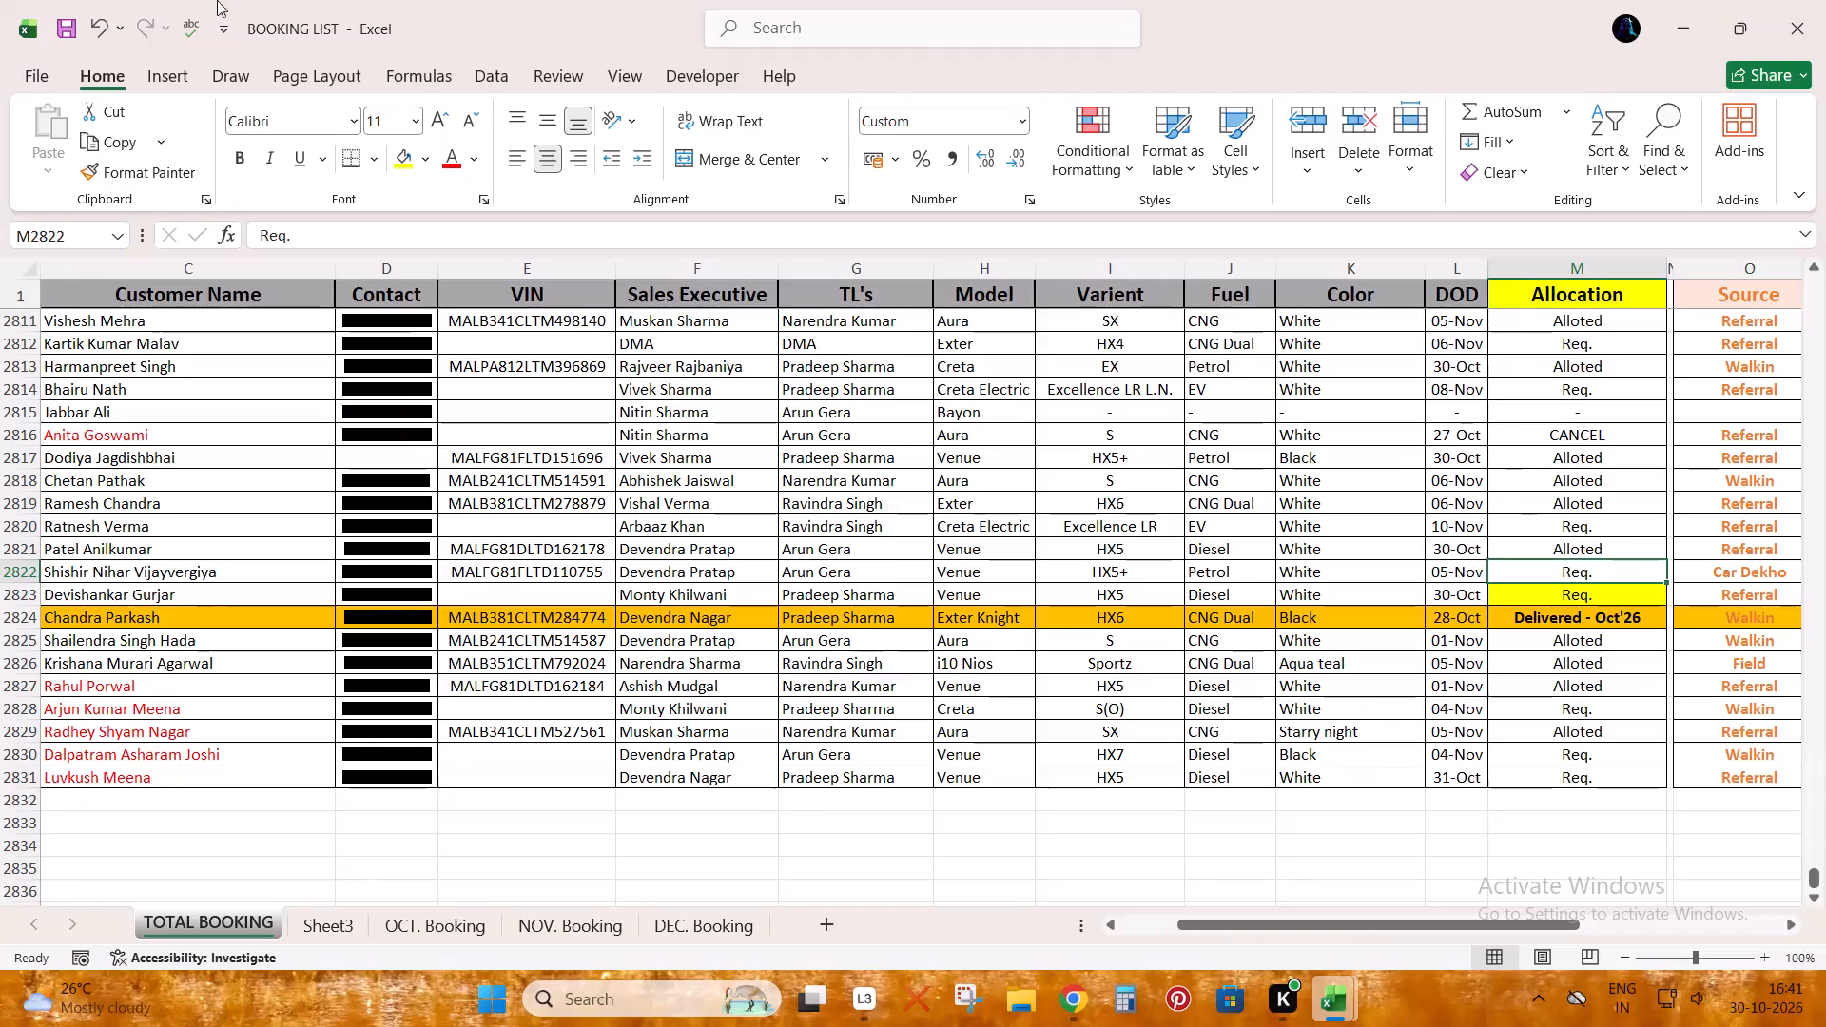
Highlight the Allocation cell of row 2822 in the BOOKING LIST with a yellow fill.
{"action": "left_click", "coordinate": [400, 150]}
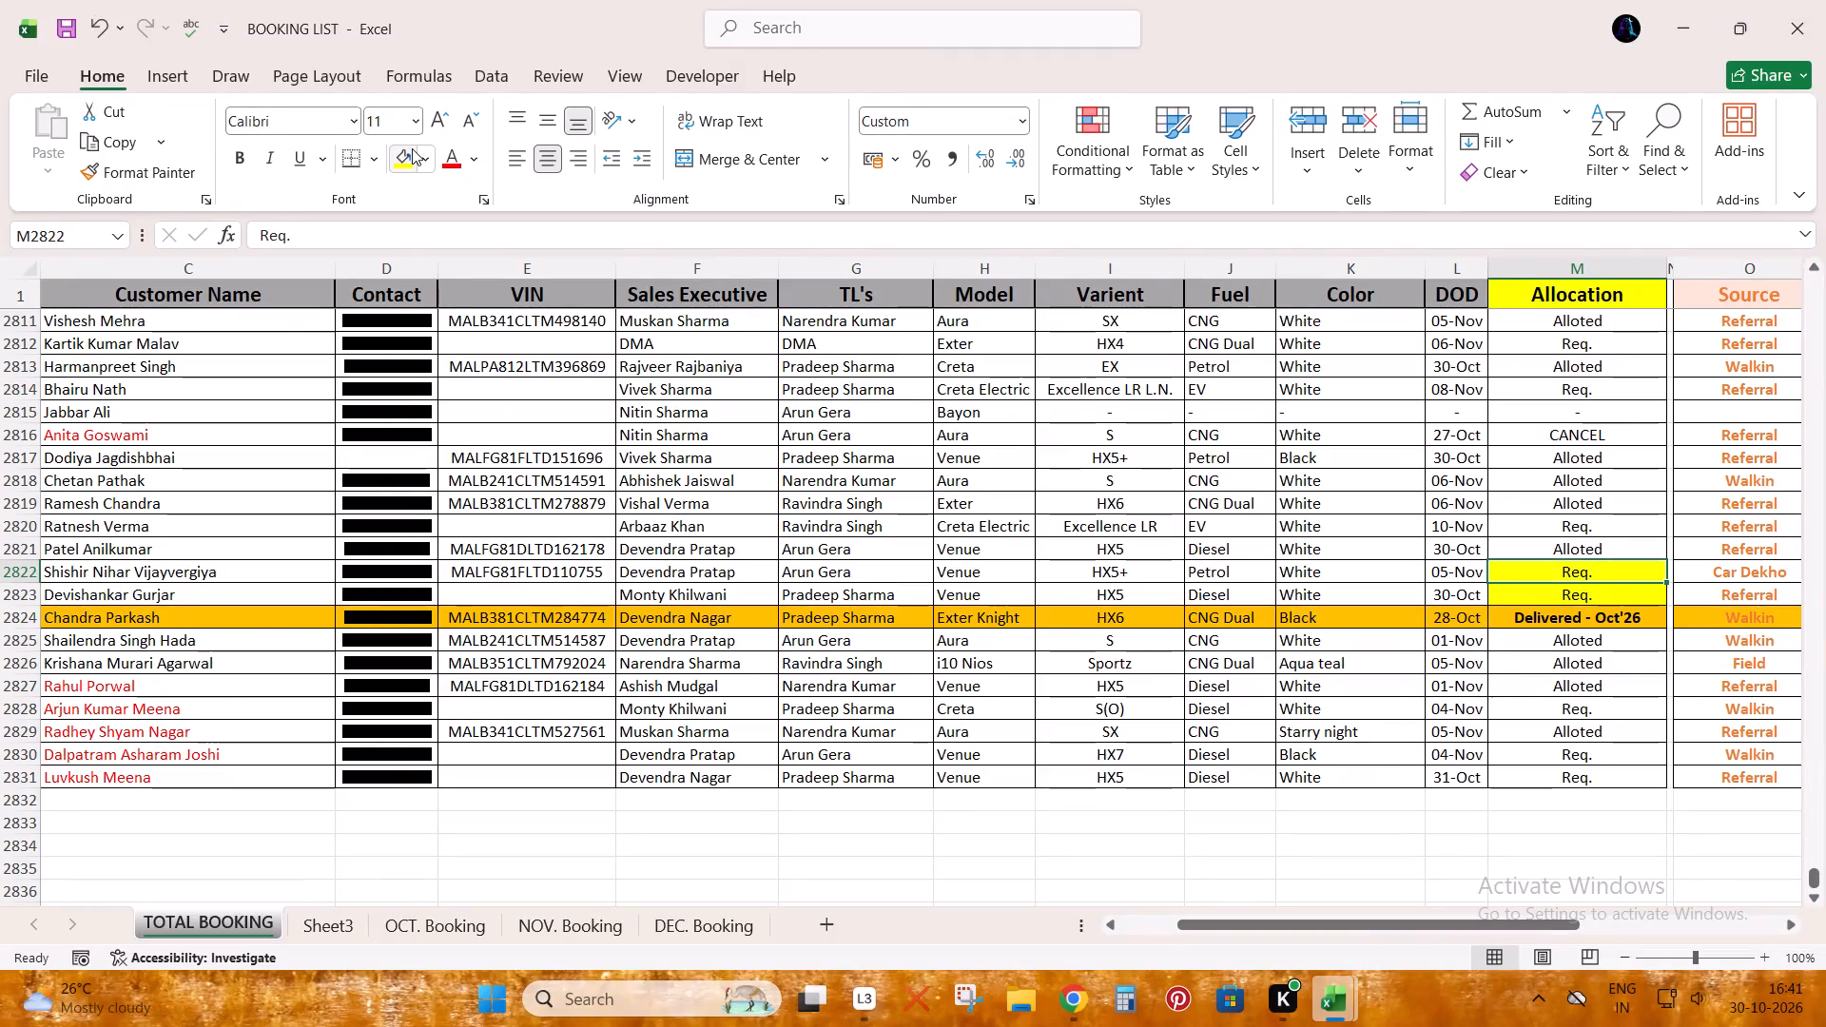
{"action": "key", "text": "alt+Tab"}
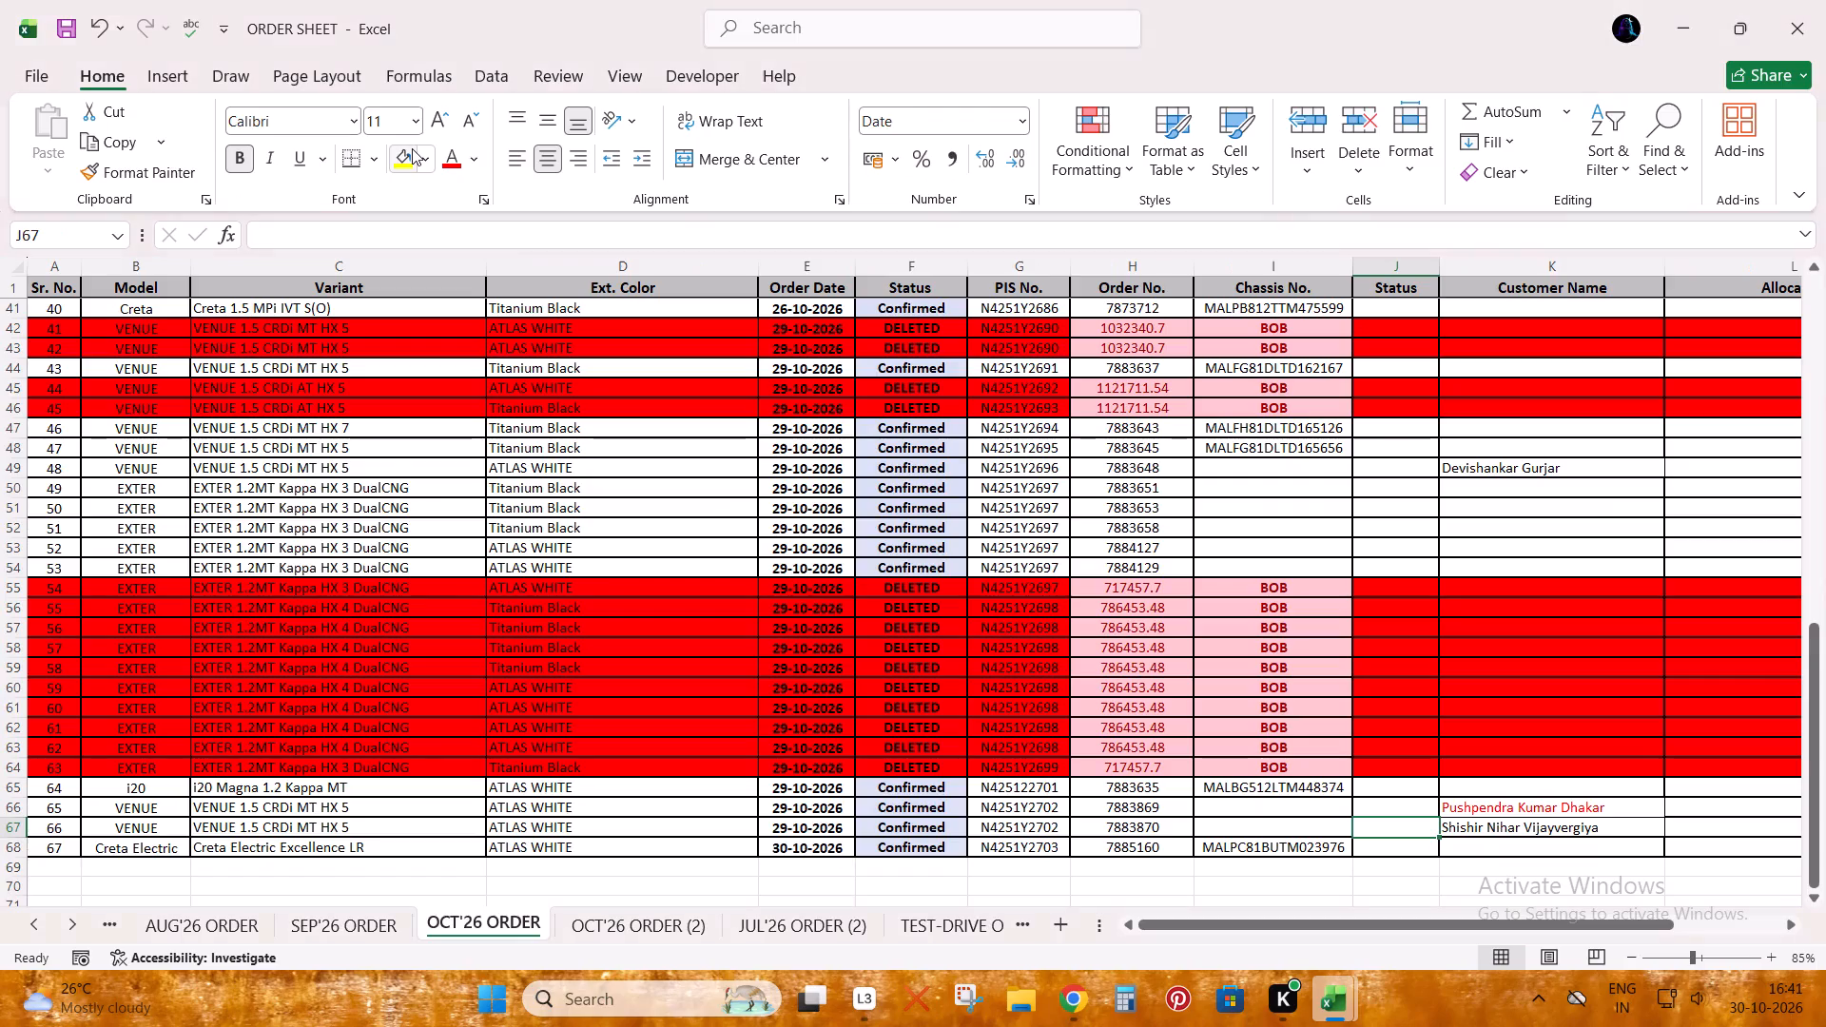
{"action": "key", "text": "alt+Tab"}
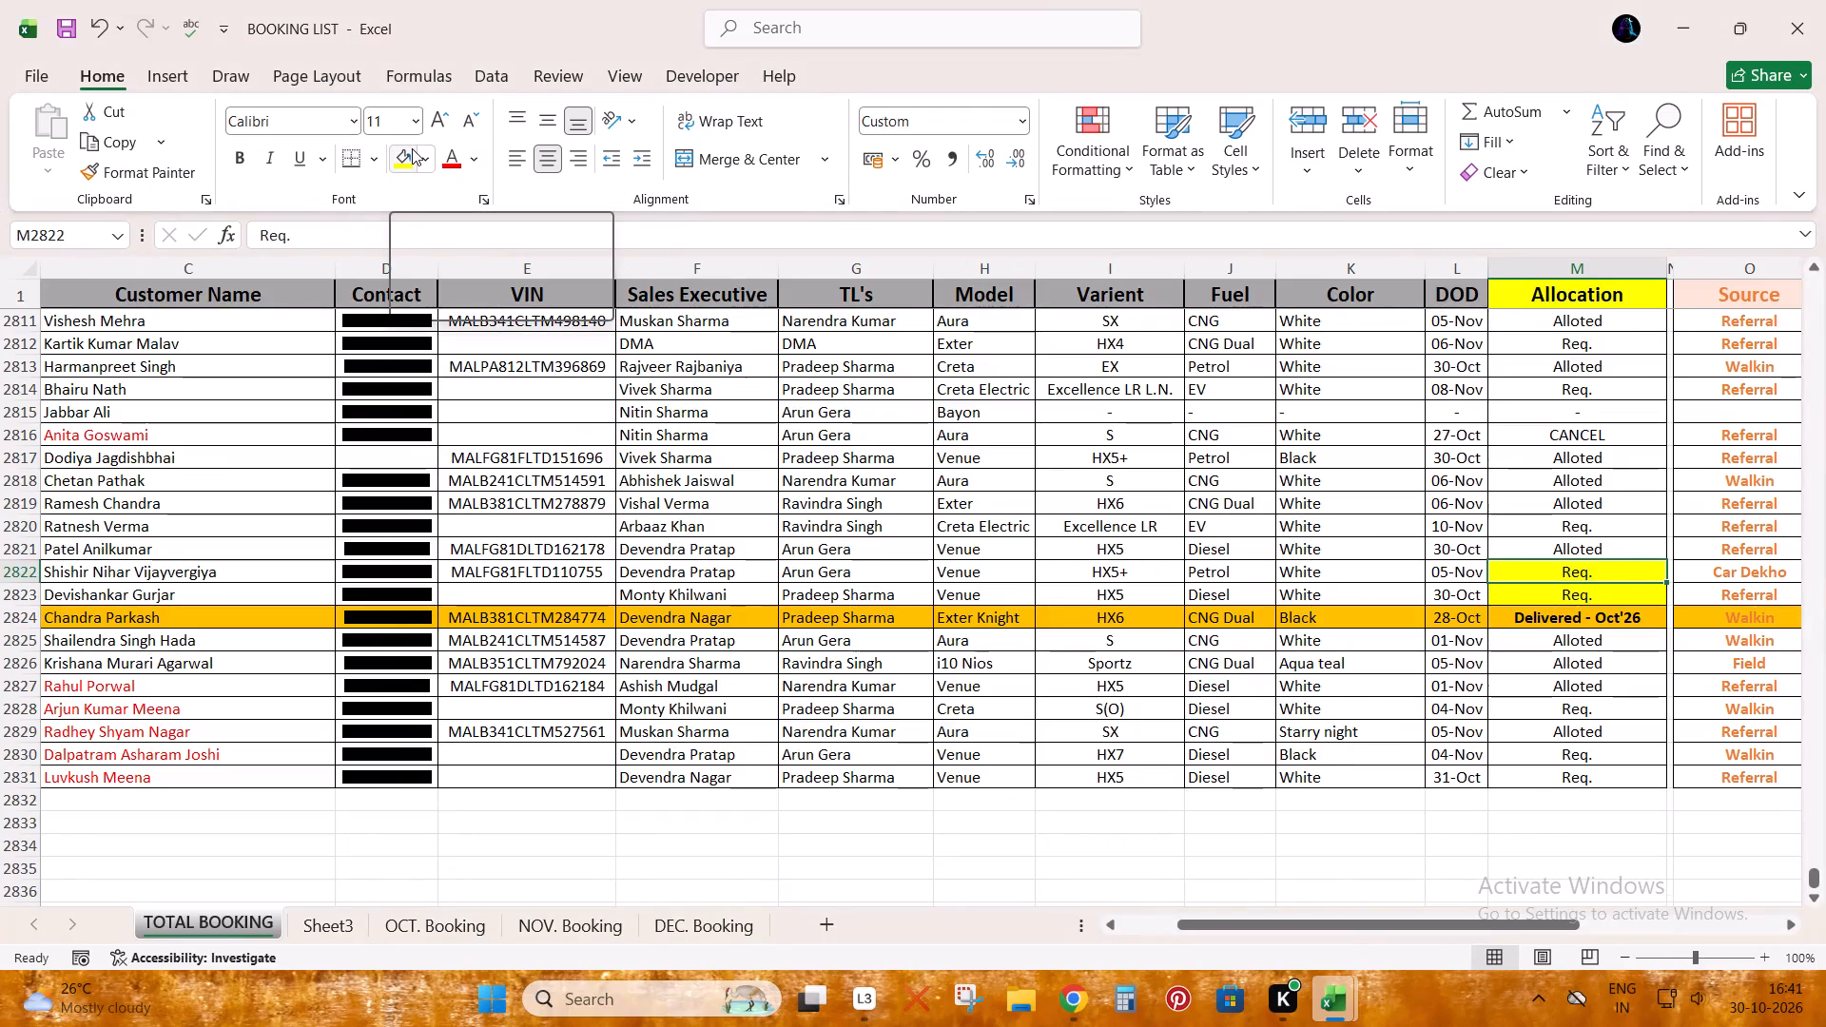
Copy the VIN of row 2822 on the TOTAL BOOKING sheet.
{"action": "key", "text": "Left"}
{"action": "key", "text": "Left"}
{"action": "key", "text": "Left"}
{"action": "key", "text": "Left"}
{"action": "key", "text": "Left"}
{"action": "key", "text": "Left"}
{"action": "key", "text": "Left"}
{"action": "key", "text": "Left"}
{"action": "key", "text": "Left"}
{"action": "key", "text": "Left"}
{"action": "key", "text": "Left"}
{"action": "key", "text": "Left"}
{"action": "key", "text": "Left"}
{"action": "key", "text": "Right"}
{"action": "key", "text": "Right"}
{"action": "key", "text": "Right"}
{"action": "key", "text": "Right"}
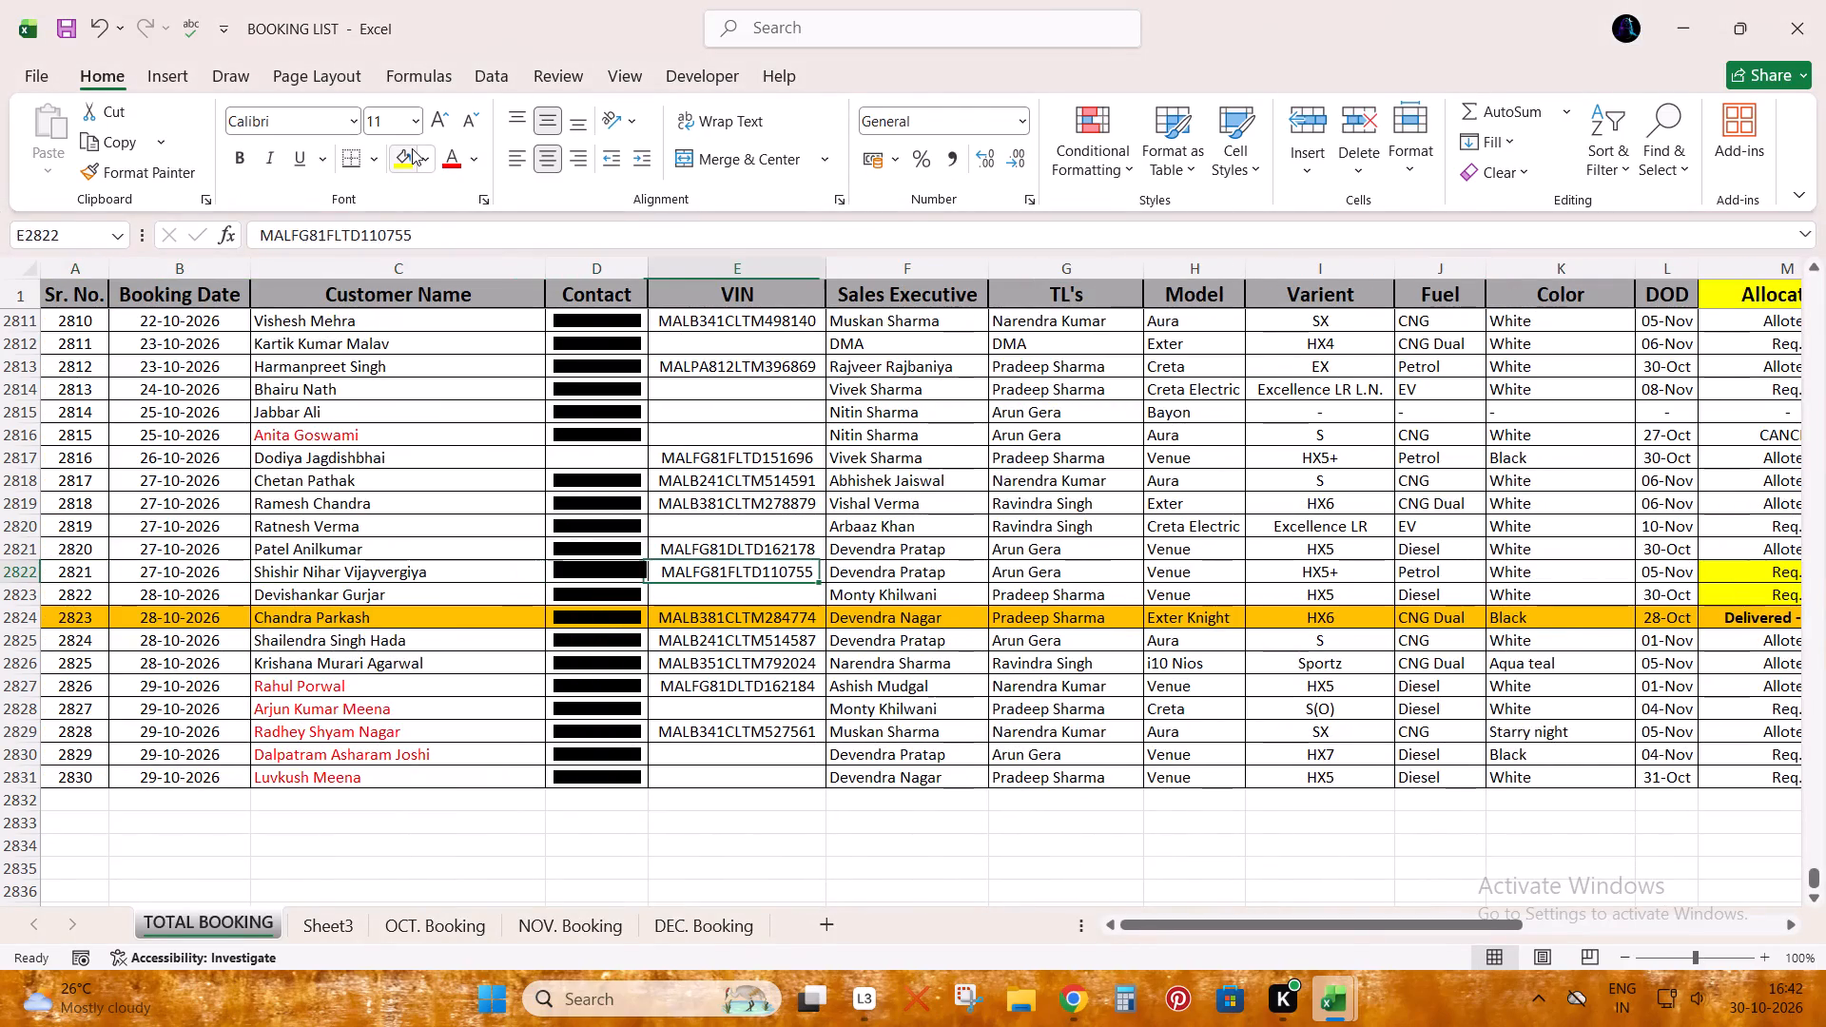
{"action": "key", "text": "ctrl+c"}
Switch to the ALLOCATION STOCK SHEET workbook and search the STOCK sheet for the copied VIN.
{"action": "key", "text": "alt+Tab"}
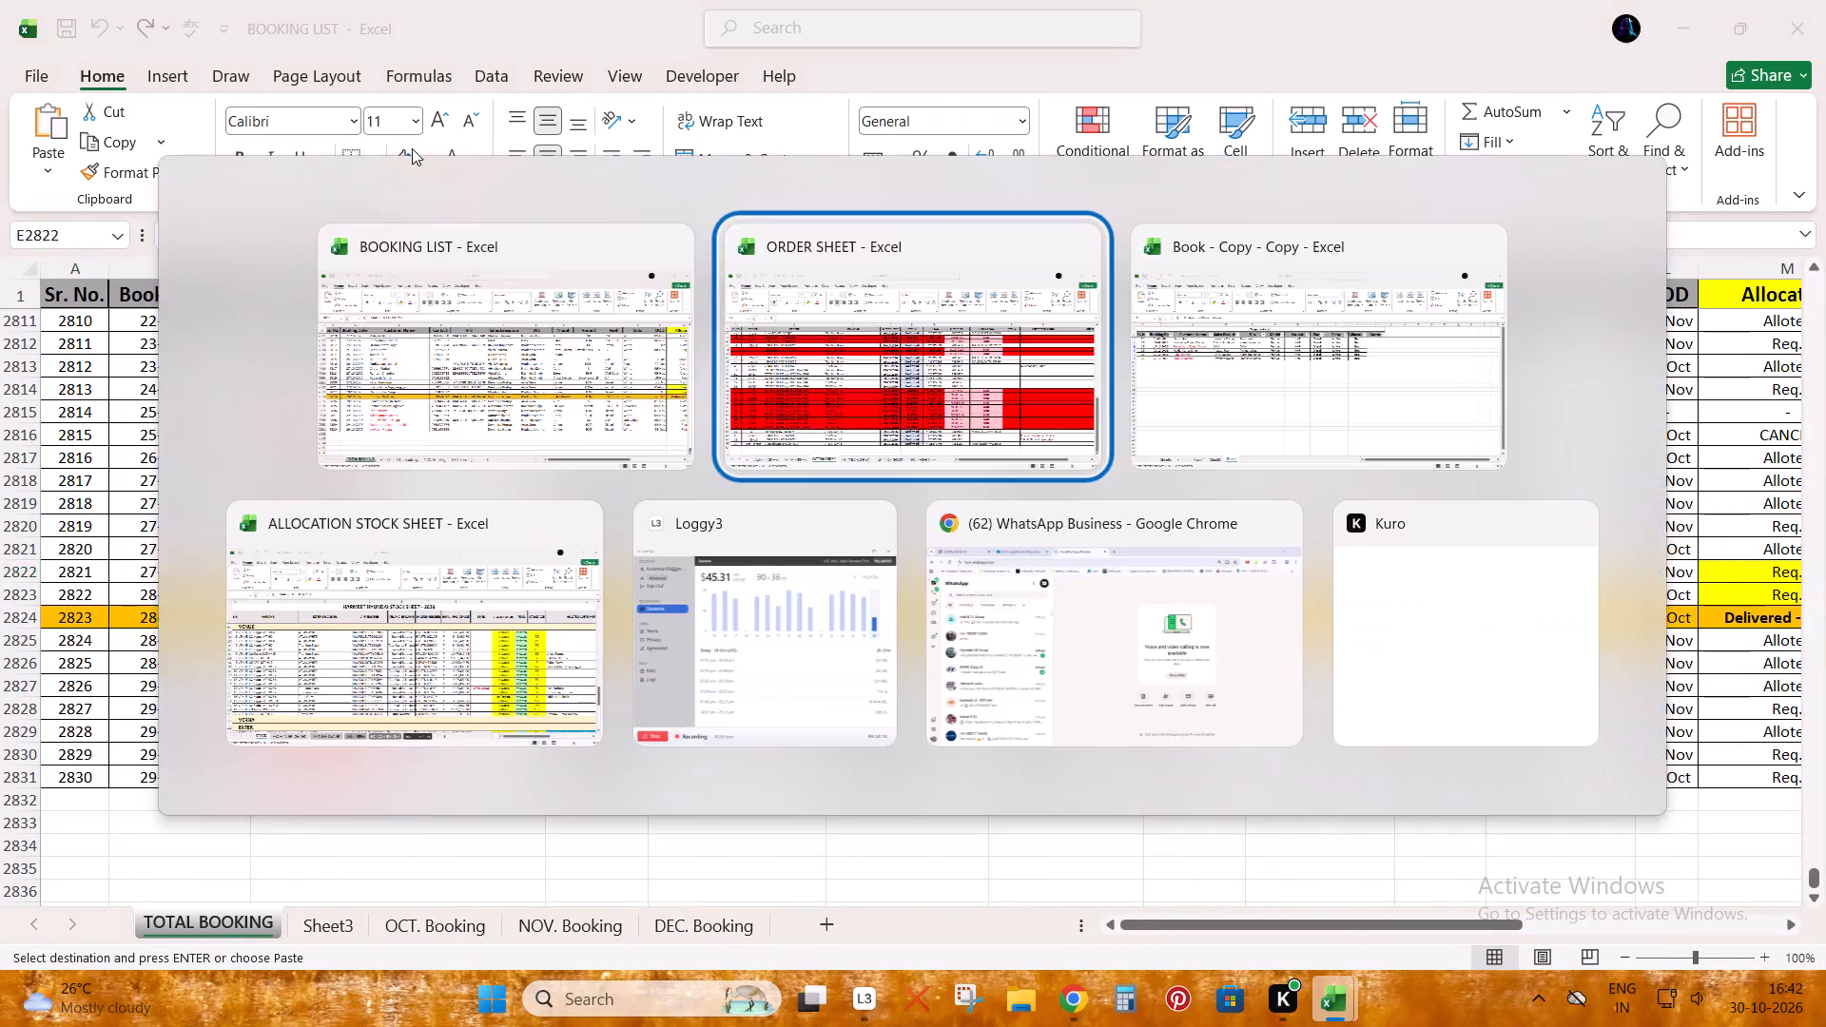
{"action": "key", "text": "alt+Tab"}
{"action": "key", "text": "alt+Tab"}
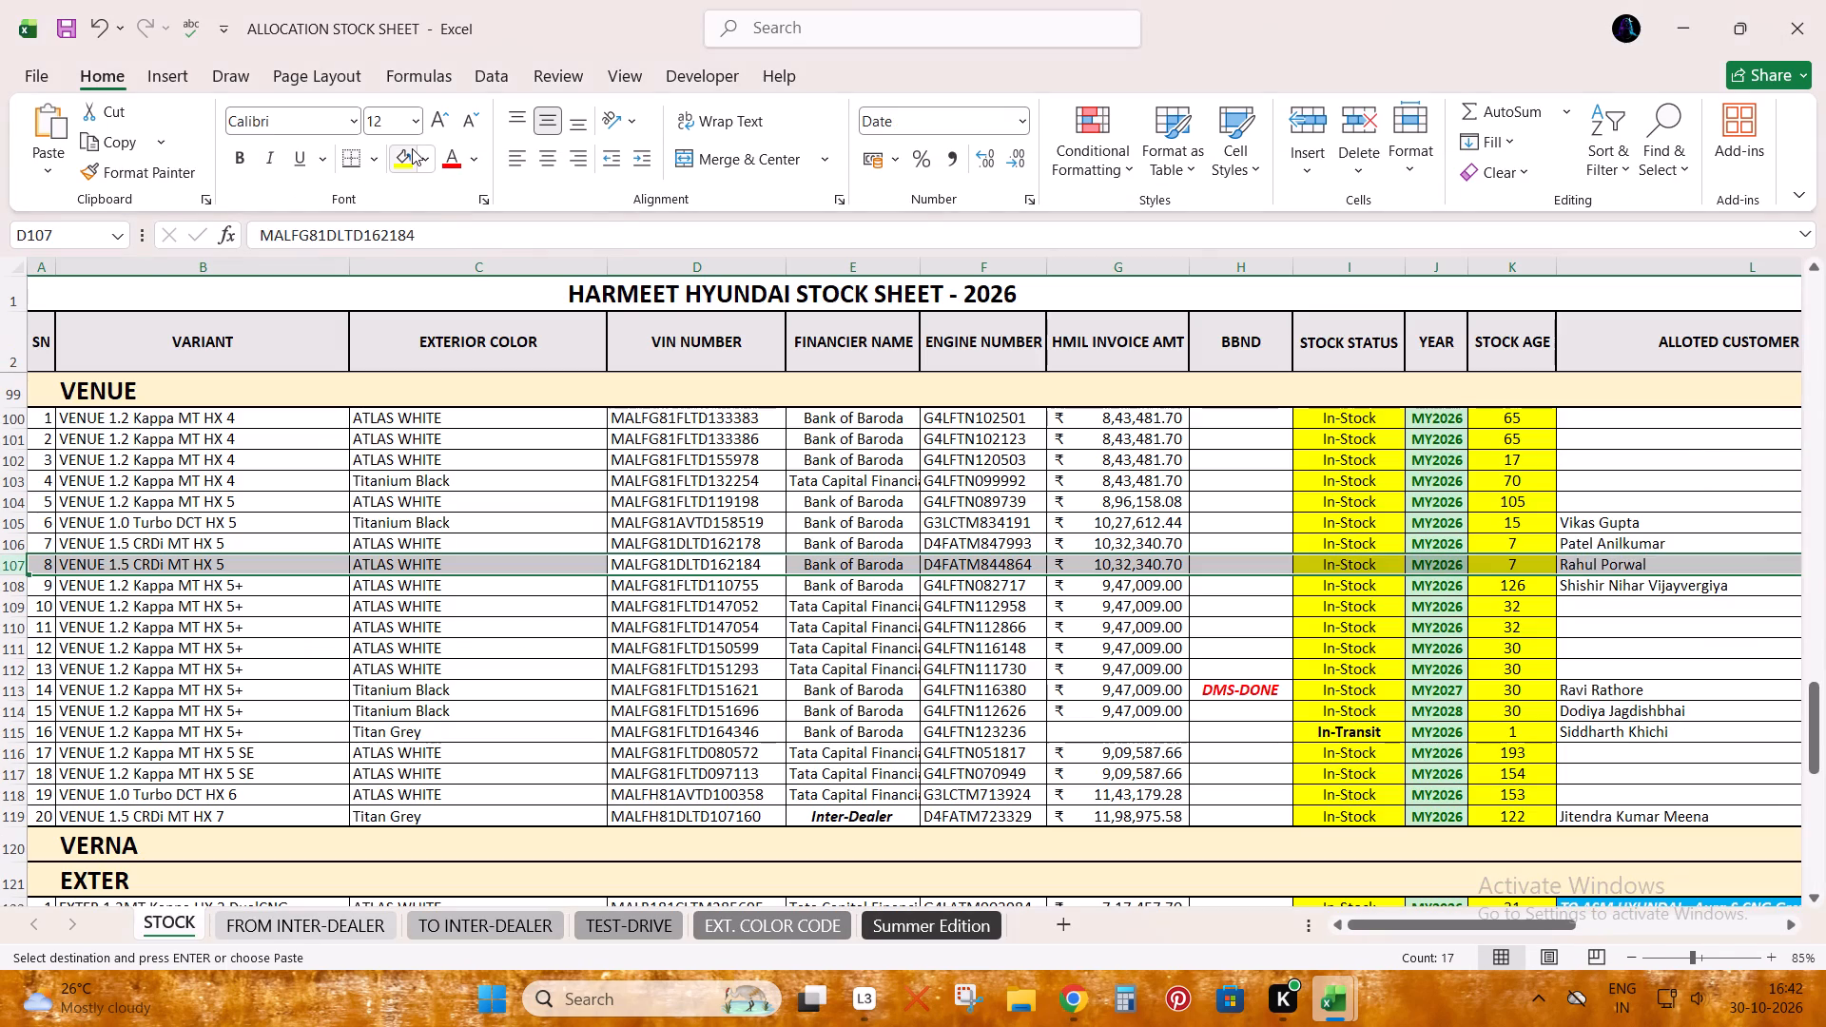
{"action": "key", "text": "Down"}
{"action": "key", "text": "ctrl+f"}
{"action": "key", "text": "ctrl+v"}
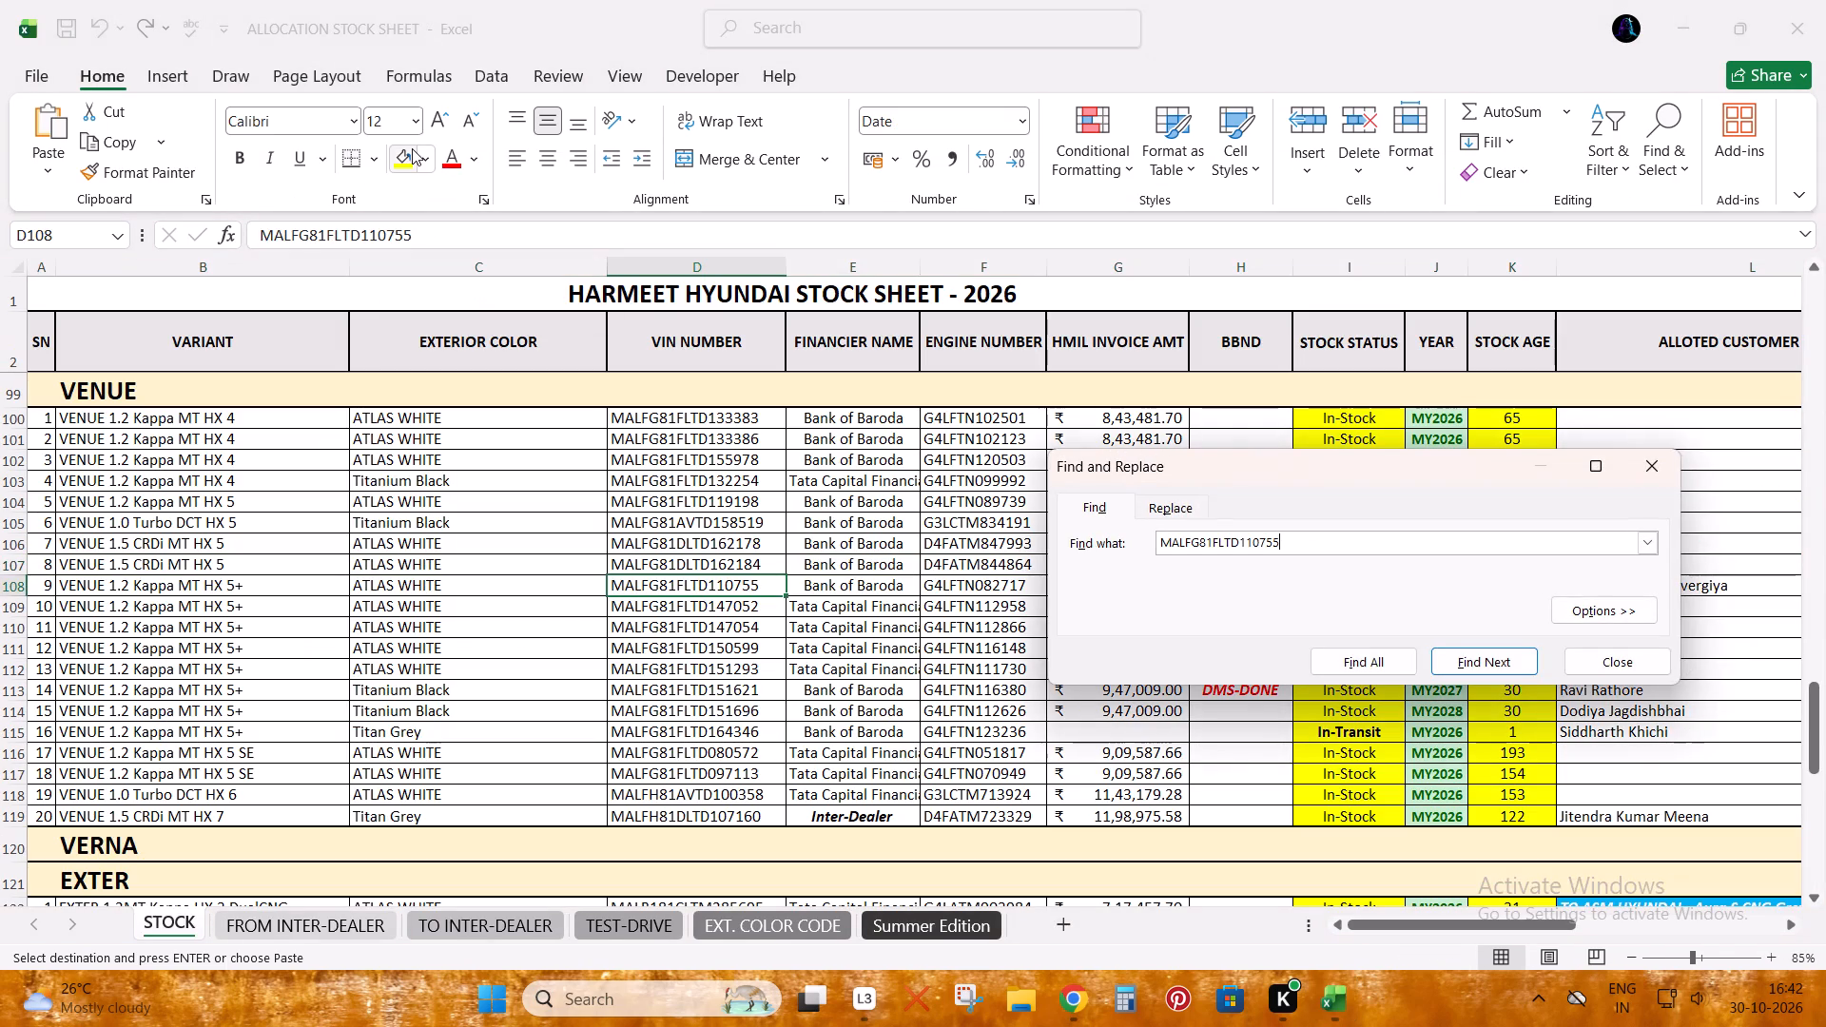
{"action": "key", "text": "Return"}
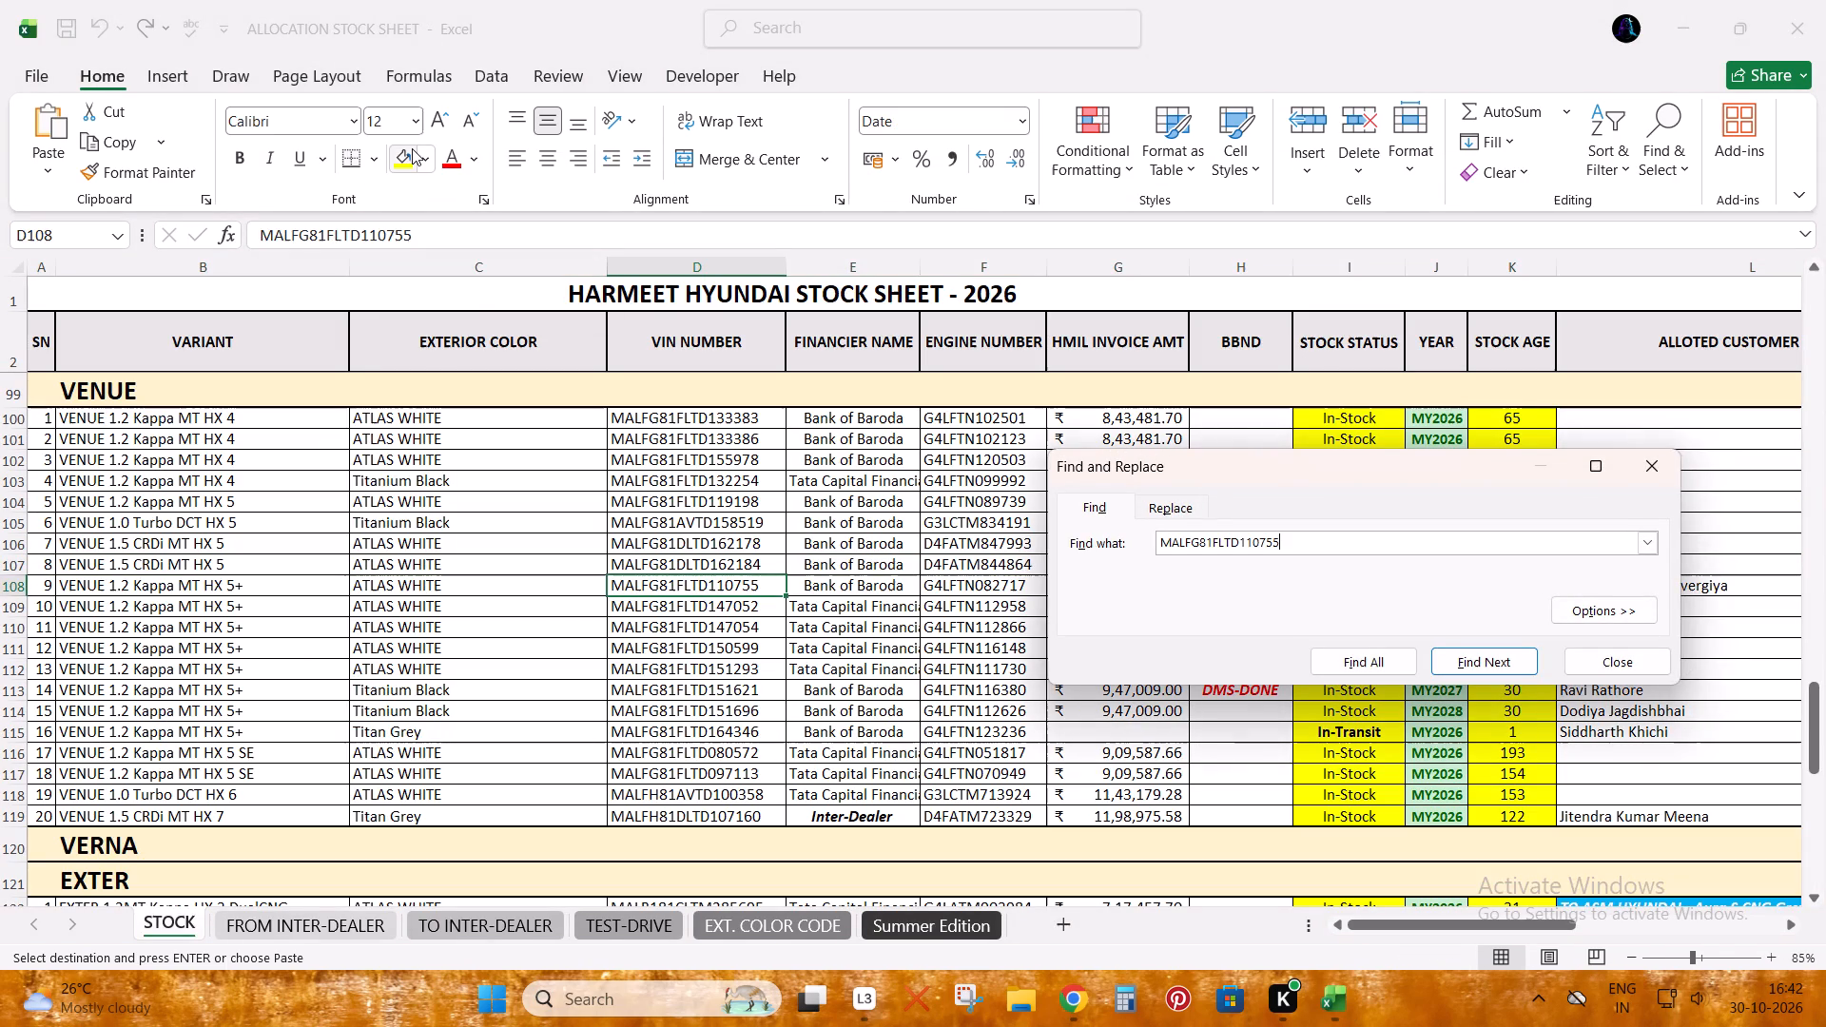
{"action": "key", "text": "Return"}
{"action": "key", "text": "Return"}
{"action": "key", "text": "Escape"}
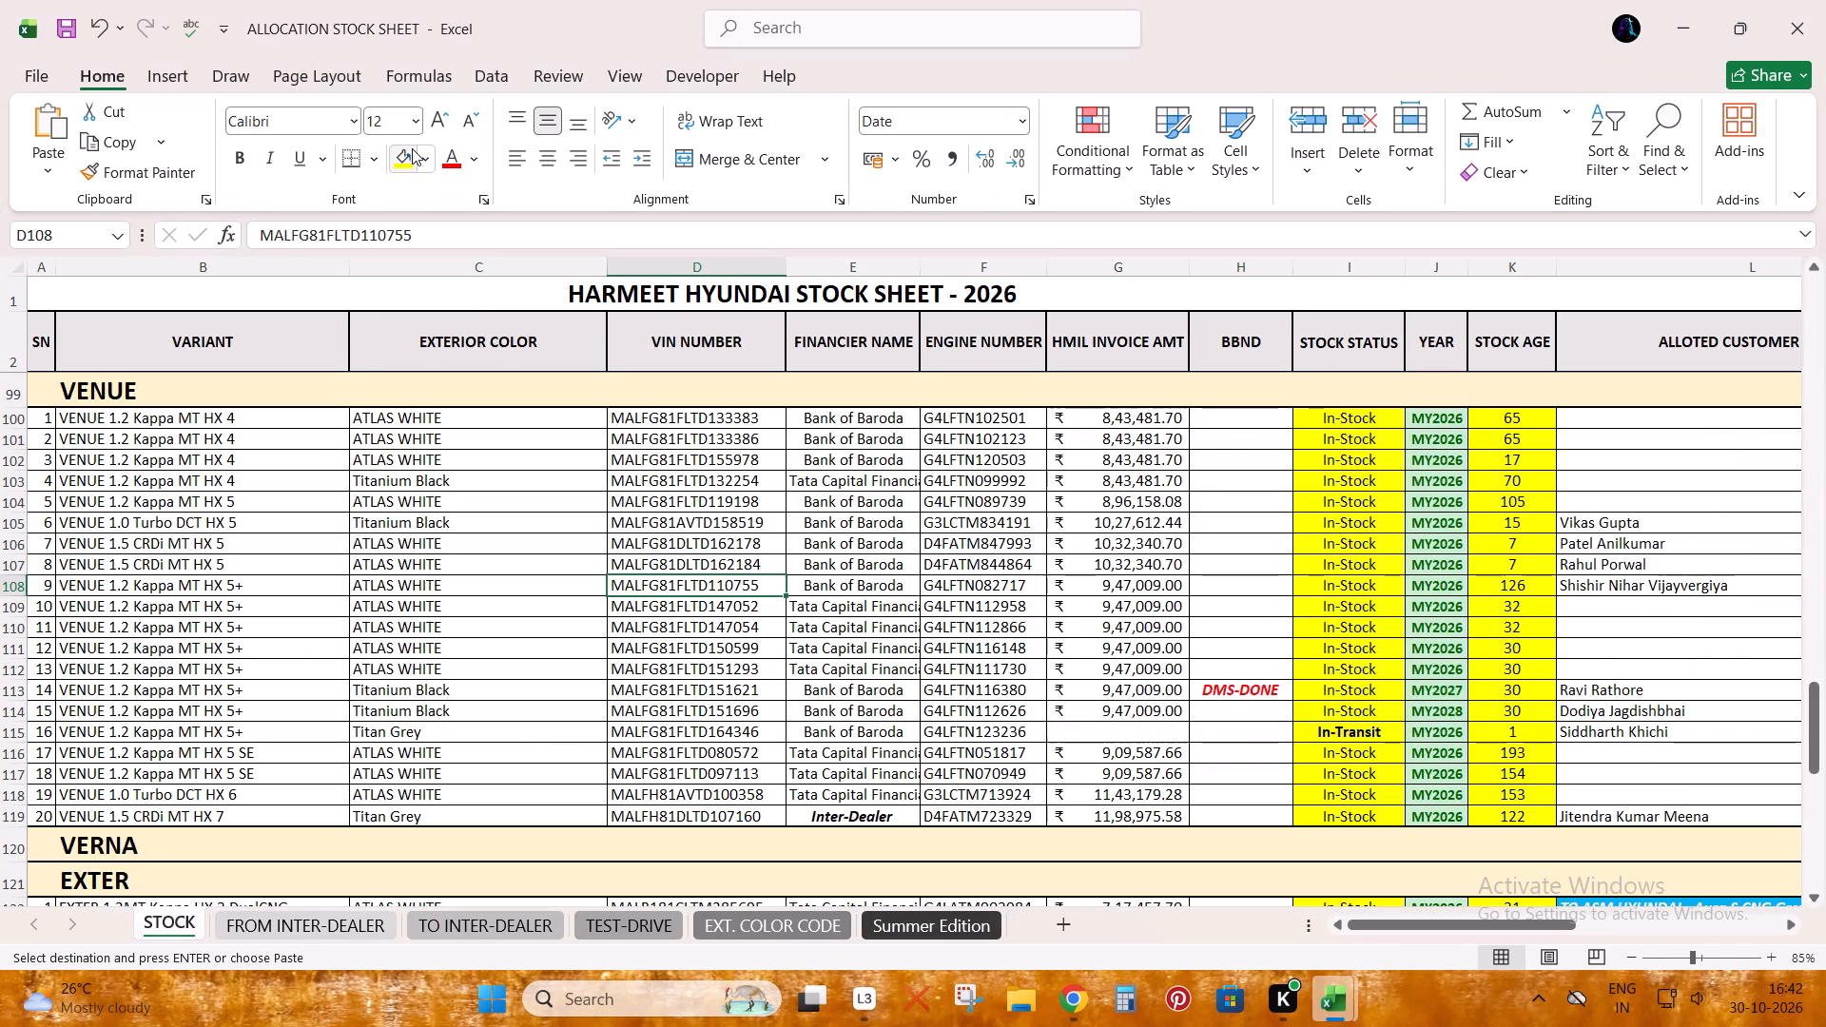
Clear the allotment details of row 108, from Alloted Customer Name through Team Leader, and save the stock workbook.
{"action": "key", "text": "Right"}
{"action": "key", "text": "Right"}
{"action": "key", "text": "Right"}
{"action": "key", "text": "Right"}
{"action": "key", "text": "Right"}
{"action": "key", "text": "Right"}
{"action": "key", "text": "Right"}
{"action": "key", "text": "Right"}
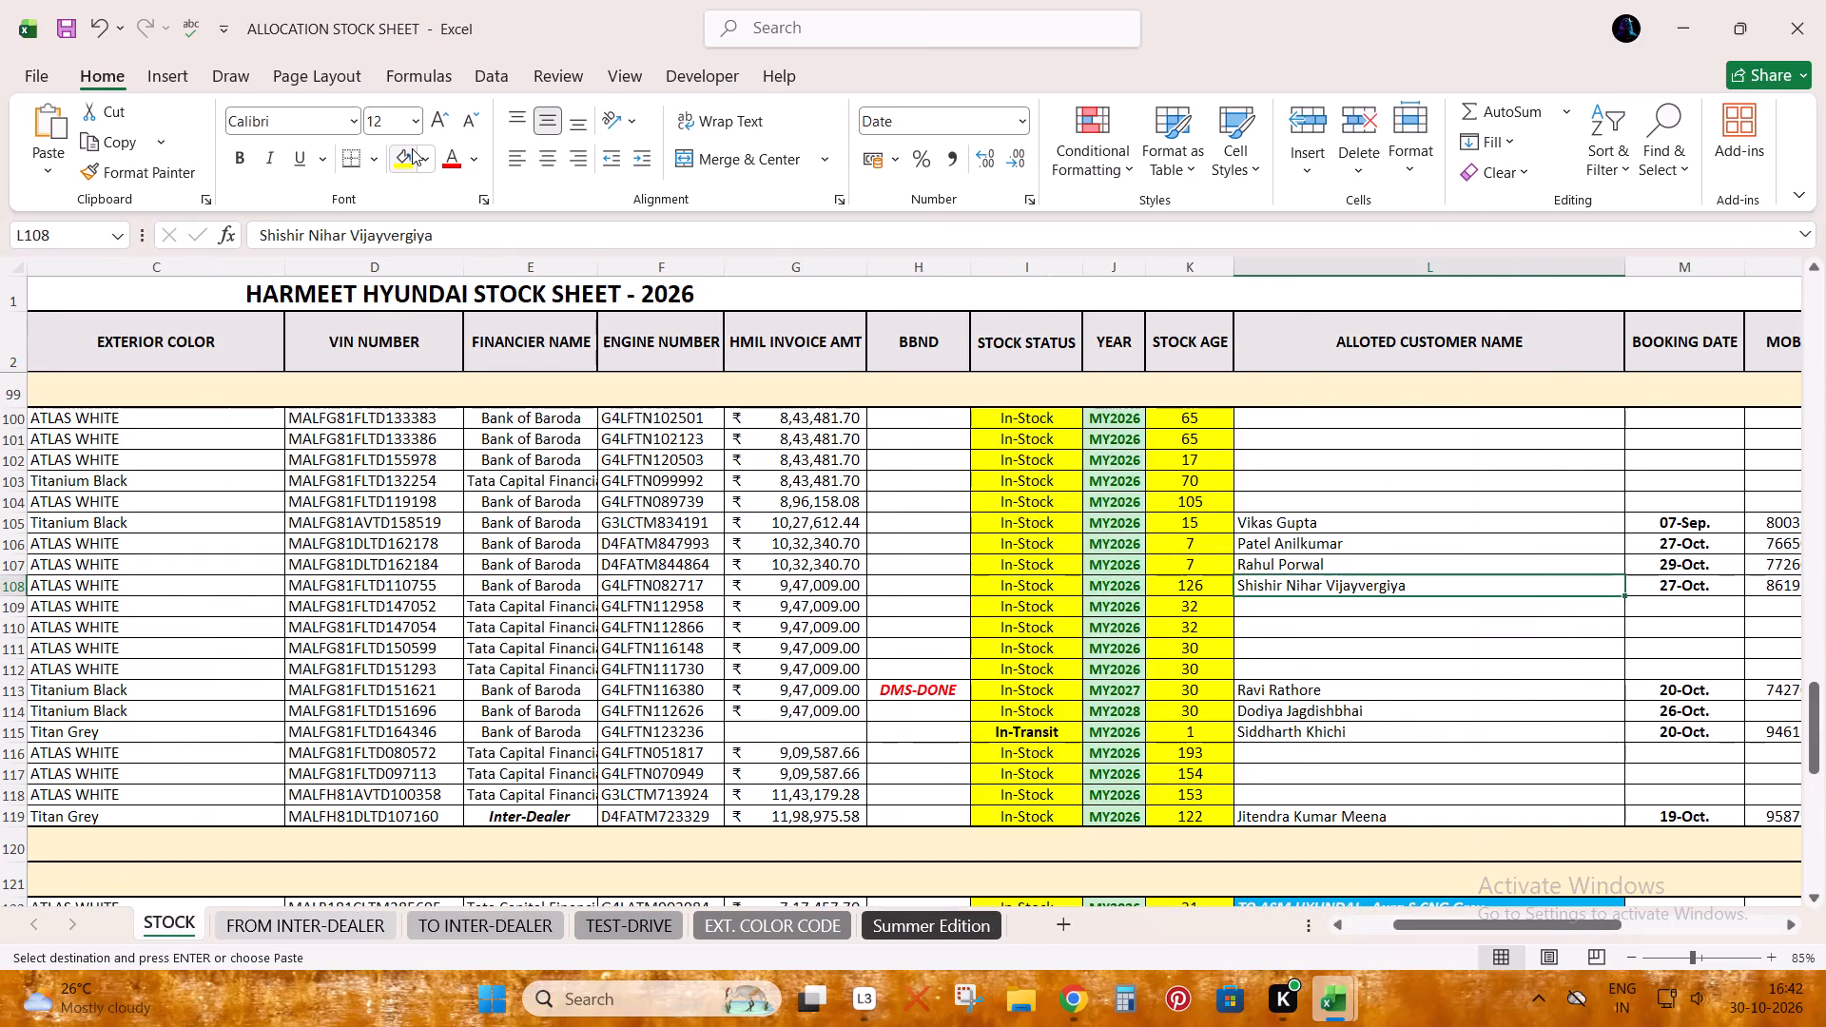
{"action": "key", "text": "shift+Right"}
{"action": "key", "text": "shift+Right"}
{"action": "key", "text": "shift+Right"}
{"action": "key", "text": "shift+Right"}
{"action": "key", "text": "shift+Right"}
{"action": "key", "text": "Delete"}
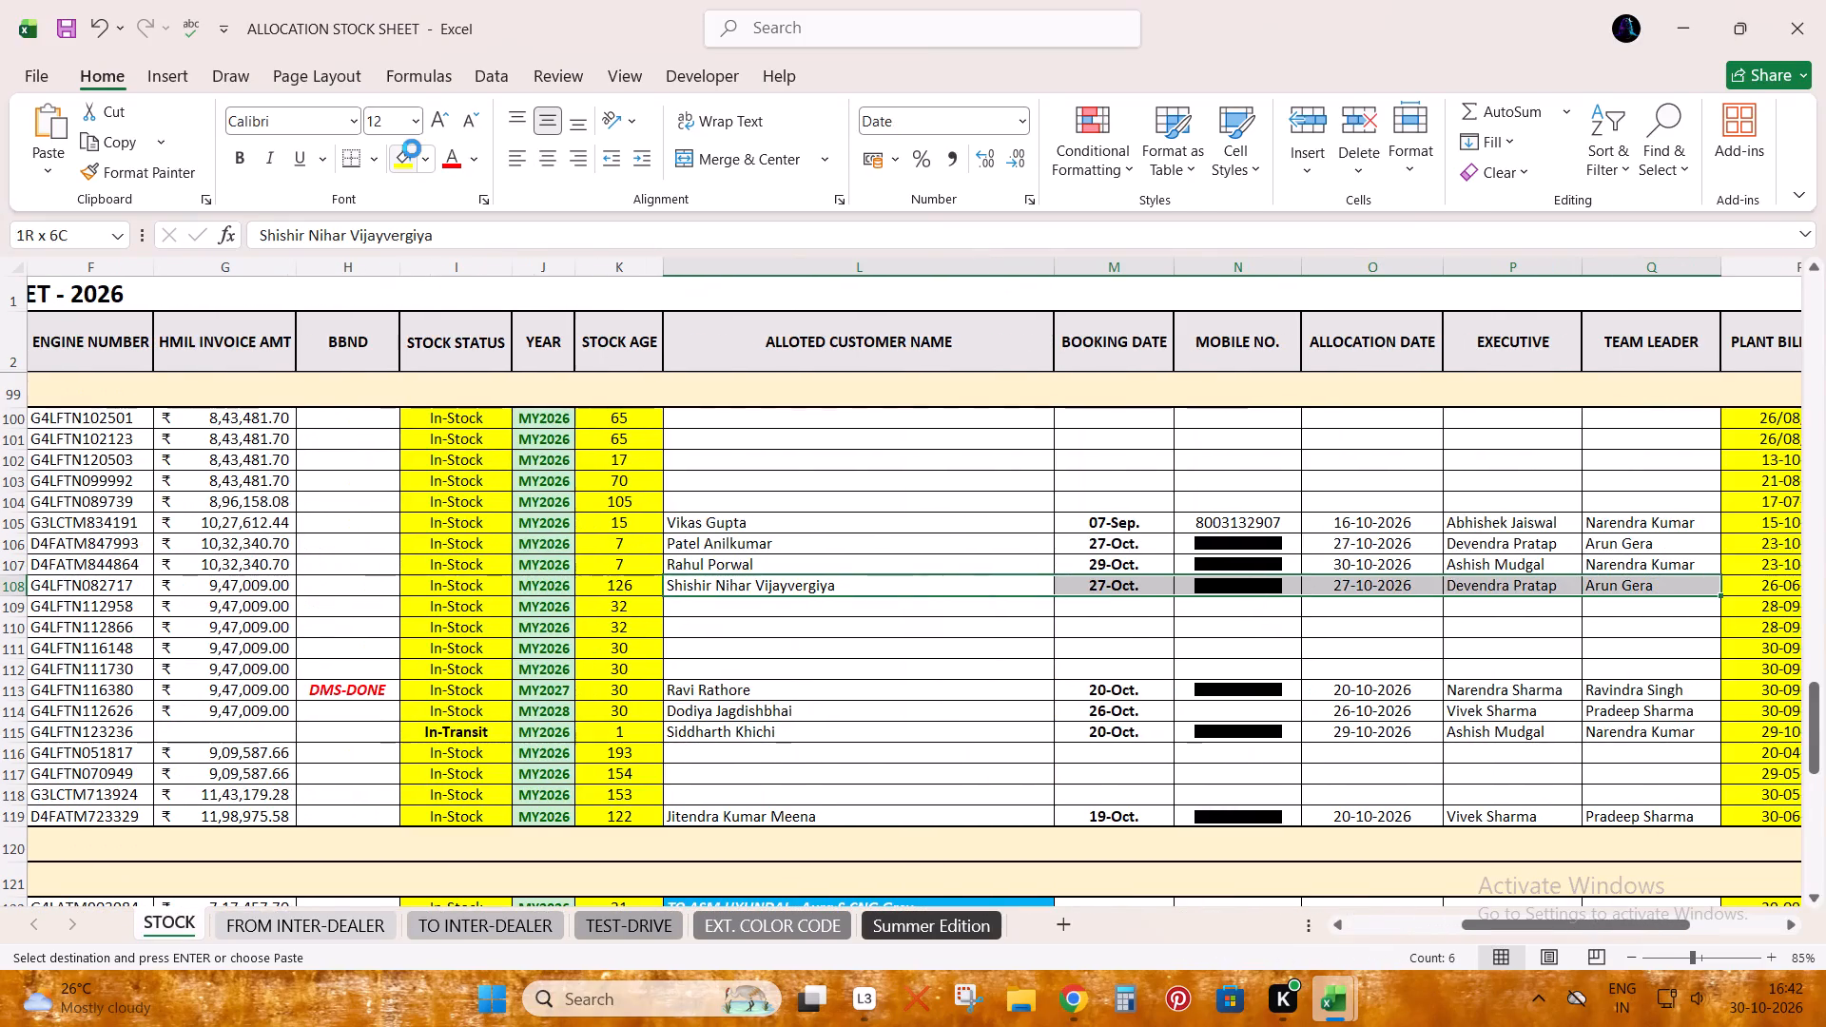
{"action": "key", "text": "Left"}
{"action": "key", "text": "Left"}
{"action": "key", "text": "Left"}
{"action": "key", "text": "Left"}
{"action": "key", "text": "Left"}
{"action": "key", "text": "Left"}
{"action": "key", "text": "Left"}
{"action": "key", "text": "Left"}
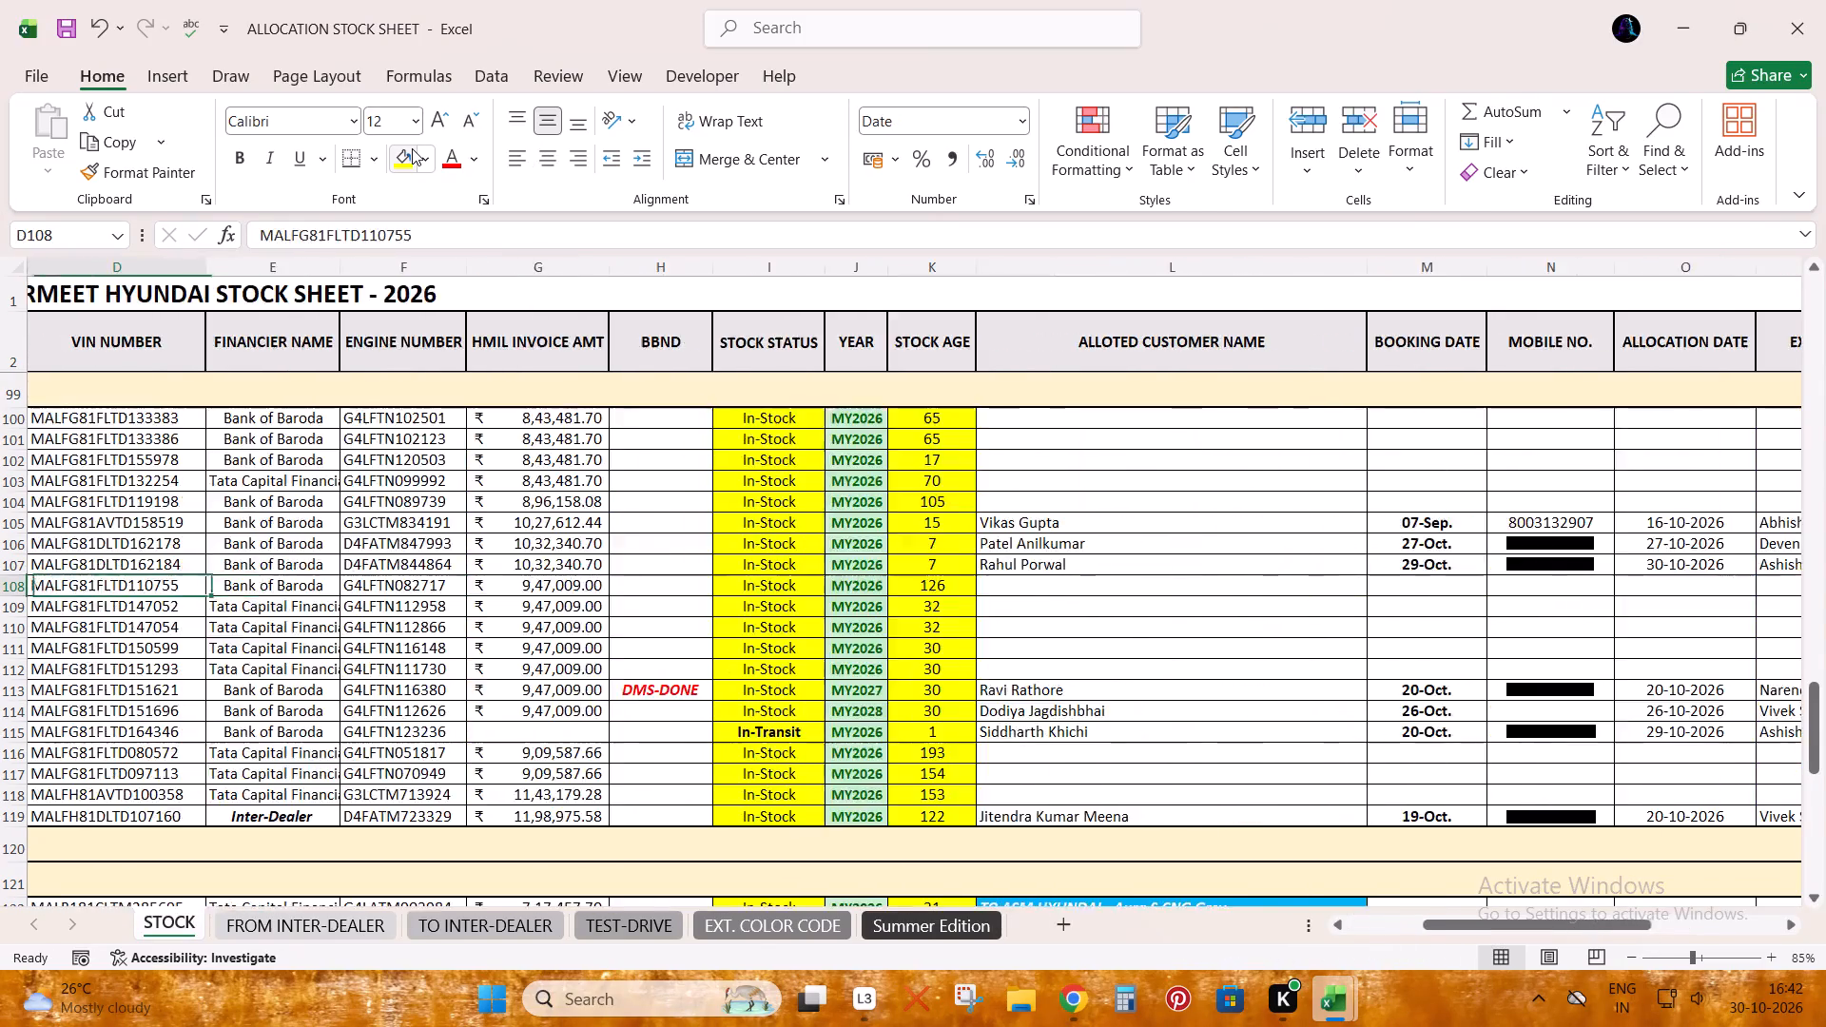
{"action": "key", "text": "Left"}
{"action": "key", "text": "Left"}
{"action": "key", "text": "Left"}
{"action": "key", "text": "ctrl+s"}
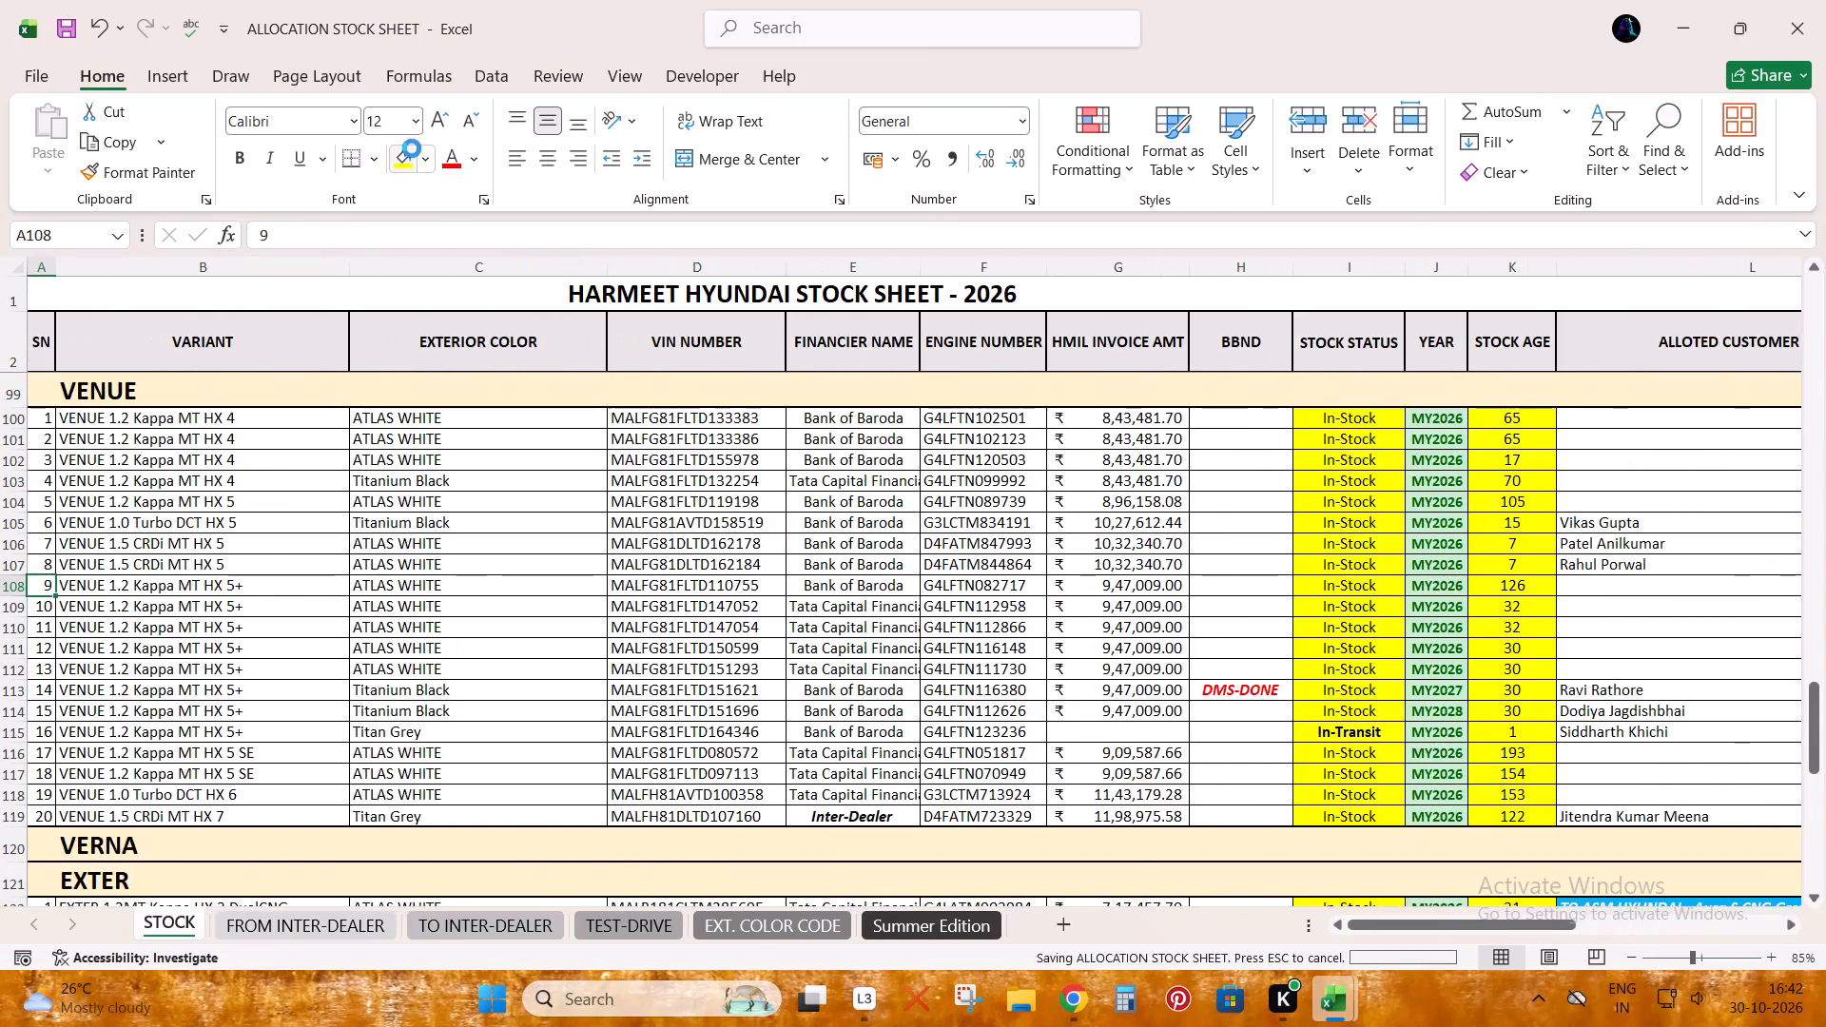
Switch to the BOOKING LIST workbook and delete the VIN from row 2822.
{"action": "key", "text": "alt+Tab"}
{"action": "key", "text": "Delete"}
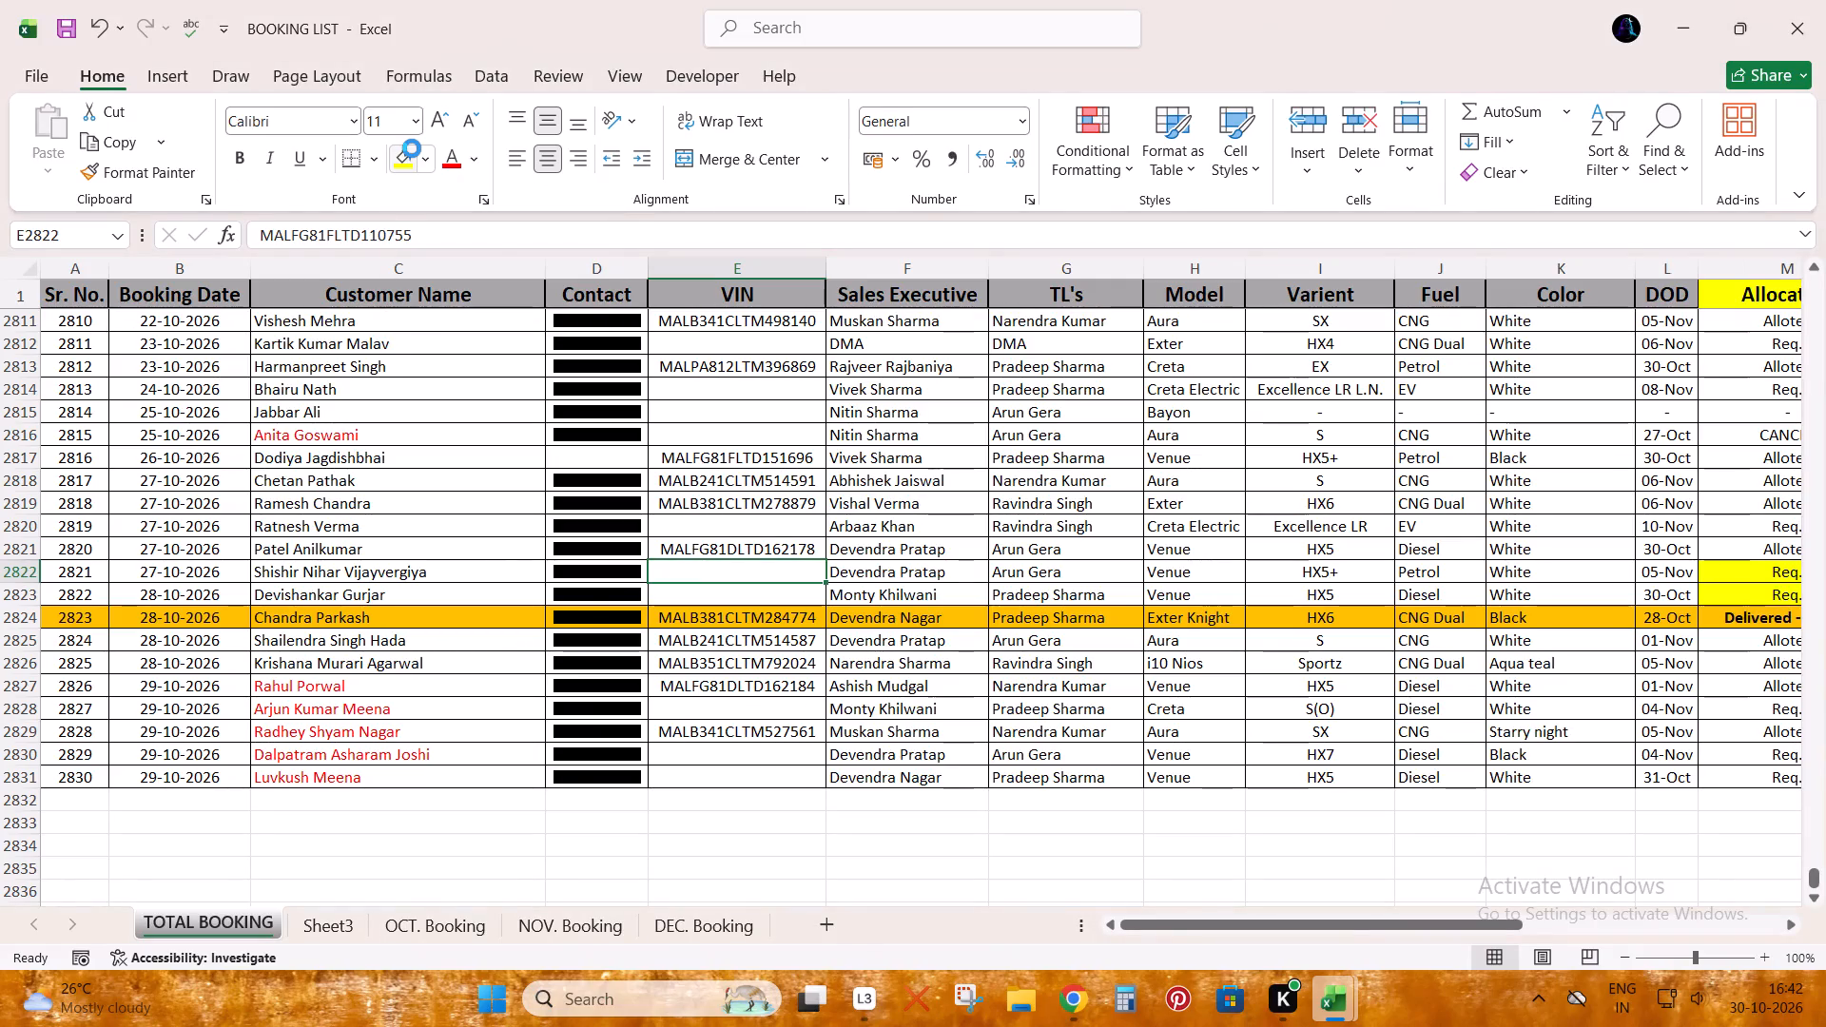
Fill the Model, Varient, Fuel and Color cells of row 2822 from the row above with Venue, HX5, Diesel, White.
{"action": "key", "text": "Right"}
{"action": "key", "text": "Right"}
{"action": "key", "text": "Right"}
{"action": "key", "text": "Right"}
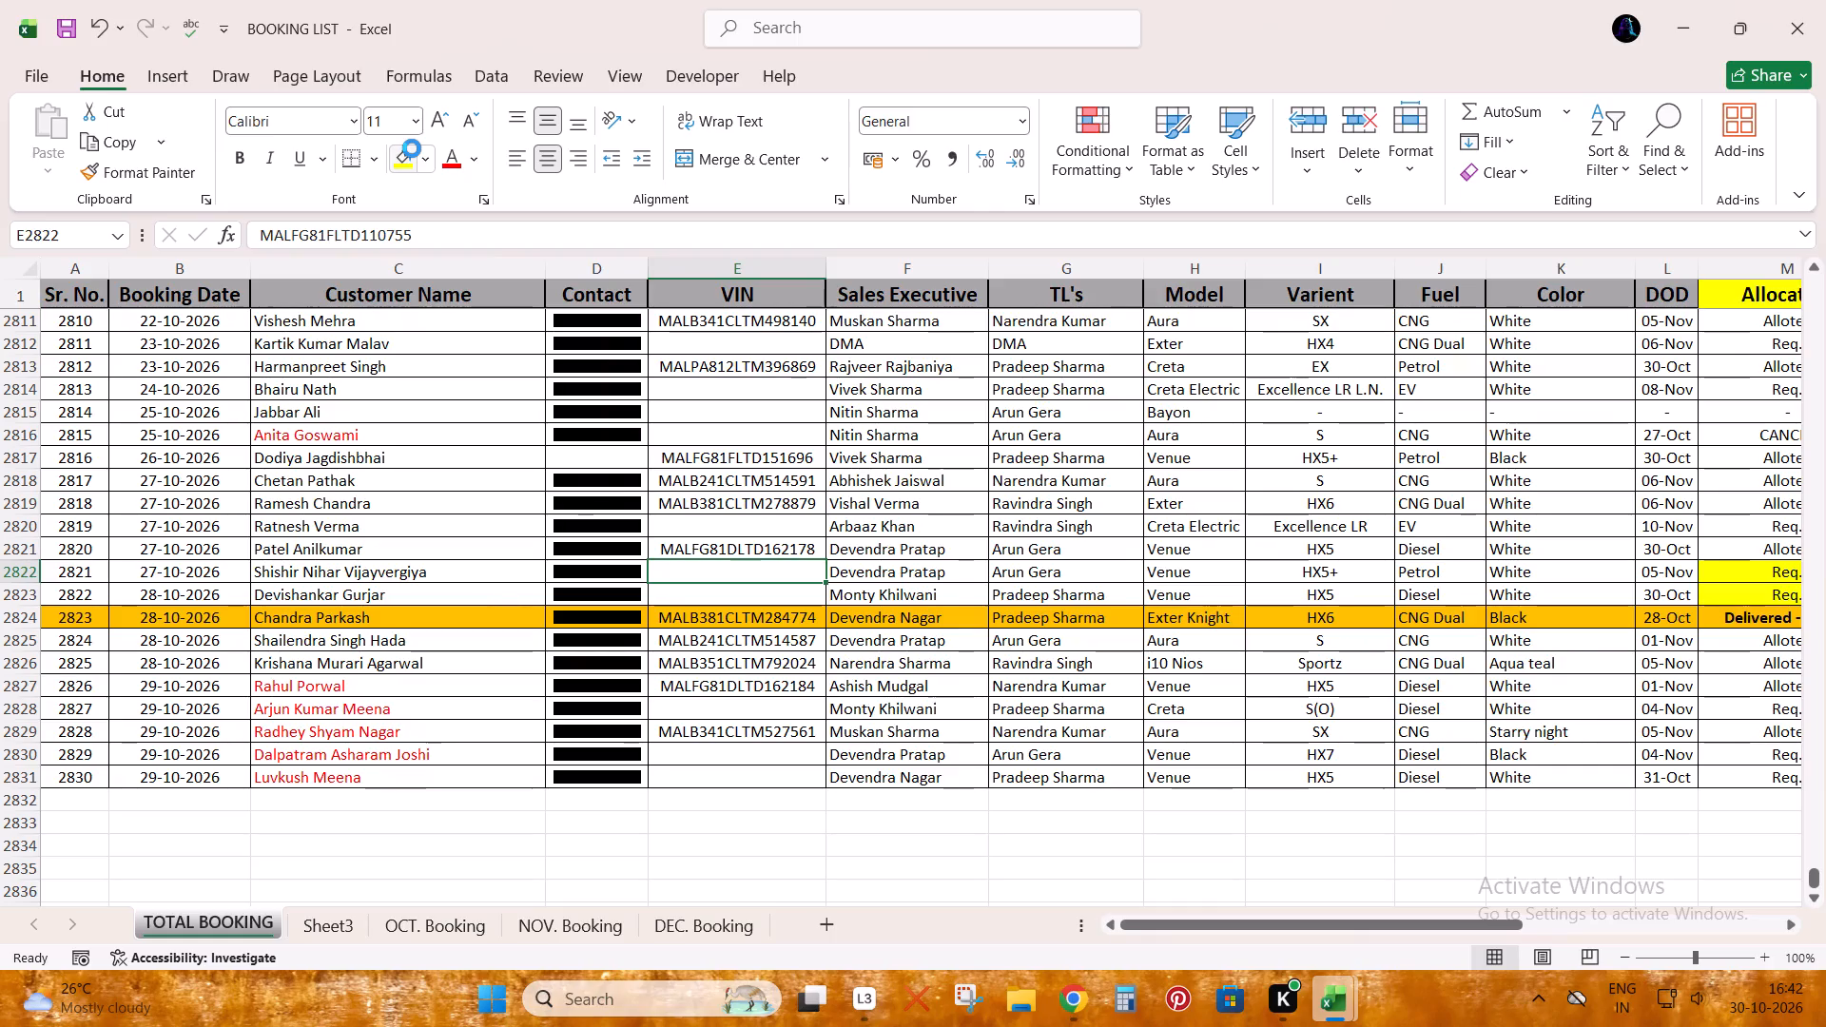
{"action": "key", "text": "Right"}
{"action": "key", "text": "Right"}
{"action": "key", "text": "Right"}
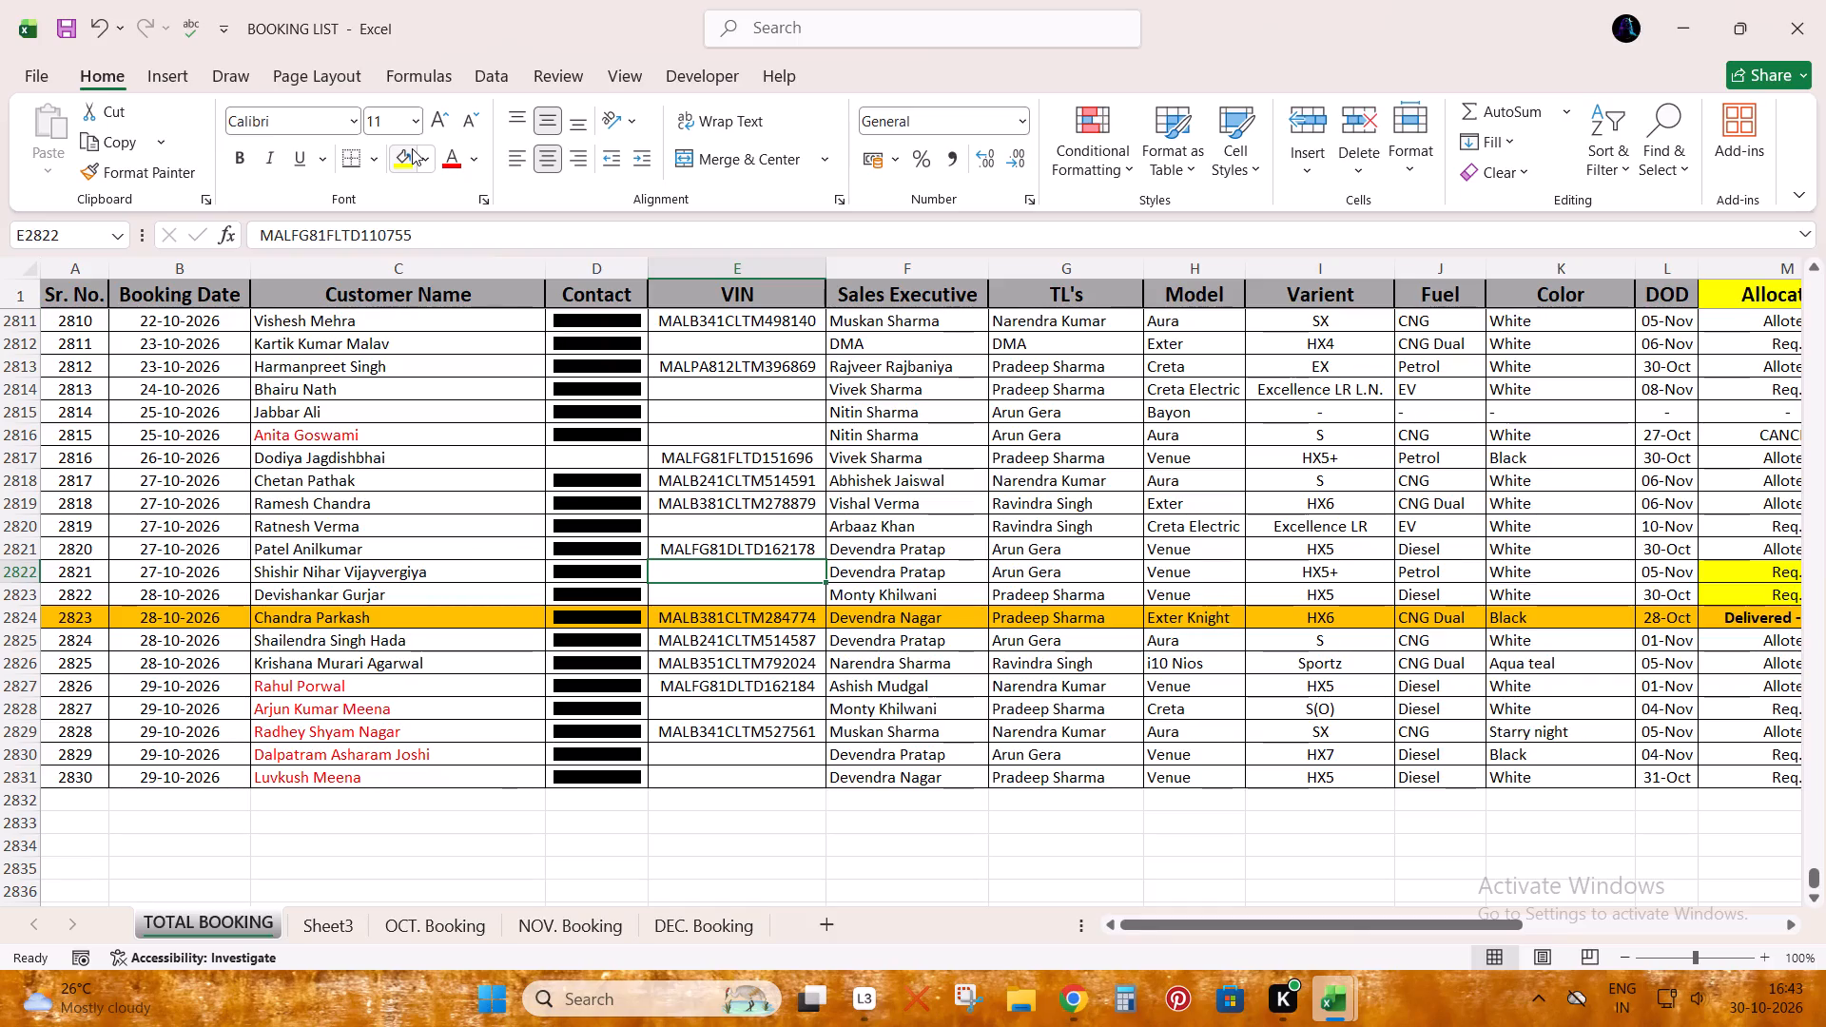
{"action": "key", "text": "Right"}
{"action": "key", "text": "Right"}
{"action": "key", "text": "Left"}
{"action": "key", "text": "Left"}
{"action": "key", "text": "Left"}
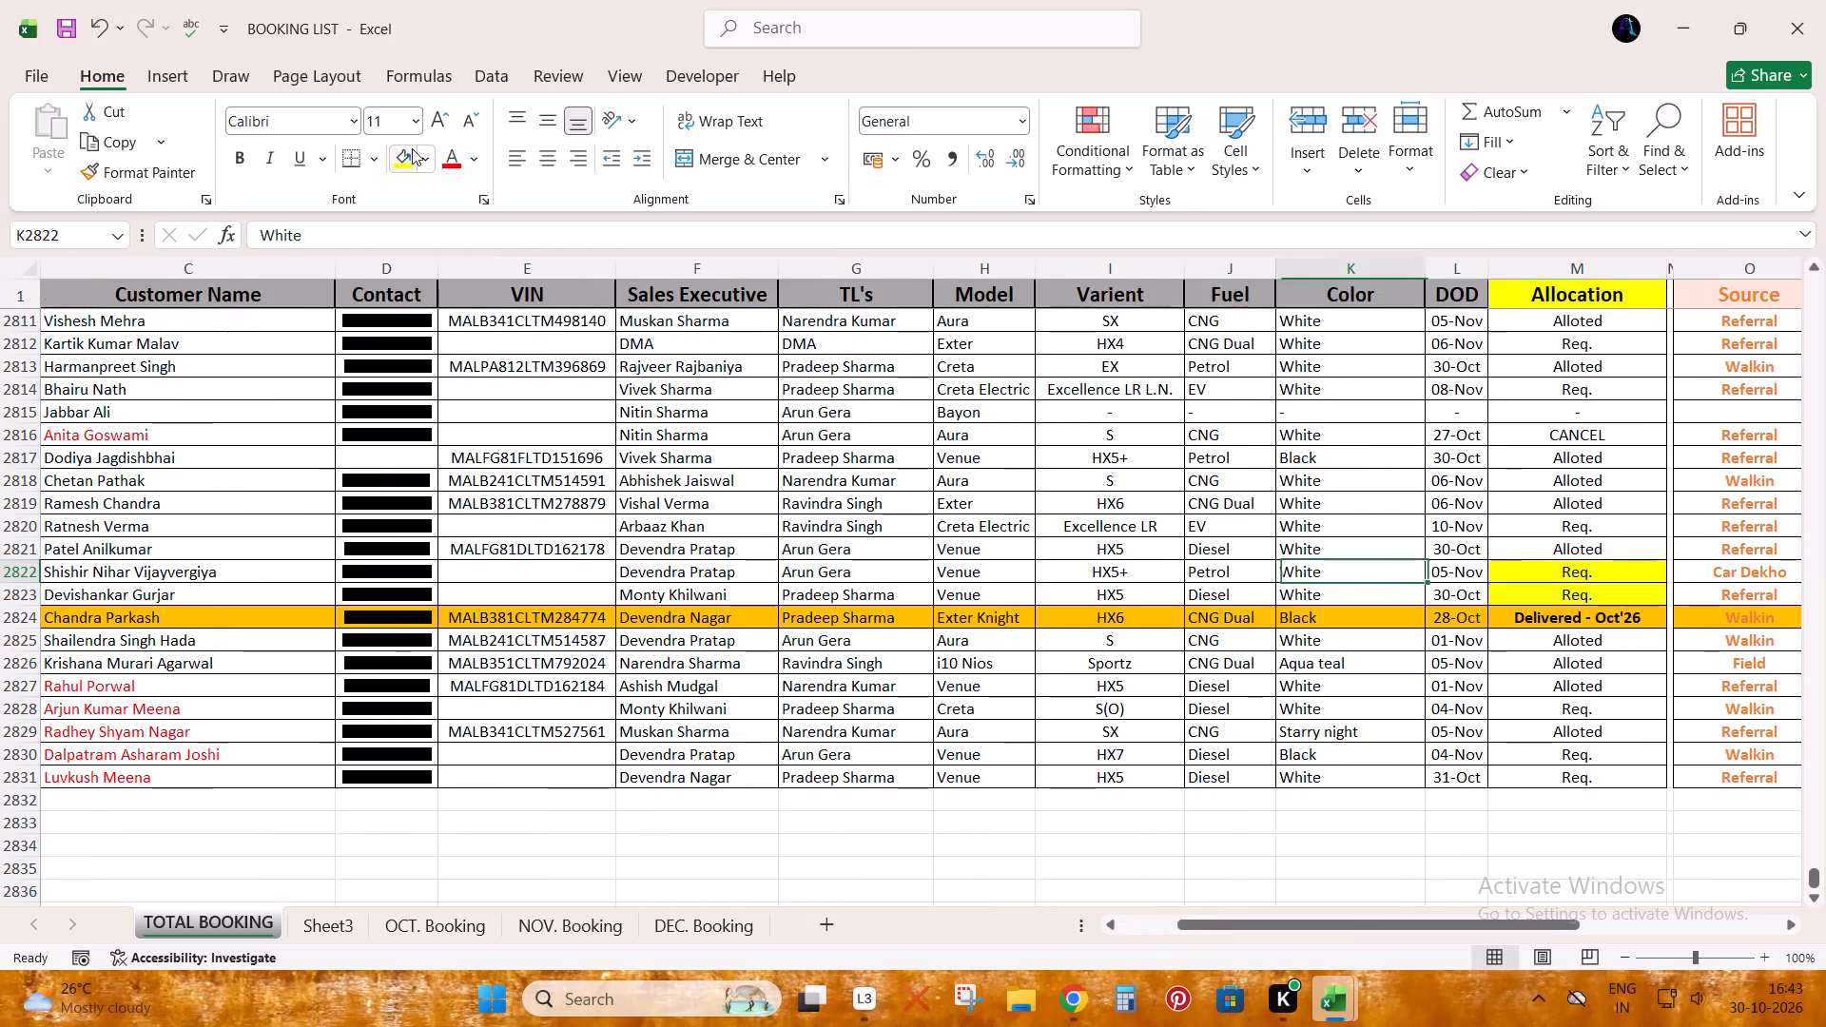
{"action": "key", "text": "Left"}
{"action": "key", "text": "Left"}
{"action": "key", "text": "Left"}
{"action": "key", "text": "shift+Right"}
{"action": "key", "text": "shift+Right"}
{"action": "key", "text": "shift+Right"}
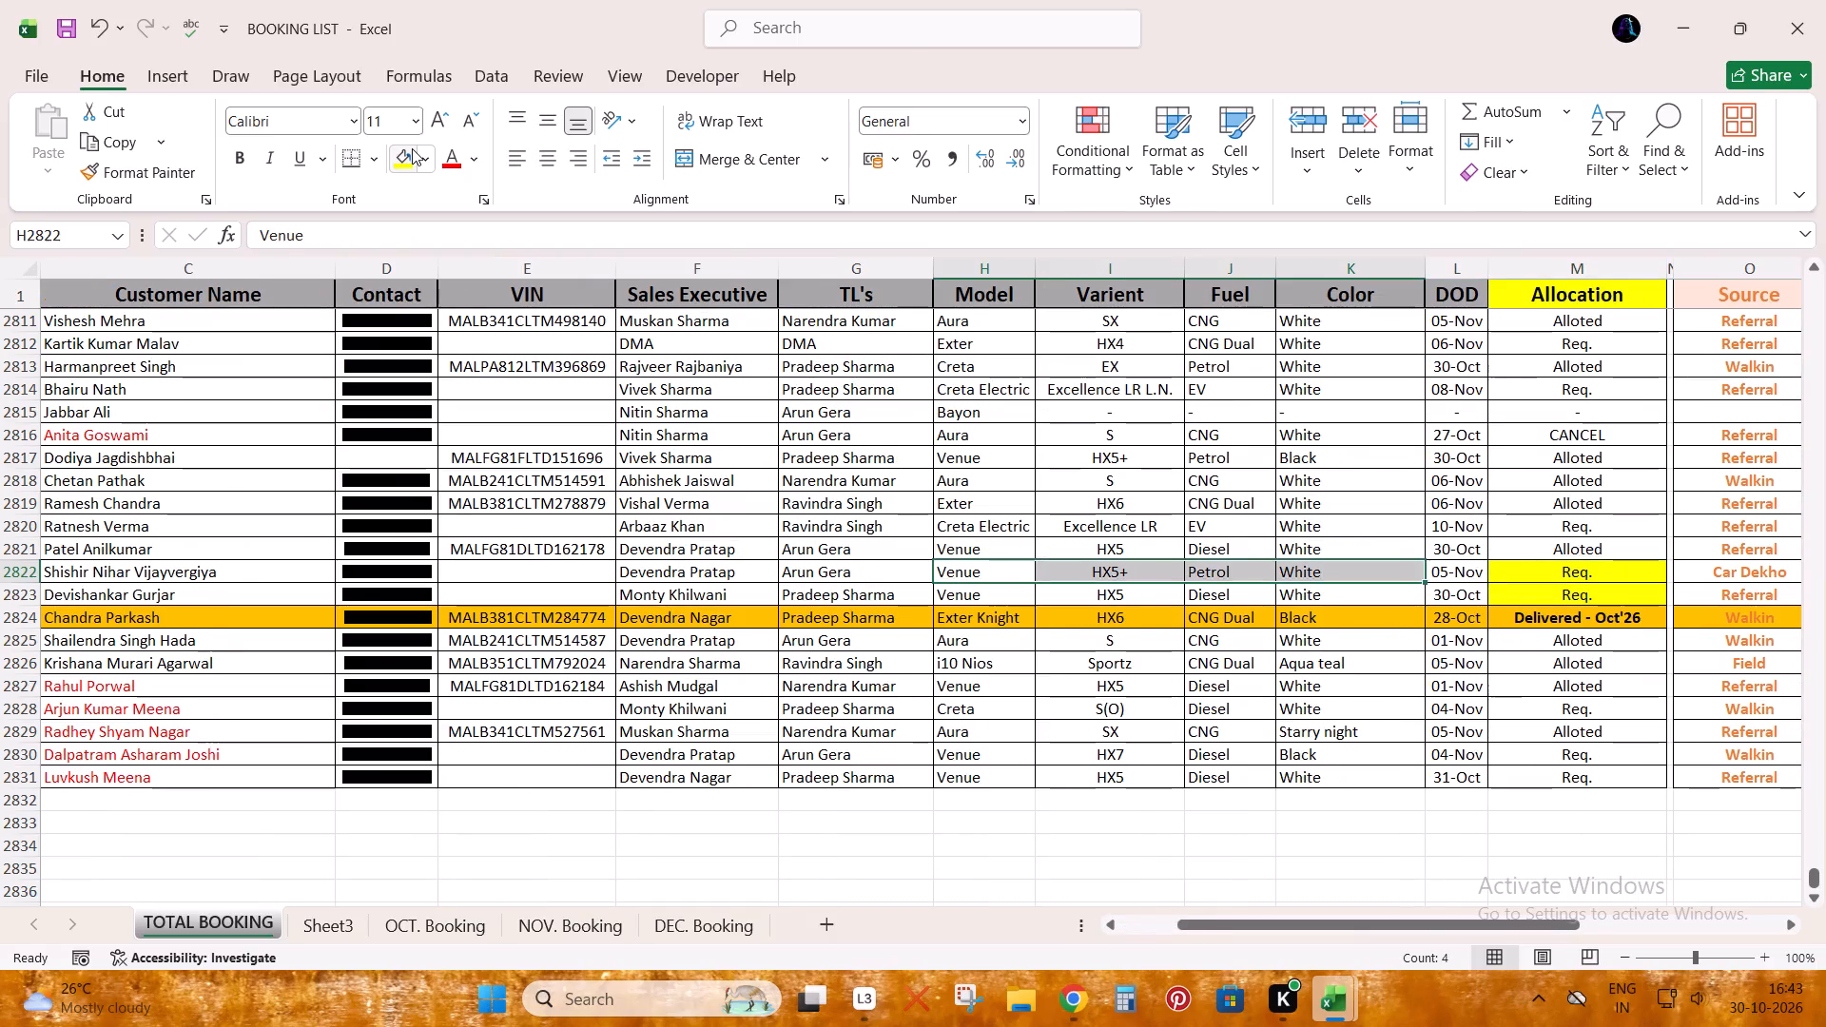
{"action": "key", "text": "ctrl+d"}
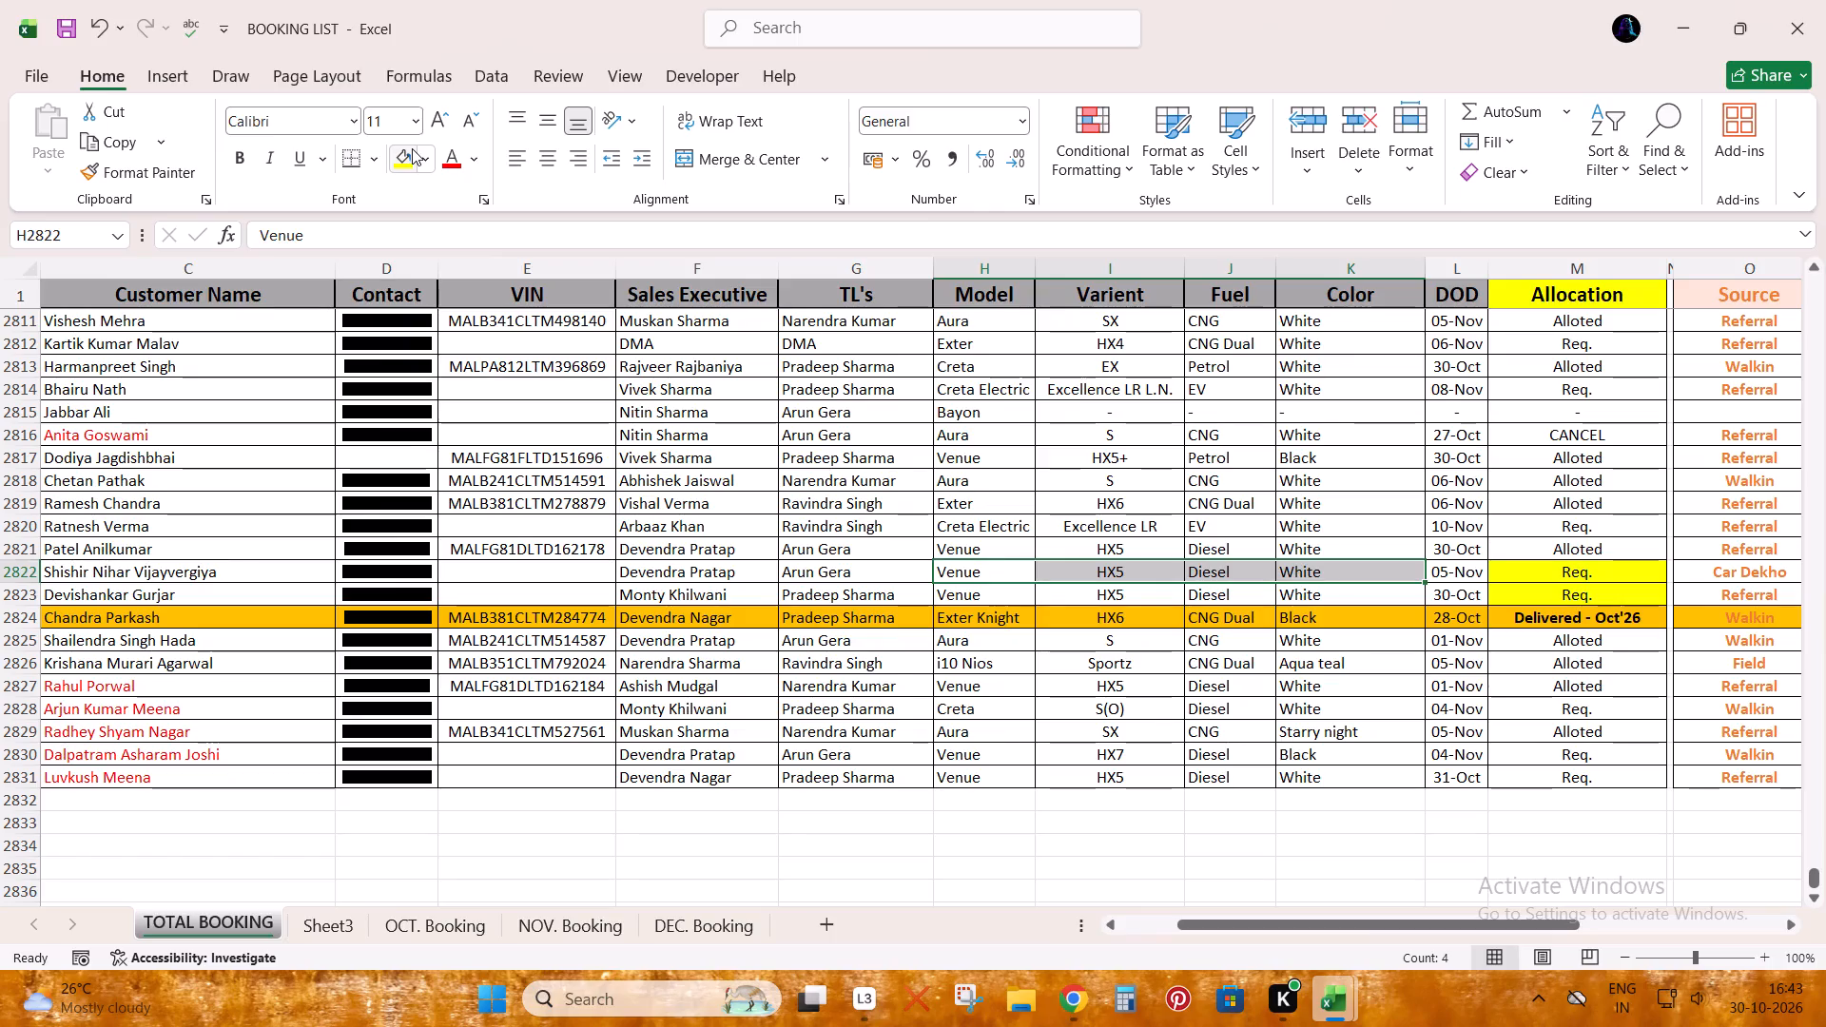
Return to the Customer Name cell of row 2822 and save the BOOKING LIST workbook.
{"action": "key", "text": "Left"}
{"action": "key", "text": "Left"}
{"action": "key", "text": "Left"}
{"action": "key", "text": "Left"}
{"action": "key", "text": "Left"}
{"action": "key", "text": "Left"}
{"action": "key", "text": "Left"}
{"action": "key", "text": "Left"}
{"action": "key", "text": "Left"}
{"action": "key", "text": "Left"}
{"action": "key", "text": "Left"}
{"action": "key", "text": "Left"}
{"action": "key", "text": "Left"}
{"action": "key", "text": "Left"}
{"action": "key", "text": "Left"}
{"action": "key", "text": "Left"}
{"action": "key", "text": "Left"}
{"action": "key", "text": "Right"}
{"action": "key", "text": "Right"}
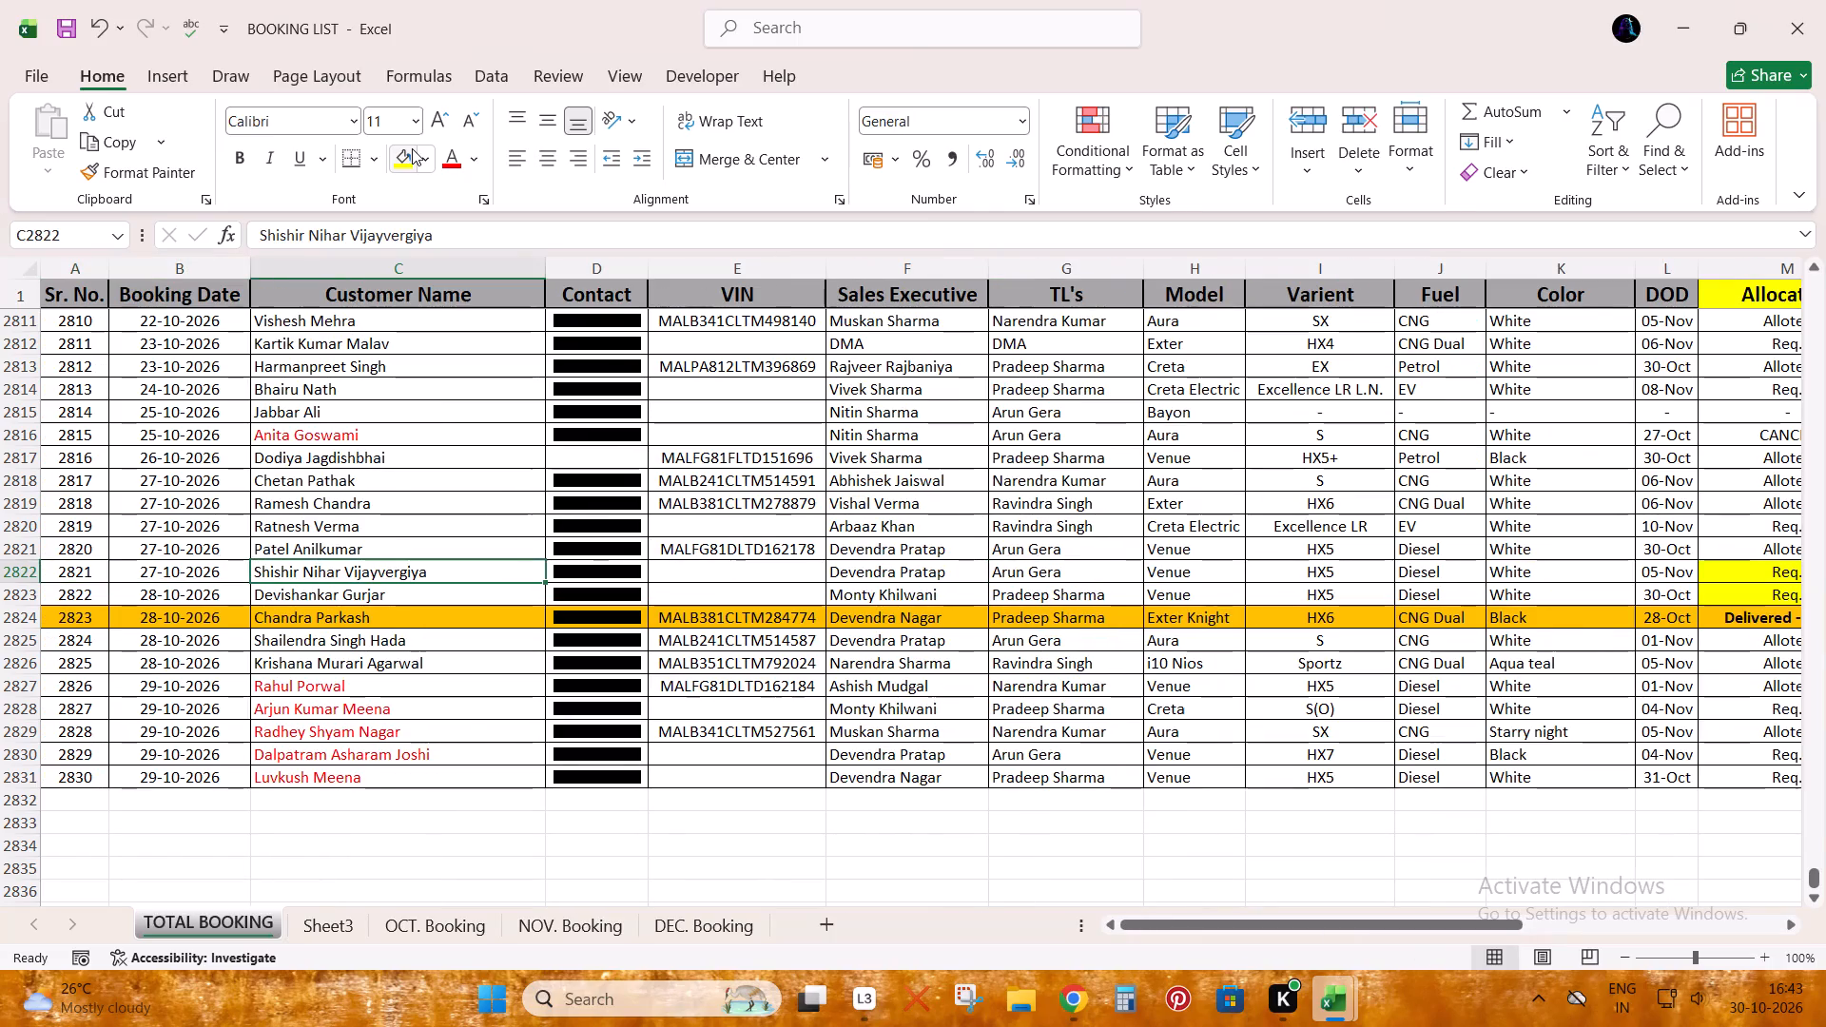
{"action": "left_click", "coordinate": [62, 15]}
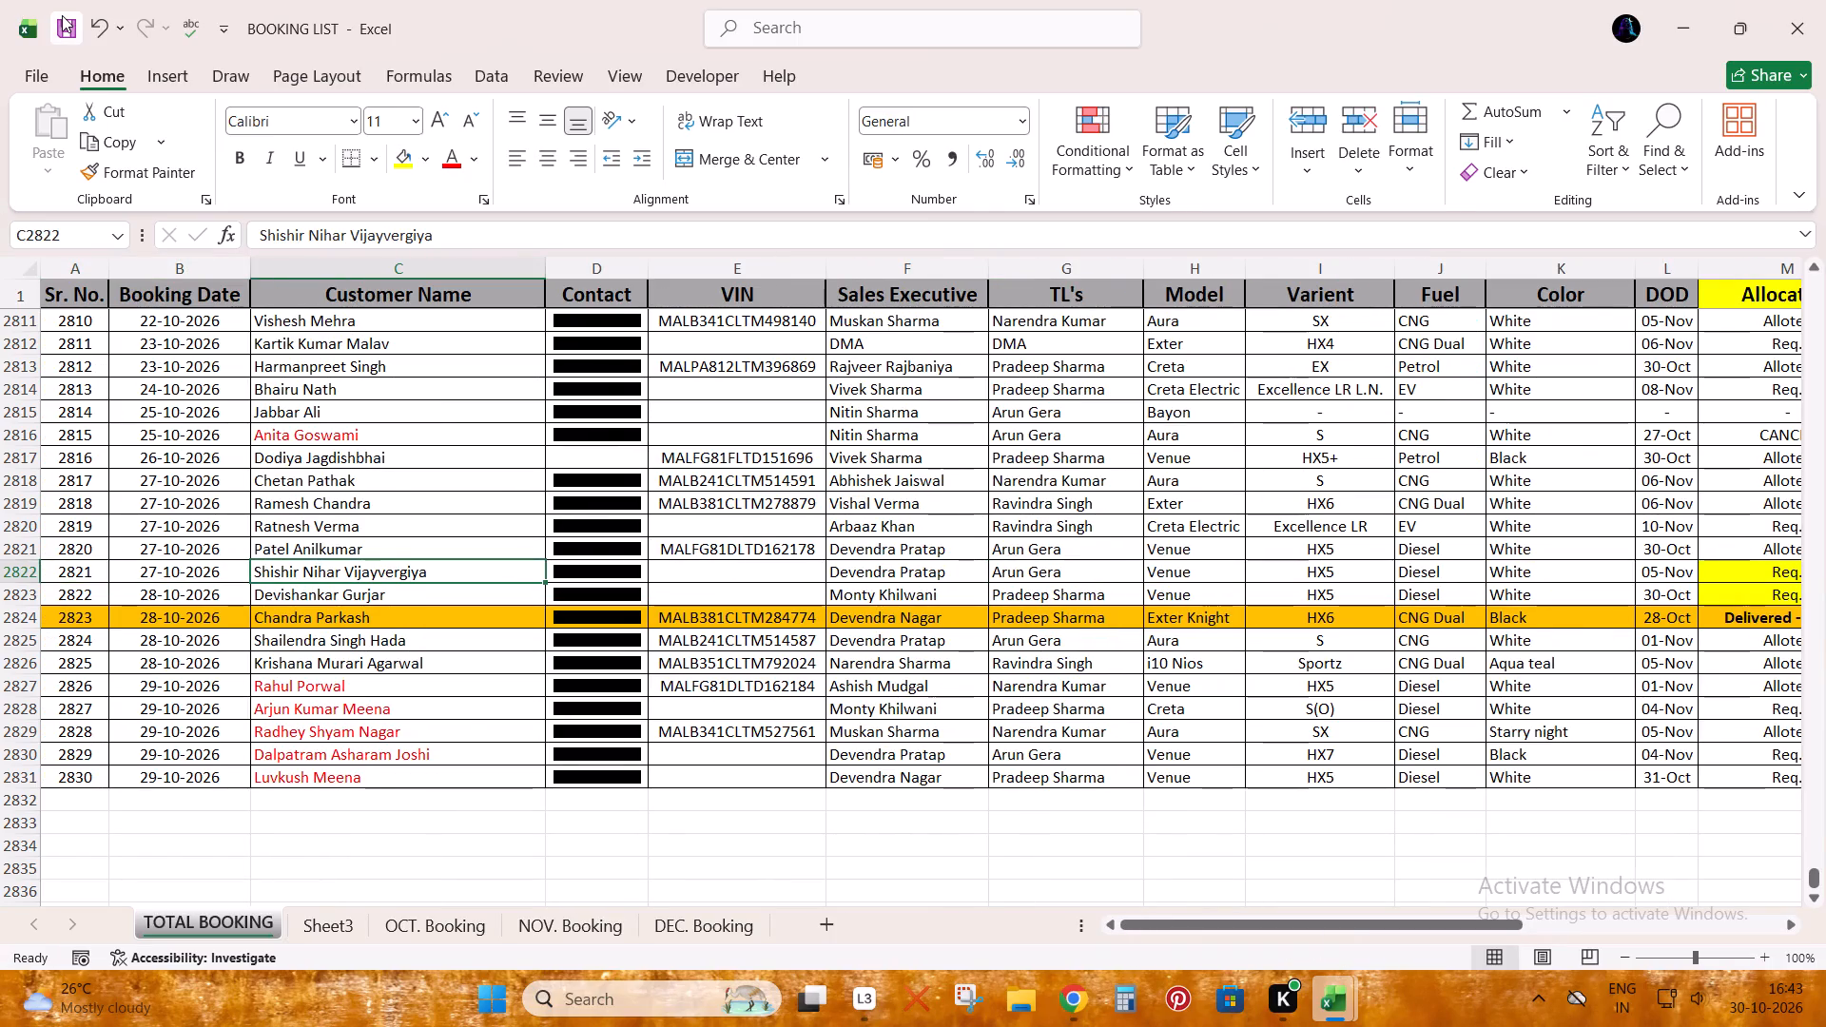
Check the stock sheet, and review row 2822 of the BOOKING LIST across to its Allocation cell.
{"action": "key", "text": "alt+Tab"}
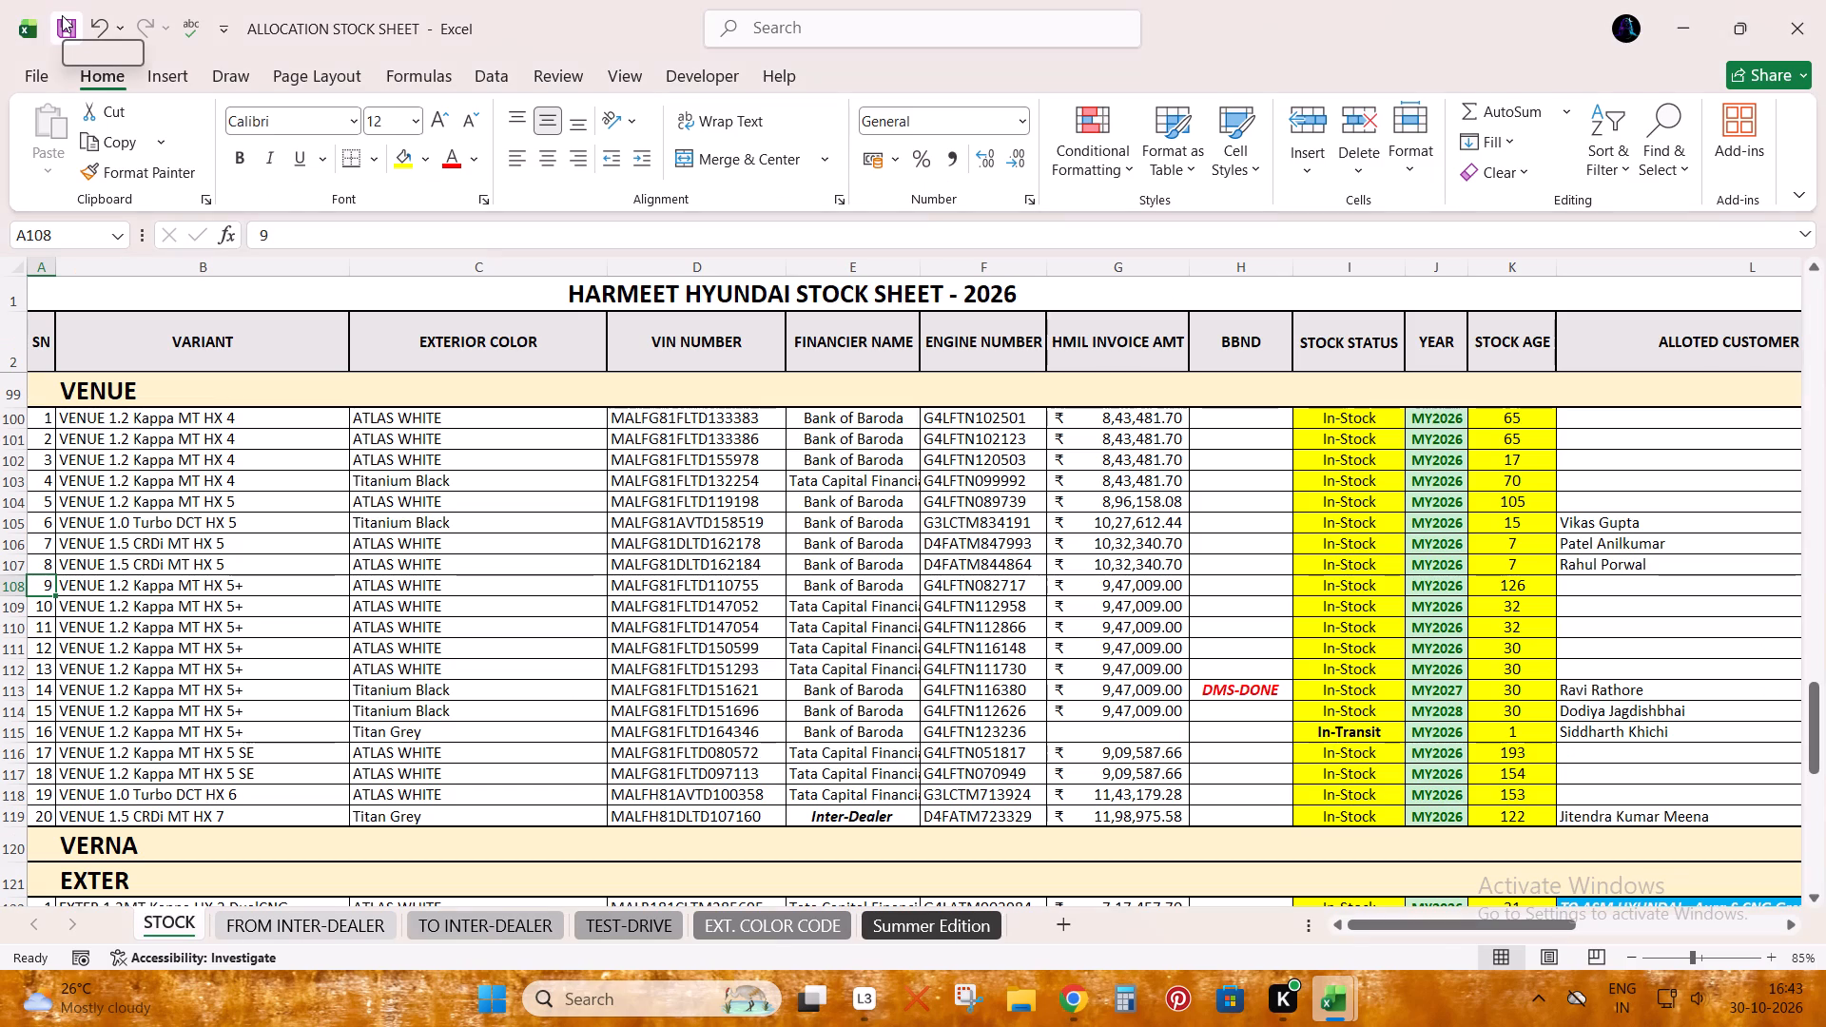
{"action": "key", "text": "alt+Tab"}
{"action": "key", "text": "ctrl+Right"}
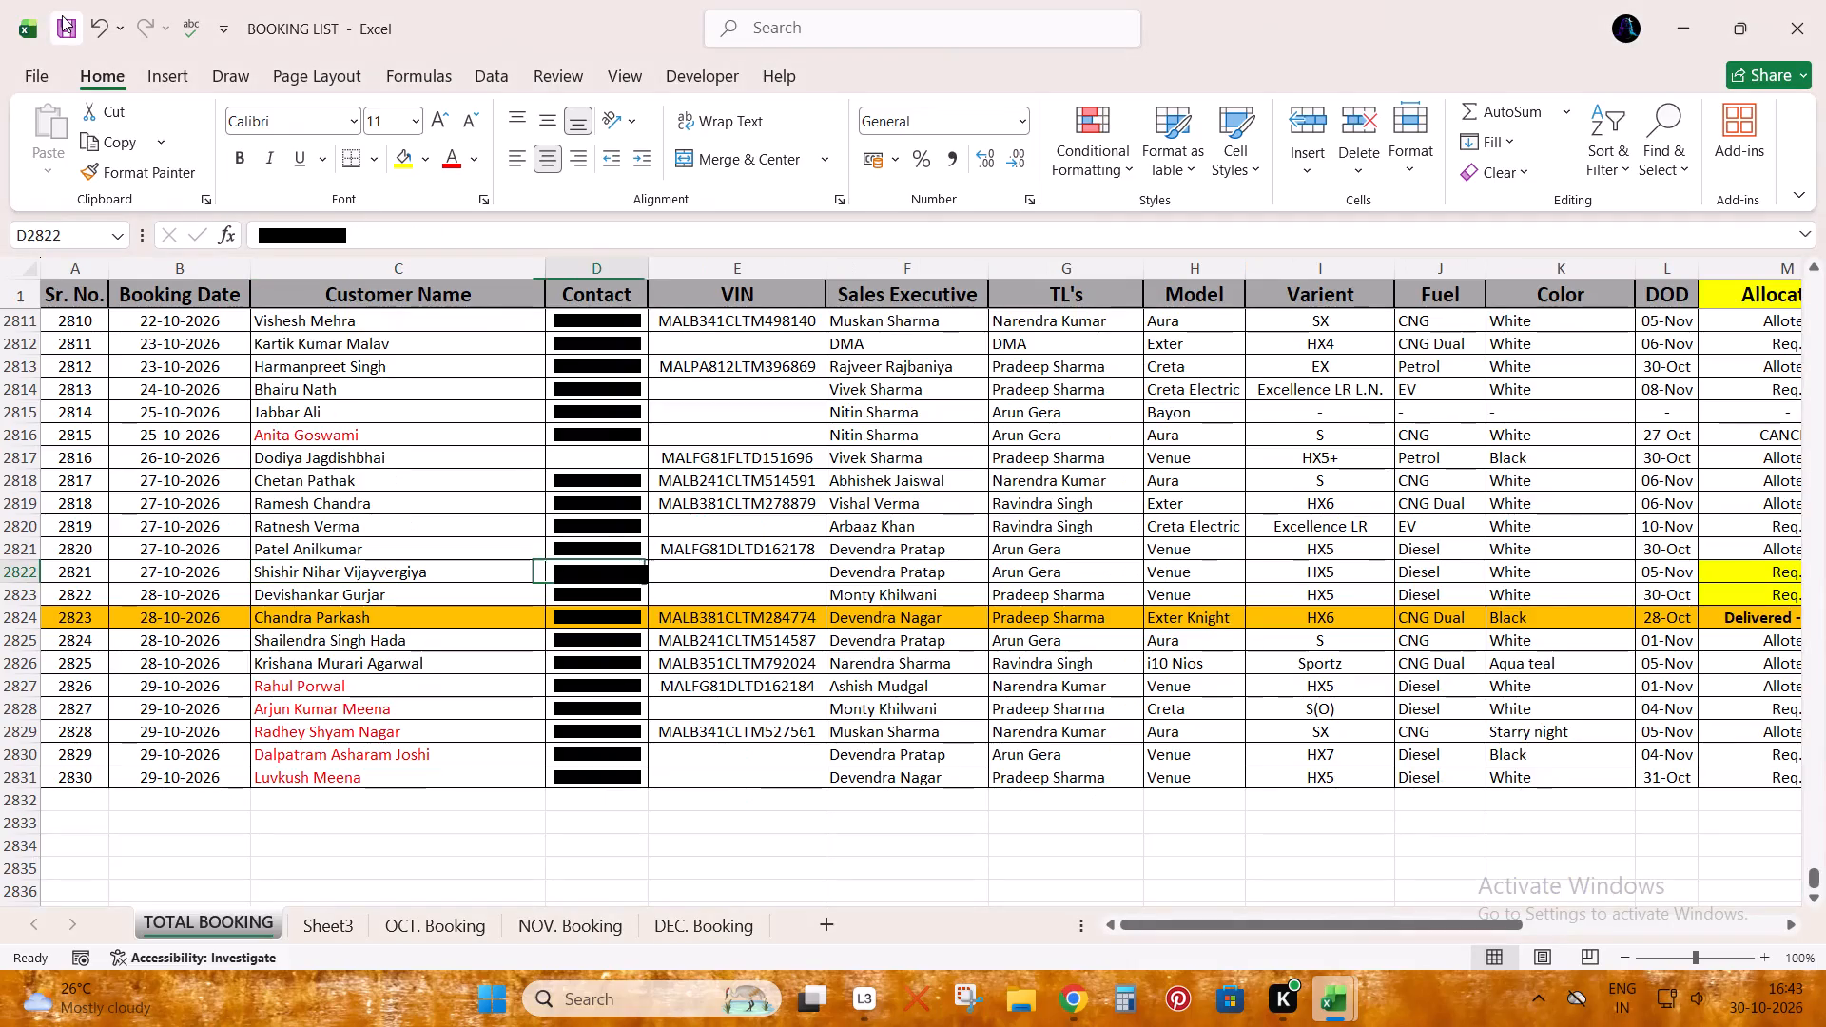
{"action": "key", "text": "Right"}
{"action": "key", "text": "Right"}
{"action": "key", "text": "Right"}
{"action": "key", "text": "Right"}
{"action": "key", "text": "Right"}
{"action": "key", "text": "Right"}
{"action": "key", "text": "Right"}
{"action": "key", "text": "Right"}
{"action": "key", "text": "Right"}
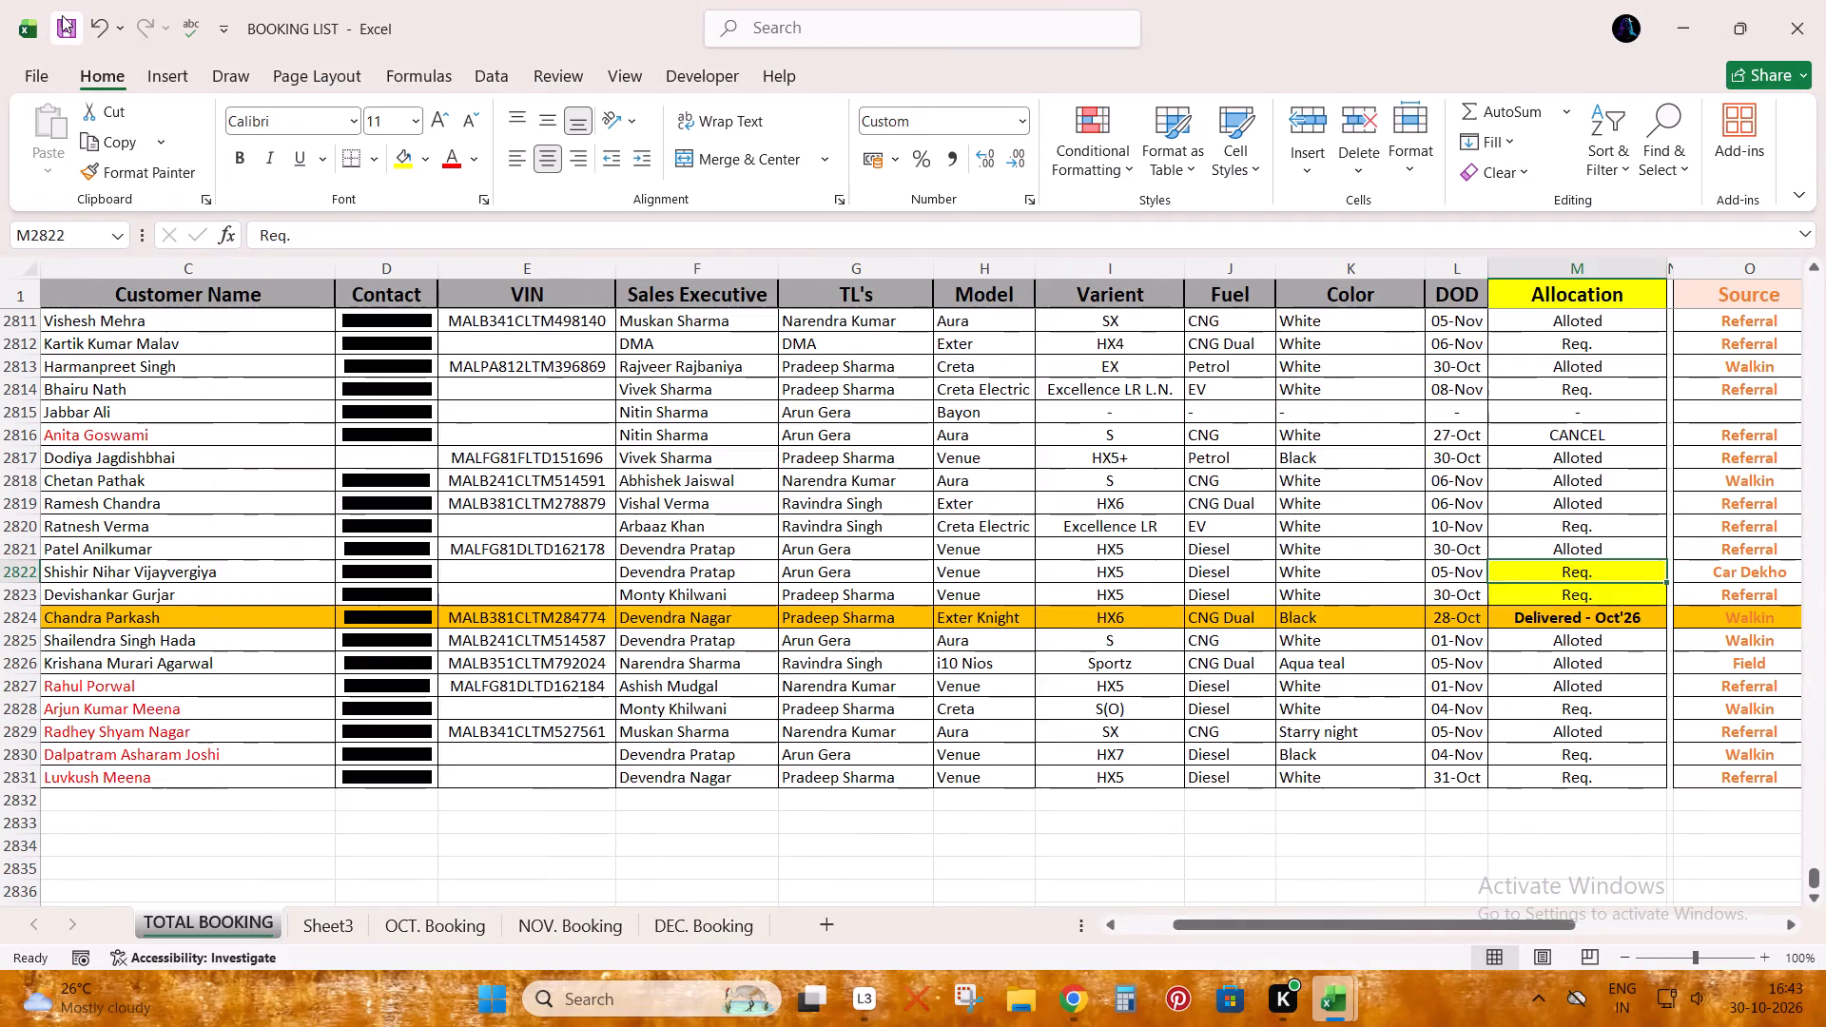
In the ORDER SHEET workbook, copy the format of Customer Name cell K52 to the names in rows 49, 66 and 67.
{"action": "key", "text": "alt+Tab"}
{"action": "key", "text": "alt+Tab"}
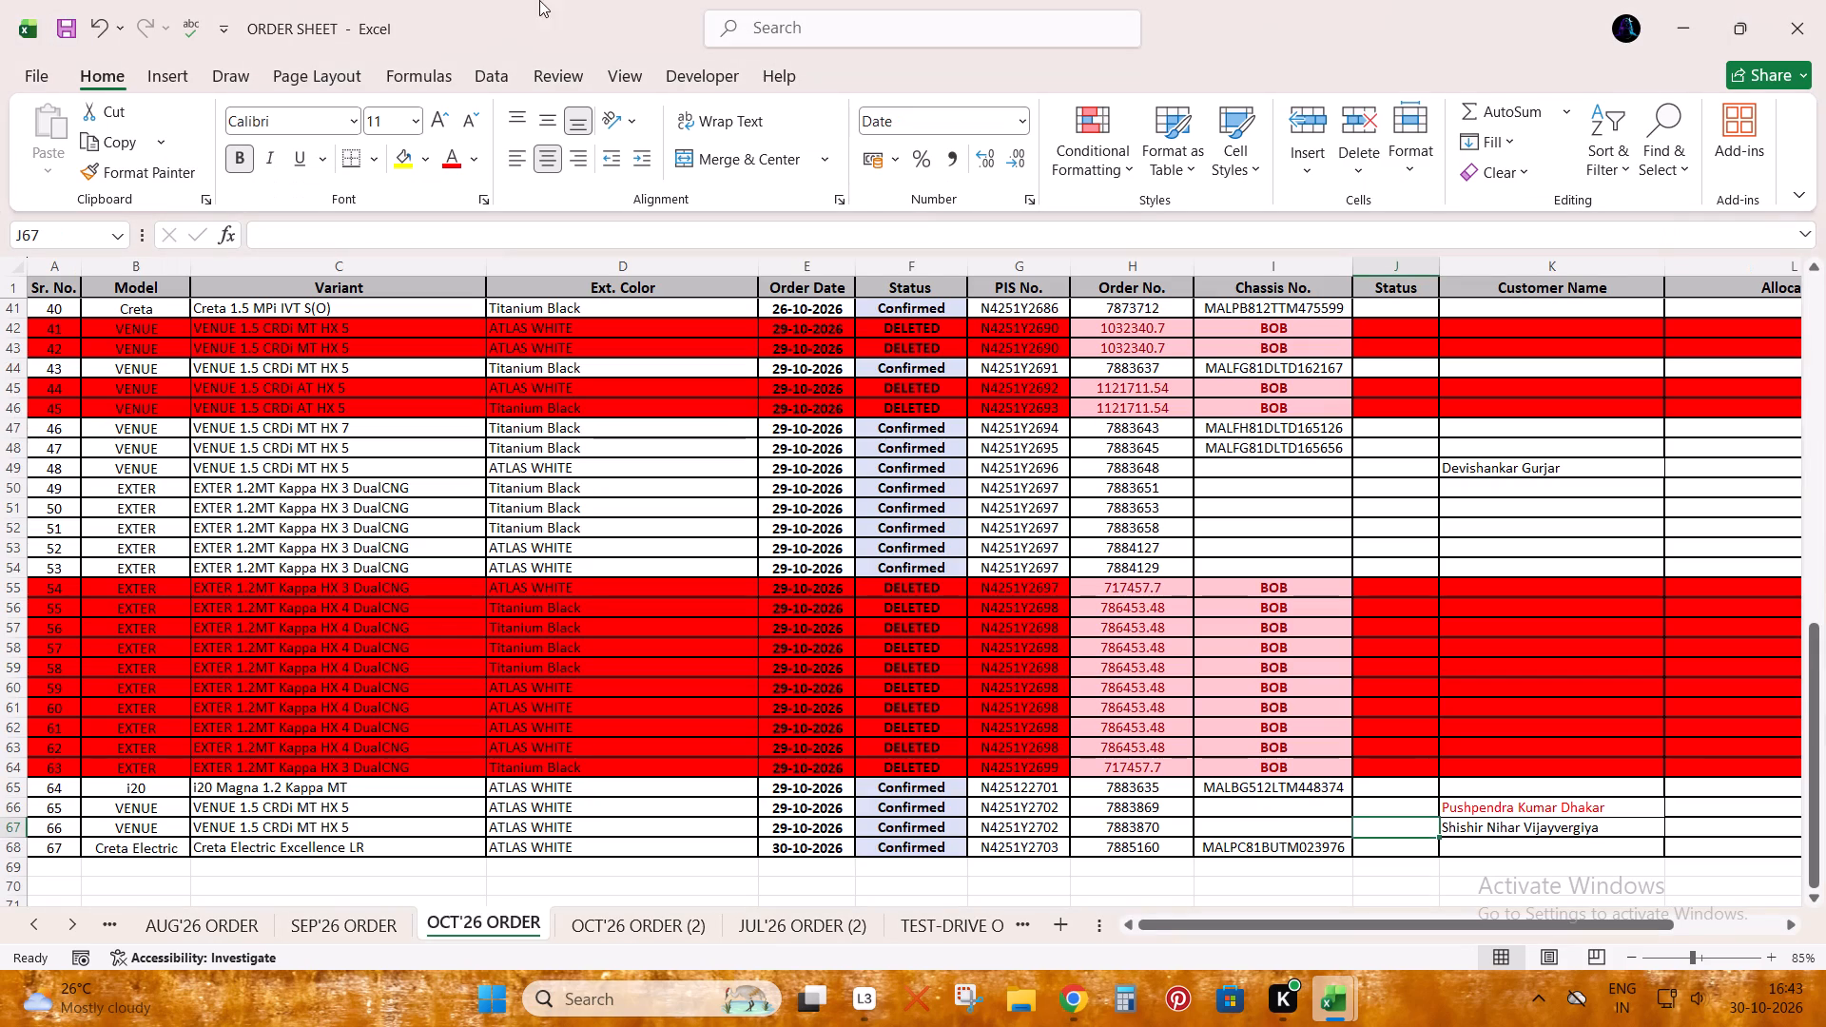
{"action": "left_click", "coordinate": [1525, 565]}
{"action": "left_click", "coordinate": [1506, 520]}
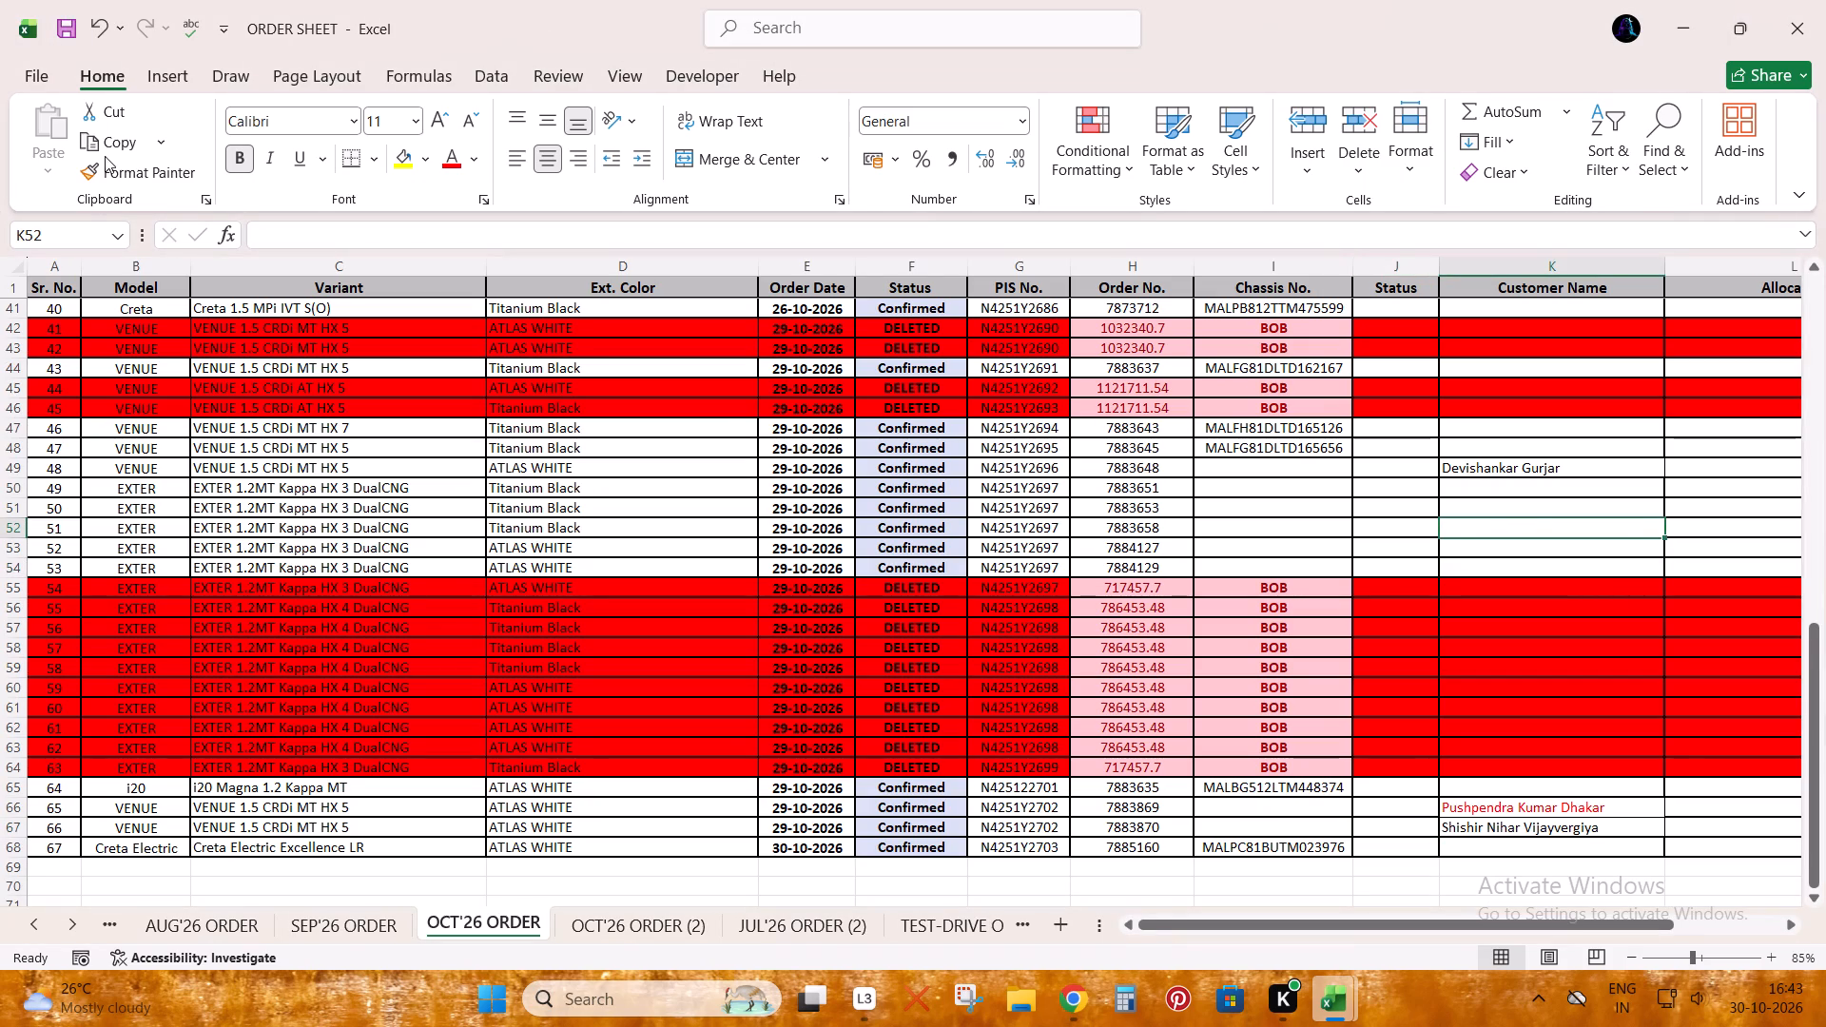
{"action": "double_click", "coordinate": [105, 156]}
{"action": "double_click", "coordinate": [114, 162]}
{"action": "left_click", "coordinate": [1513, 468]}
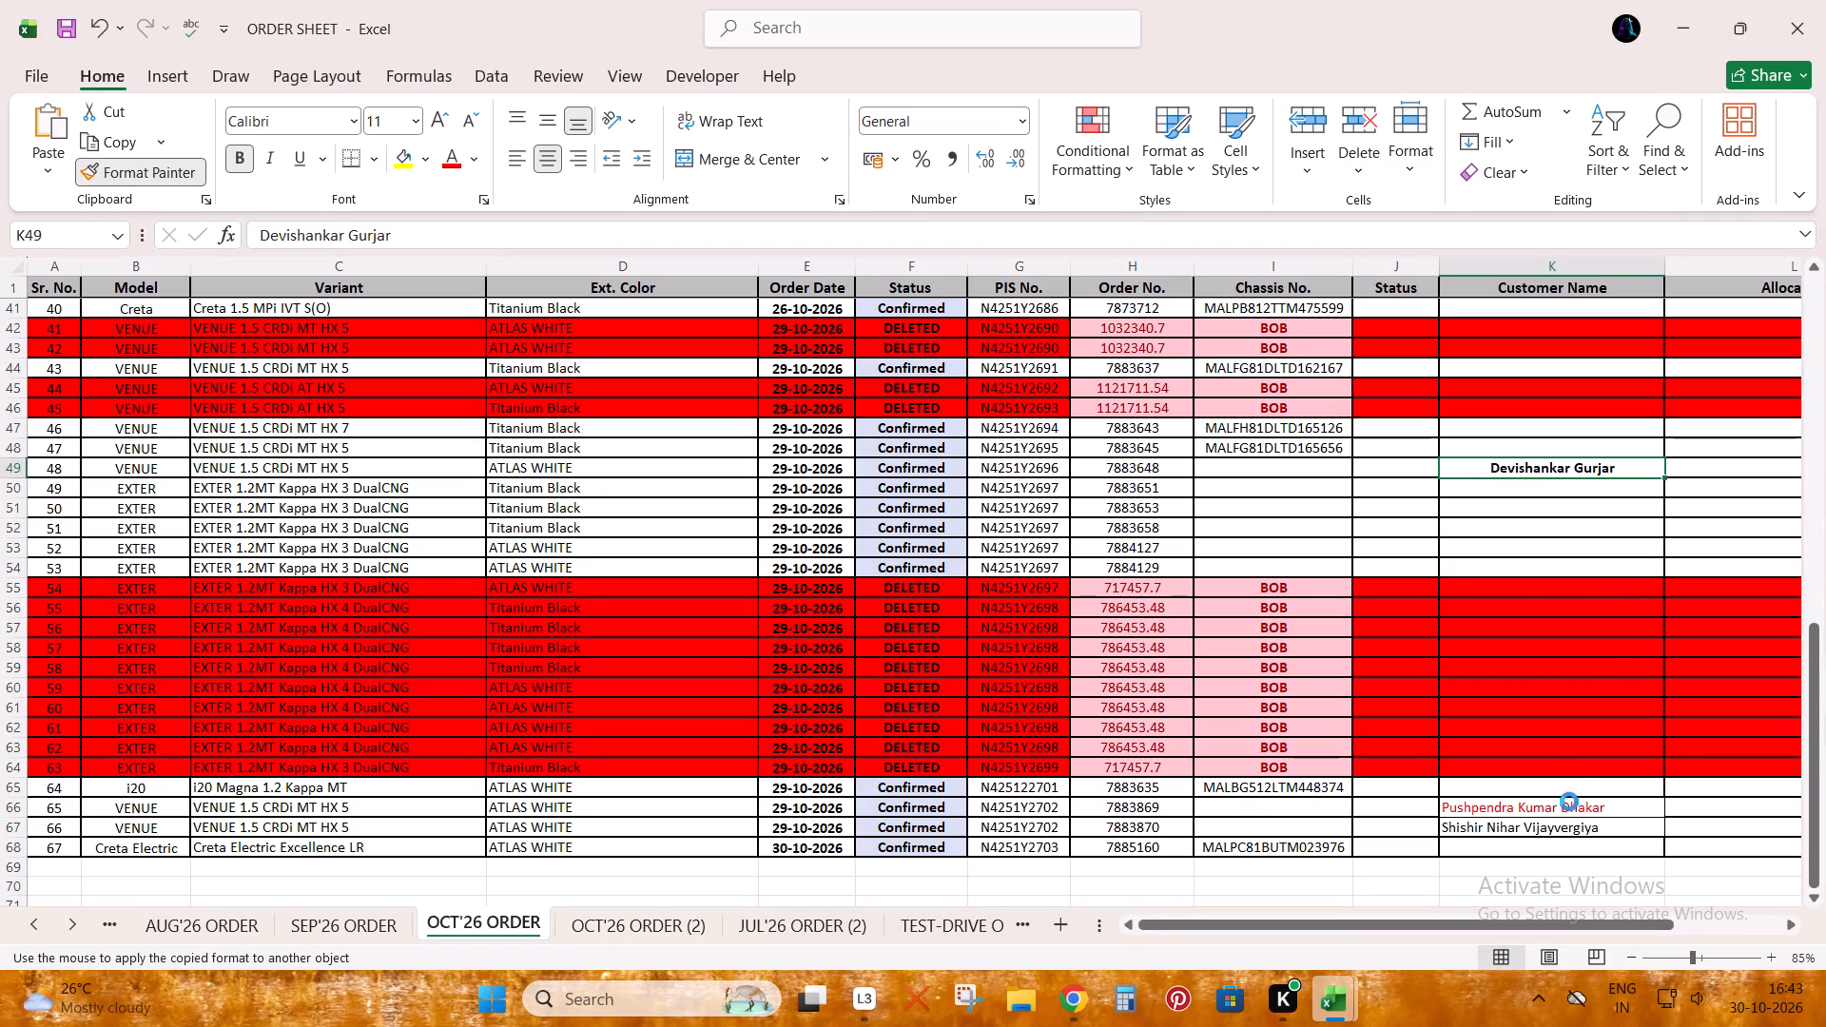
{"action": "left_click", "coordinate": [1570, 809]}
{"action": "left_click", "coordinate": [1571, 829]}
{"action": "key", "text": "Escape"}
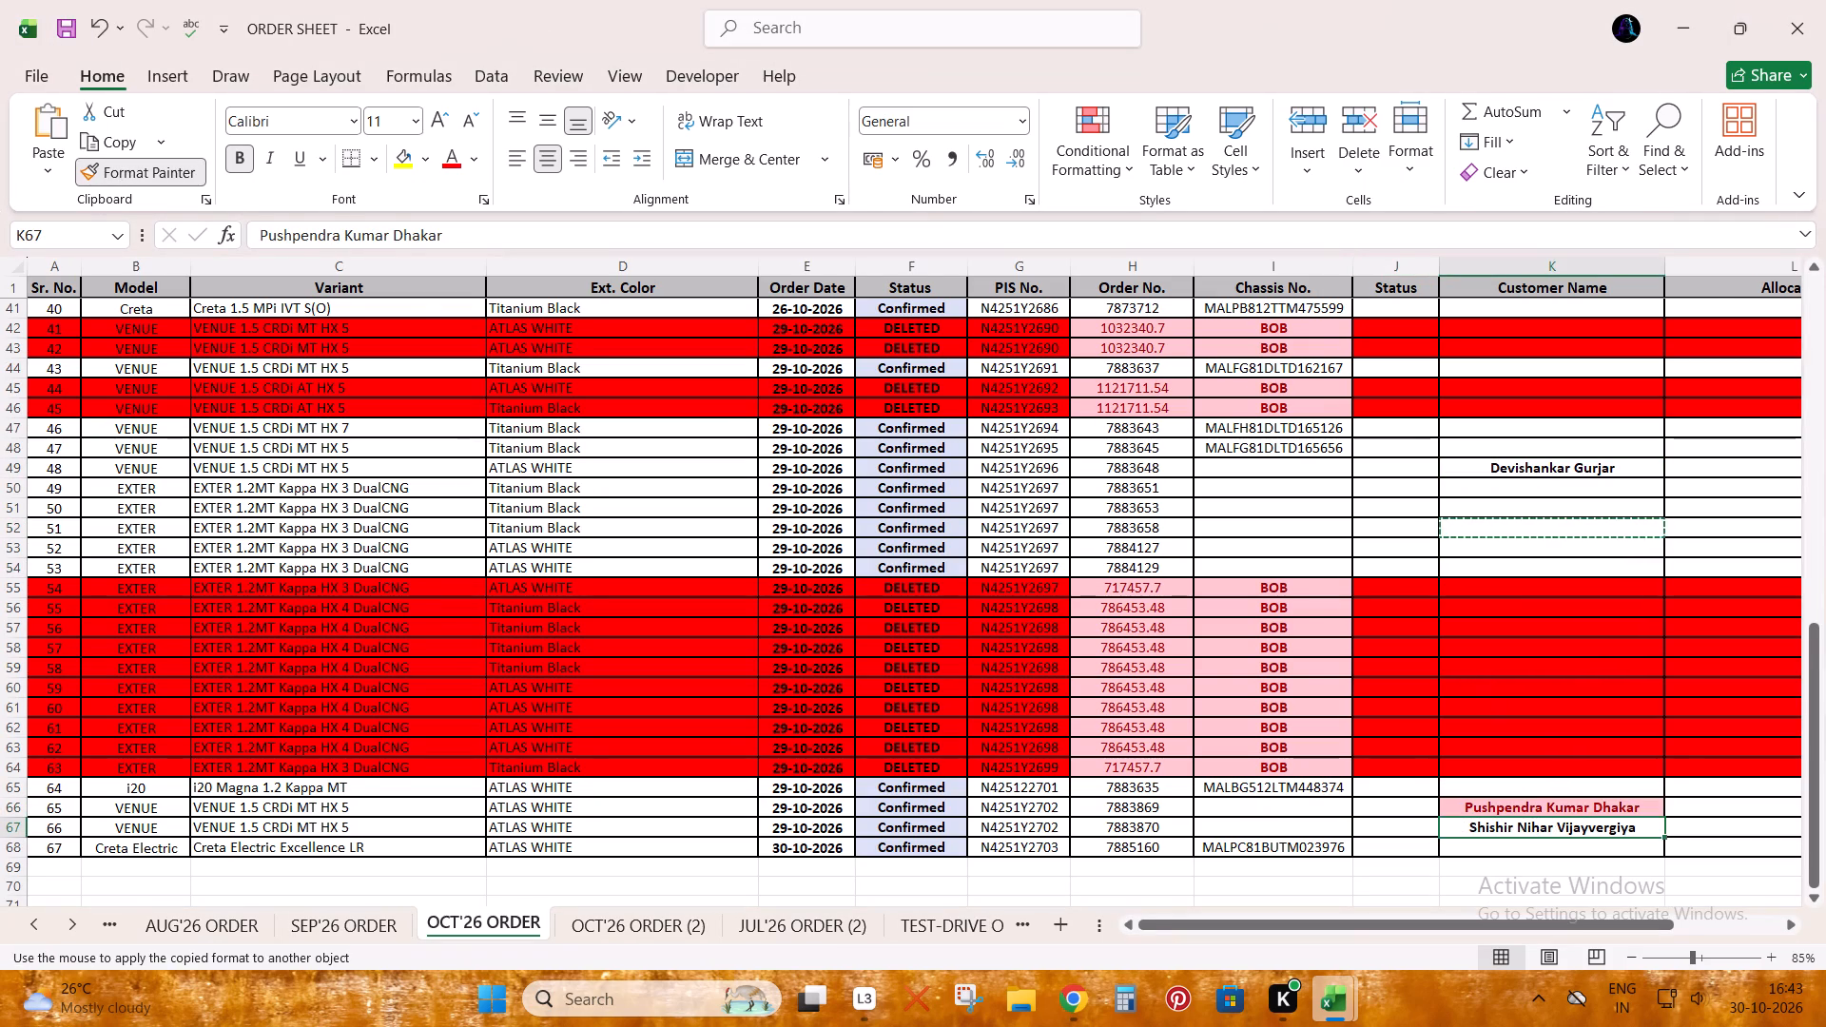
Delete the customer names from rows 20 and 19 of the OCT'26 ORDER sheet.
{"action": "scroll", "coordinate": [1454, 590], "scroll_direction": "up", "scroll_amount": 9}
{"action": "left_click", "coordinate": [1516, 427]}
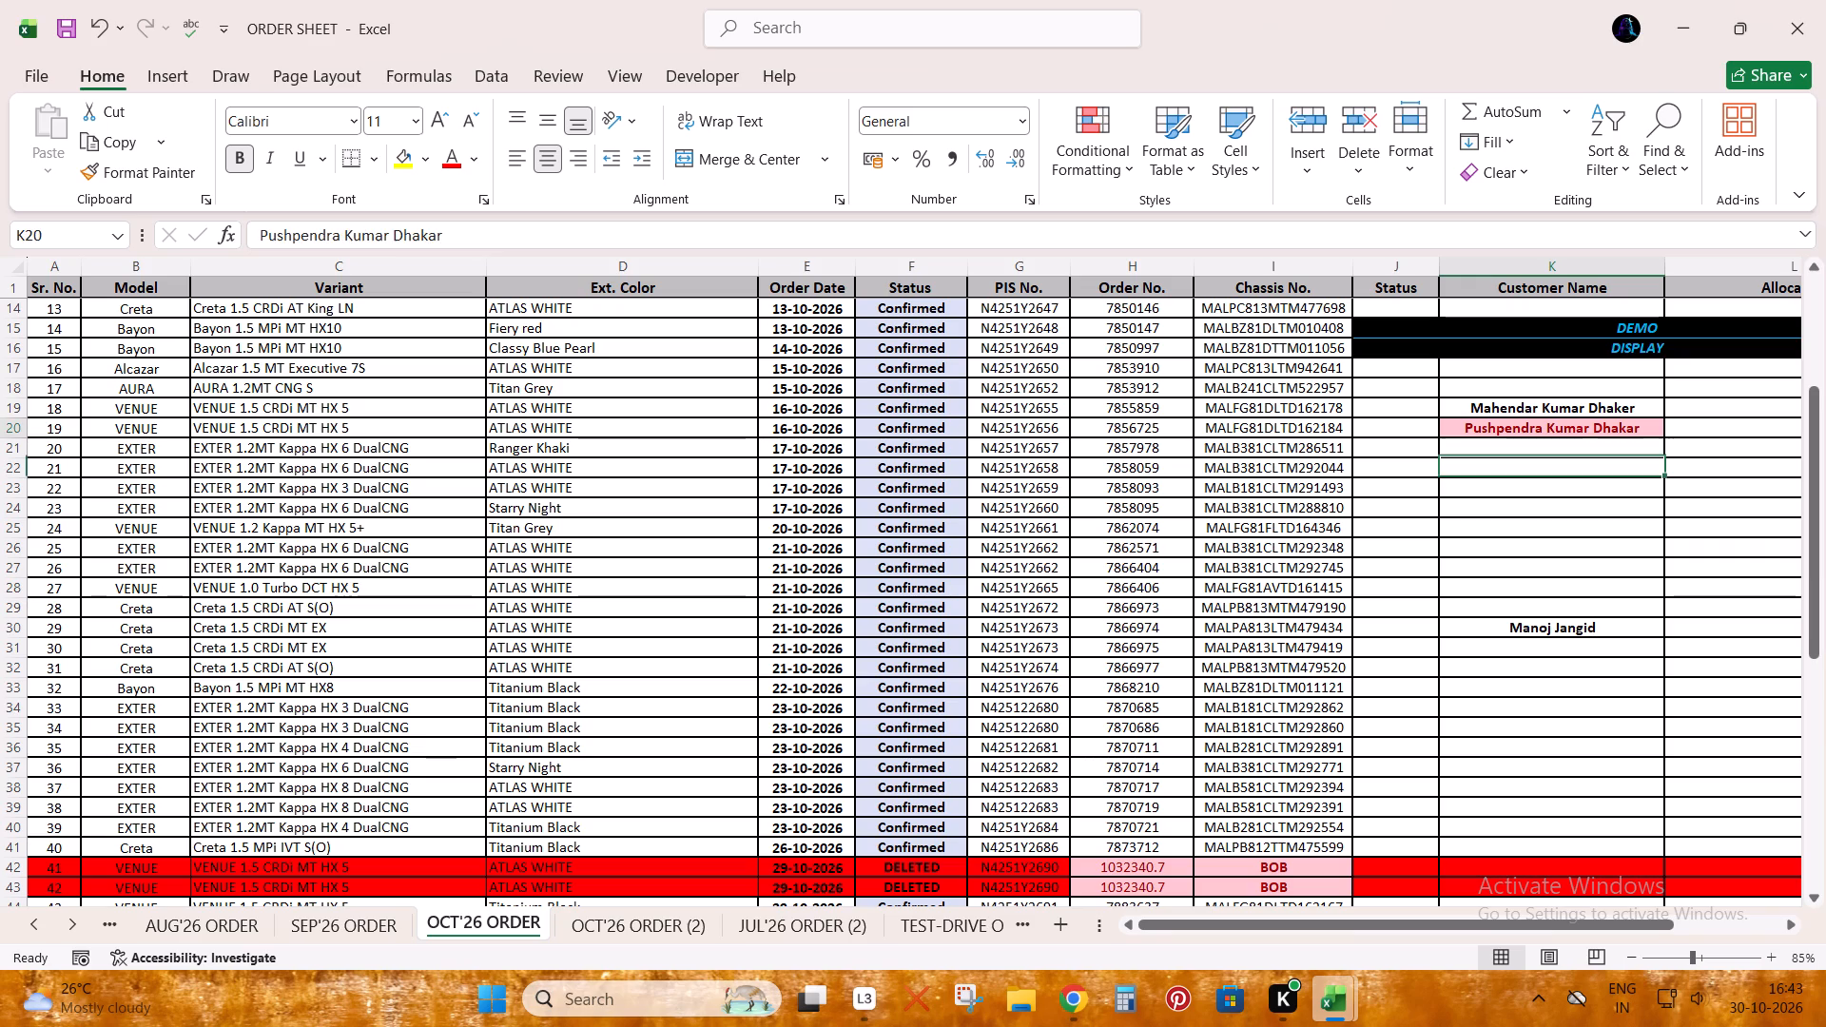
{"action": "key", "text": "Delete"}
{"action": "left_click", "coordinate": [1531, 406]}
{"action": "key", "text": "Delete"}
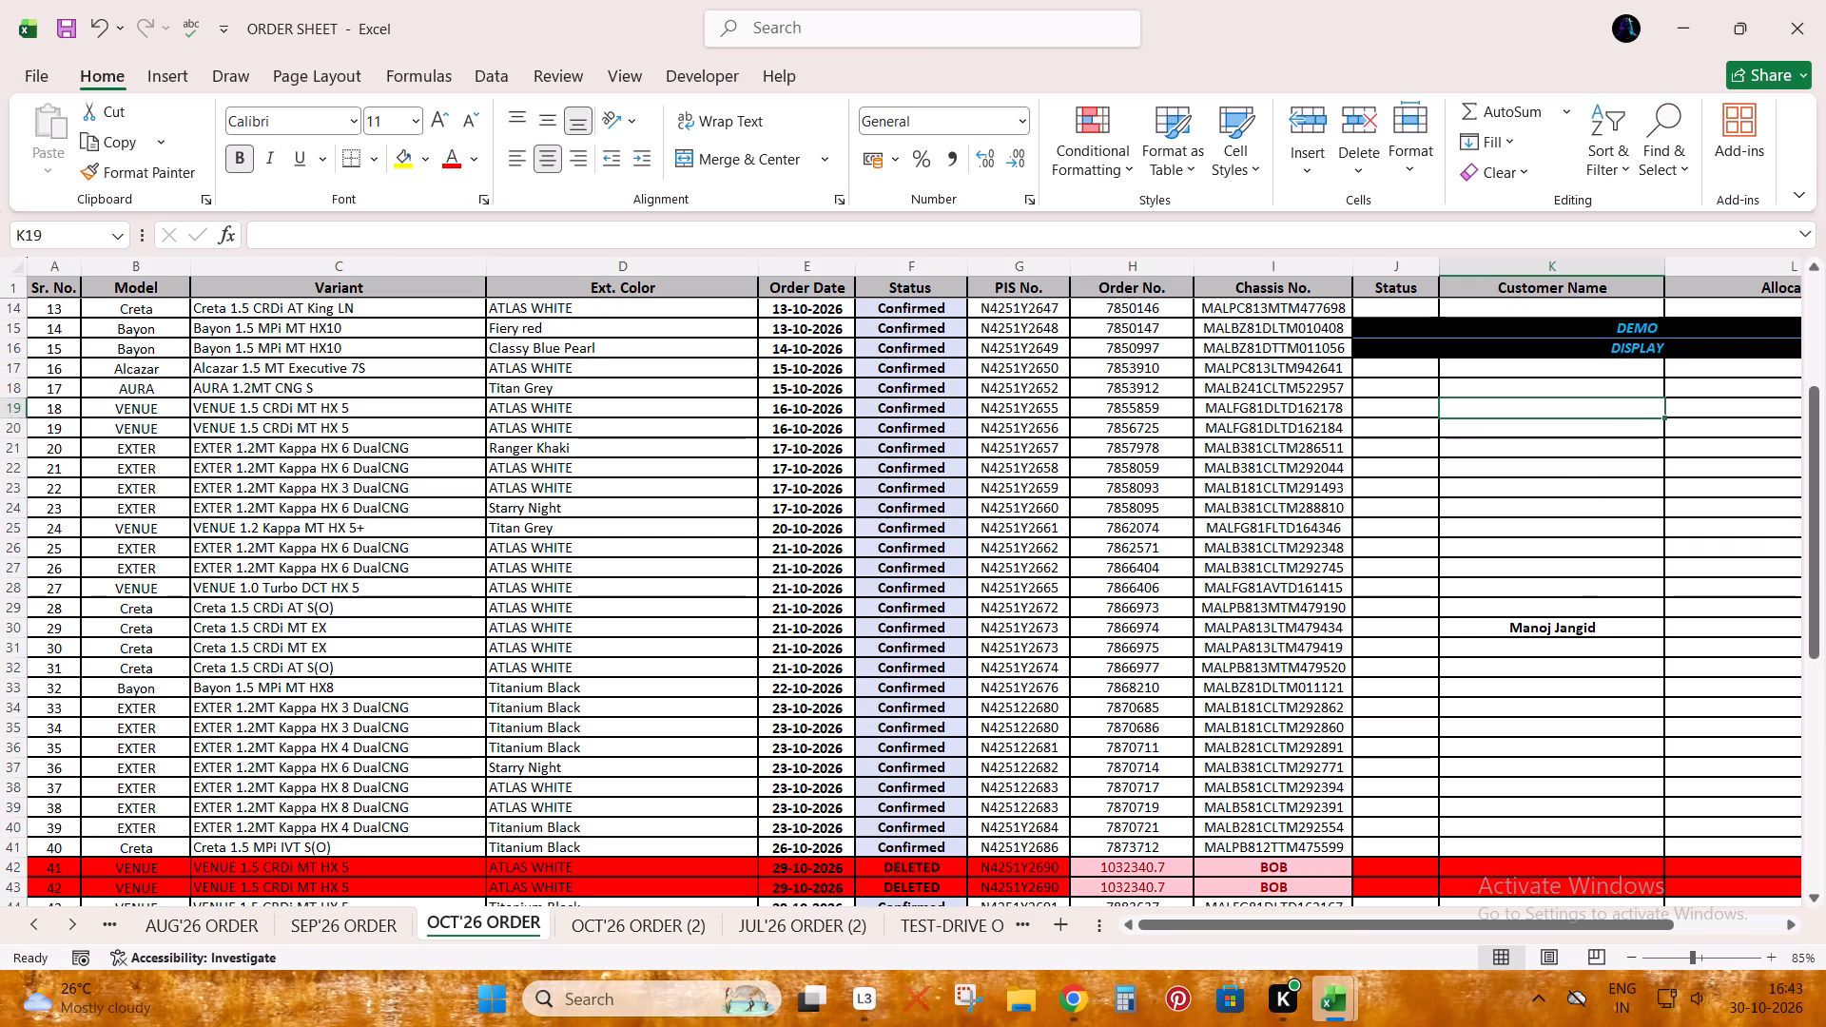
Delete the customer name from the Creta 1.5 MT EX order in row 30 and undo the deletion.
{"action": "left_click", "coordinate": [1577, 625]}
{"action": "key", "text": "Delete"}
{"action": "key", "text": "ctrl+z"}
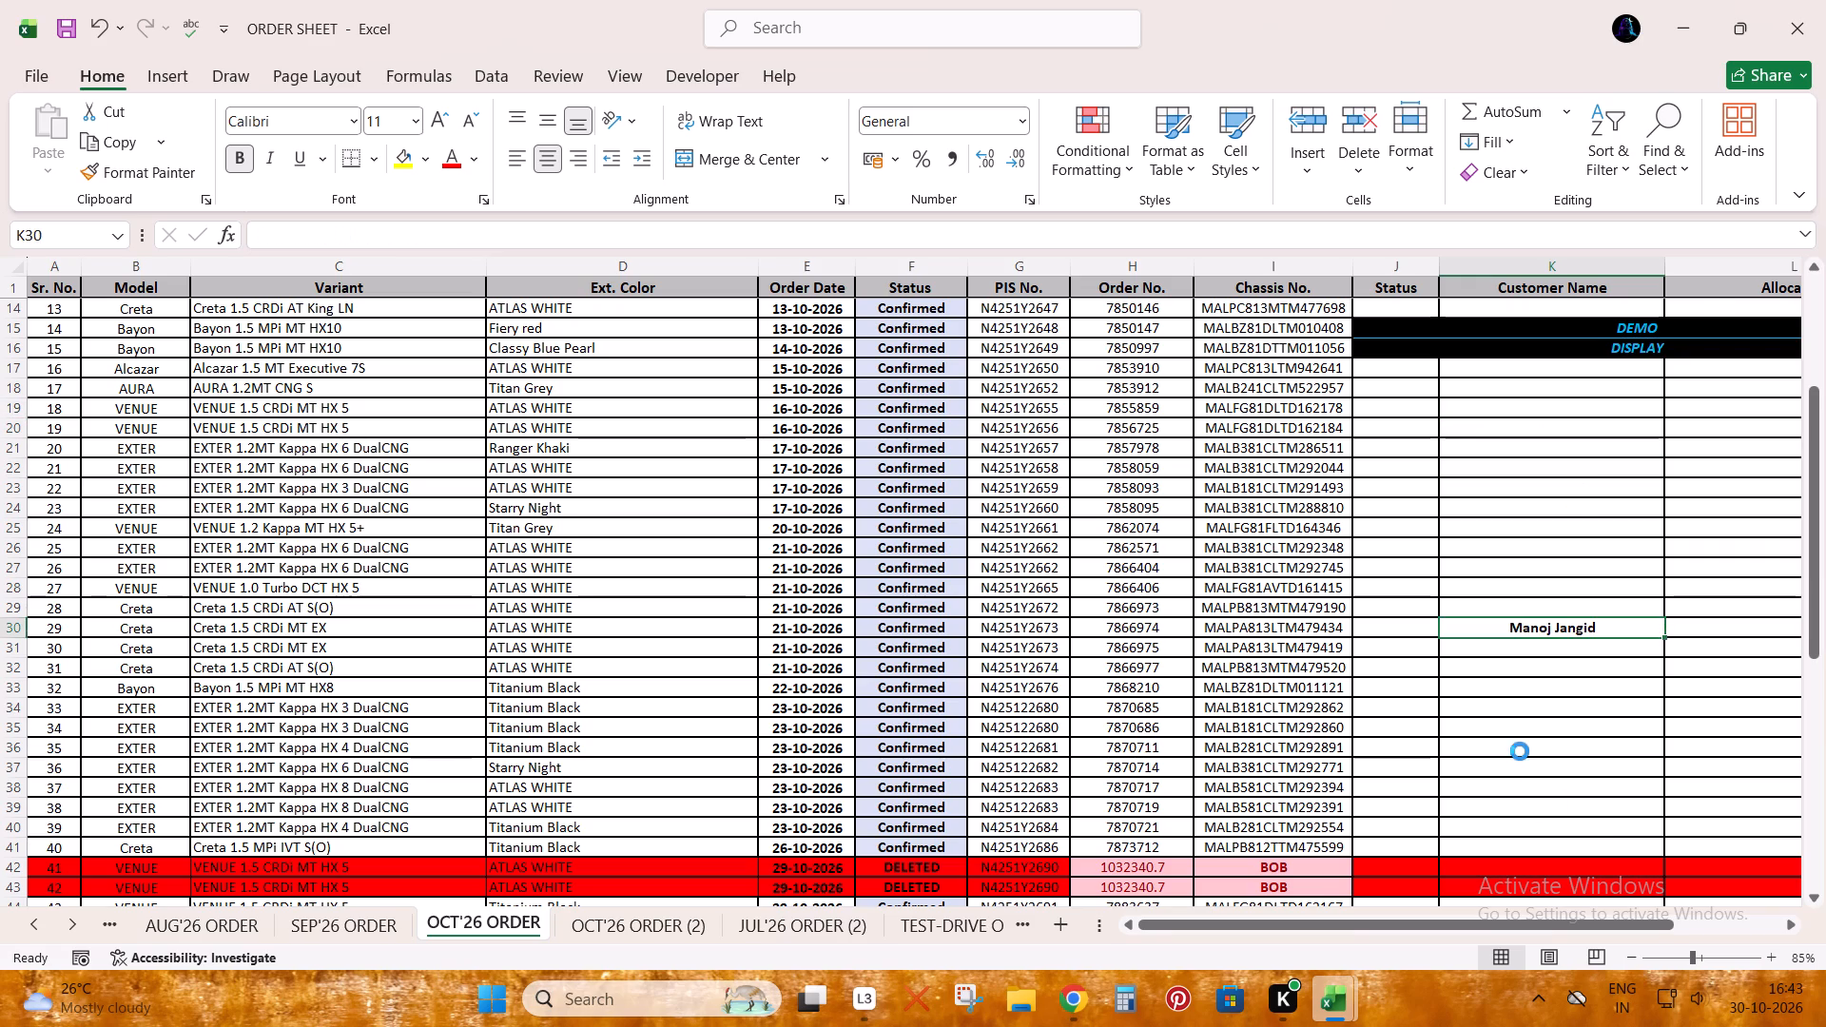
Return to the latest orders at the end of the OCT'26 ORDER sheet and save the workbook.
{"action": "scroll", "coordinate": [1520, 749], "scroll_direction": "down", "scroll_amount": 9}
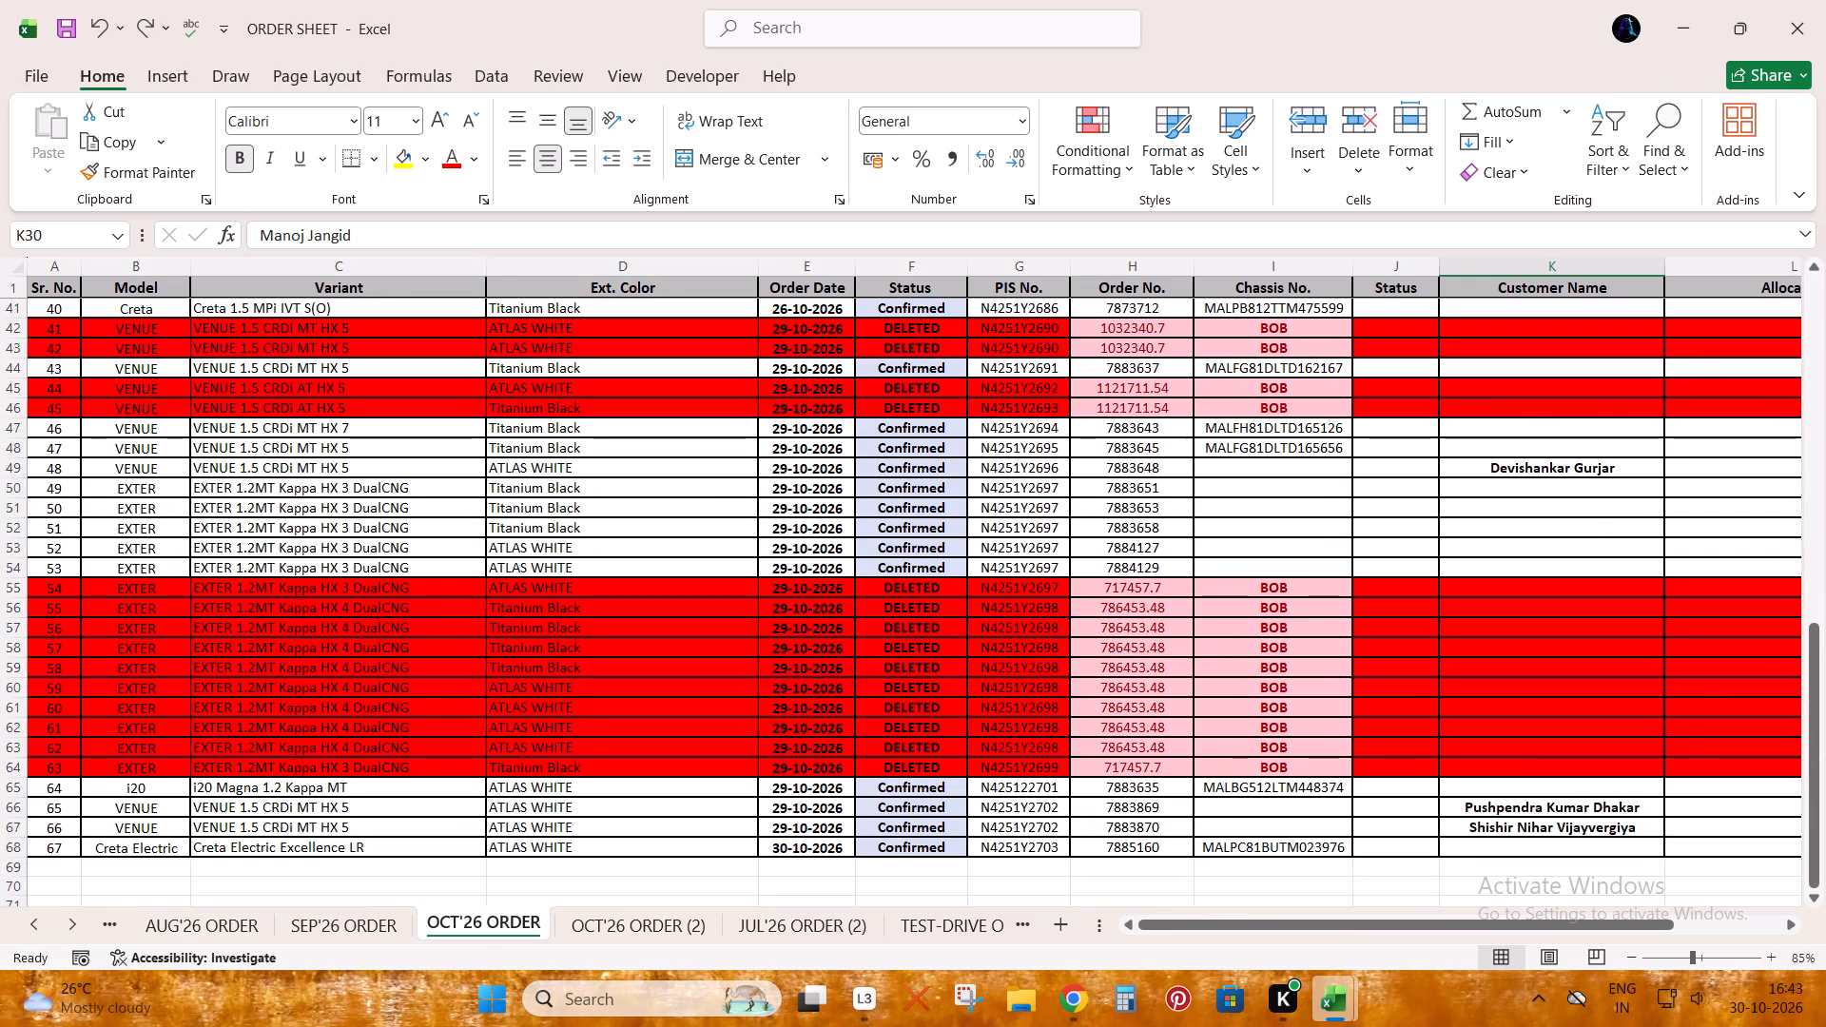
{"action": "key", "text": "ctrl+s"}
Switch to the Book - Copy - Copy workbook showing the filtered Venue HX5 Diesel White requirement list.
{"action": "key", "text": "alt+Tab"}
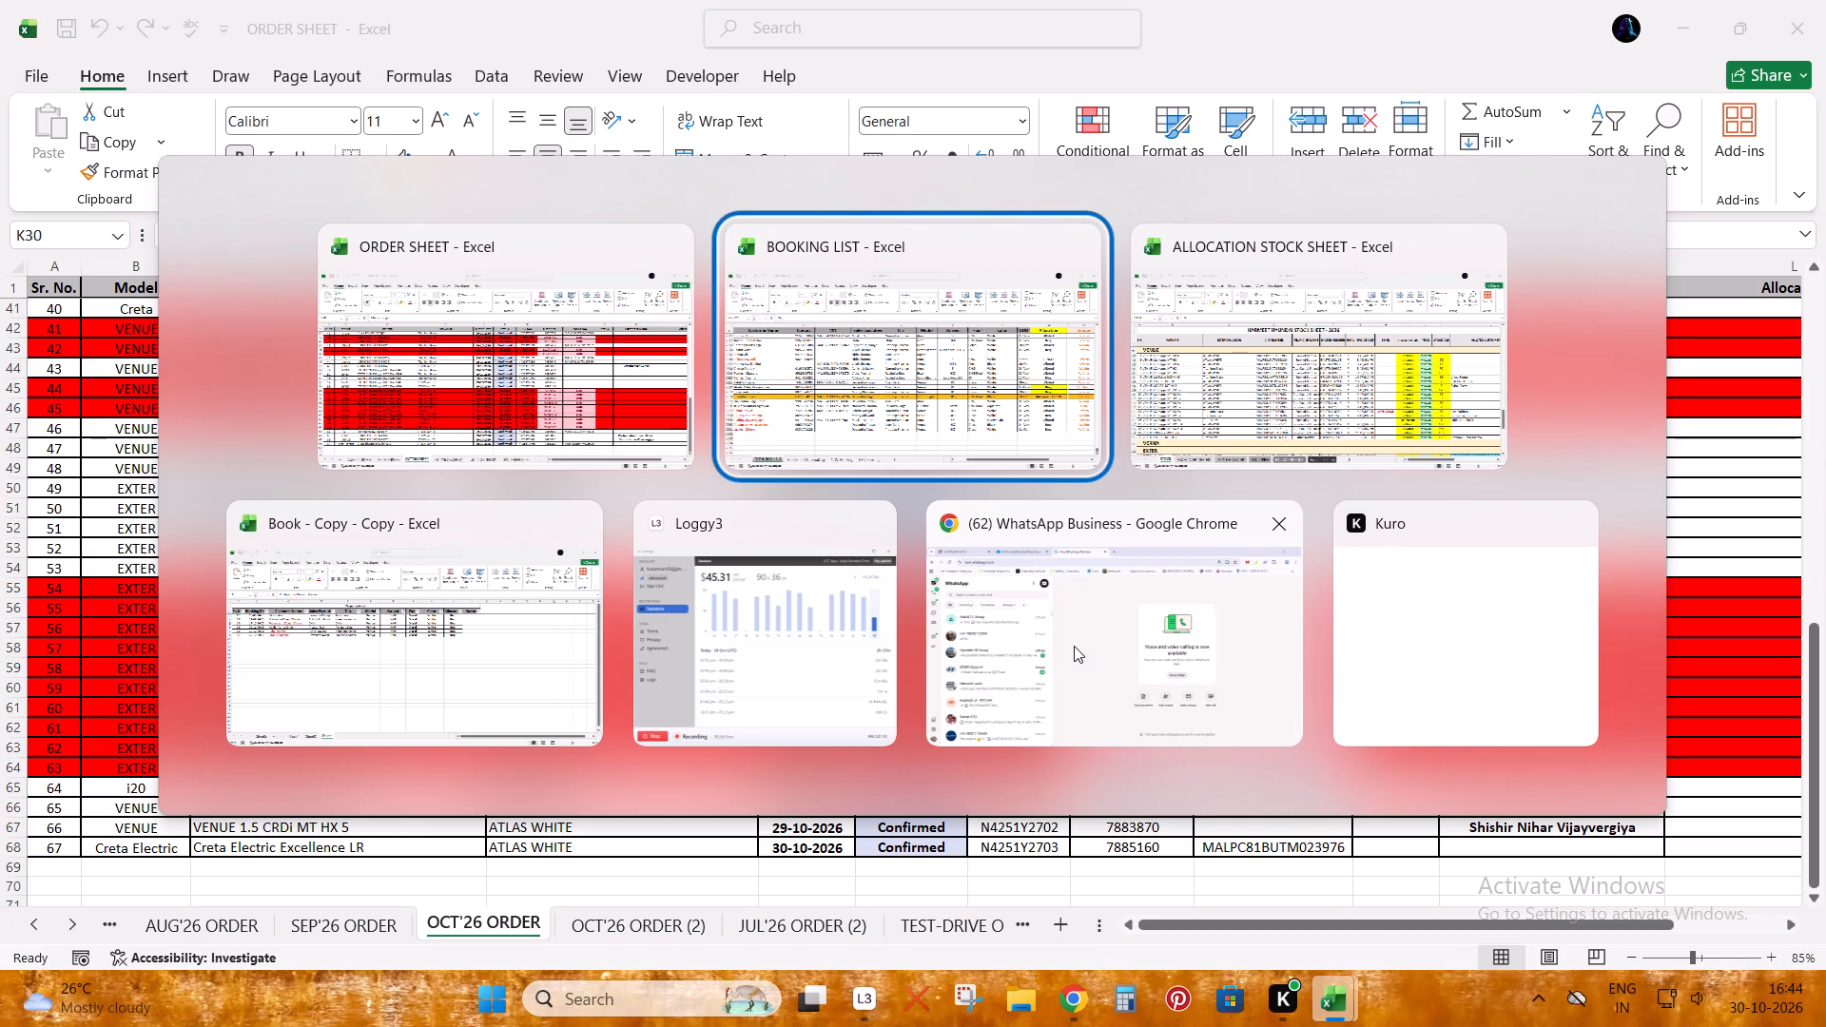
{"action": "key", "text": "alt+Tab"}
{"action": "key", "text": "alt+Tab"}
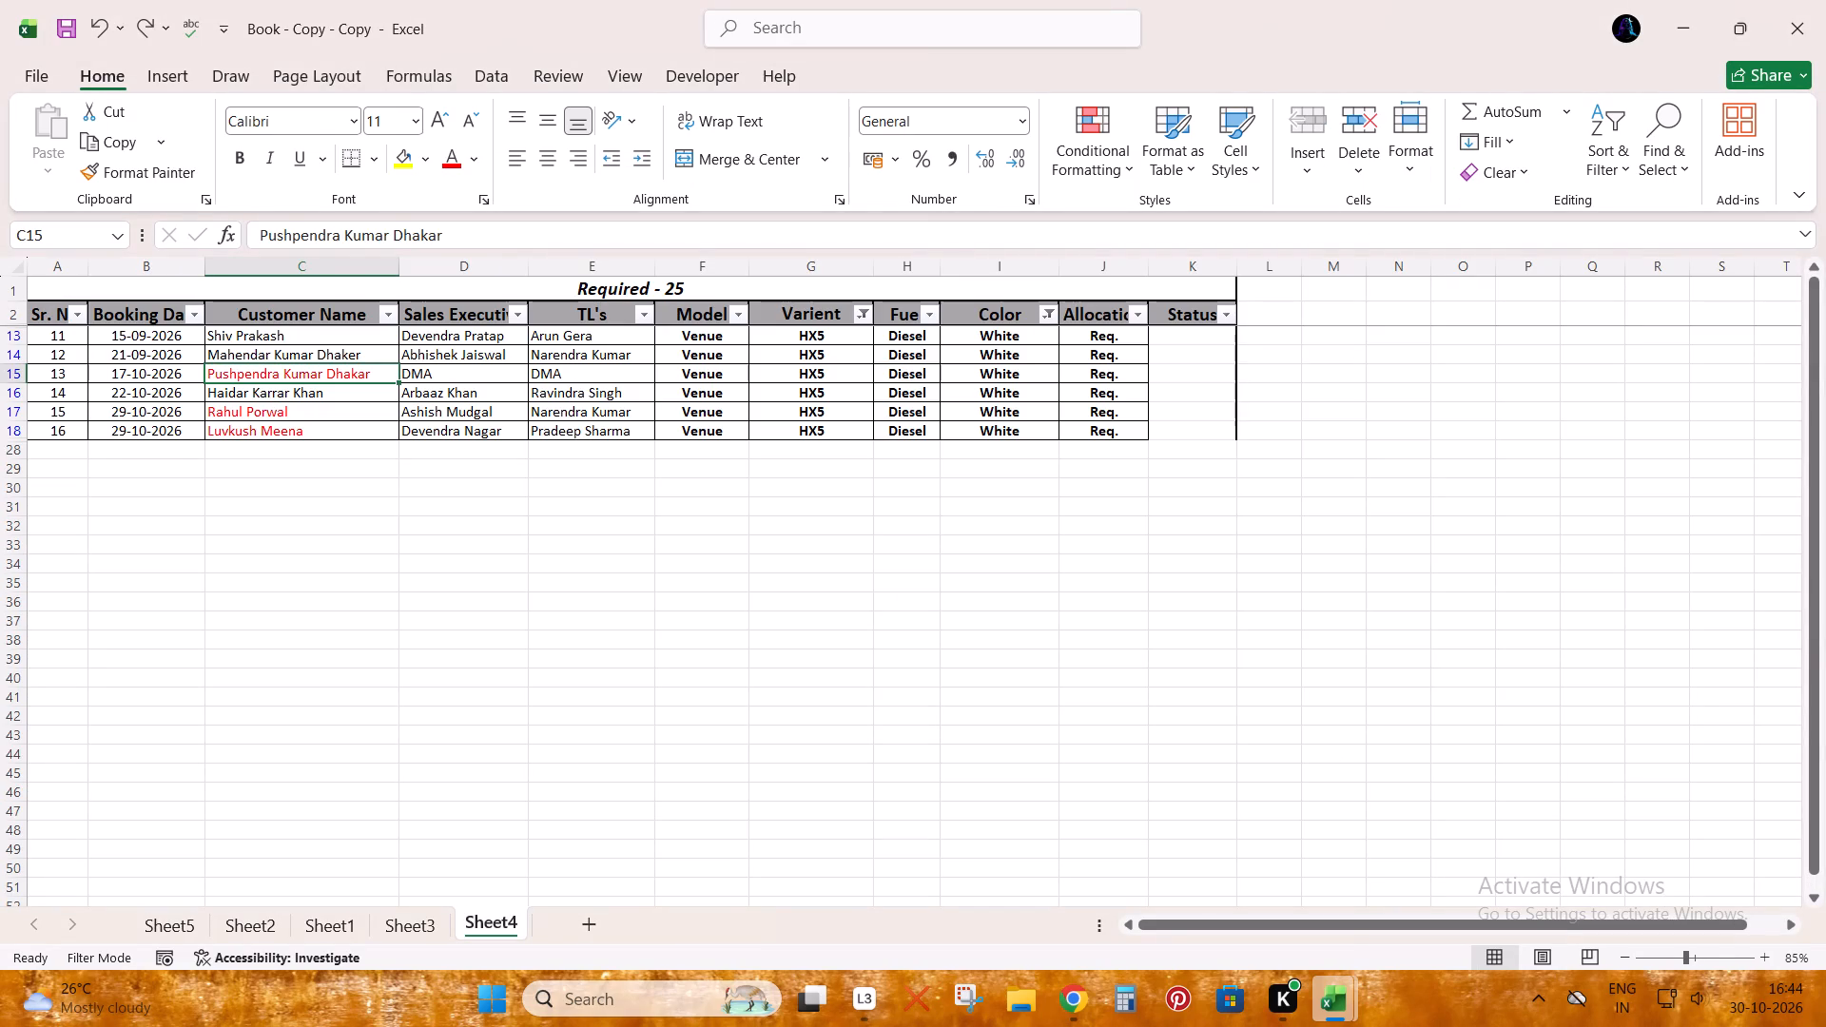
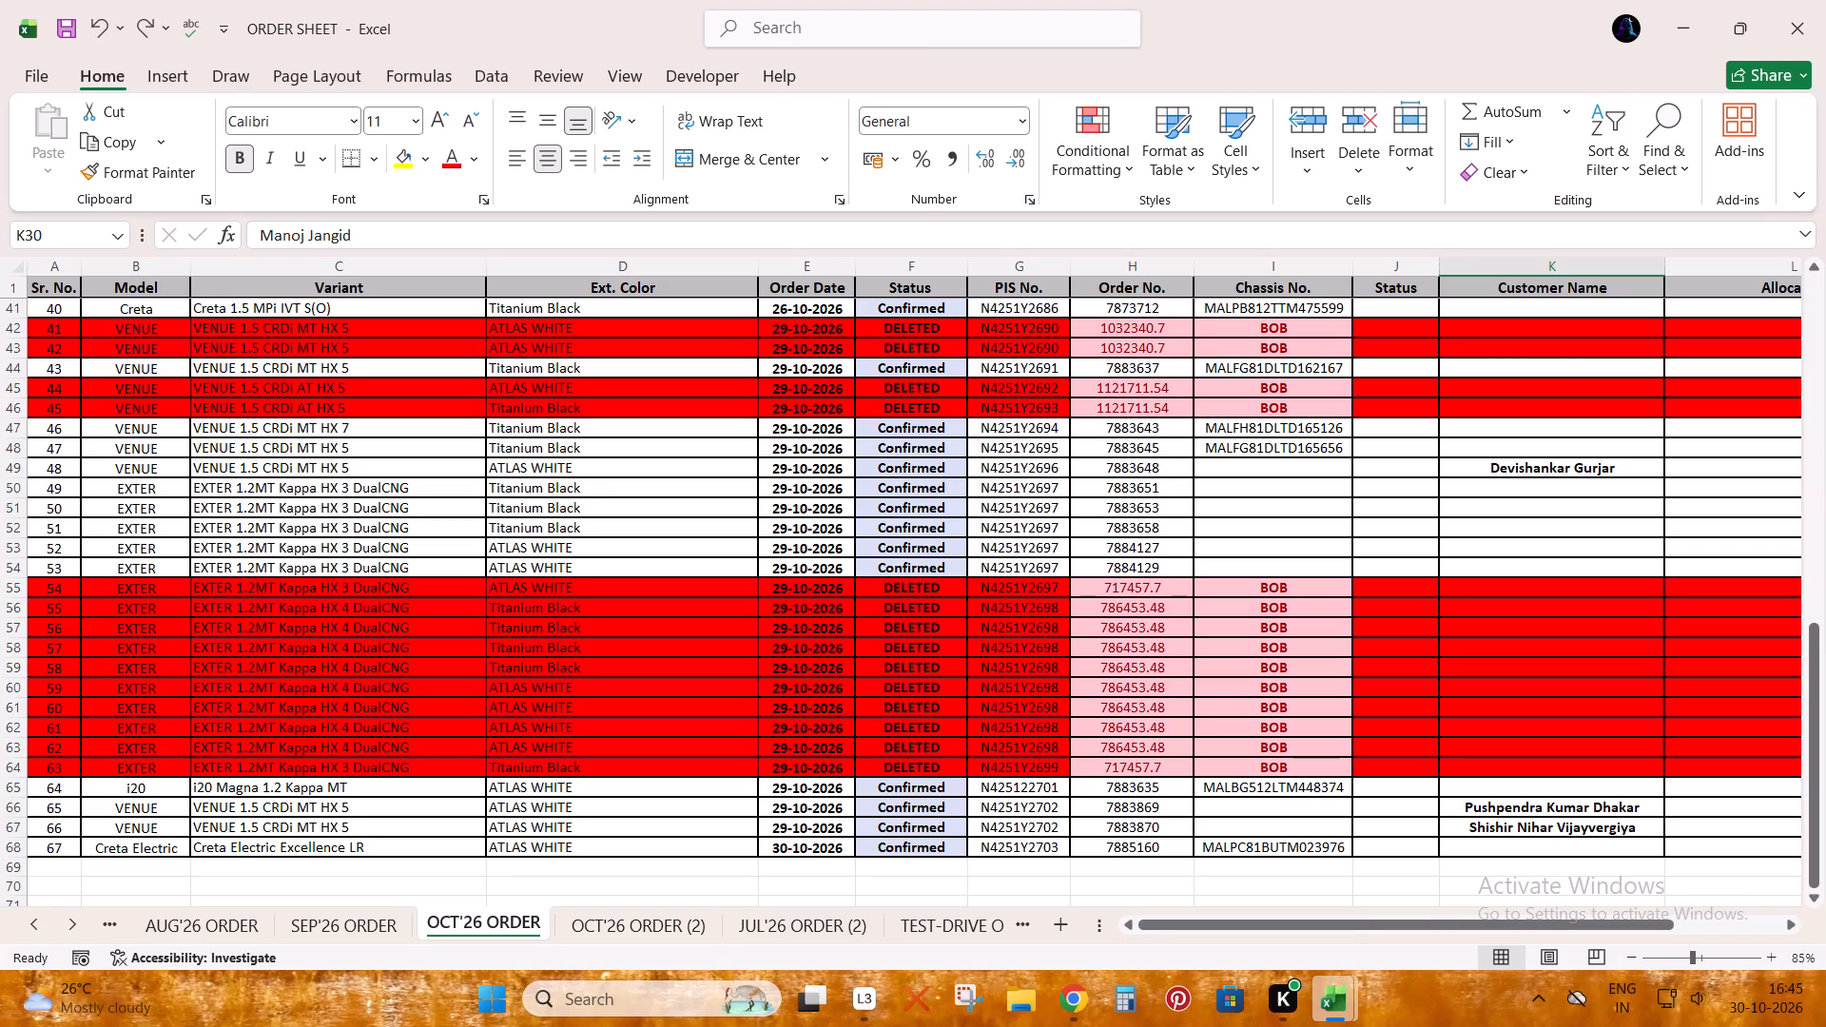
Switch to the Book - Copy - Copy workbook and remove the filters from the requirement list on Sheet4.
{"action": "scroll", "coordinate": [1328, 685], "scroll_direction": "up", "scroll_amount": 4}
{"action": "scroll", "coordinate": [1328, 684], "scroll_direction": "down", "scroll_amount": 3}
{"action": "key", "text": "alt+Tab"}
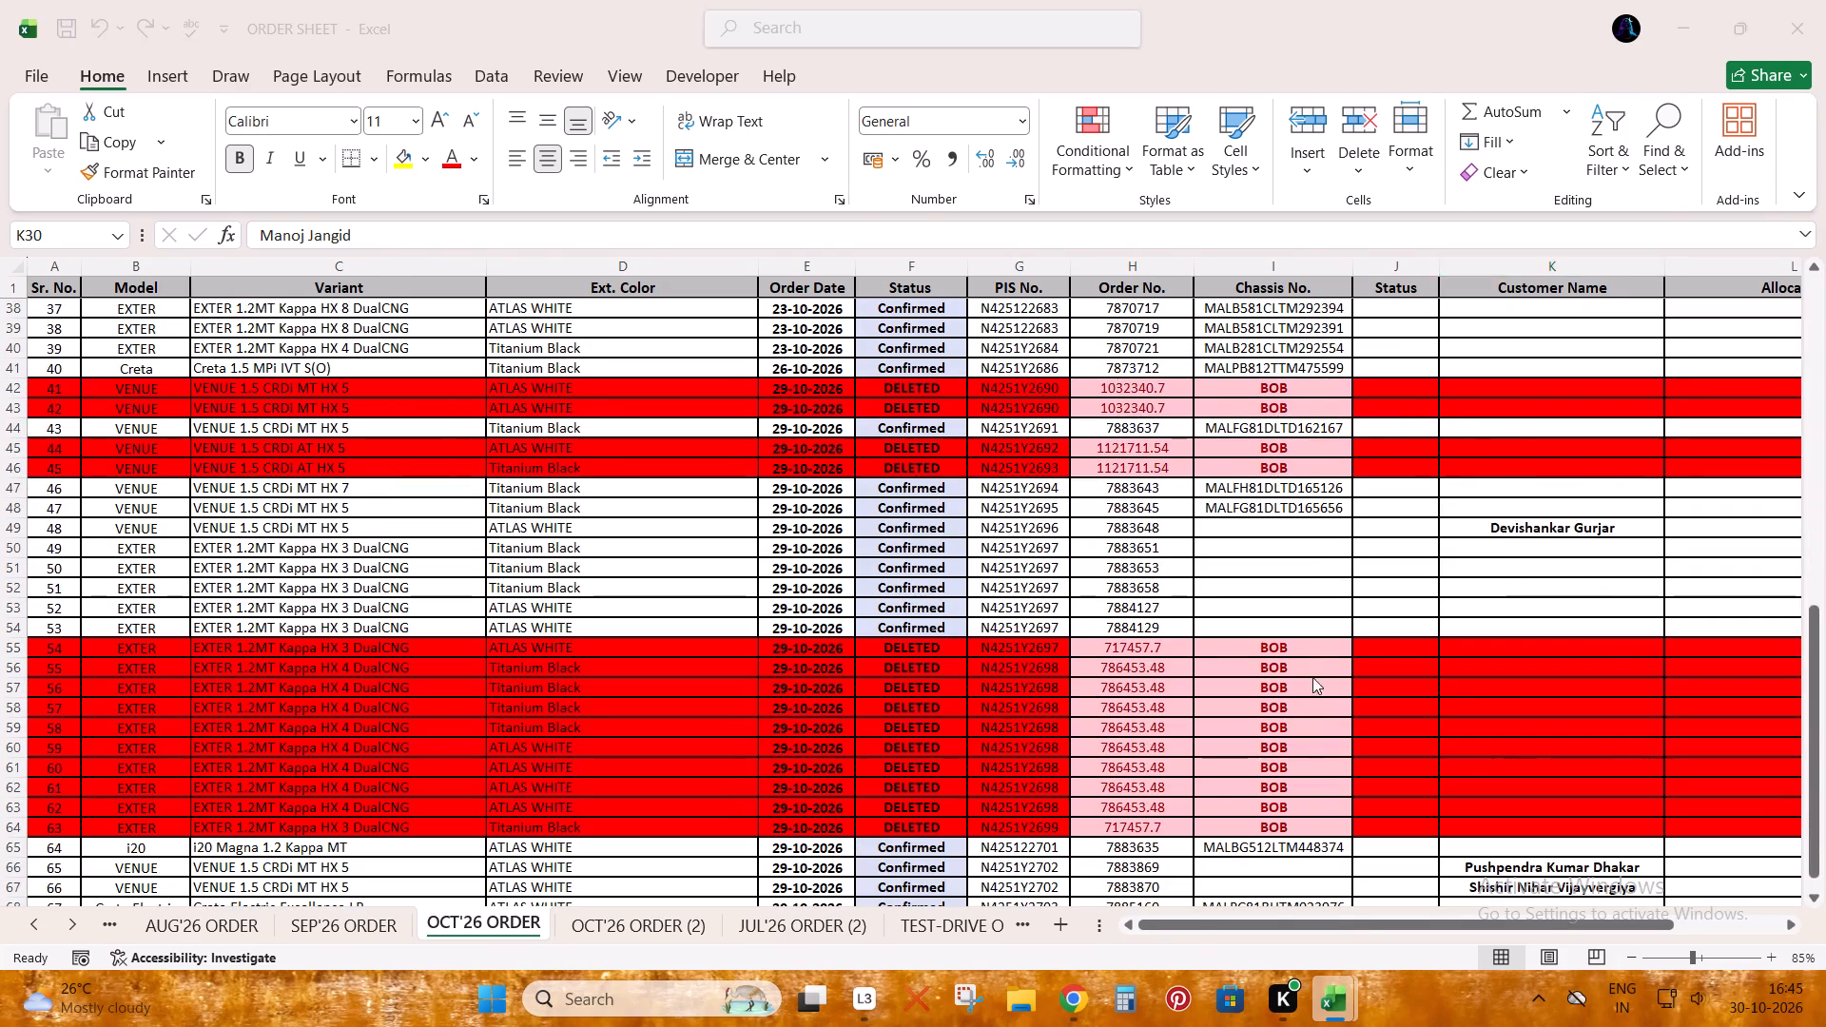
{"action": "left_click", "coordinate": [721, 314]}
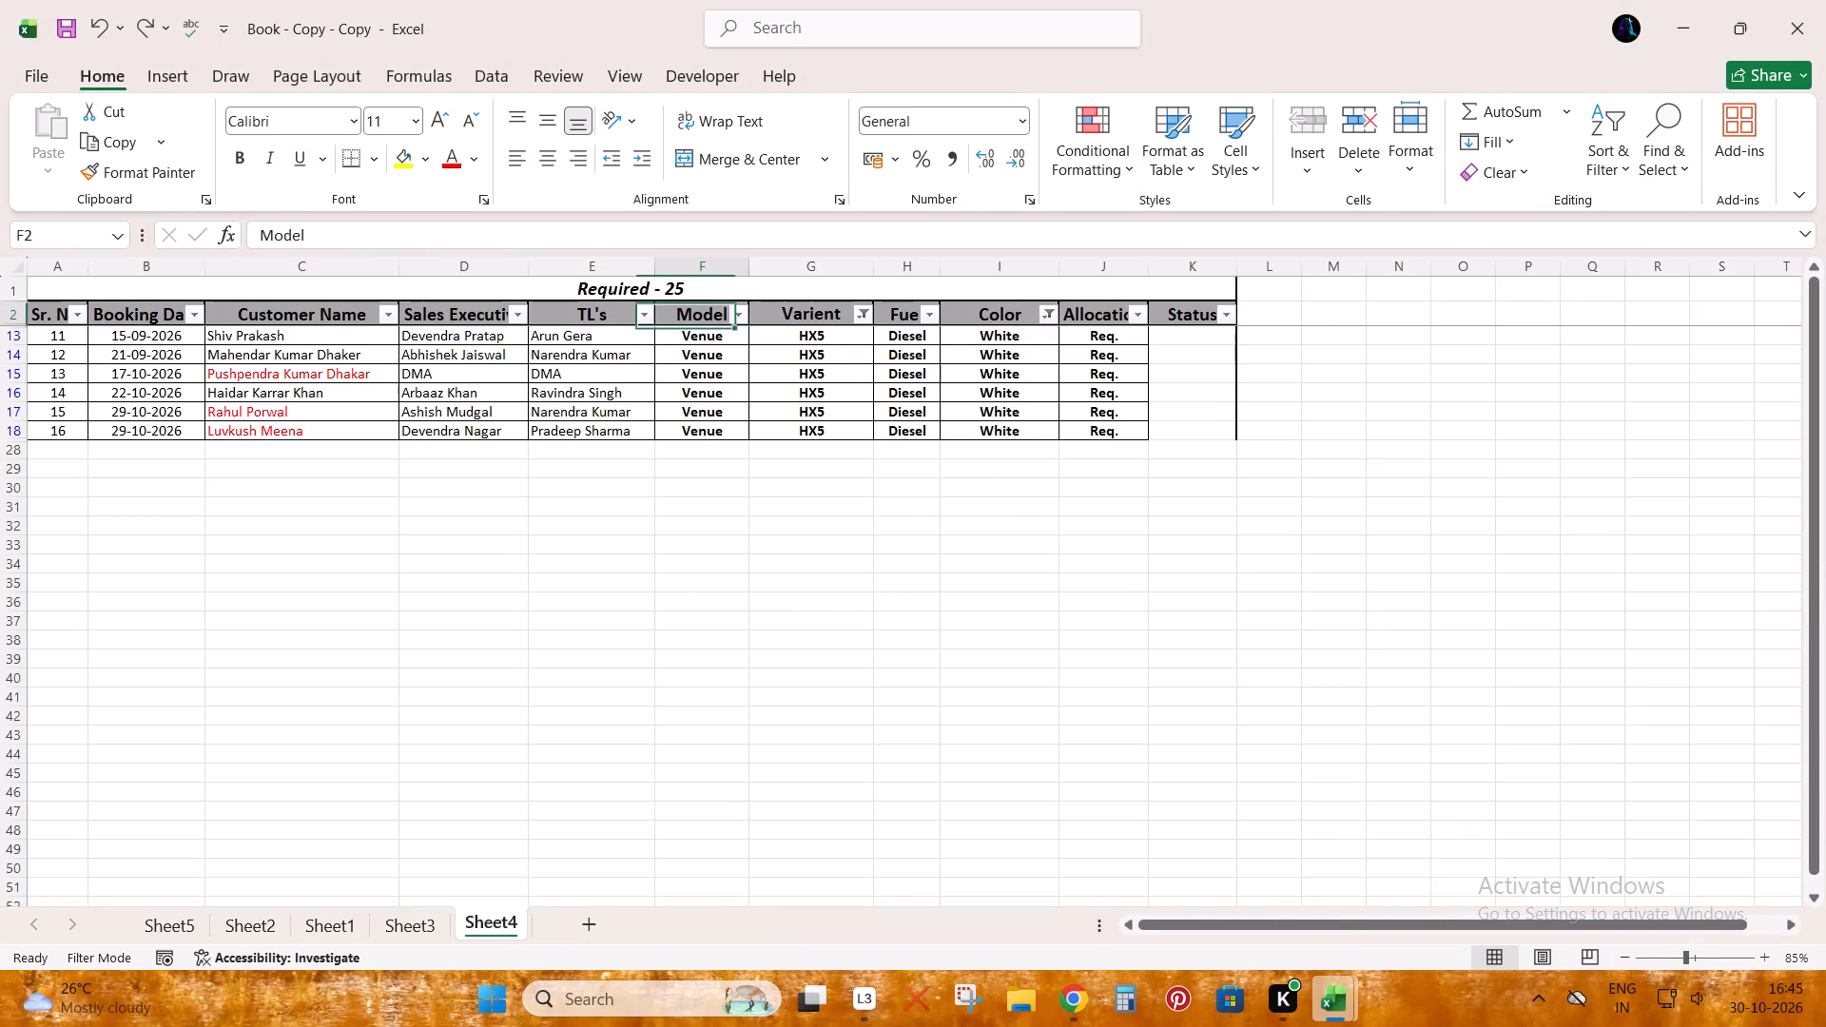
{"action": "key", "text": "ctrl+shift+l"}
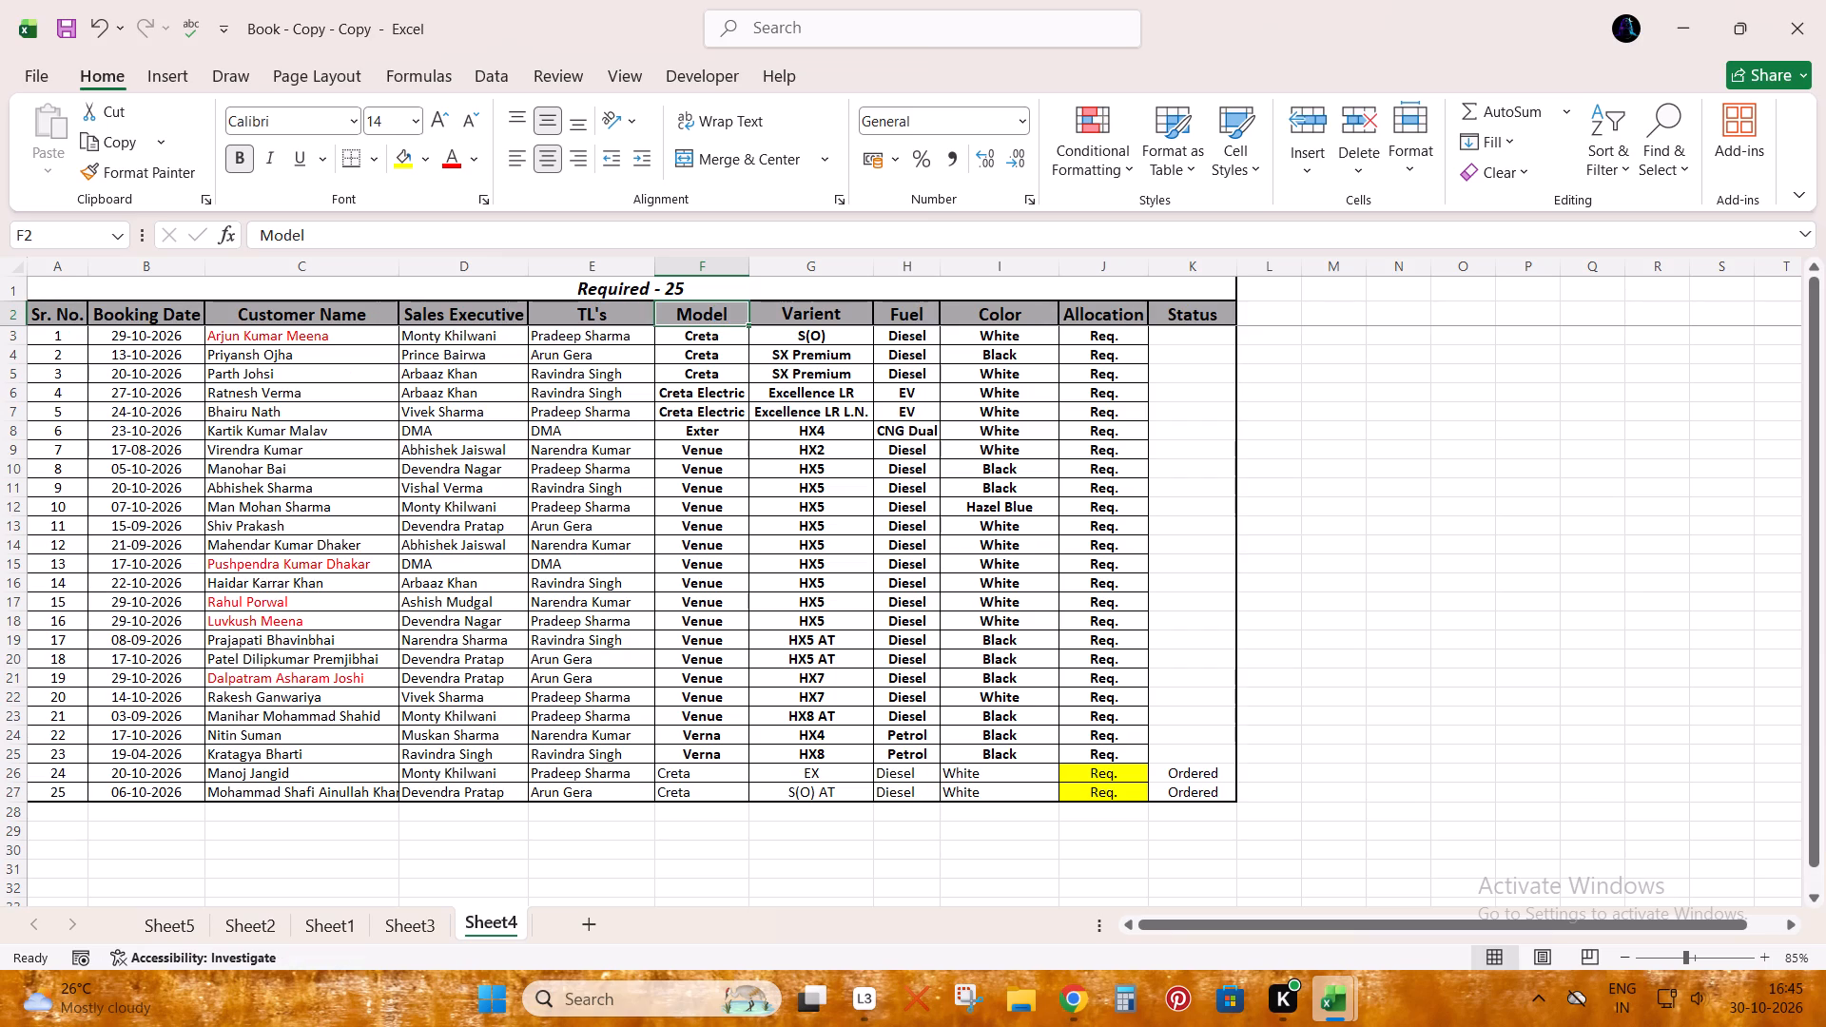
Review the orders on the OCT'26 ORDER sheet and save the ORDER SHEET workbook.
{"action": "key", "text": "alt+Tab"}
{"action": "scroll", "coordinate": [1333, 707], "scroll_direction": "down", "scroll_amount": 2}
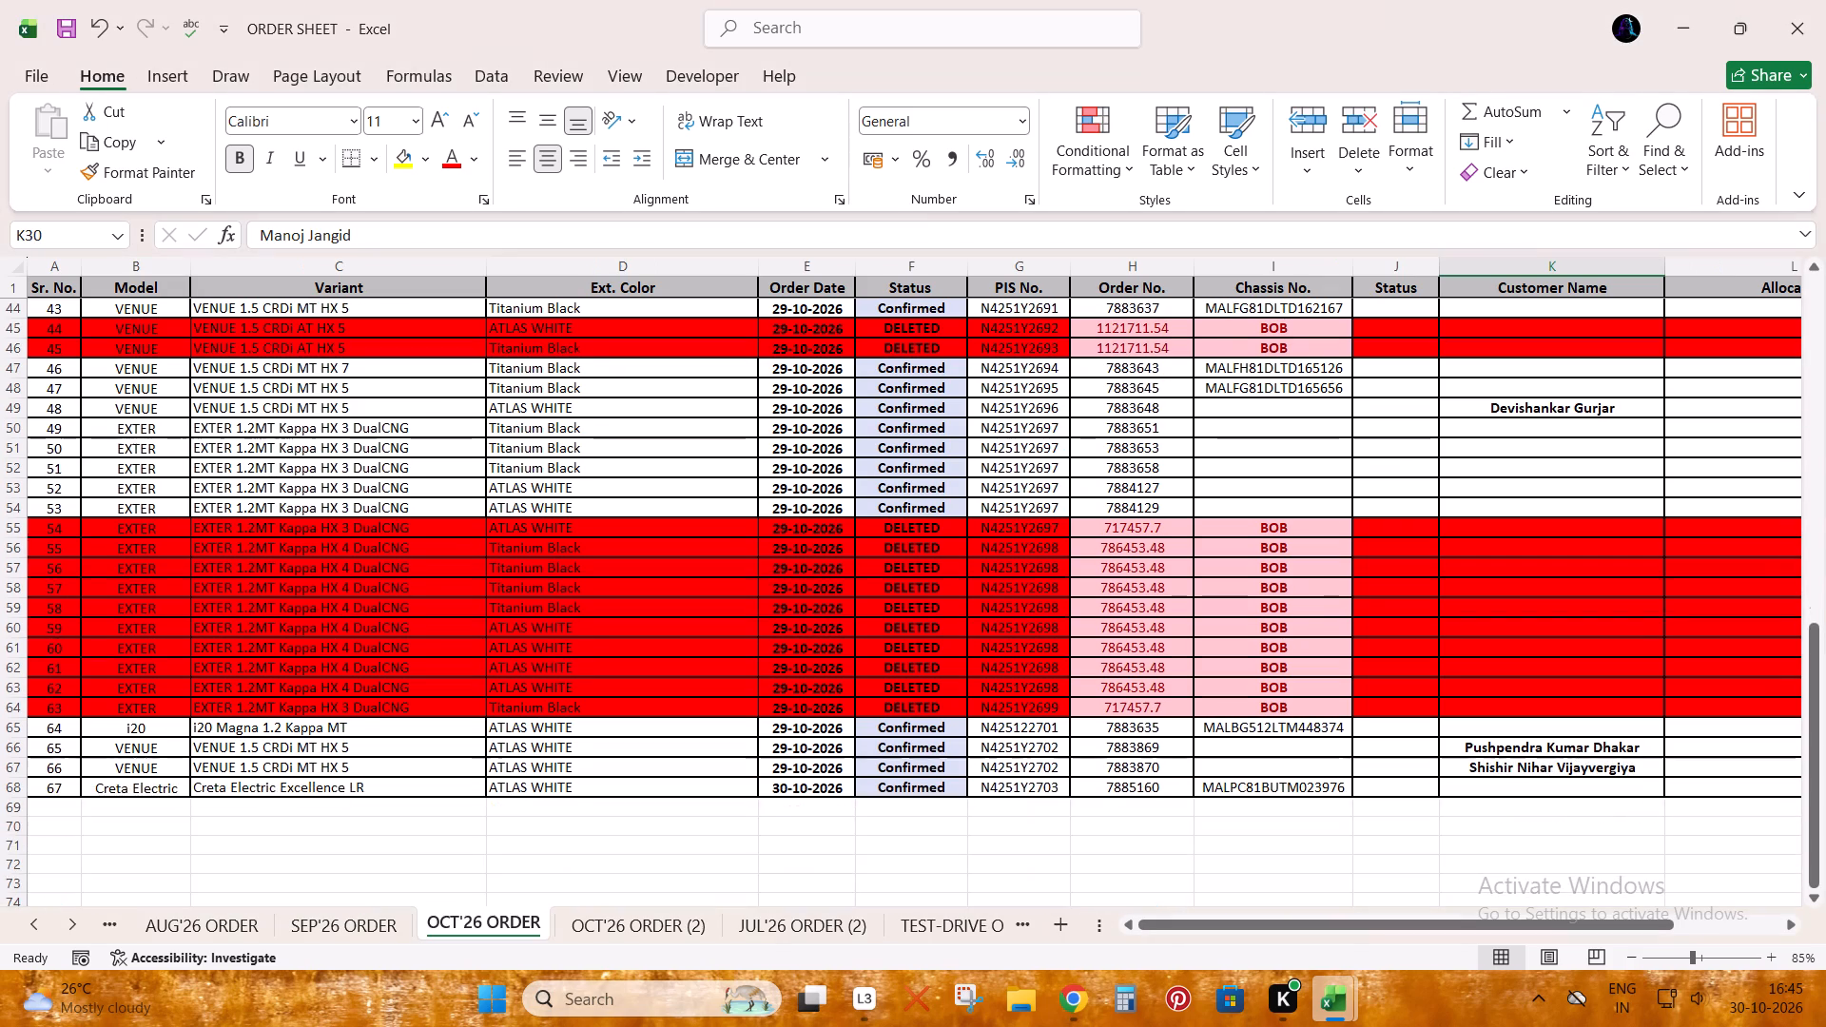
{"action": "scroll", "coordinate": [1333, 707], "scroll_direction": "up", "scroll_amount": 15}
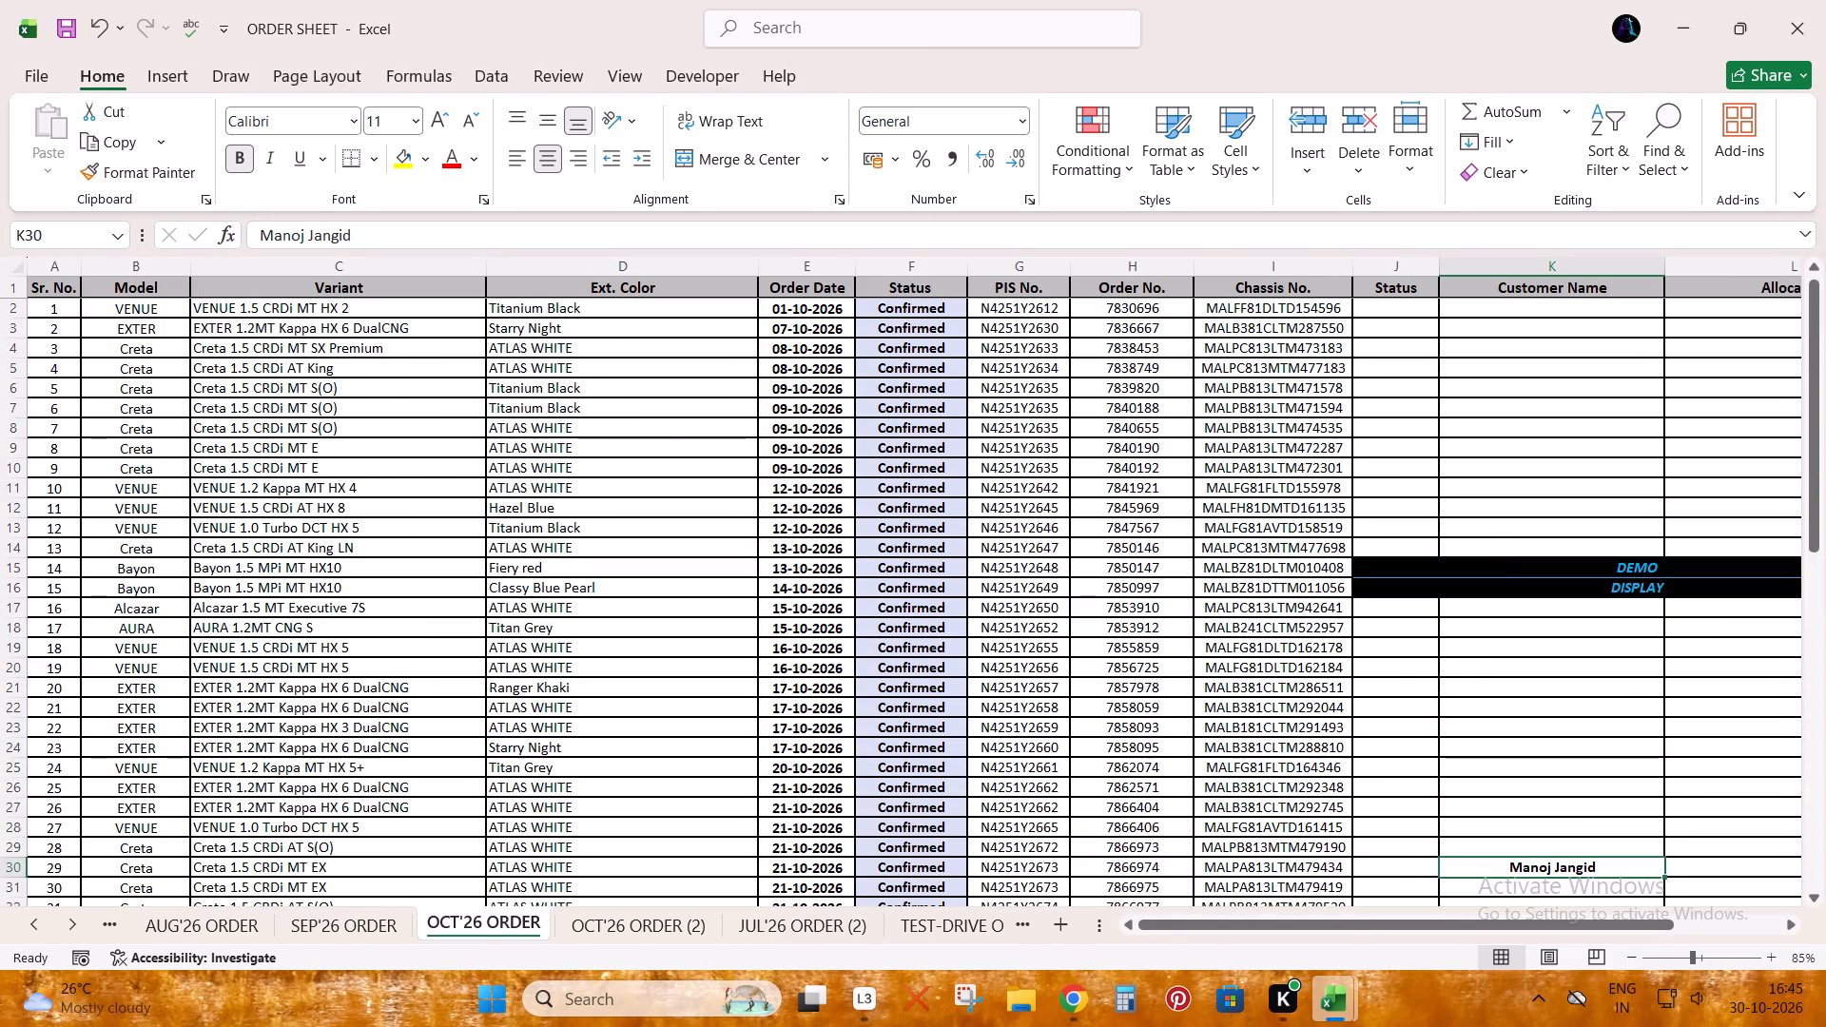
{"action": "scroll", "coordinate": [1331, 740], "scroll_direction": "up", "scroll_amount": 3}
{"action": "scroll", "coordinate": [1331, 736], "scroll_direction": "down", "scroll_amount": 13}
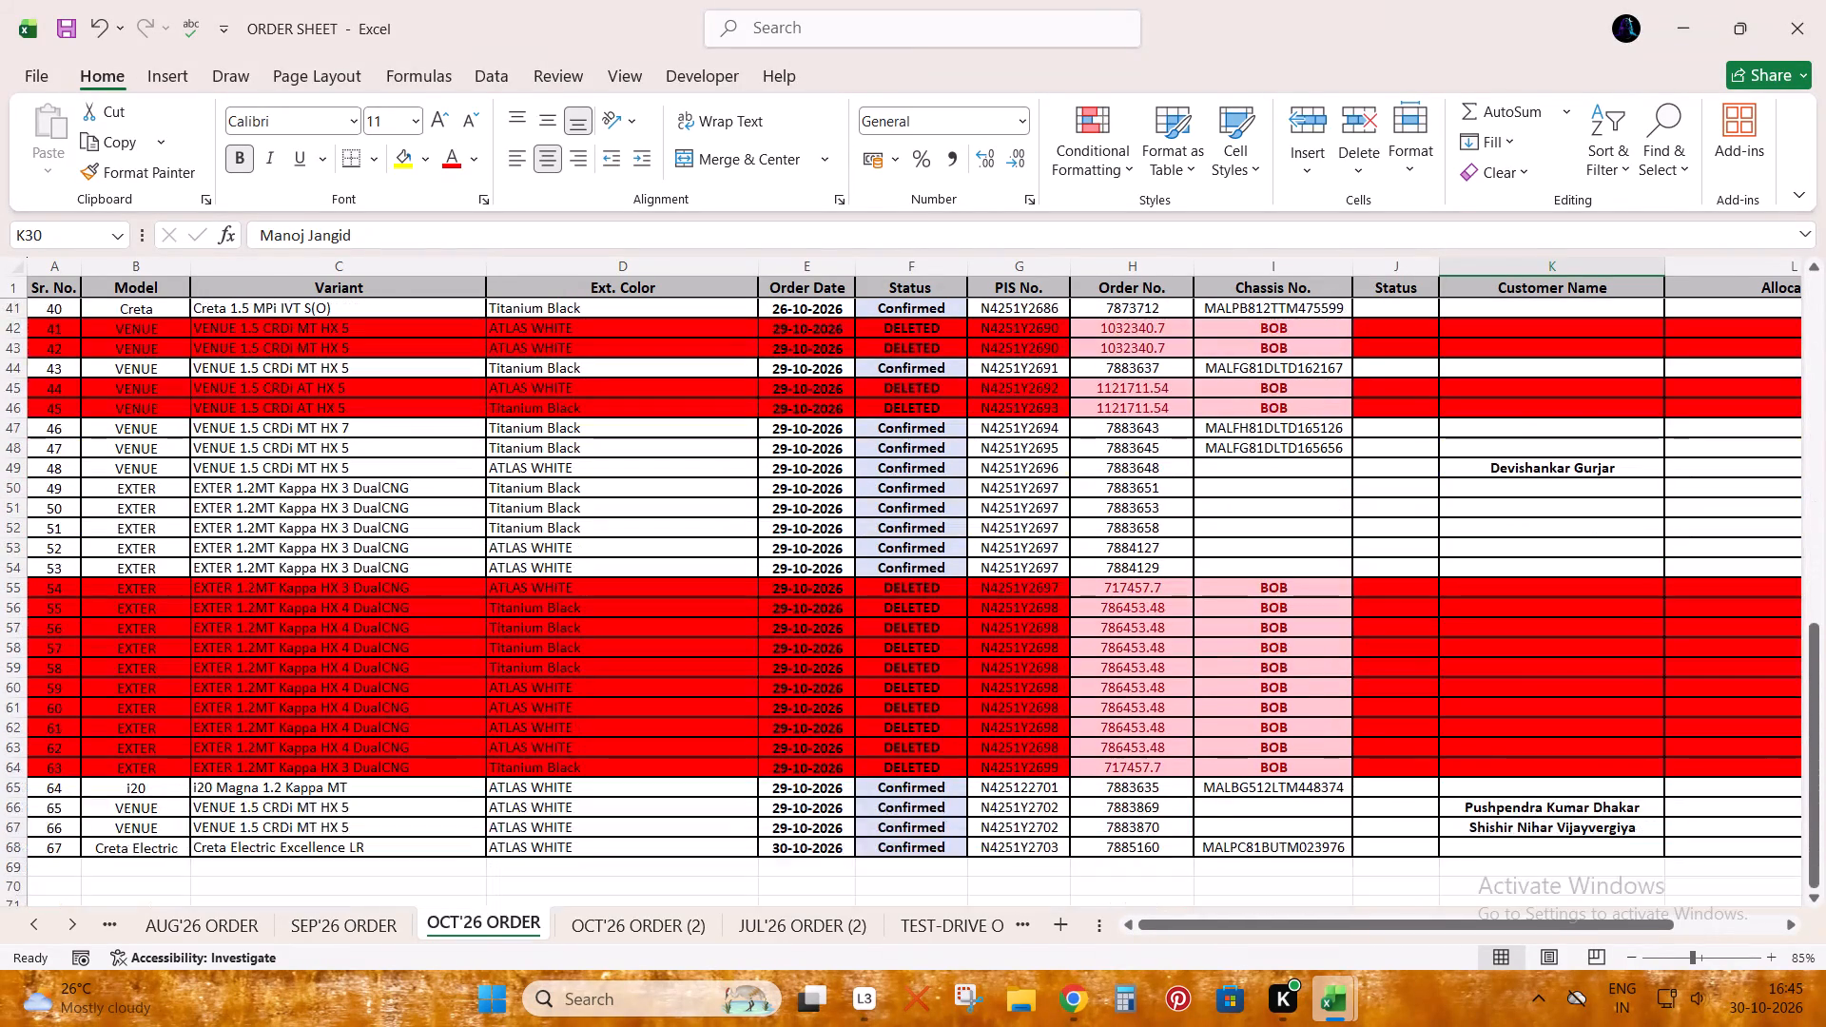
{"action": "scroll", "coordinate": [1327, 734], "scroll_direction": "down", "scroll_amount": 1}
{"action": "key", "text": "ctrl+s"}
Close the Book - Copy - Copy workbook without saving its changes.
{"action": "key", "text": "alt+Tab"}
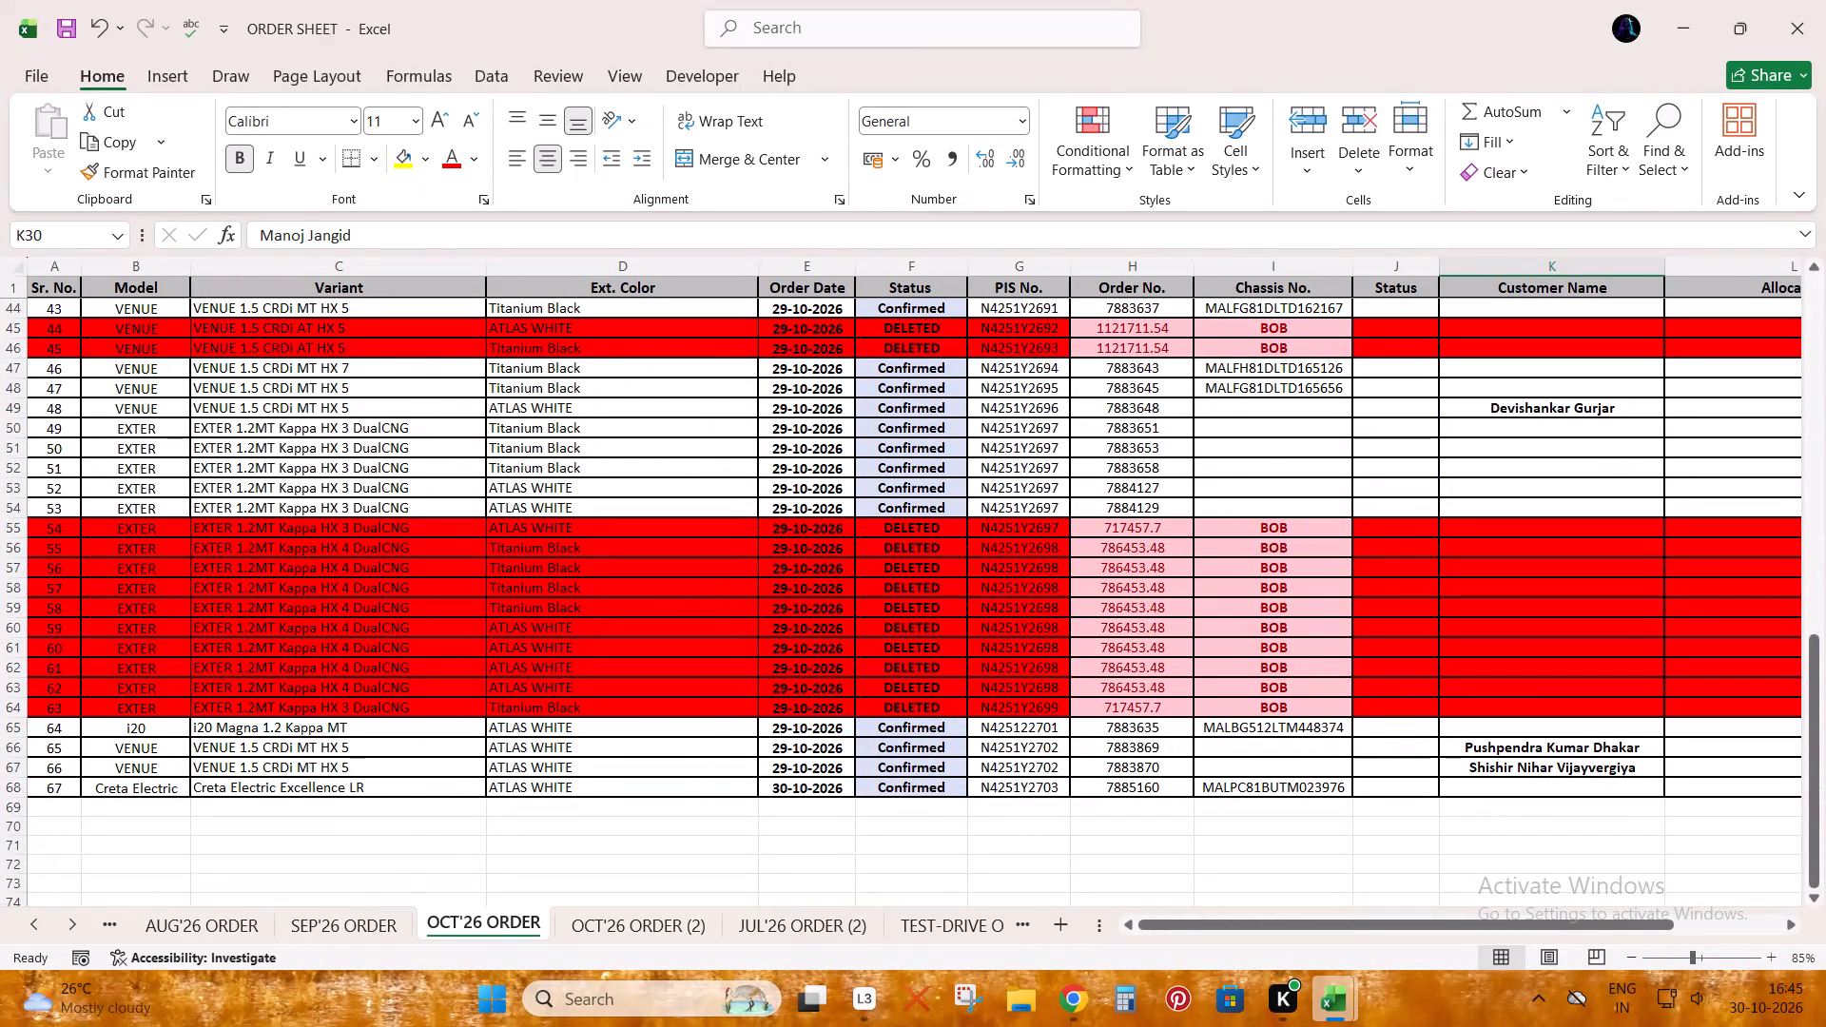
{"action": "left_click", "coordinate": [1825, 0]}
{"action": "left_click", "coordinate": [1036, 541]}
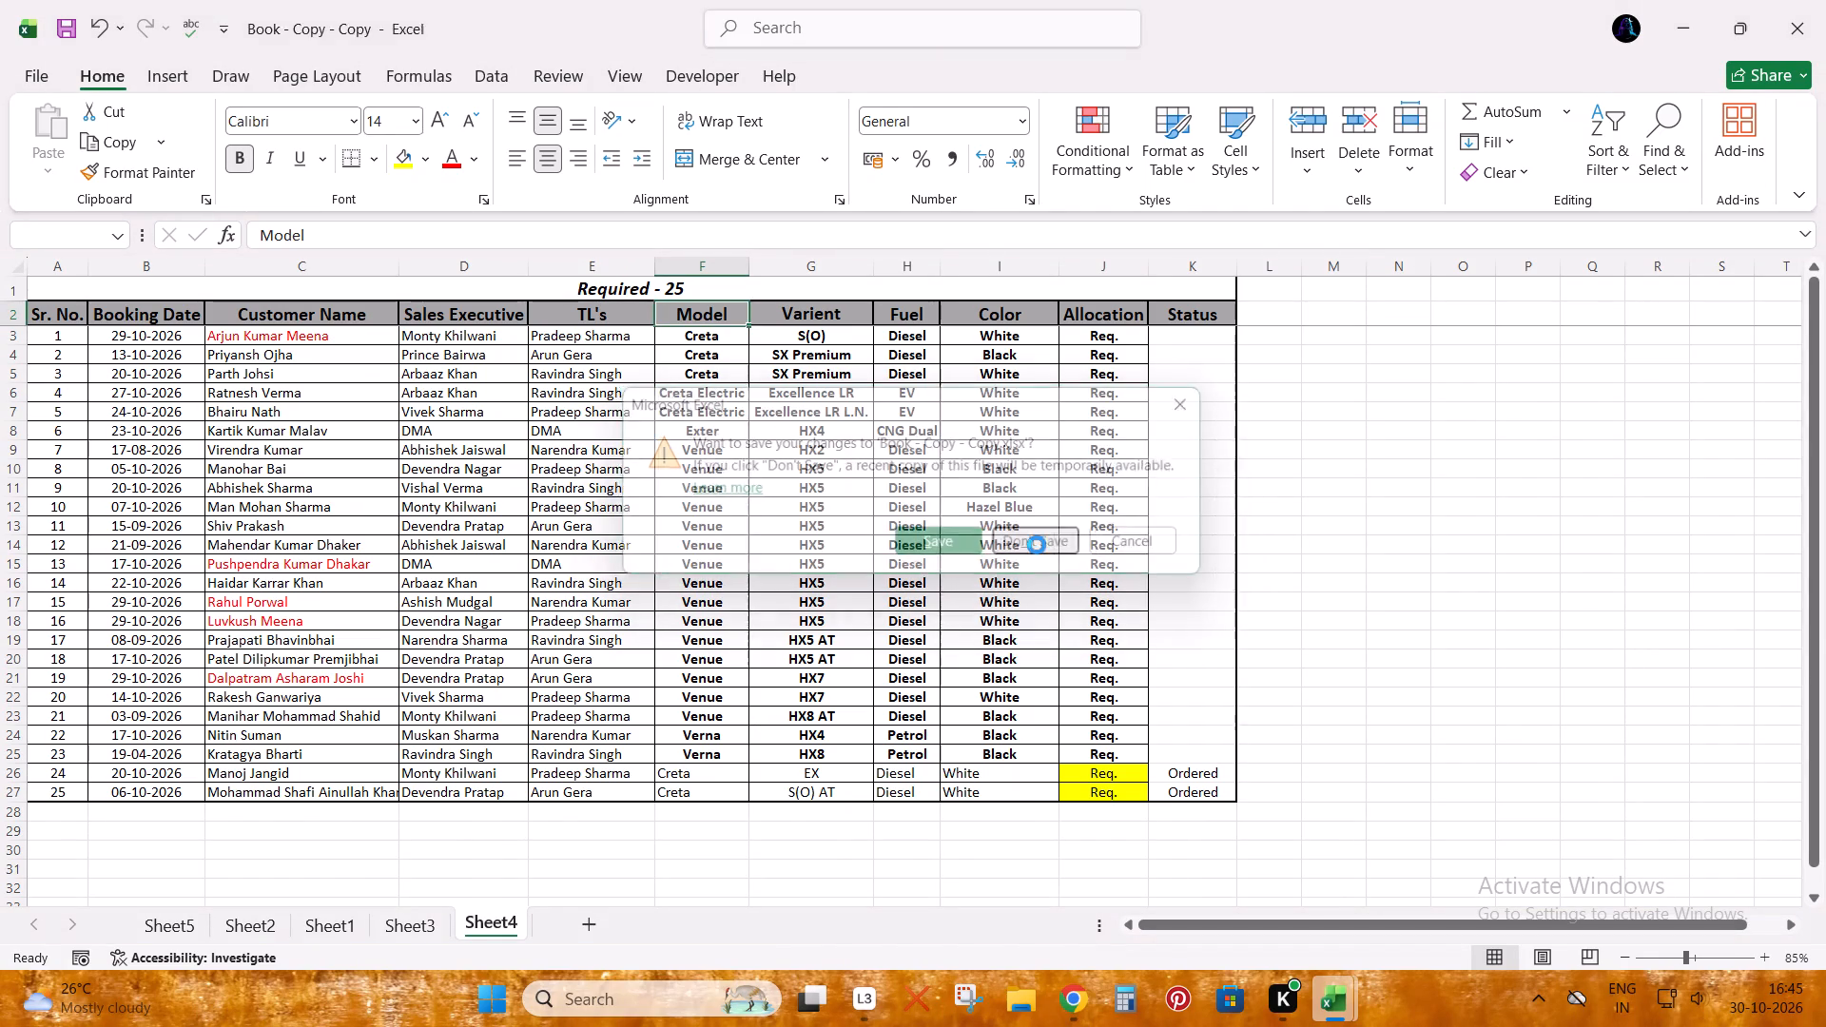
Glance at the allocation stock sheet, return to the start of the last booking row in BOOKING LIST, and save it.
{"action": "left_click", "coordinate": [1320, 1008]}
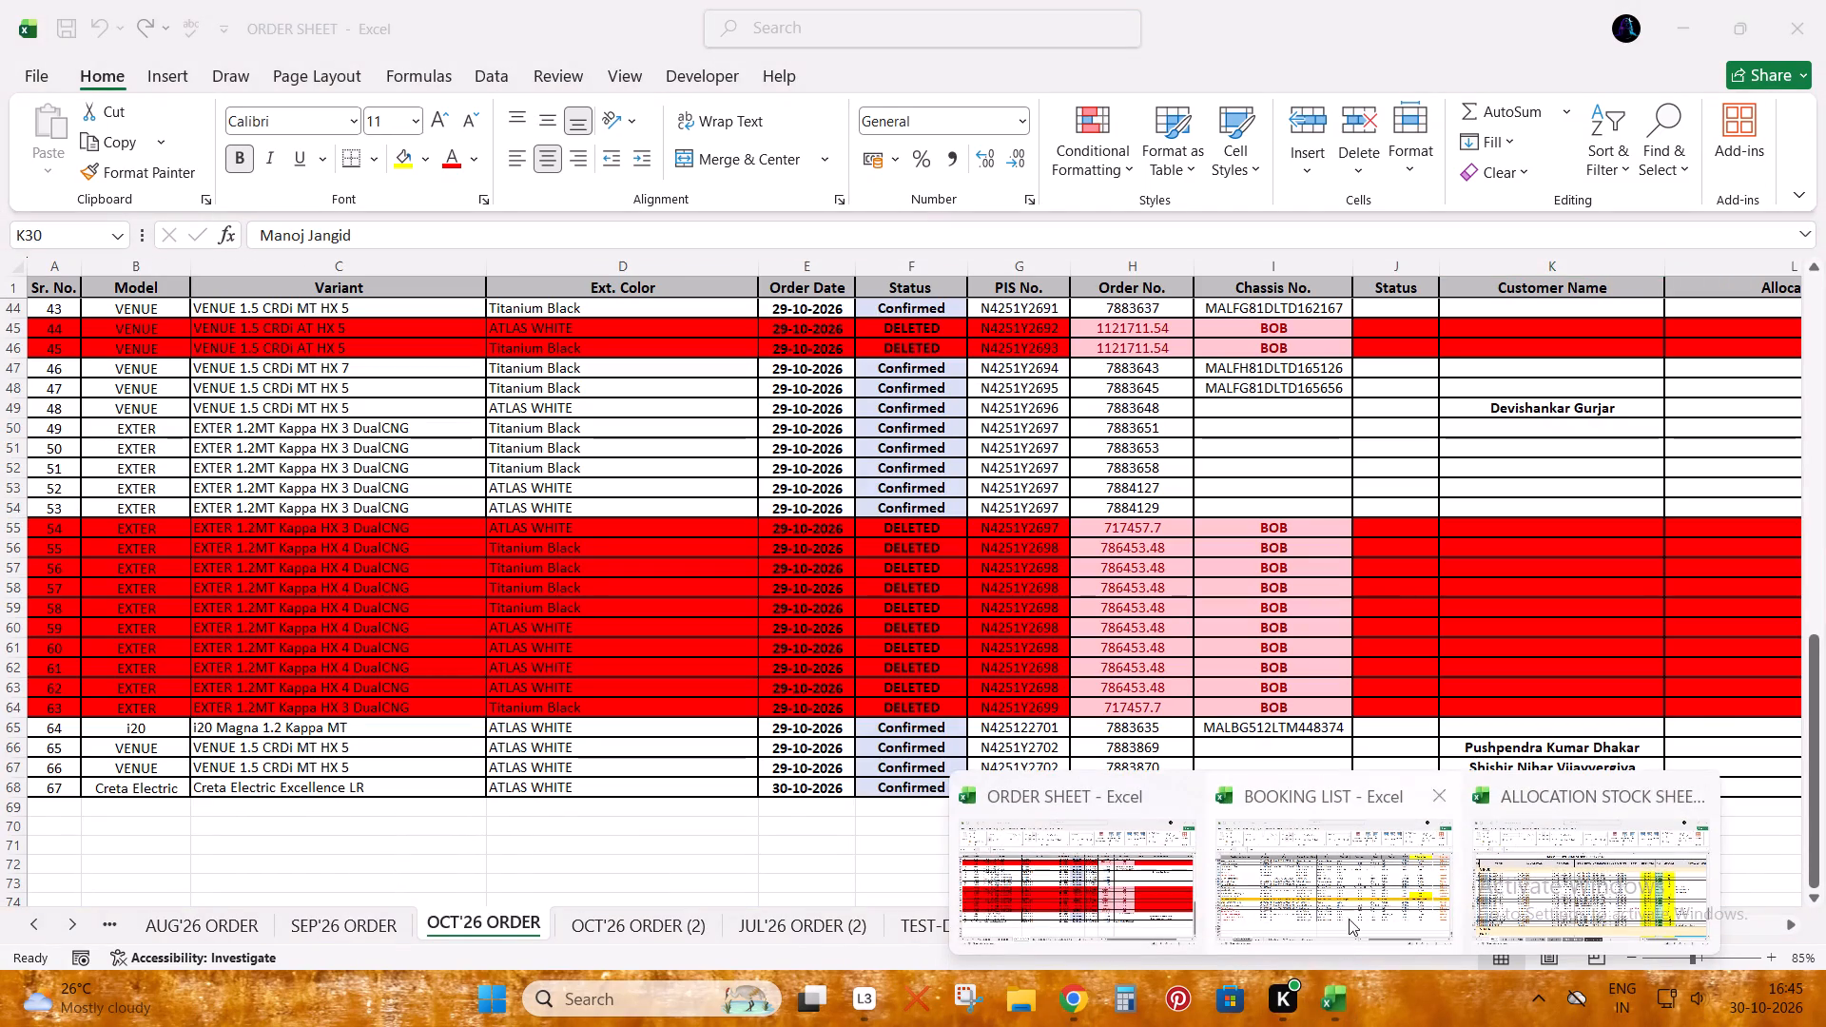
{"action": "left_click", "coordinate": [1509, 862]}
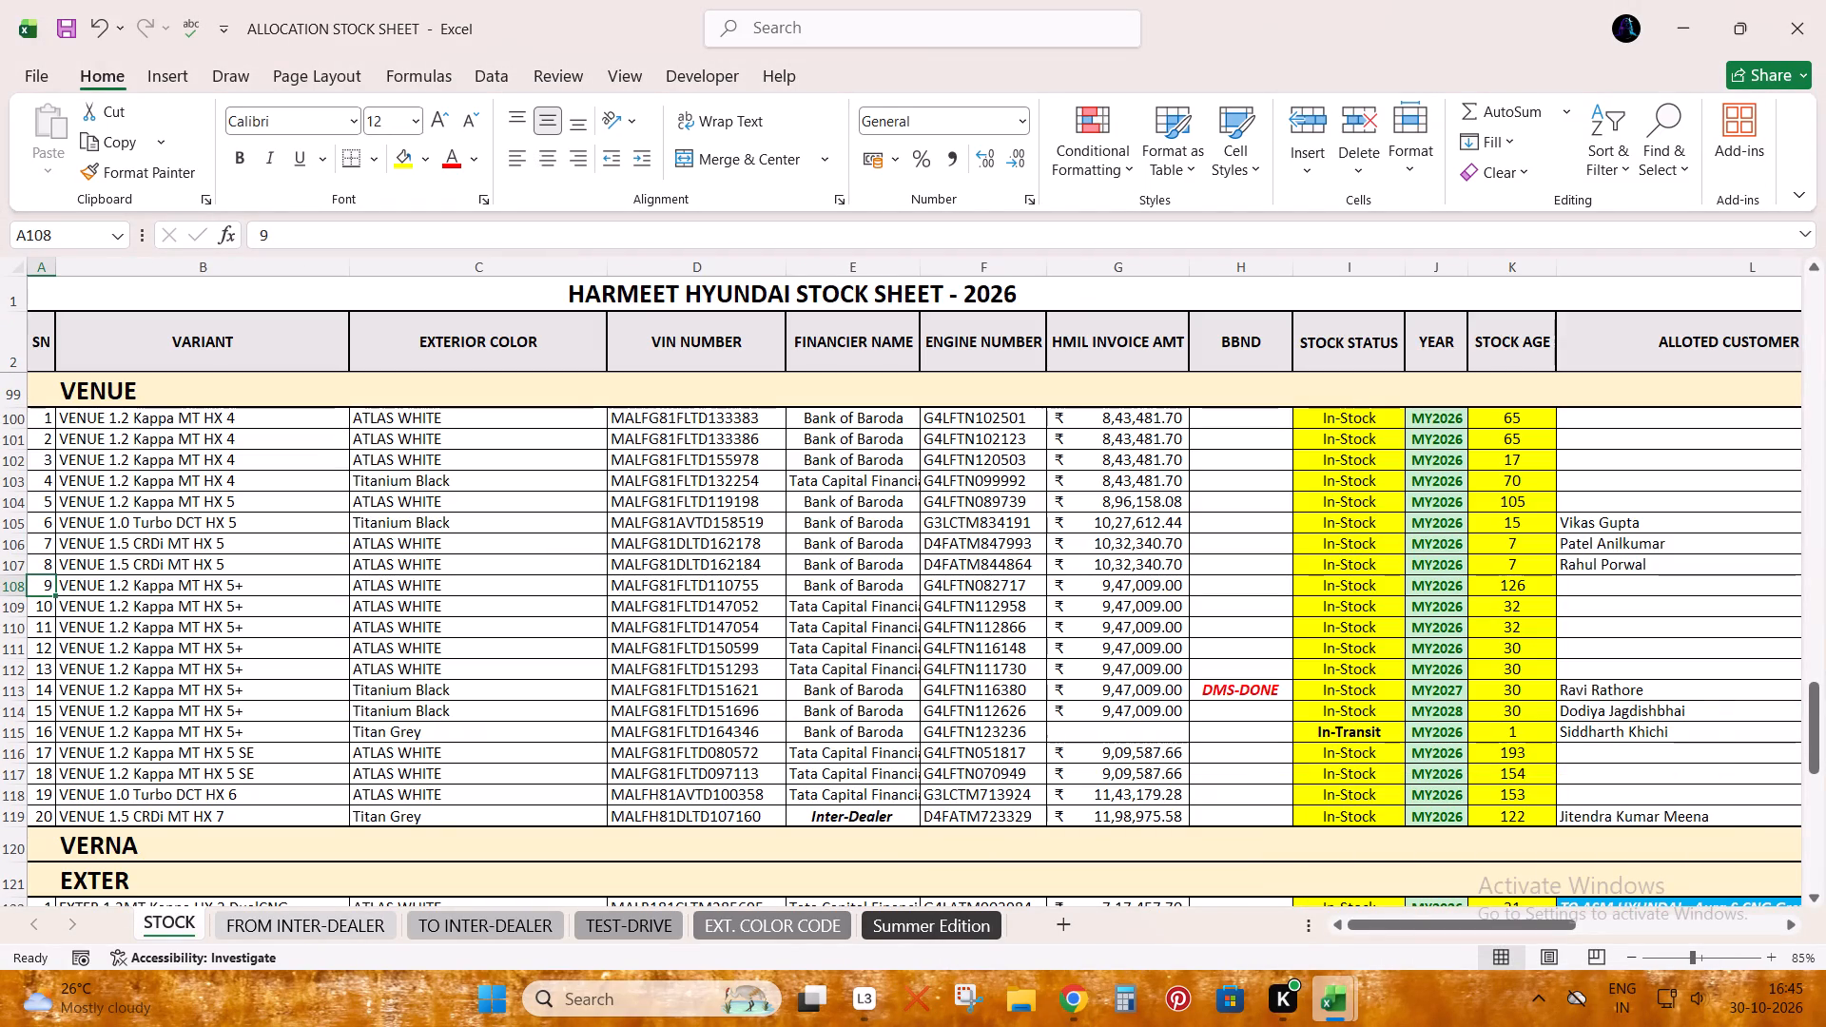
{"action": "left_click", "coordinate": [1313, 992]}
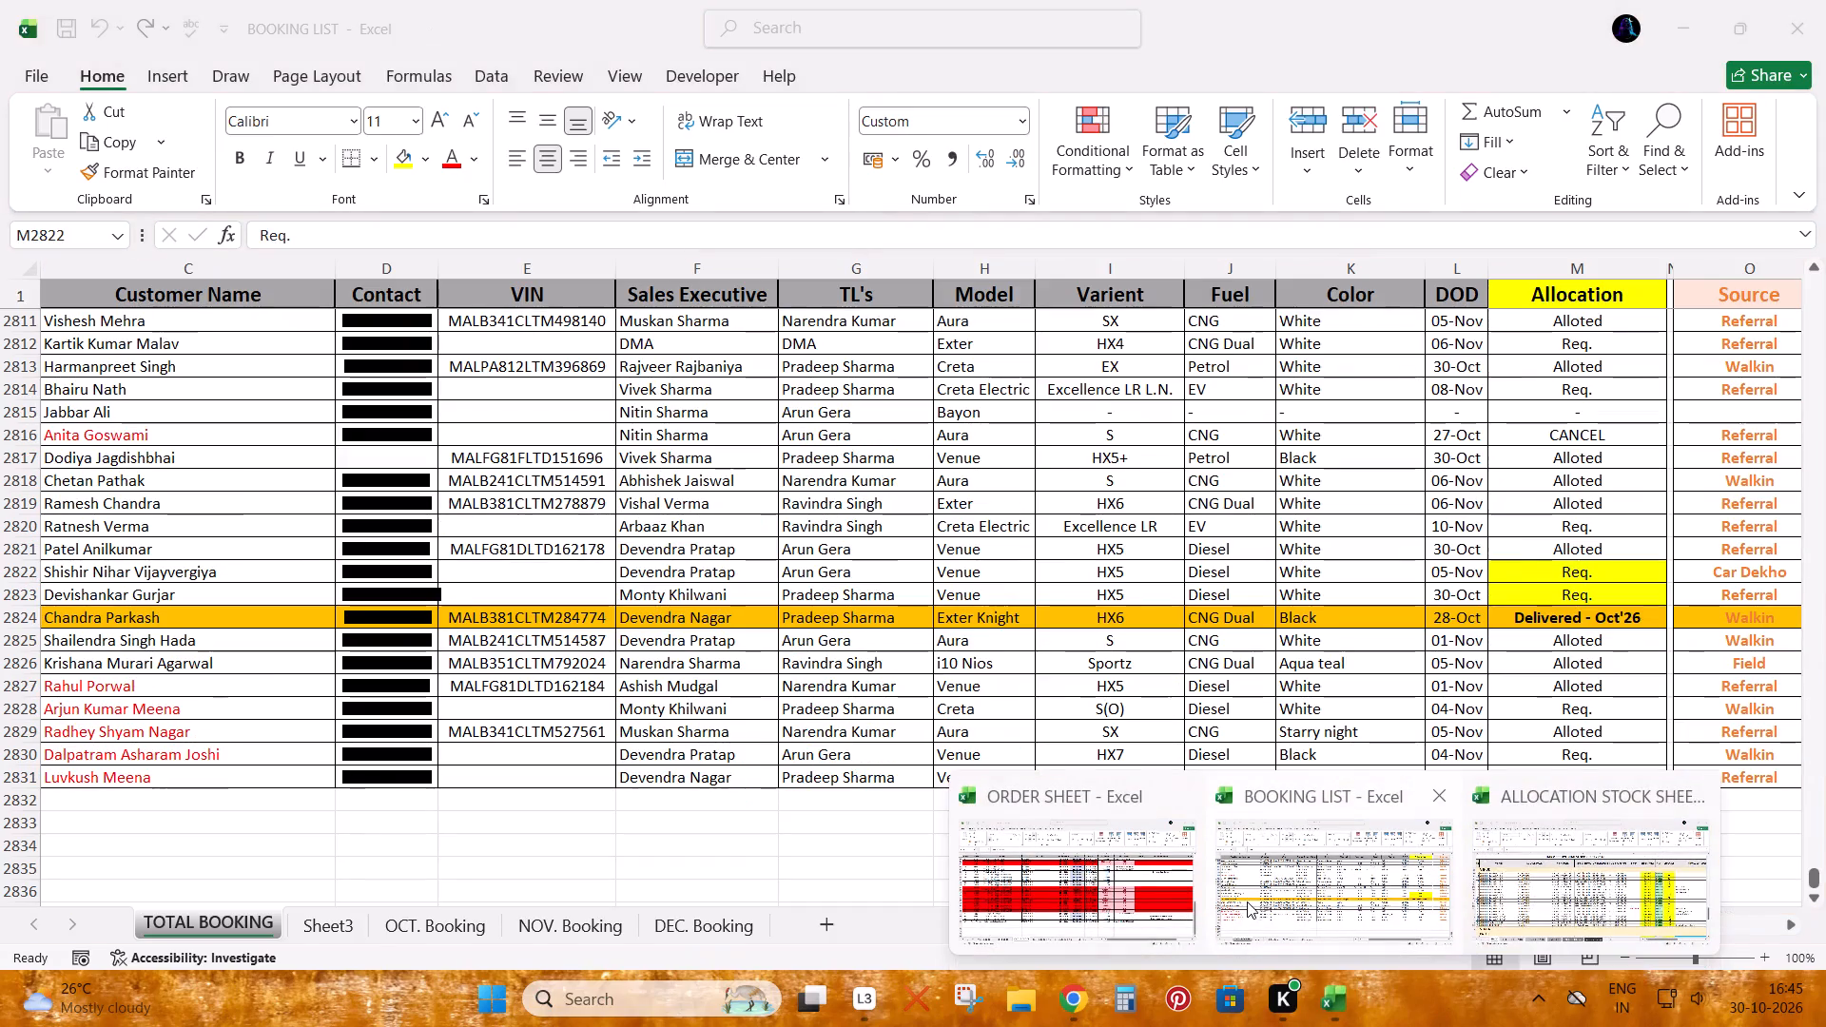
{"action": "left_click", "coordinate": [1247, 900]}
{"action": "left_click", "coordinate": [926, 766]}
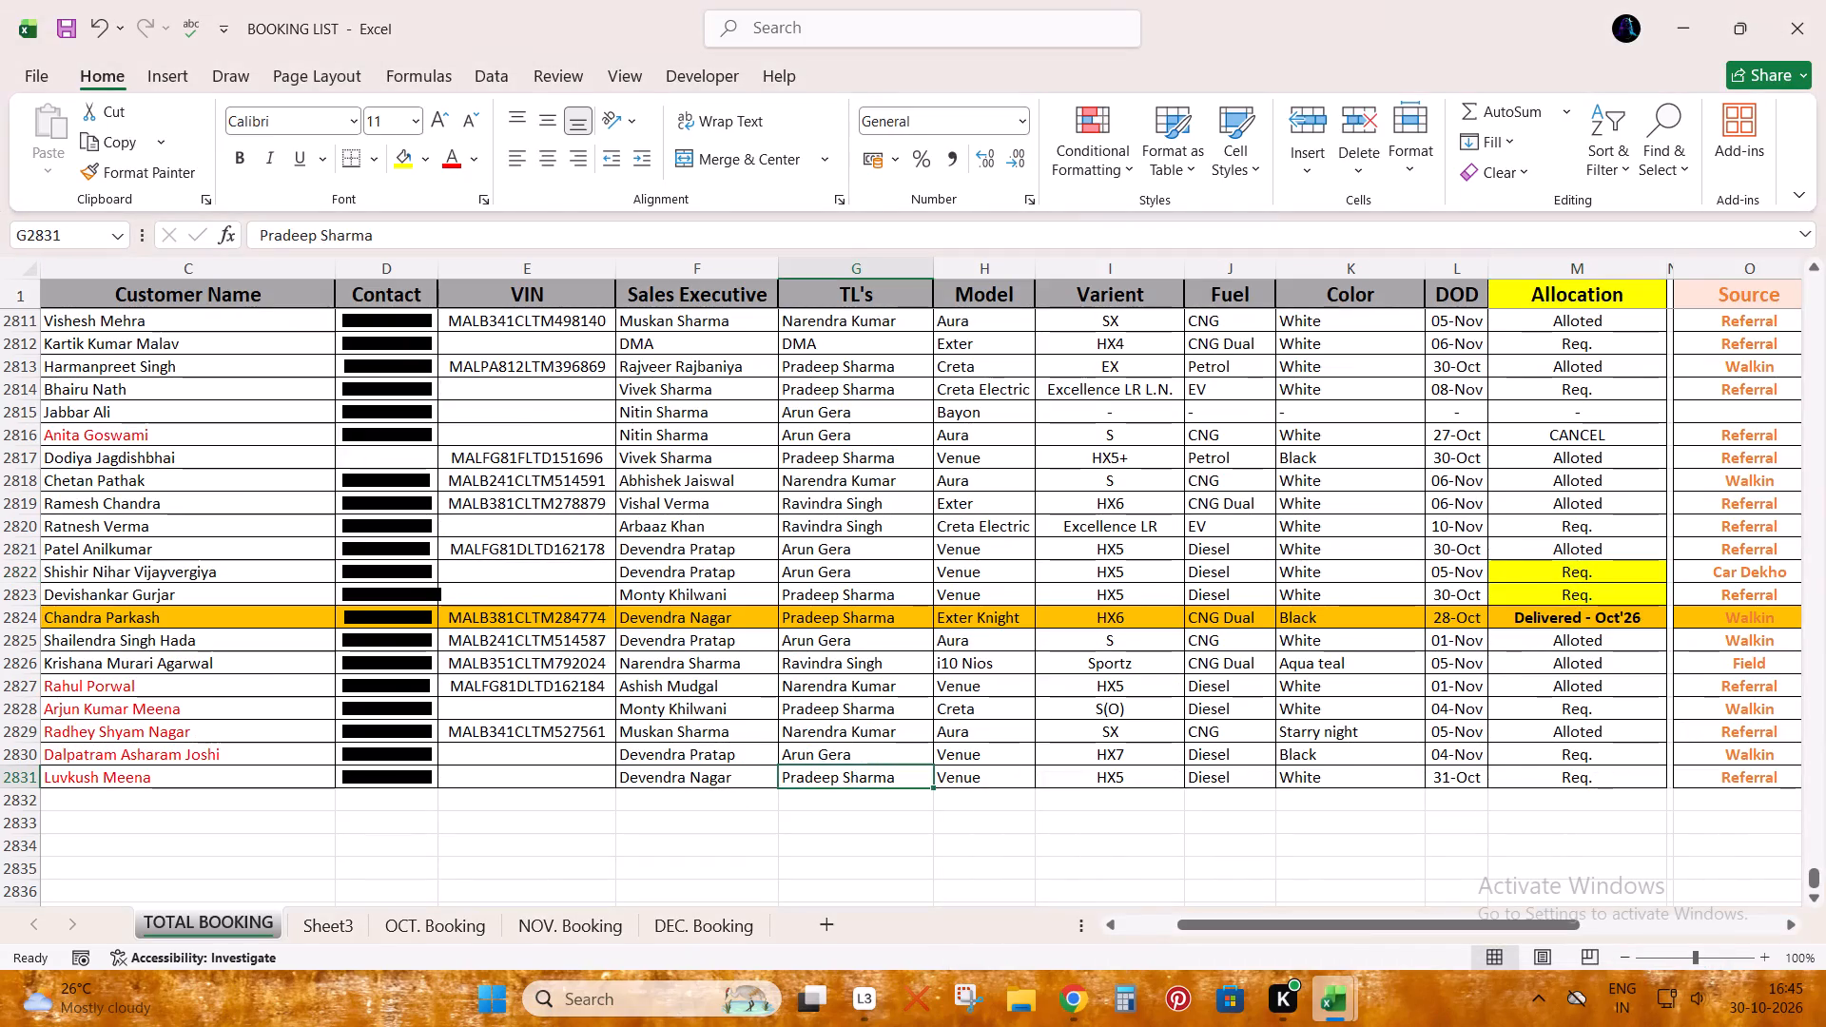
{"action": "key", "text": "ctrl+Left"}
{"action": "key", "text": "ctrl+Left"}
{"action": "key", "text": "ctrl+Left"}
{"action": "key", "text": "ctrl+Left"}
{"action": "key", "text": "ctrl+s"}
Reopen the Book - Copy - Copy workbook from the desktop and go to the requirement list on Sheet4.
{"action": "key", "text": "alt+Tab"}
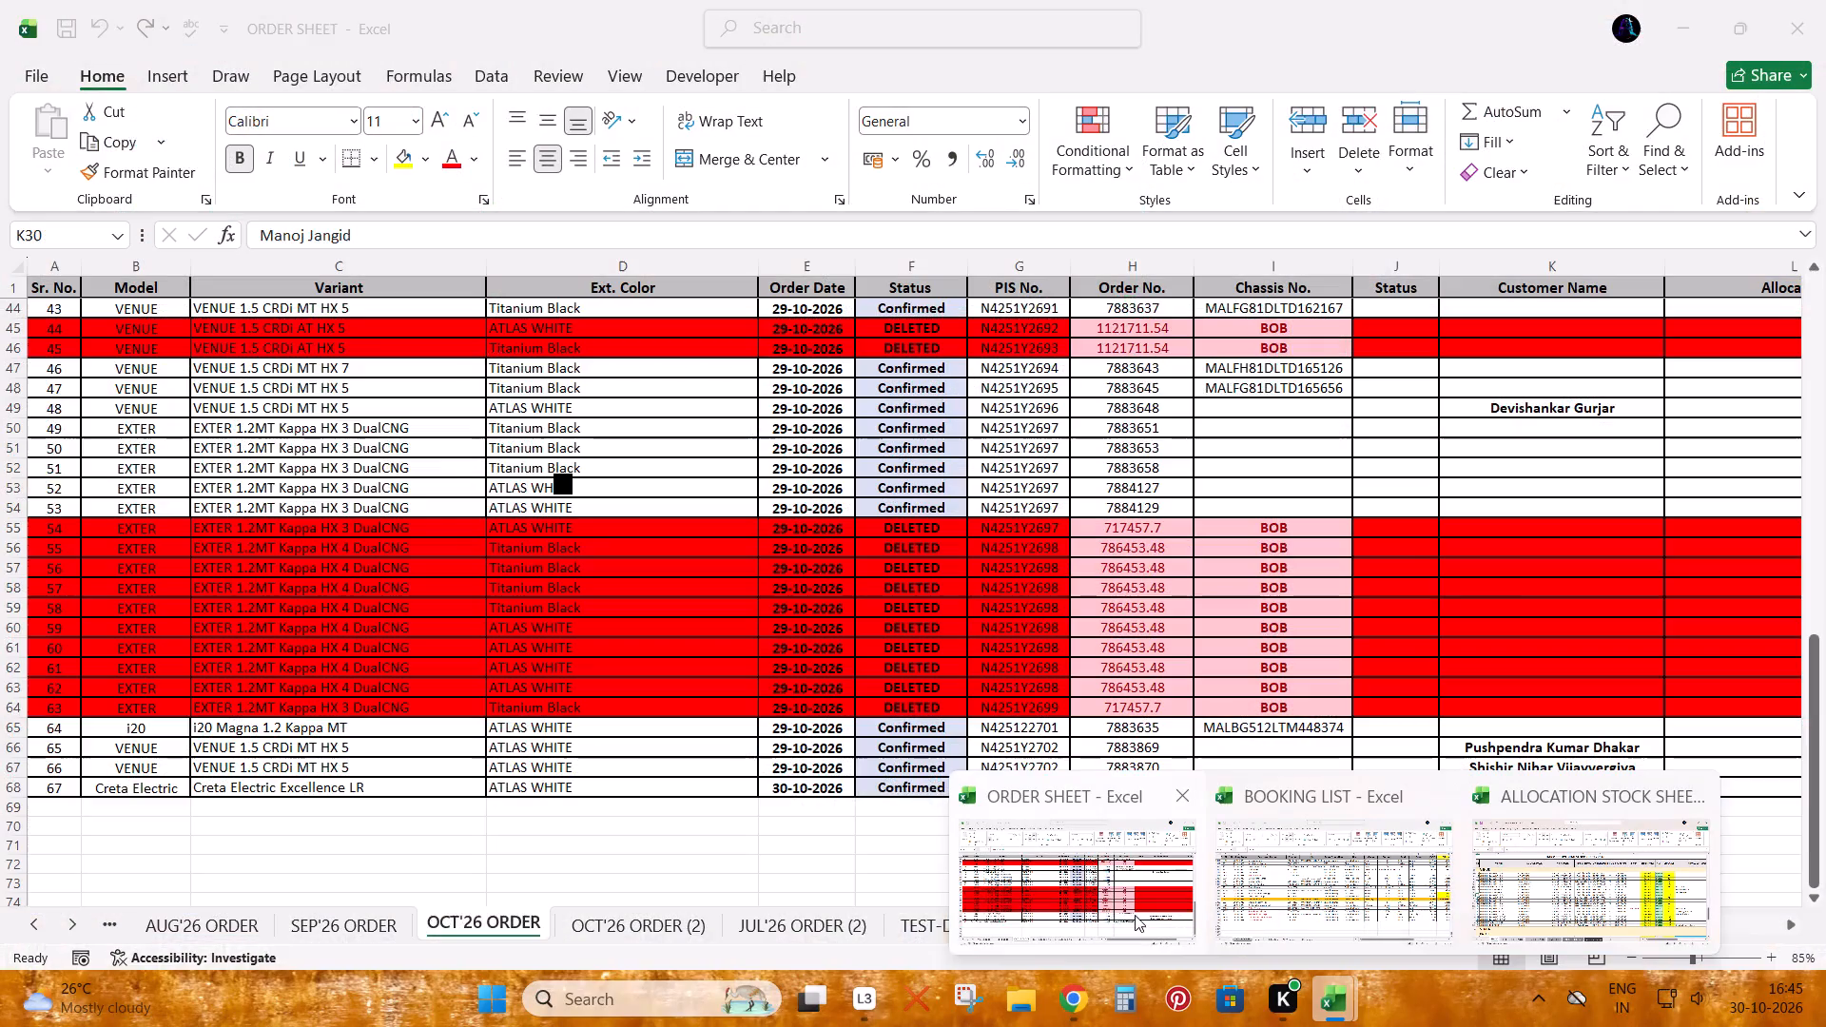
{"action": "left_click", "coordinate": [1116, 911]}
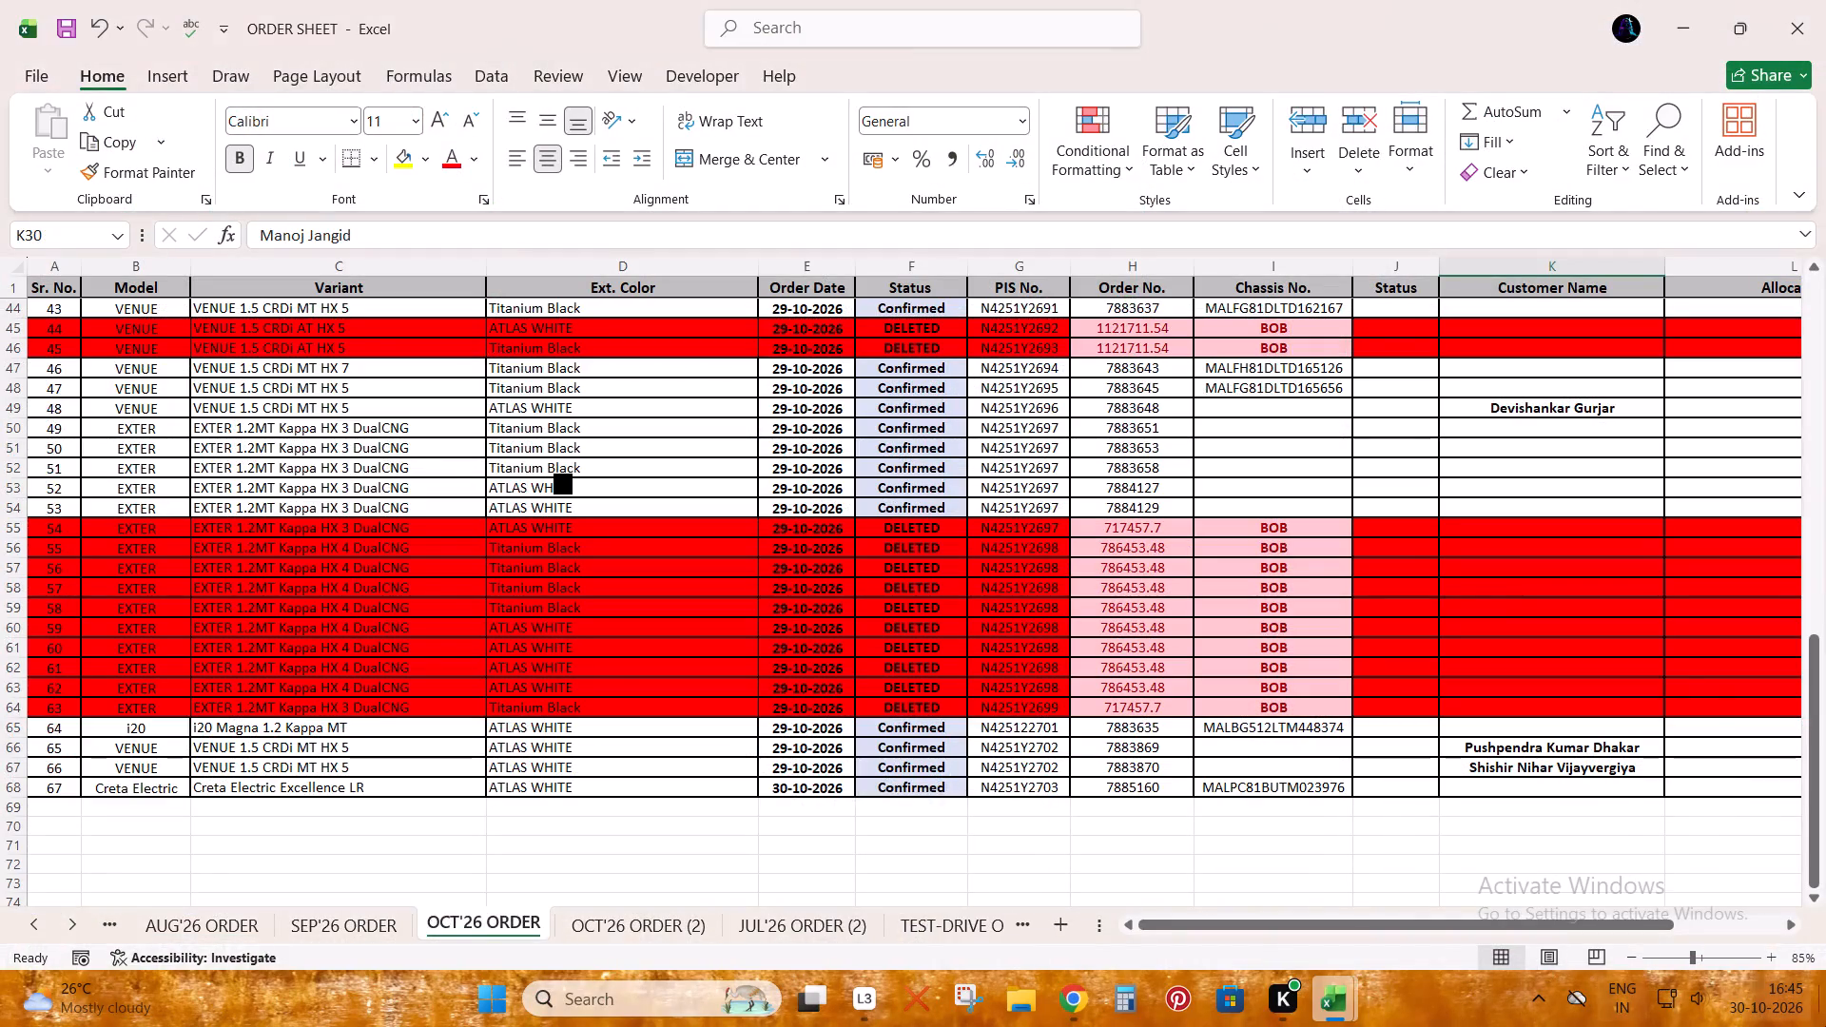
{"action": "left_click", "coordinate": [1825, 1026]}
{"action": "double_click", "coordinate": [439, 506]}
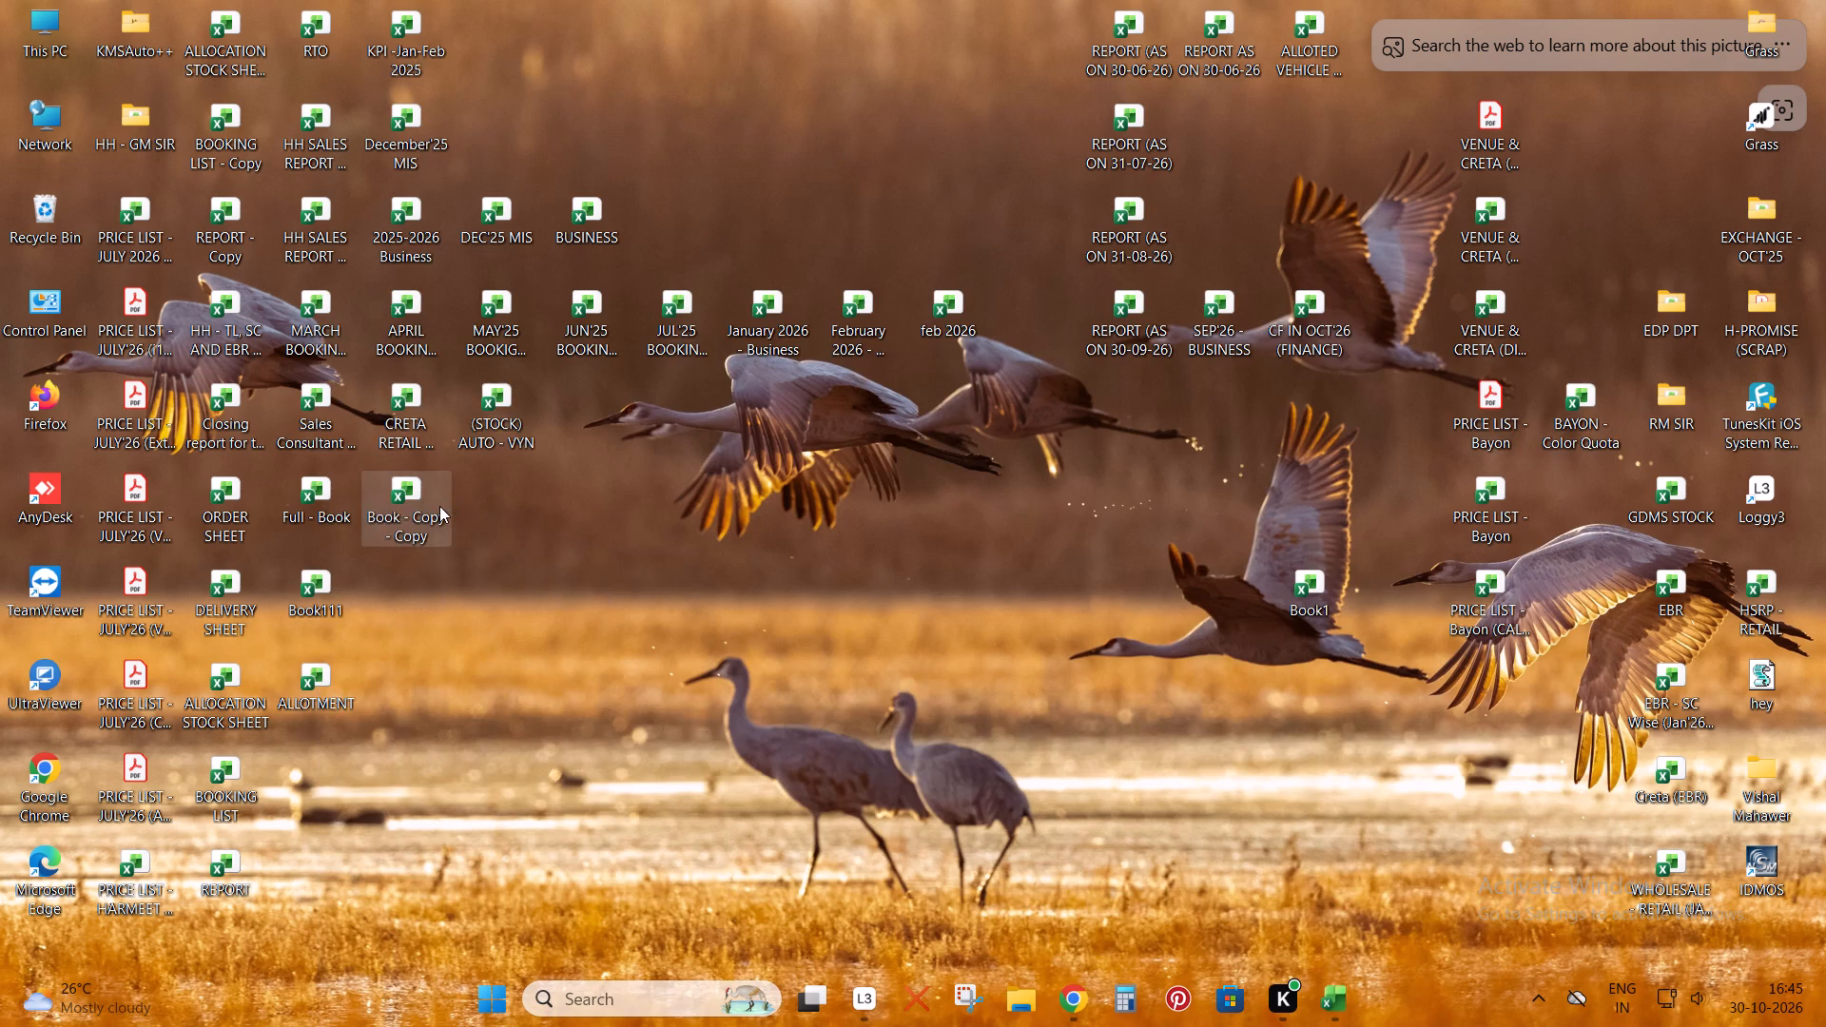
{"action": "left_click", "coordinate": [500, 921]}
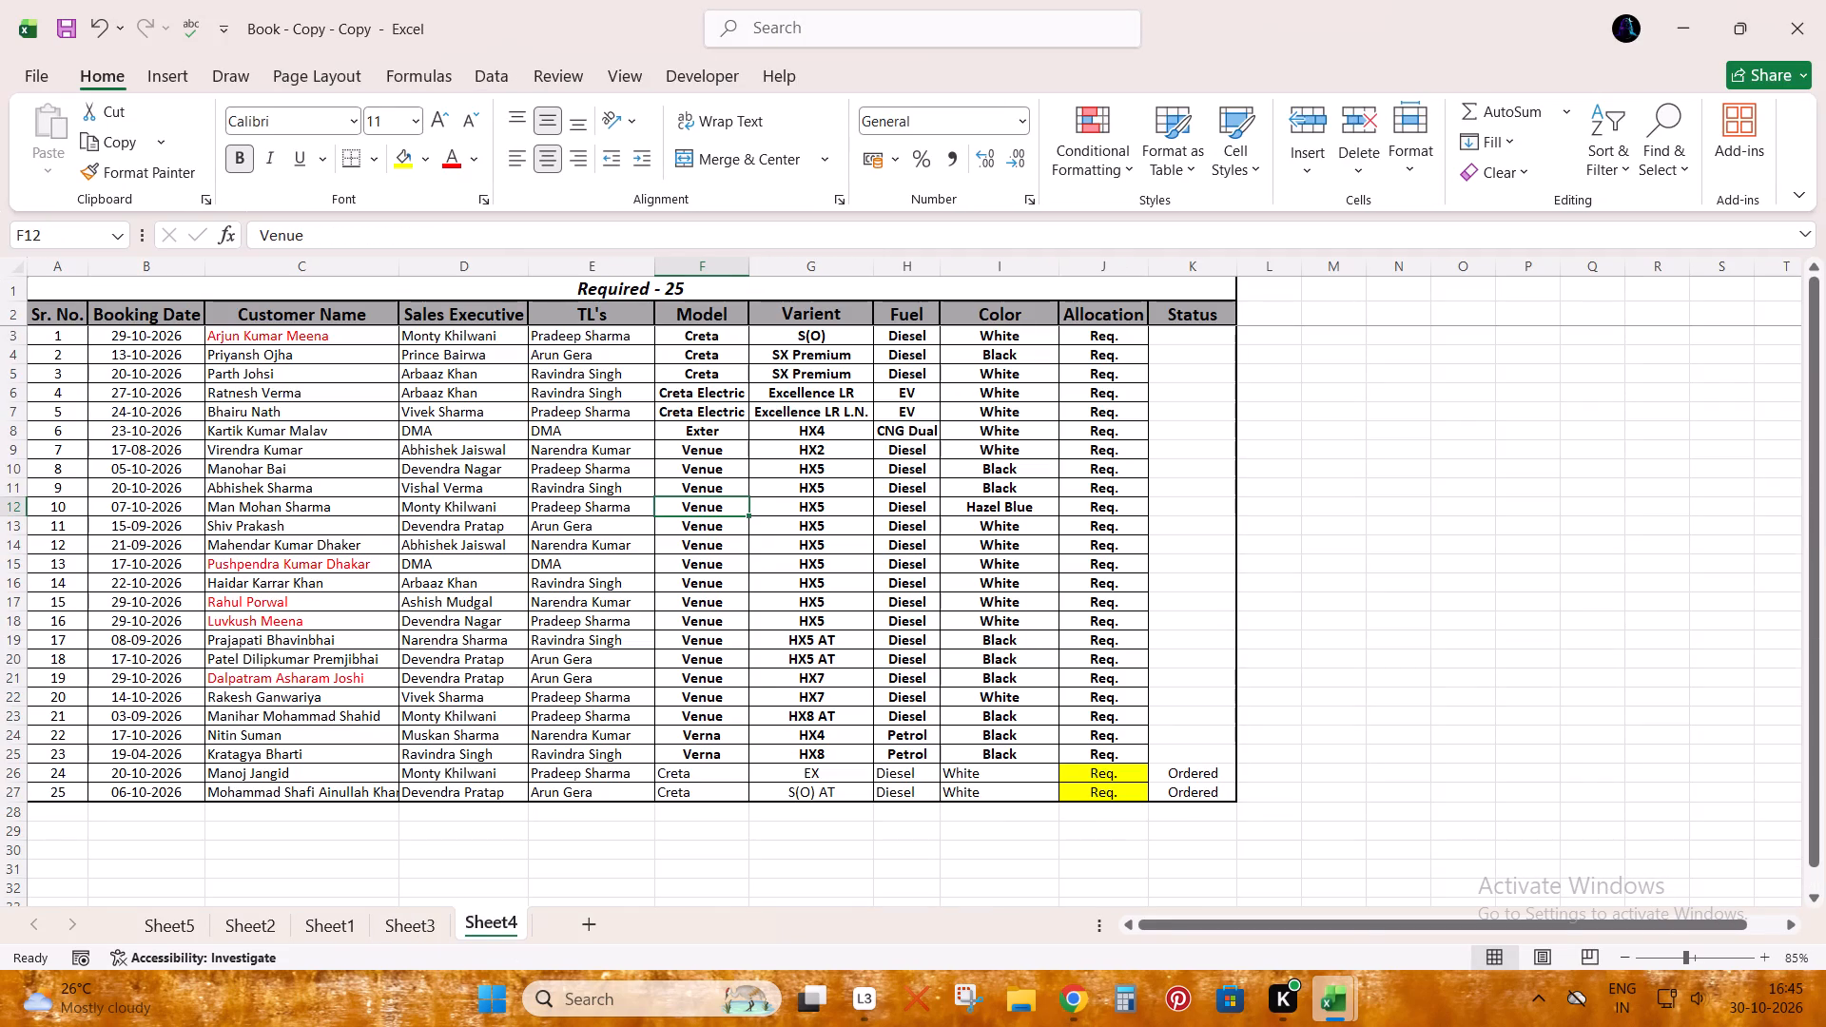
Turn on filtering for the requirement list and filter the Varient column to HX5 only, excluding HX5 AT.
{"action": "left_click", "coordinate": [809, 319]}
{"action": "key", "text": "ctrl+shift+l"}
{"action": "key", "text": "alt+Down"}
{"action": "key", "text": "Down"}
{"action": "key", "text": "Down"}
{"action": "key", "text": "Down"}
{"action": "key", "text": "Down"}
{"action": "key", "text": "Down"}
{"action": "key", "text": "Down"}
{"action": "key", "text": "Down"}
{"action": "key", "text": "Down"}
{"action": "key", "text": "Down"}
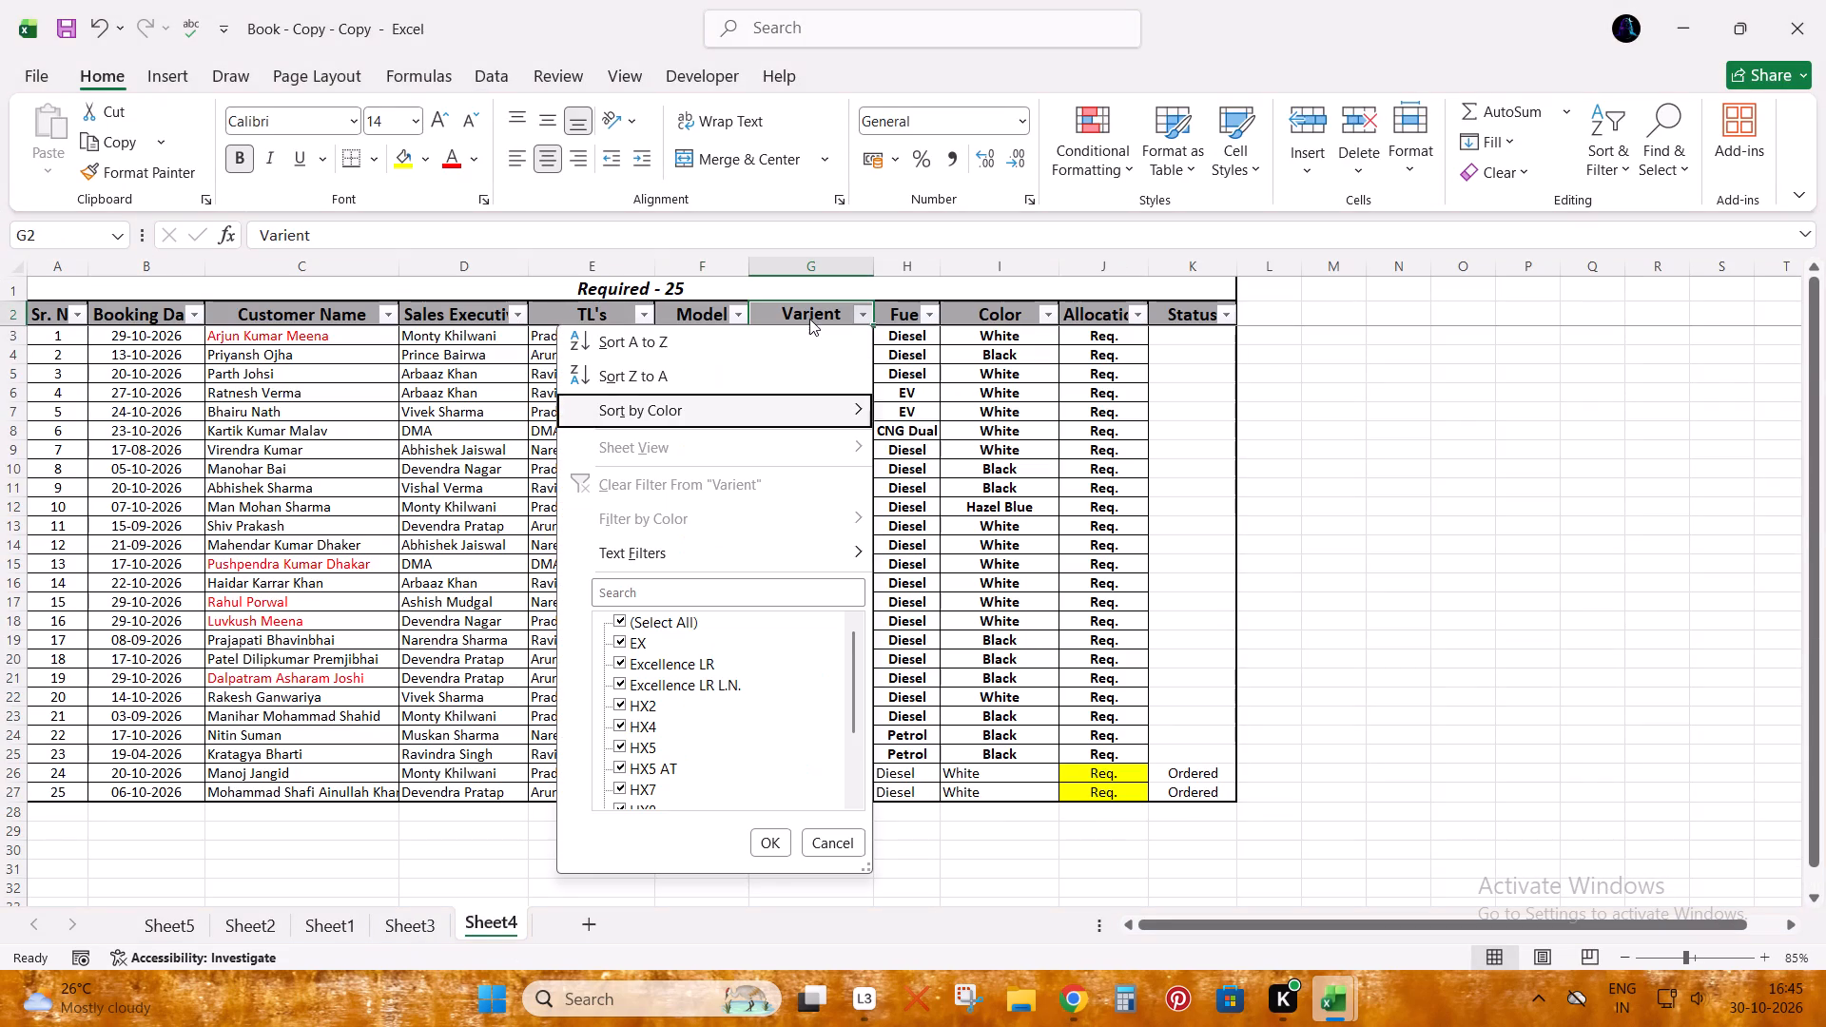
{"action": "key", "text": "Up"}
{"action": "key", "text": "5"}
{"action": "key", "text": "Down"}
{"action": "key", "text": "Down"}
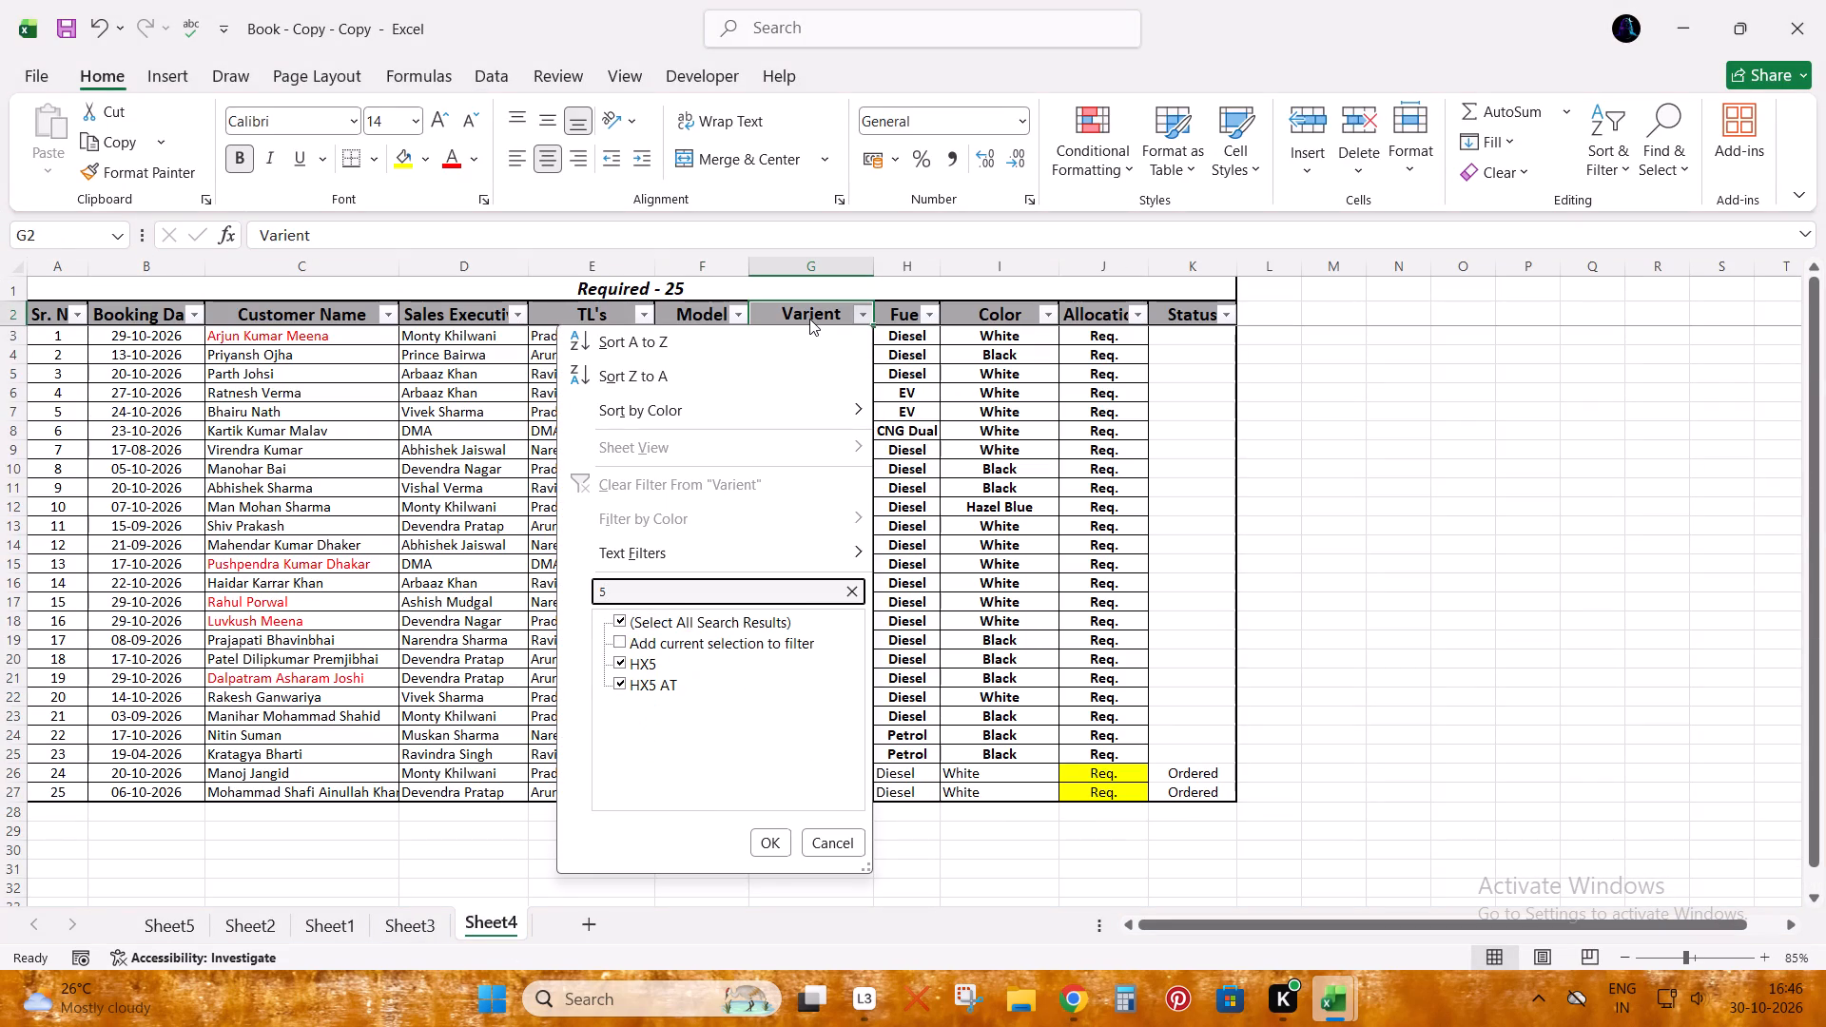
{"action": "key", "text": "Down"}
{"action": "key", "text": "Down"}
{"action": "key", "text": "Down"}
{"action": "key", "text": "space"}
{"action": "key", "text": "Return"}
Filter the Color column by the search text "b" to keep the Black and Hazel Blue requirements.
{"action": "key", "text": "Right"}
{"action": "key", "text": "Right"}
{"action": "key", "text": "alt+Down"}
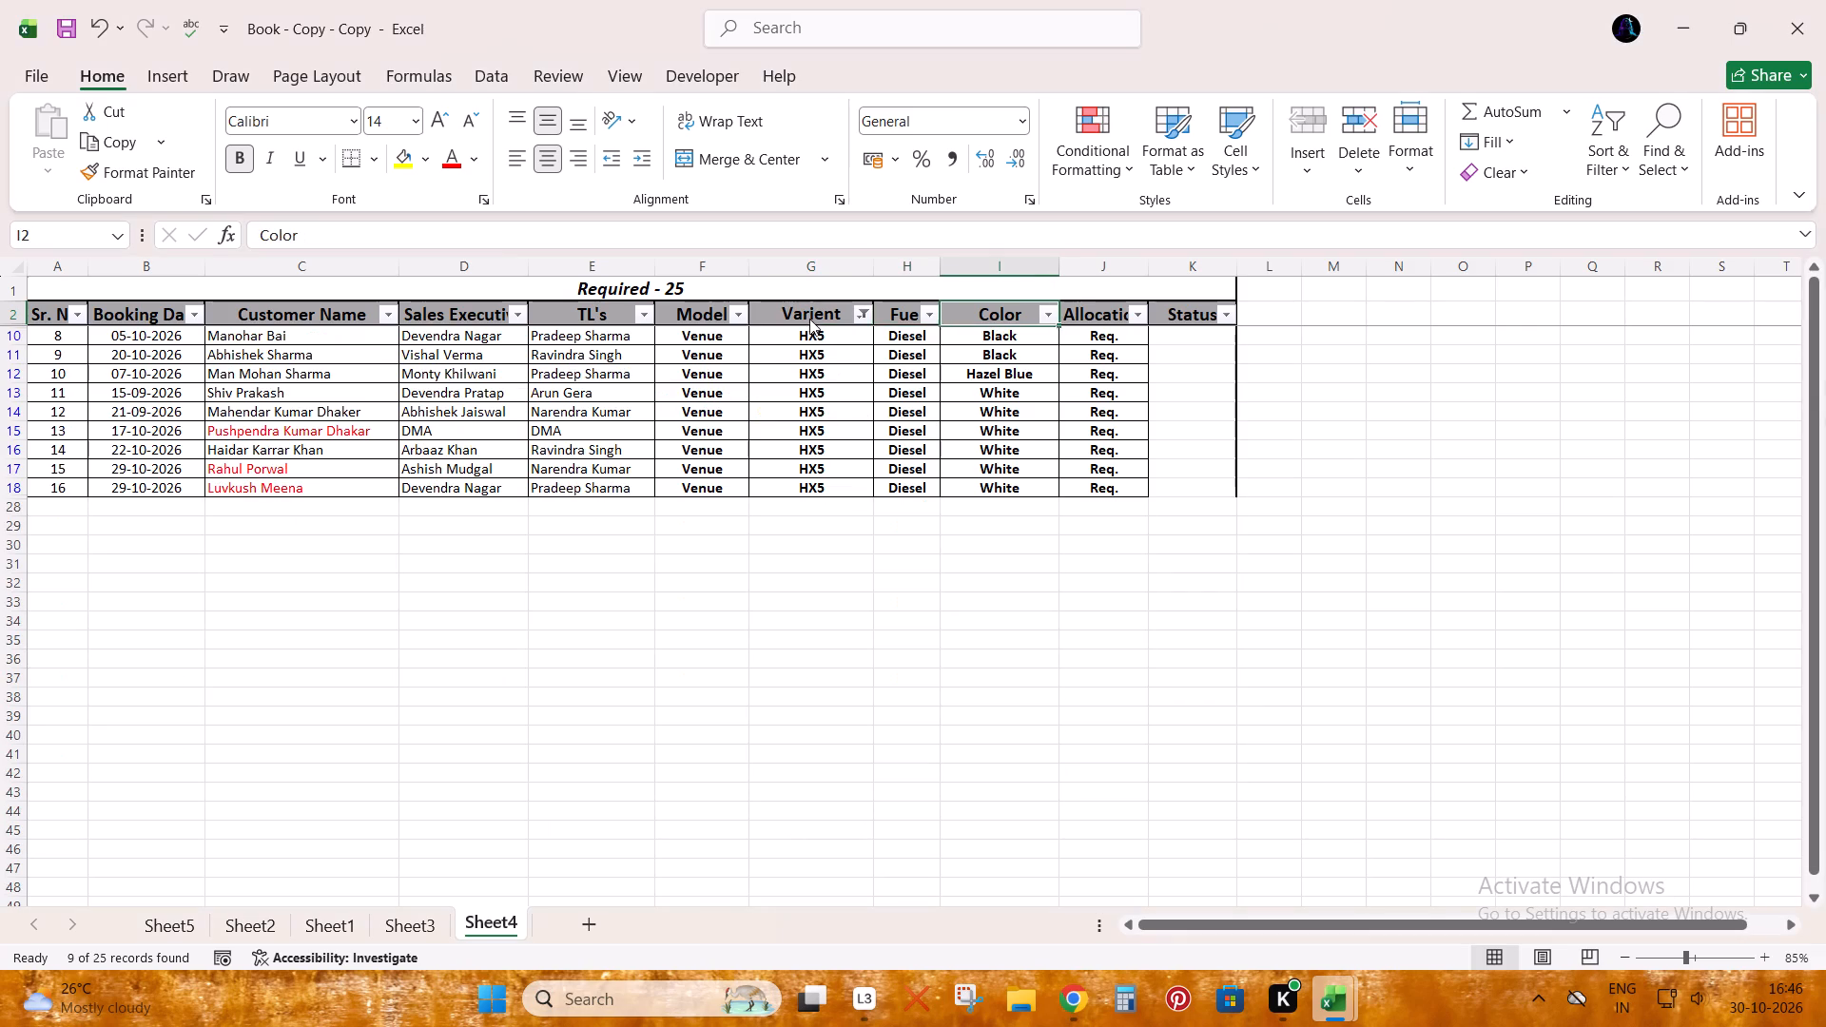
{"action": "key", "text": "Down"}
{"action": "key", "text": "Down"}
{"action": "key", "text": "Down"}
{"action": "key", "text": "Down"}
{"action": "key", "text": "Down"}
{"action": "key", "text": "Down"}
{"action": "key", "text": "Down"}
{"action": "key", "text": "Down"}
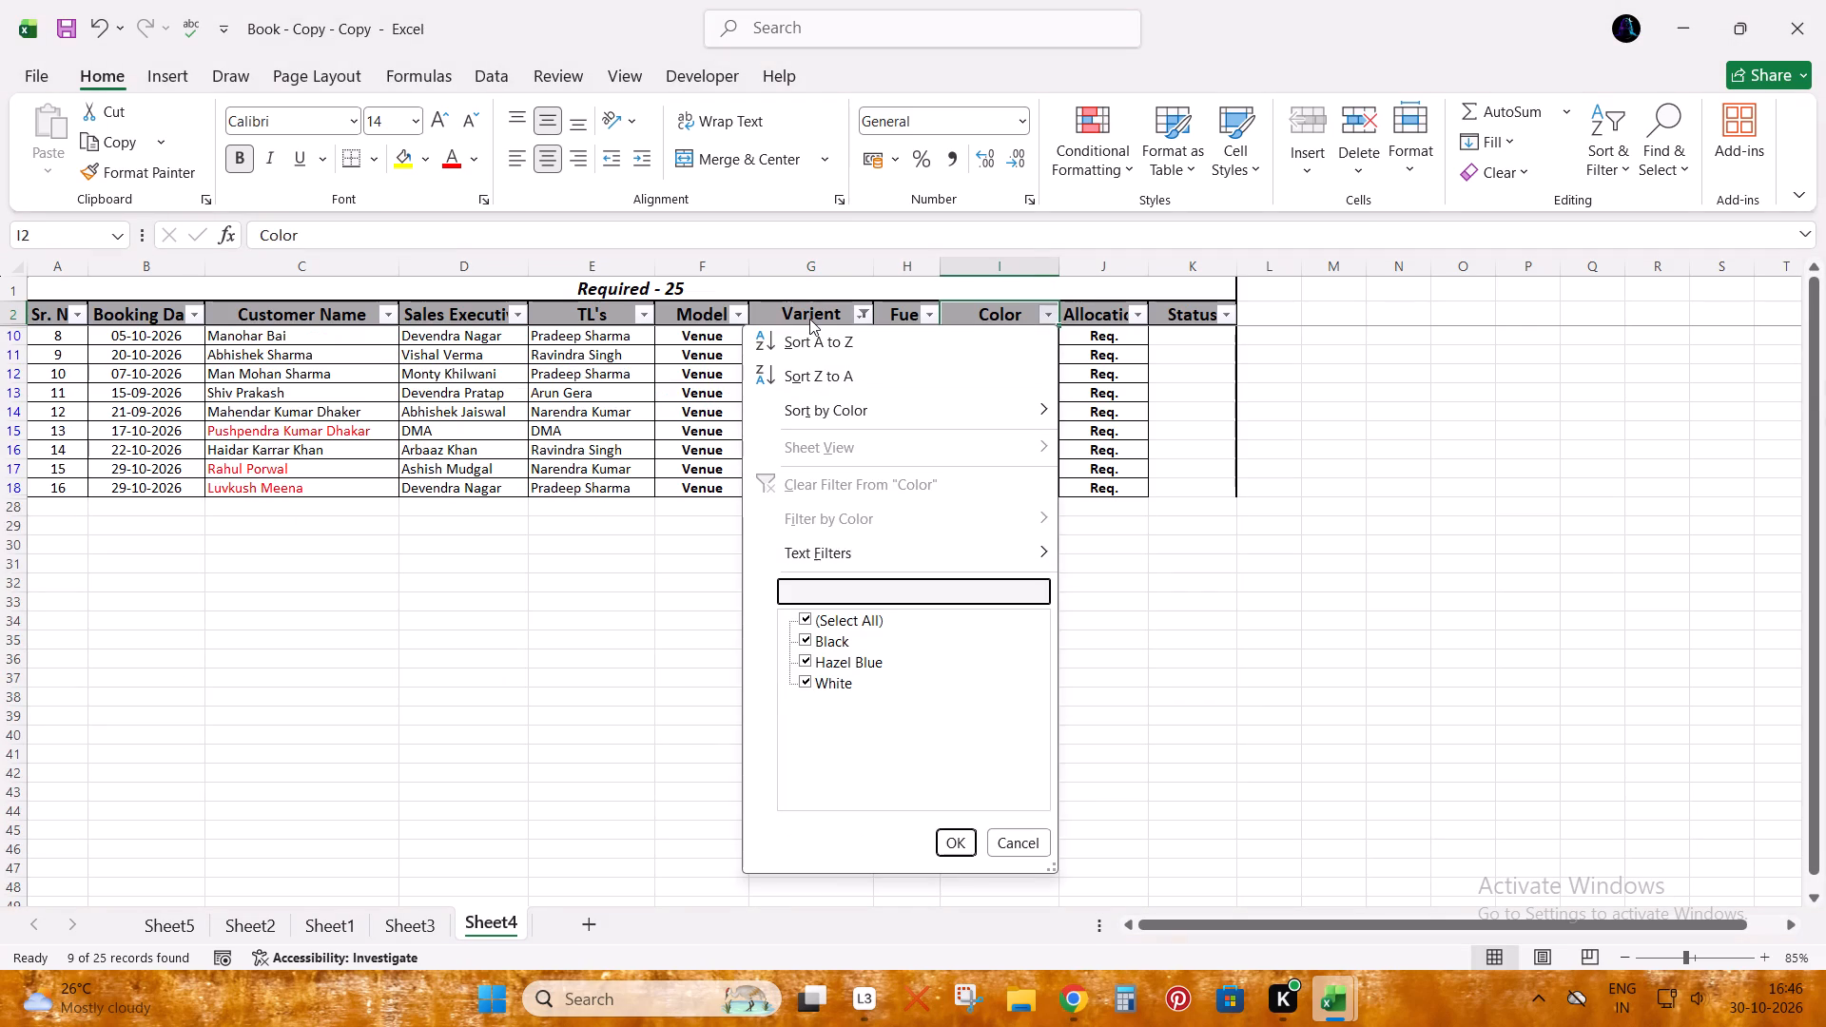
{"action": "key", "text": "b"}
{"action": "key", "text": "Return"}
Copy the first filtered customer's name into Customer Name for the Titanium Black Venue 1.5 CRDi MT HX 5 order in row 48 of OCT'26 ORDER.
{"action": "key", "text": "Down"}
{"action": "key", "text": "Left"}
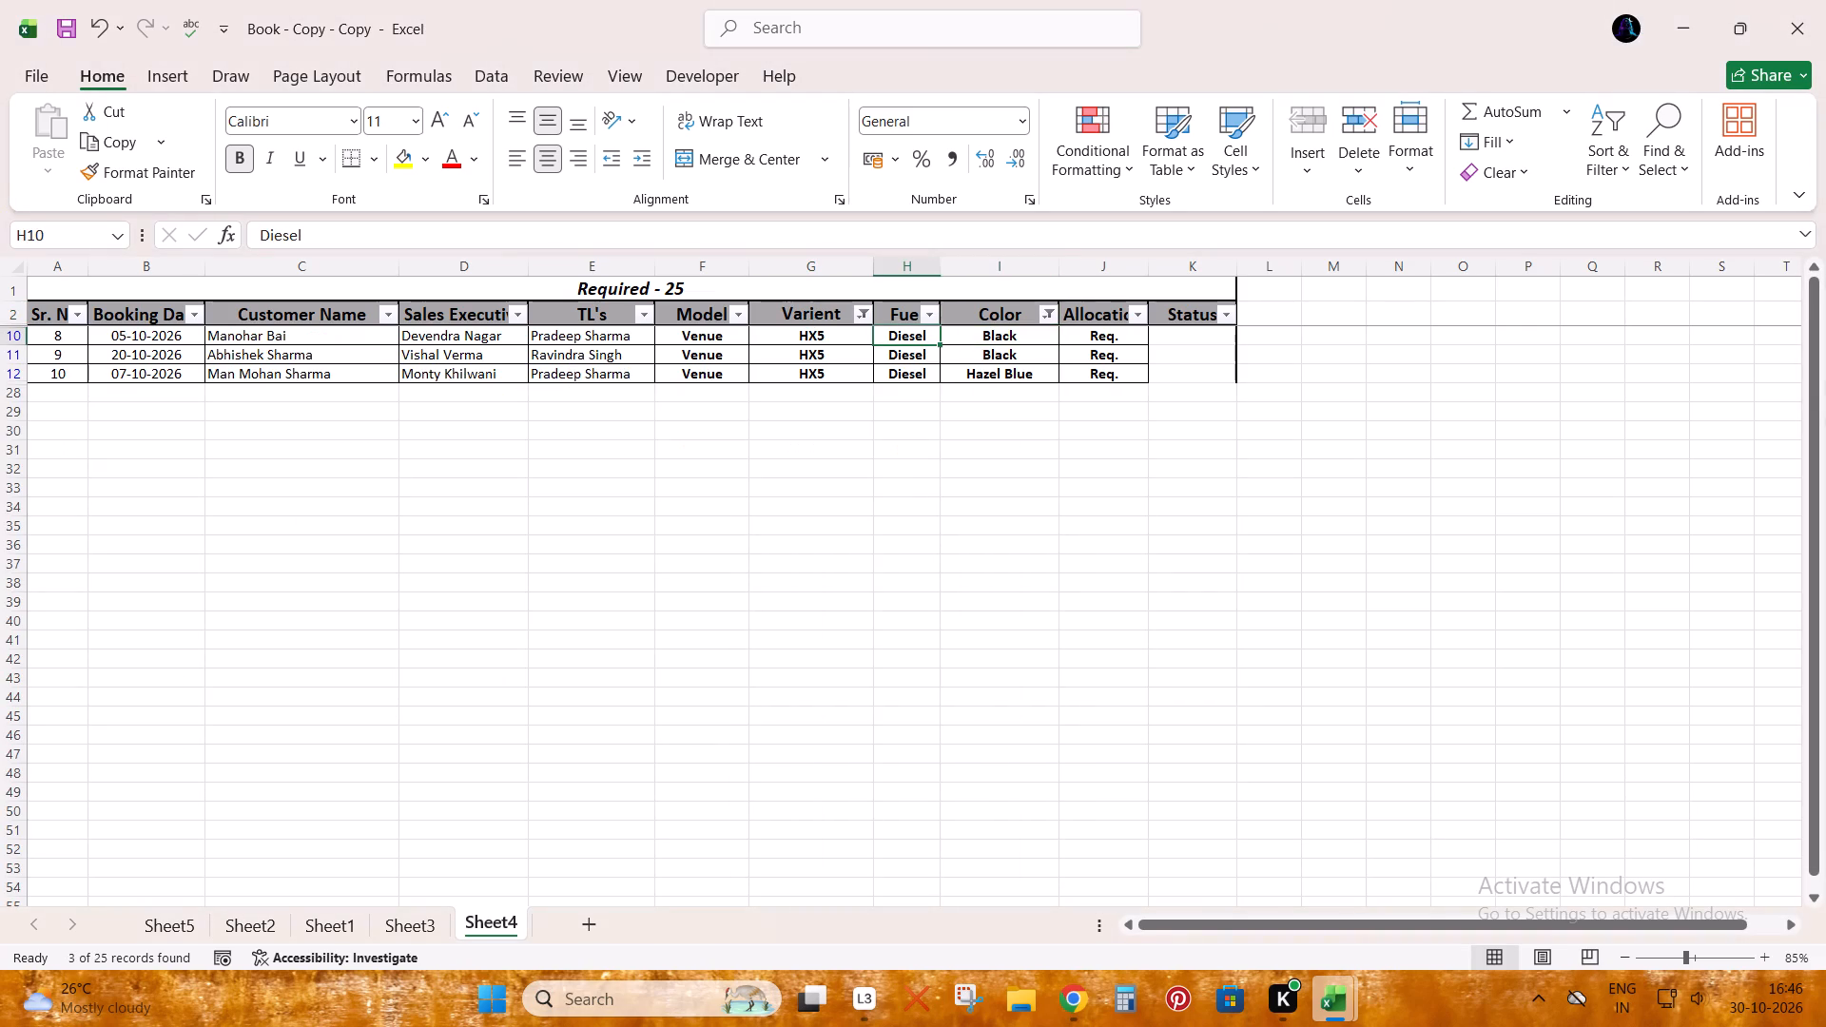
{"action": "key", "text": "Left"}
{"action": "key", "text": "Left"}
{"action": "key", "text": "Left"}
{"action": "key", "text": "Left"}
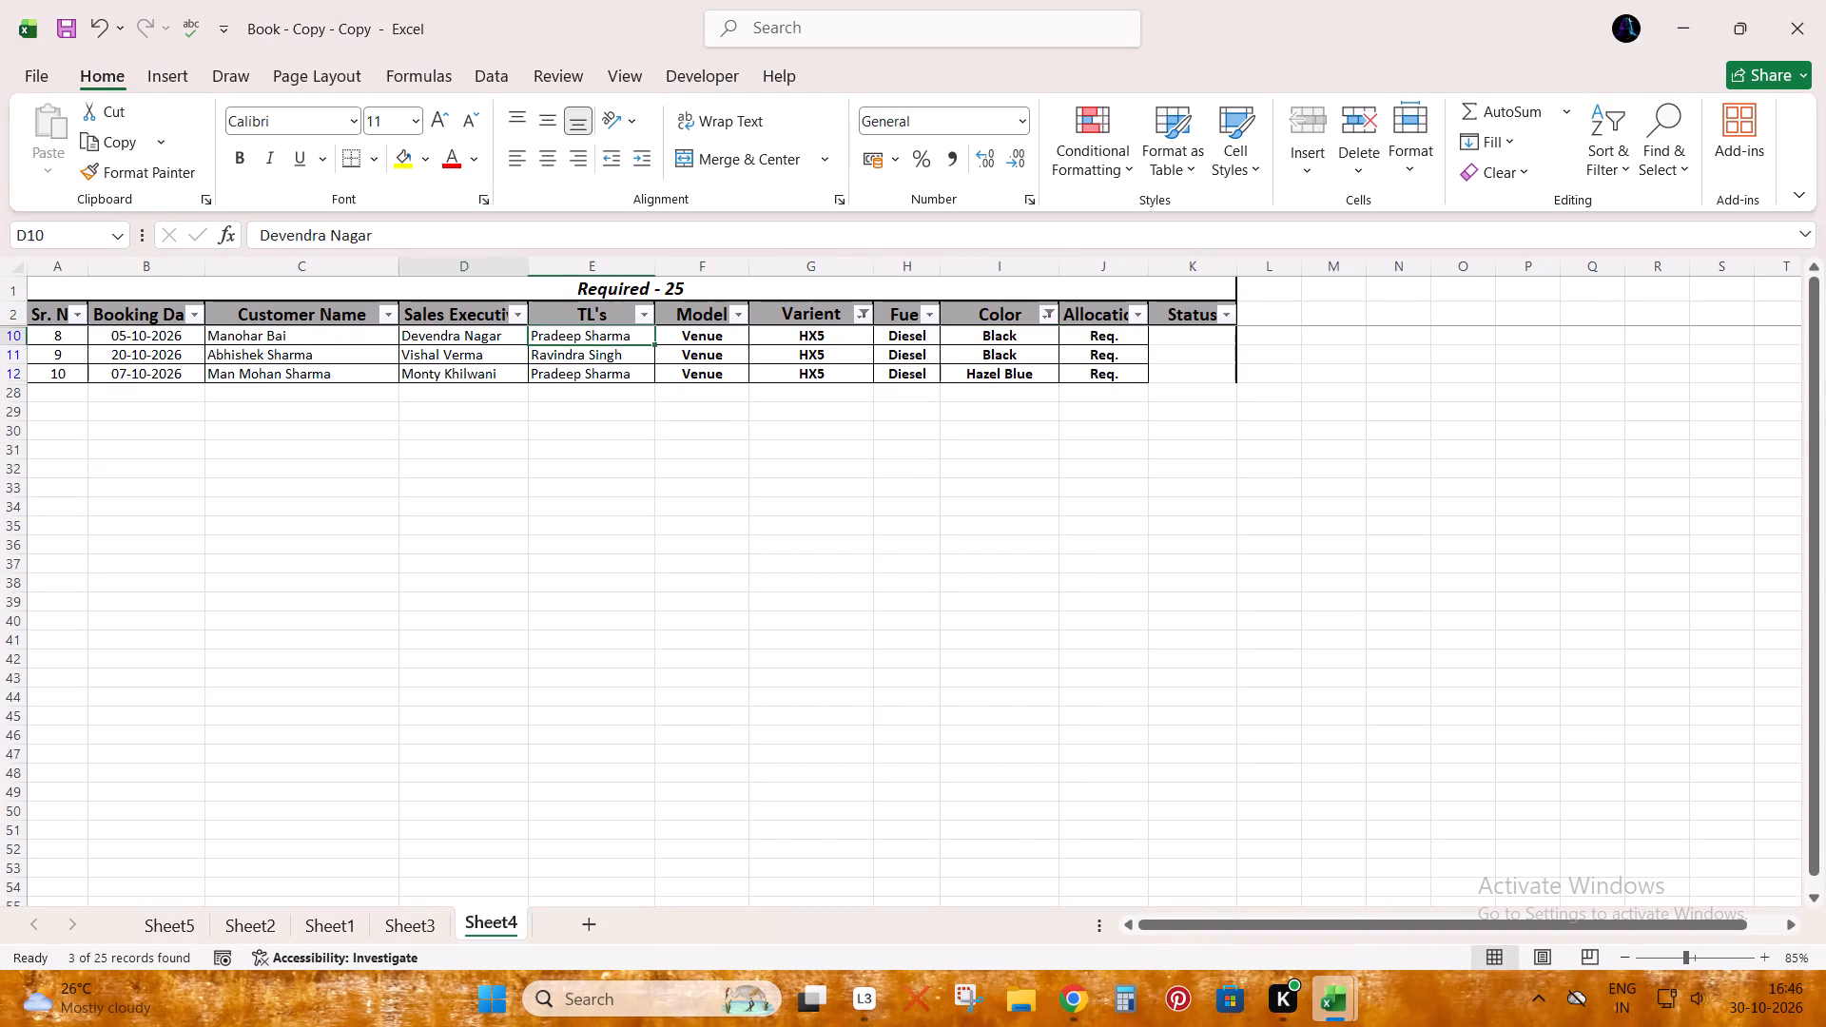
{"action": "key", "text": "Left"}
{"action": "key", "text": "ctrl+c"}
{"action": "key", "text": "alt+Tab"}
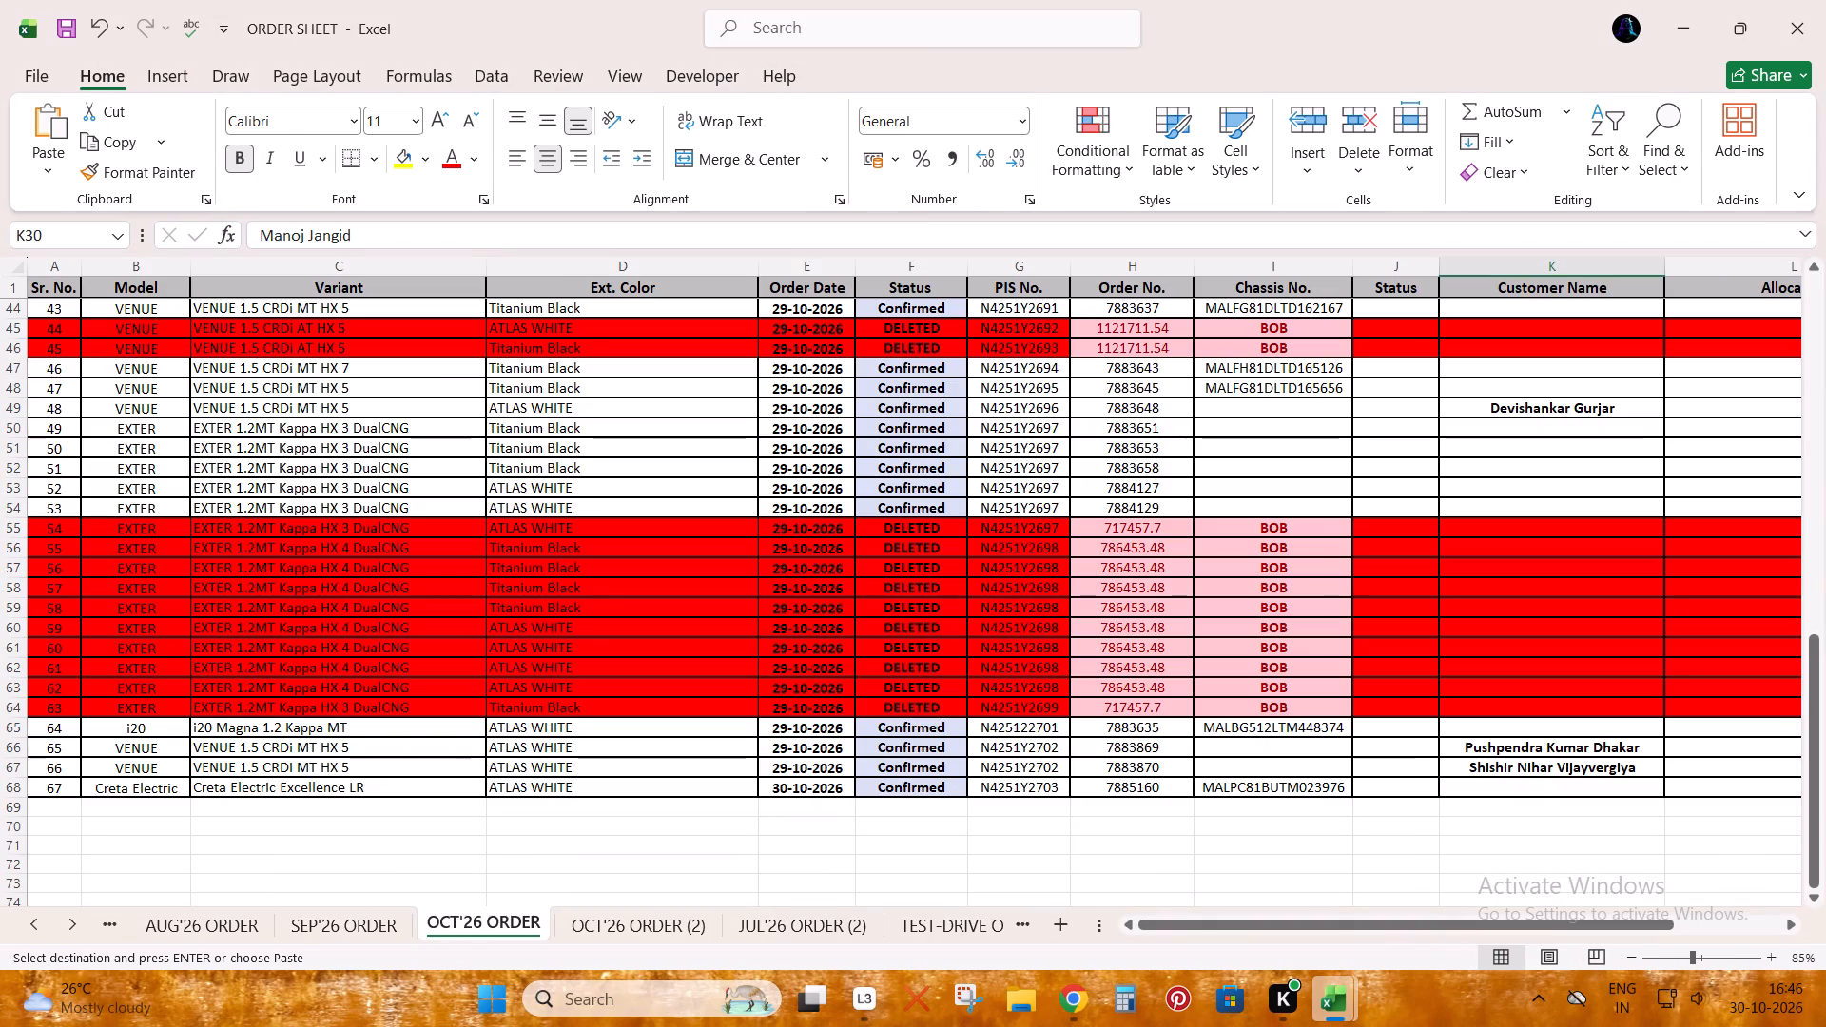
{"action": "left_click", "coordinate": [525, 378]}
{"action": "key", "text": "shift+space"}
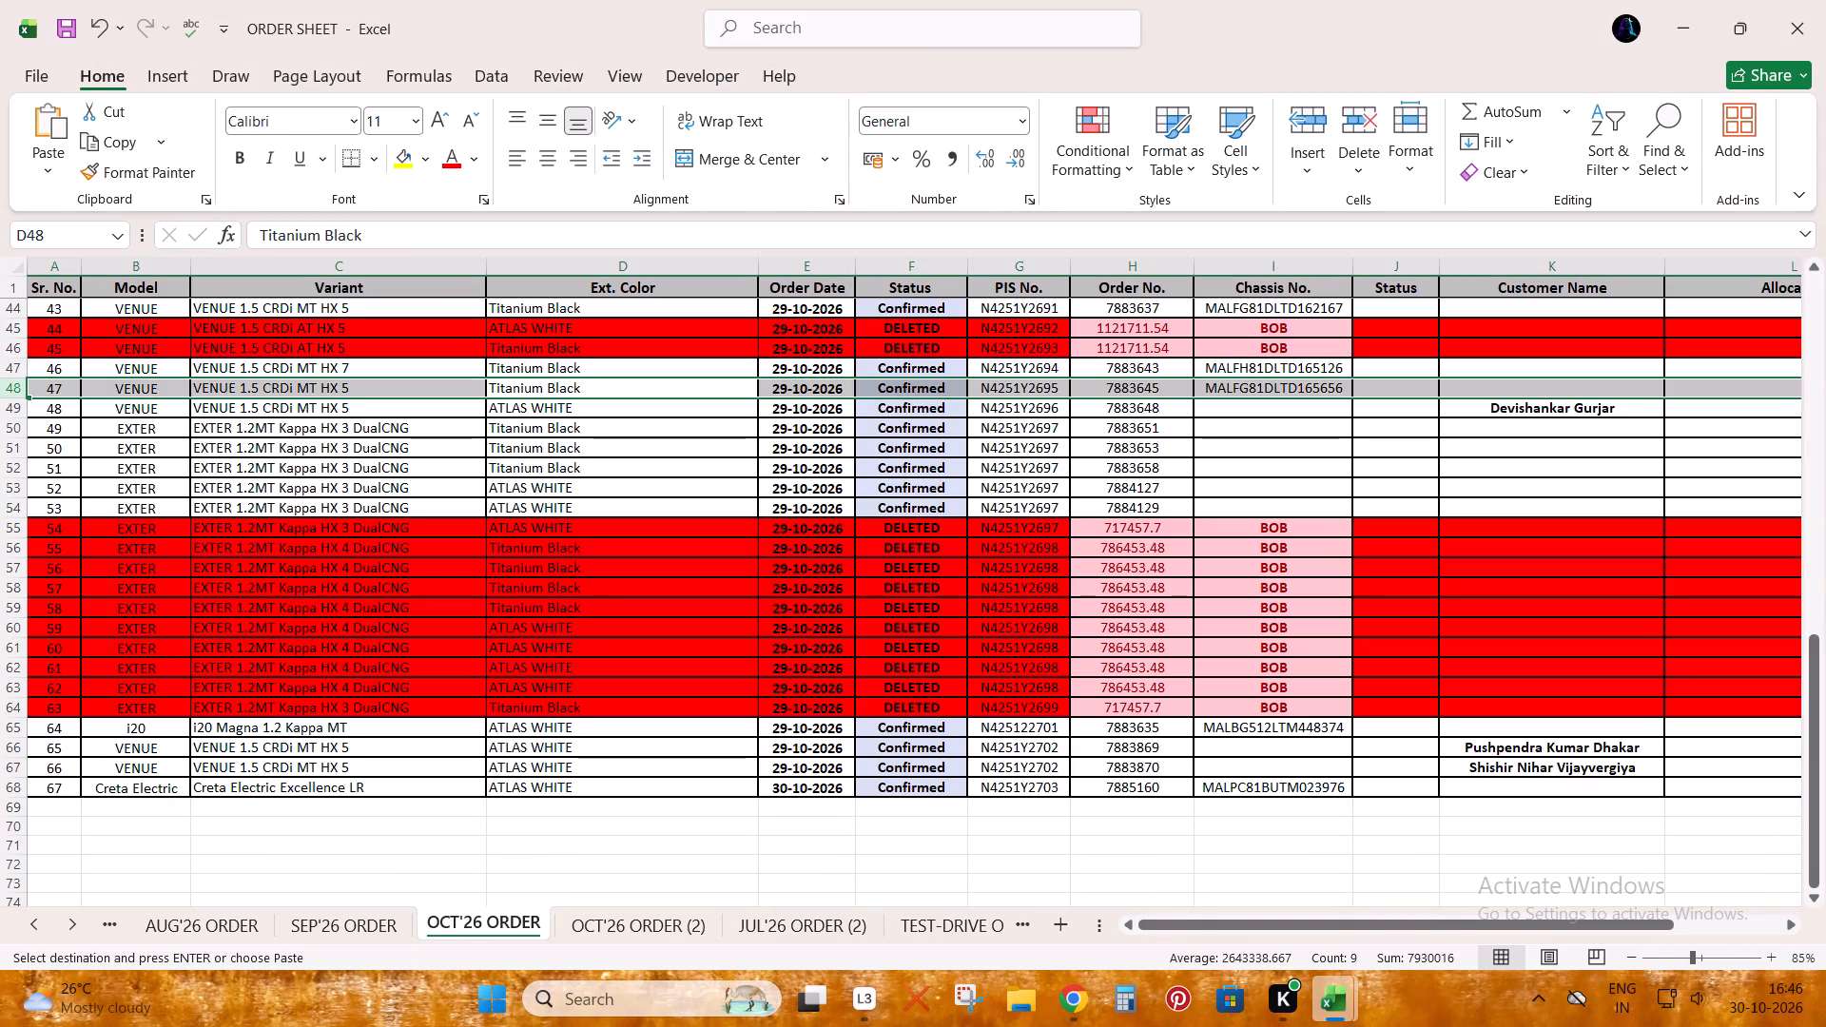
{"action": "left_click", "coordinate": [1454, 390]}
{"action": "key", "text": "ctrl+v"}
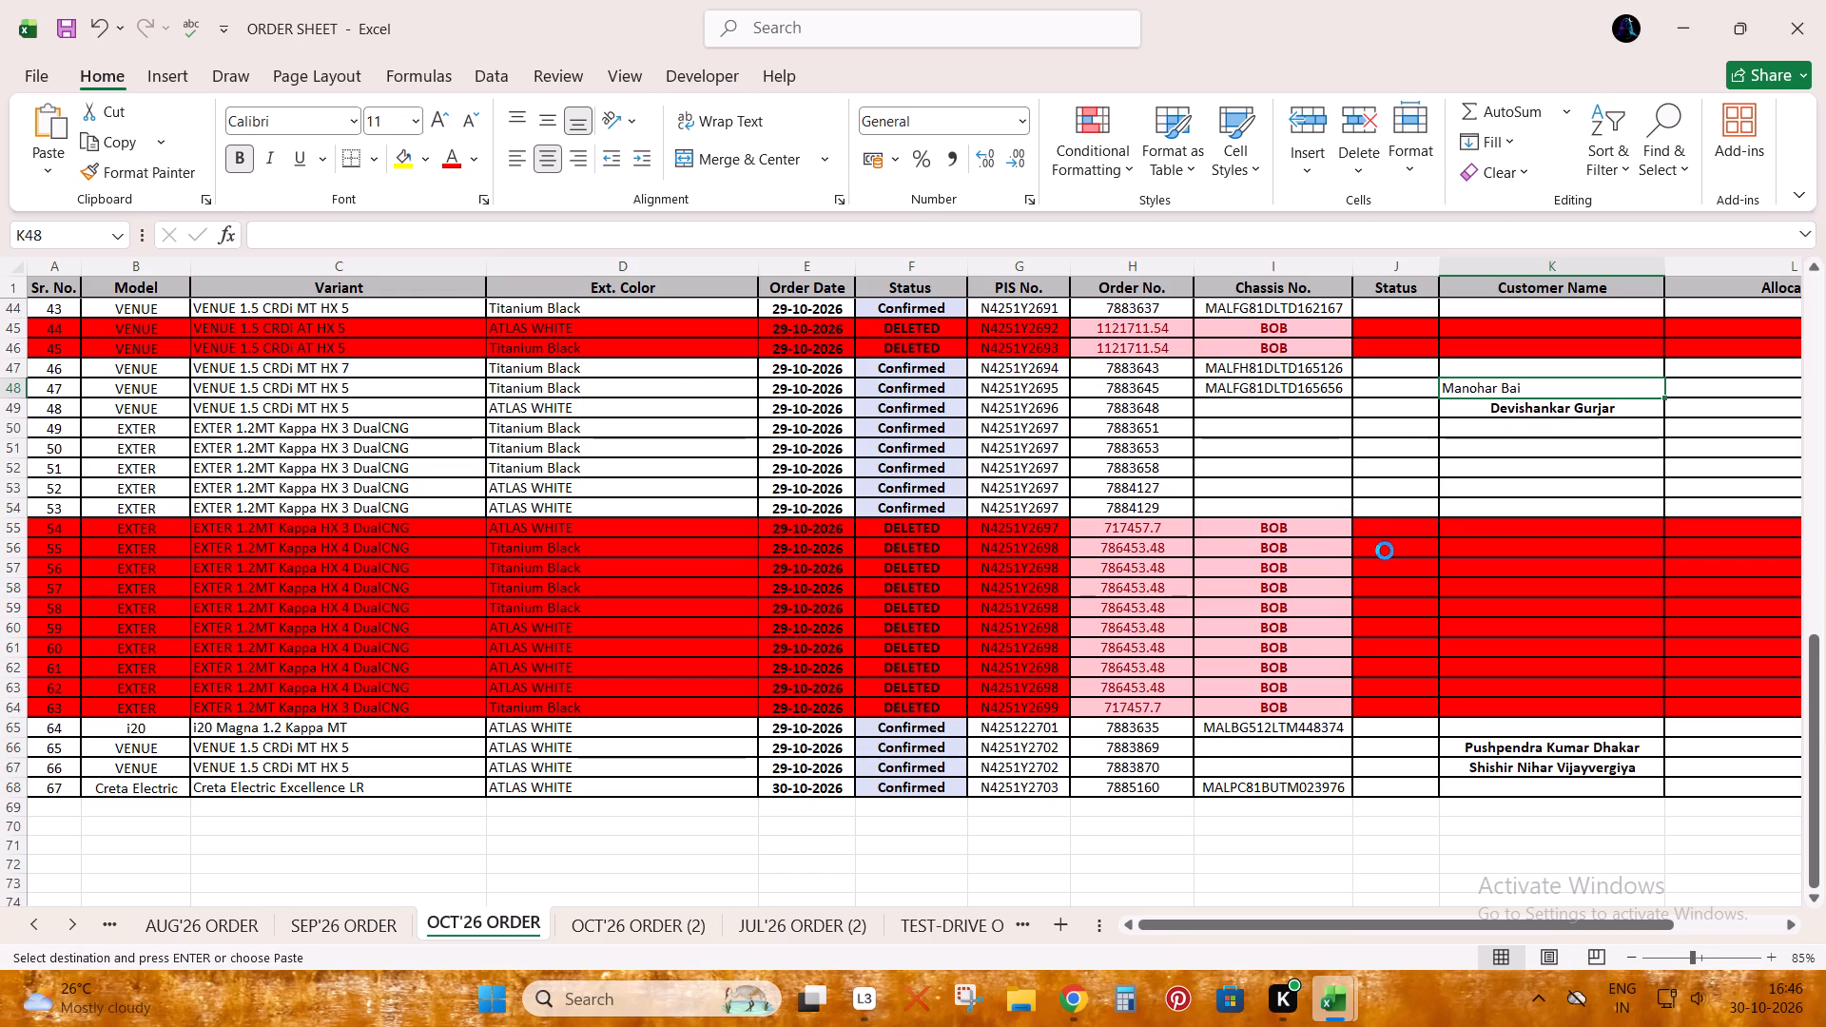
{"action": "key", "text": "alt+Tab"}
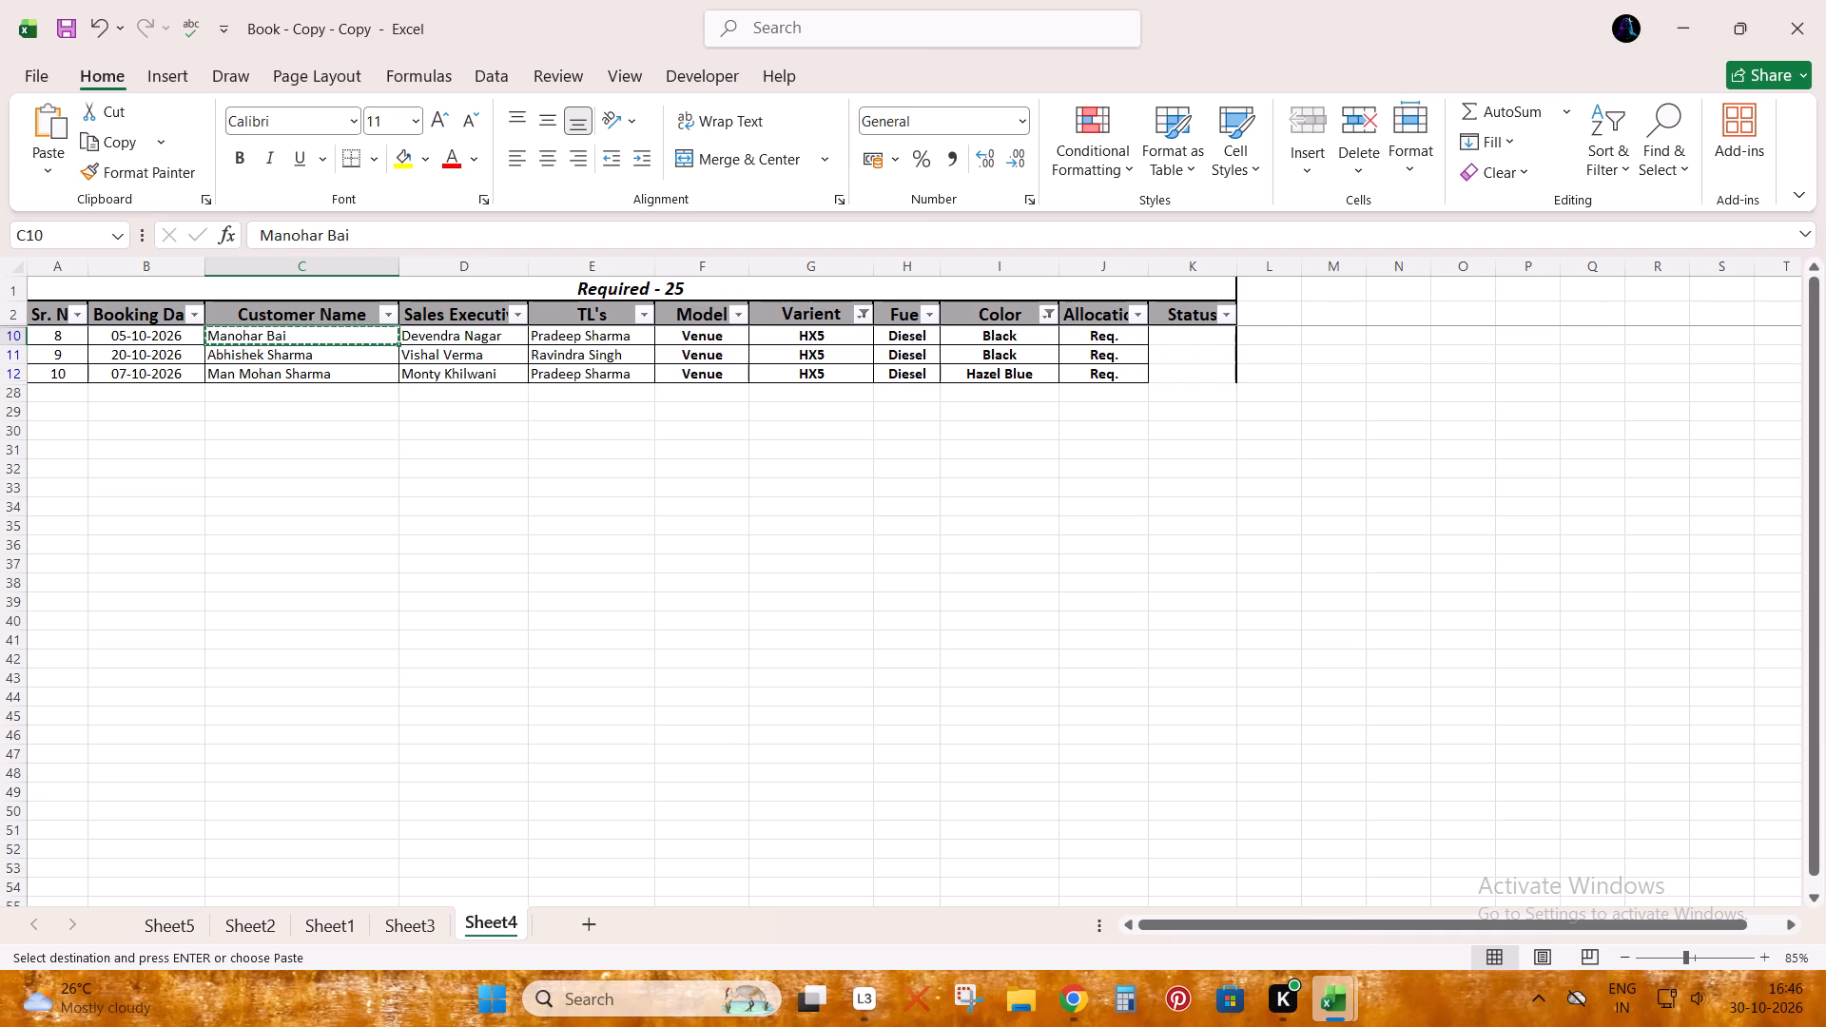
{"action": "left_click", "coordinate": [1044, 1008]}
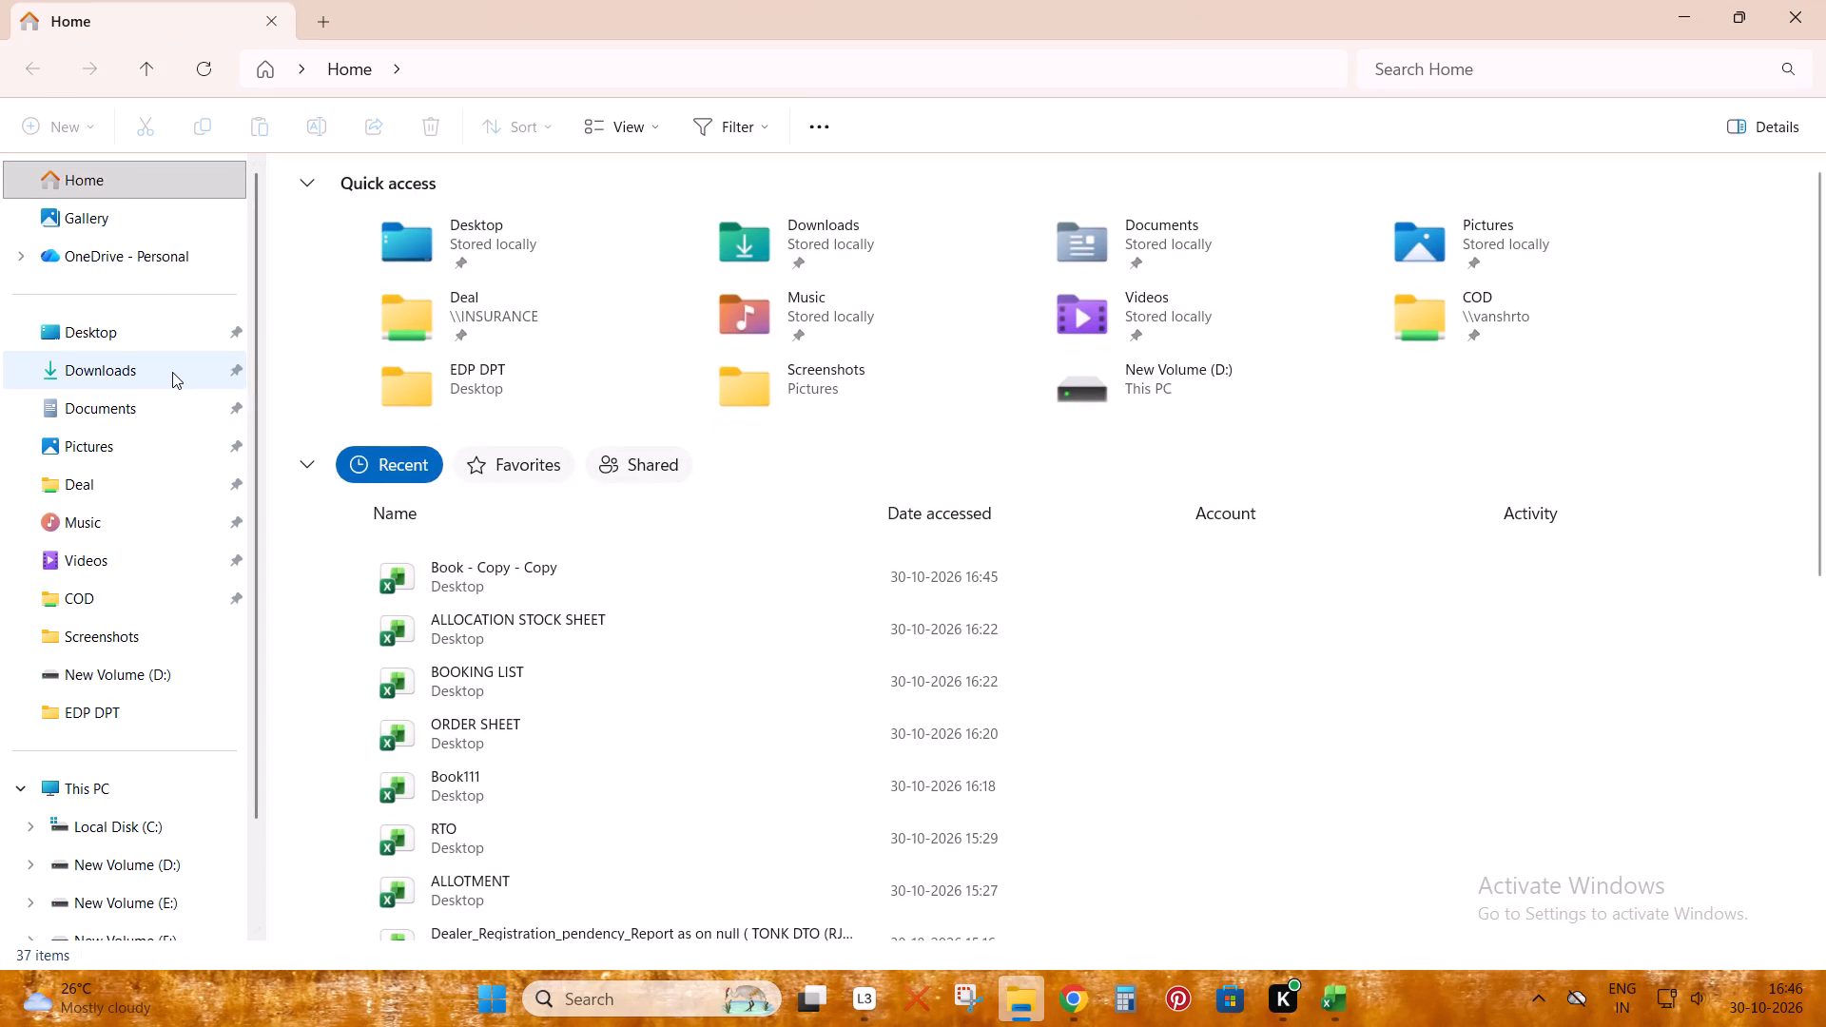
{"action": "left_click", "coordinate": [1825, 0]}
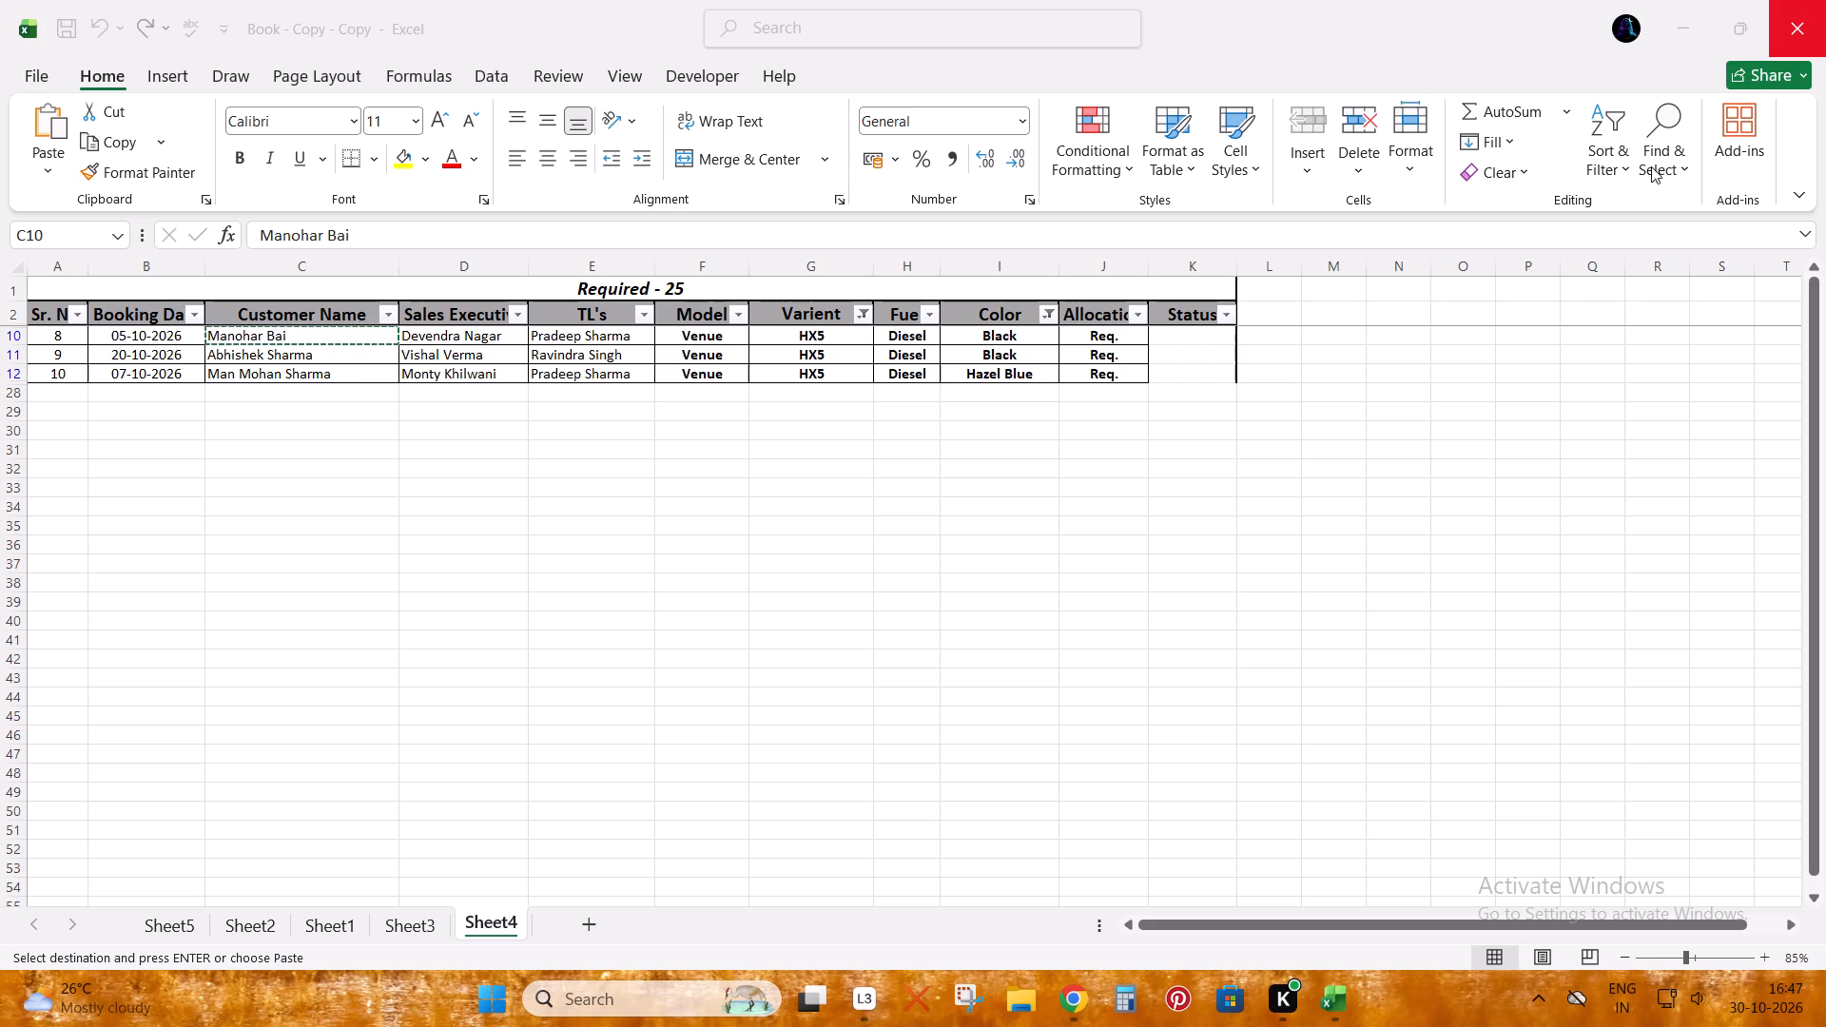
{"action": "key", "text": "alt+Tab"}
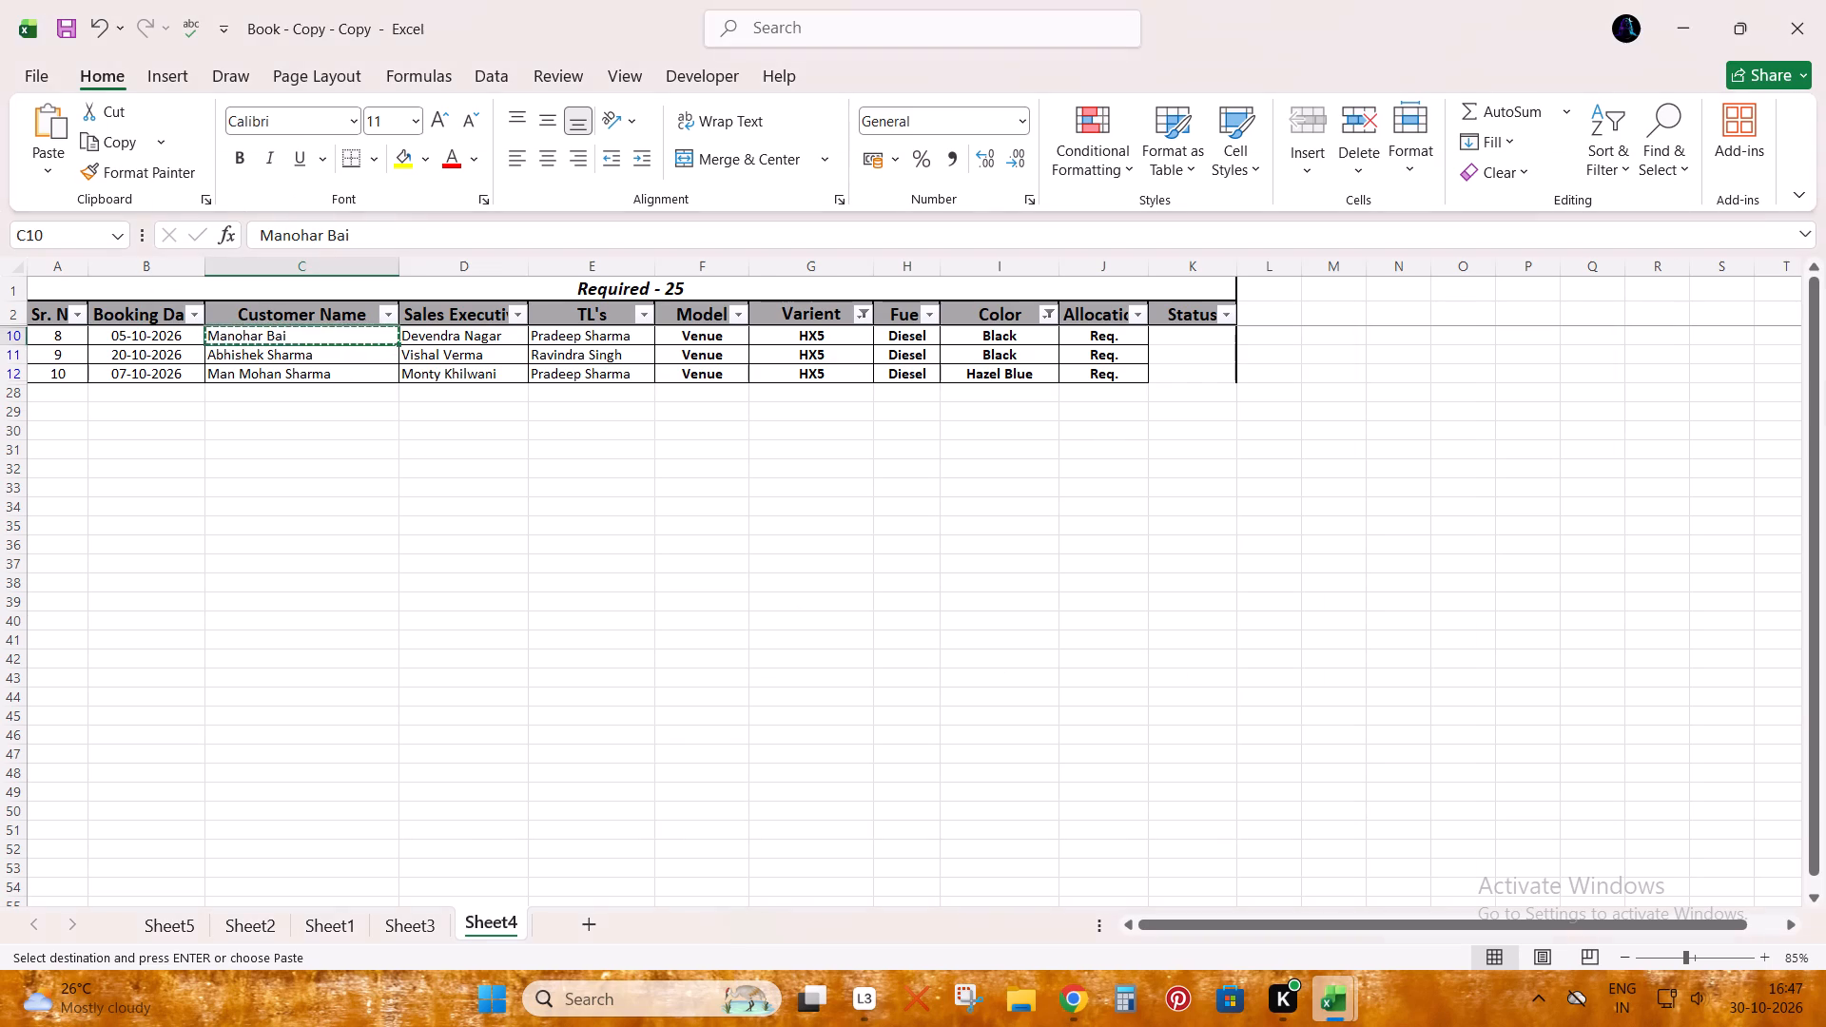
Copy the customer name from row 48 into Customer Name for the Titanium Black Venue 1.5 CRDi MT HX 5 order in row 44.
{"action": "key", "text": "alt+Tab"}
{"action": "key", "text": "shift+space"}
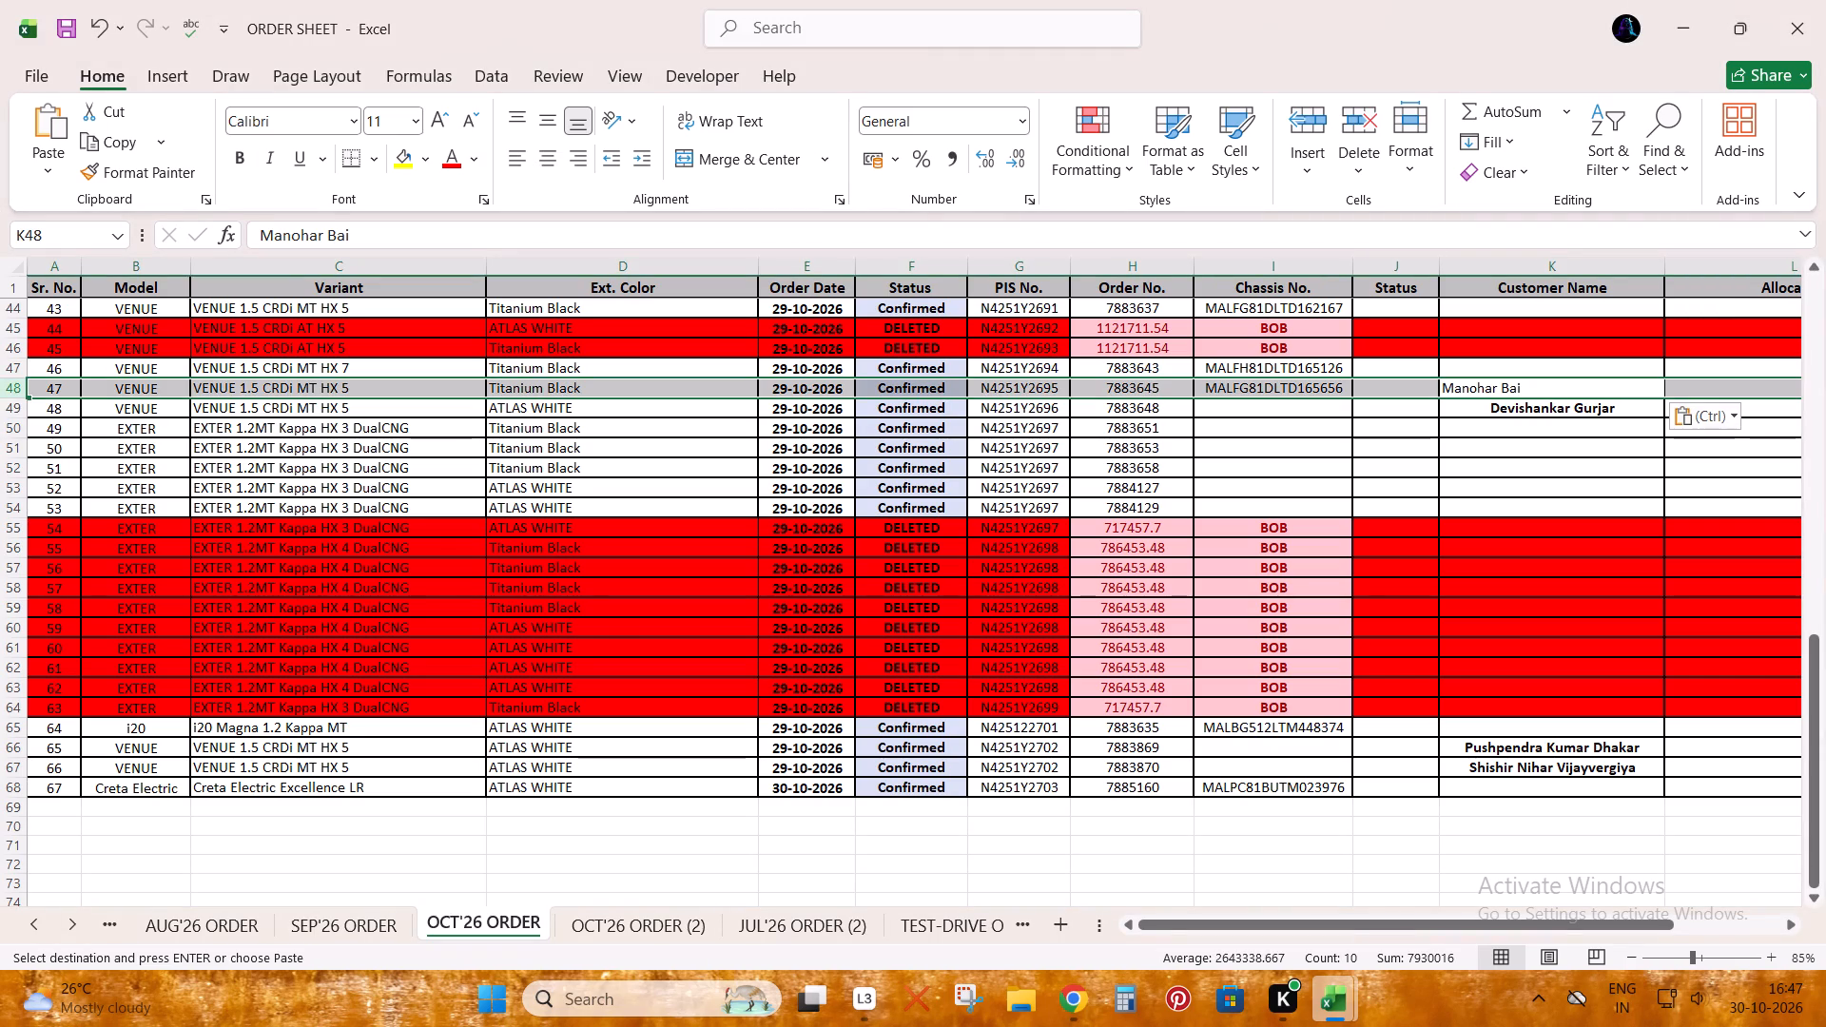
{"action": "scroll", "coordinate": [426, 551], "scroll_direction": "up", "scroll_amount": 1}
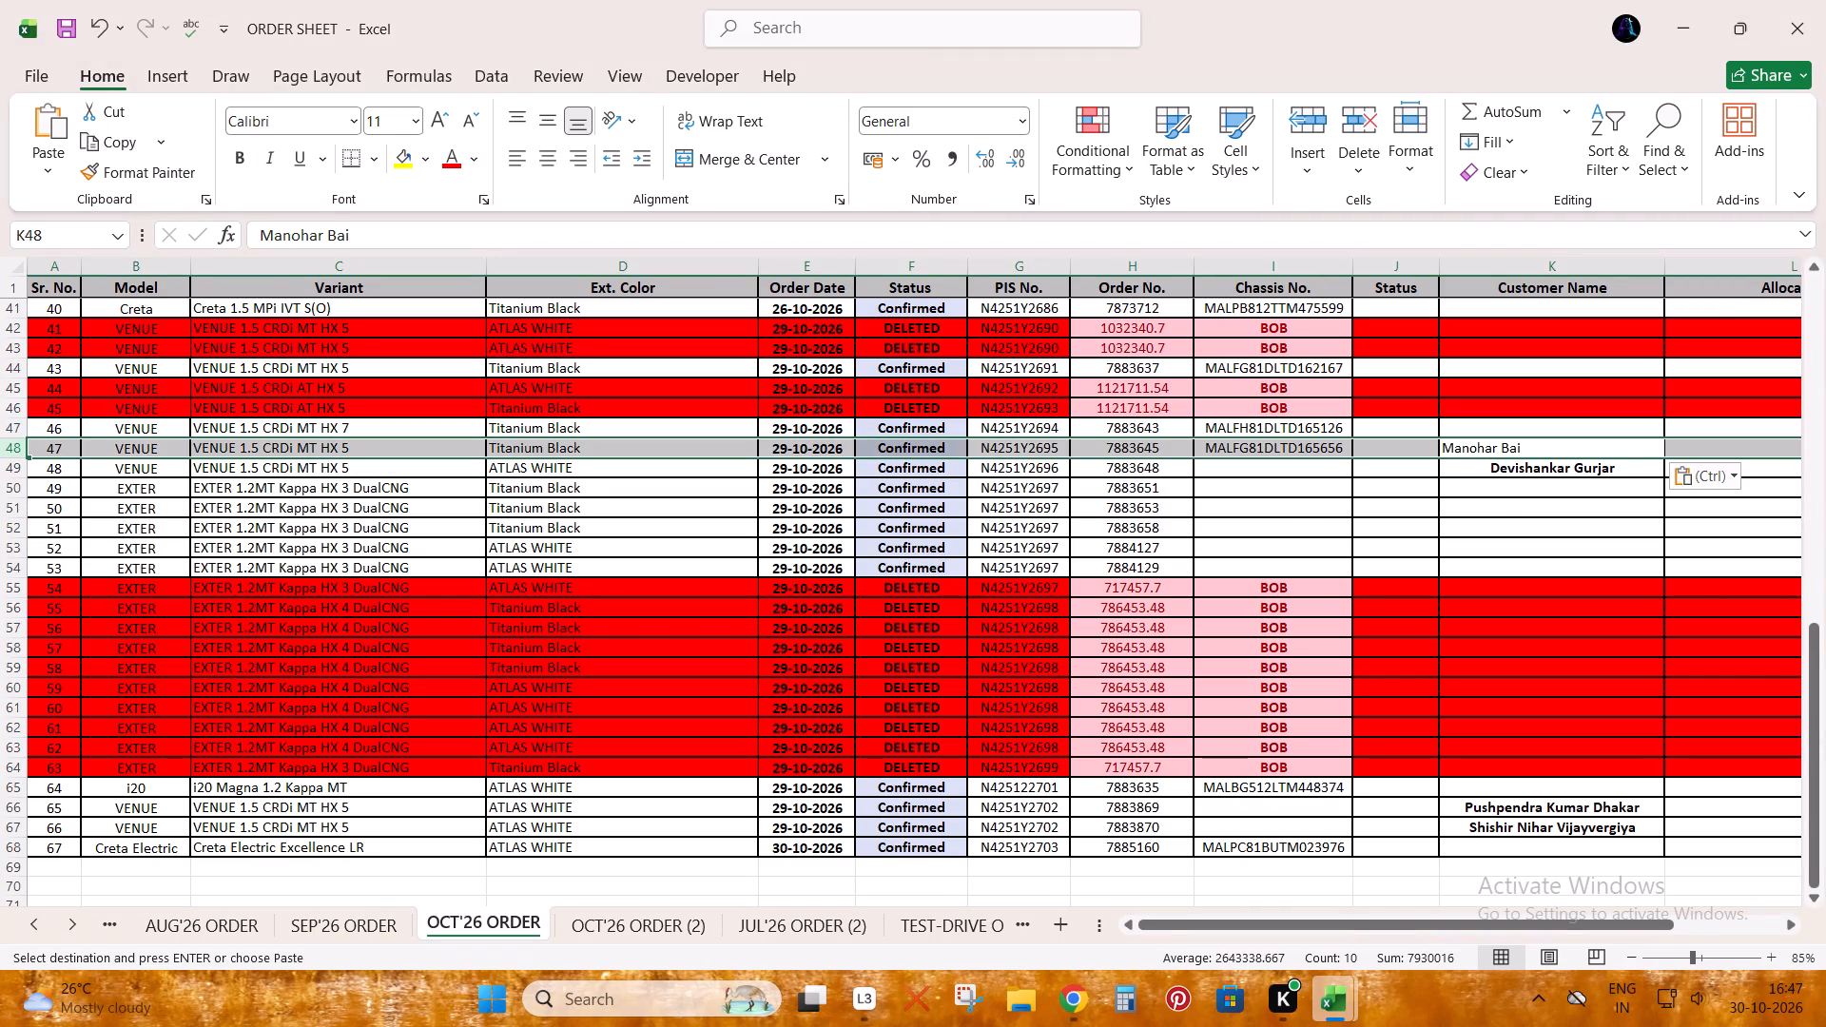
{"action": "left_click", "coordinate": [551, 368]}
{"action": "key", "text": "shift+space"}
{"action": "key", "text": "alt+Tab"}
{"action": "key", "text": "alt+Tab"}
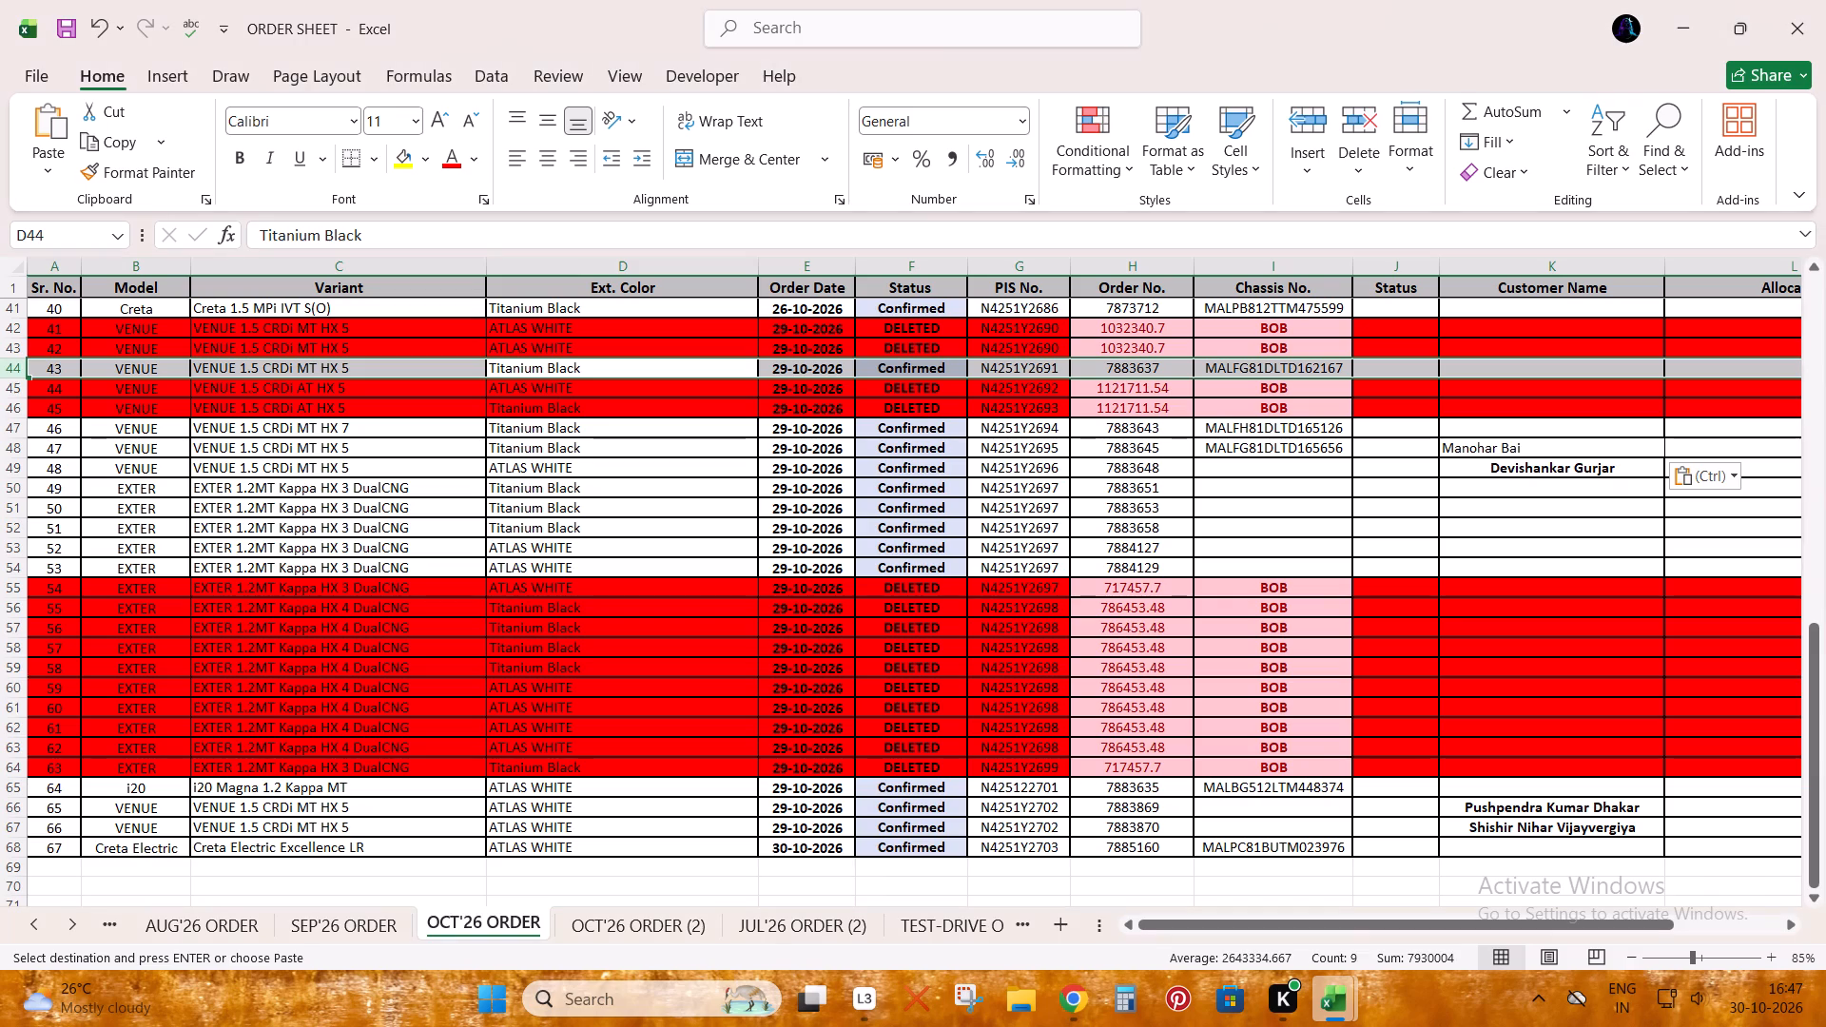
{"action": "left_click", "coordinate": [1518, 453]}
{"action": "key", "text": "ctrl+c"}
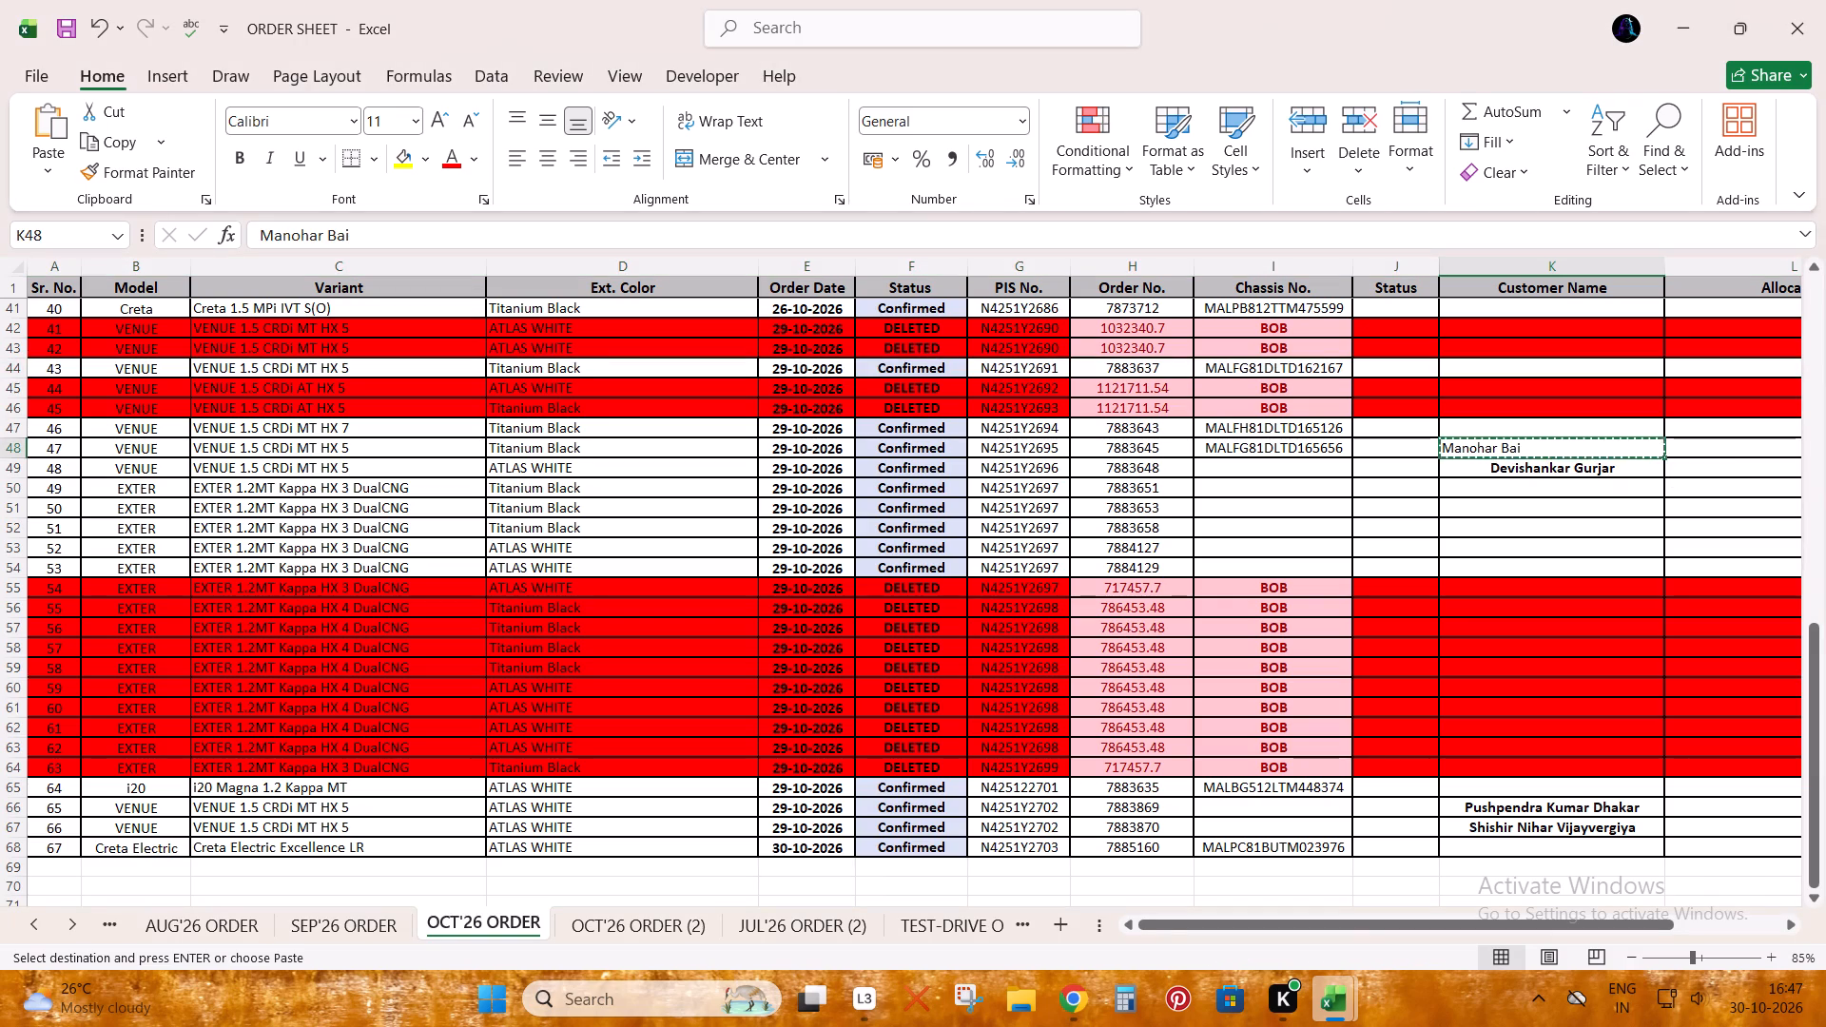
{"action": "left_click", "coordinate": [1518, 375]}
{"action": "key", "text": "ctrl+v"}
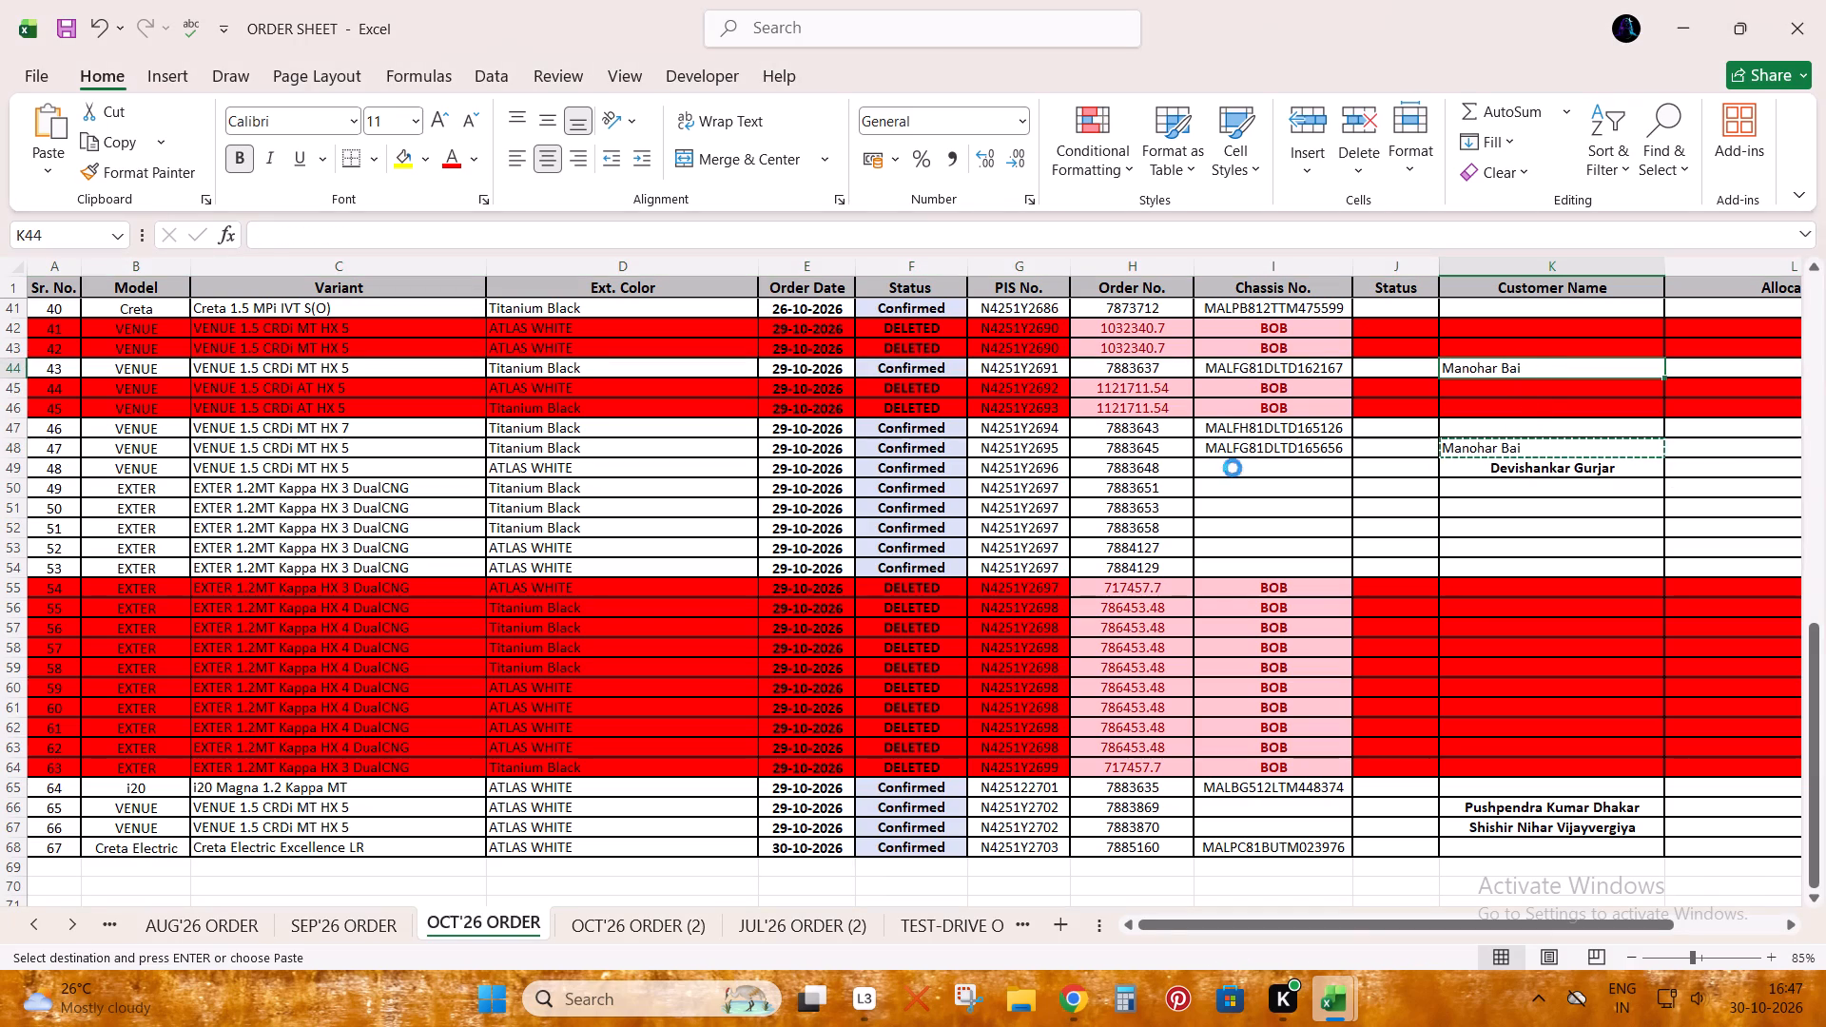
{"action": "key", "text": "shift+space"}
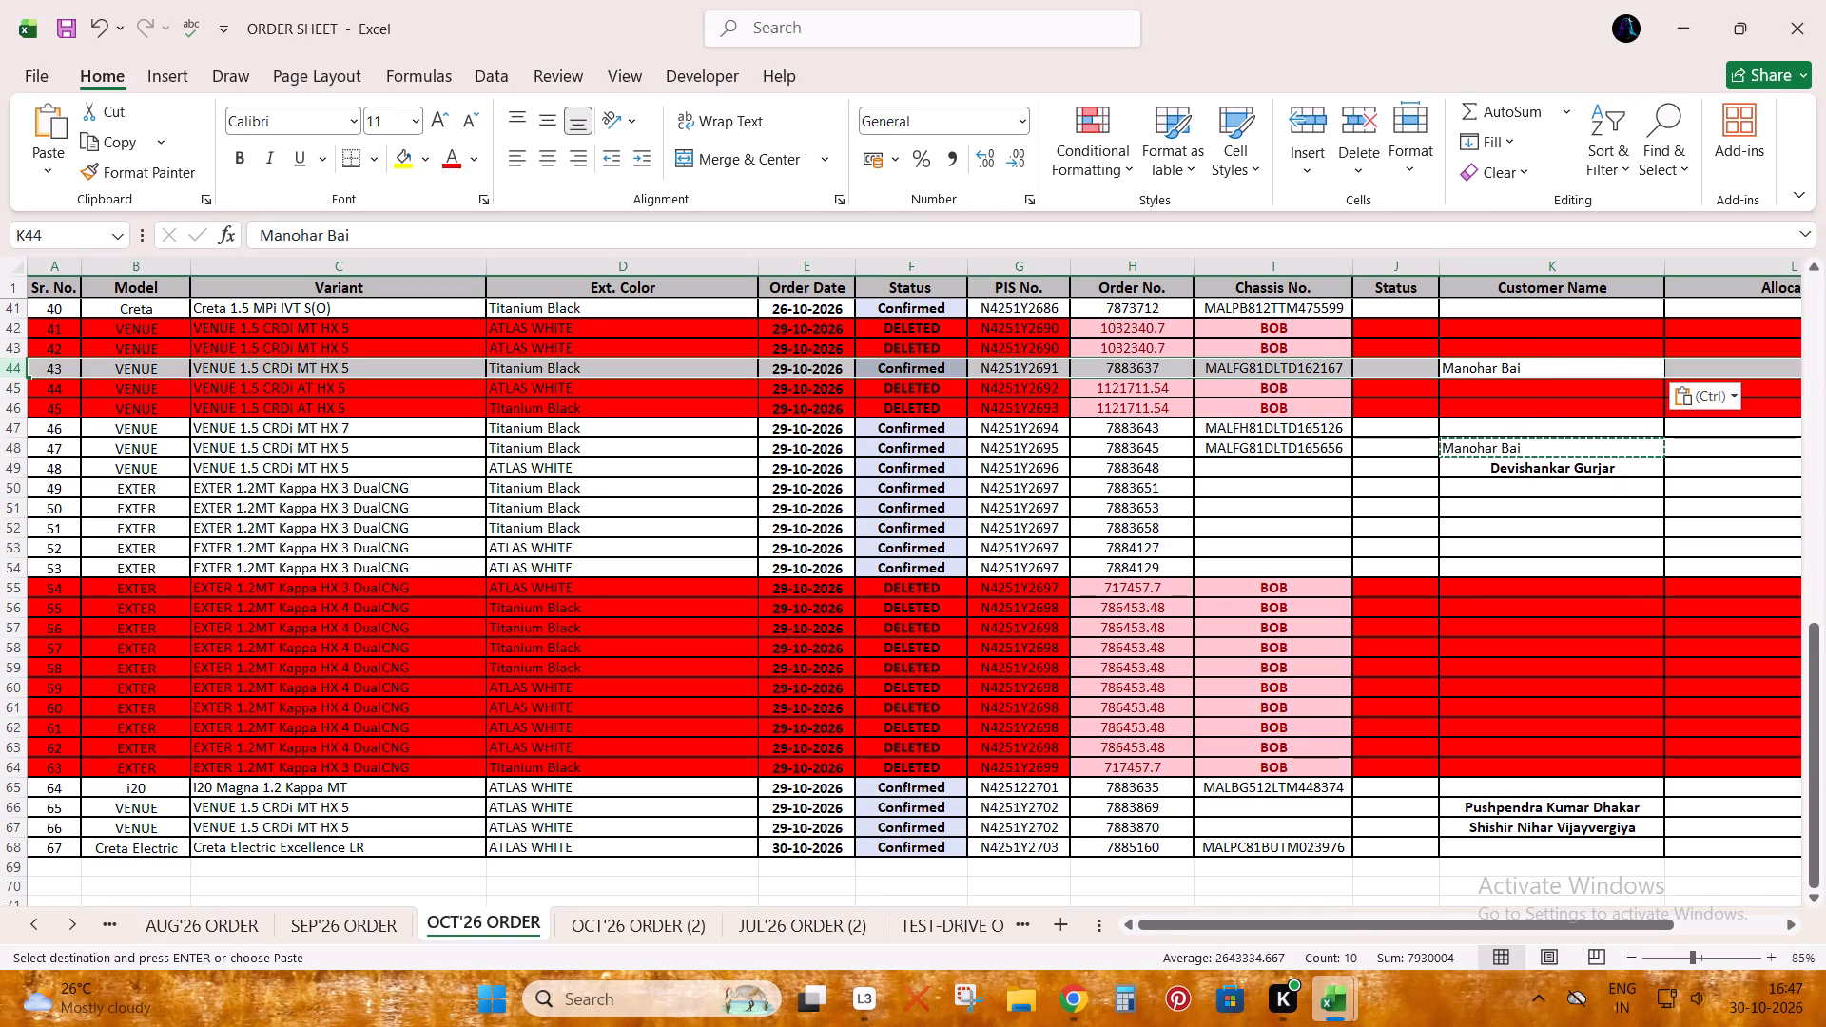
Replace Customer Name for the Titanium Black Venue 1.5 CRDi MT HX 5 order in row 48 with the second filtered customer's name.
{"action": "left_click", "coordinate": [1475, 449]}
{"action": "key", "text": "shift+space"}
{"action": "key", "text": "alt+Tab"}
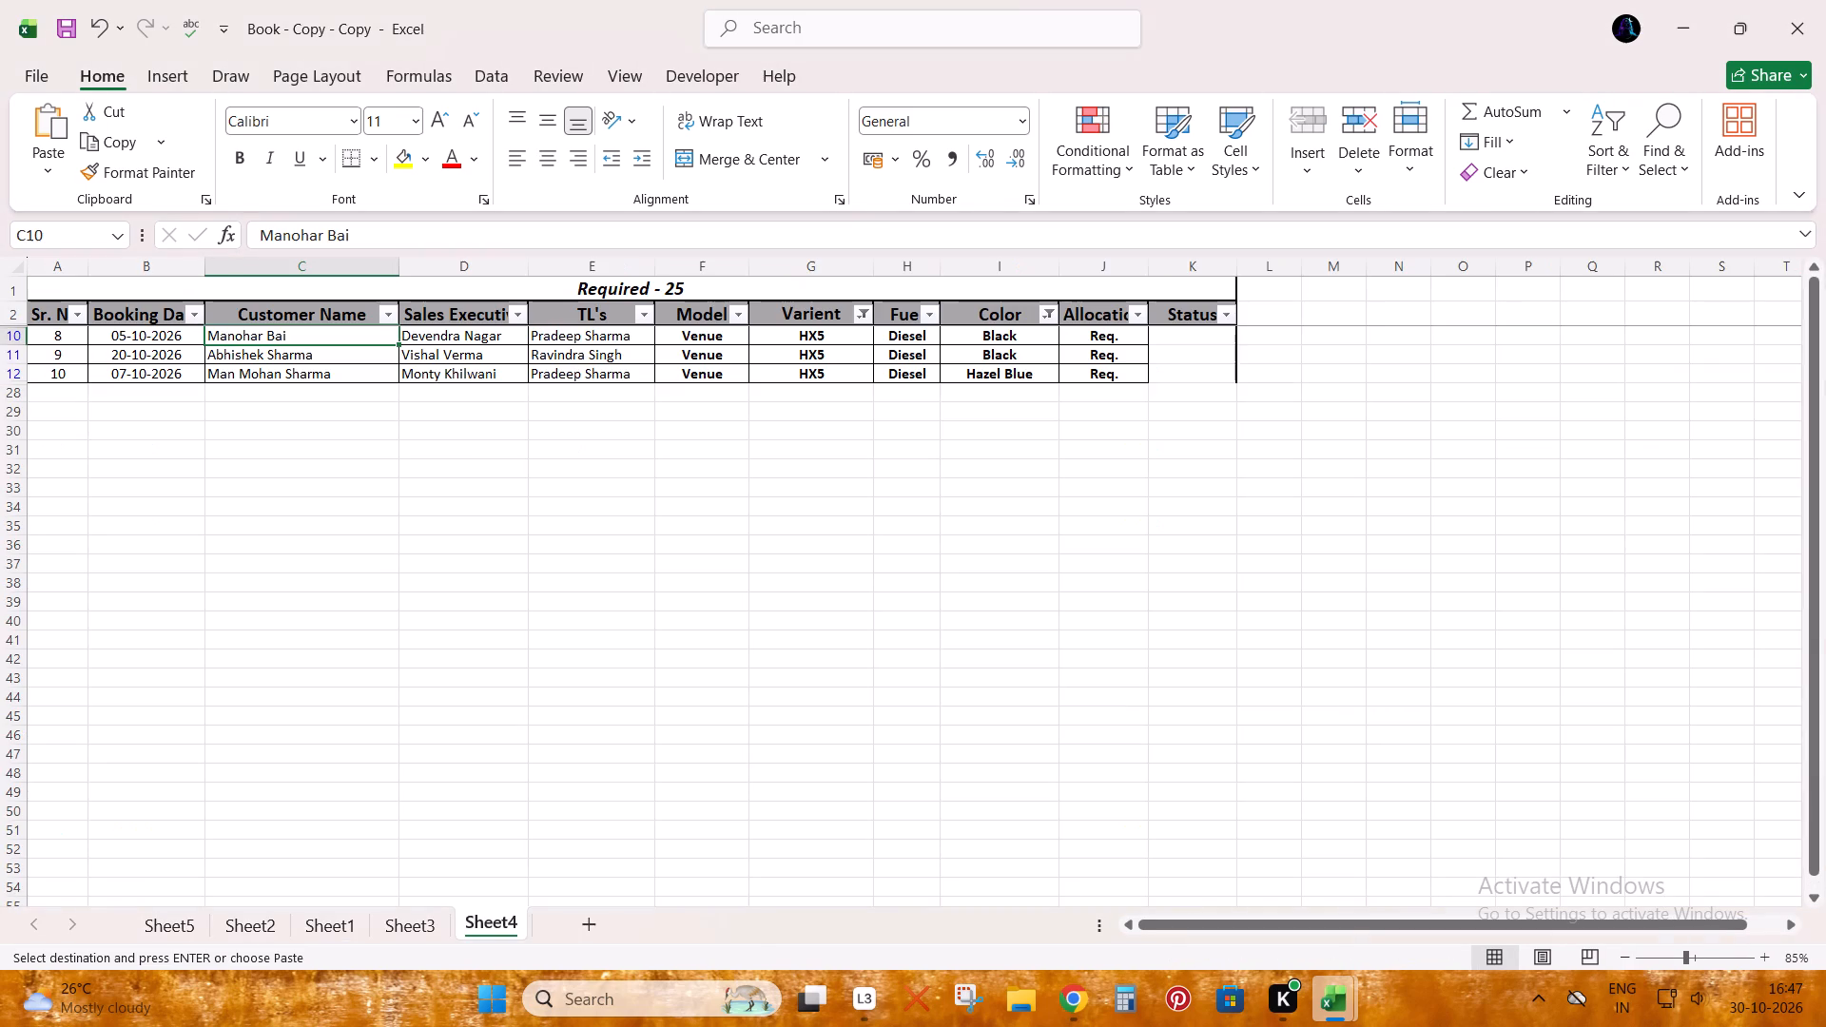
{"action": "left_click", "coordinate": [305, 353]}
{"action": "key", "text": "ctrl+c"}
{"action": "key", "text": "alt+Tab"}
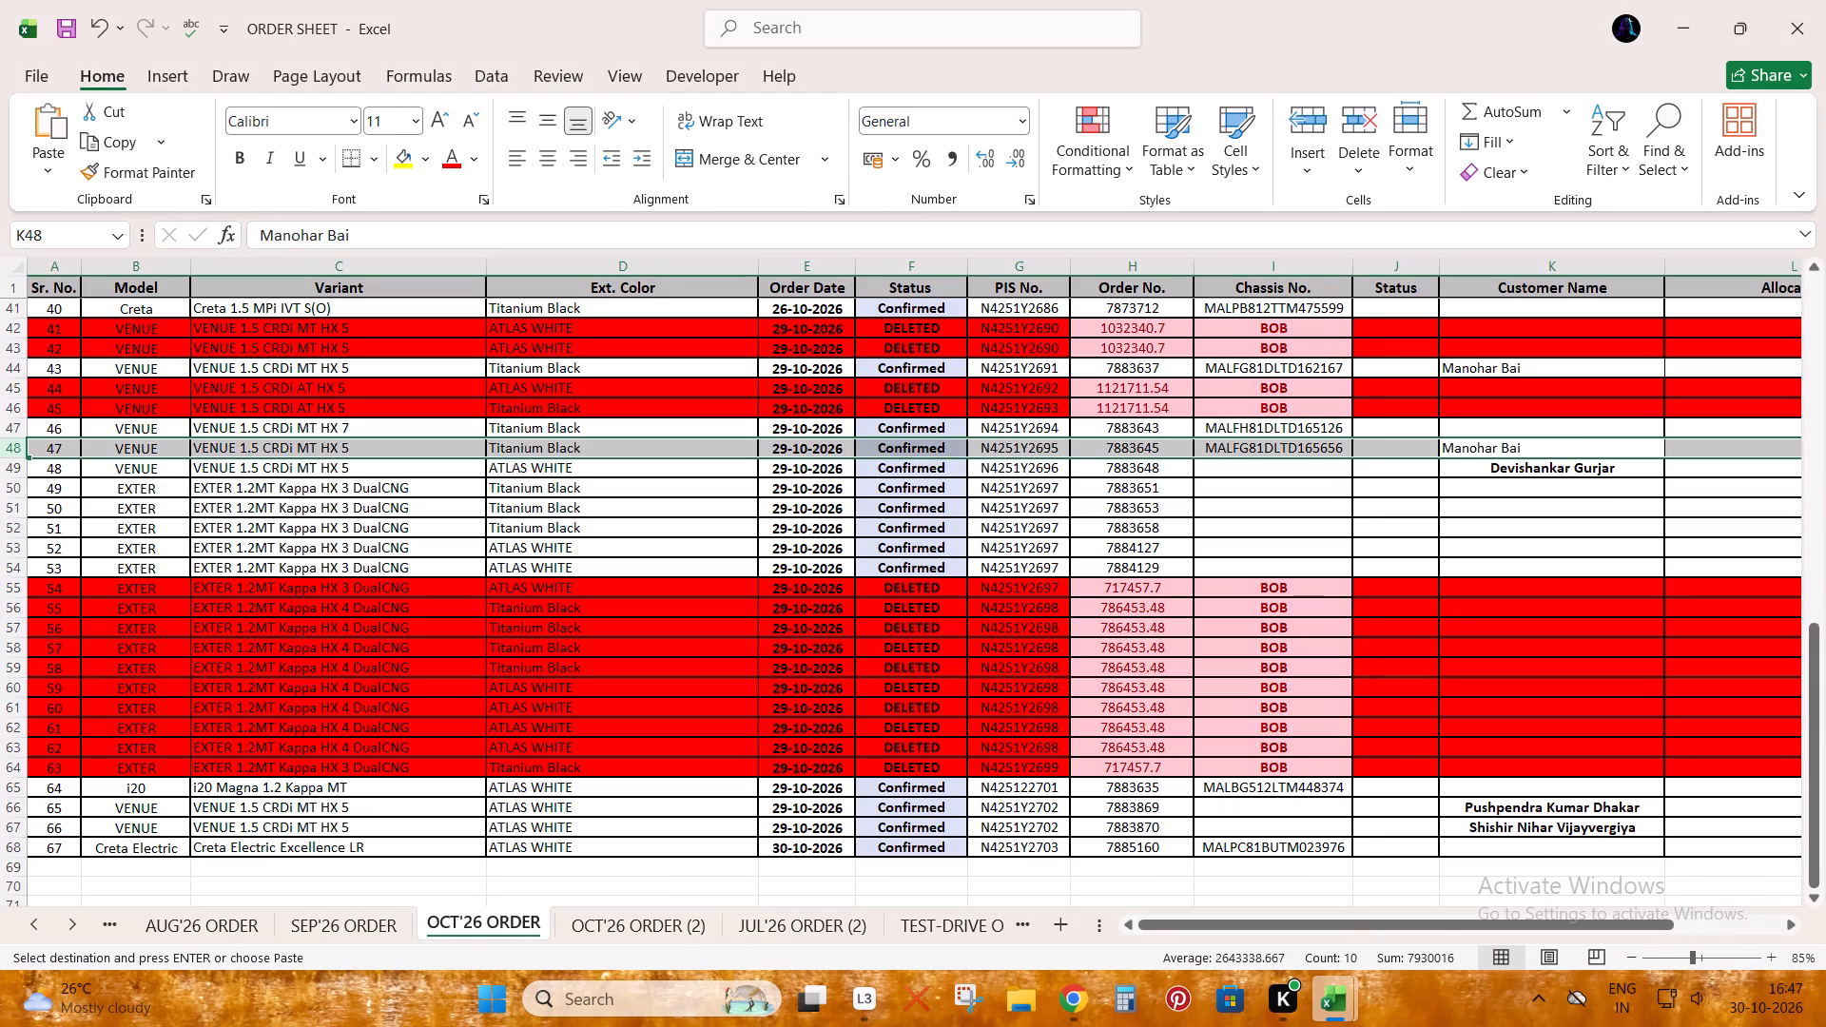
{"action": "left_click", "coordinate": [1490, 444]}
{"action": "key", "text": "ctrl+v"}
Copy the Customer Name cell formatting from row 49 to rows 44 and 48, and save the order sheet.
{"action": "left_click", "coordinate": [1512, 473]}
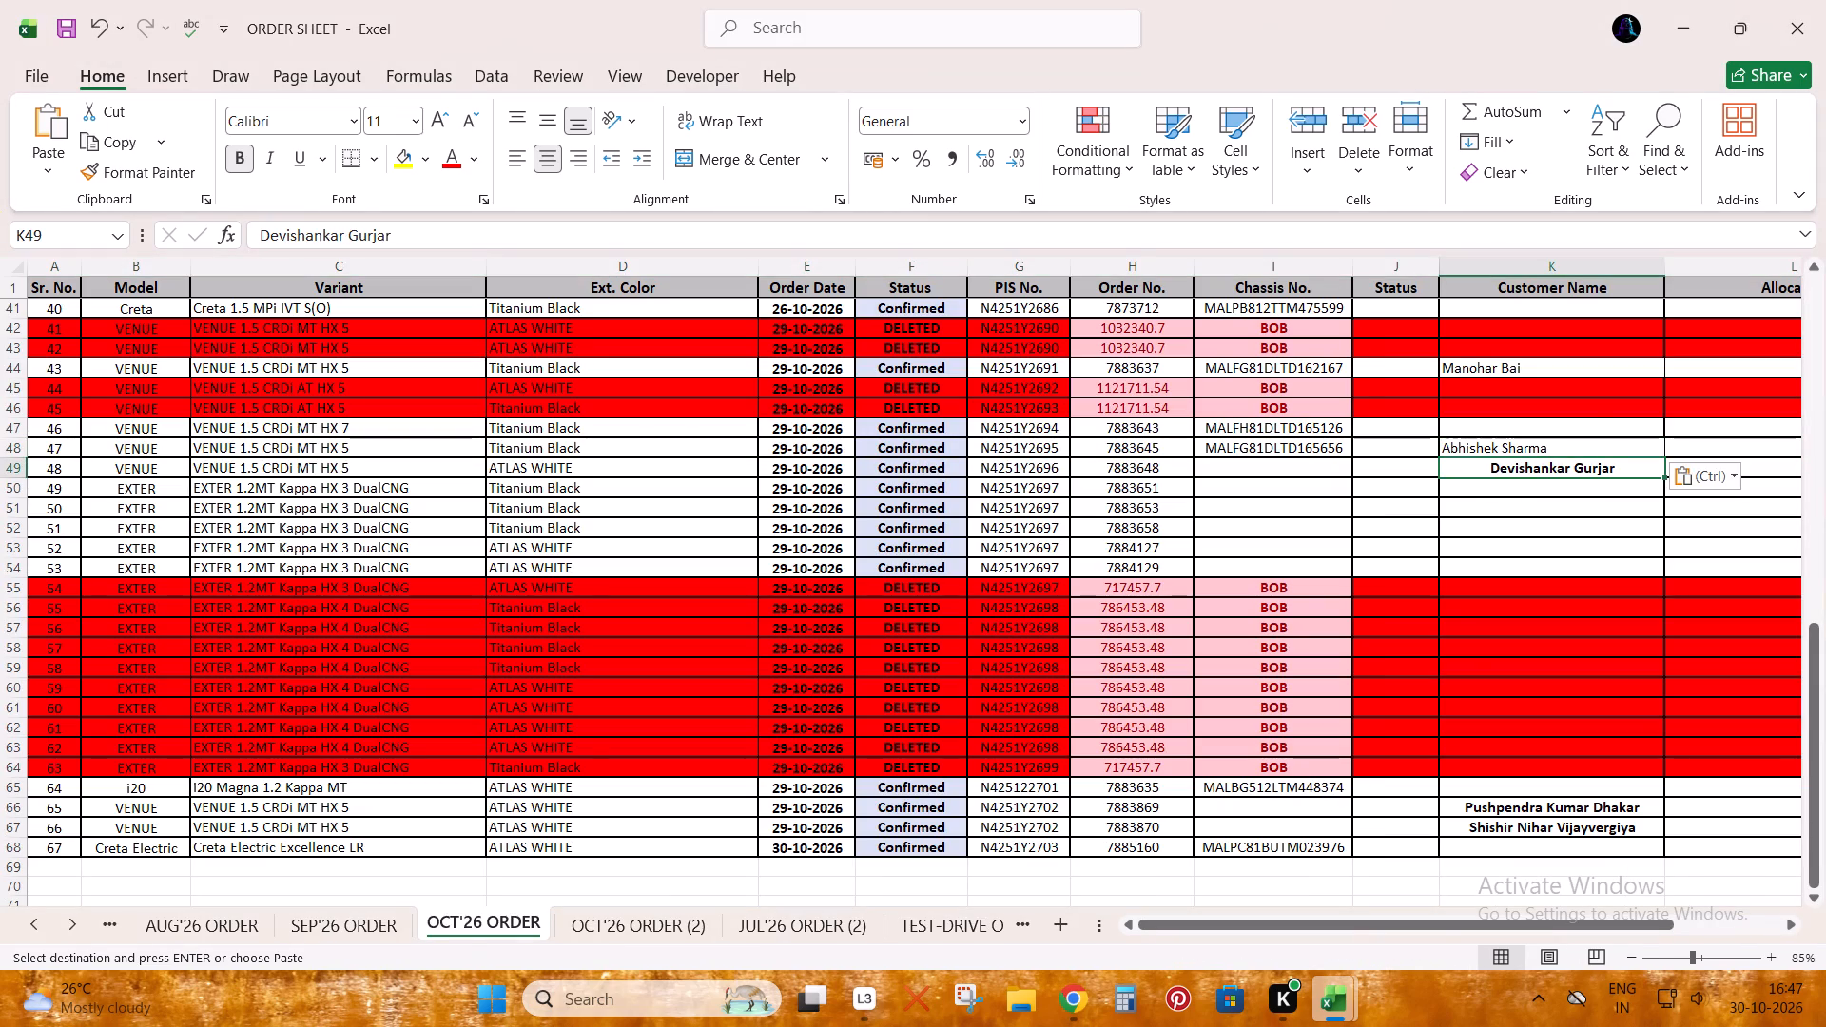
{"action": "double_click", "coordinate": [172, 176]}
{"action": "left_click", "coordinate": [1514, 365]}
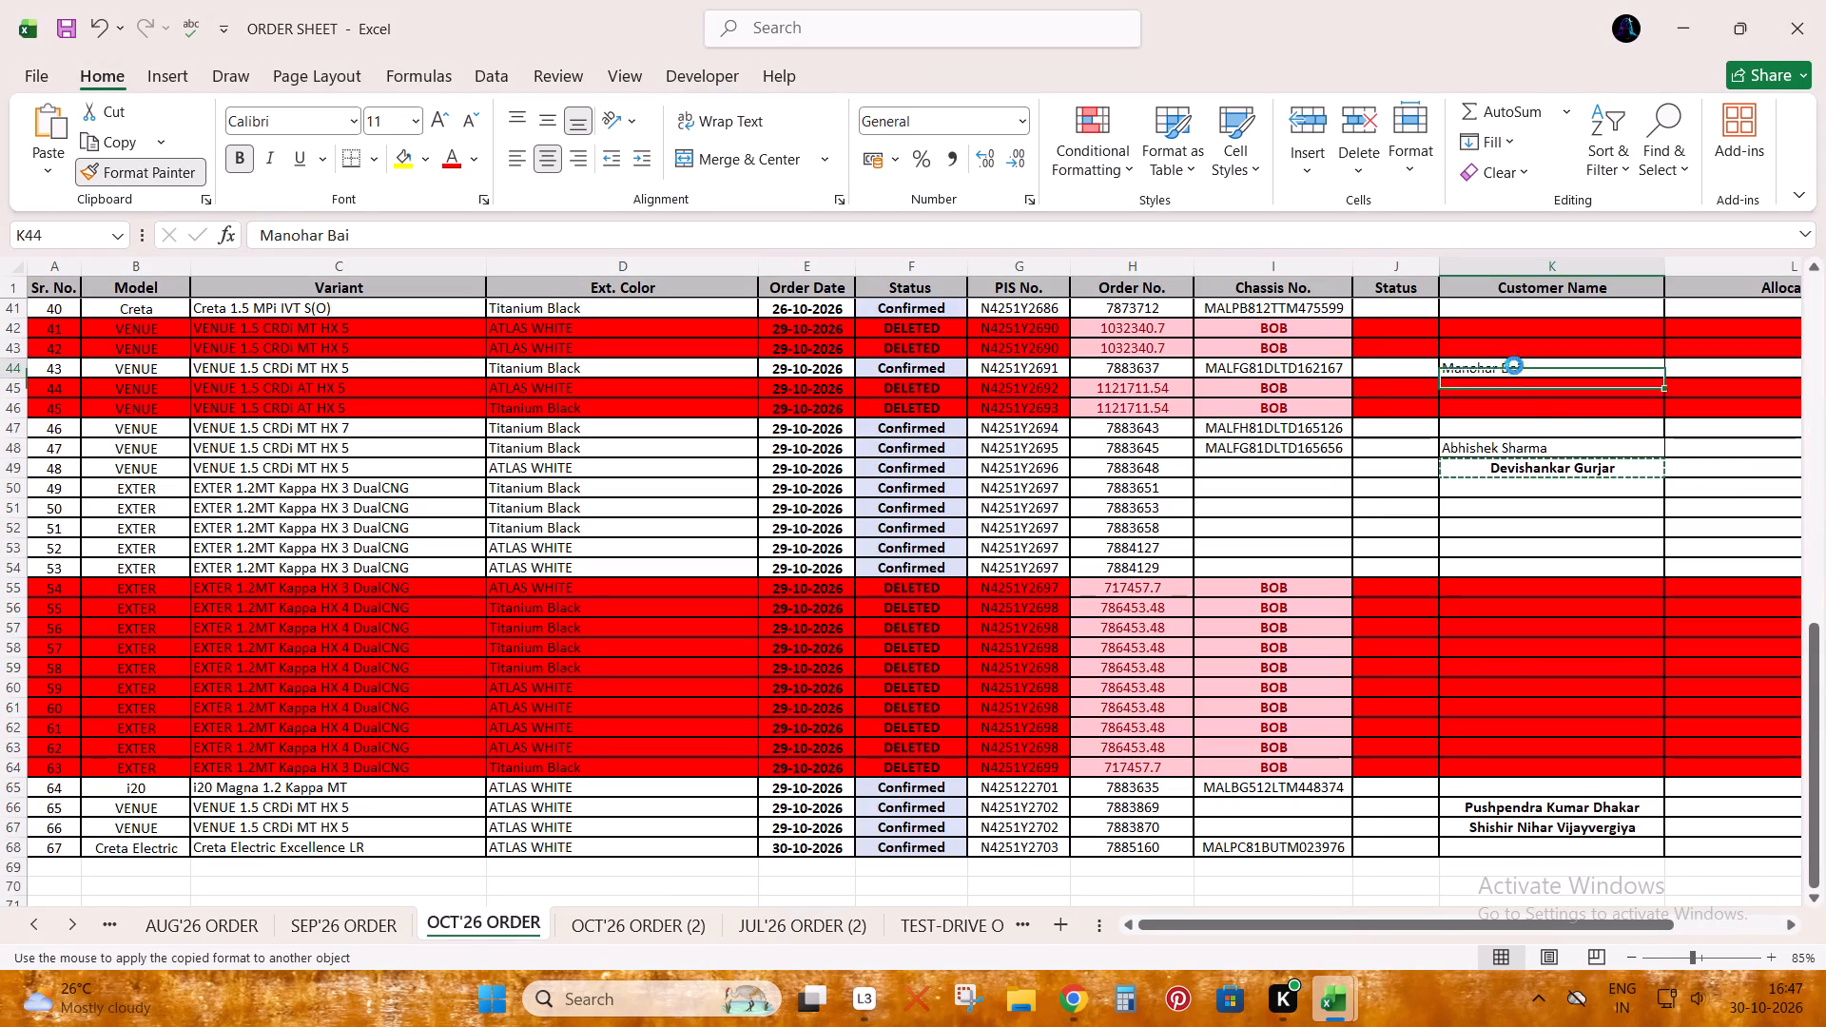
{"action": "left_click", "coordinate": [1519, 445]}
{"action": "key", "text": "Escape"}
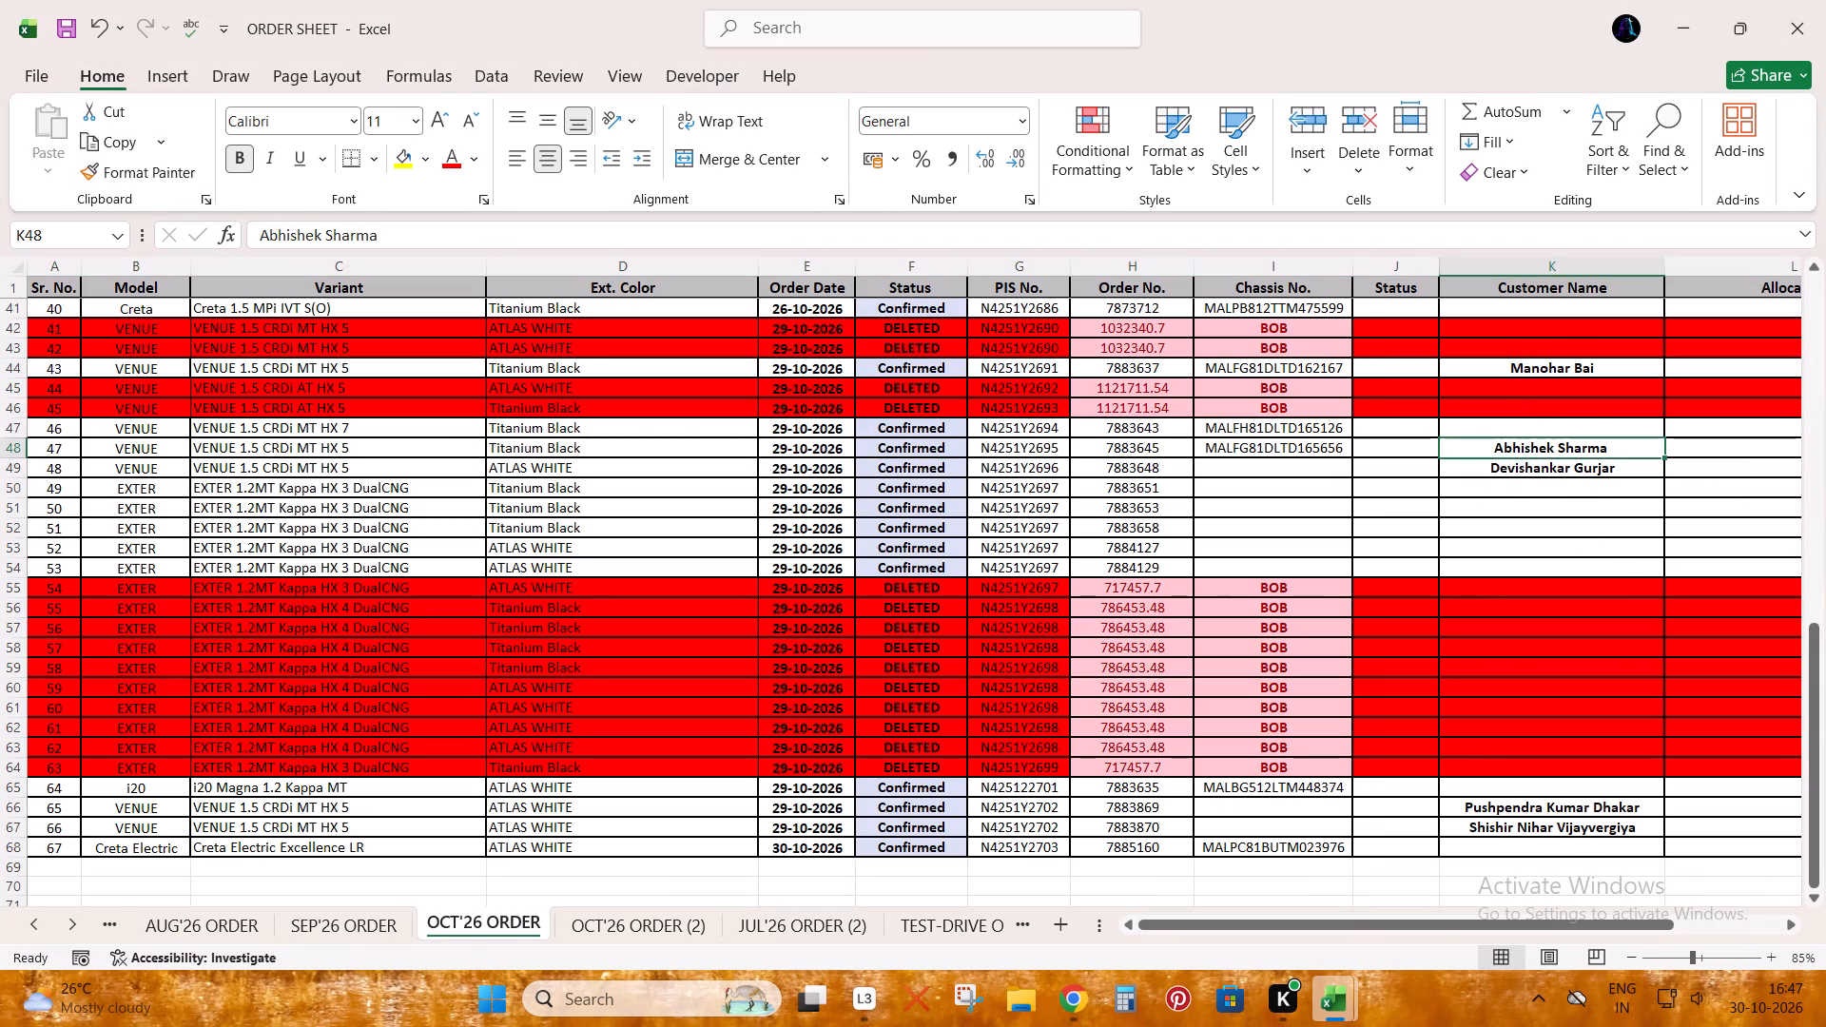
{"action": "key", "text": "ctrl+s"}
Change the requirement list's Varient filter to the search text "7" to show the HX7 requirements.
{"action": "key", "text": "alt+Tab"}
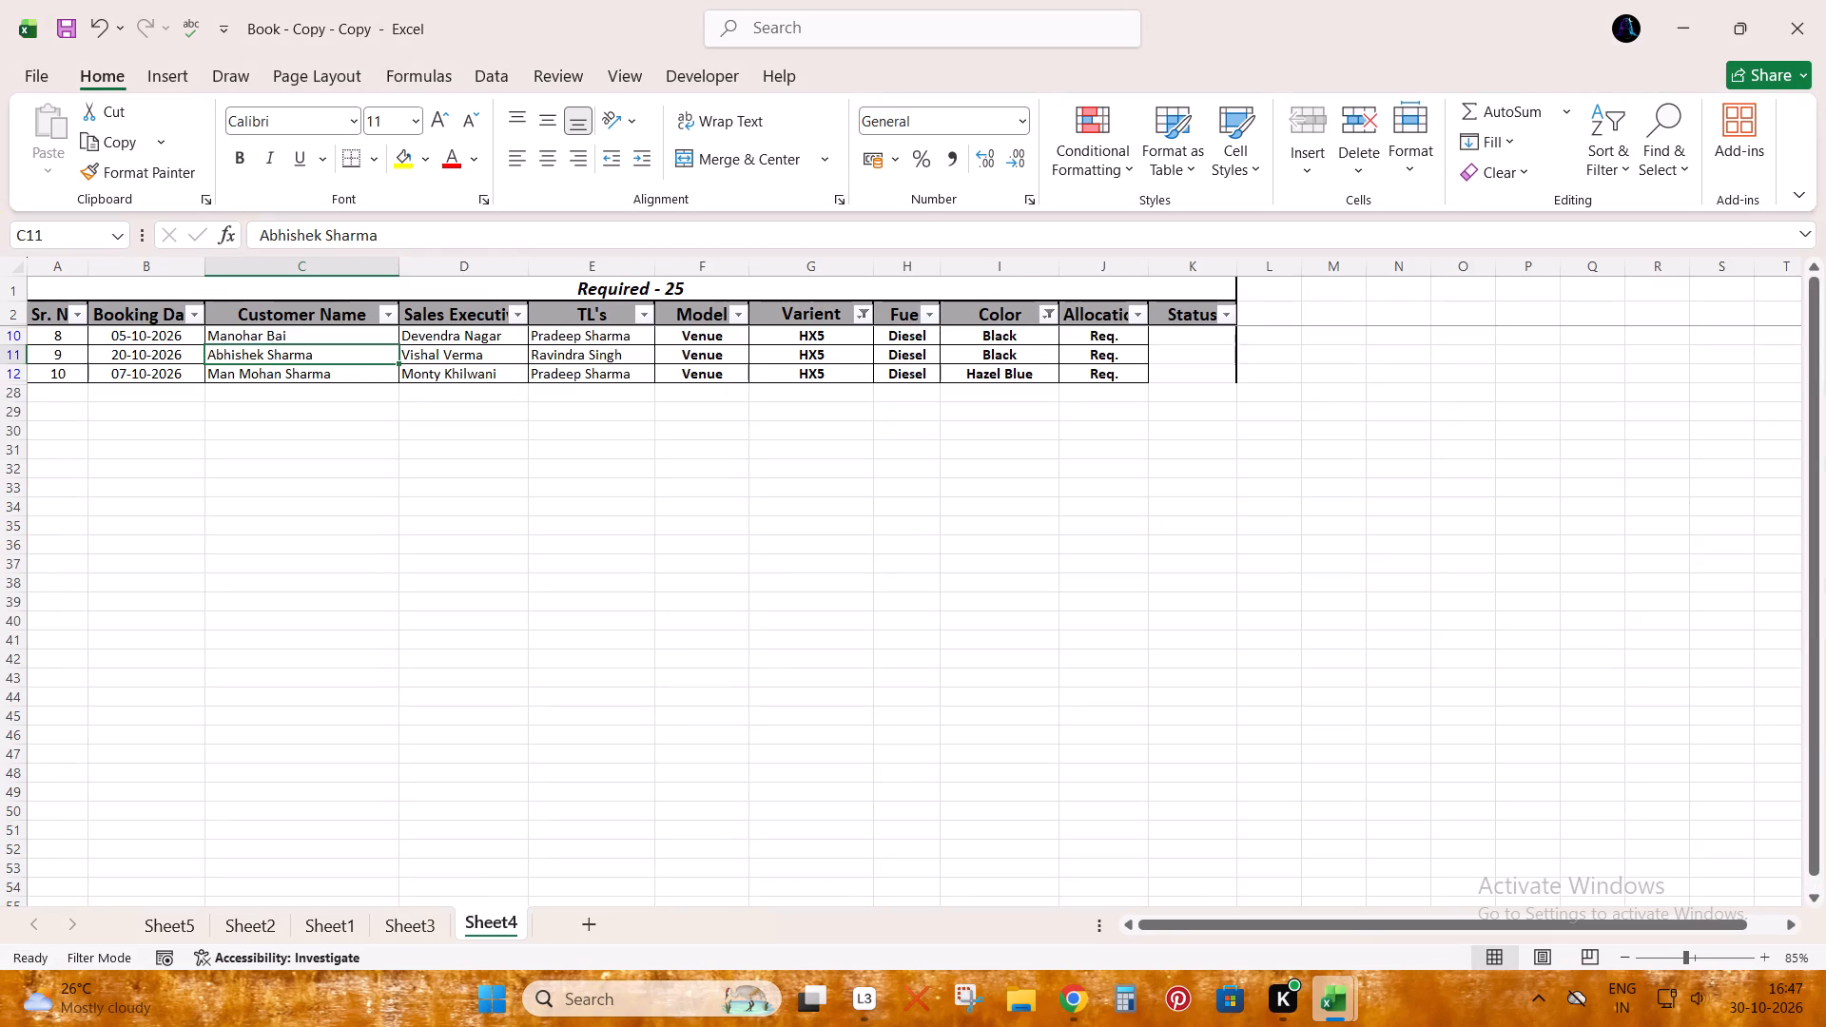
{"action": "left_click", "coordinate": [856, 315]}
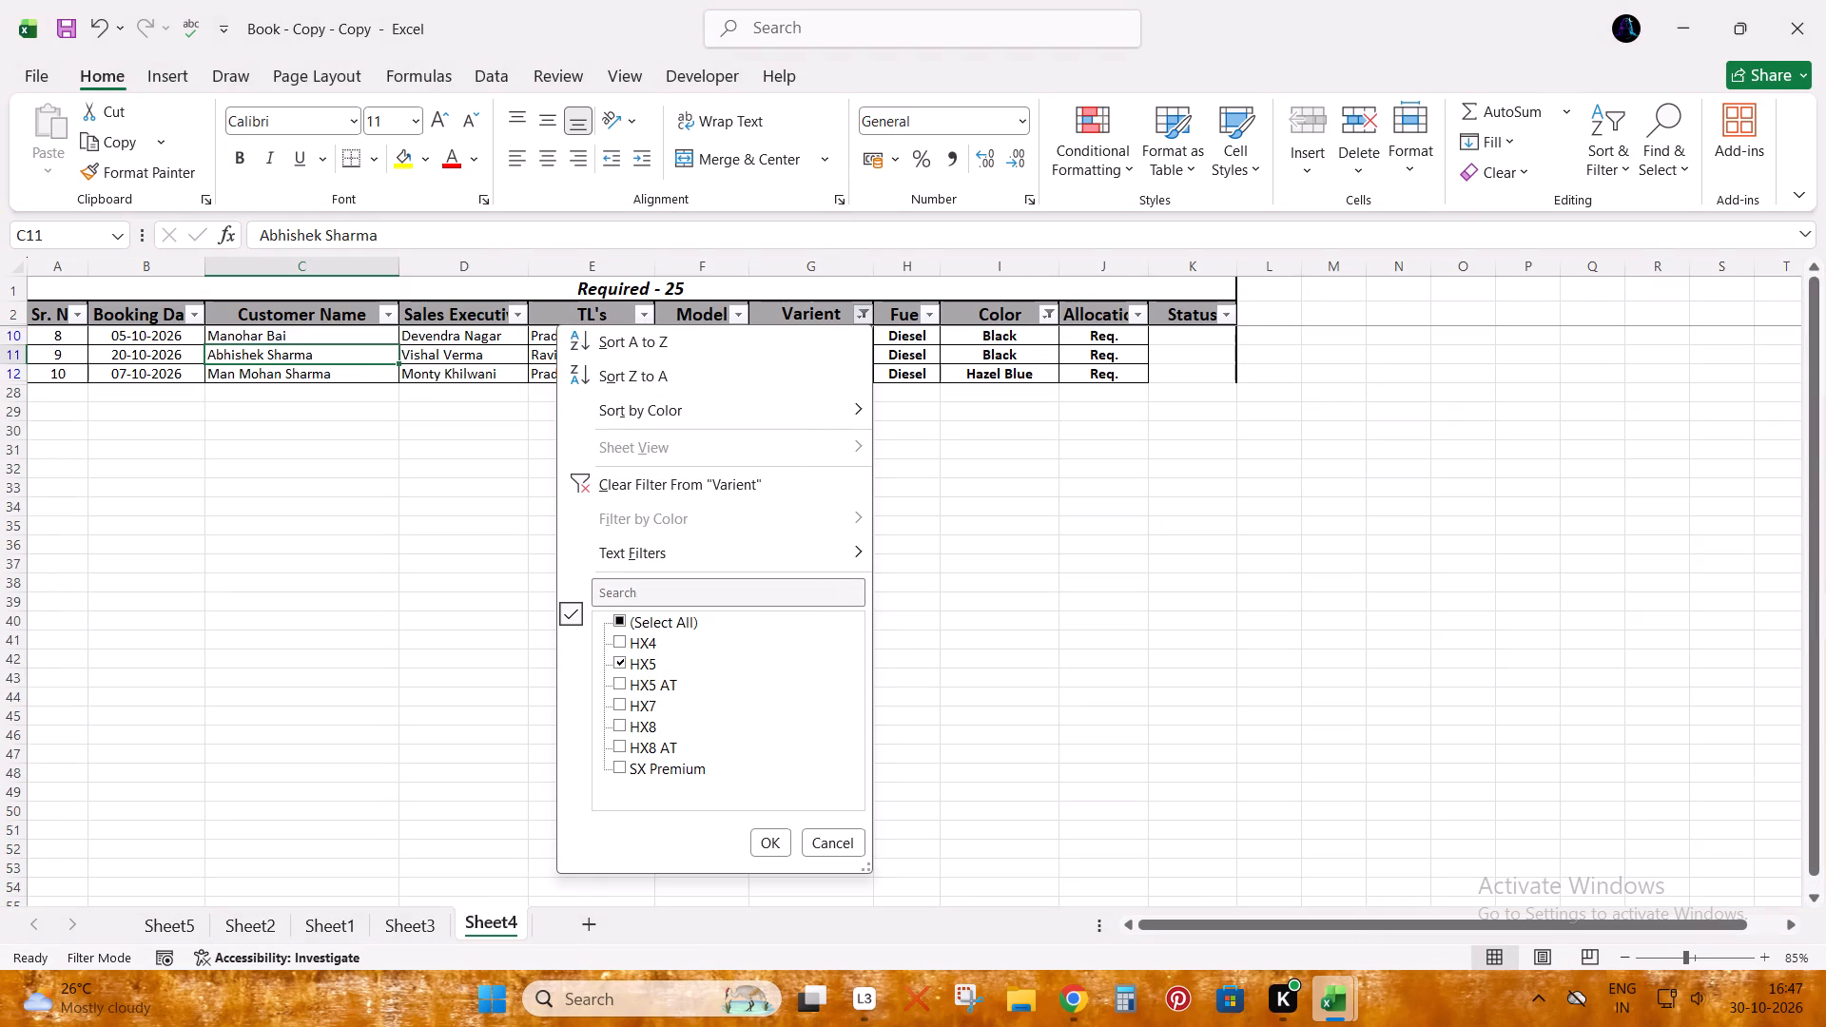
{"action": "left_click", "coordinate": [744, 594]}
{"action": "key", "text": "7"}
{"action": "key", "text": "Return"}
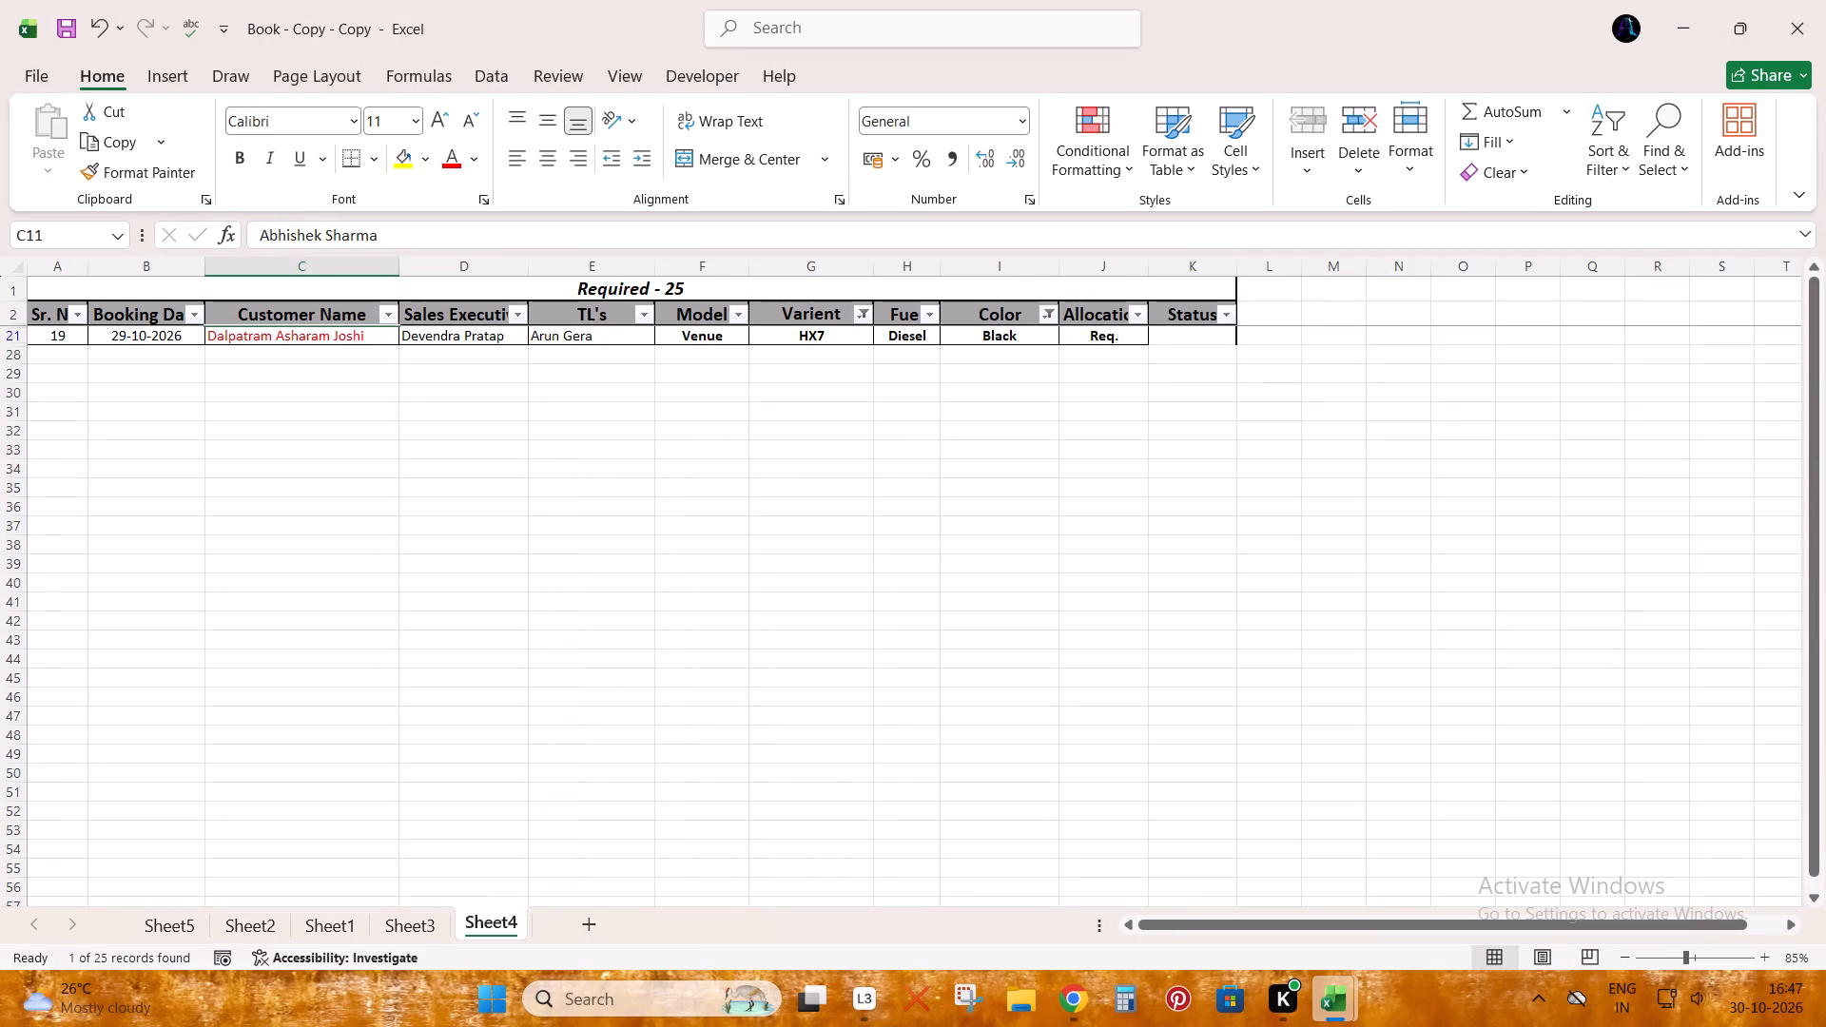
Copy the filtered HX7 customer's name into Customer Name for the Titanium Black Venue 1.5 CRDi MT HX 7 order in row 47.
{"action": "left_click", "coordinate": [359, 380]}
{"action": "scroll", "coordinate": [372, 380], "scroll_direction": "up", "scroll_amount": 3}
{"action": "left_click", "coordinate": [334, 340]}
{"action": "key", "text": "ctrl+c"}
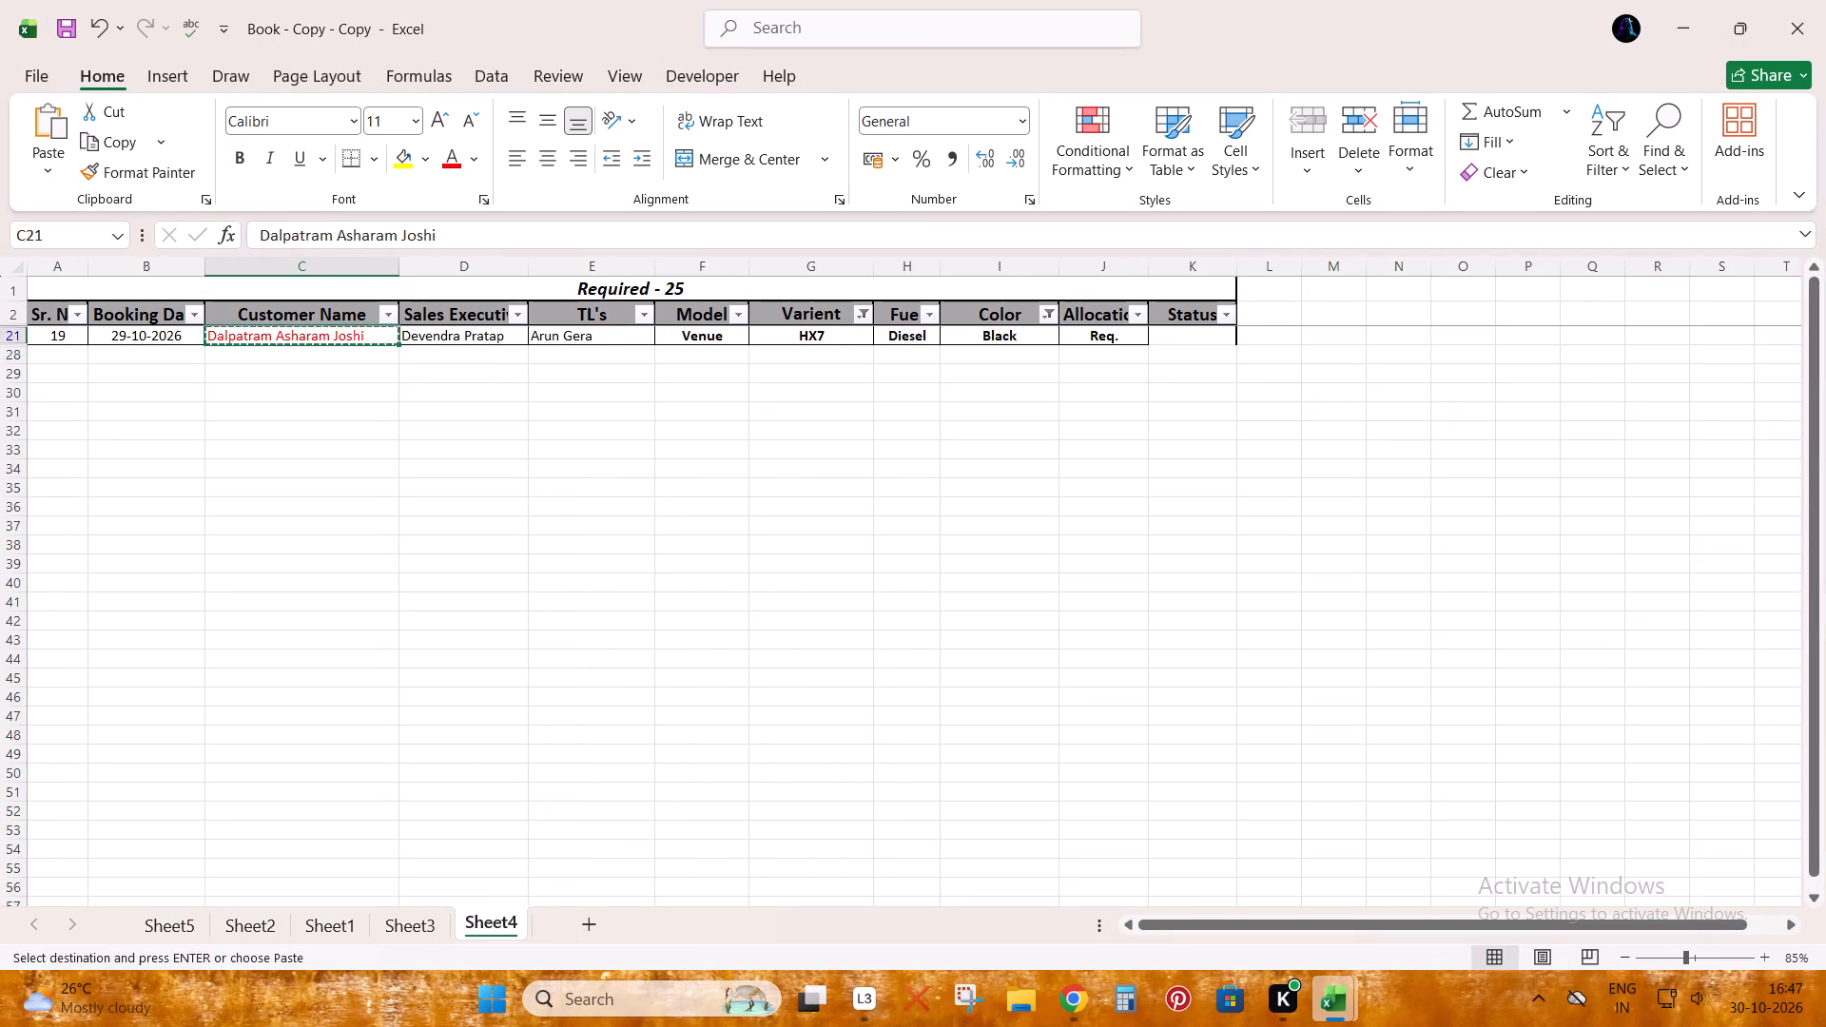
{"action": "key", "text": "alt+Tab"}
{"action": "left_click", "coordinate": [363, 432]}
{"action": "key", "text": "shift+space"}
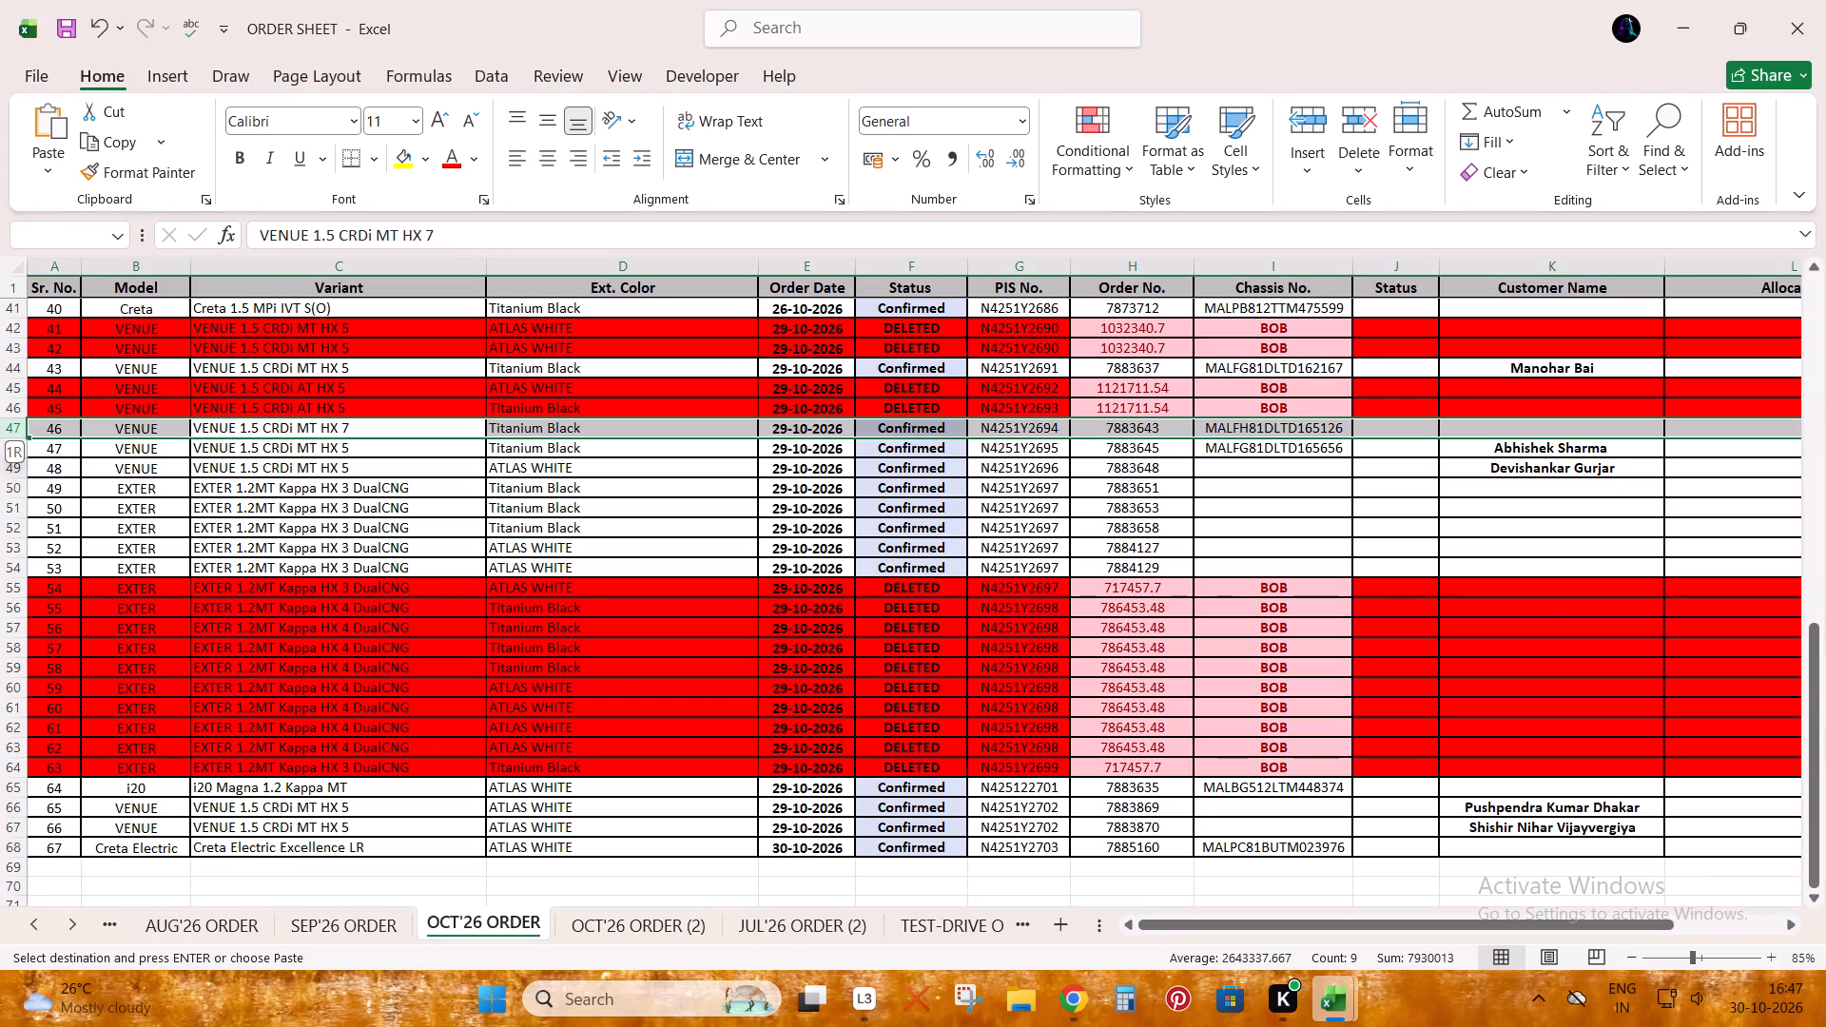
{"action": "left_click", "coordinate": [1455, 430]}
{"action": "key", "text": "ctrl+v"}
{"action": "key", "text": "alt+Tab"}
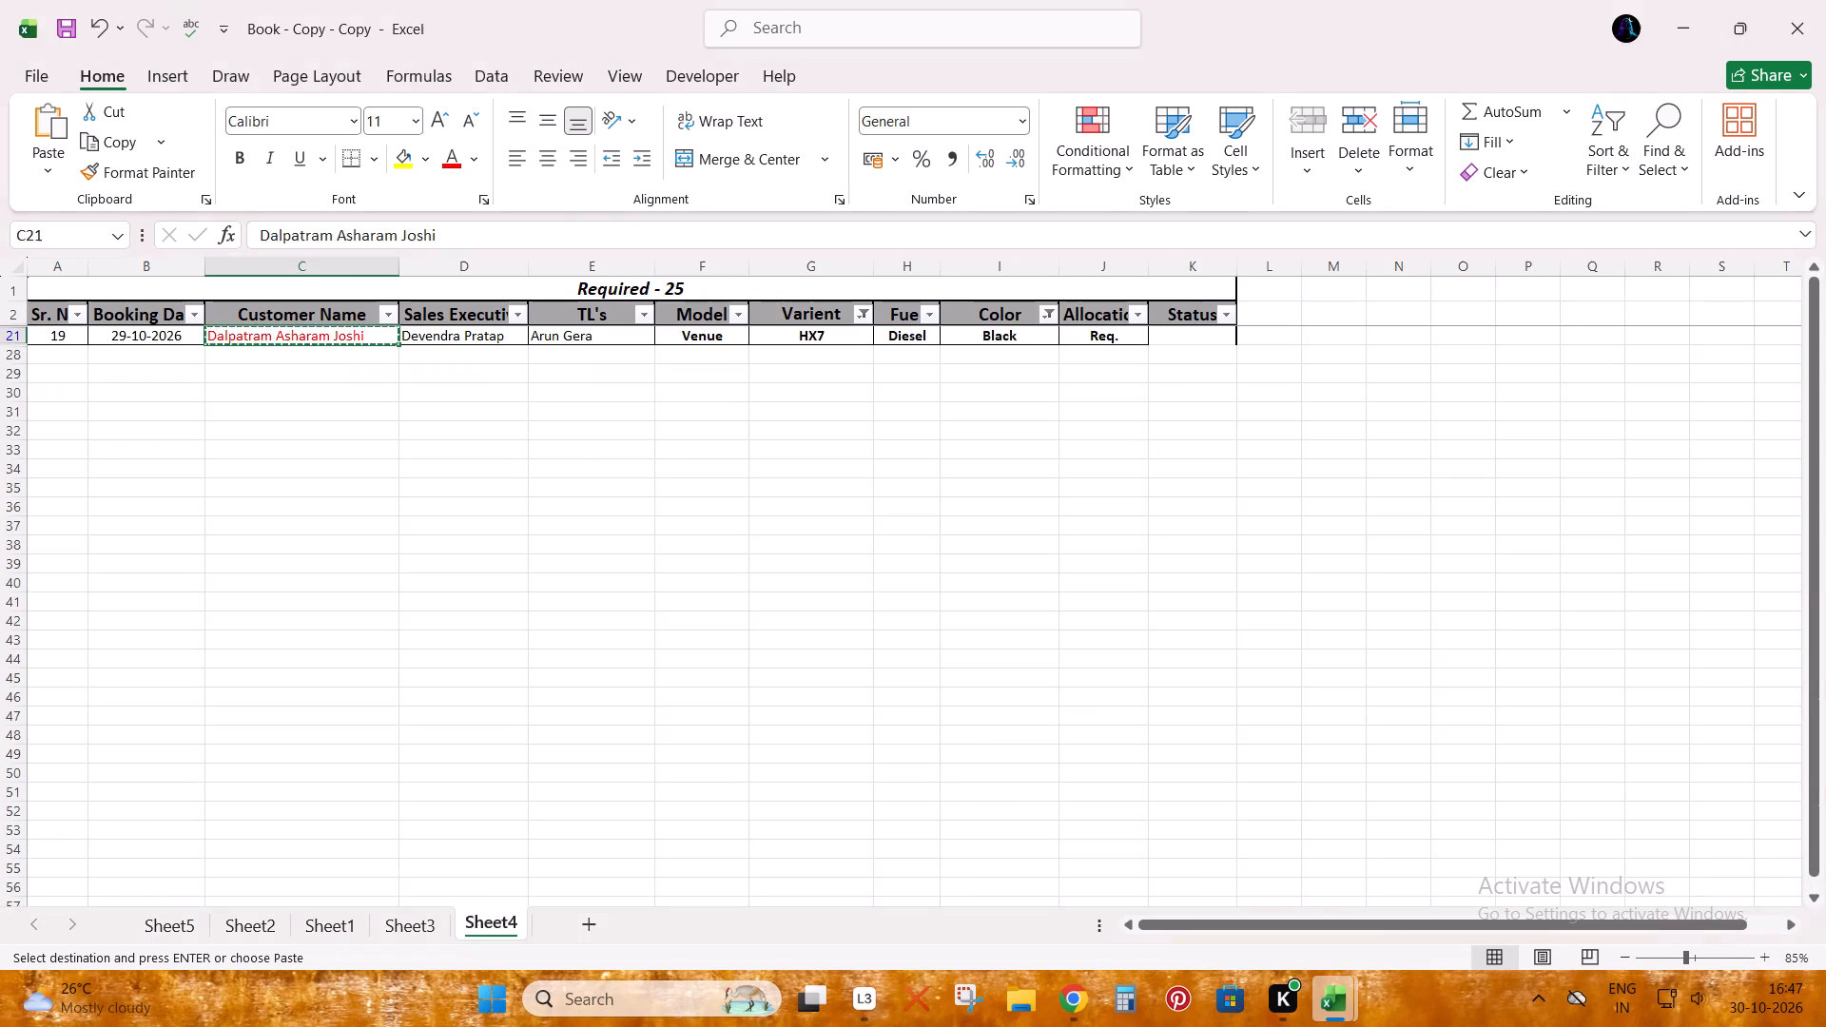
{"action": "key", "text": "alt+Tab"}
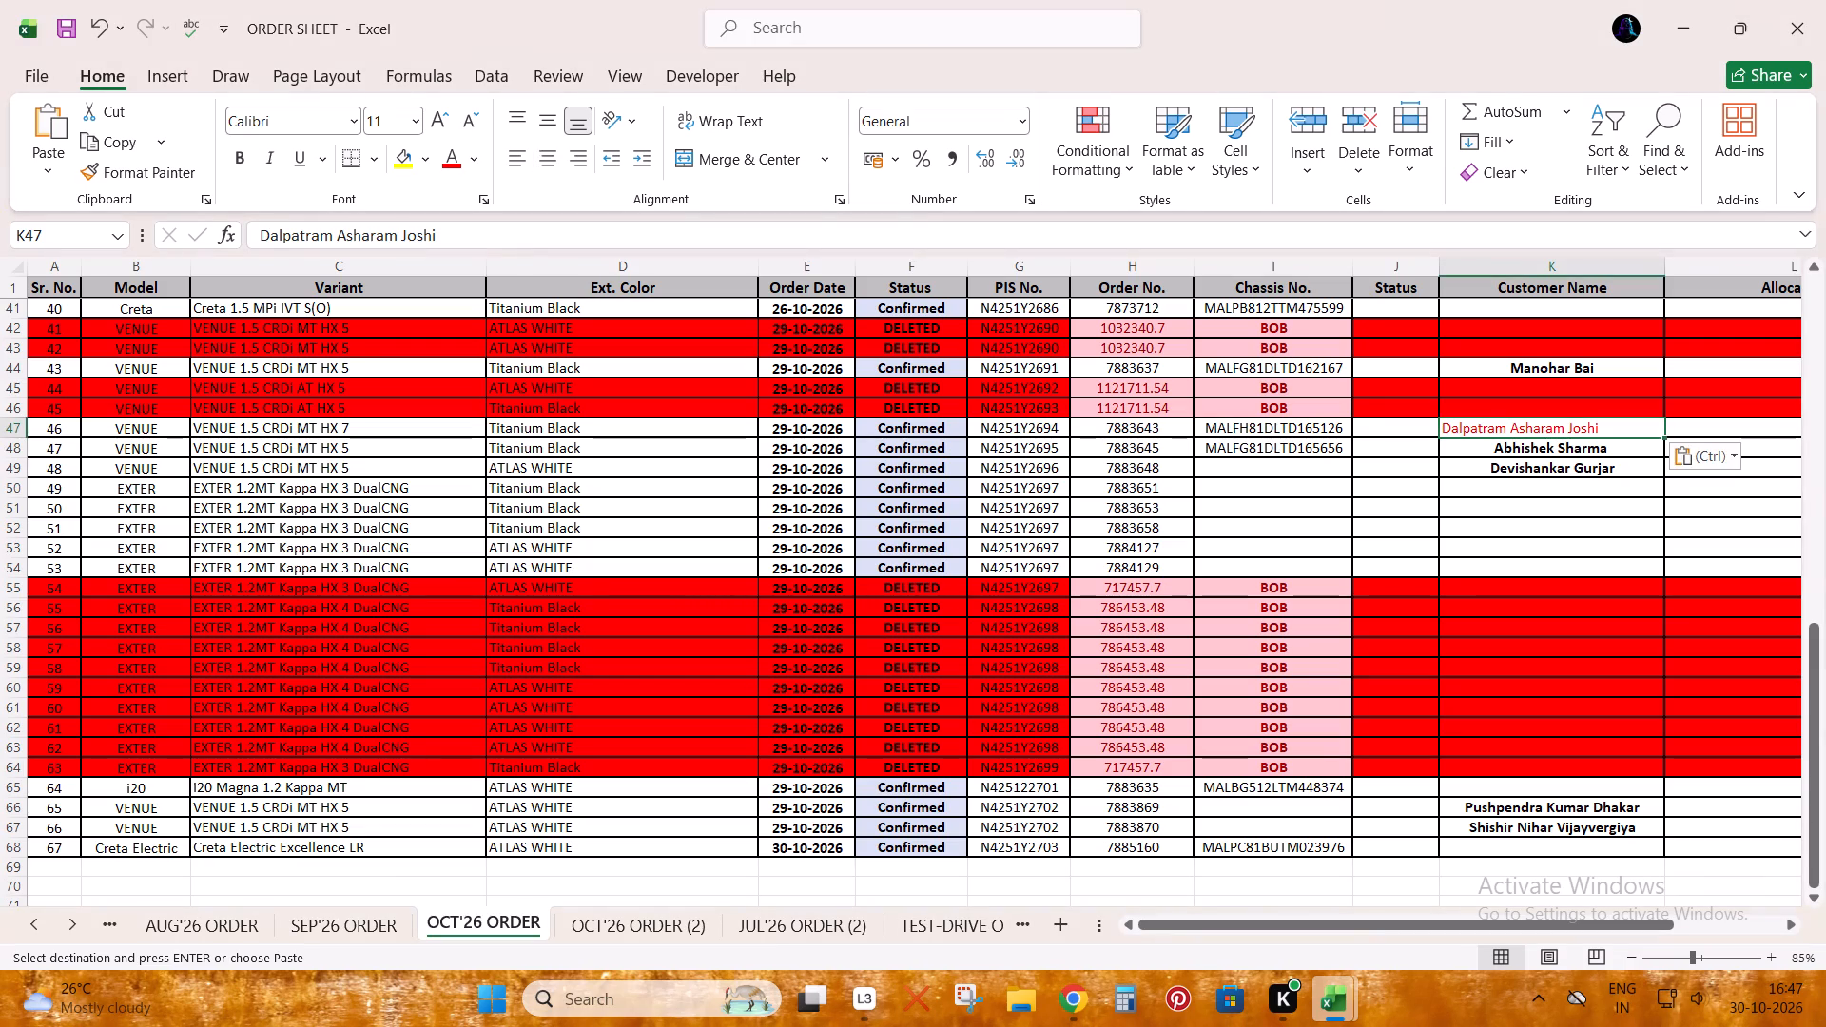
Copy the Customer Name cell formatting from row 48 to row 47.
{"action": "left_click", "coordinate": [1528, 448]}
{"action": "left_click", "coordinate": [155, 177]}
{"action": "left_click", "coordinate": [1547, 427]}
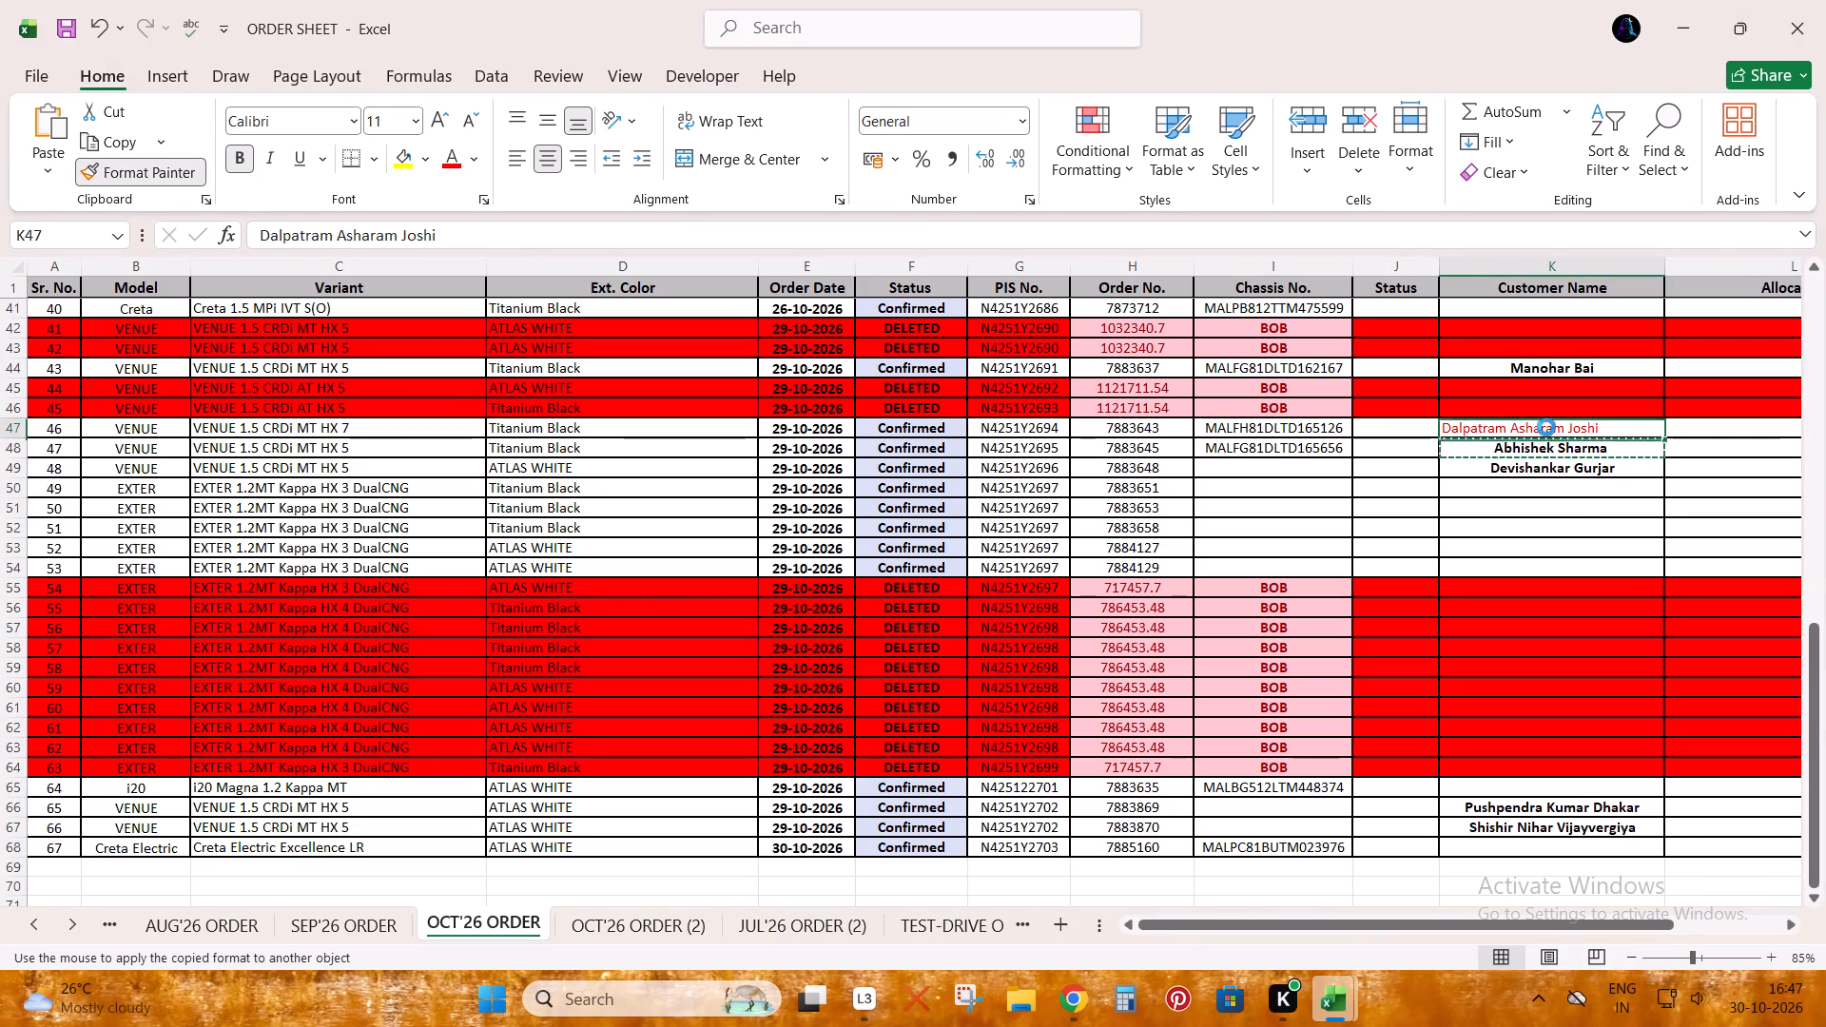
Clear the requirement list's Varient and Color filters and filter the Model column by the search text "ex" for Exter.
{"action": "key", "text": "alt+Tab"}
{"action": "left_click", "coordinate": [791, 315]}
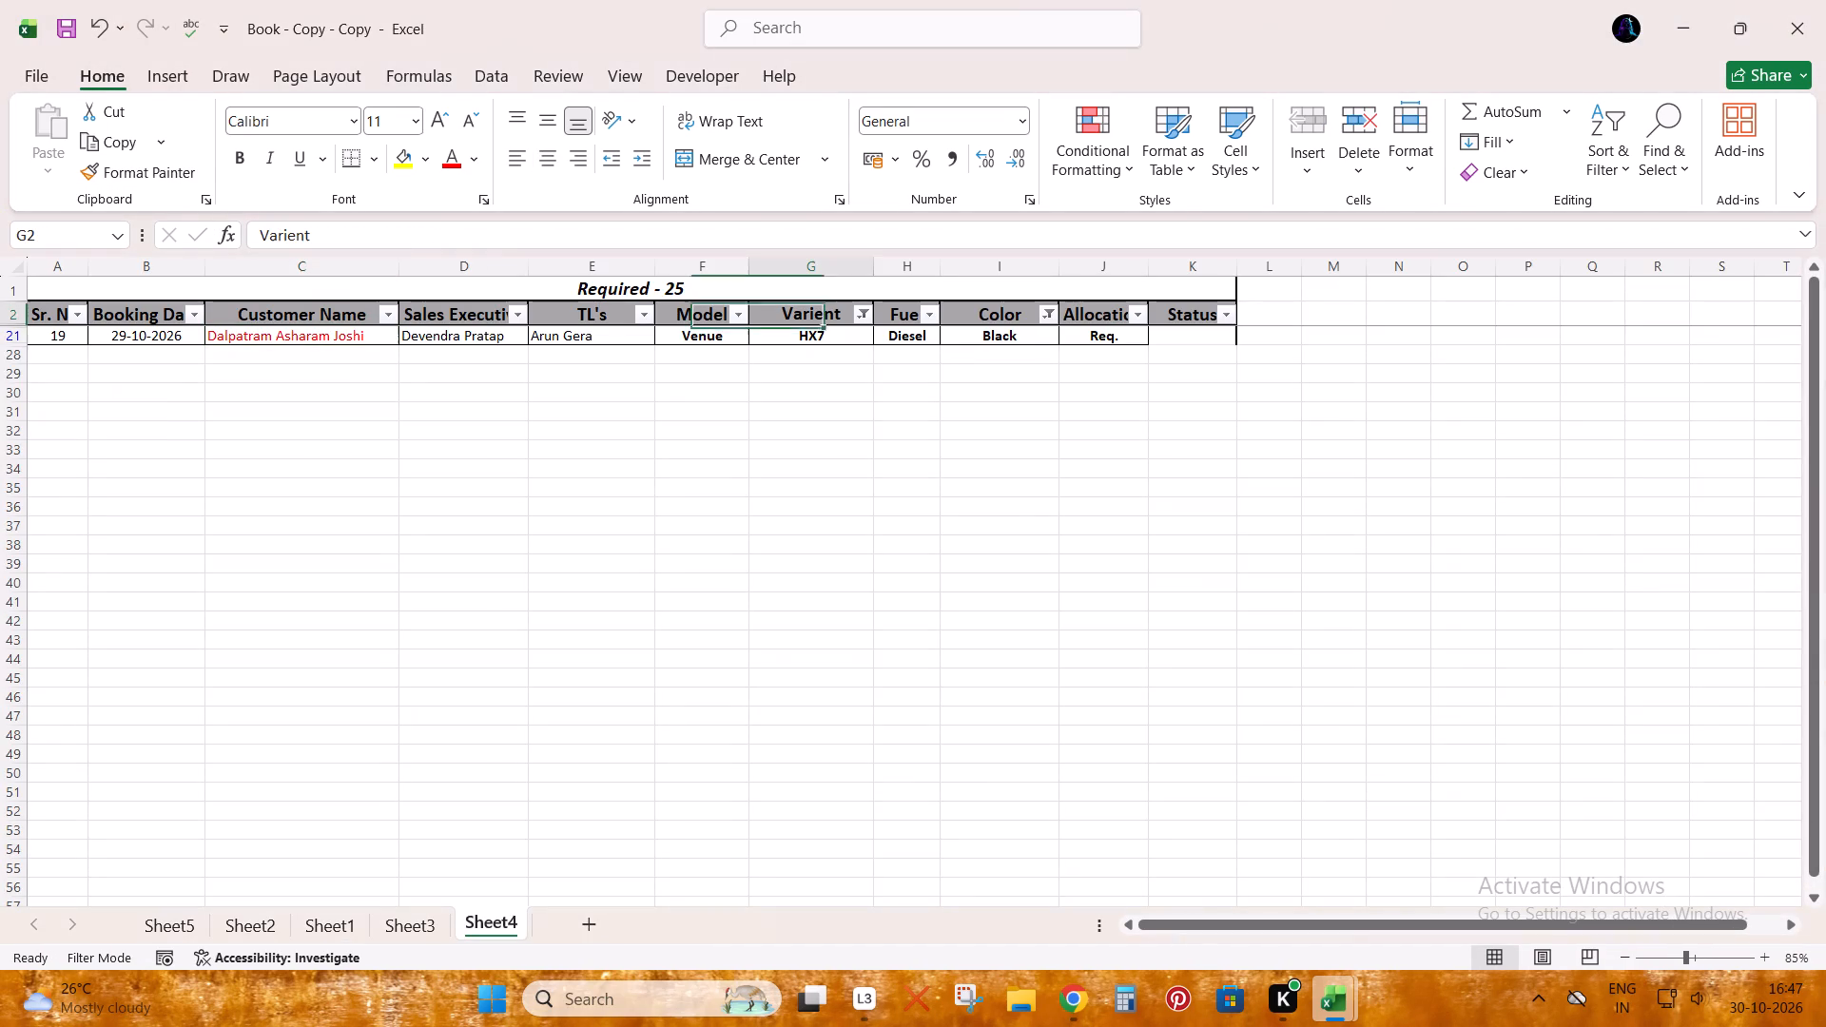
{"action": "key", "text": "ctrl+shift+l"}
{"action": "key", "text": "ctrl+shift+l"}
{"action": "key", "text": "Left"}
{"action": "key", "text": "alt+Down"}
{"action": "key", "text": "Down"}
{"action": "key", "text": "Down"}
{"action": "key", "text": "Down"}
{"action": "key", "text": "Down"}
{"action": "key", "text": "Down"}
{"action": "key", "text": "Down"}
{"action": "key", "text": "Down"}
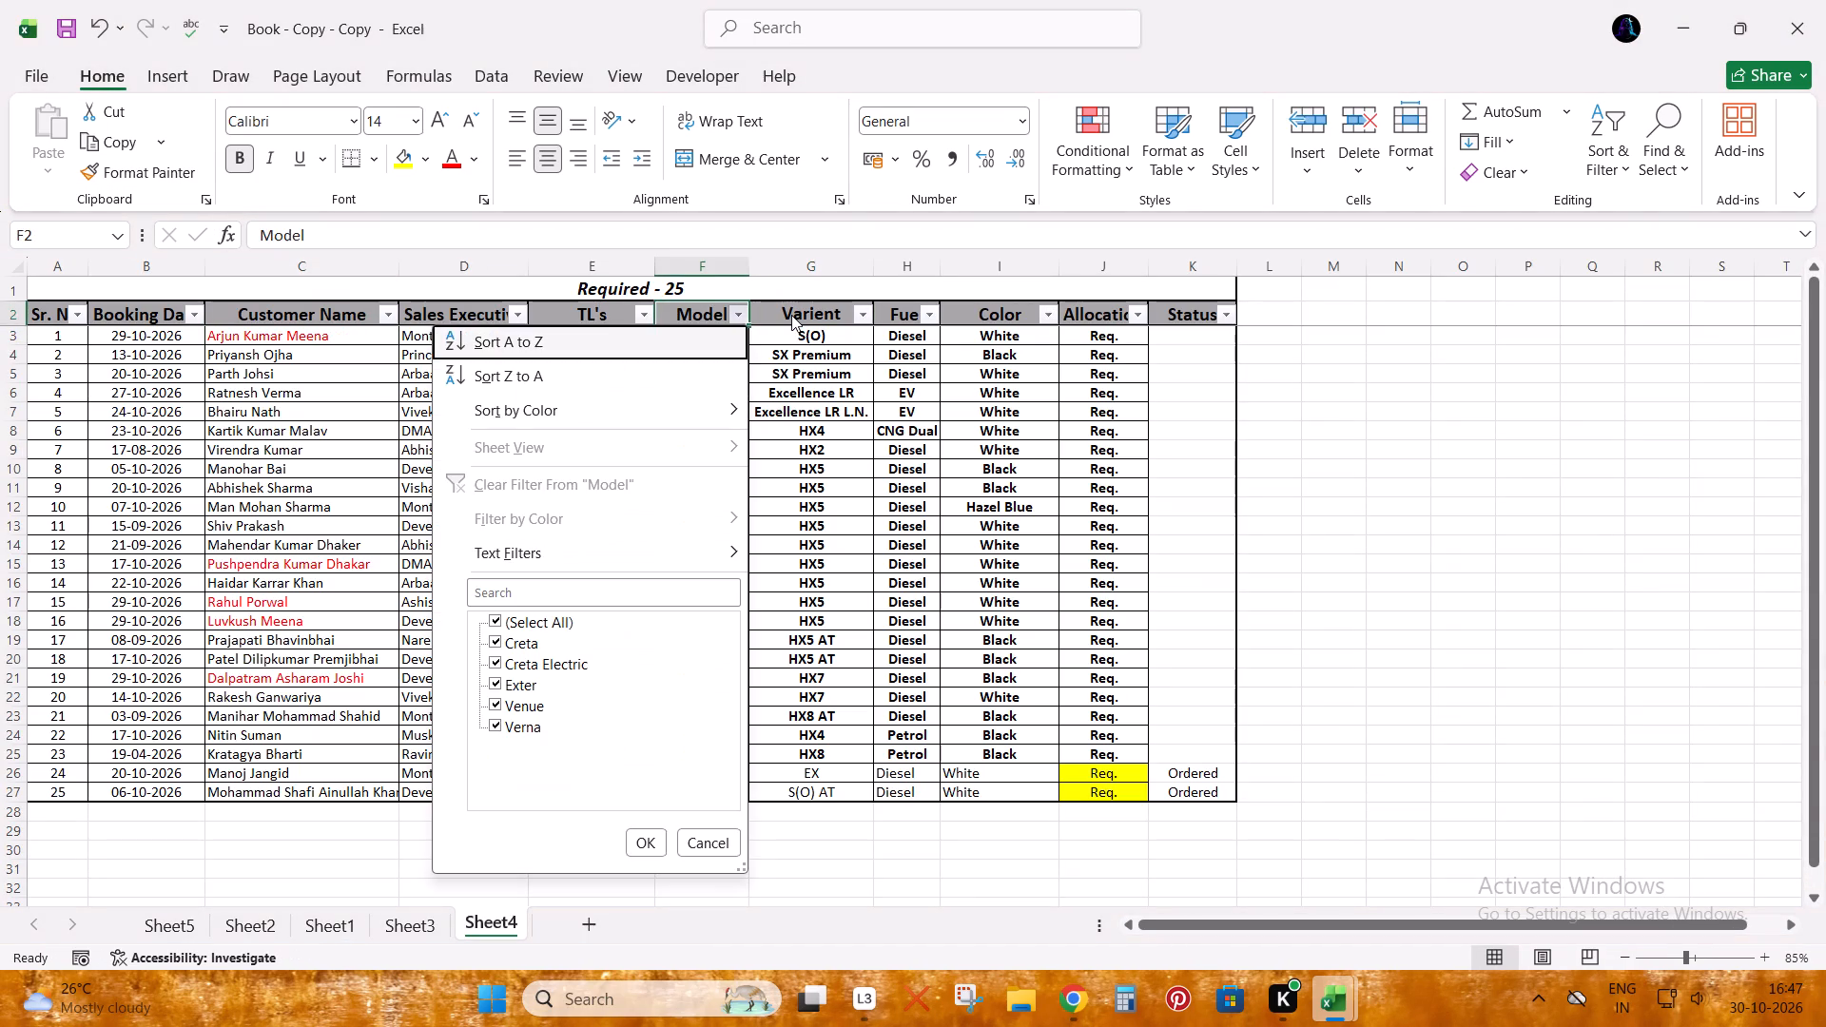
{"action": "key", "text": "Down"}
{"action": "key", "text": "w"}
{"action": "key", "text": "BackSpace"}
{"action": "type", "text": "ex"}
{"action": "key", "text": "Return"}
{"action": "key", "text": "Right"}
{"action": "key", "text": "Down"}
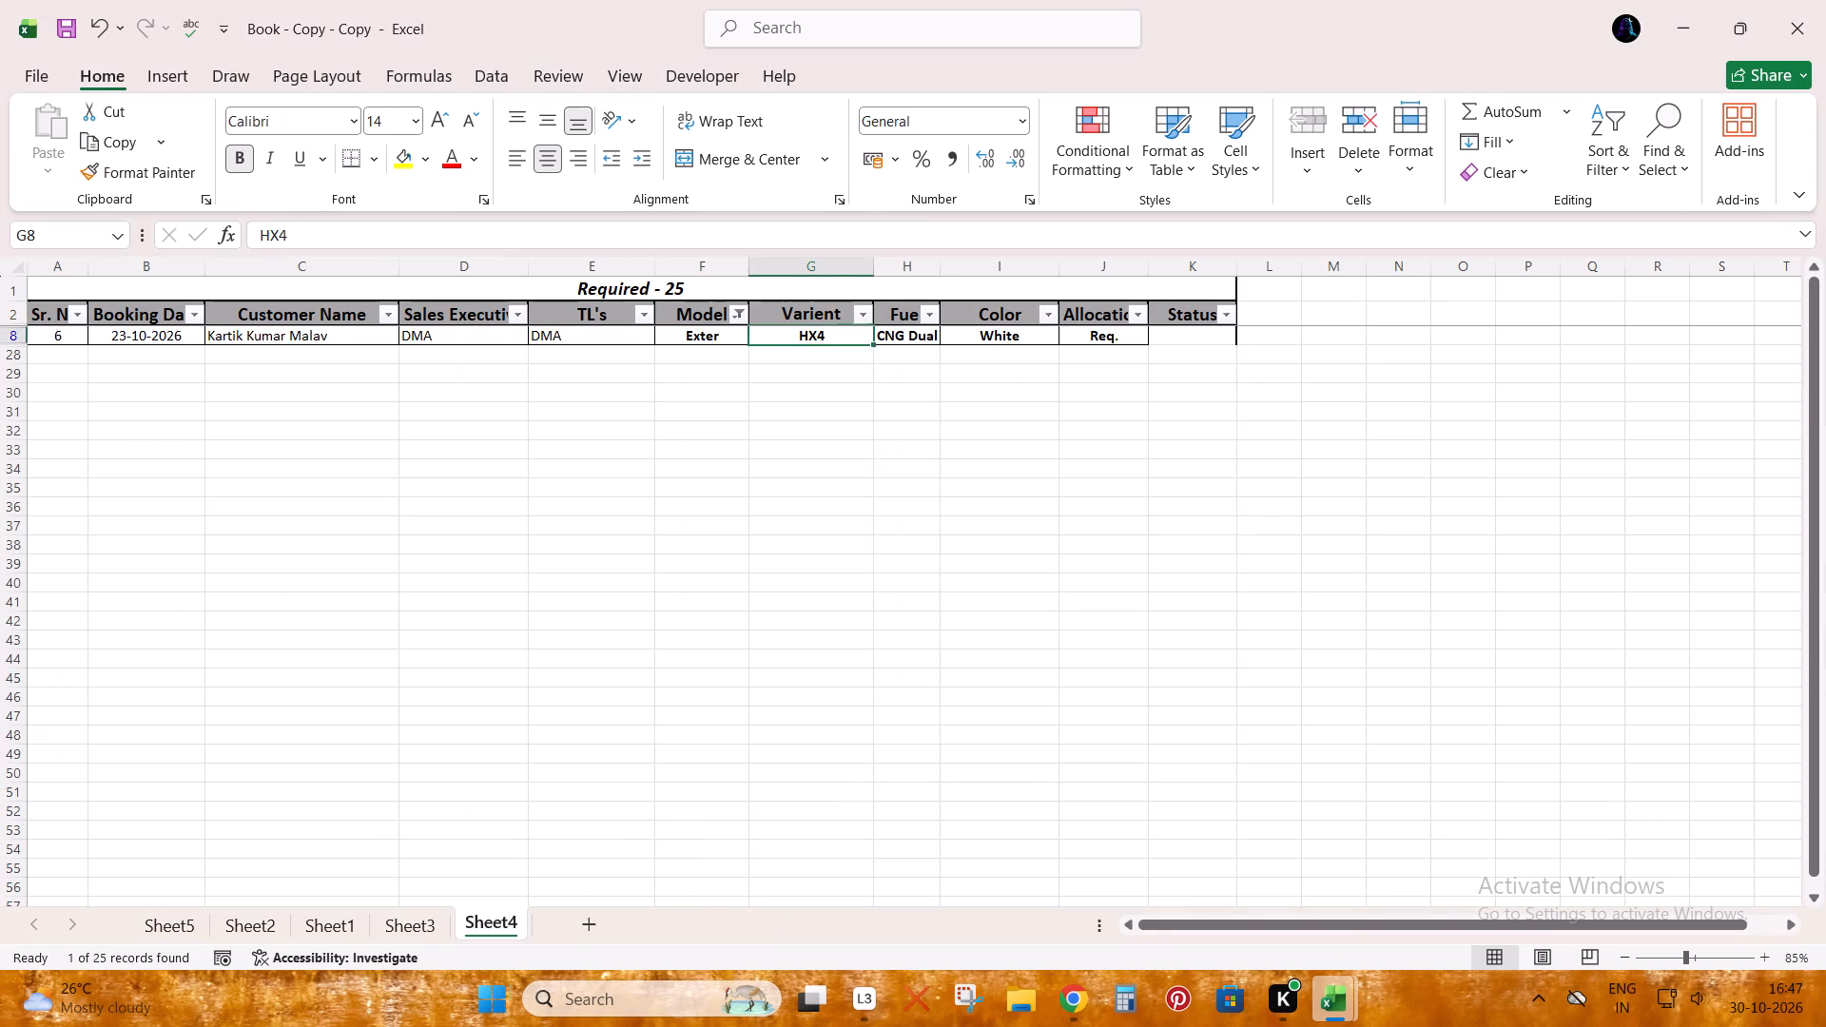
{"action": "key", "text": "Up"}
{"action": "key", "text": "Down"}
Search the Variant cells of rows 42 to 68 in OCT'26 ORDER for "4" to check the Exter HX 4 orders.
{"action": "key", "text": "alt+Tab"}
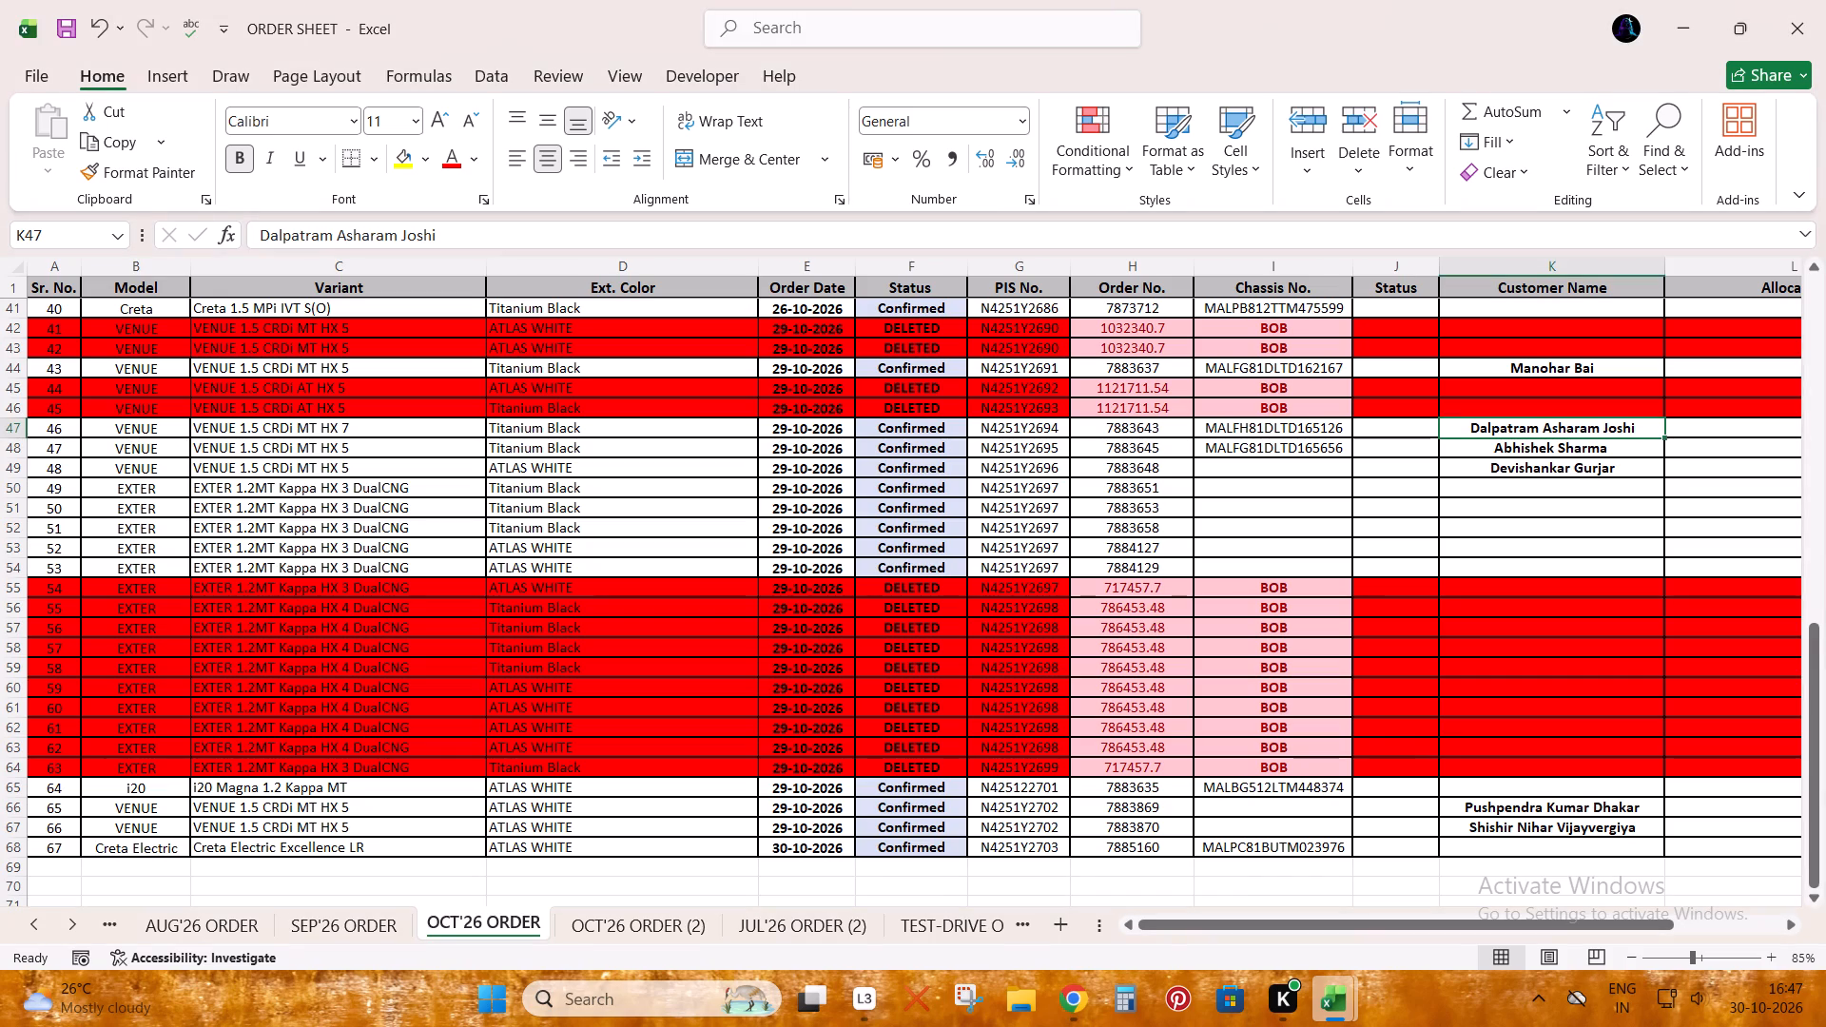
{"action": "left_click_drag", "start_coordinate": [345, 330], "coordinate": [359, 773]}
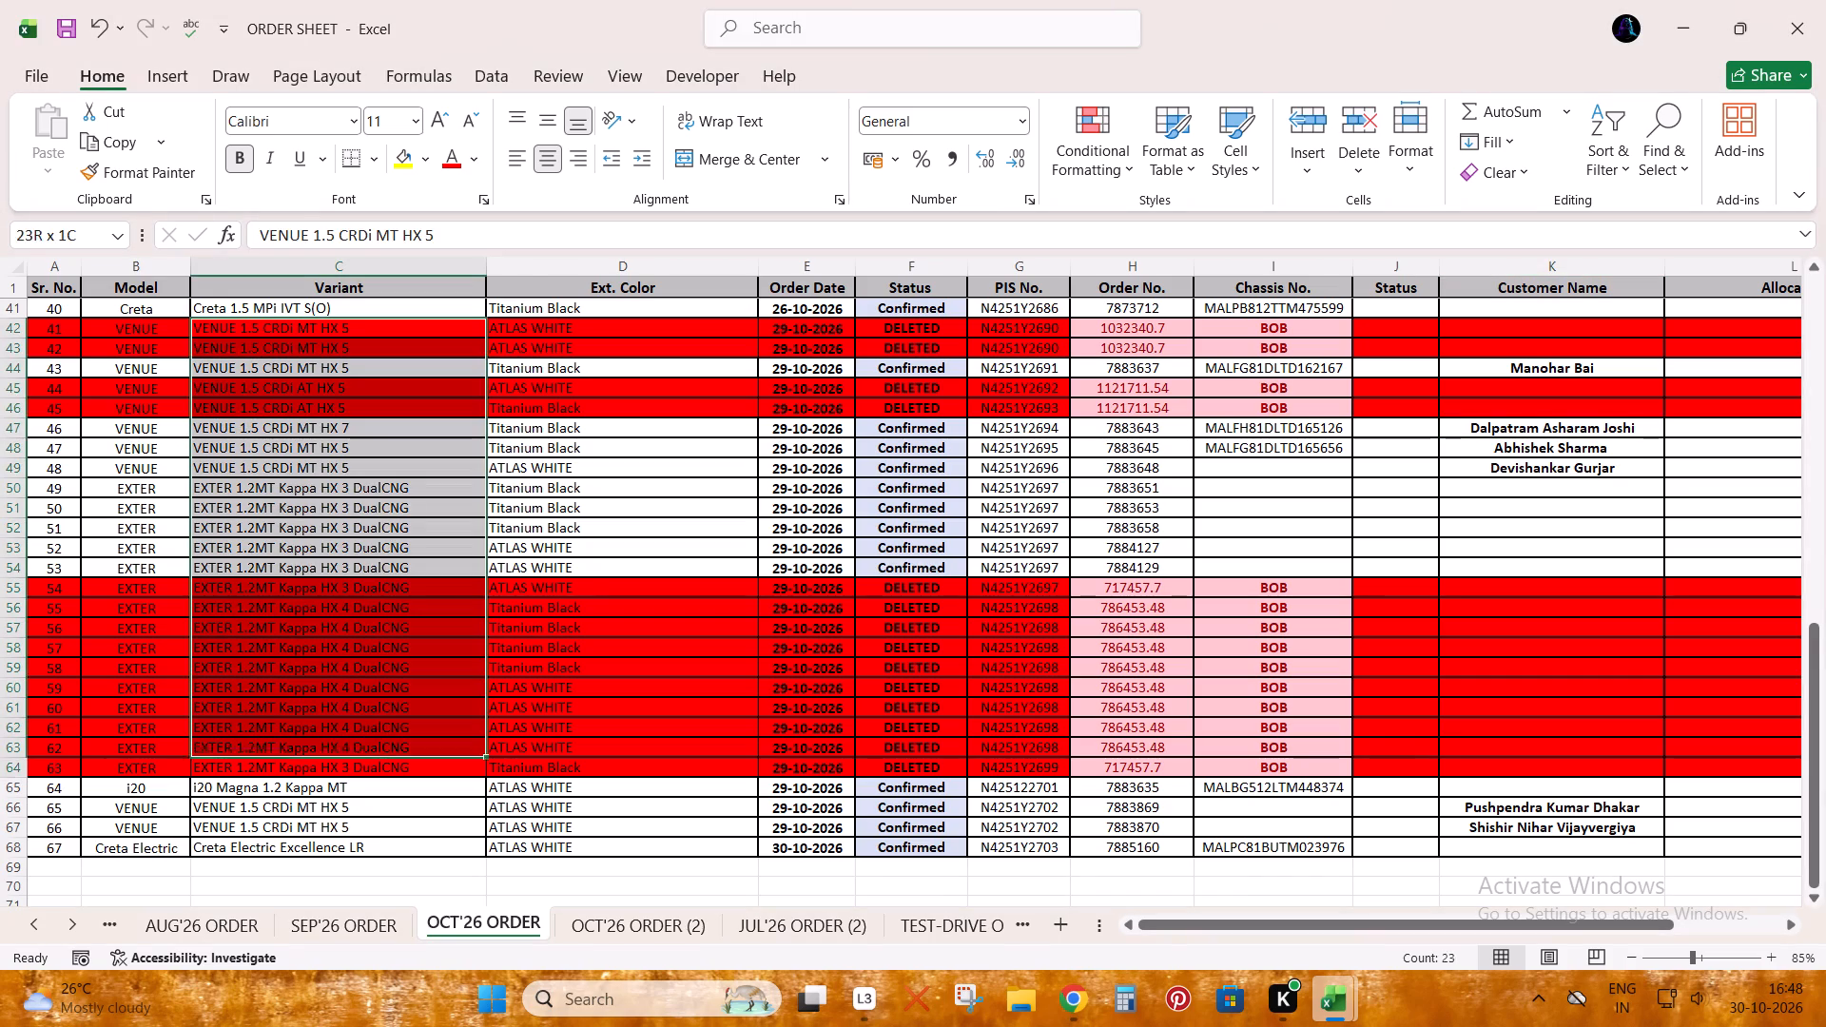
{"action": "left_click_drag", "start_coordinate": [359, 773], "coordinate": [357, 843]}
{"action": "key", "text": "ctrl+f"}
{"action": "key", "text": "4"}
{"action": "key", "text": "Return"}
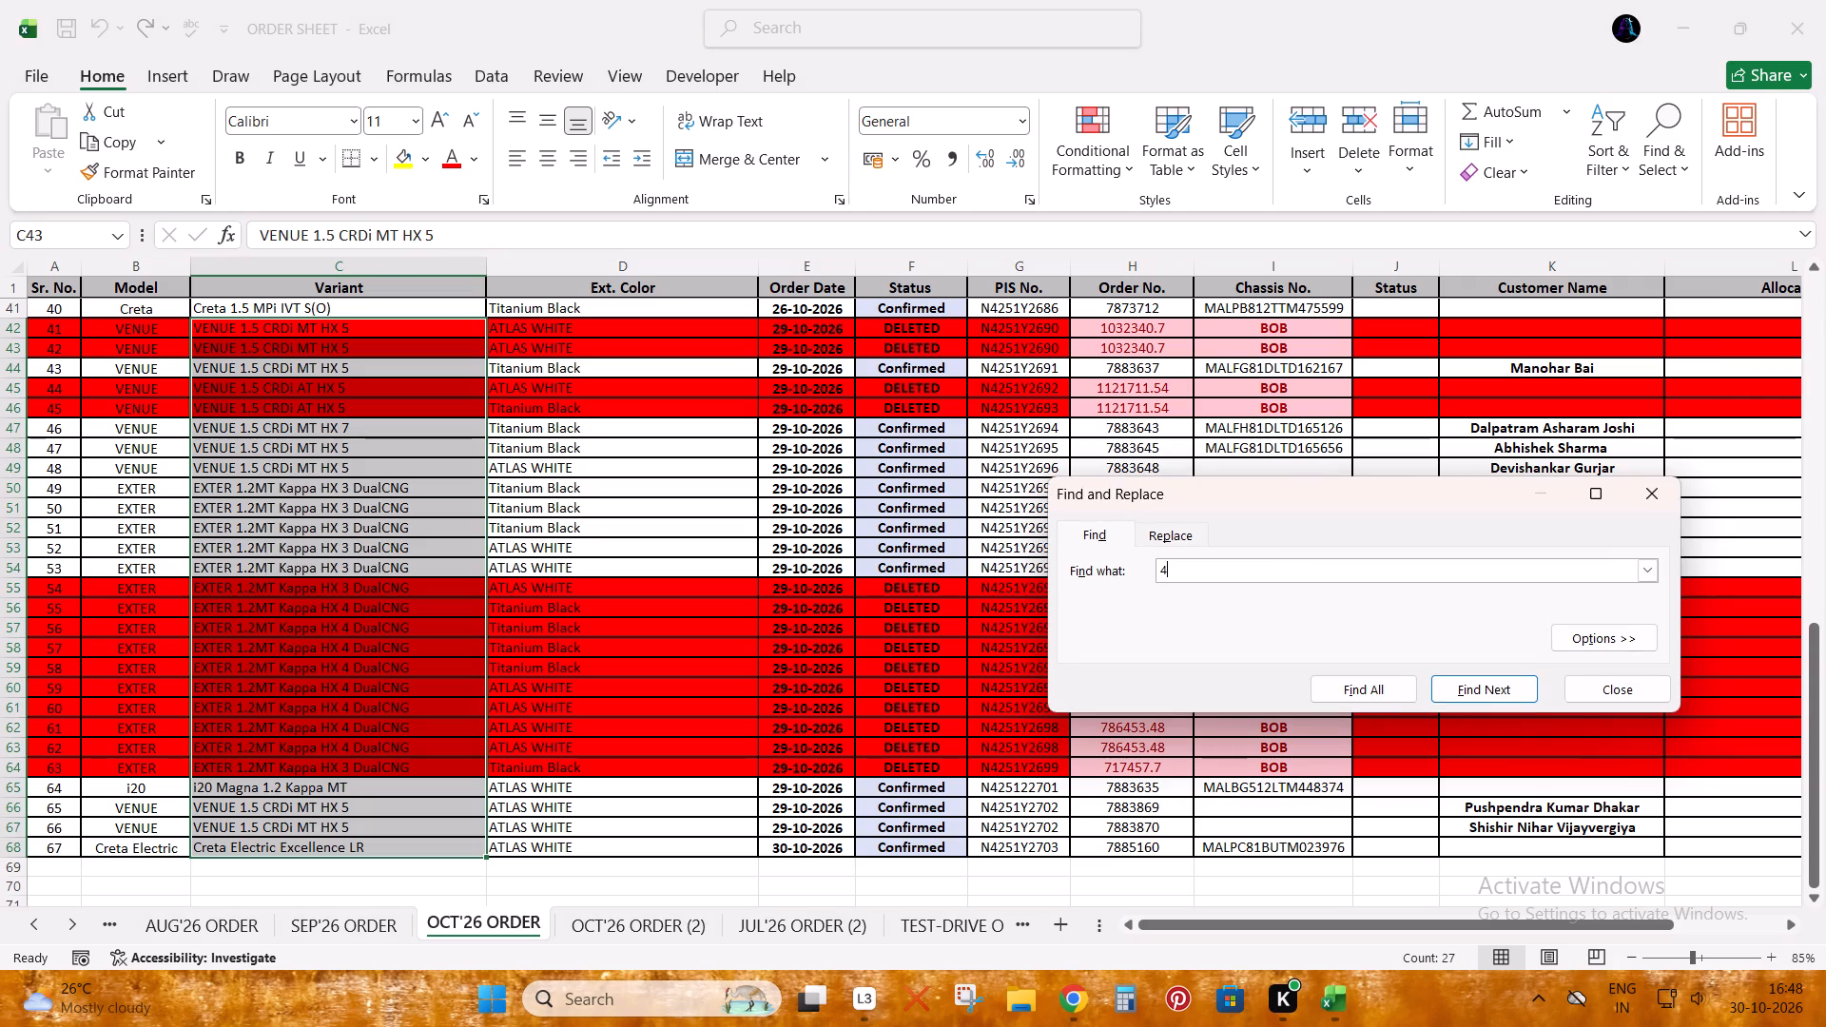
{"action": "key", "text": "Return"}
{"action": "key", "text": "Return"}
{"action": "key", "text": "Return"}
{"action": "key", "text": "Return"}
{"action": "key", "text": "Return"}
{"action": "key", "text": "Return"}
{"action": "key", "text": "Return"}
{"action": "key", "text": "Return"}
{"action": "key", "text": "Return"}
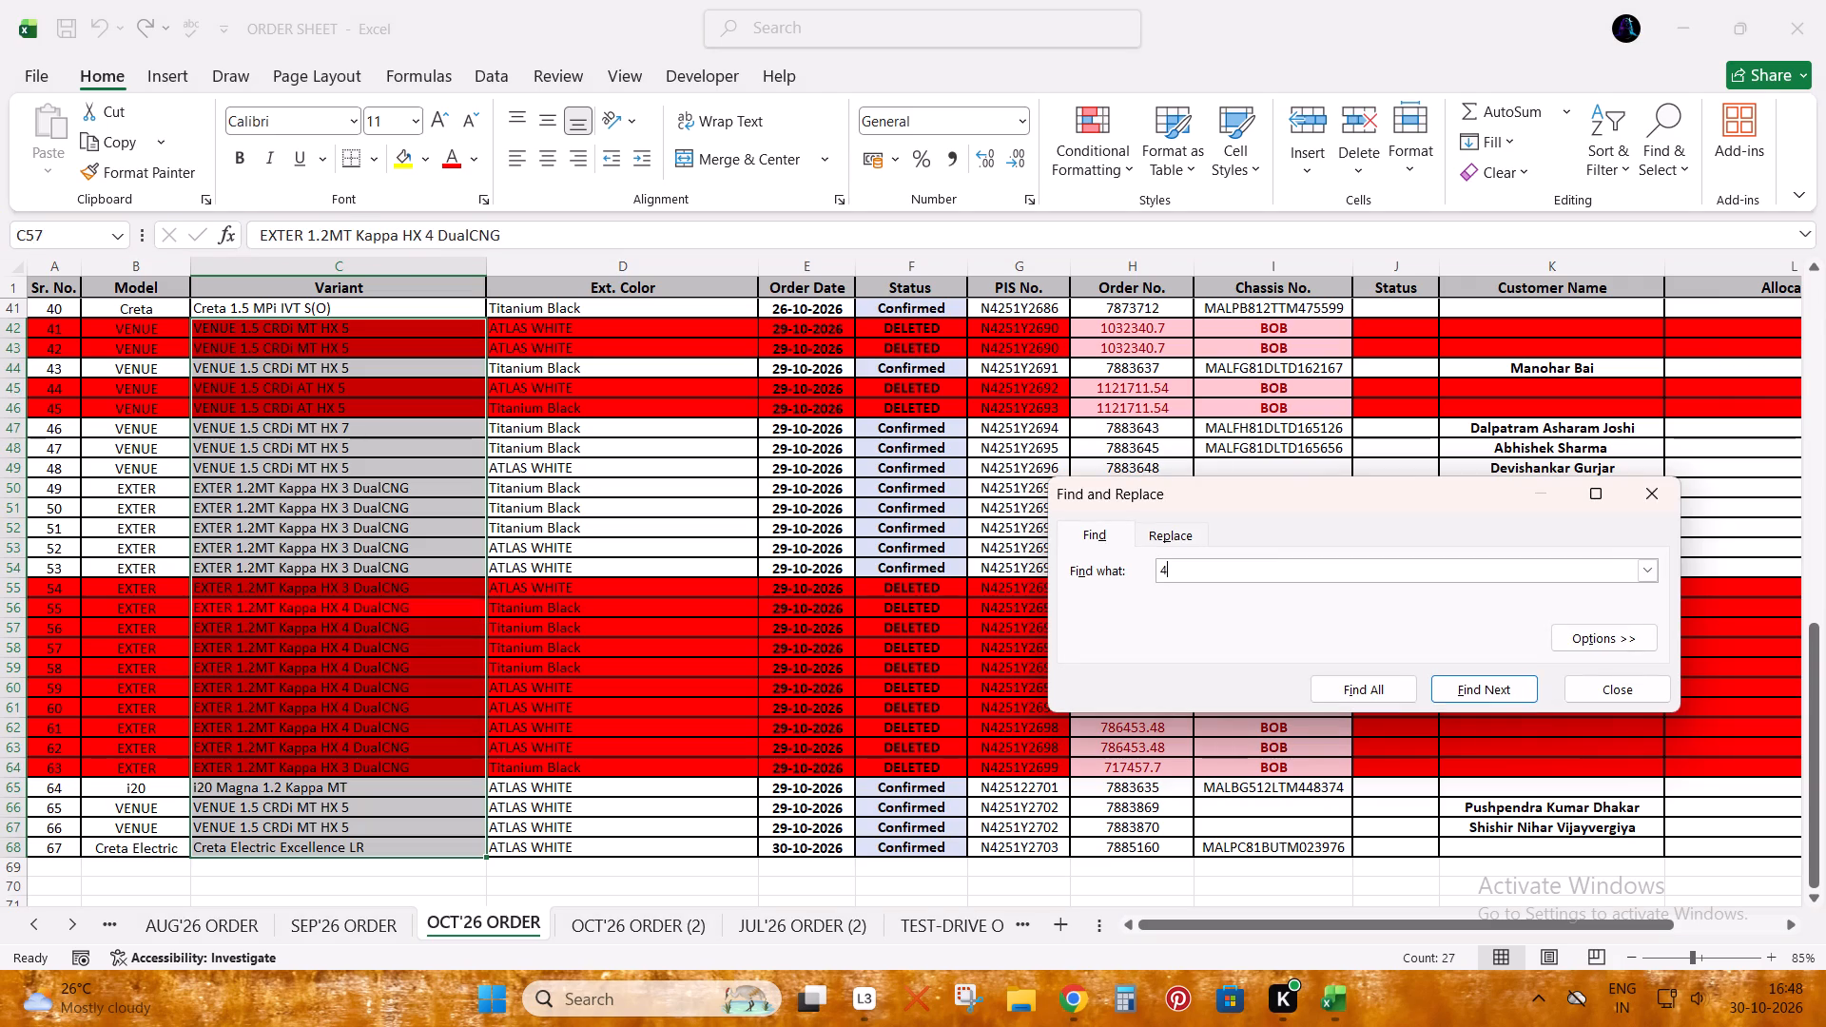
{"action": "key", "text": "Return"}
{"action": "key", "text": "Return"}
{"action": "key", "text": "Return"}
{"action": "key", "text": "Return"}
{"action": "key", "text": "Return"}
{"action": "key", "text": "Return"}
{"action": "key", "text": "Return"}
{"action": "key", "text": "Return"}
{"action": "key", "text": "Return"}
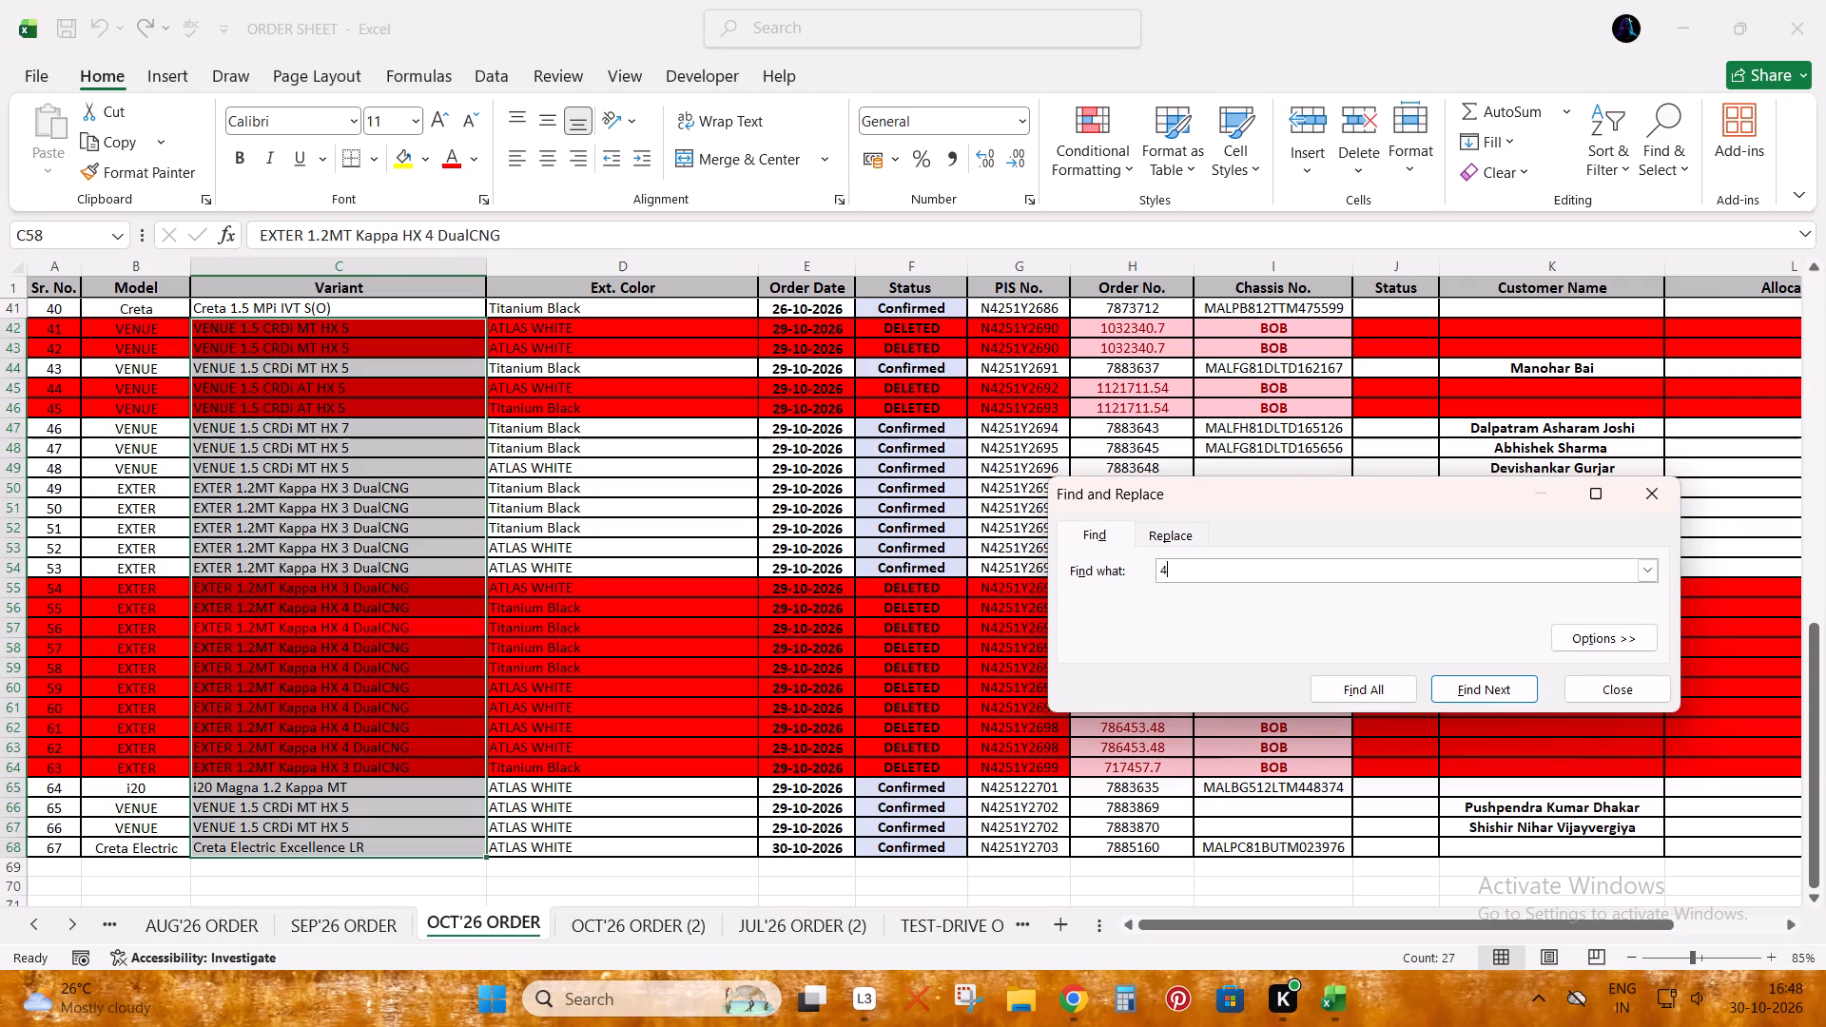
{"action": "key", "text": "Return"}
{"action": "key", "text": "Return"}
{"action": "key", "text": "Escape"}
{"action": "key", "text": "Tab"}
Change the requirement list's Model filter from Exter to Creta Electric only.
{"action": "key", "text": "alt+Tab"}
{"action": "key", "text": "Up"}
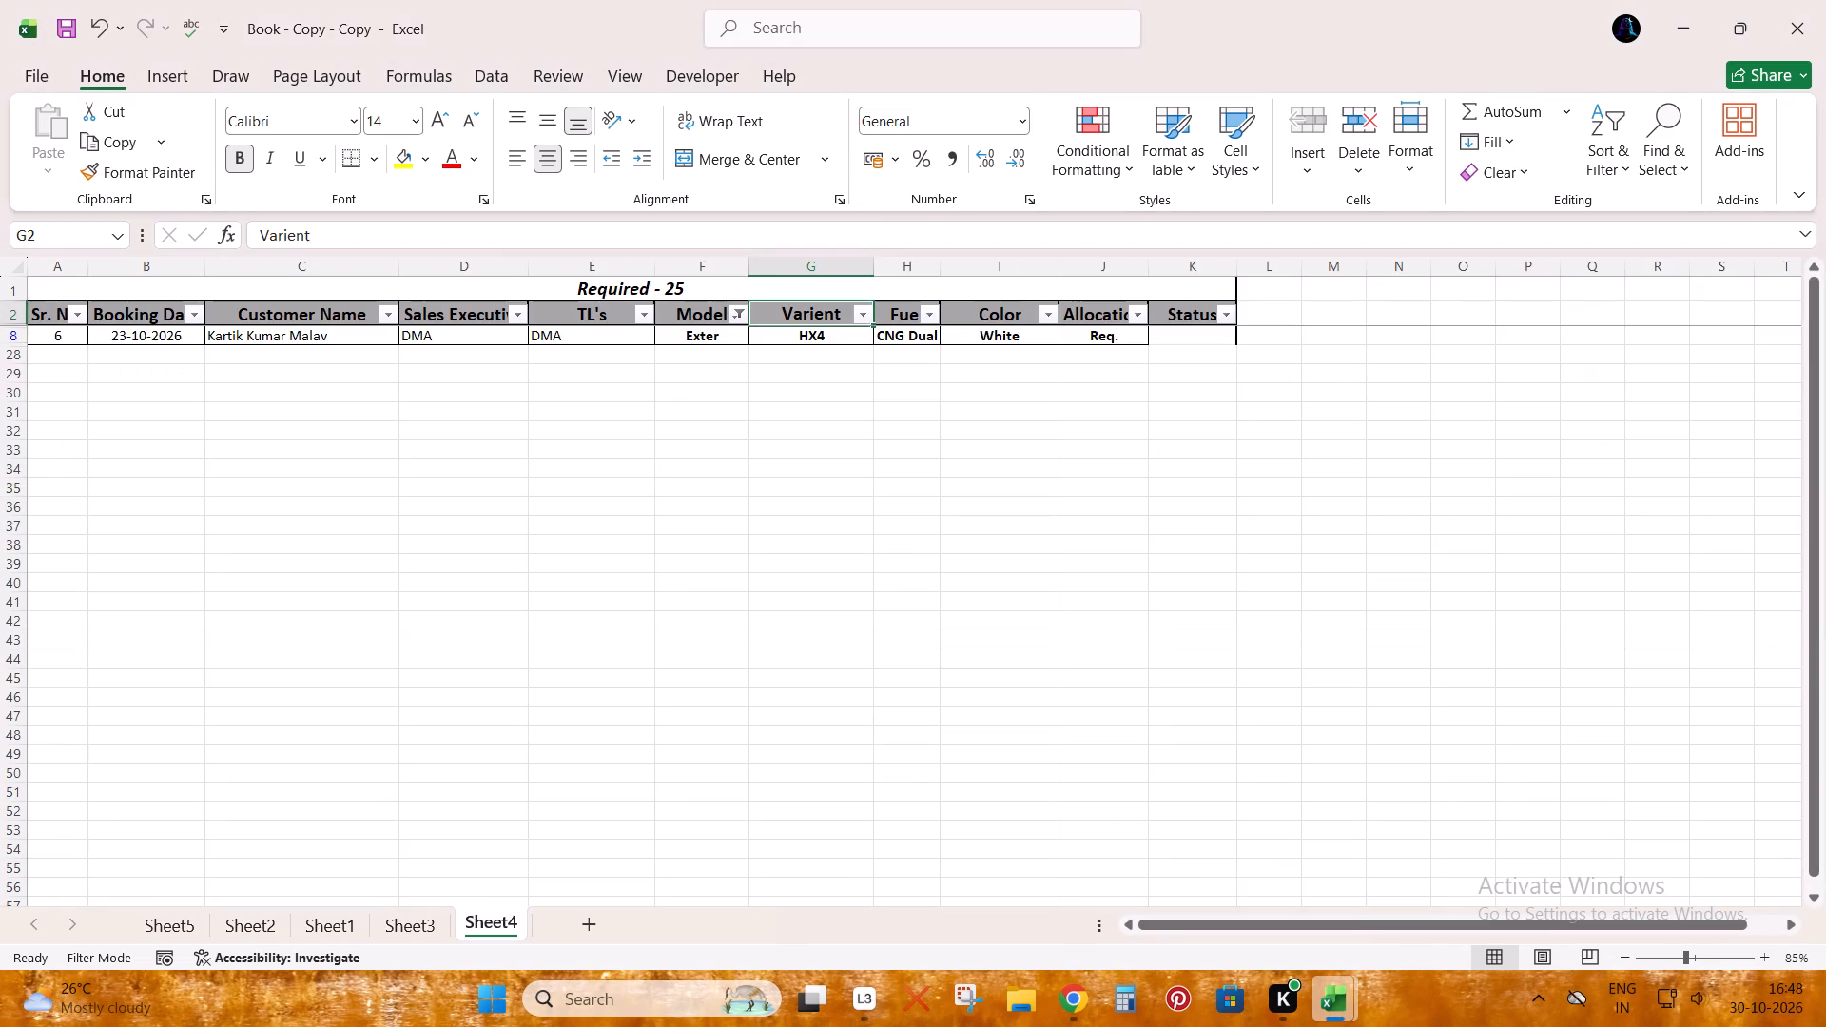
{"action": "key", "text": "Left"}
{"action": "key", "text": "alt+Down"}
{"action": "key", "text": "Down"}
{"action": "key", "text": "Down"}
{"action": "key", "text": "Down"}
{"action": "key", "text": "Down"}
{"action": "key", "text": "Down"}
{"action": "key", "text": "Down"}
{"action": "key", "text": "Down"}
{"action": "key", "text": "Down"}
{"action": "key", "text": "Down"}
{"action": "key", "text": "Down"}
{"action": "key", "text": "Down"}
{"action": "key", "text": "Down"}
{"action": "key", "text": "space"}
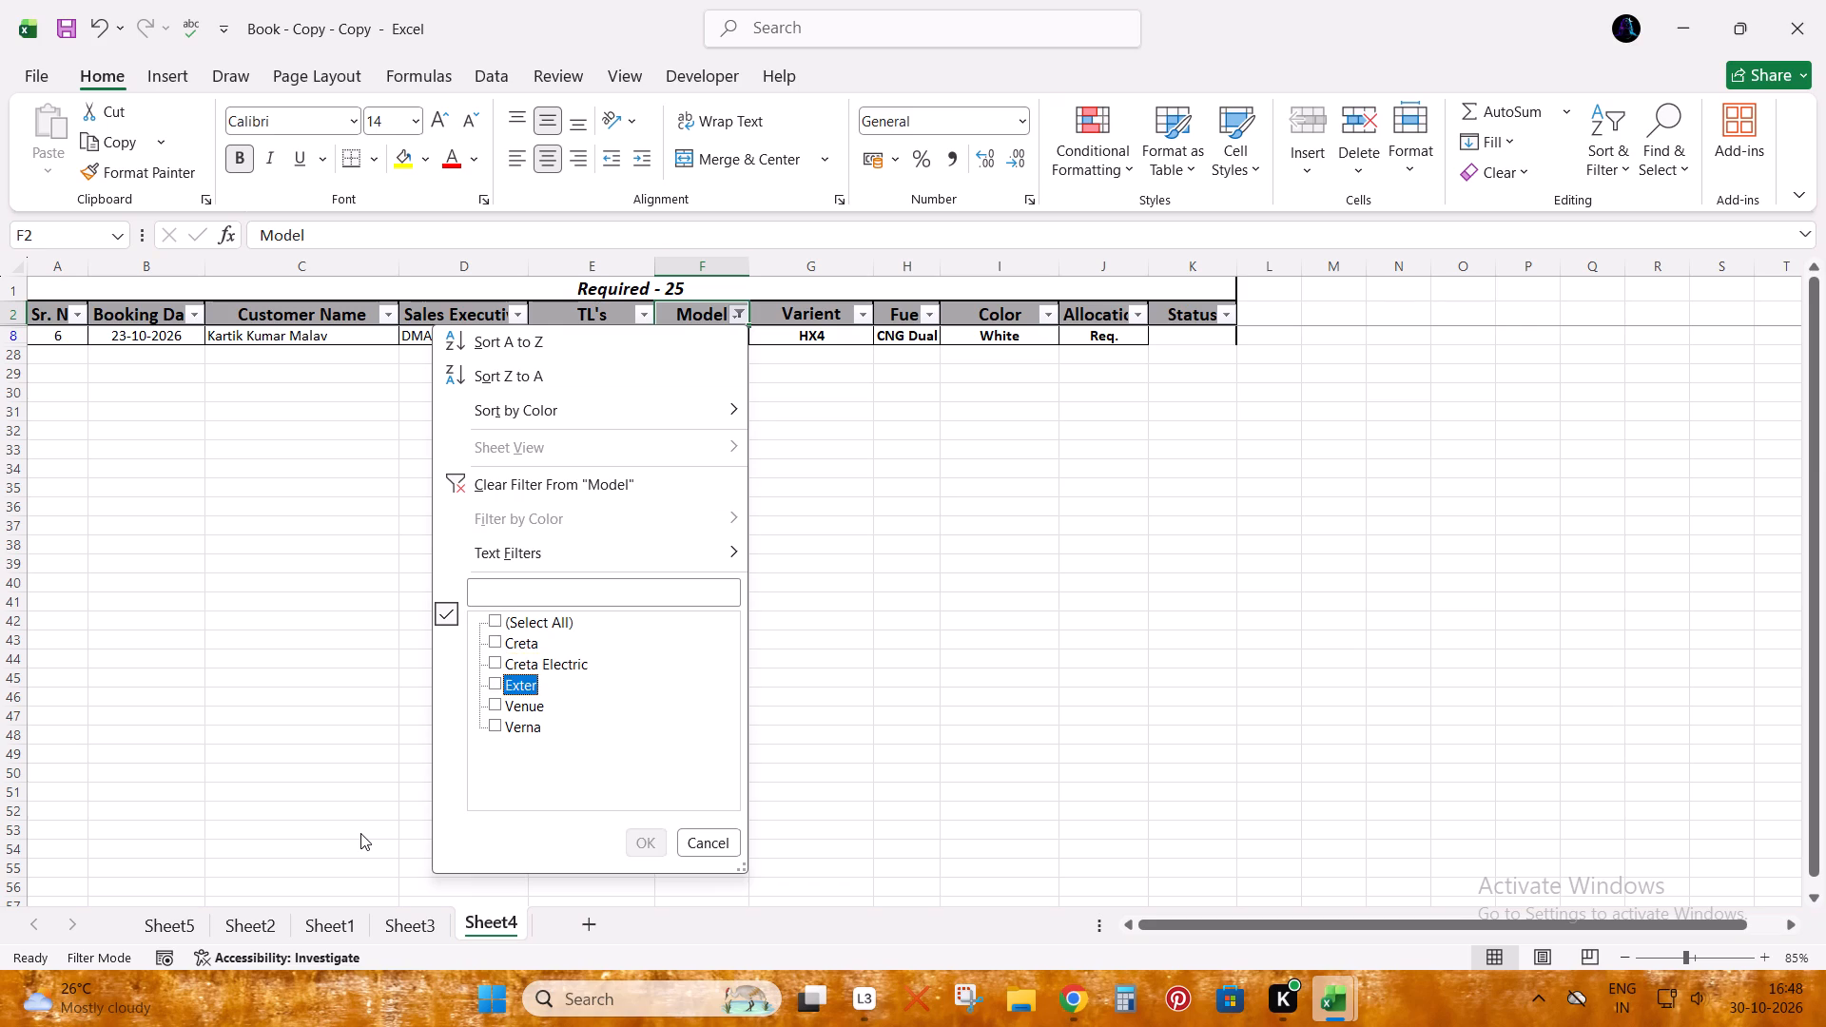
{"action": "key", "text": "Up"}
{"action": "key", "text": "space"}
{"action": "key", "text": "Return"}
{"action": "key", "text": "Down"}
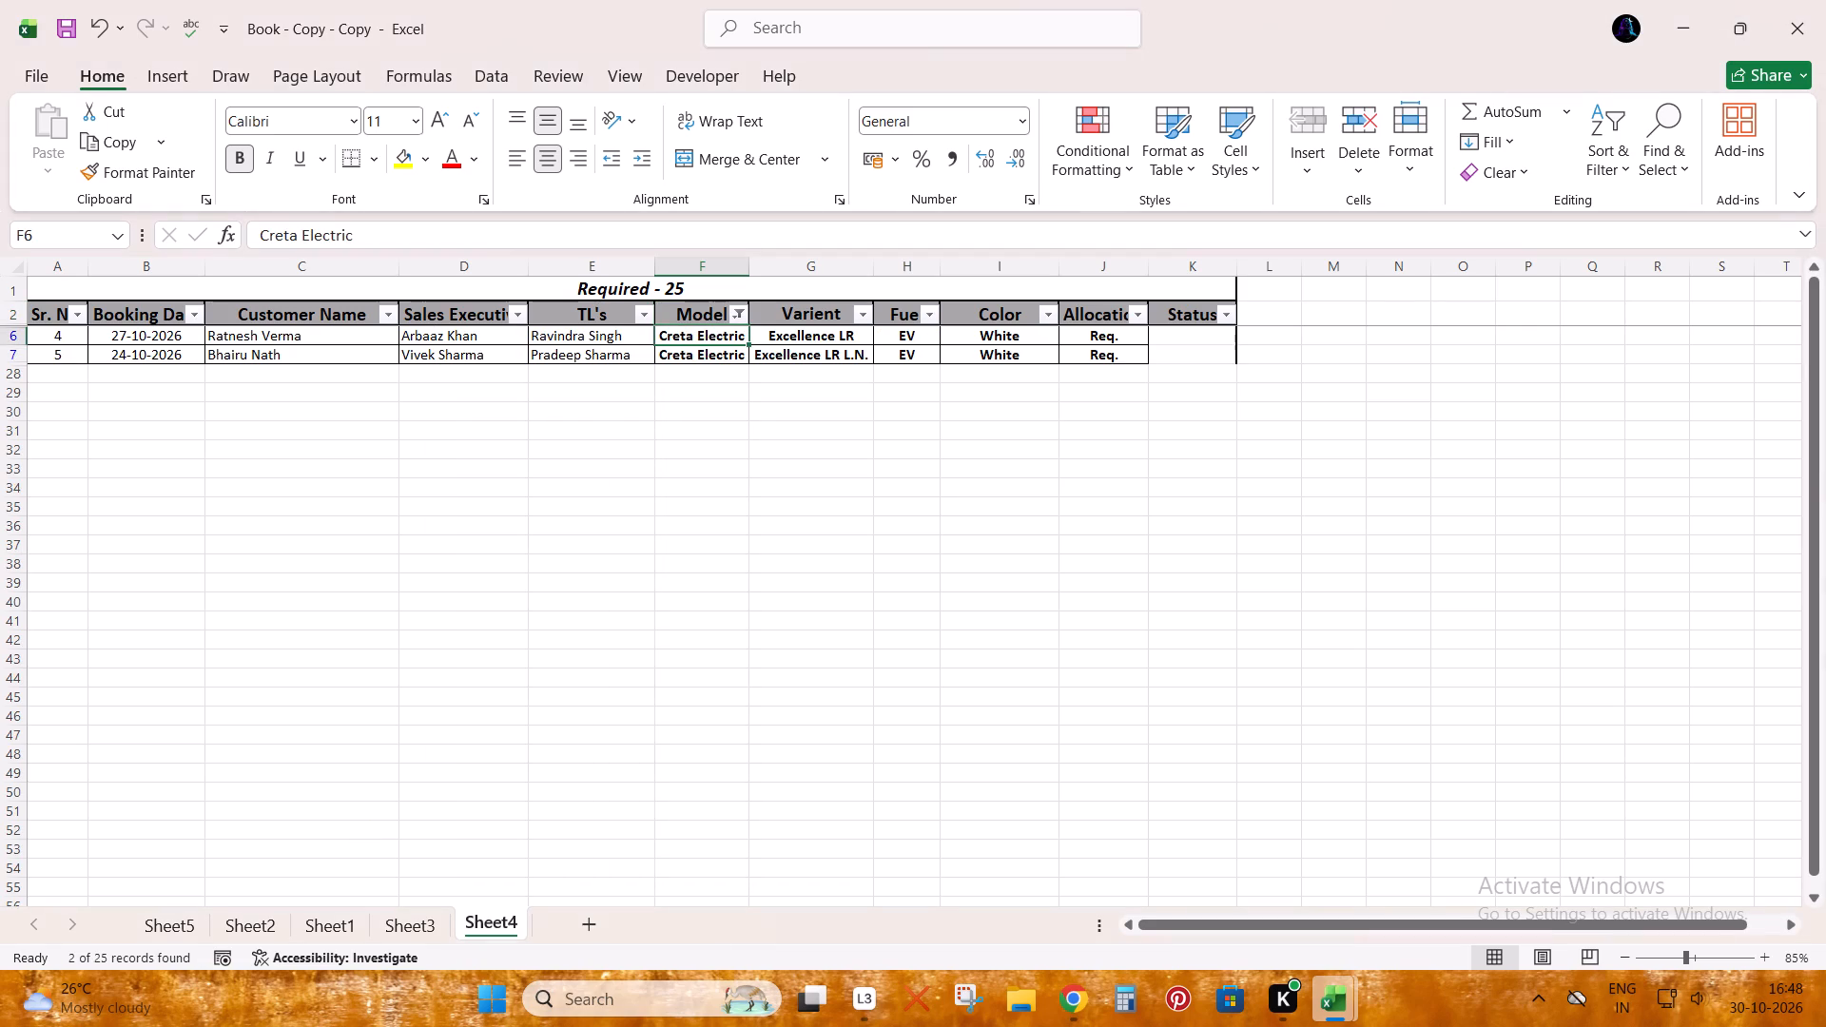
{"action": "key", "text": "Up"}
{"action": "key", "text": "Down"}
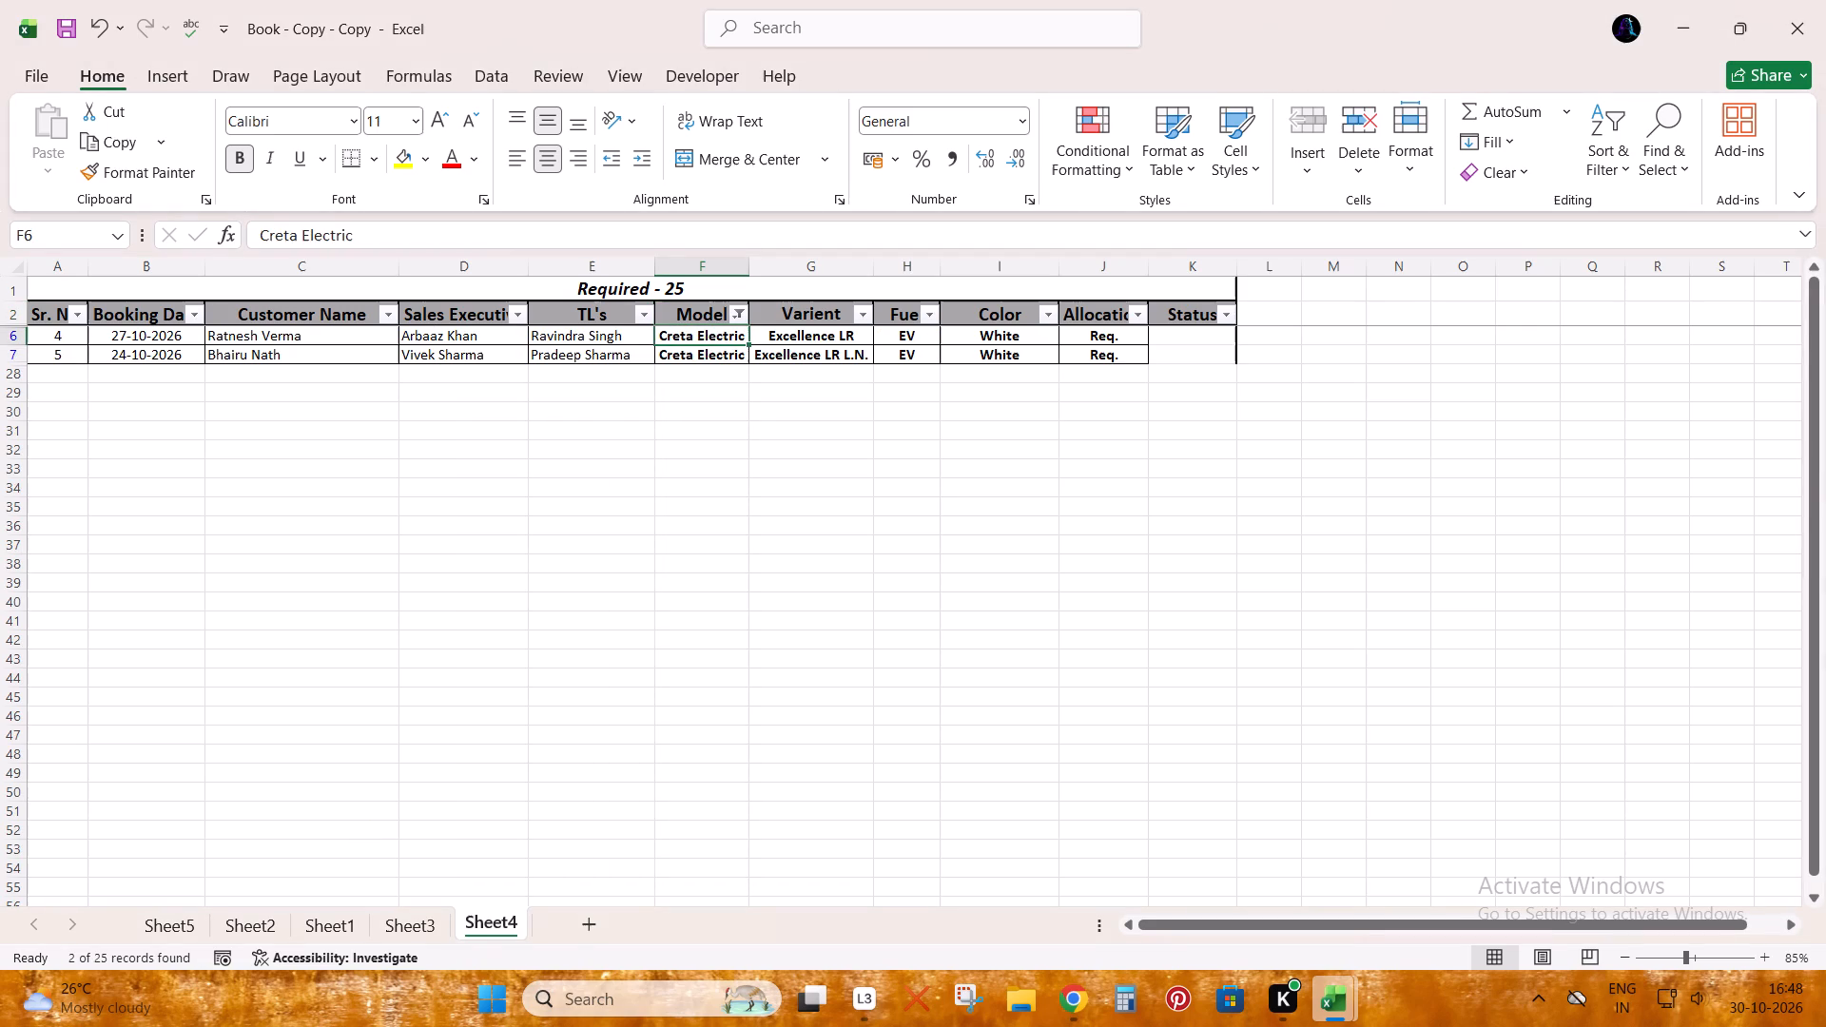
Copy the name of the white Creta Electric Excellence LR requirement's customer into Customer Name for the matching order in row 68.
{"action": "key", "text": "alt+Tab"}
{"action": "key", "text": "Return"}
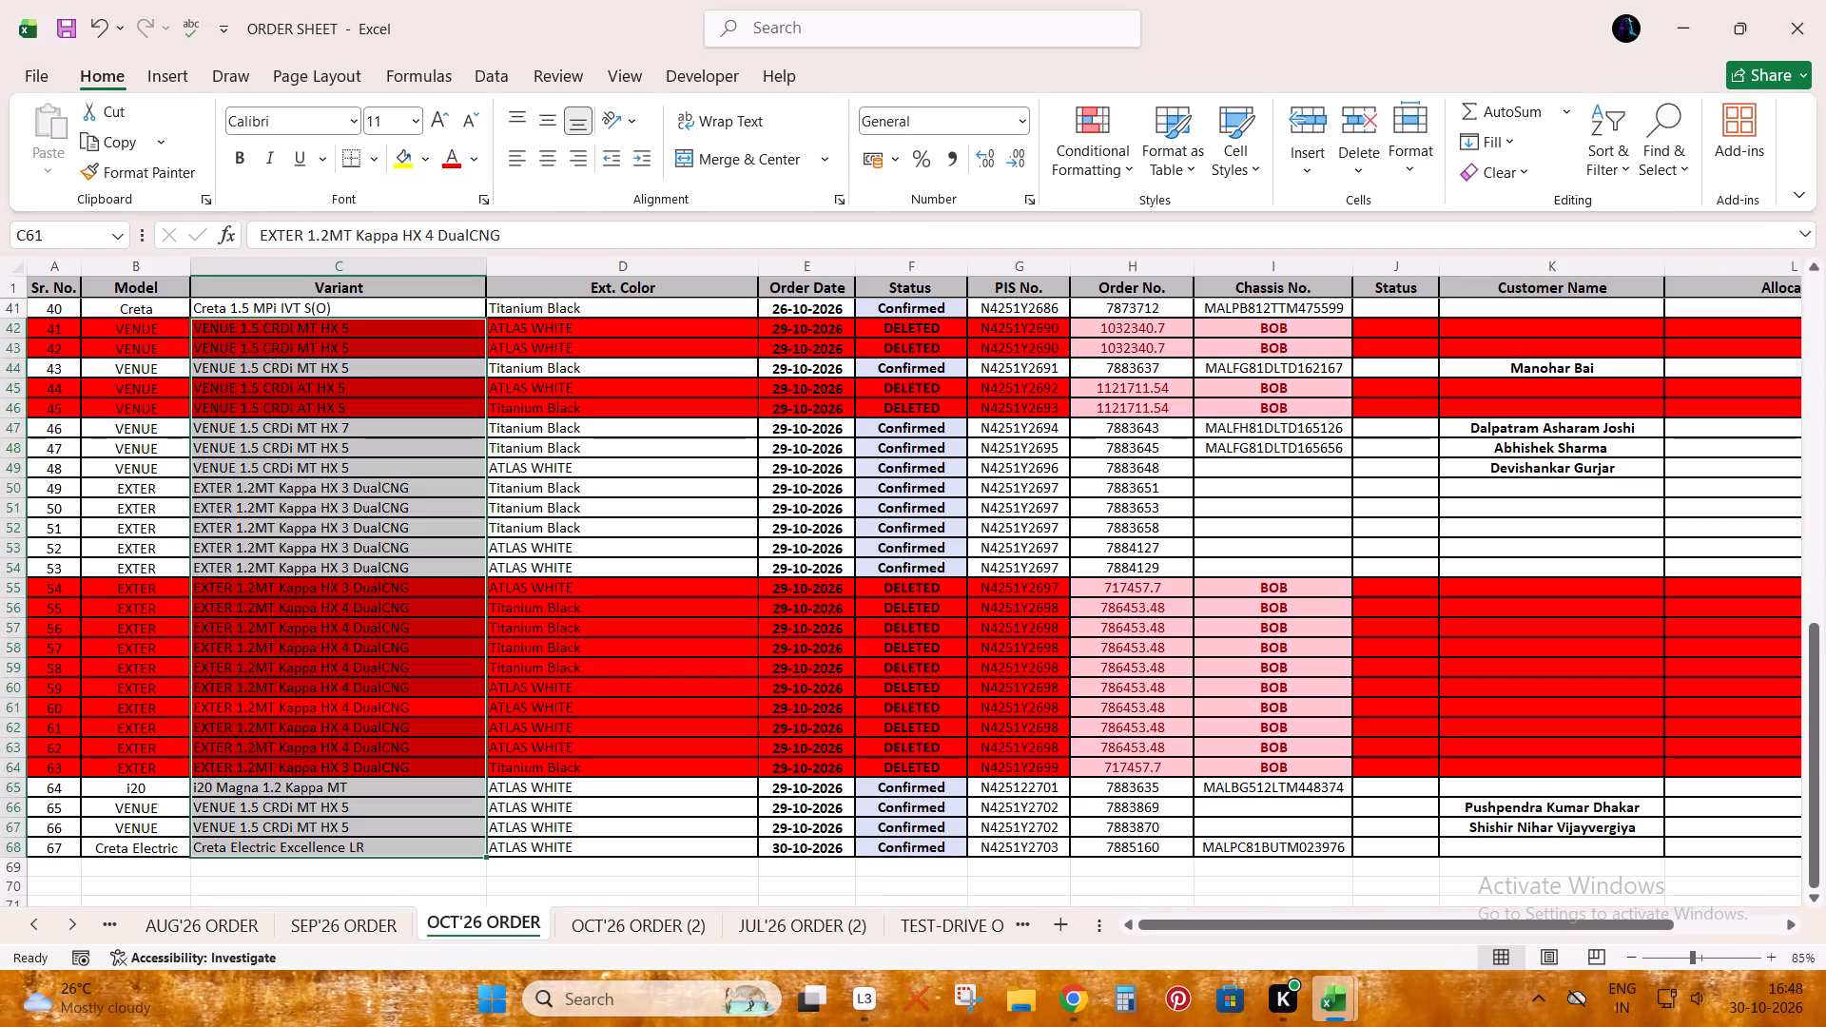
{"action": "key", "text": "ctrl+Down"}
{"action": "key", "text": "shift+space"}
{"action": "key", "text": "alt+Tab"}
{"action": "key", "text": "shift+space"}
{"action": "key", "text": "alt+Tab"}
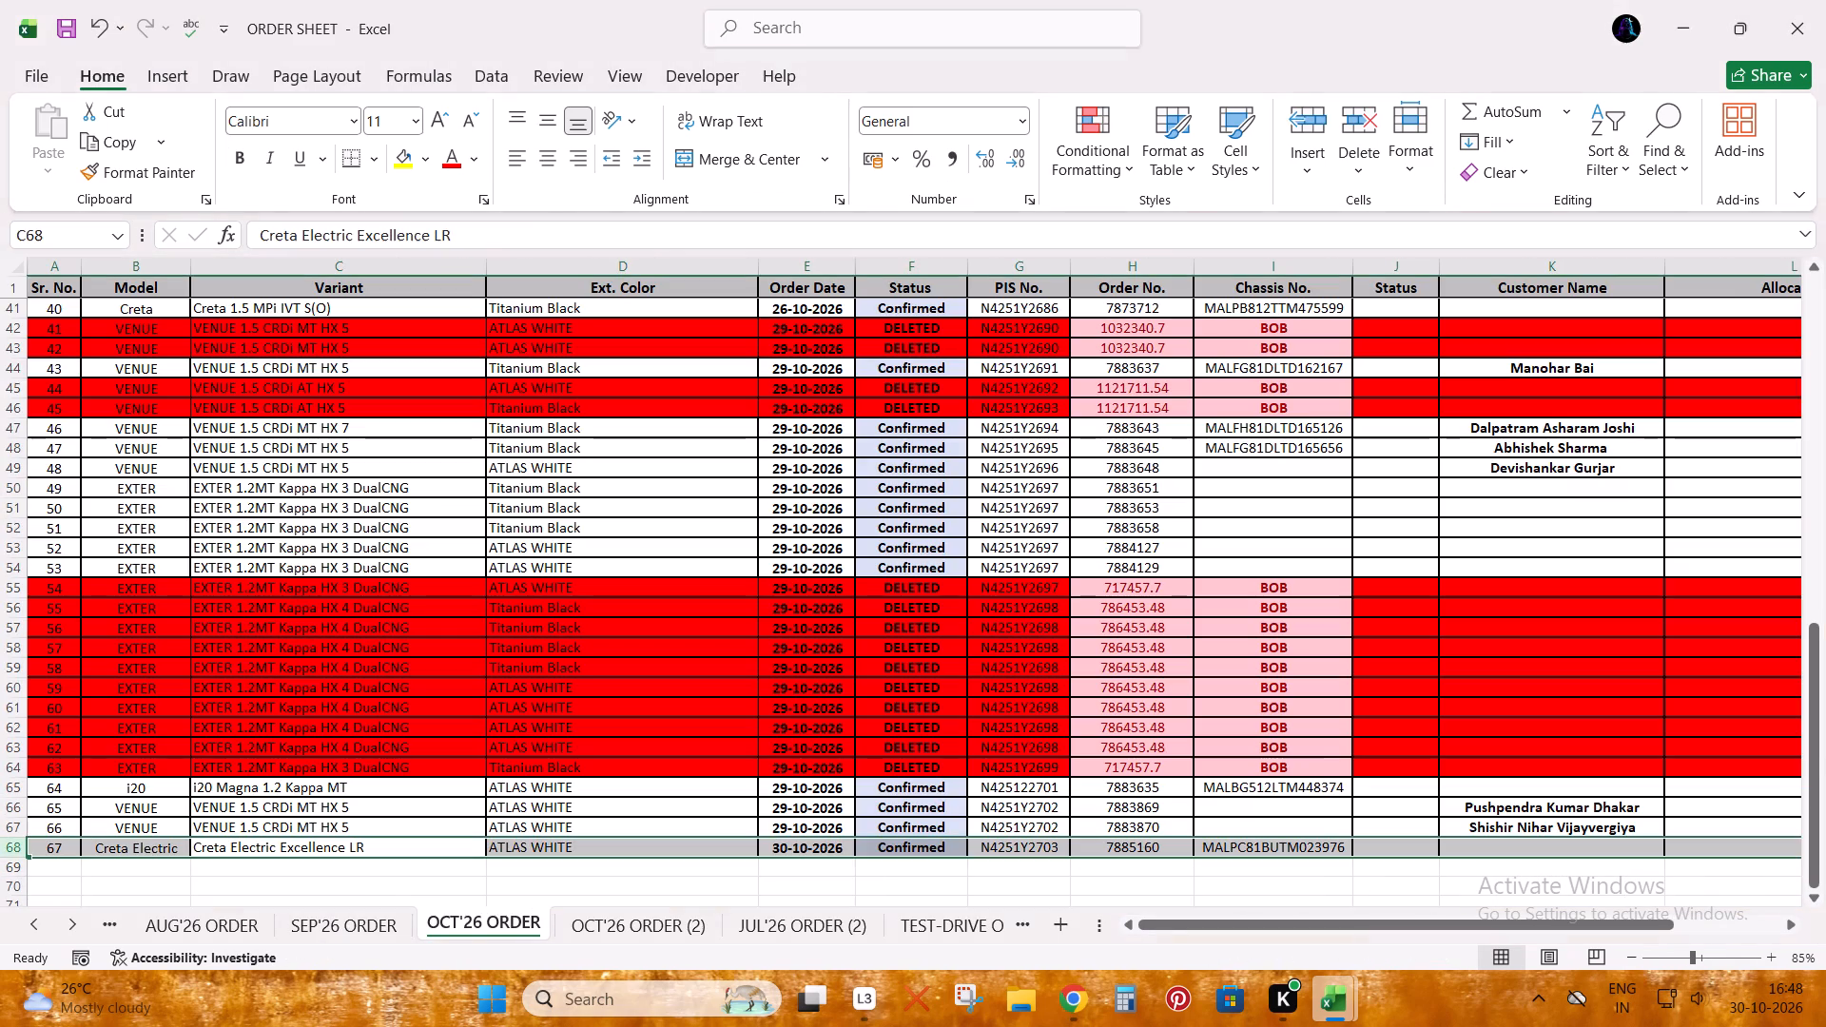
{"action": "key", "text": "alt+Tab"}
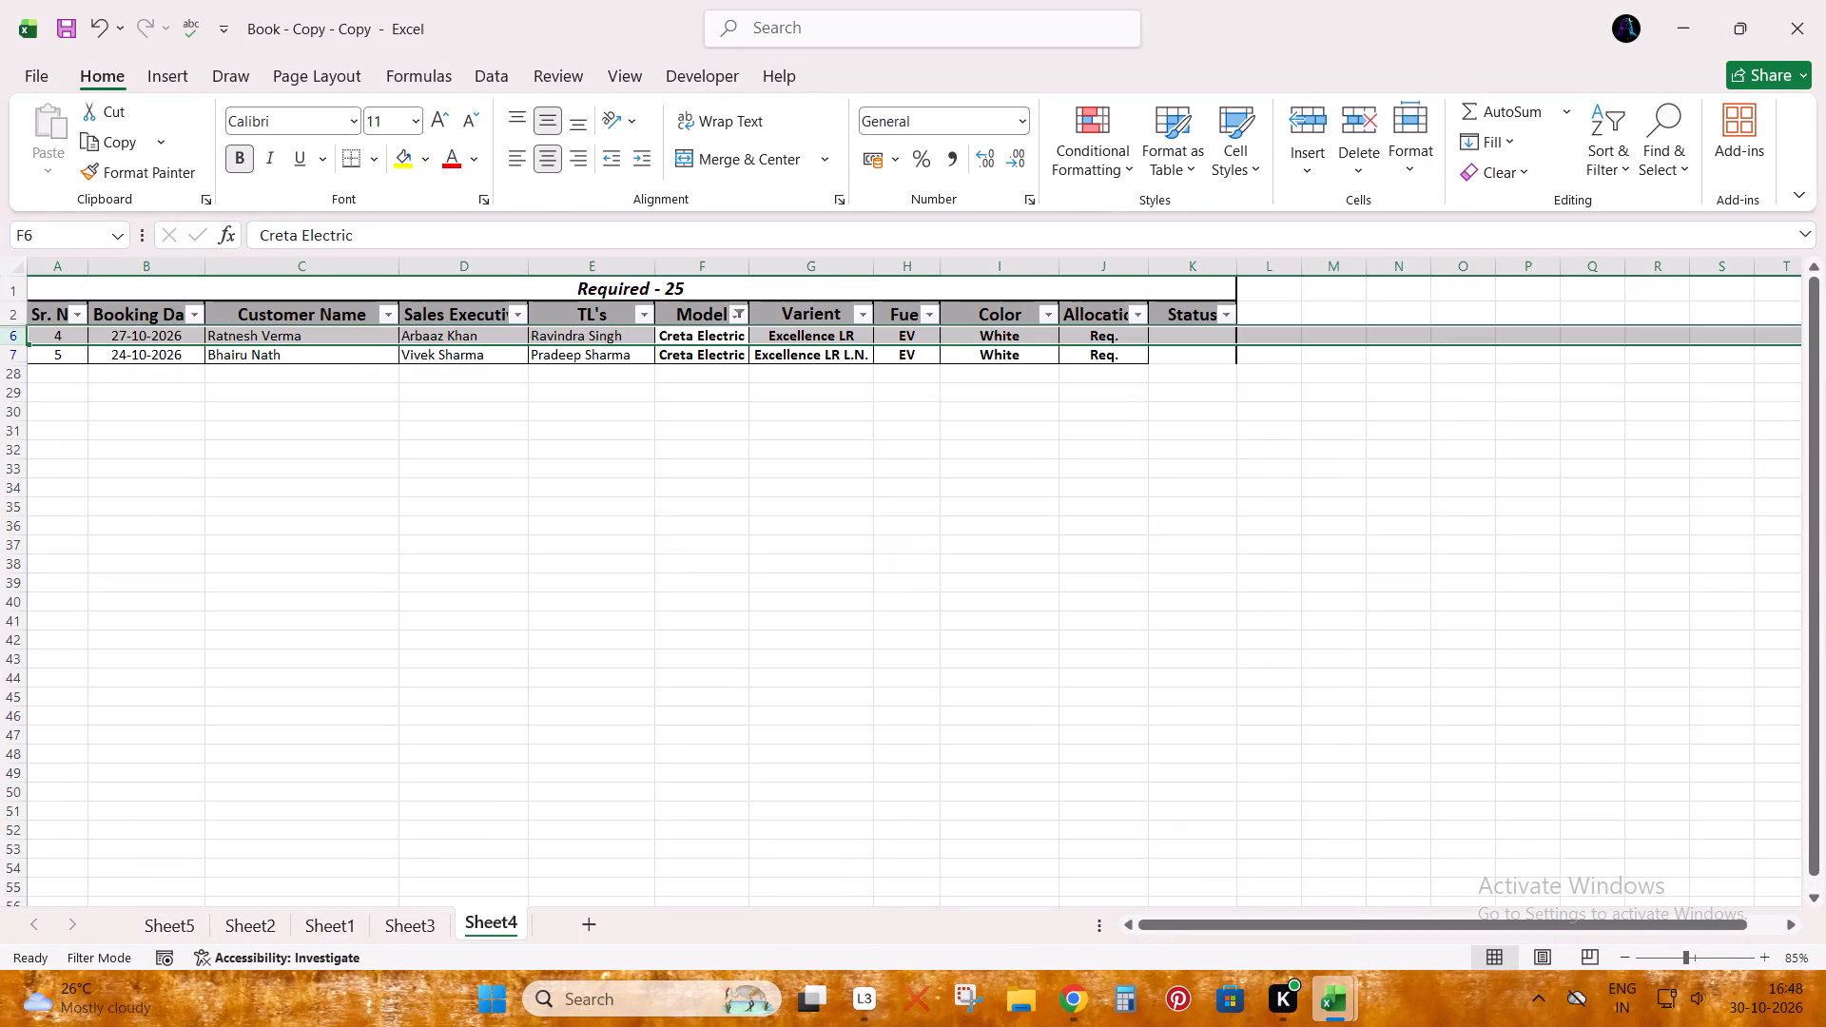
{"action": "scroll", "coordinate": [775, 410], "scroll_direction": "up", "scroll_amount": 3}
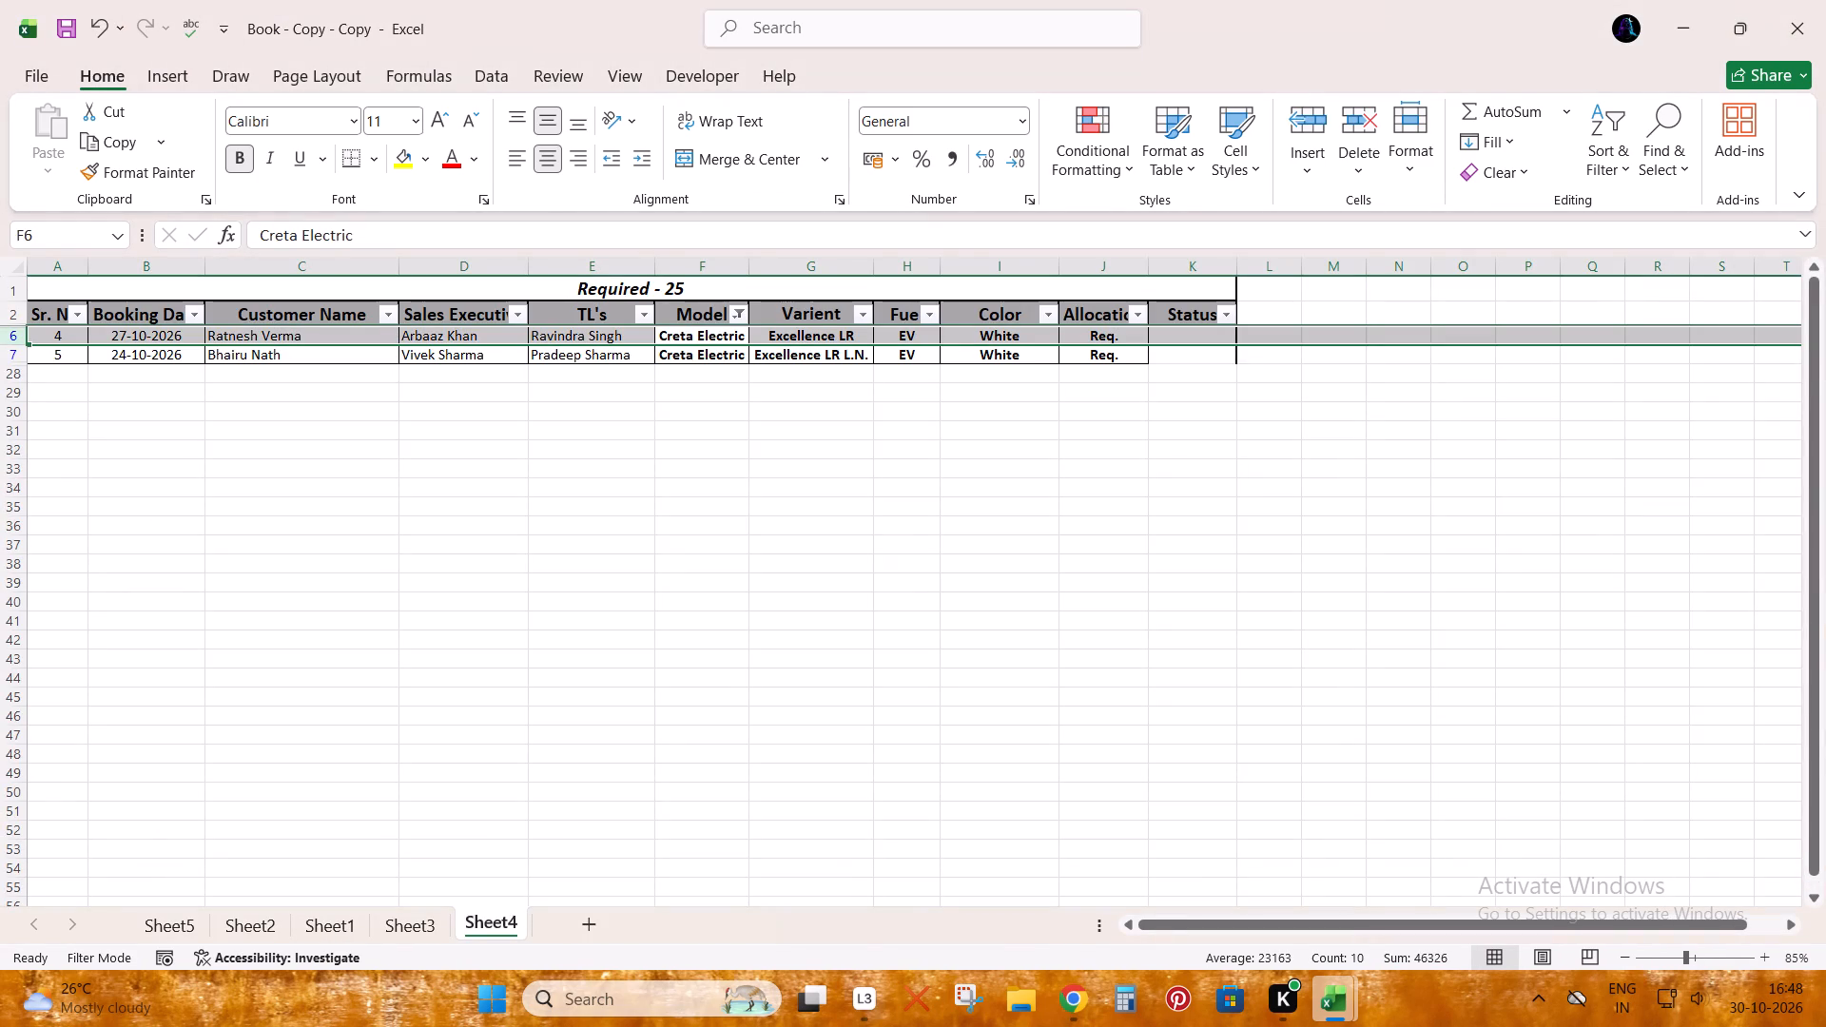
{"action": "key", "text": "alt+Tab"}
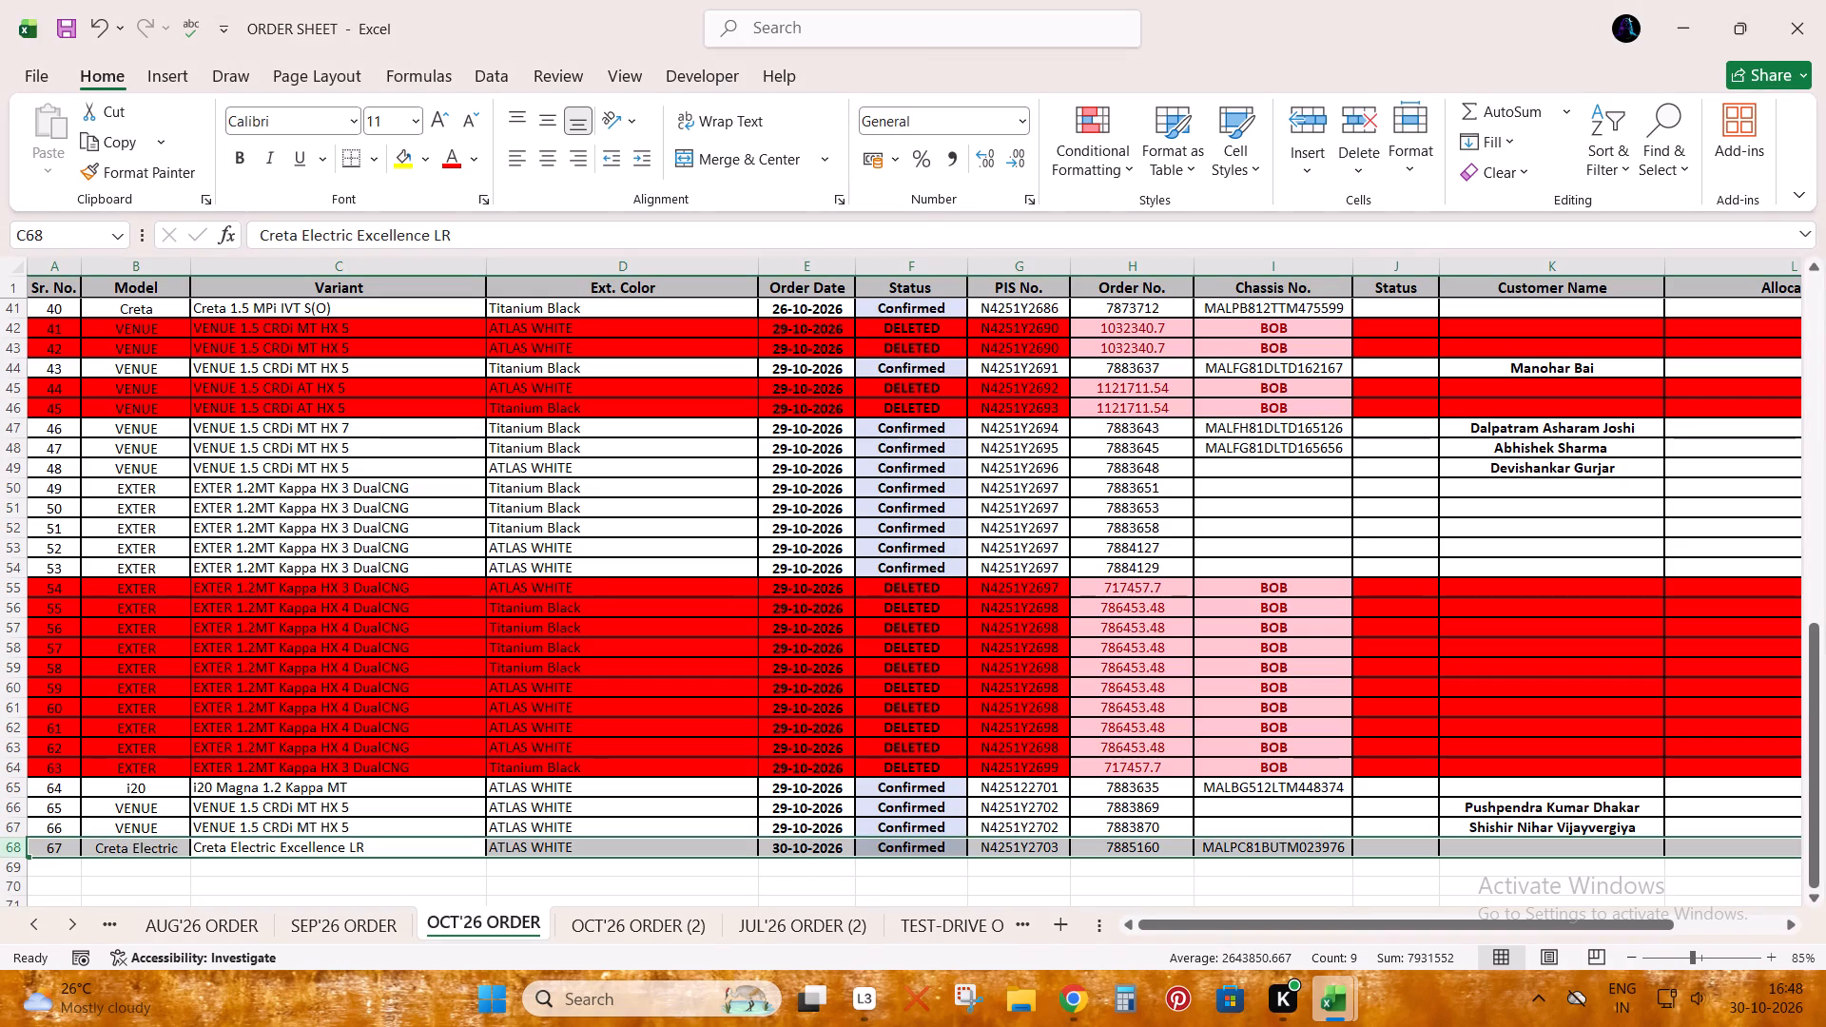
{"action": "left_click", "coordinate": [1456, 843]}
{"action": "key", "text": "alt+Tab"}
{"action": "left_click", "coordinate": [224, 333]}
{"action": "key", "text": "ctrl+c"}
{"action": "key", "text": "alt+Tab"}
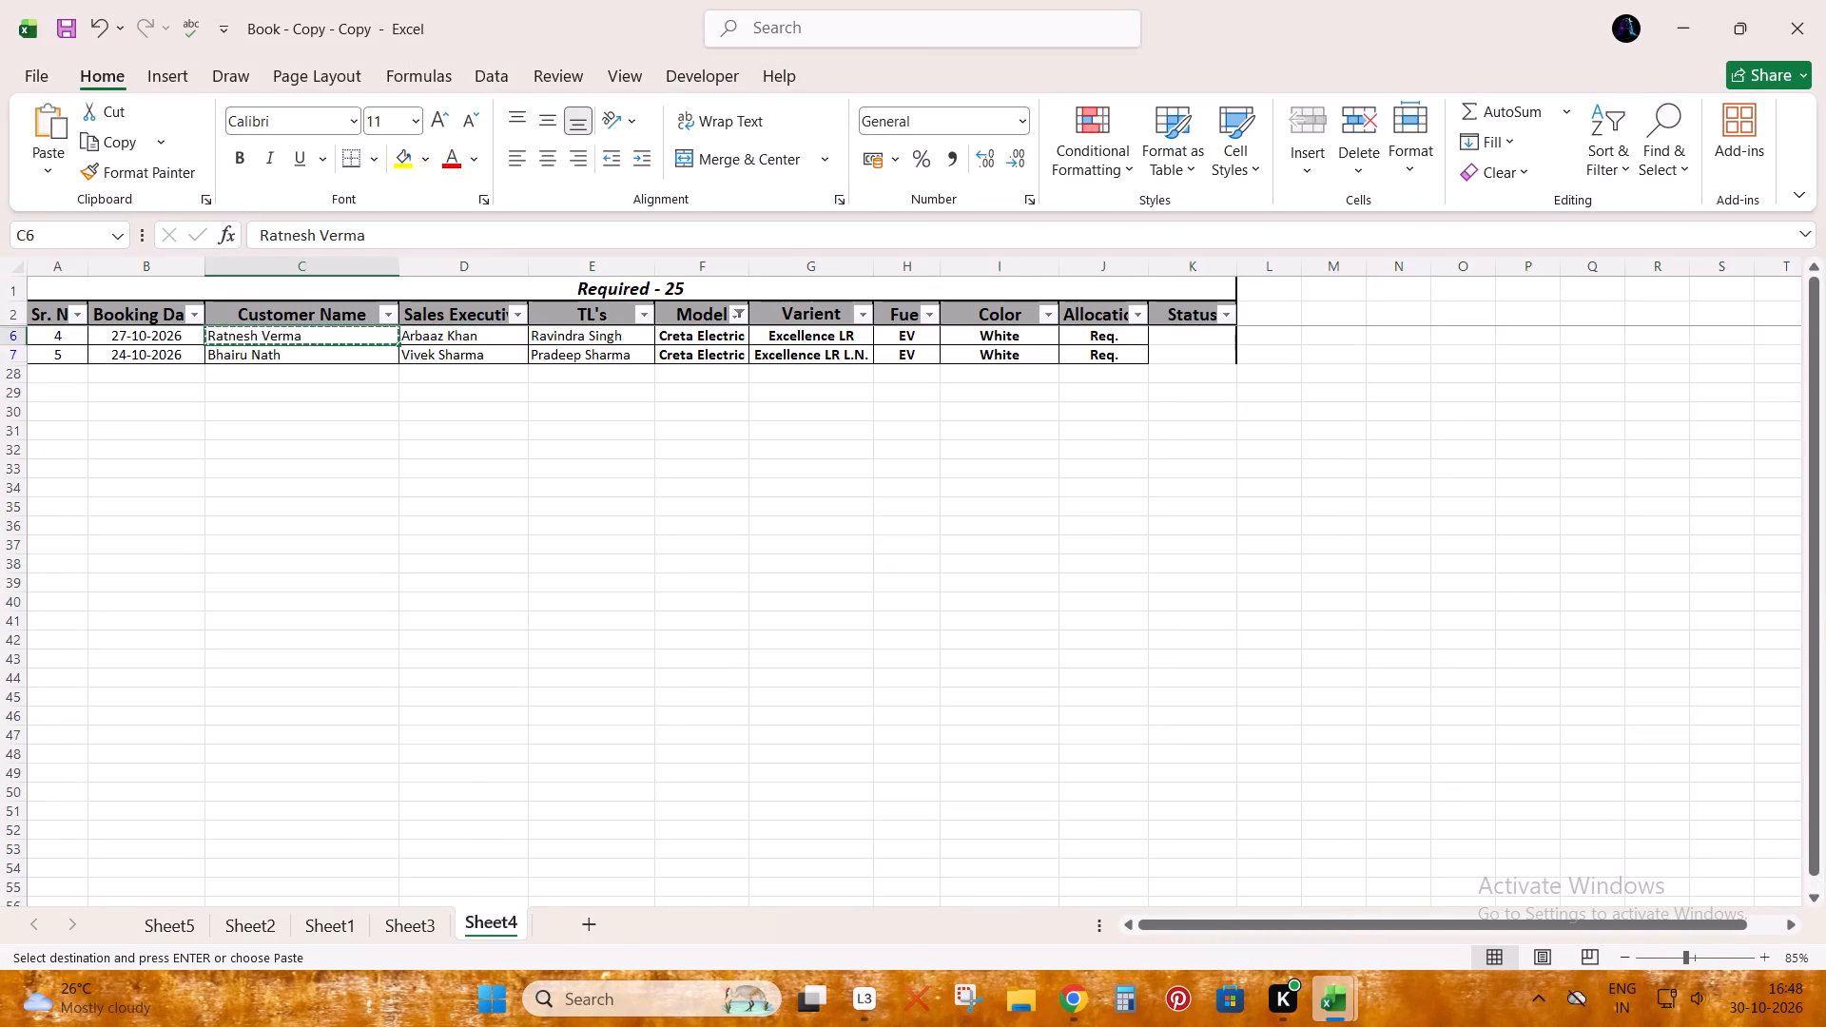
{"action": "key", "text": "ctrl+v"}
Copy the Customer Name cell formatting from row 67 to row 68, and save the order sheet.
{"action": "left_click", "coordinate": [1473, 829]}
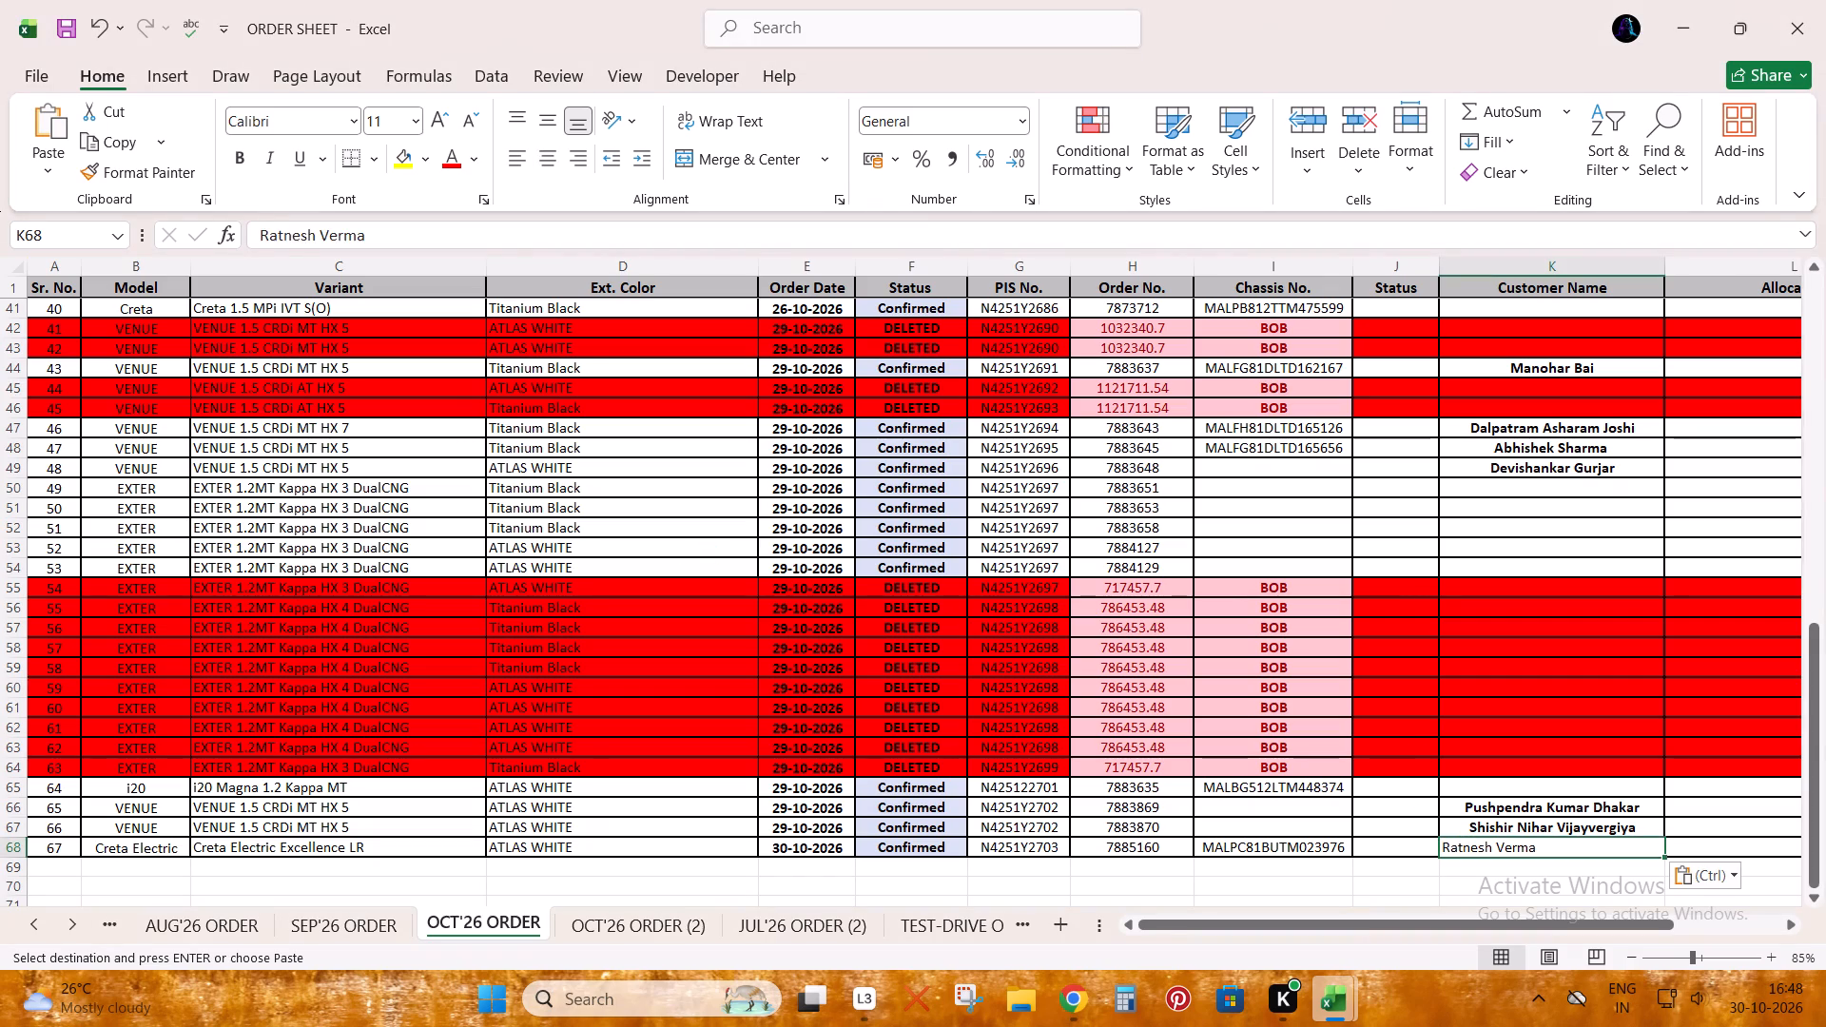
{"action": "left_click", "coordinate": [173, 179]}
{"action": "key", "text": "Down"}
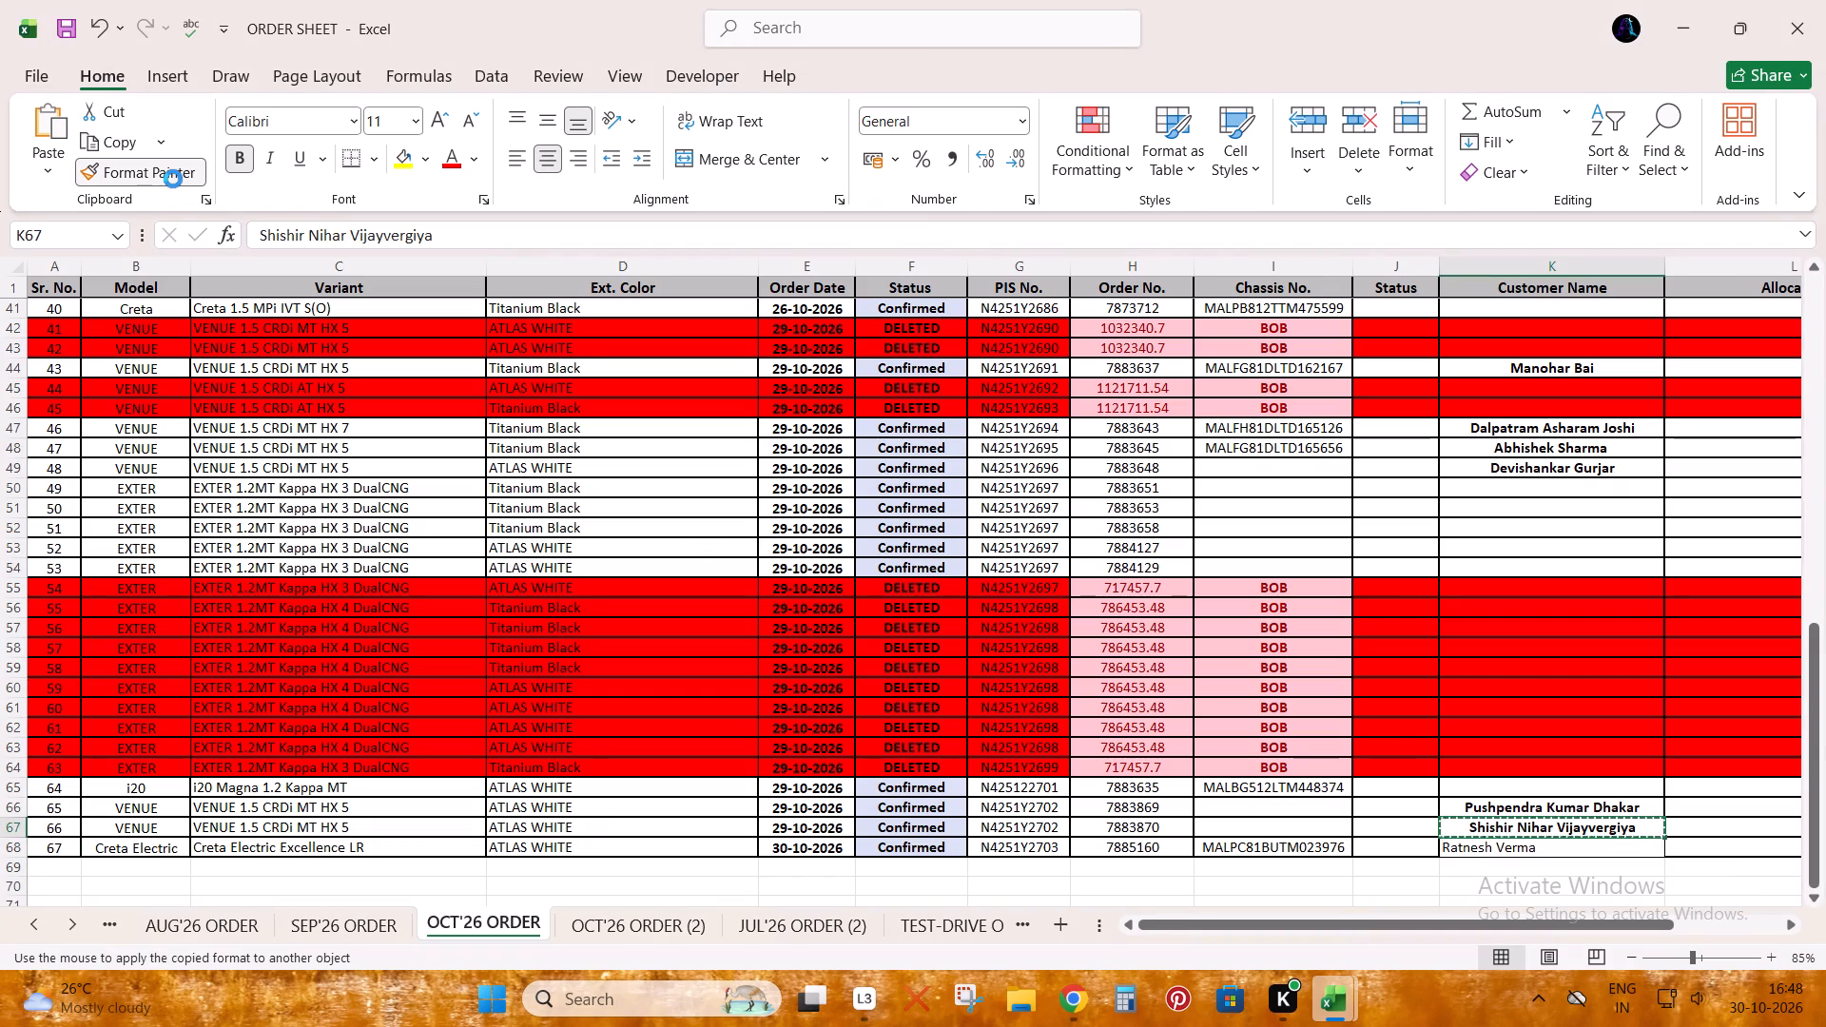
{"action": "key", "text": "ctrl+s"}
Close the Book - Copy - Copy requirement workbook without saving its changes.
{"action": "key", "text": "alt+Tab"}
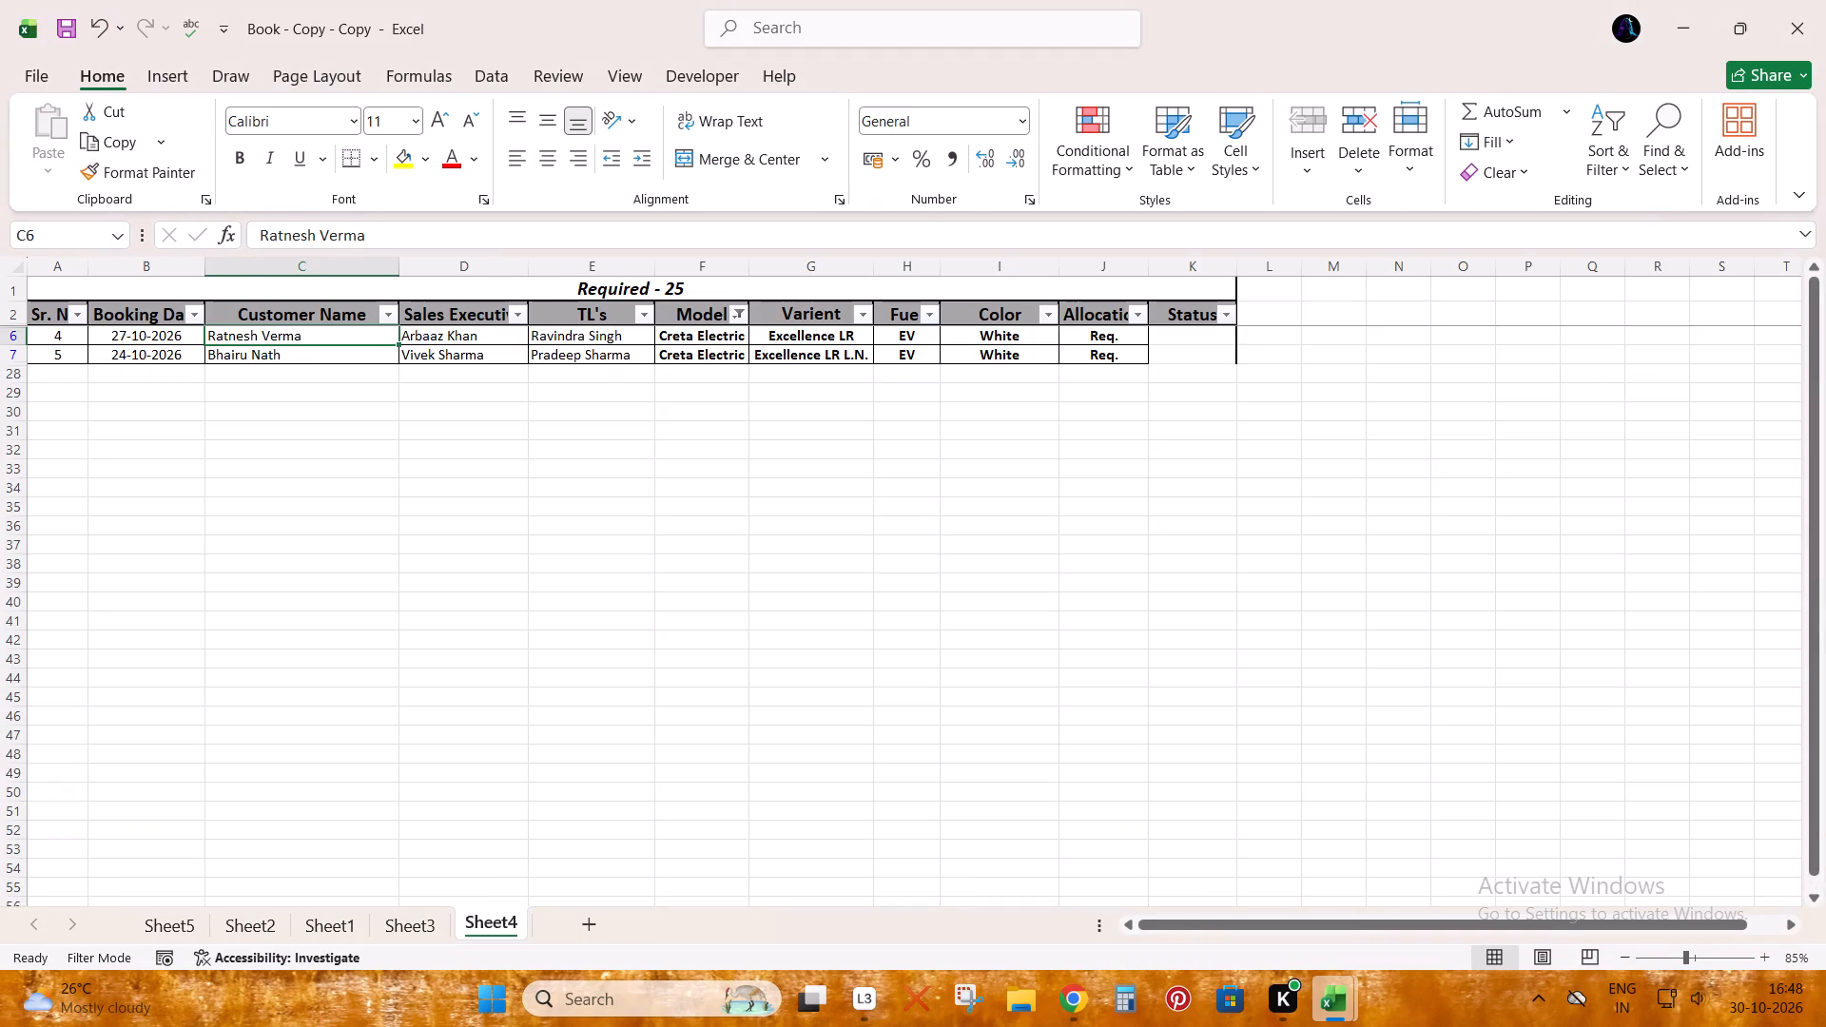
{"action": "left_click", "coordinate": [1825, 0]}
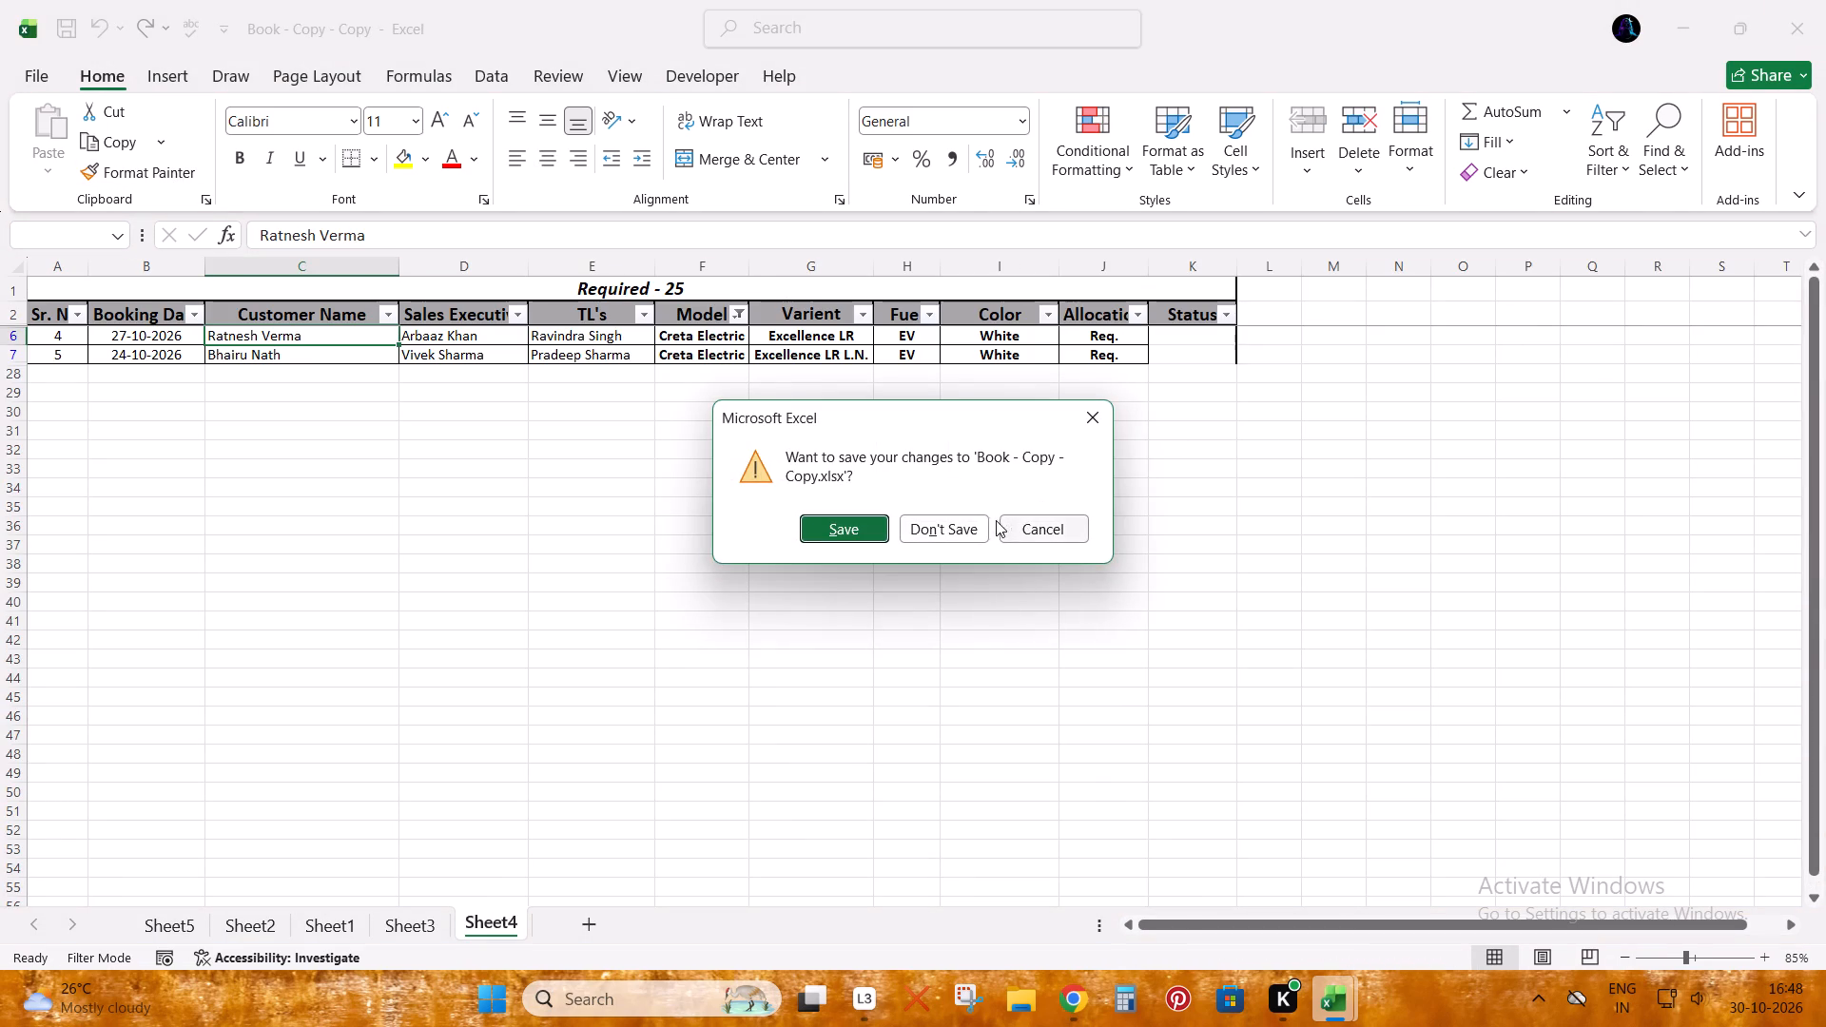
{"action": "left_click", "coordinate": [973, 528]}
Find the customer from OCT'26 ORDER row 44 in the booking list and fill that booking's Allocation cell yellow.
{"action": "scroll", "coordinate": [1489, 479], "scroll_direction": "up", "scroll_amount": 4}
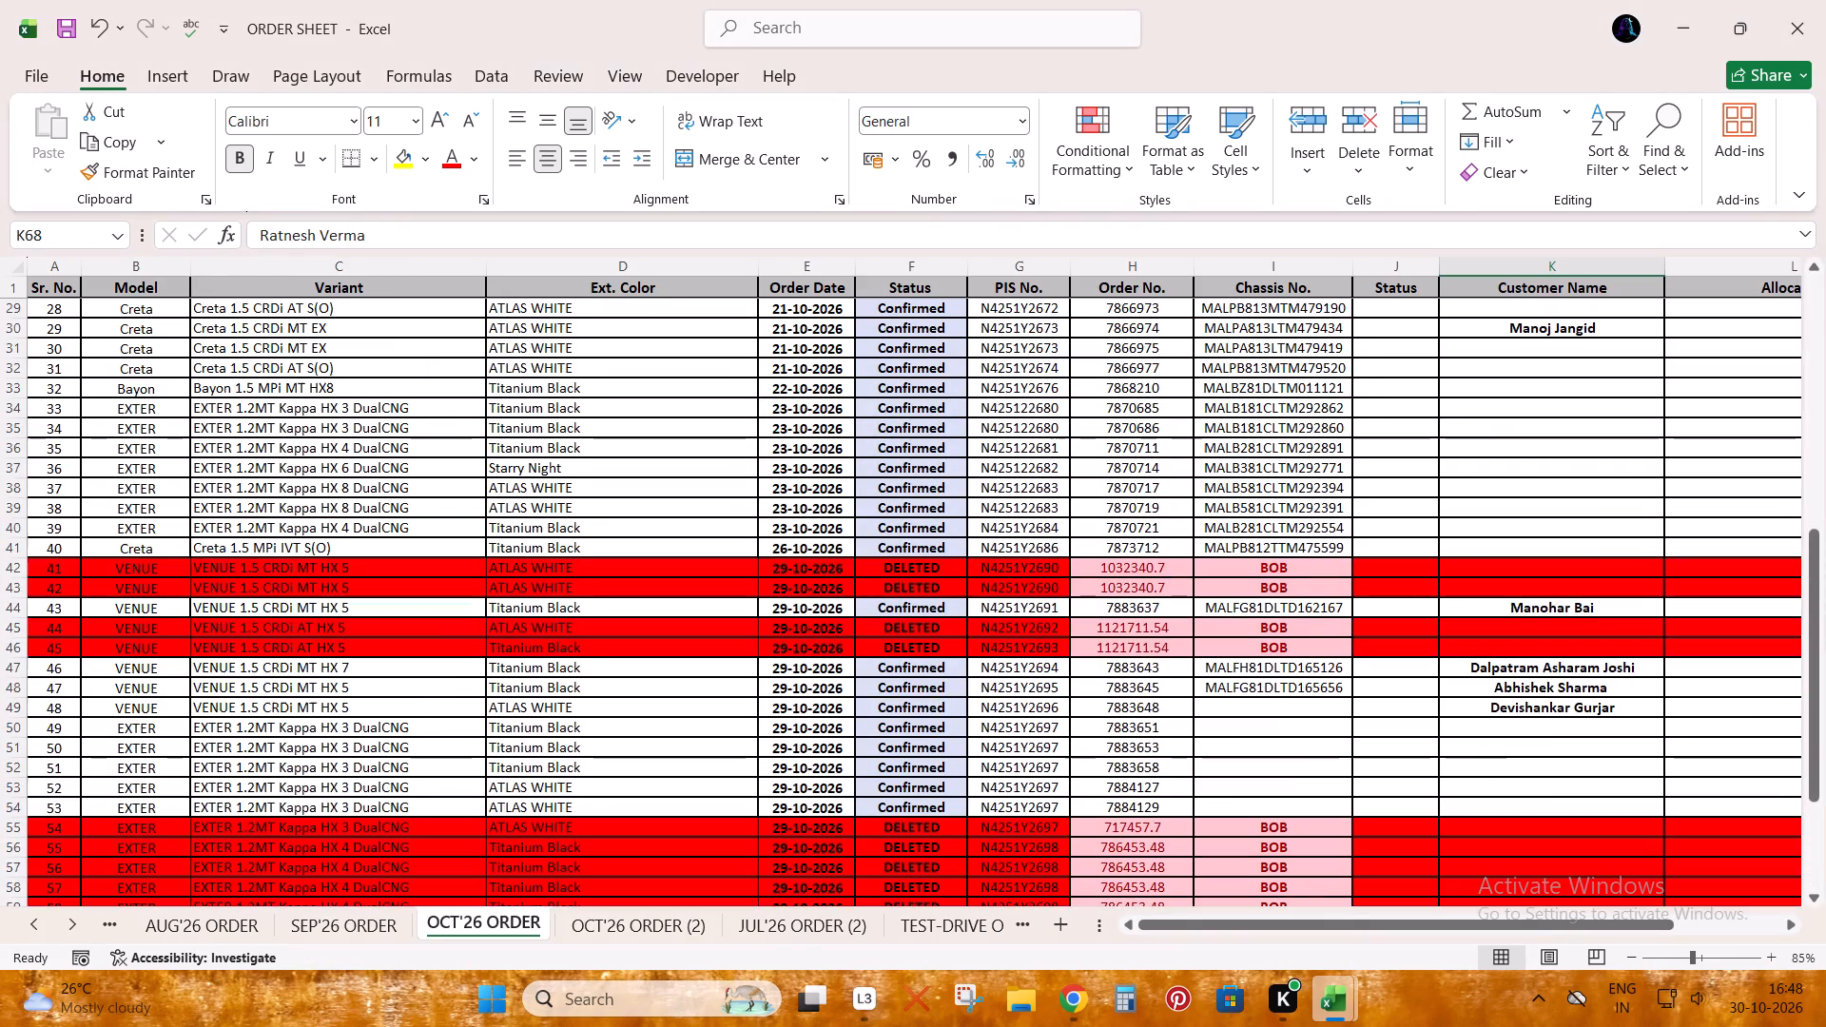
{"action": "scroll", "coordinate": [1492, 478], "scroll_direction": "up", "scroll_amount": 10}
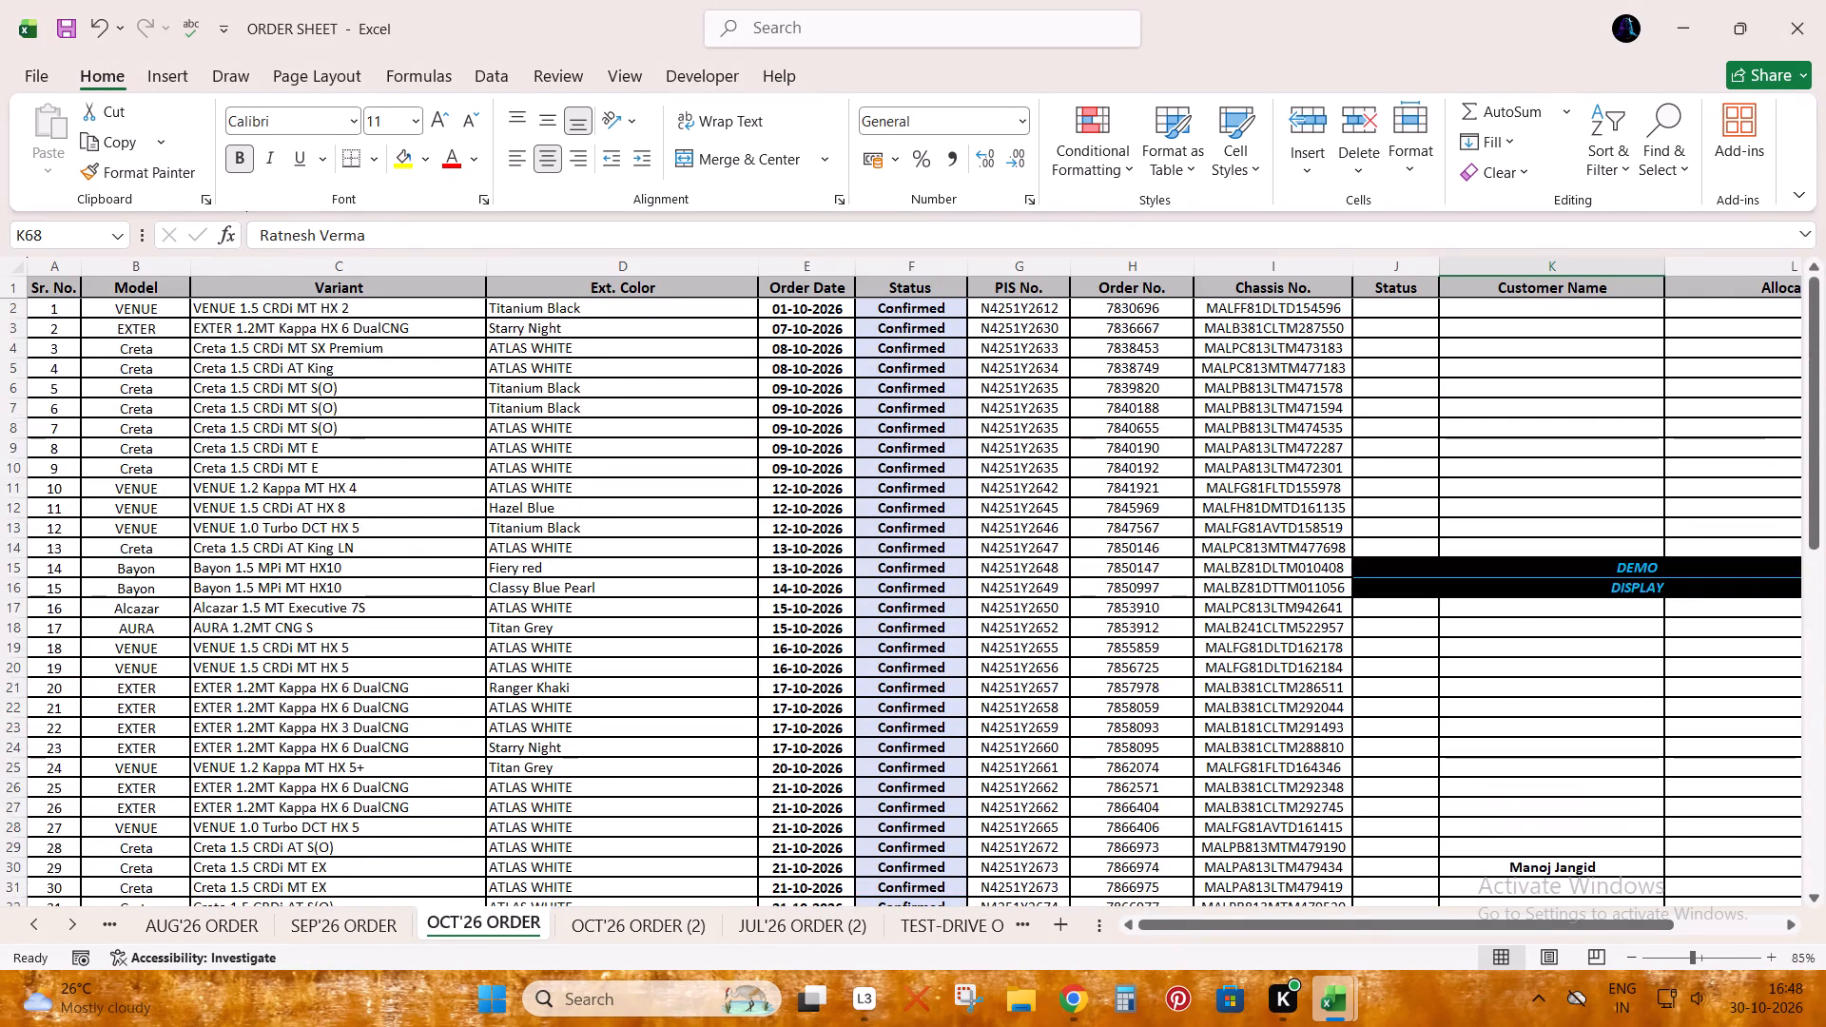
{"action": "scroll", "coordinate": [1530, 495], "scroll_direction": "down", "scroll_amount": 7}
{"action": "scroll", "coordinate": [1513, 678], "scroll_direction": "down", "scroll_amount": 2}
{"action": "left_click", "coordinate": [1519, 610]}
{"action": "key", "text": "ctrl+c"}
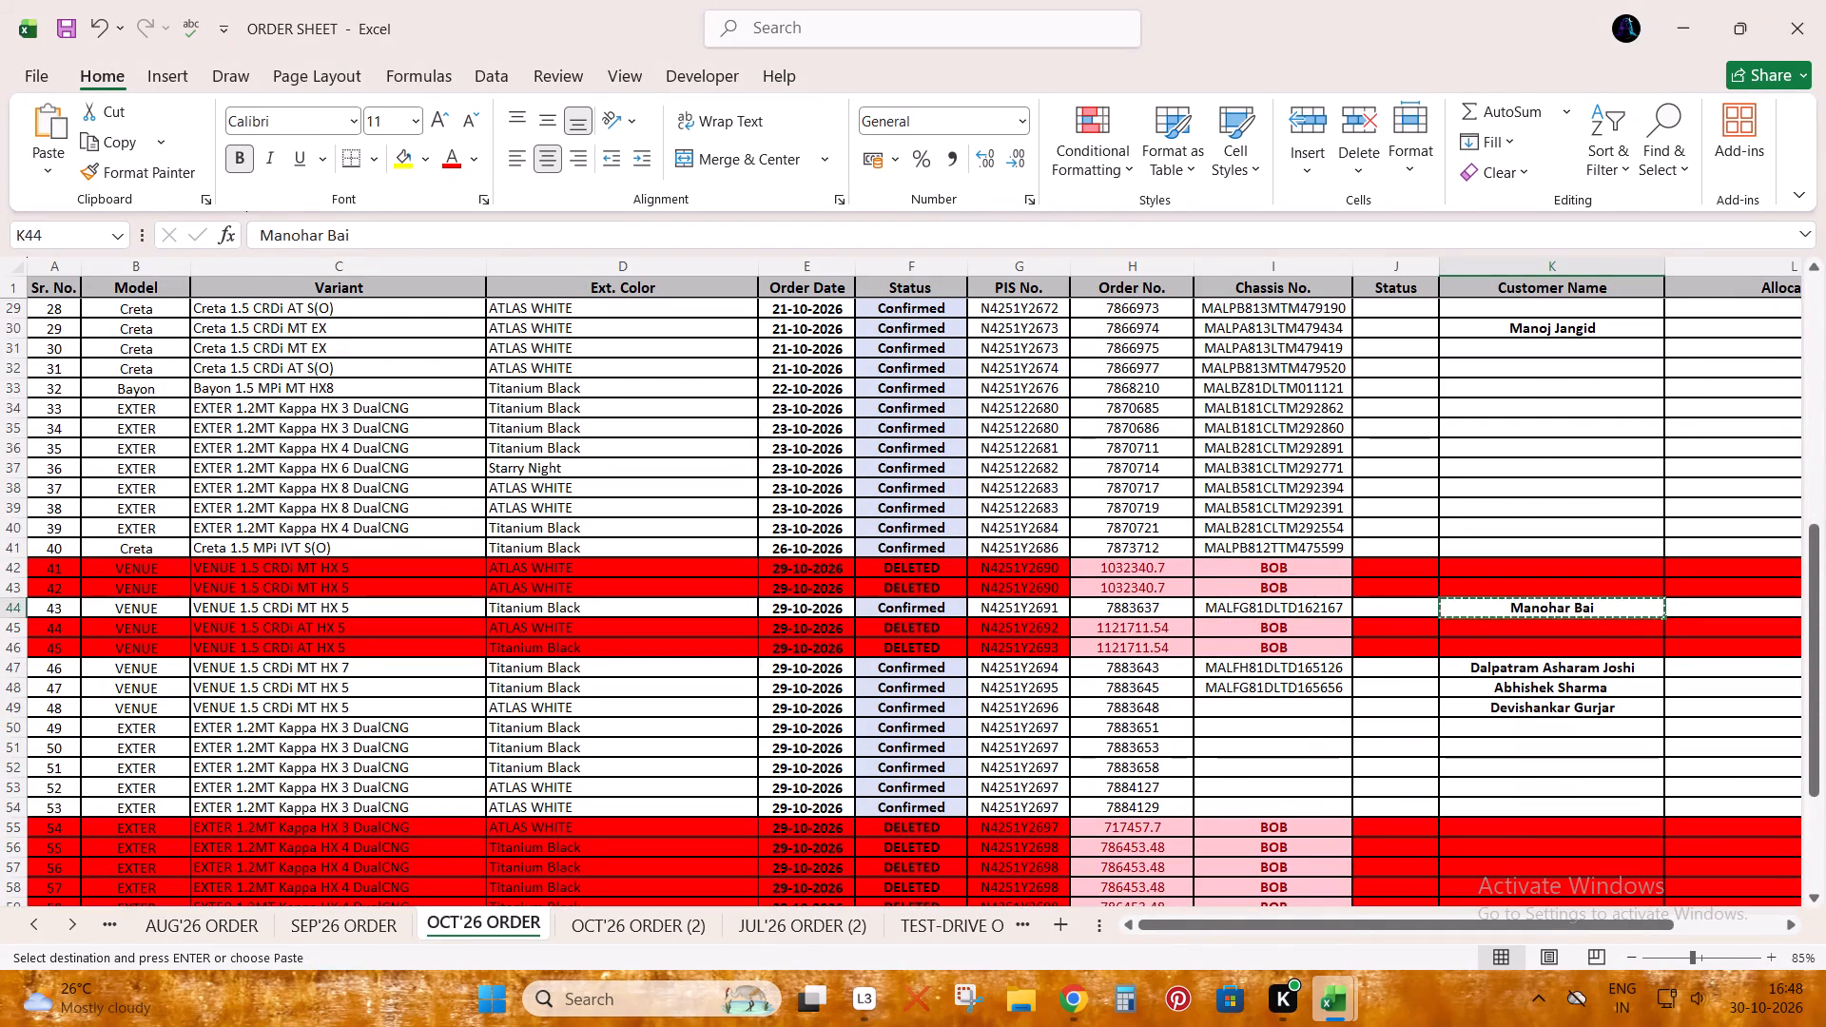
{"action": "key", "text": "alt+Tab"}
{"action": "key", "text": "alt+Tab"}
{"action": "key", "text": "alt+Tab"}
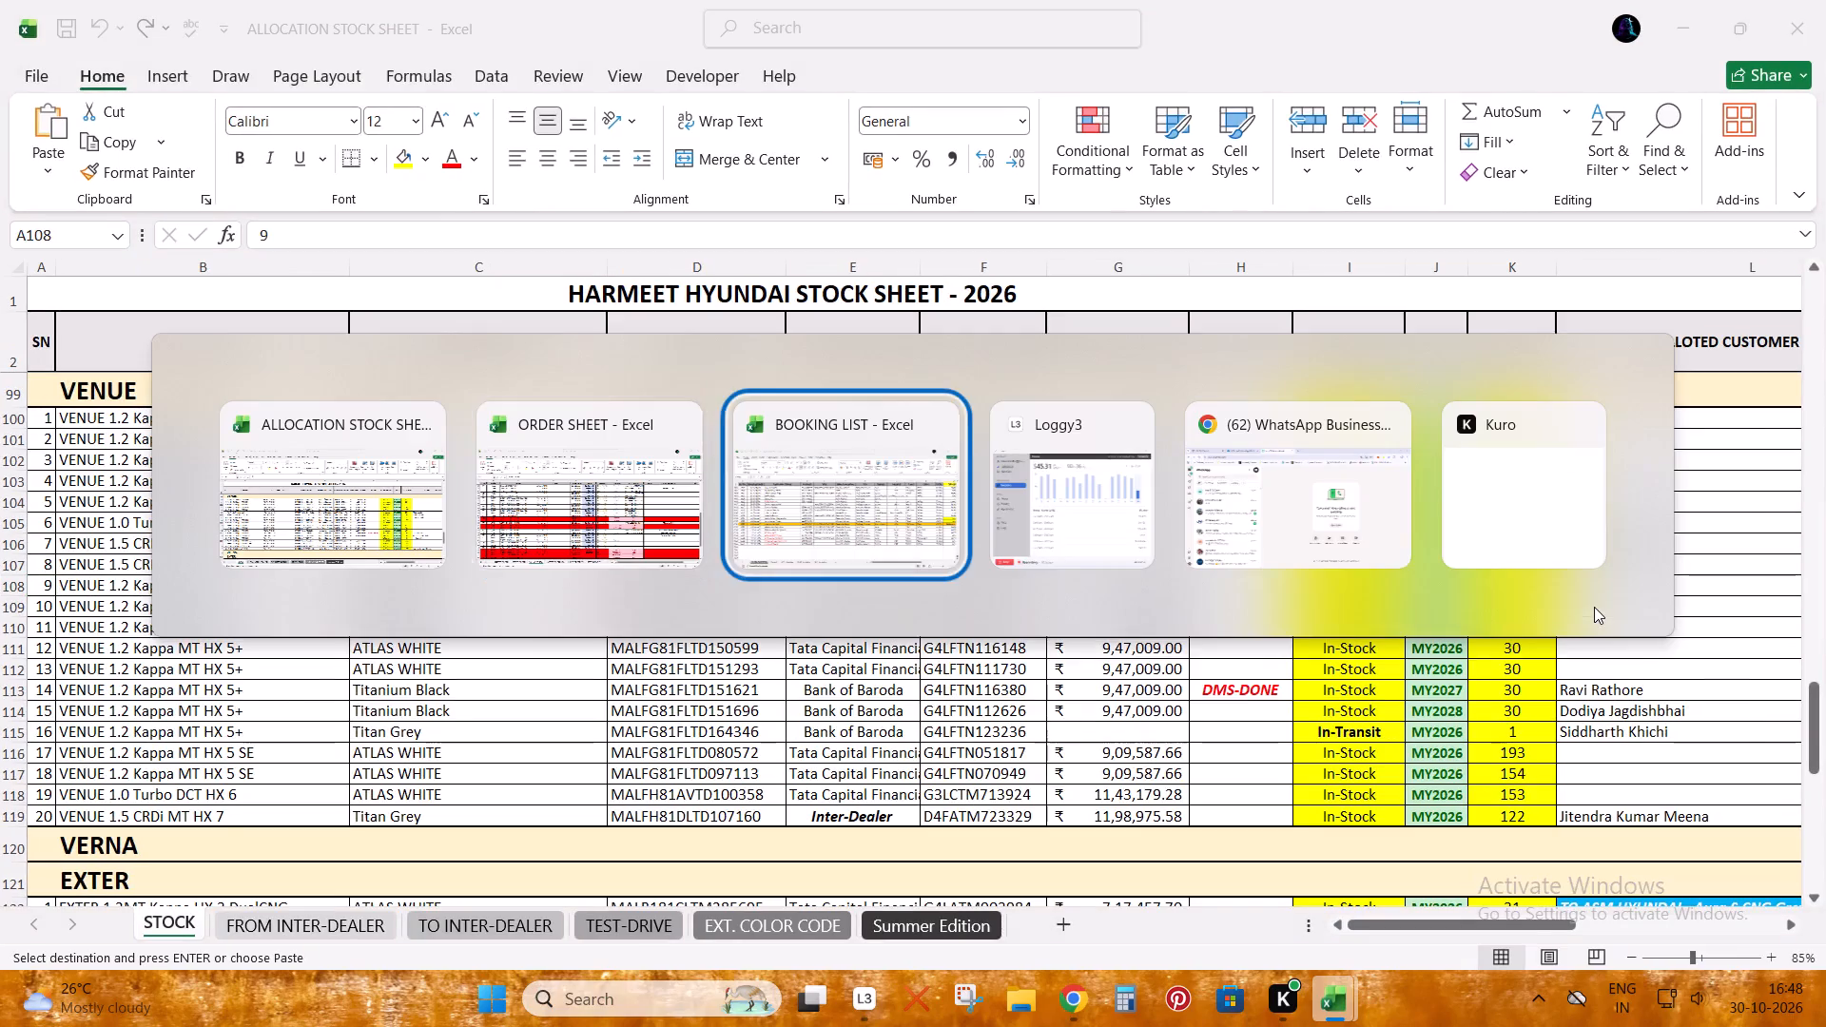
{"action": "key", "text": "Right"}
{"action": "key", "text": "ctrl+f"}
{"action": "key", "text": "ctrl+v"}
{"action": "key", "text": "Return"}
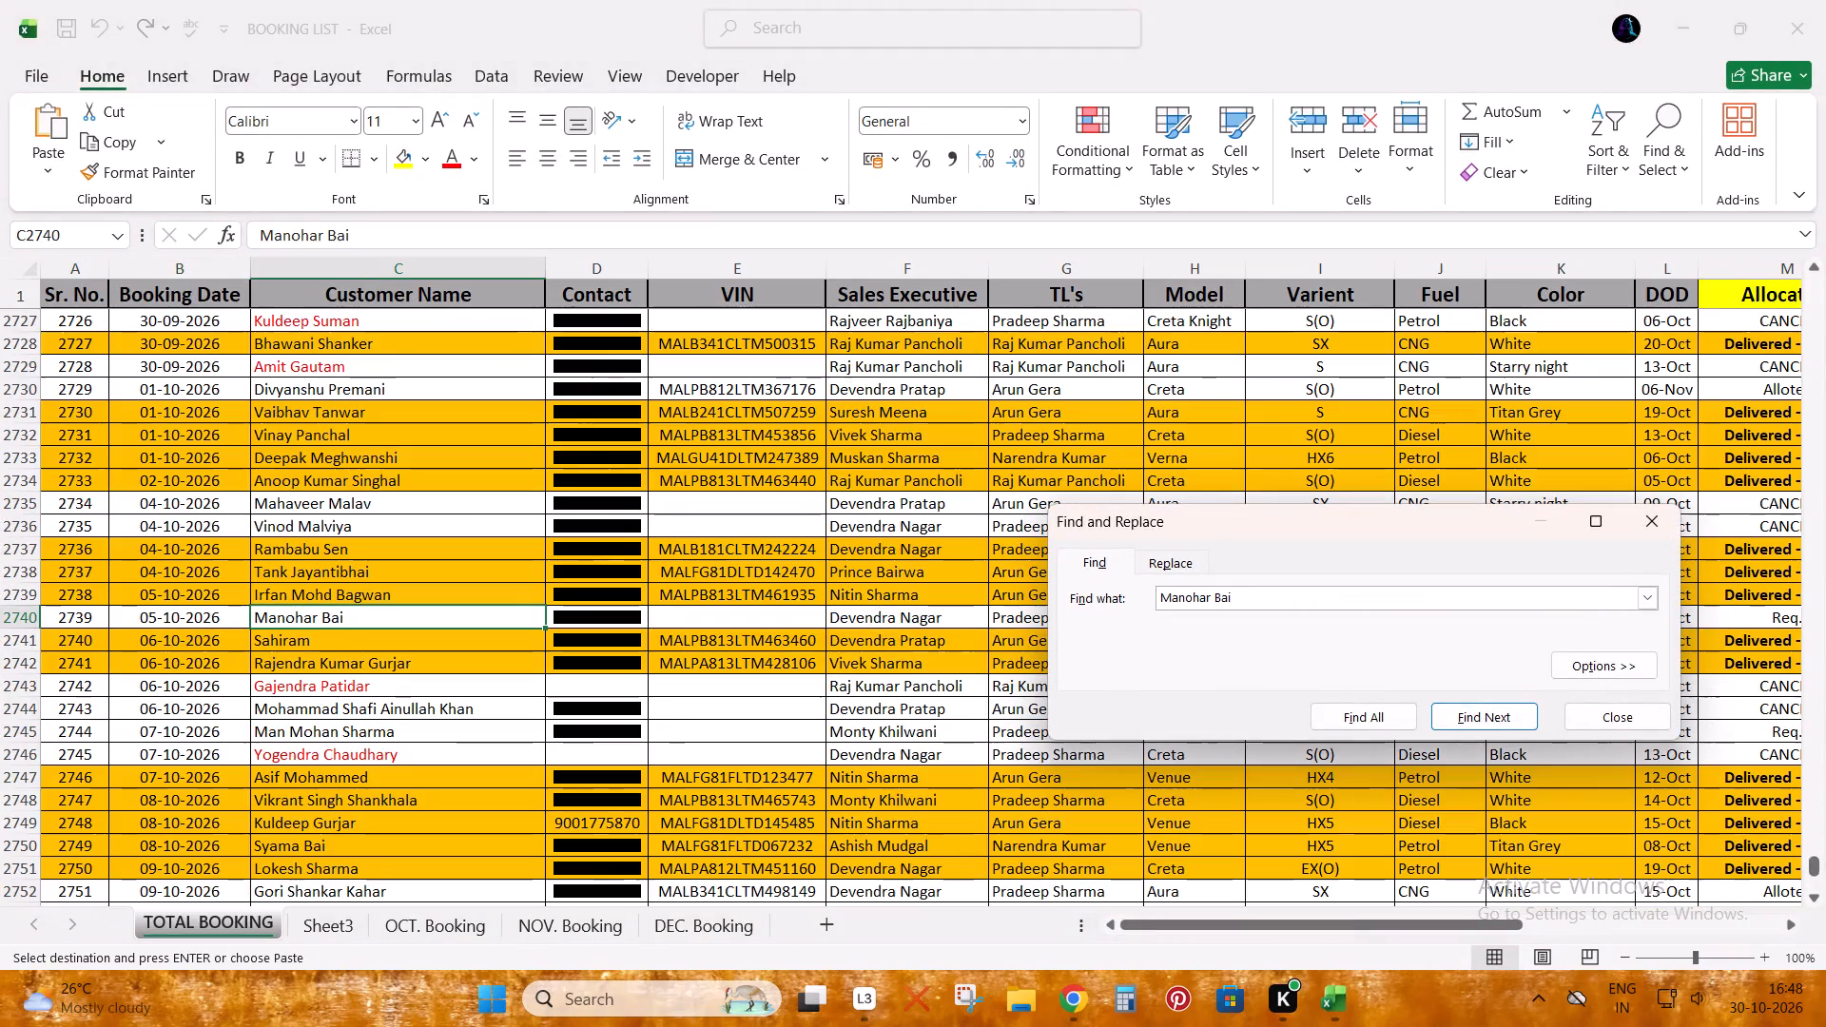
{"action": "key", "text": "Escape"}
{"action": "key", "text": "ctrl+Right"}
{"action": "key", "text": "ctrl+Right"}
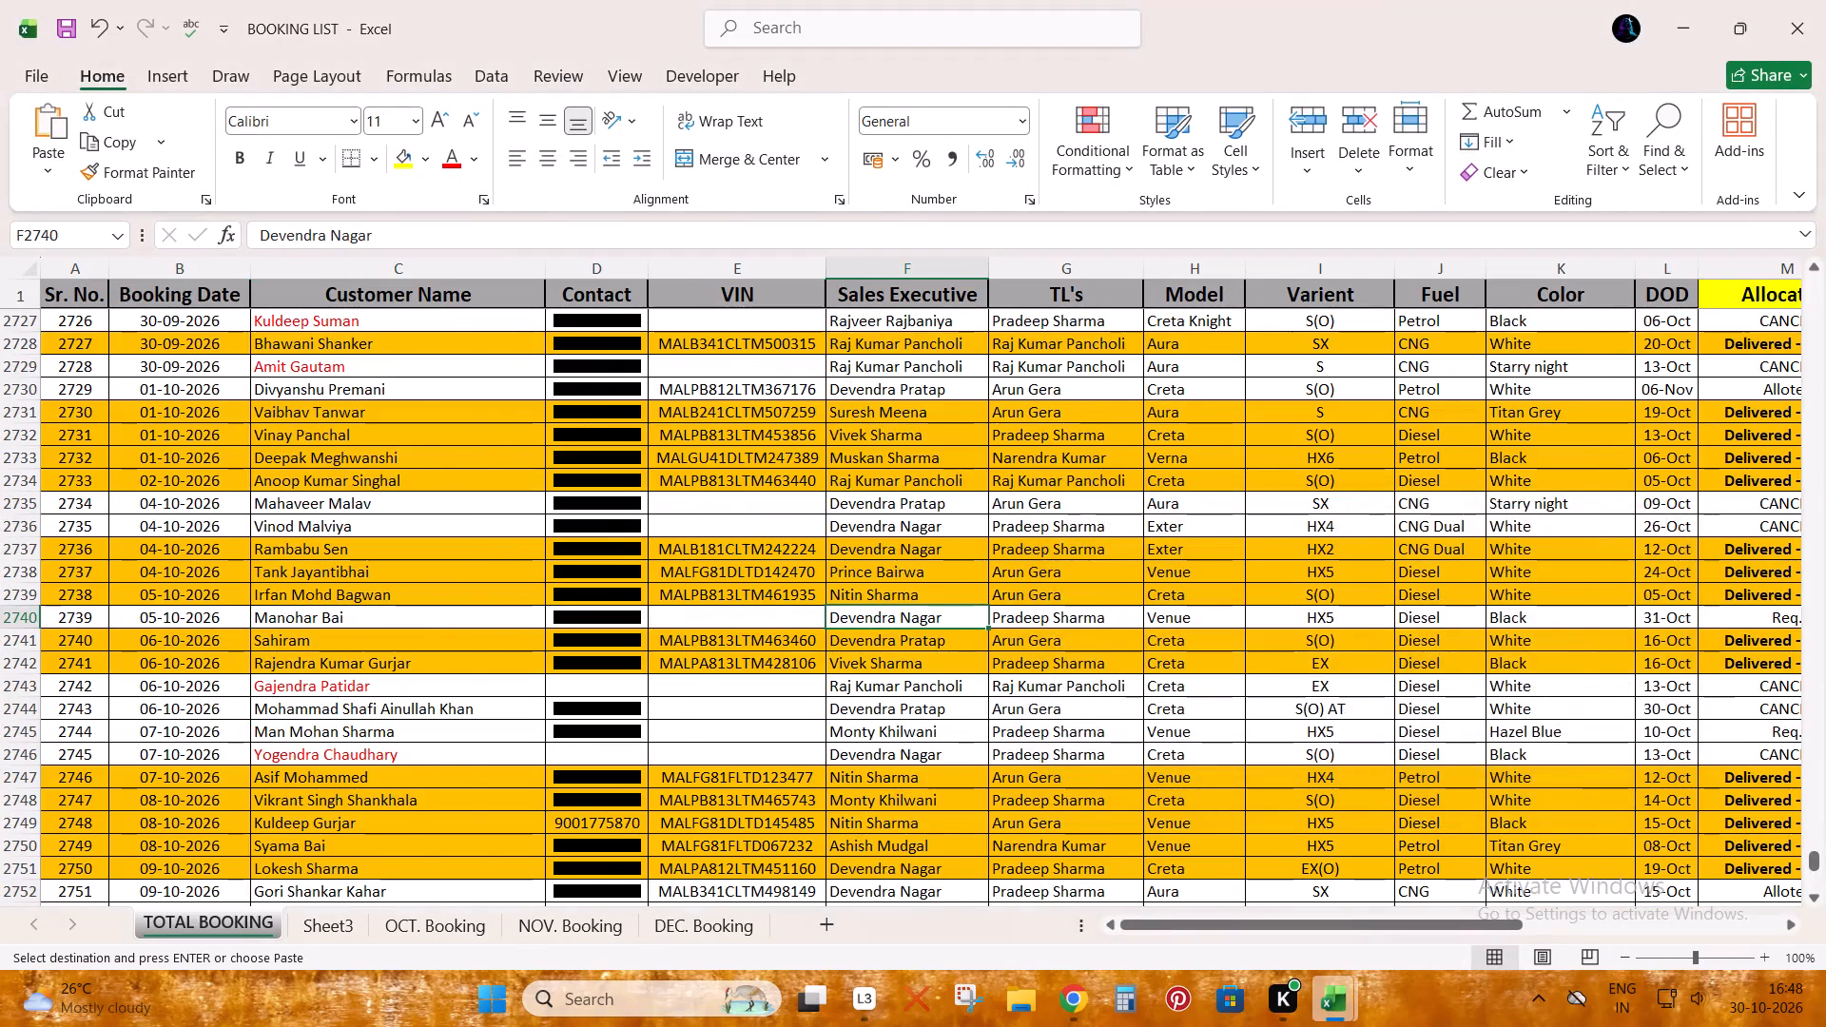
{"action": "key", "text": "ctrl+Right"}
{"action": "left_click", "coordinate": [394, 164]}
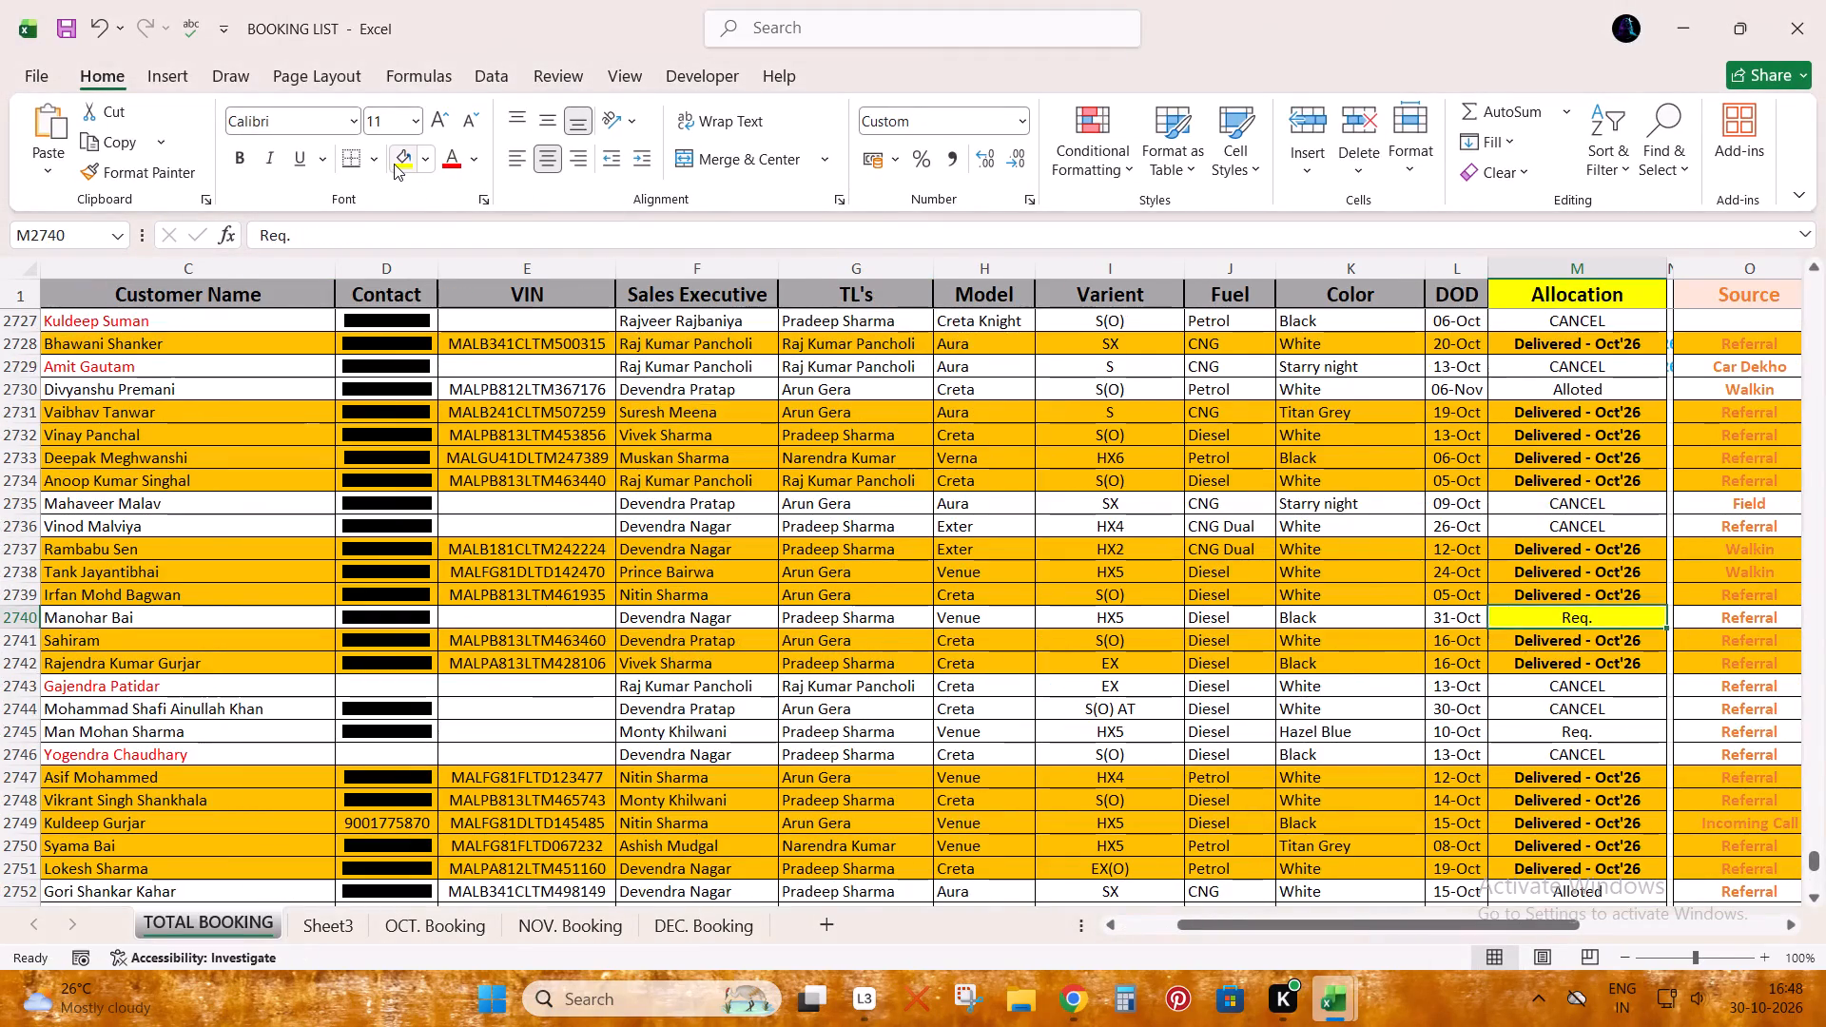
Find the customer from order row 47, the black Venue HX 7, in TOTAL BOOKING and fill their Allocation cell yellow.
{"action": "key", "text": "alt+Tab"}
{"action": "key", "text": "alt+Tab"}
{"action": "key", "text": "alt+Tab"}
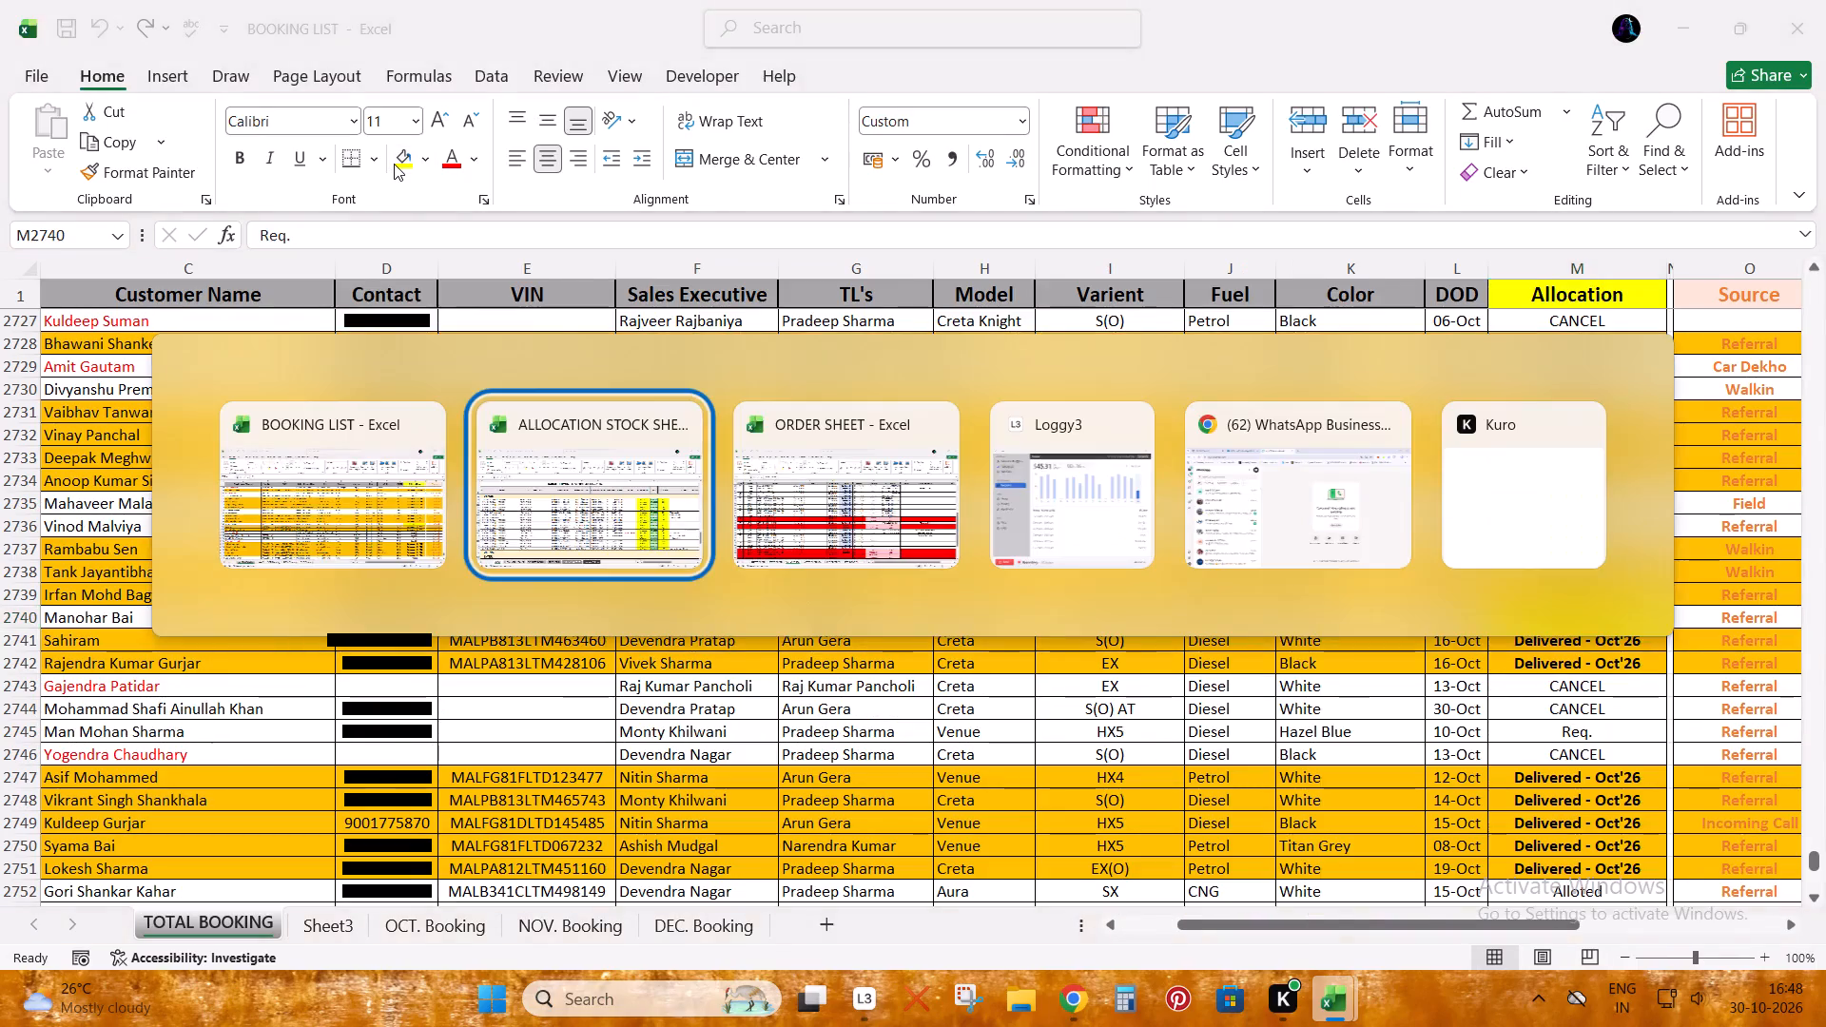
{"action": "key", "text": "alt+Tab"}
{"action": "key", "text": "Down"}
{"action": "key", "text": "Down"}
{"action": "key", "text": "Down"}
{"action": "key", "text": "ctrl+c"}
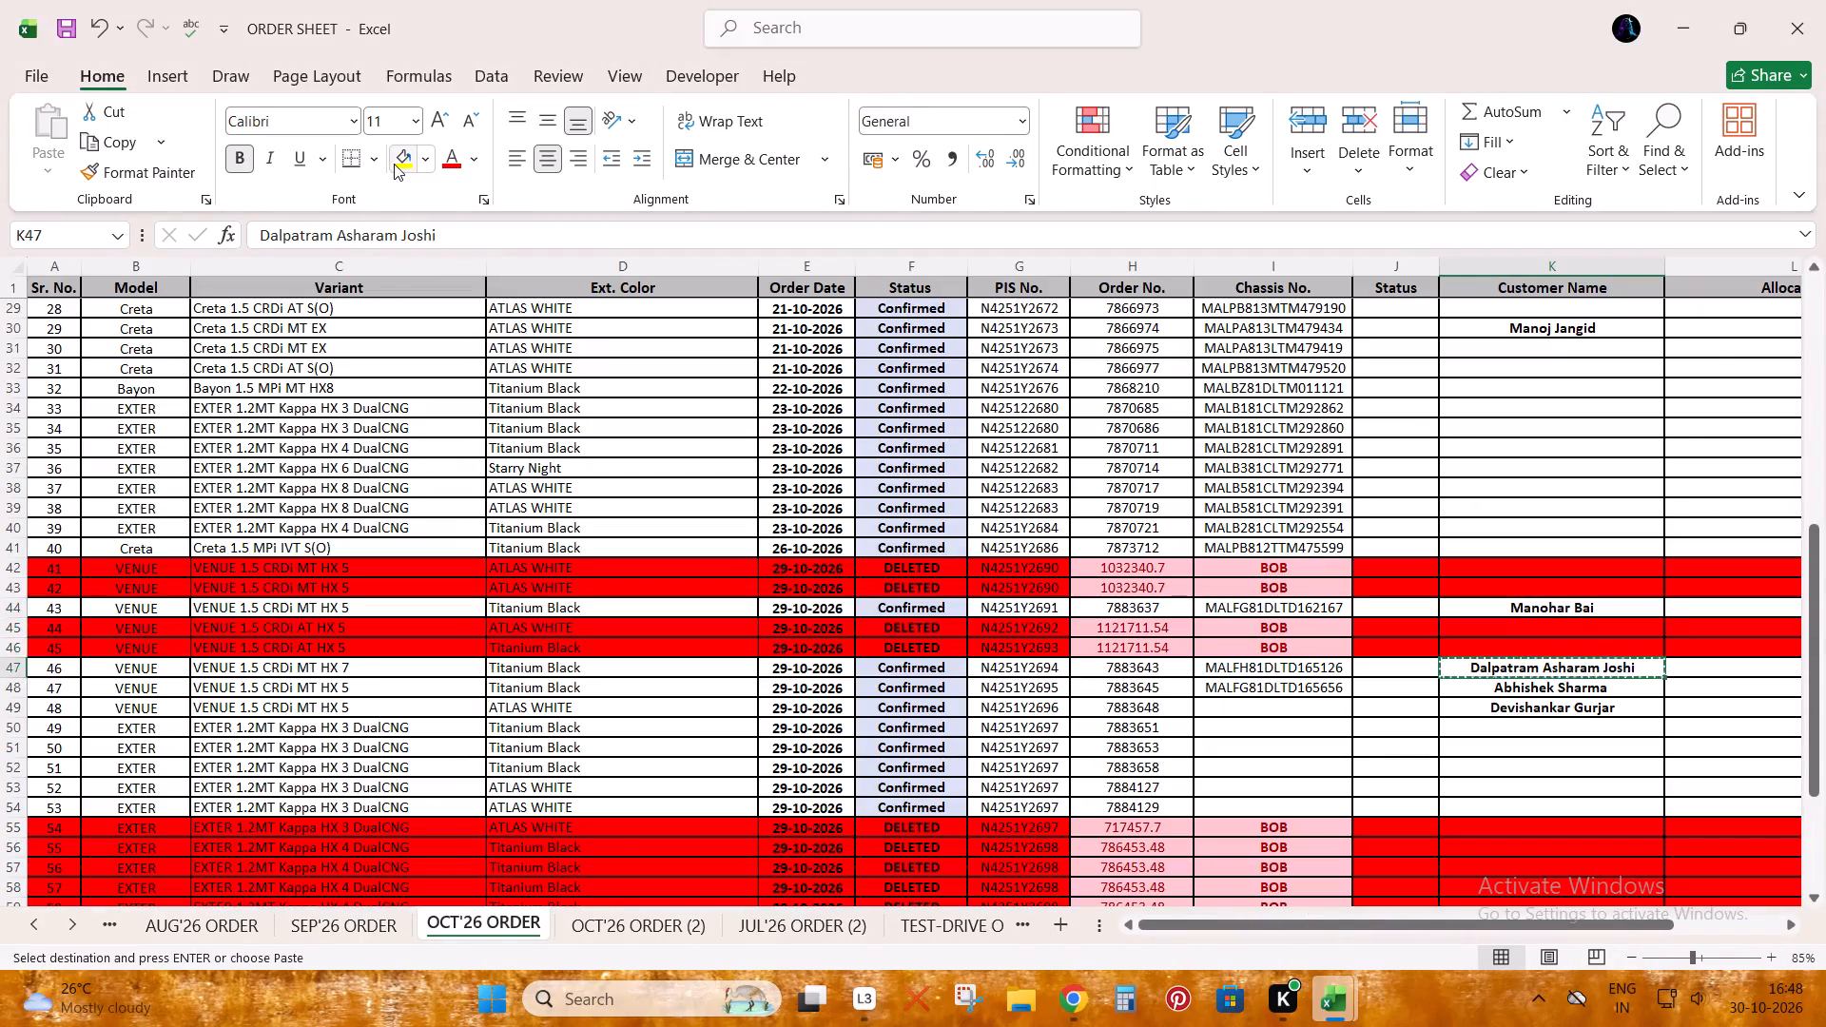
{"action": "key", "text": "alt+Tab"}
{"action": "key", "text": "Right"}
{"action": "key", "text": "ctrl+f"}
{"action": "key", "text": "ctrl+v"}
{"action": "key", "text": "Return"}
{"action": "key", "text": "Escape"}
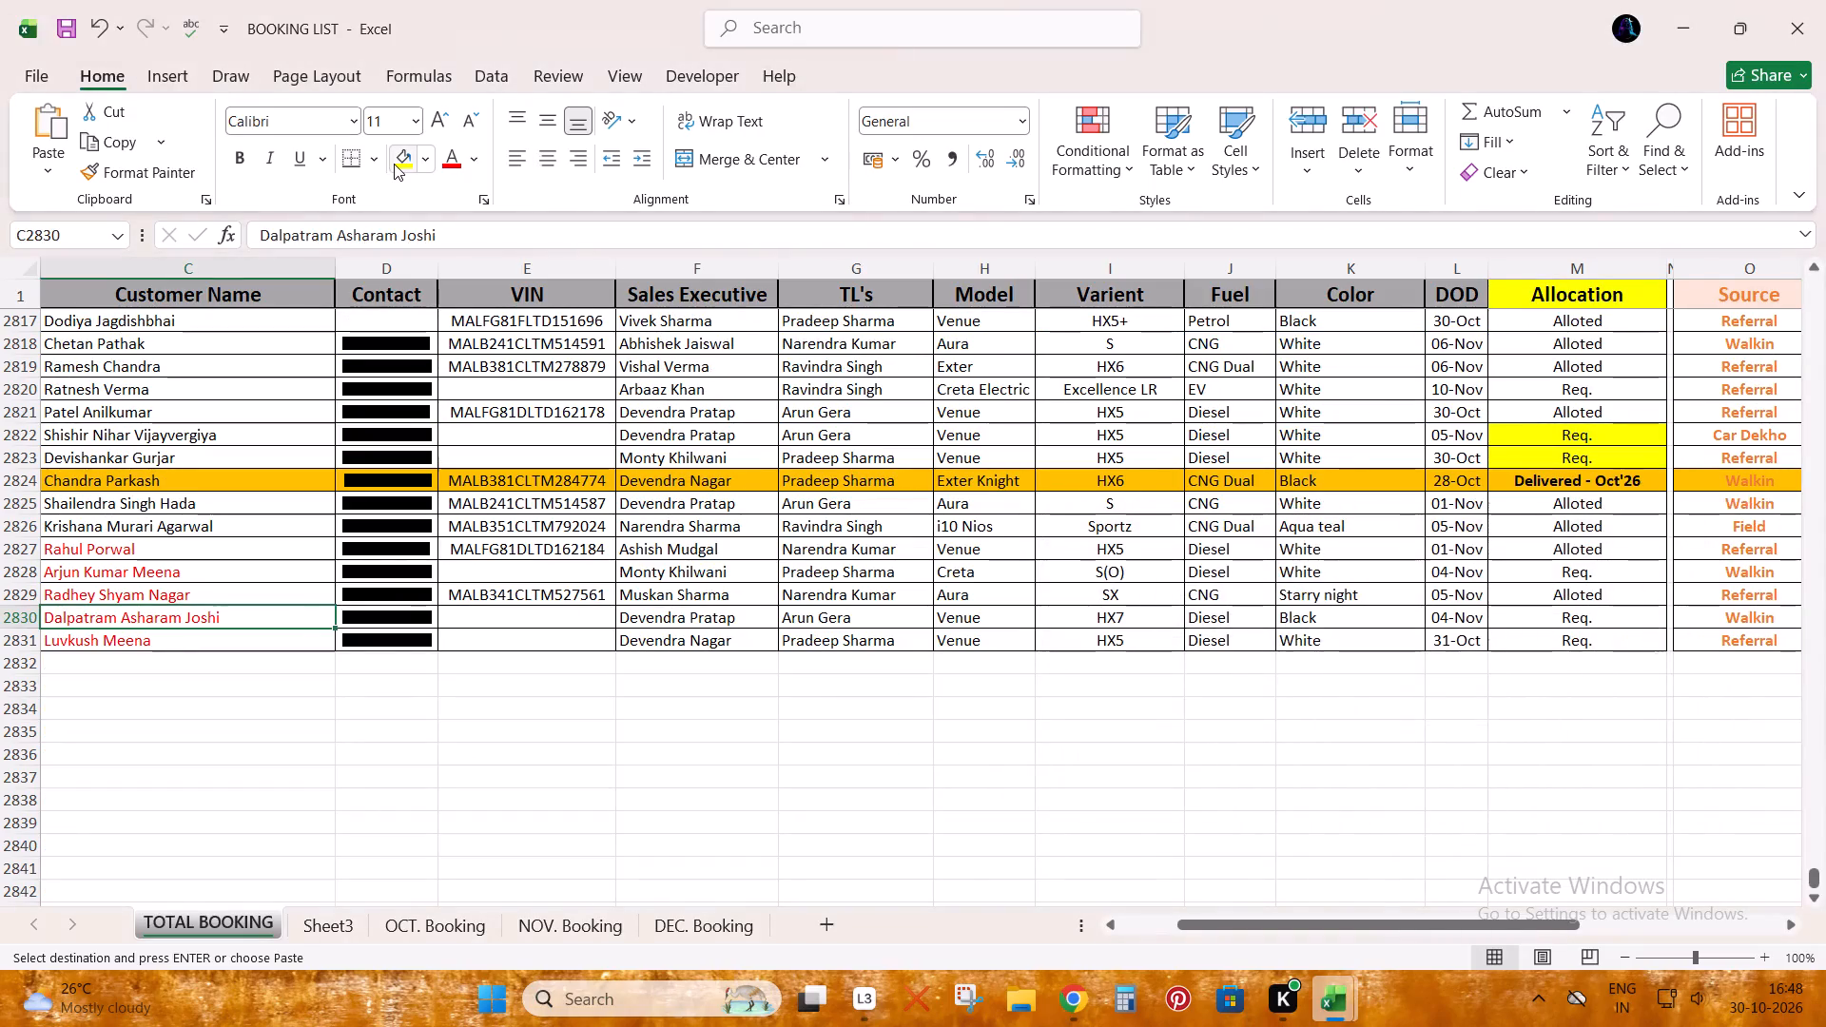
{"action": "key", "text": "ctrl+Right"}
{"action": "key", "text": "ctrl+Right"}
{"action": "key", "text": "ctrl+Right"}
{"action": "left_click", "coordinate": [394, 164]}
Find the customer from order row 48, the black Venue HX 5, in TOTAL BOOKING and fill their Allocation cell yellow.
{"action": "key", "text": "alt+Tab"}
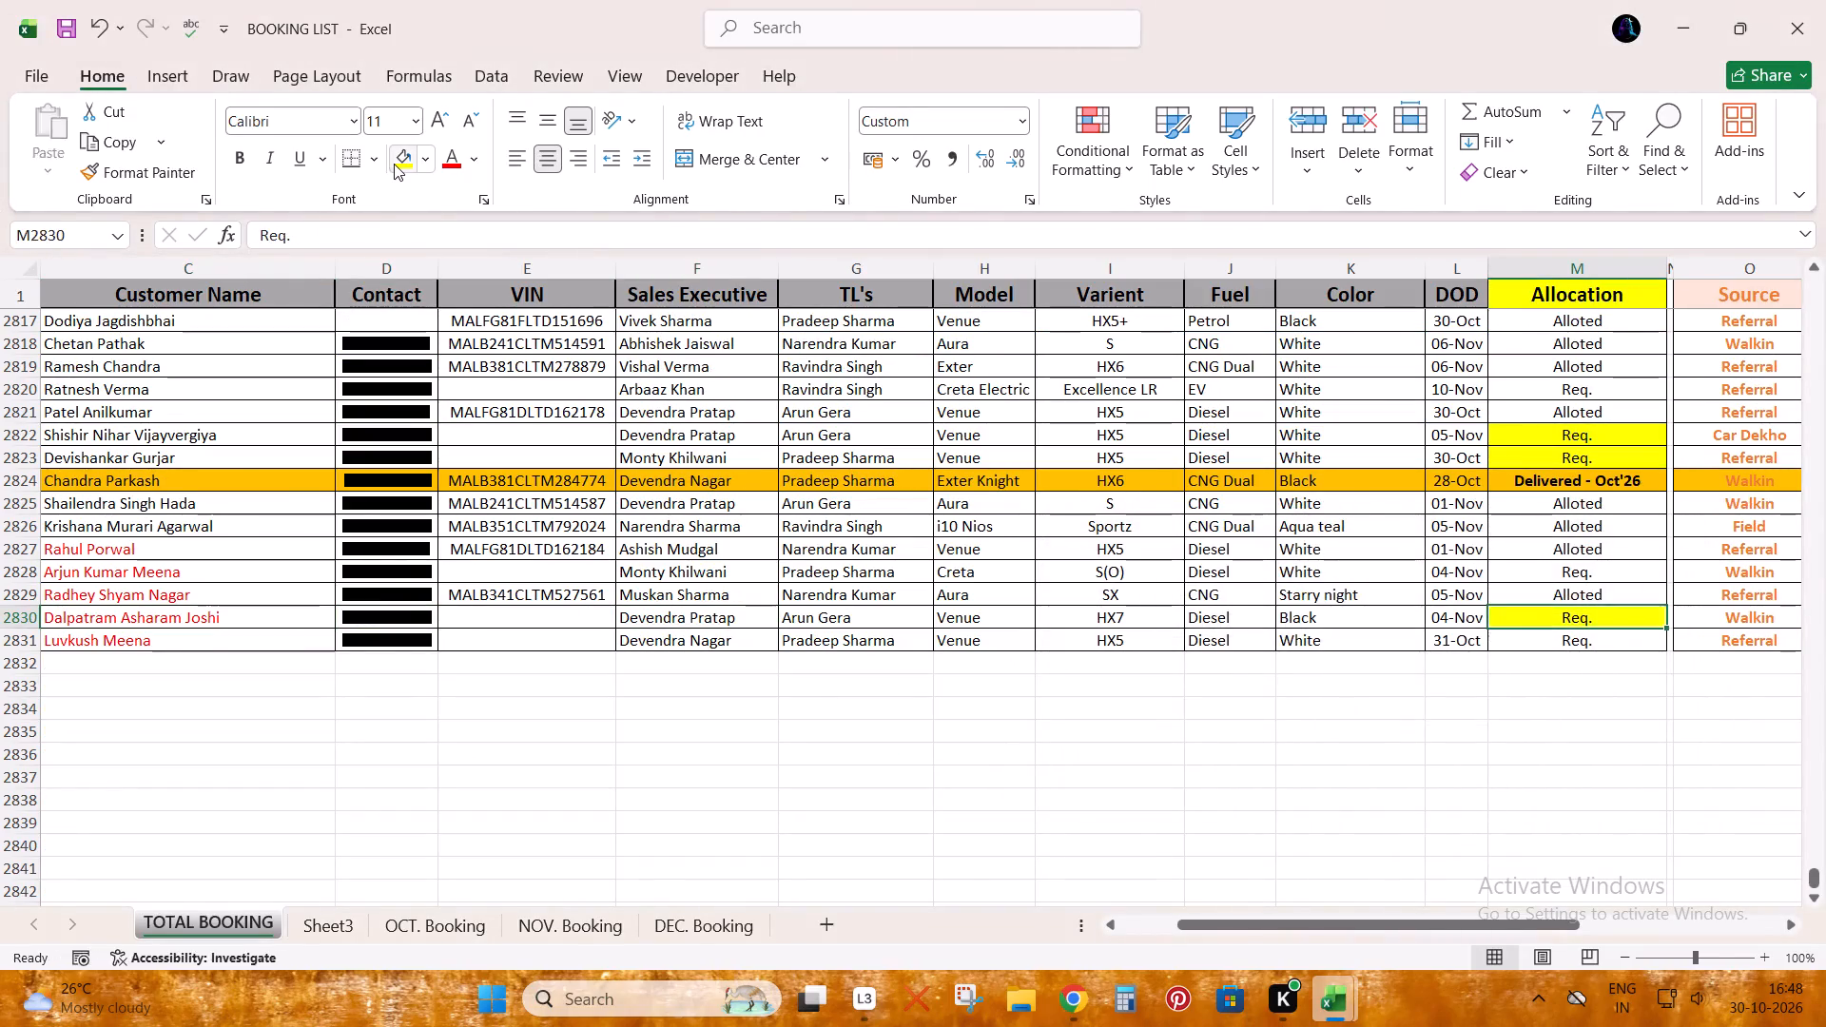
{"action": "key", "text": "Down"}
{"action": "key", "text": "ctrl+c"}
{"action": "key", "text": "alt+Tab"}
{"action": "key", "text": "Right"}
{"action": "key", "text": "ctrl+f"}
{"action": "key", "text": "ctrl+v"}
{"action": "key", "text": "Return"}
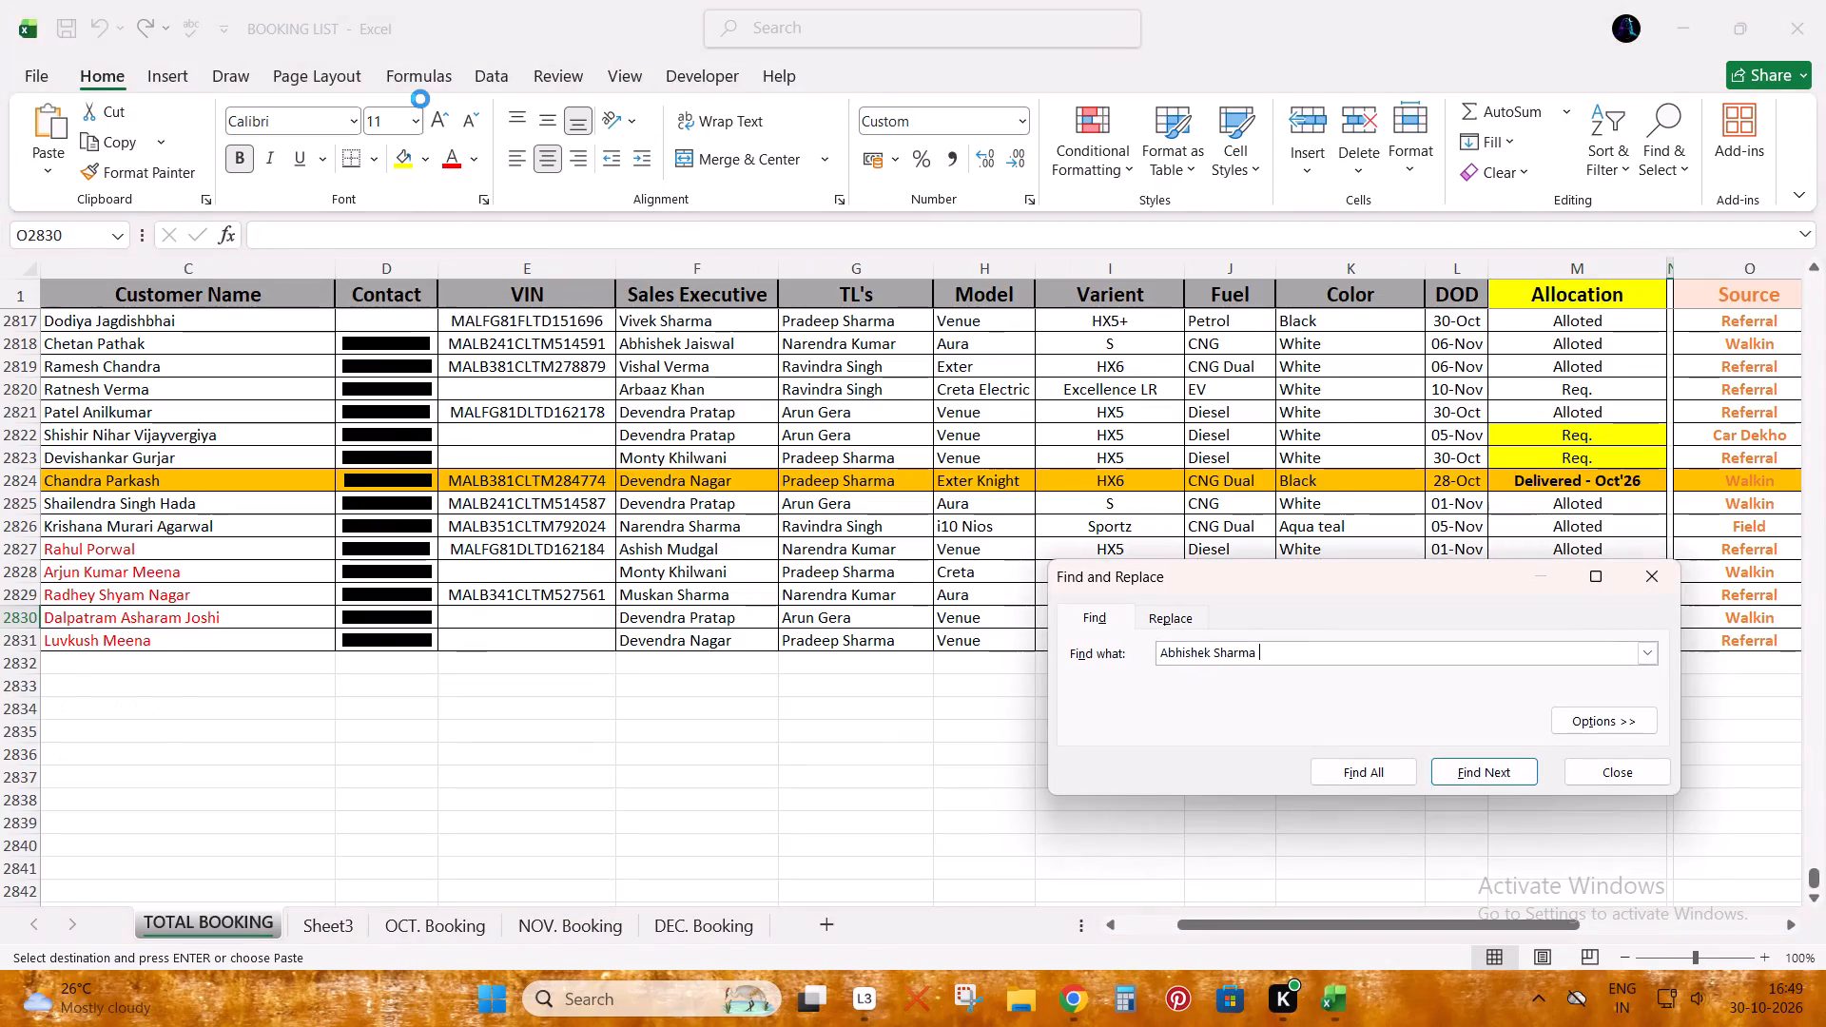
{"action": "key", "text": "Escape"}
{"action": "key", "text": "ctrl+Right"}
{"action": "key", "text": "ctrl+Right"}
{"action": "key", "text": "ctrl+Right"}
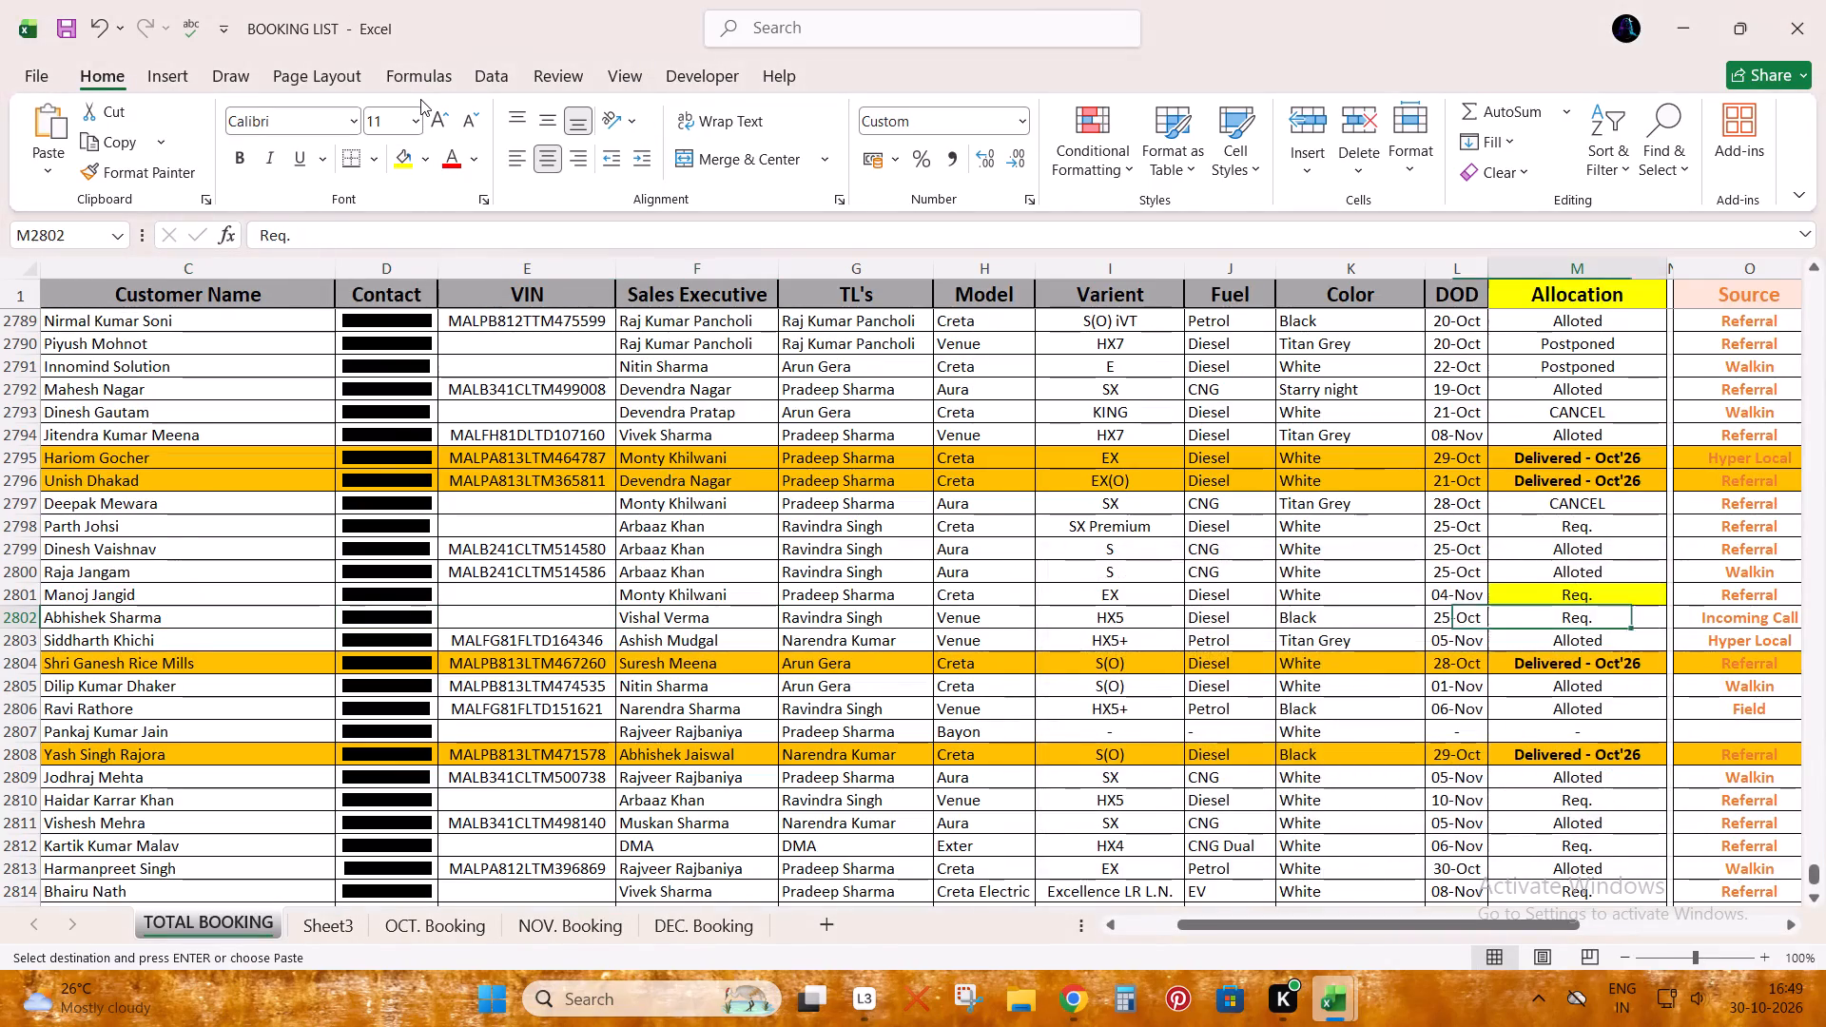
{"action": "left_click", "coordinate": [401, 157]}
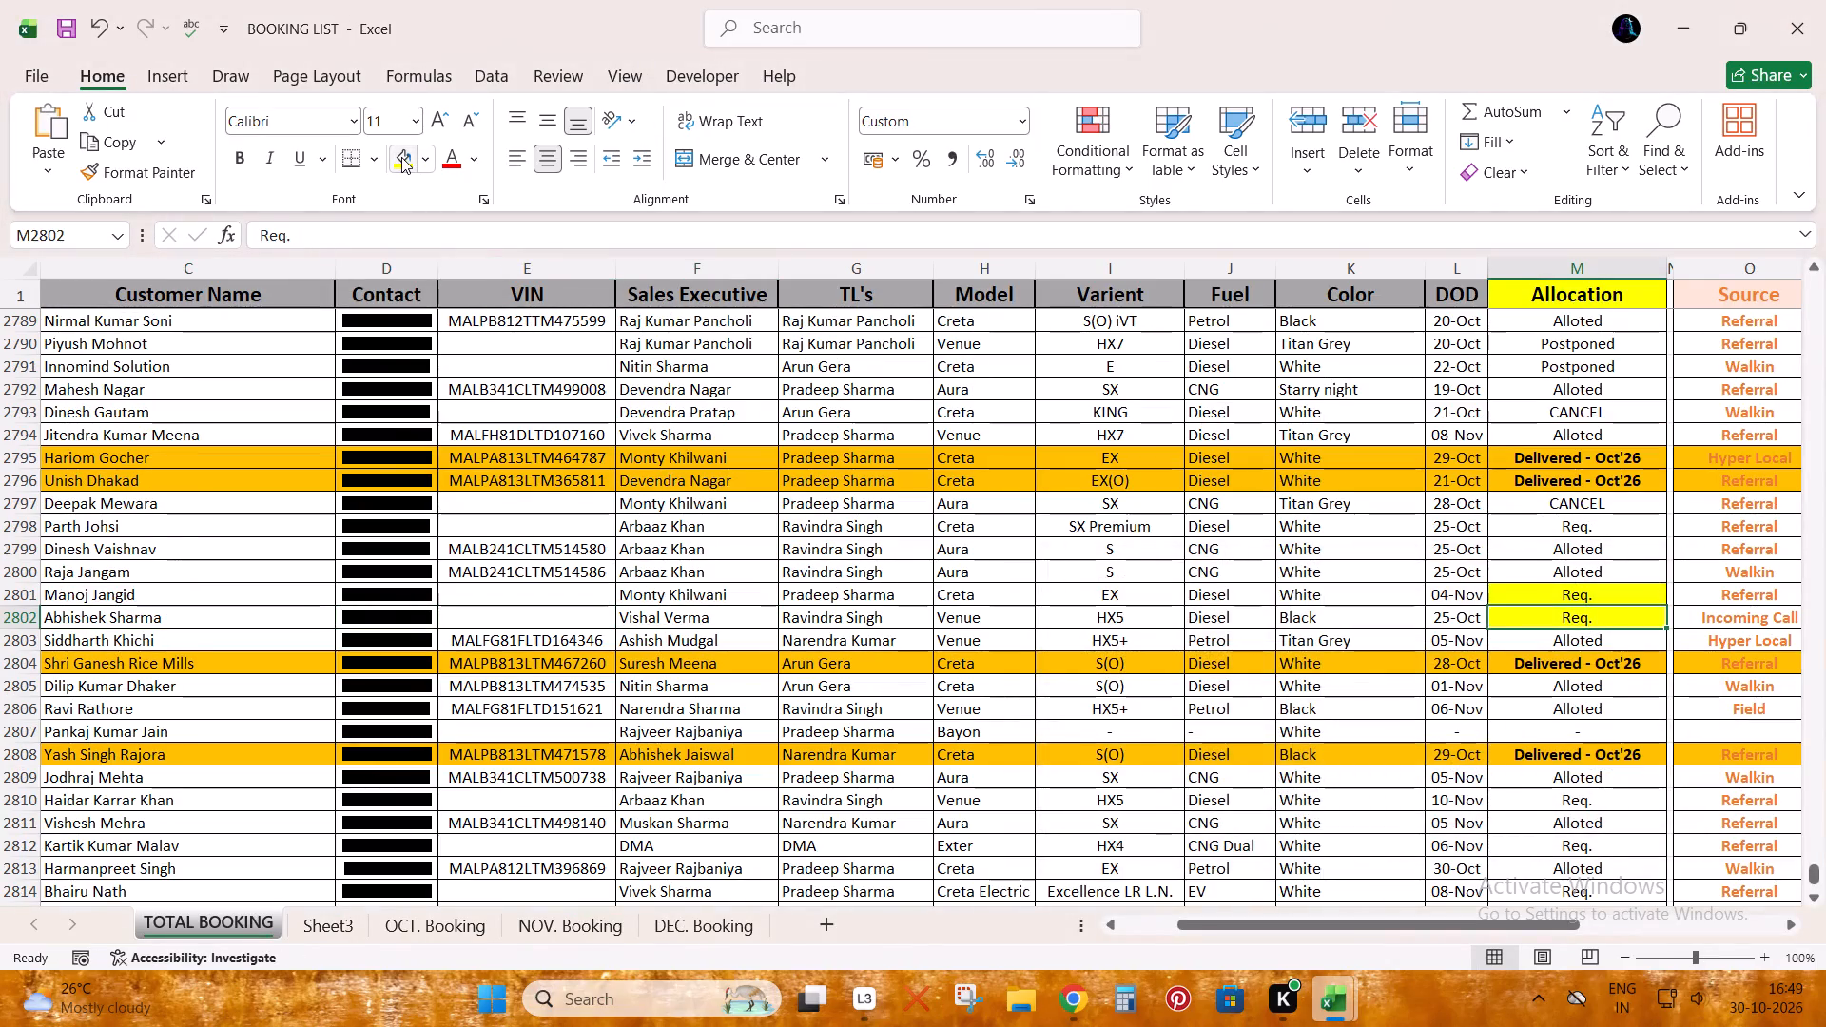
Look up the customer from order row 49 in TOTAL BOOKING to check the highlighting of their Allocation cell.
{"action": "key", "text": "alt+Tab"}
{"action": "key", "text": "Down"}
{"action": "key", "text": "ctrl+c"}
{"action": "key", "text": "alt+Tab"}
{"action": "key", "text": "Right"}
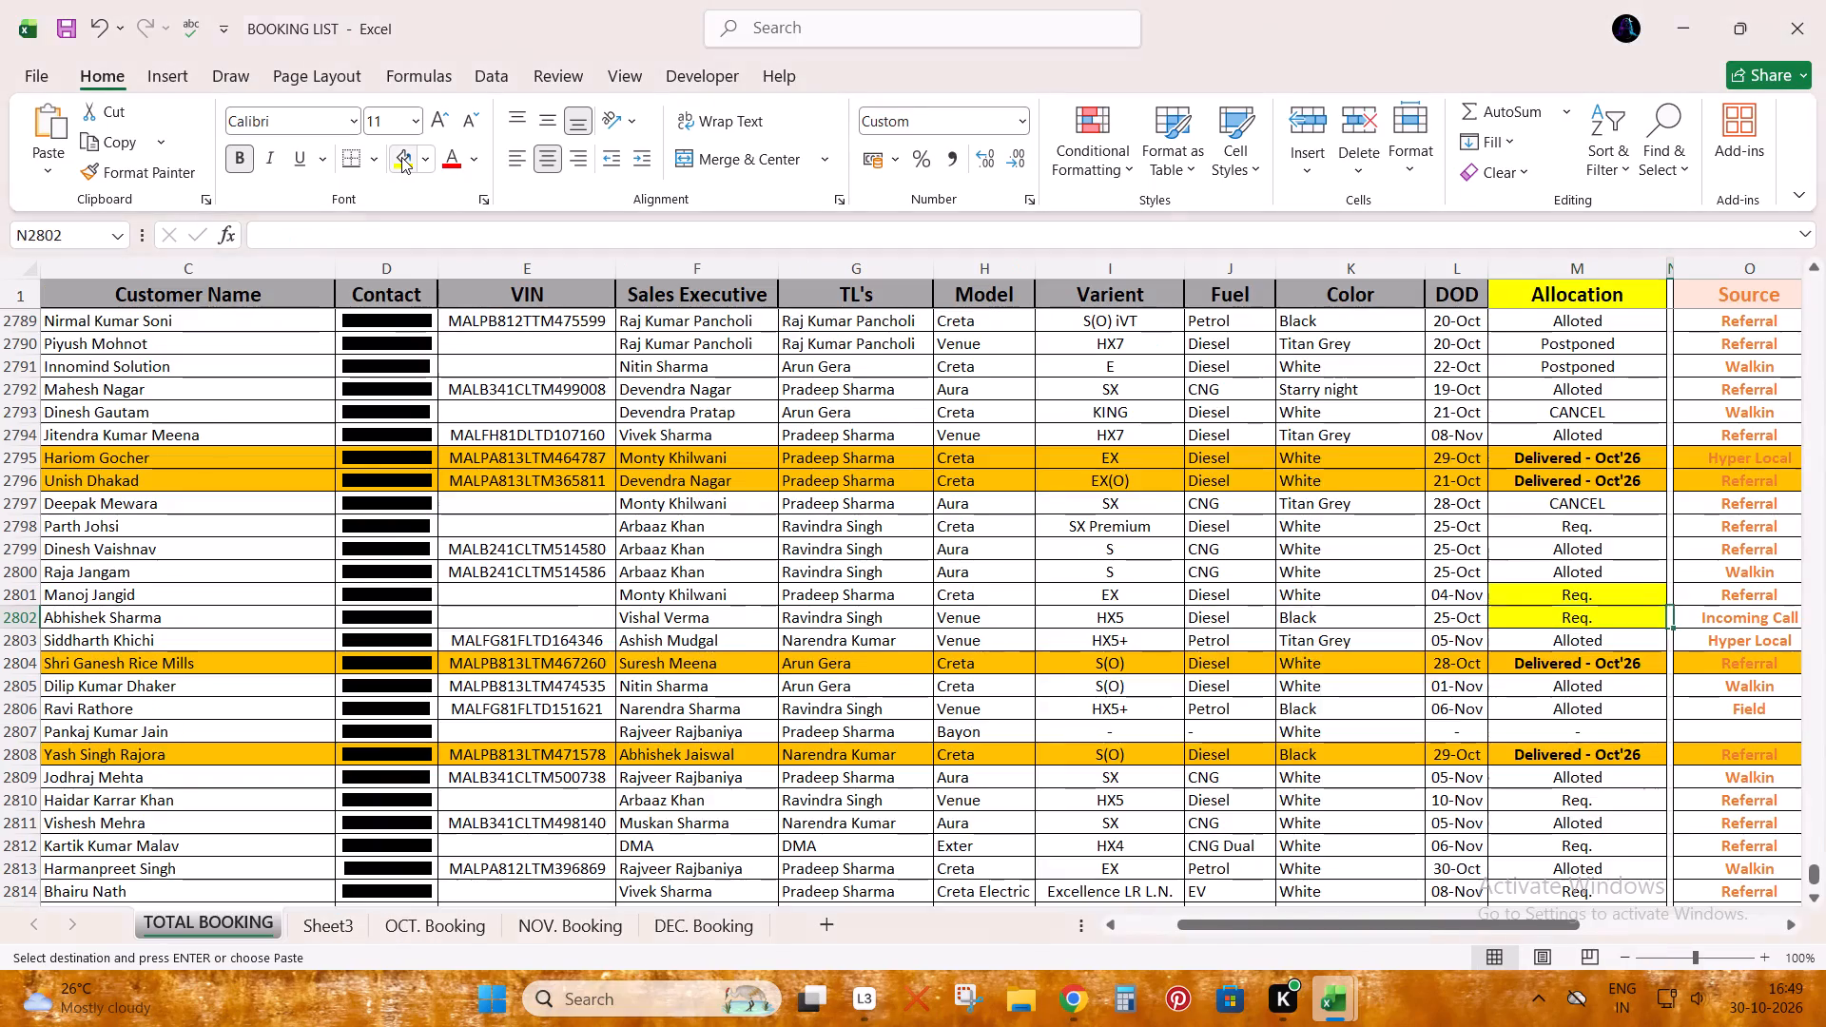
{"action": "key", "text": "ctrl+f"}
{"action": "key", "text": "ctrl+v"}
{"action": "key", "text": "Return"}
{"action": "key", "text": "Return"}
{"action": "key", "text": "Escape"}
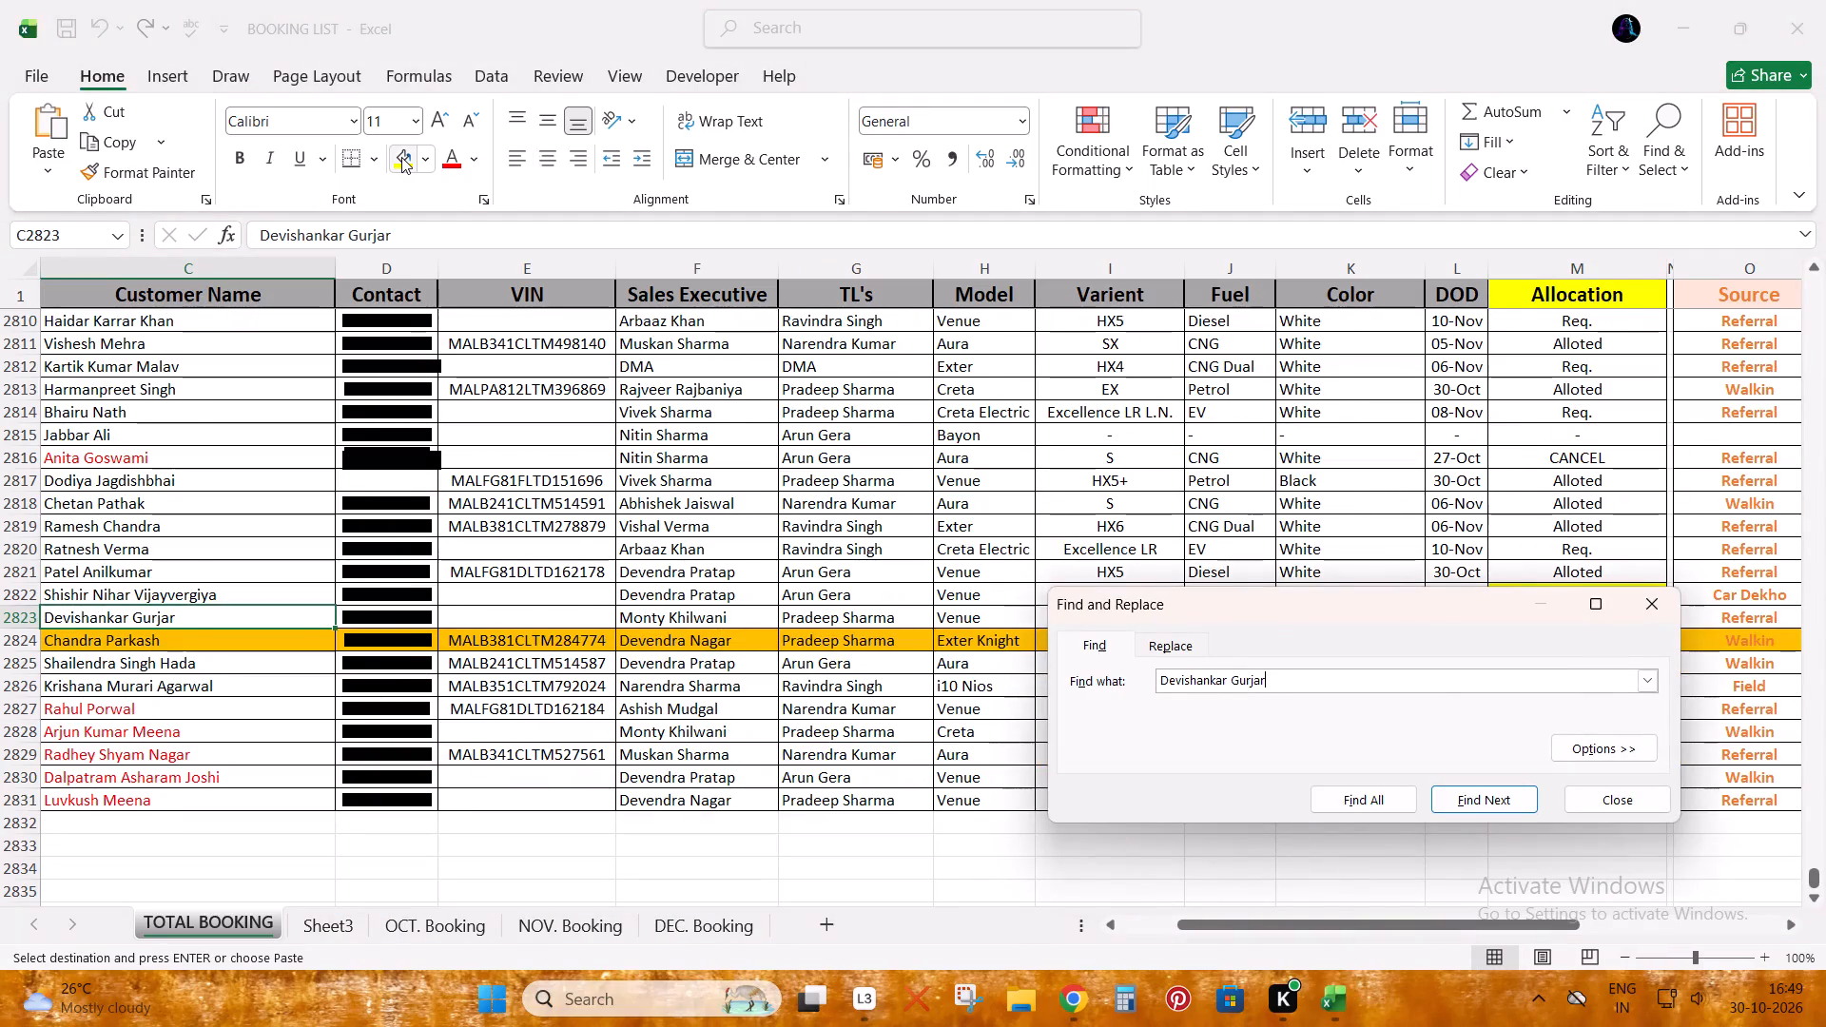
{"action": "key", "text": "ctrl+Right"}
{"action": "key", "text": "Right"}
{"action": "key", "text": "ctrl+Right"}
{"action": "key", "text": "ctrl+Right"}
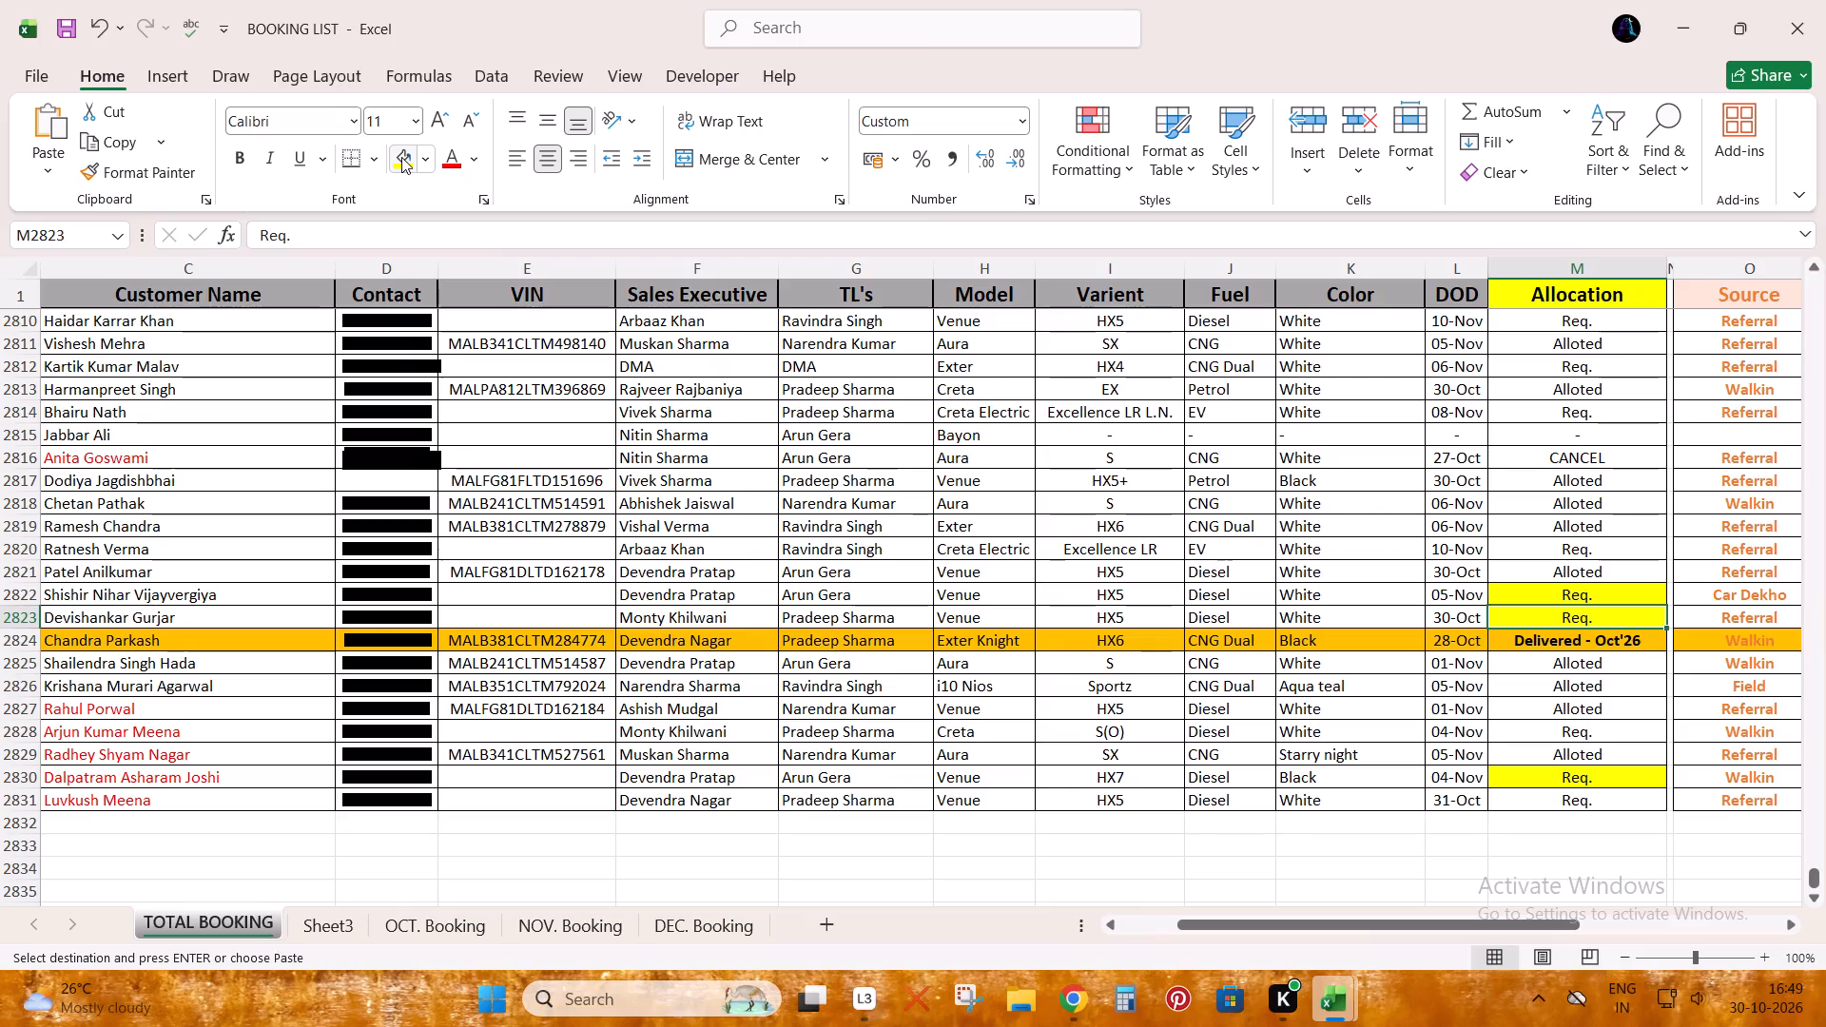
Look up the customer from order row 66 in TOTAL BOOKING to check the highlighting of their Allocation cell.
{"action": "key", "text": "alt+Tab"}
{"action": "key", "text": "Down"}
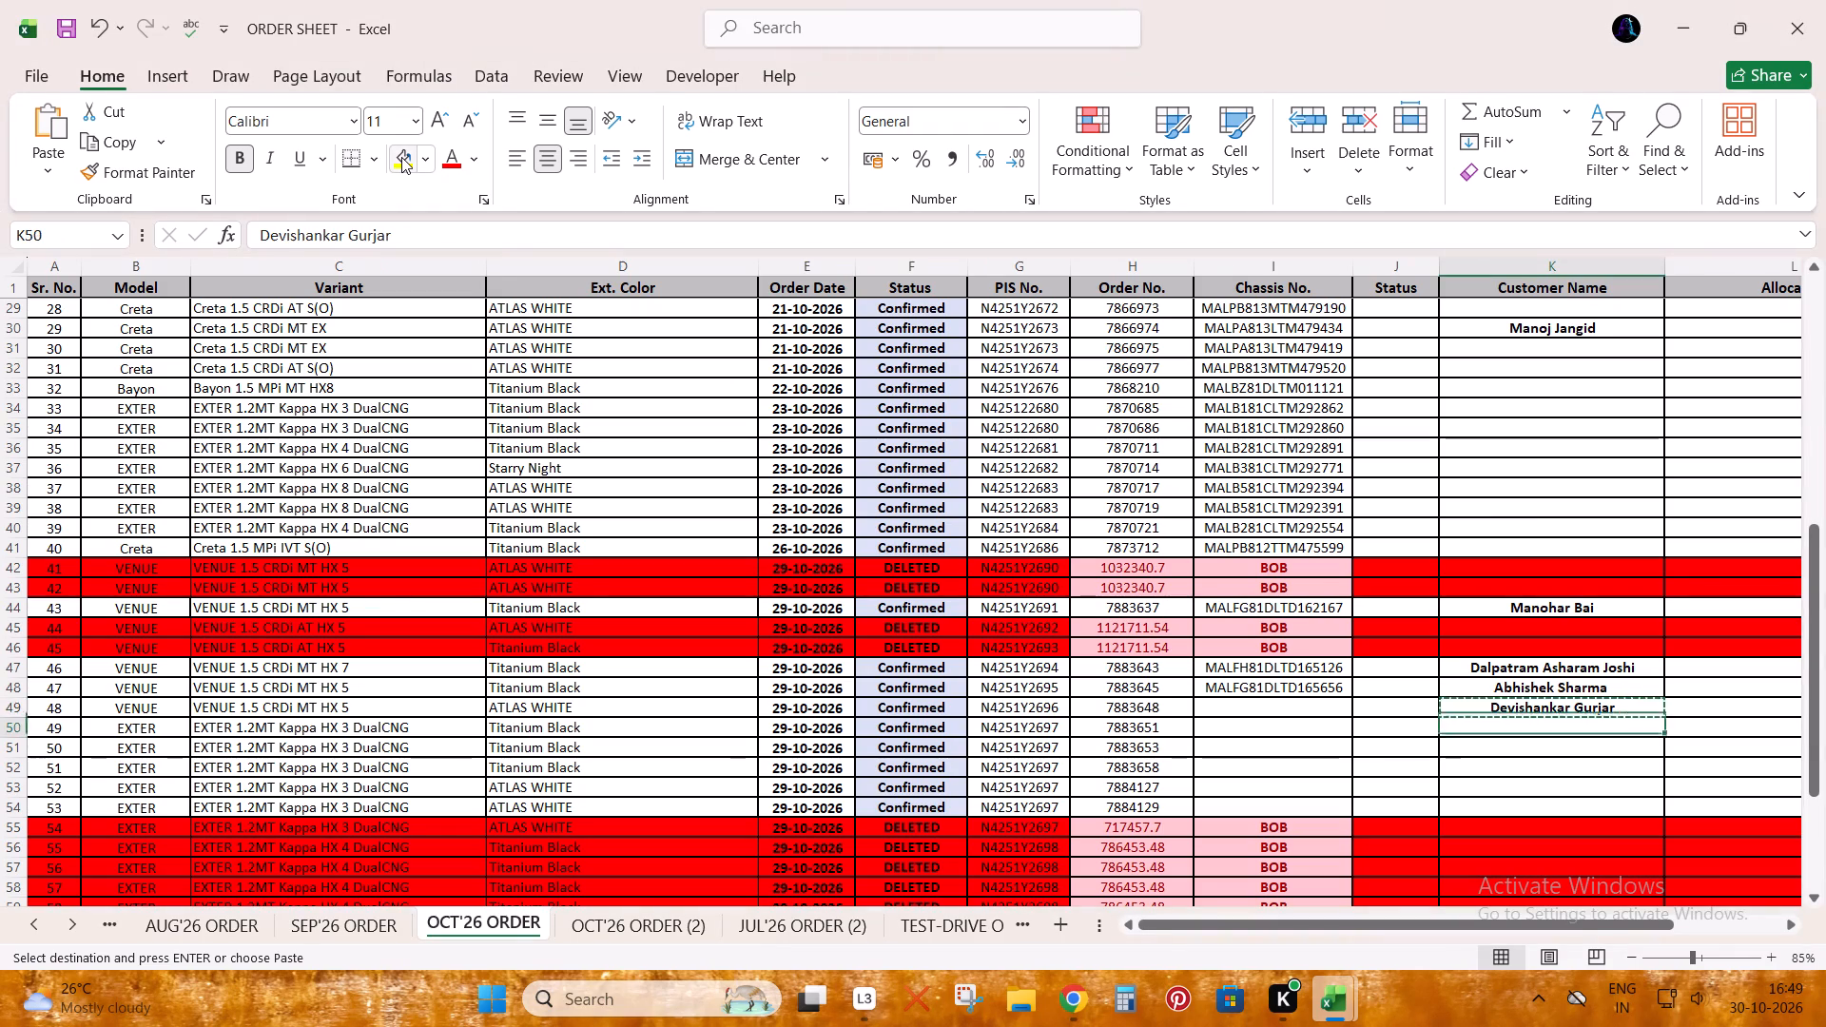
{"action": "key", "text": "Down"}
{"action": "key", "text": "Down"}
{"action": "key", "text": "ctrl+Down"}
{"action": "key", "text": "Down"}
{"action": "key", "text": "Up"}
{"action": "key", "text": "ctrl+c"}
{"action": "key", "text": "alt+Tab"}
{"action": "key", "text": "Right"}
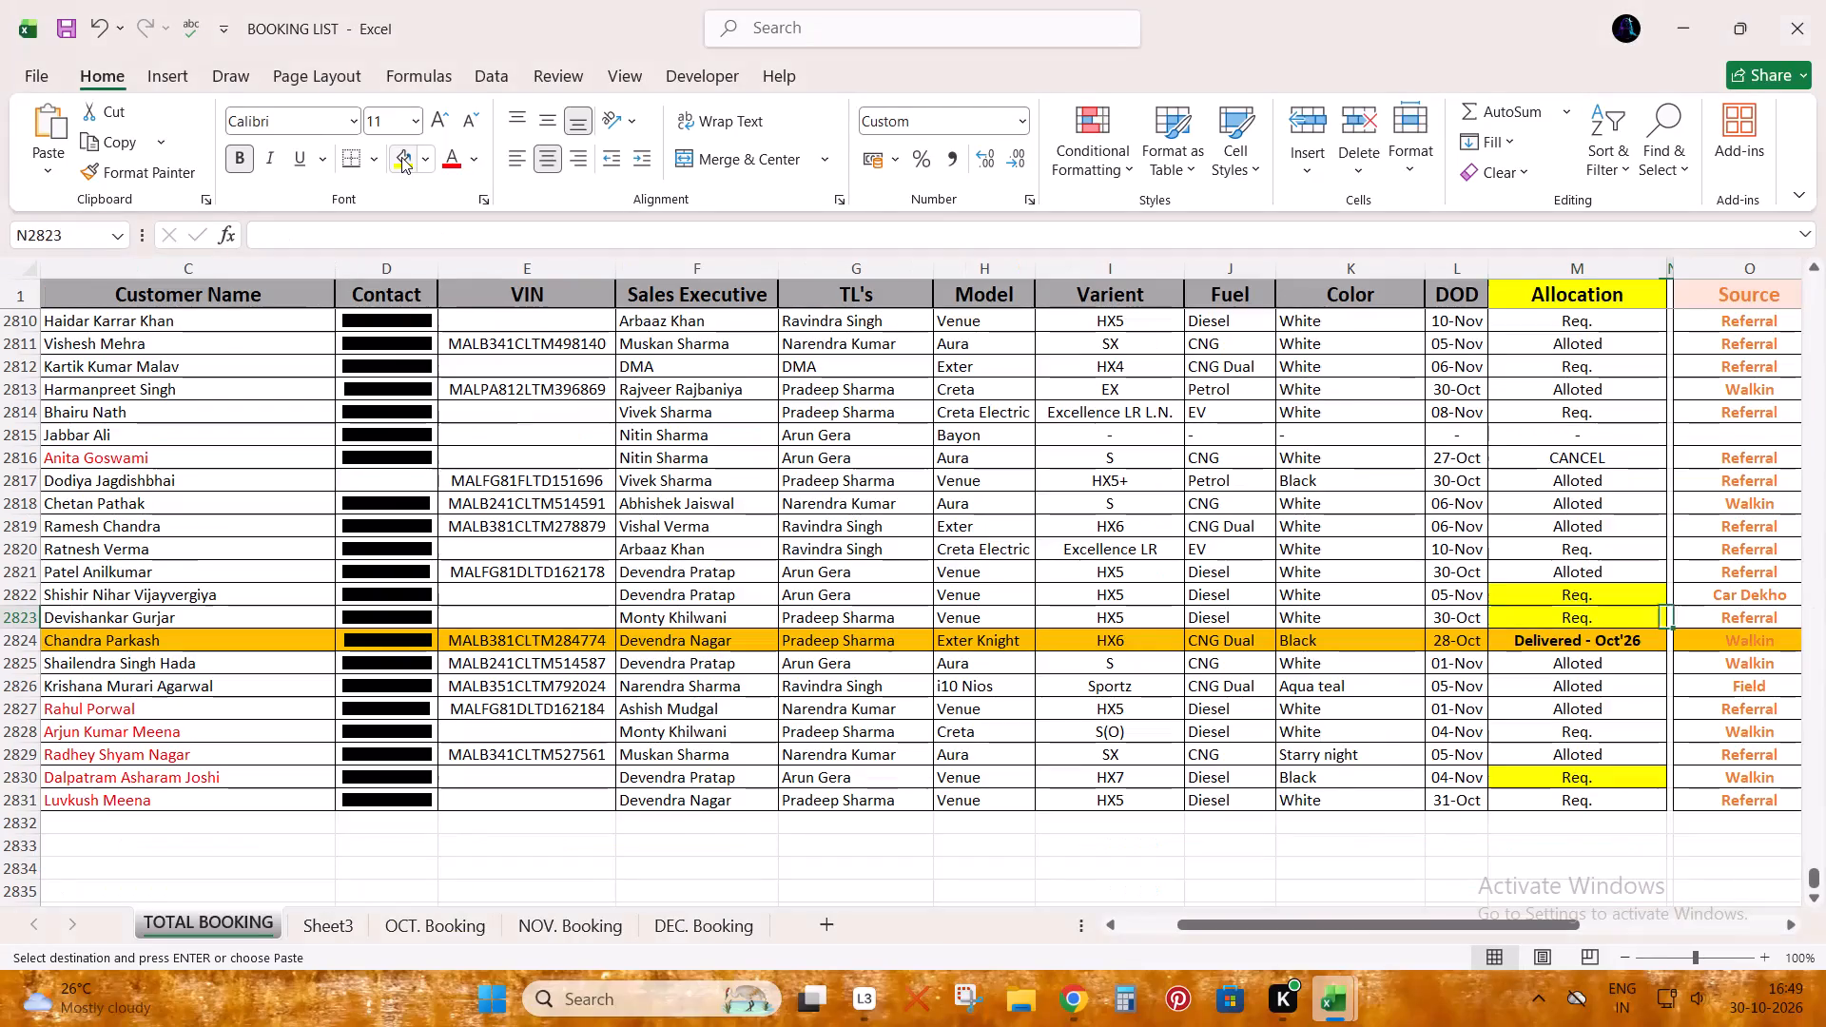
{"action": "key", "text": "ctrl+f"}
{"action": "key", "text": "ctrl+v"}
{"action": "key", "text": "Return"}
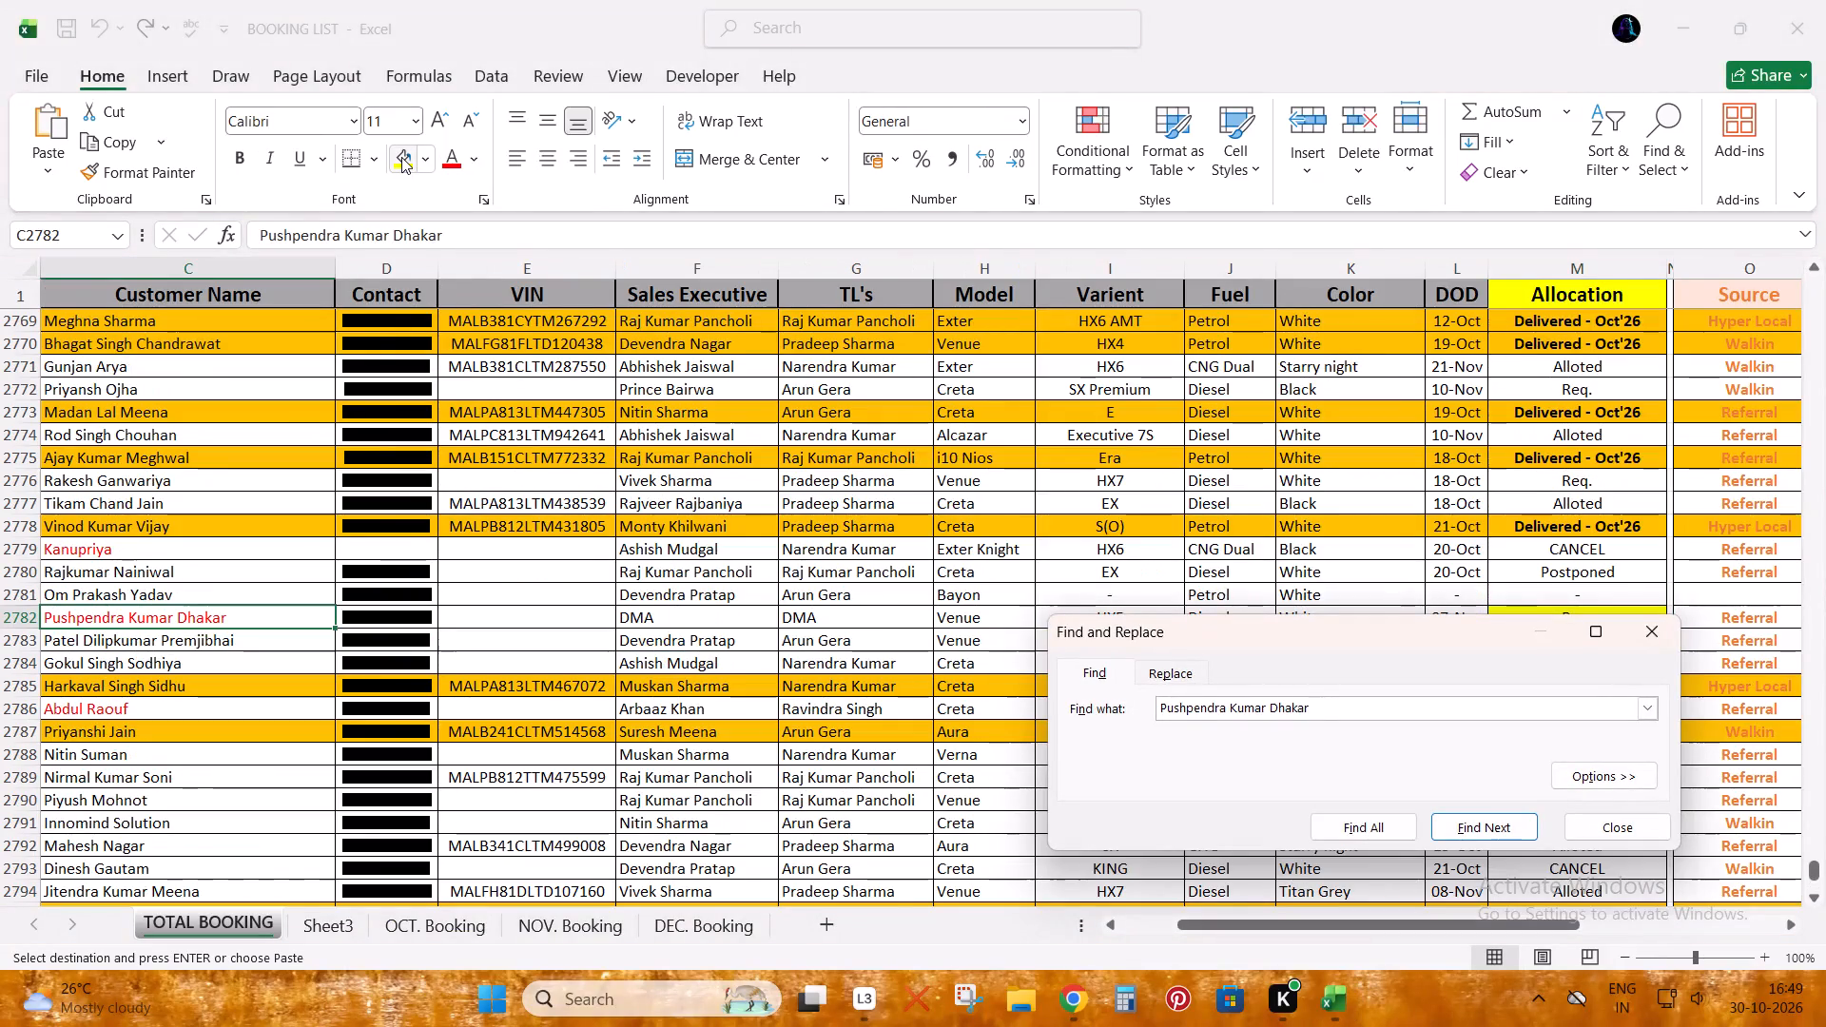
{"action": "key", "text": "Return"}
{"action": "key", "text": "Escape"}
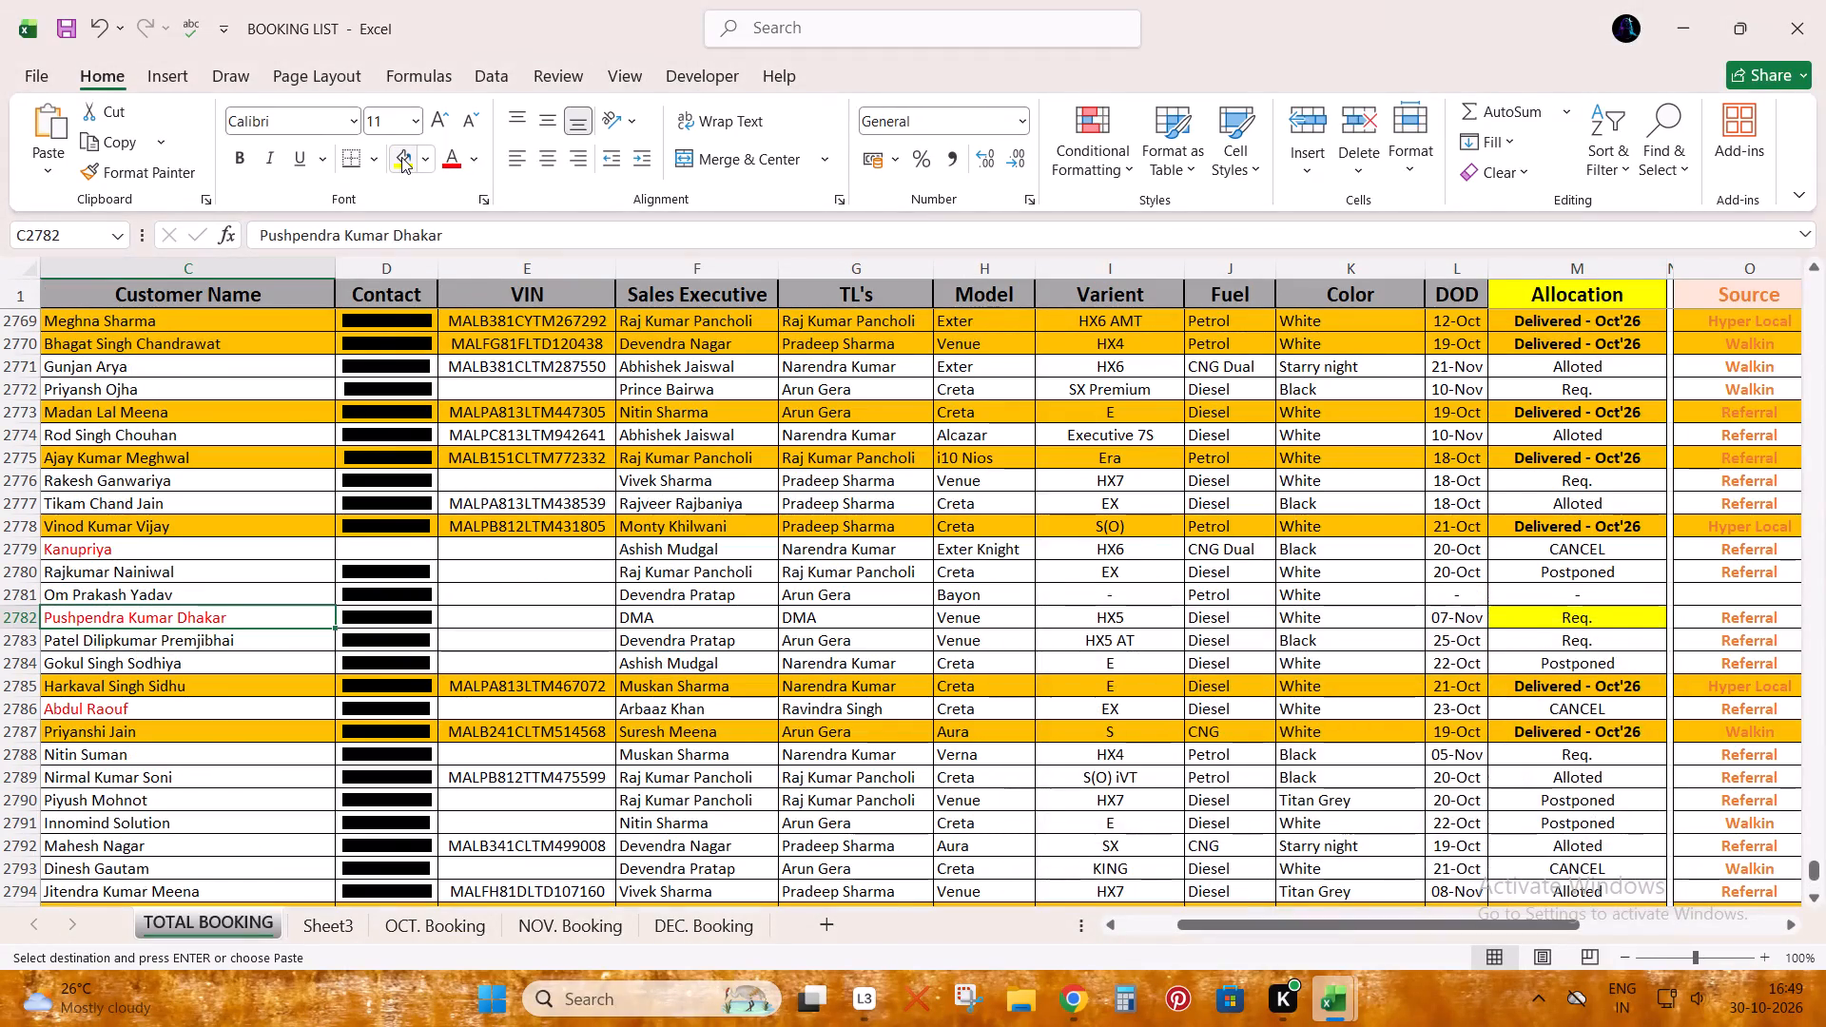
{"action": "key", "text": "ctrl+Right"}
{"action": "key", "text": "ctrl+Right"}
{"action": "key", "text": "ctrl+Right"}
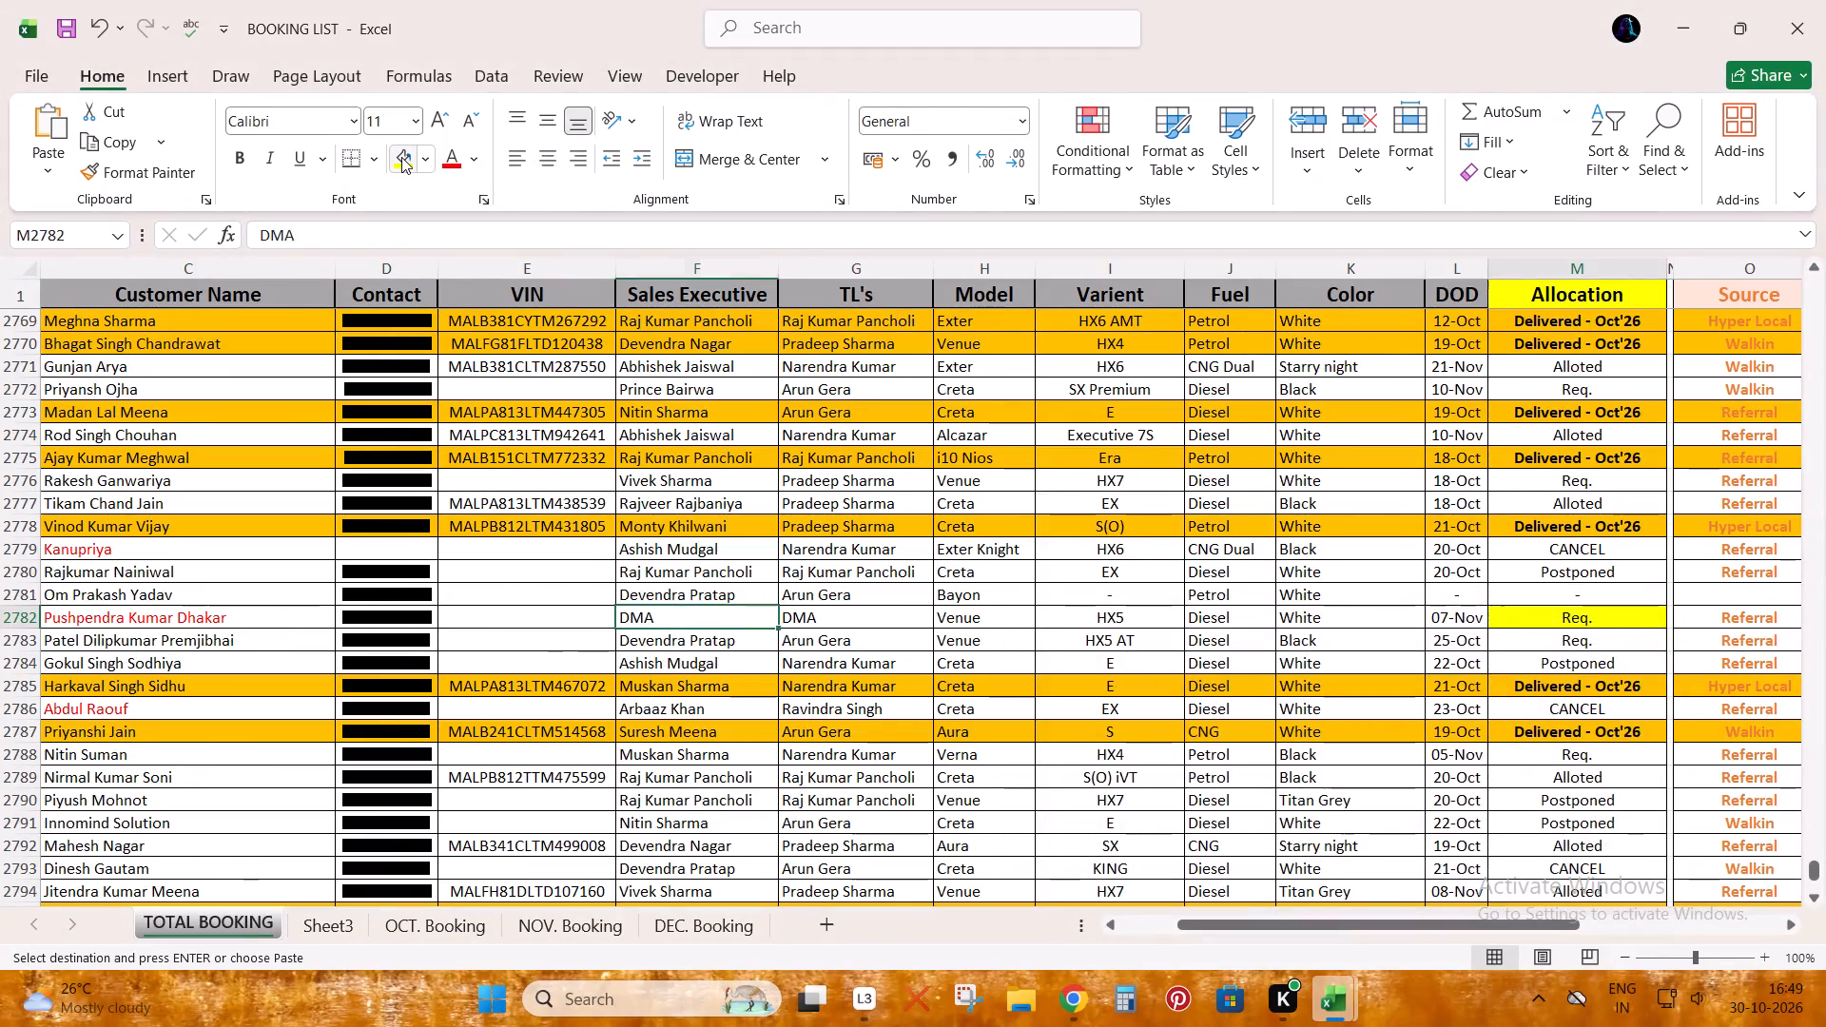
Look up the customer from order row 67 in TOTAL BOOKING to check the highlighting of their Allocation cell.
{"action": "key", "text": "alt+Tab"}
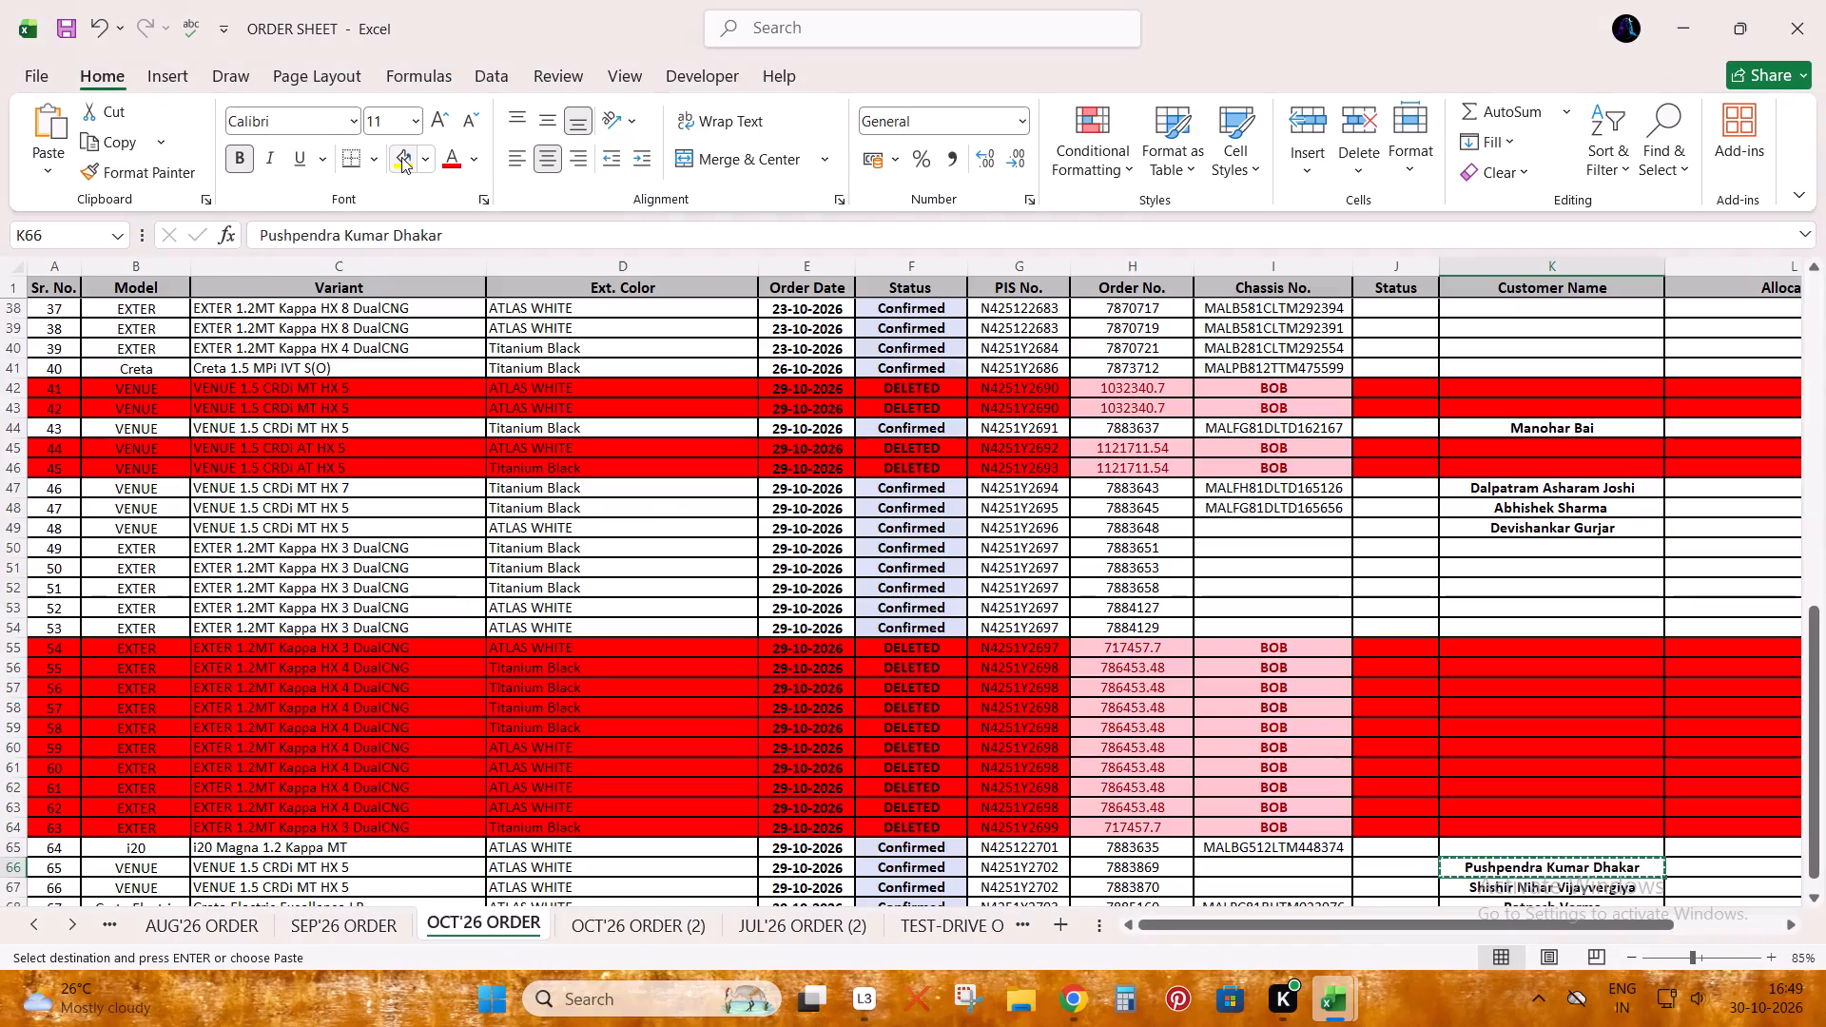
{"action": "key", "text": "Down"}
{"action": "key", "text": "ctrl+c"}
{"action": "key", "text": "alt+Tab"}
{"action": "key", "text": "Right"}
{"action": "key", "text": "ctrl+f"}
{"action": "key", "text": "ctrl+v"}
{"action": "key", "text": "Return"}
{"action": "key", "text": "Escape"}
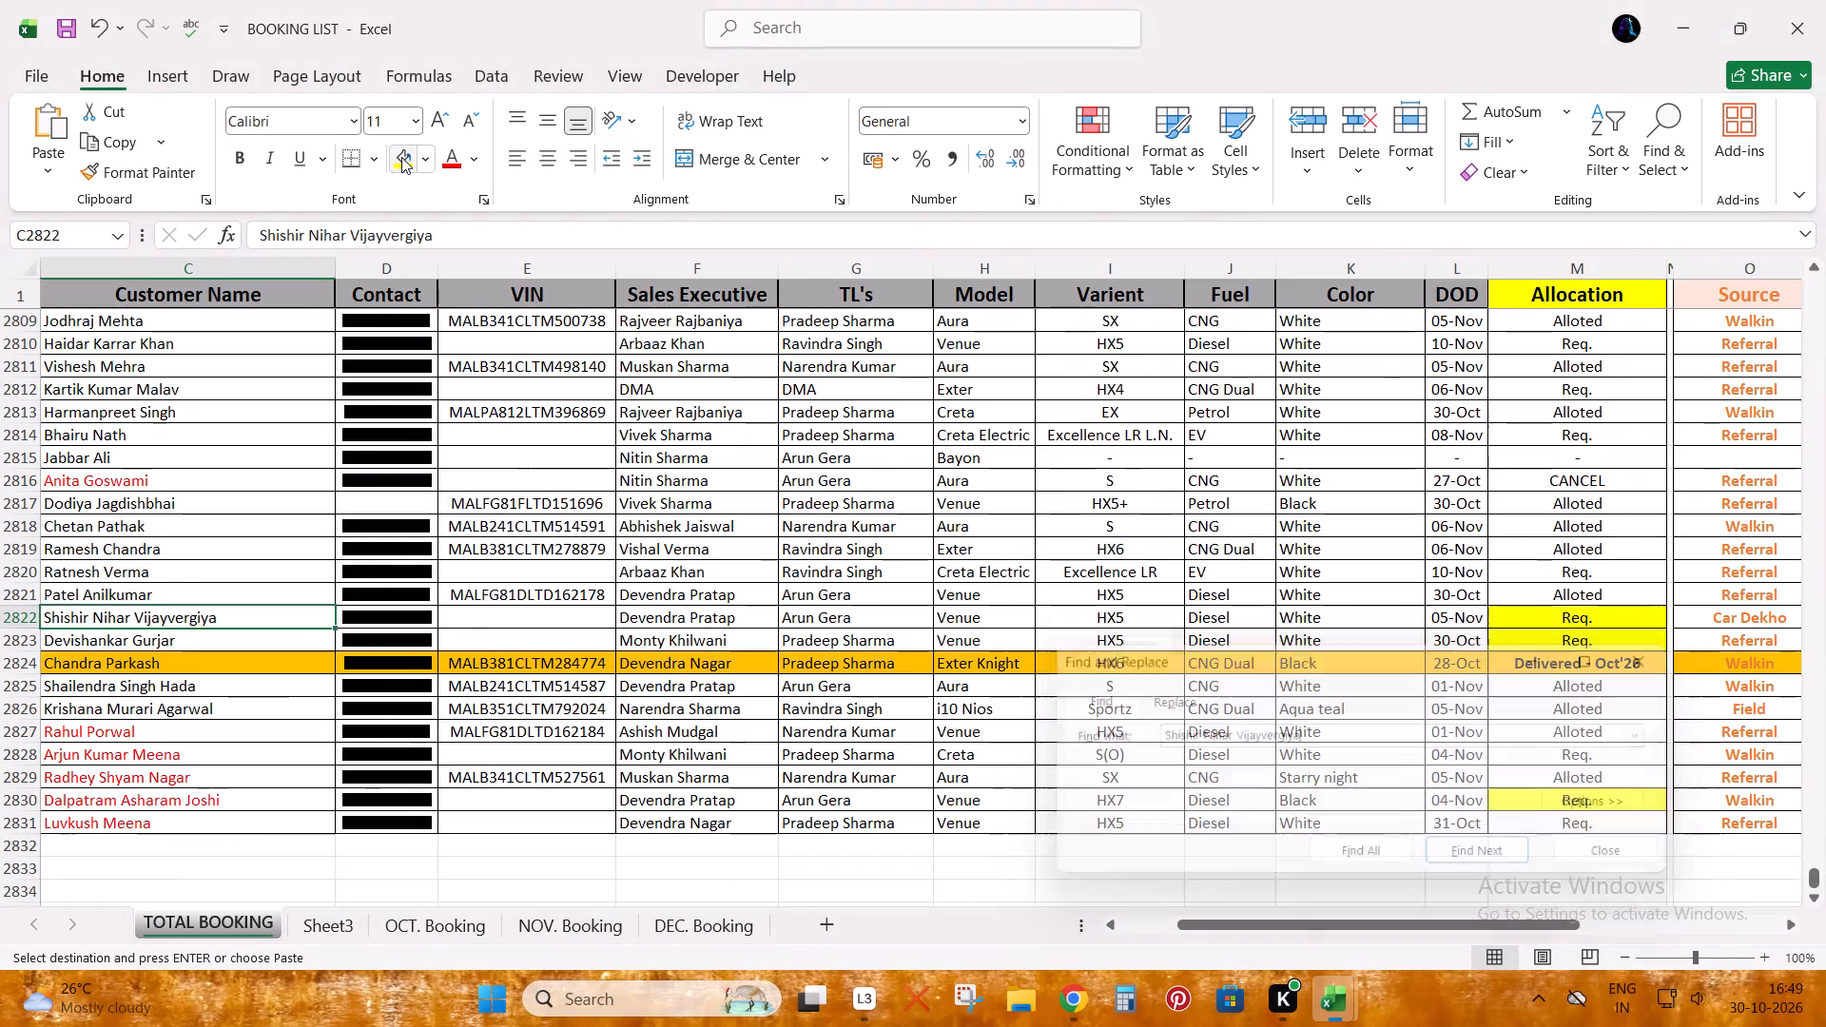
{"action": "key", "text": "ctrl+Right"}
{"action": "key", "text": "ctrl+Right"}
Find the Creta Electric customer from order row 68 in TOTAL BOOKING and fill their Allocation cell yellow.
{"action": "key", "text": "alt+Tab"}
{"action": "key", "text": "Down"}
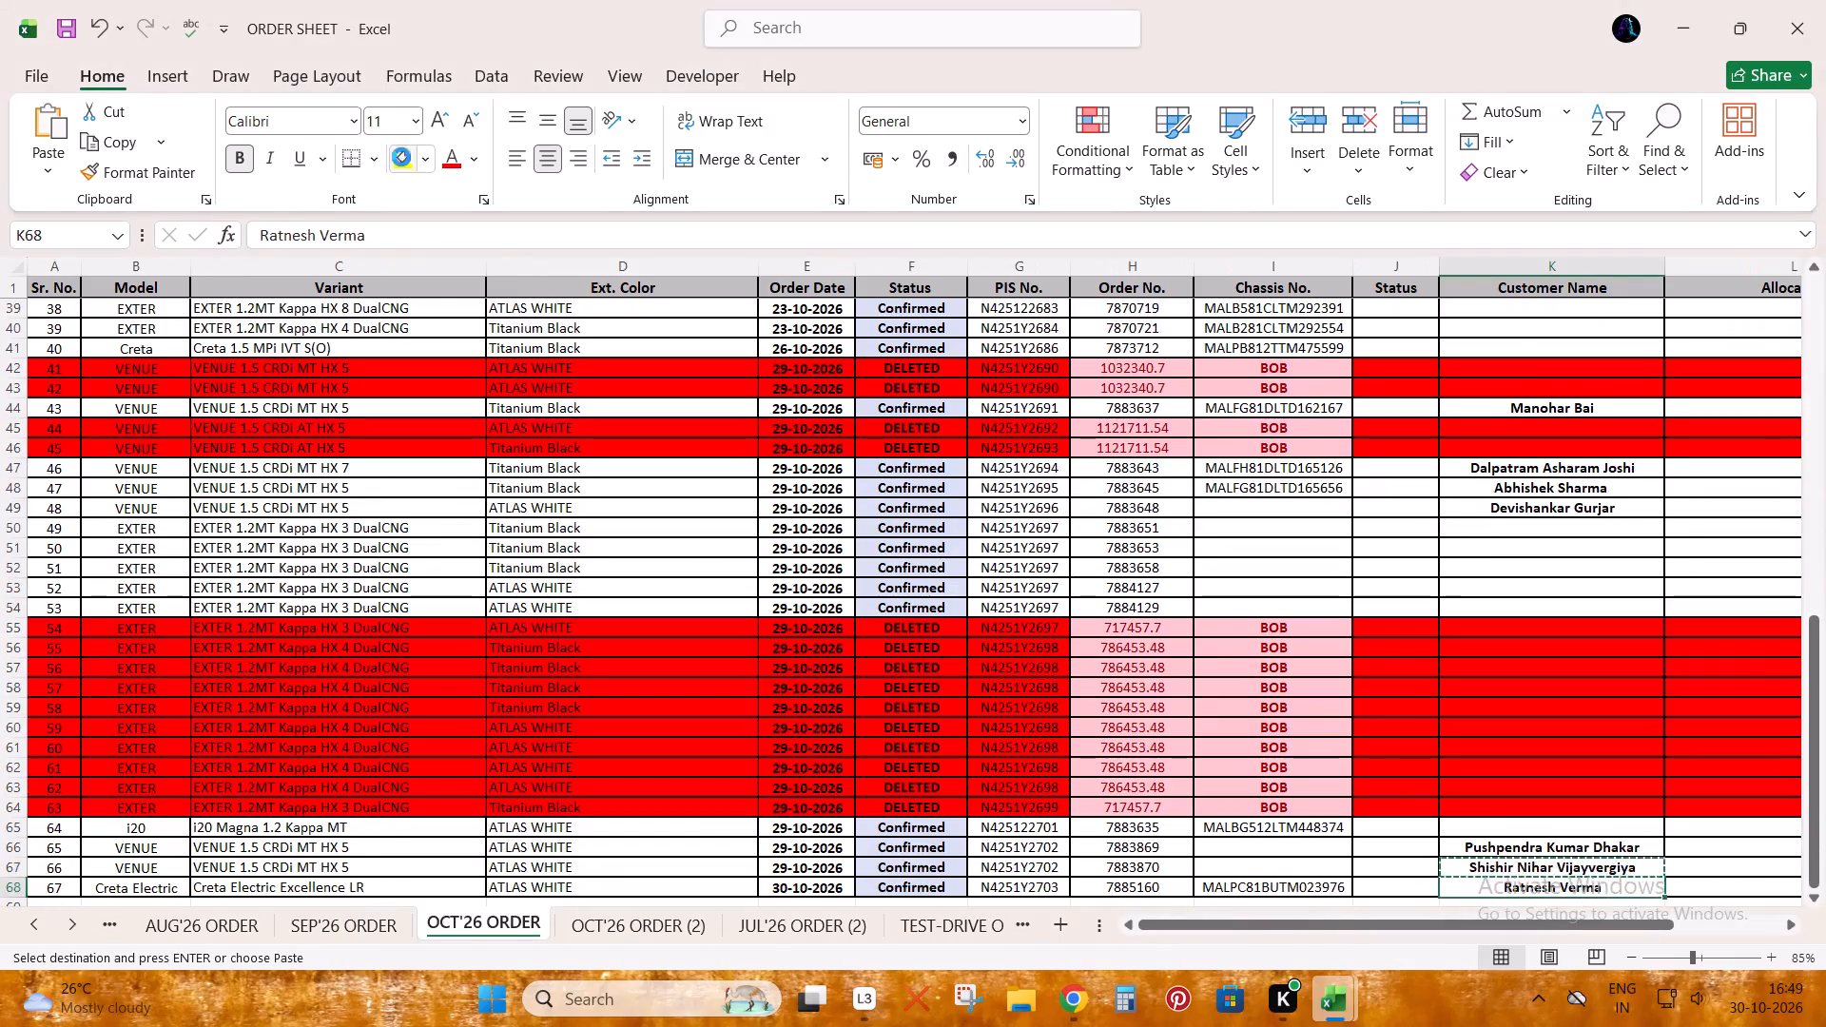
{"action": "key", "text": "ctrl+c"}
{"action": "key", "text": "alt+Tab"}
{"action": "key", "text": "Right"}
{"action": "key", "text": "ctrl+f"}
{"action": "key", "text": "ctrl+v"}
{"action": "key", "text": "Return"}
{"action": "key", "text": "Escape"}
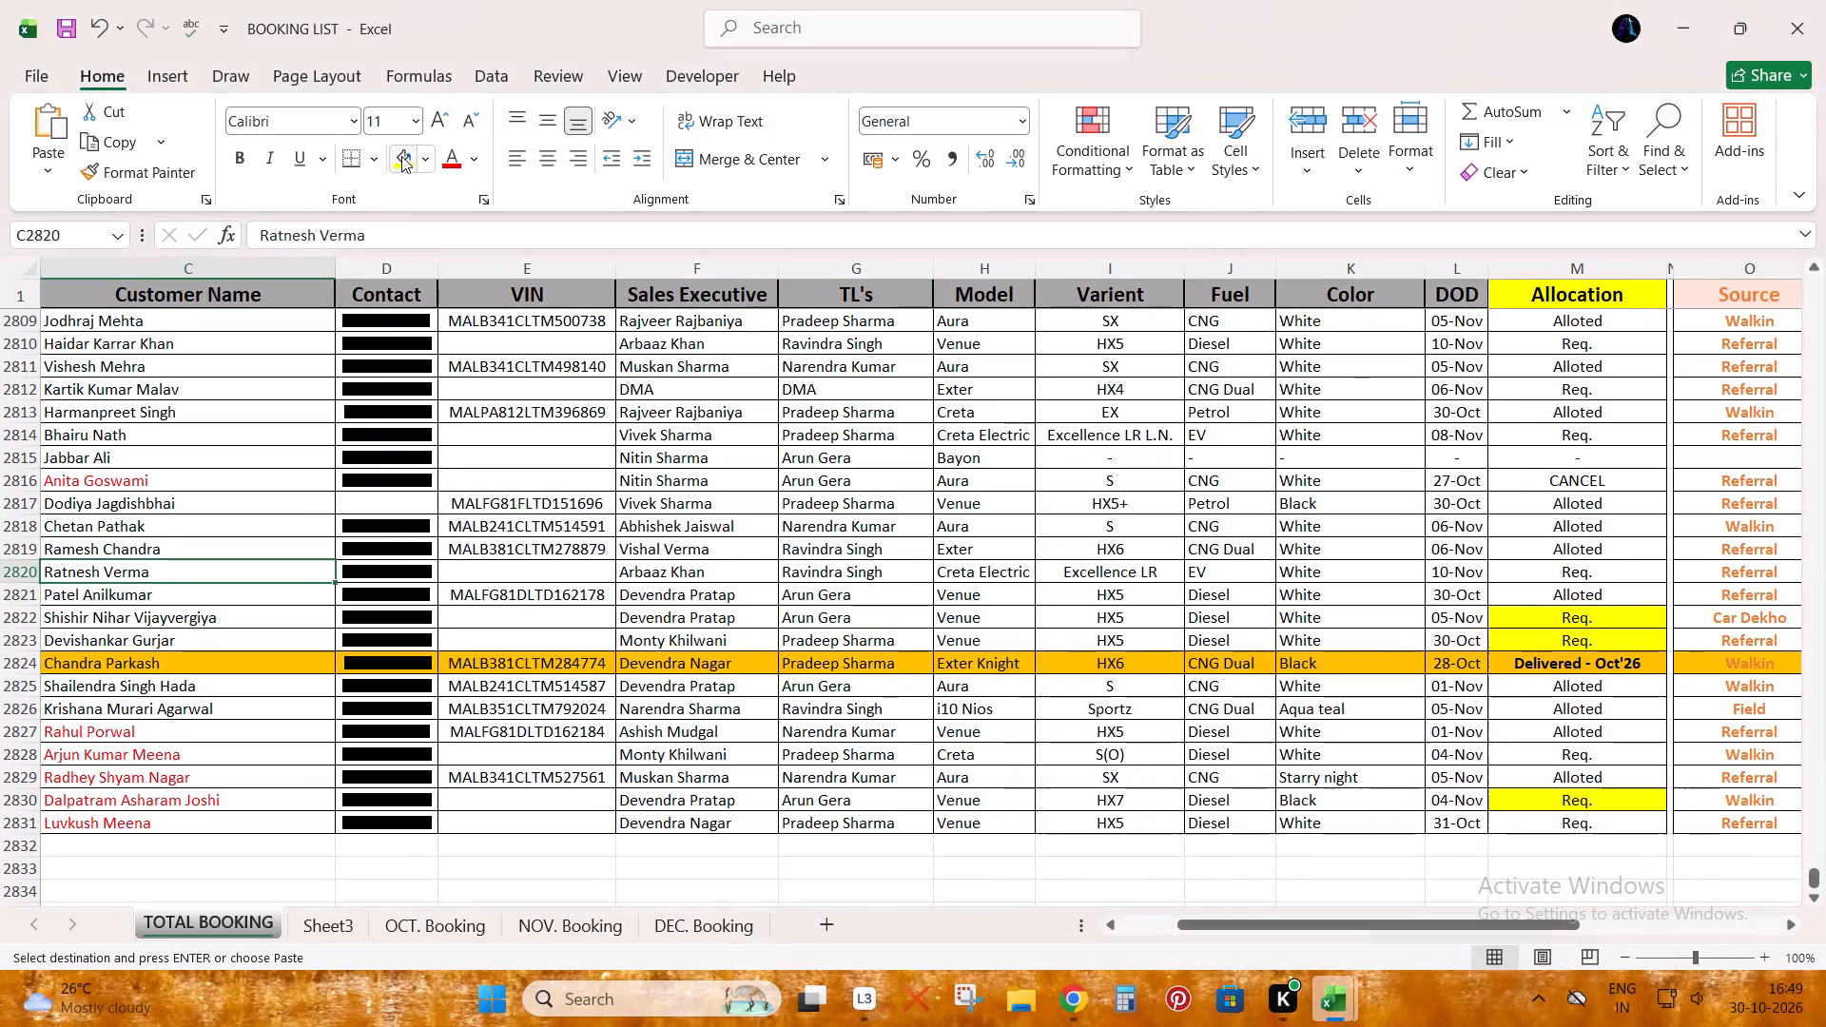
{"action": "key", "text": "ctrl+Right"}
{"action": "key", "text": "ctrl+Right"}
{"action": "key", "text": "ctrl+Right"}
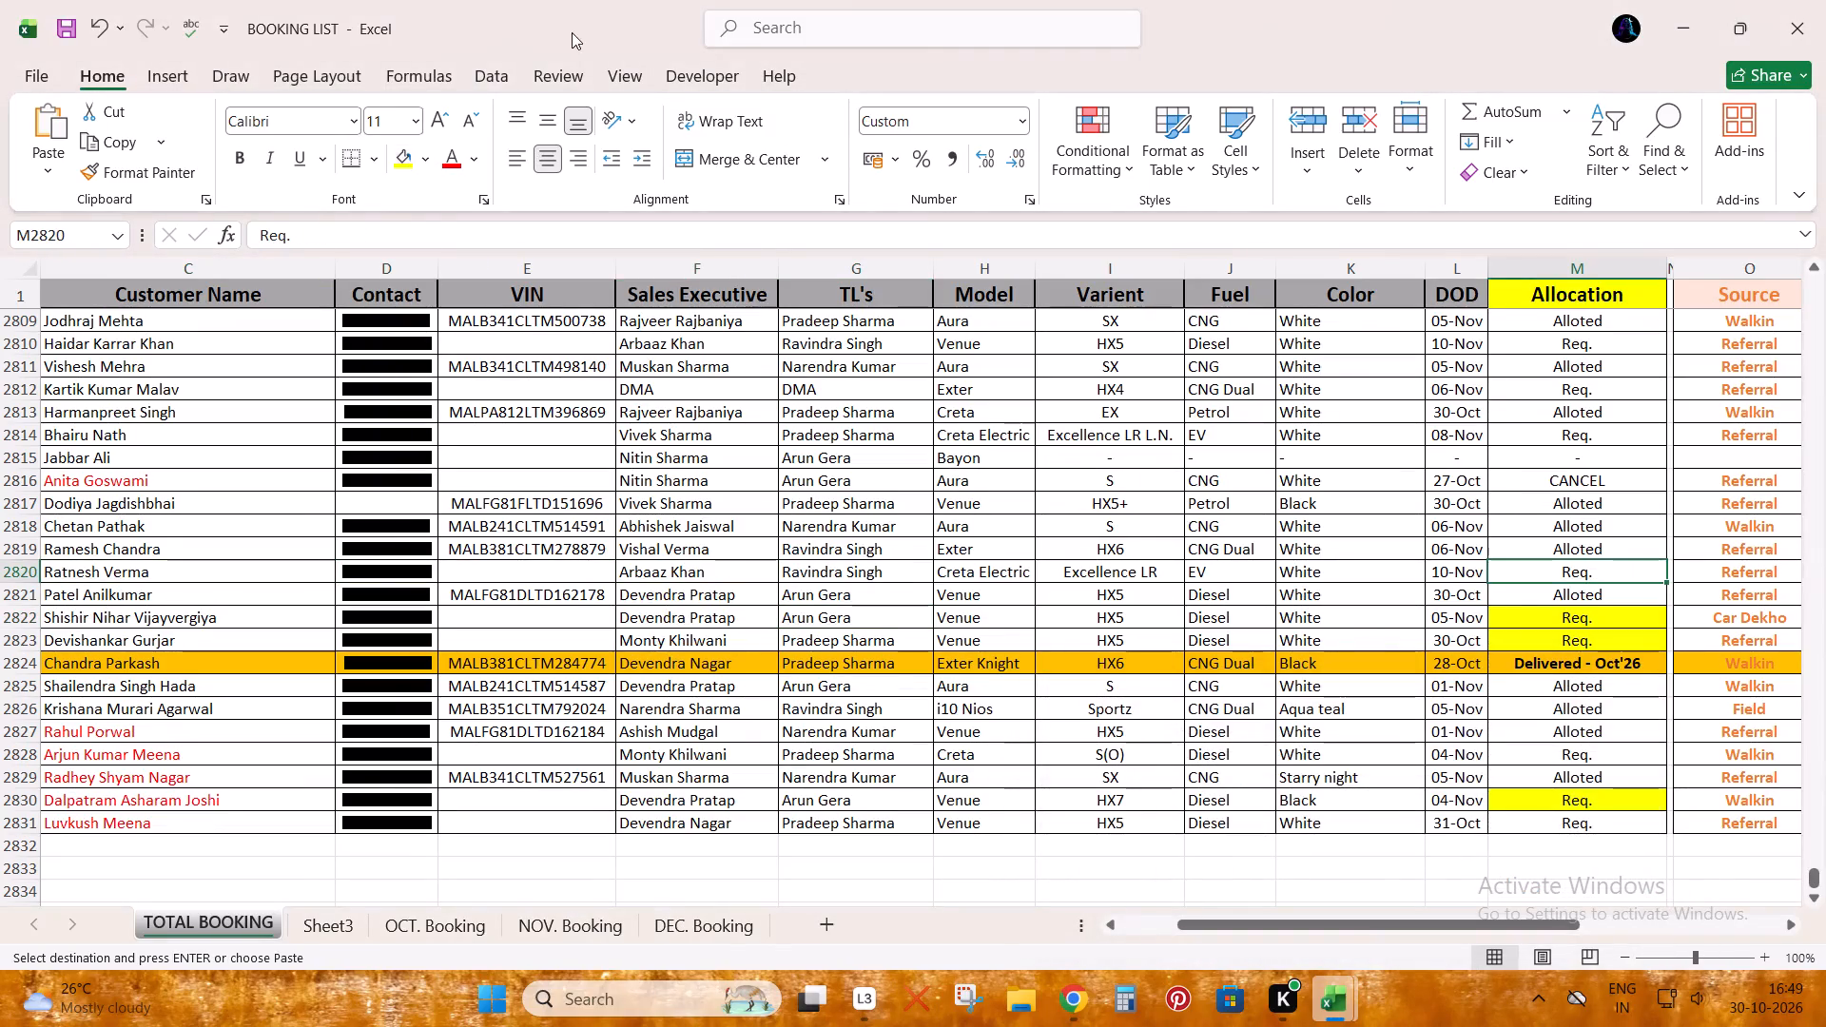
{"action": "left_click", "coordinate": [410, 158]}
Go to the last Sr. No. entry in TOTAL BOOKING and save the booking list.
{"action": "key", "text": "ctrl+Left"}
{"action": "key", "text": "ctrl+Left"}
{"action": "key", "text": "ctrl+Left"}
{"action": "key", "text": "ctrl+Left"}
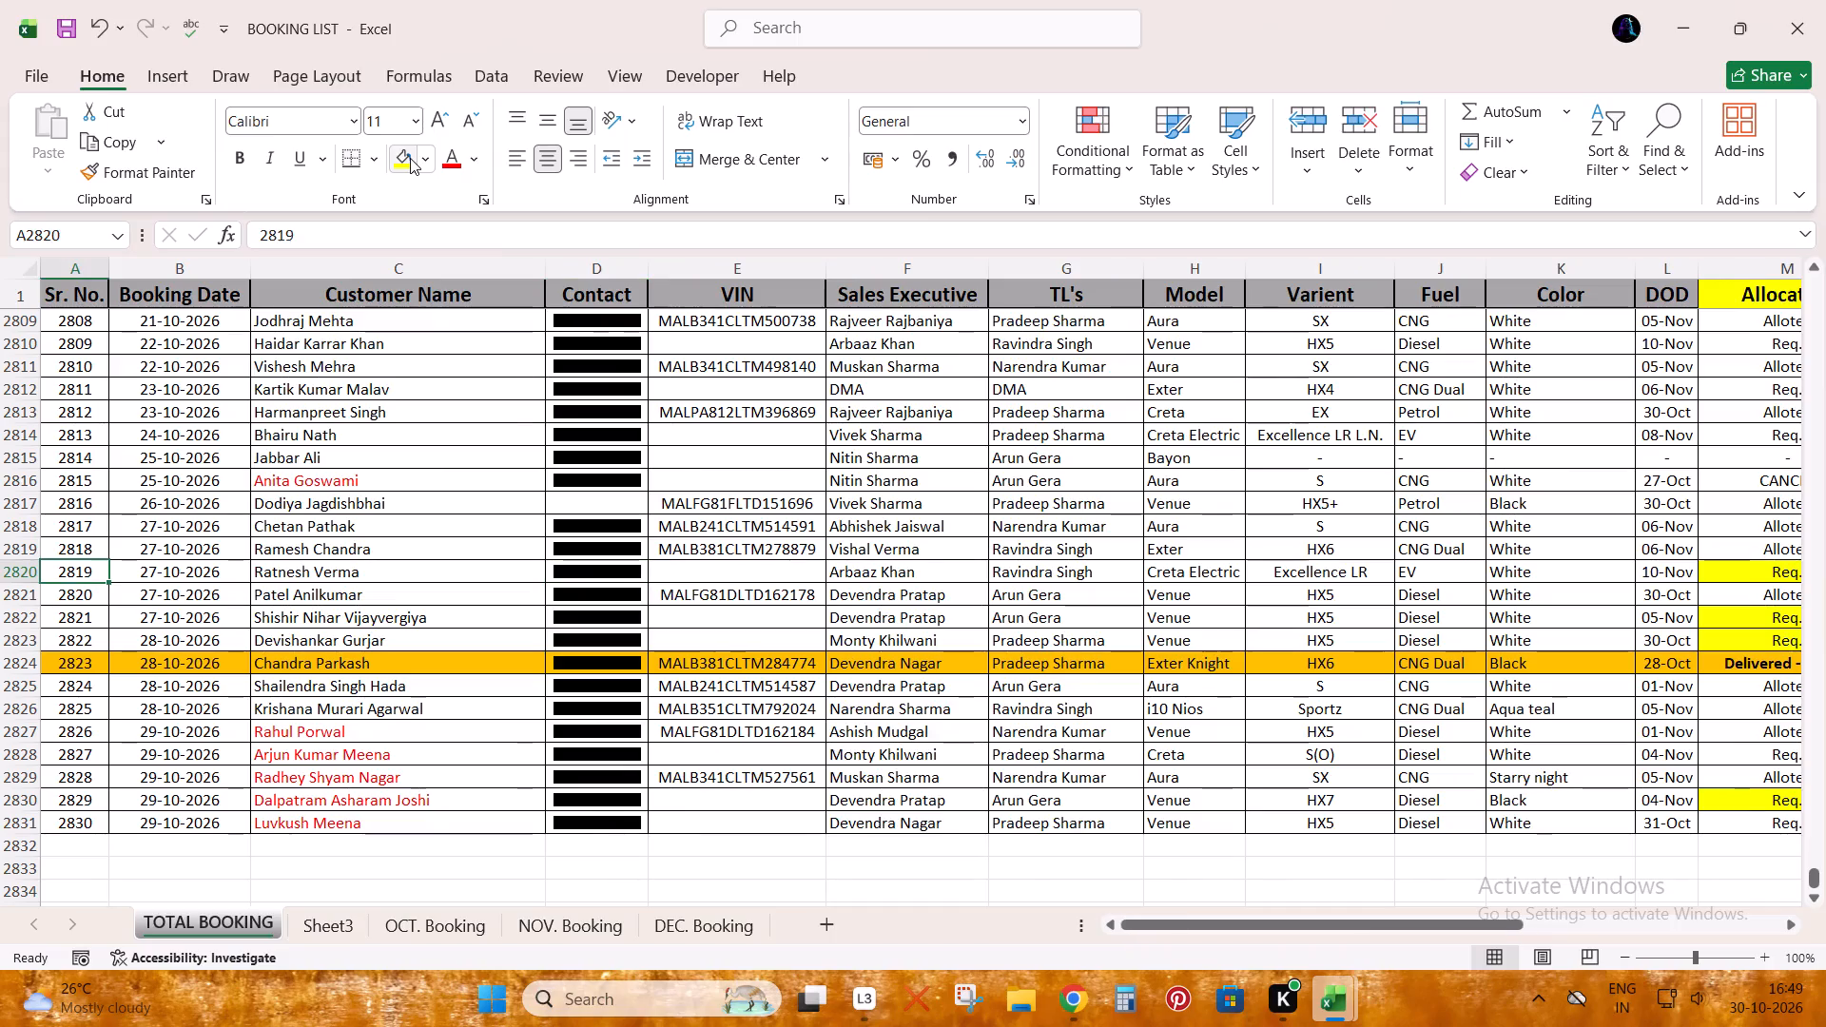
{"action": "key", "text": "ctrl+Down"}
{"action": "key", "text": "ctrl+s"}
Save and close the order sheet, and save the booking list again.
{"action": "key", "text": "alt+Tab"}
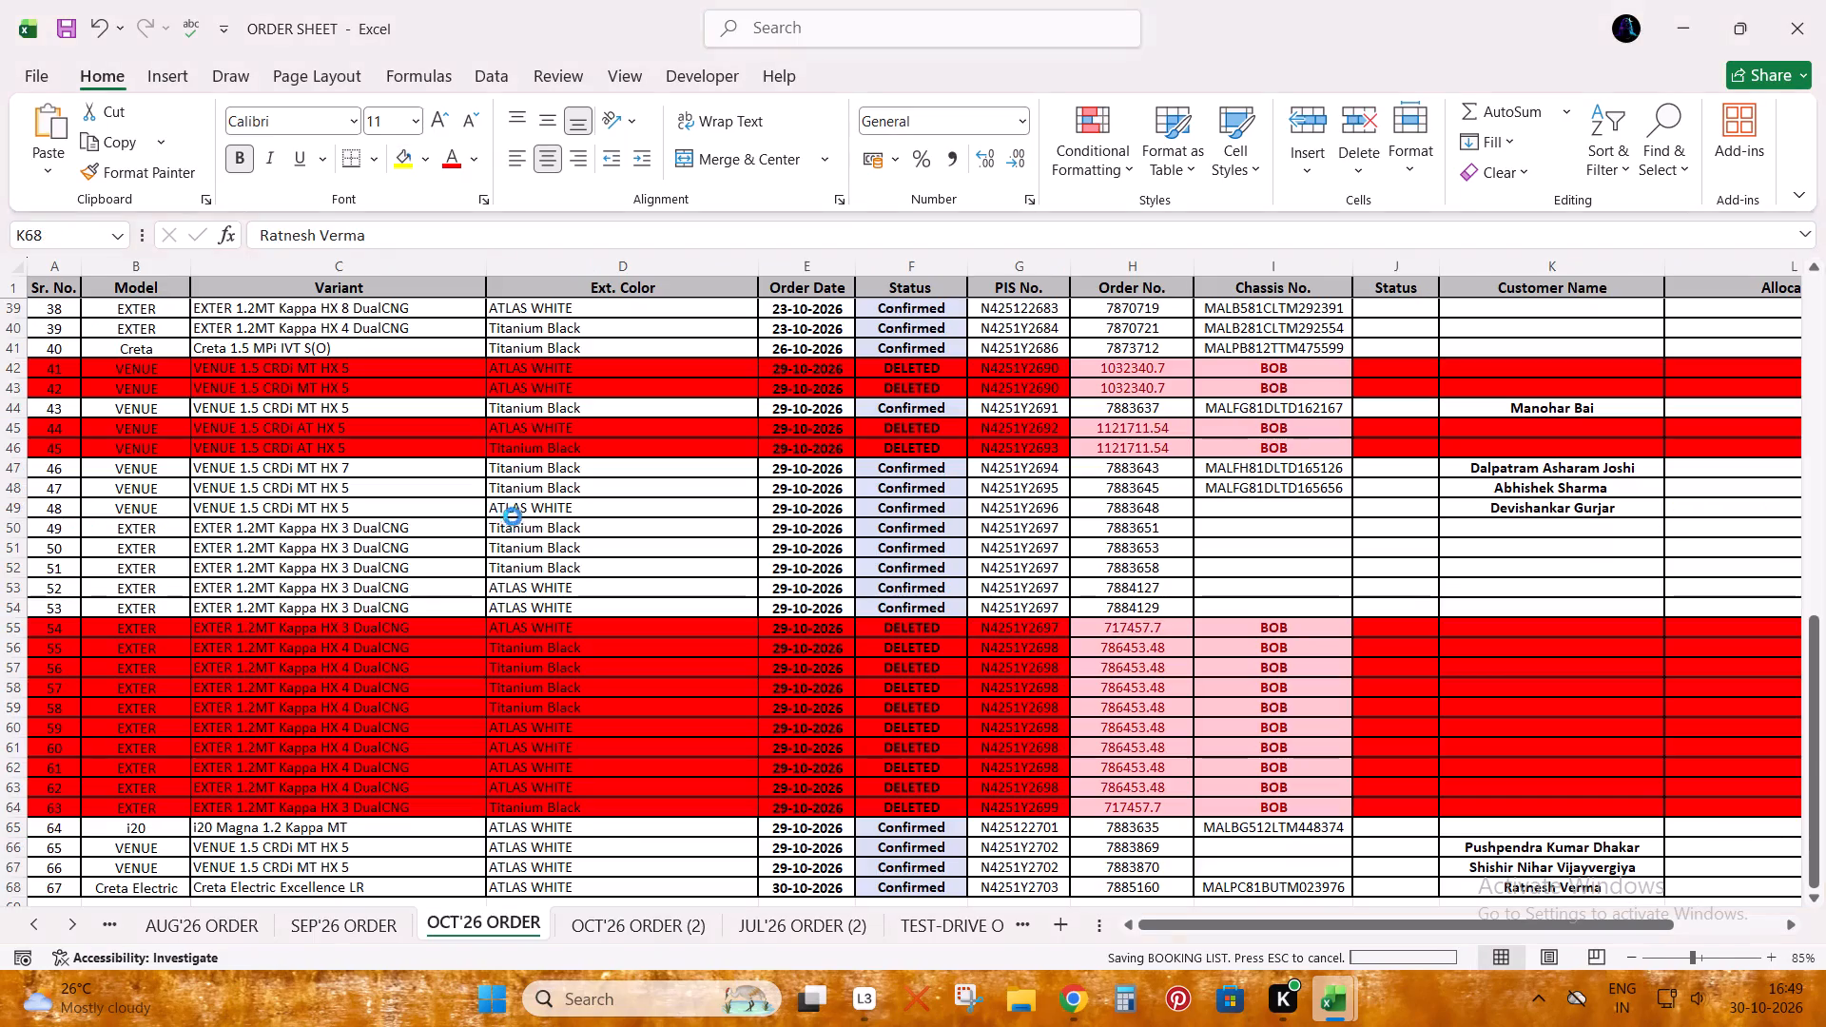
{"action": "scroll", "coordinate": [808, 590], "scroll_direction": "down", "scroll_amount": 1}
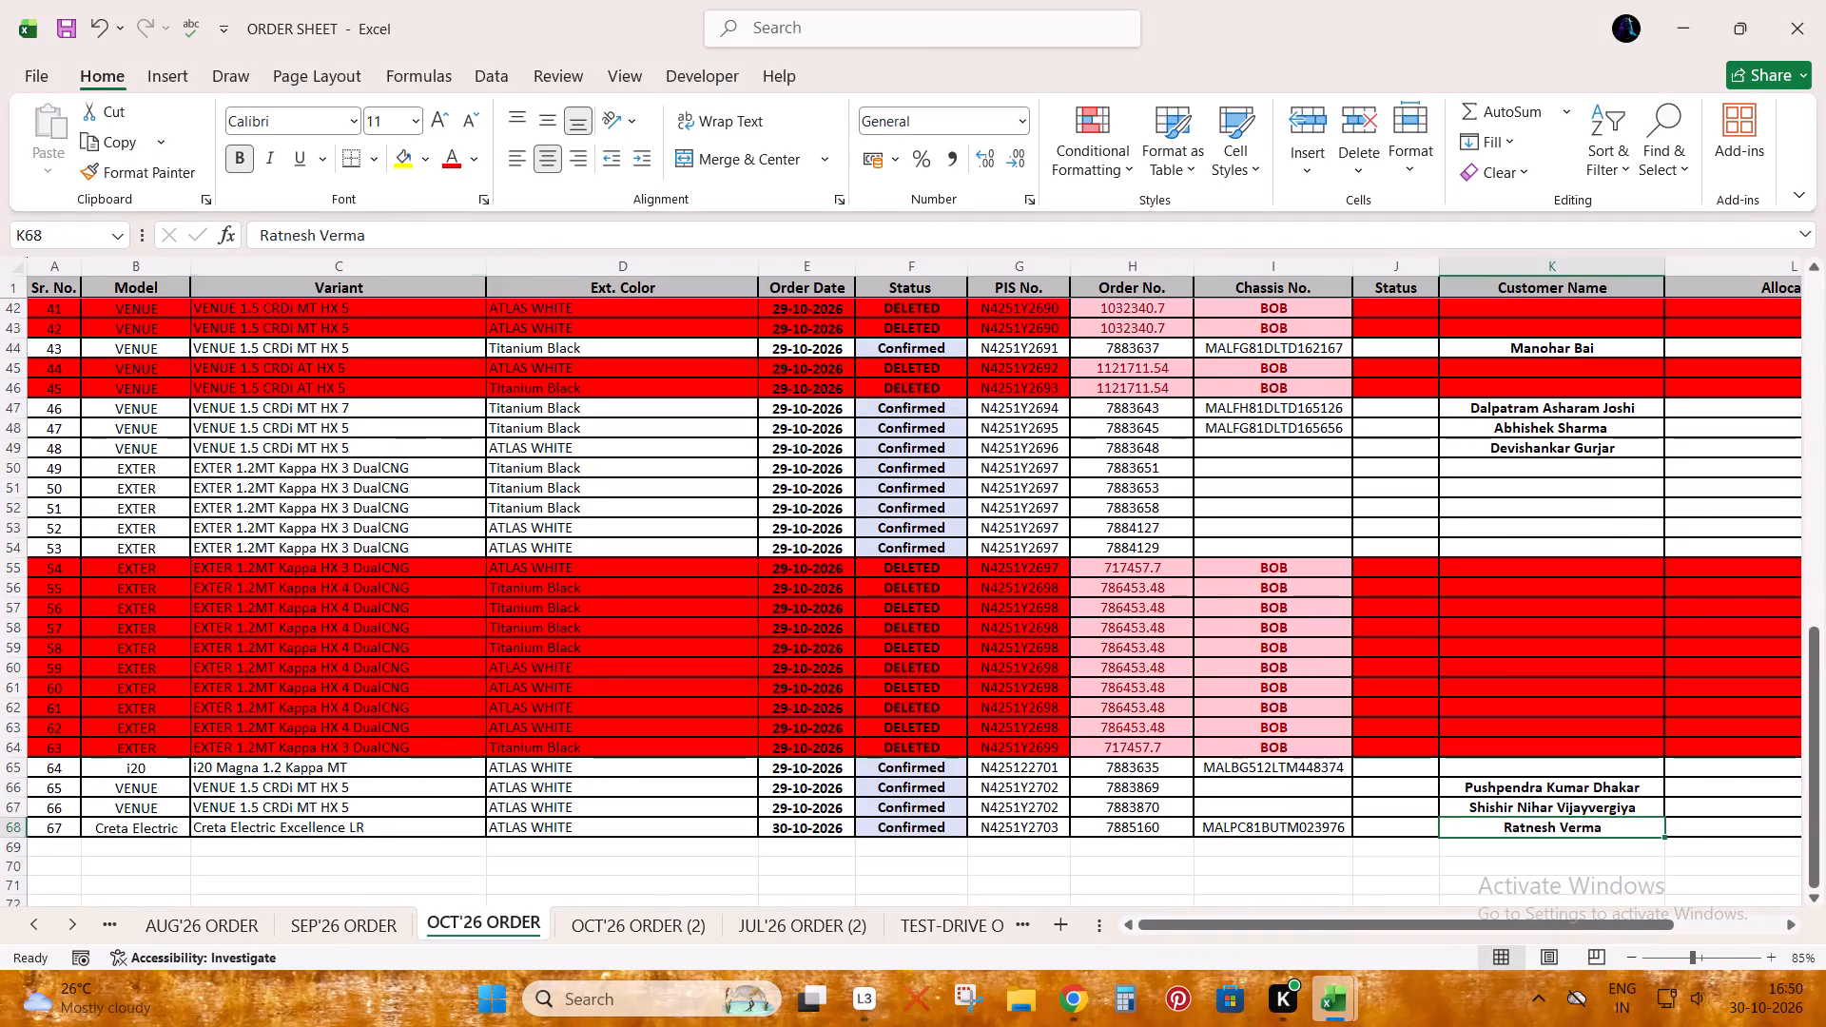
{"action": "left_click", "coordinate": [64, 27]}
{"action": "left_click", "coordinate": [1825, 0]}
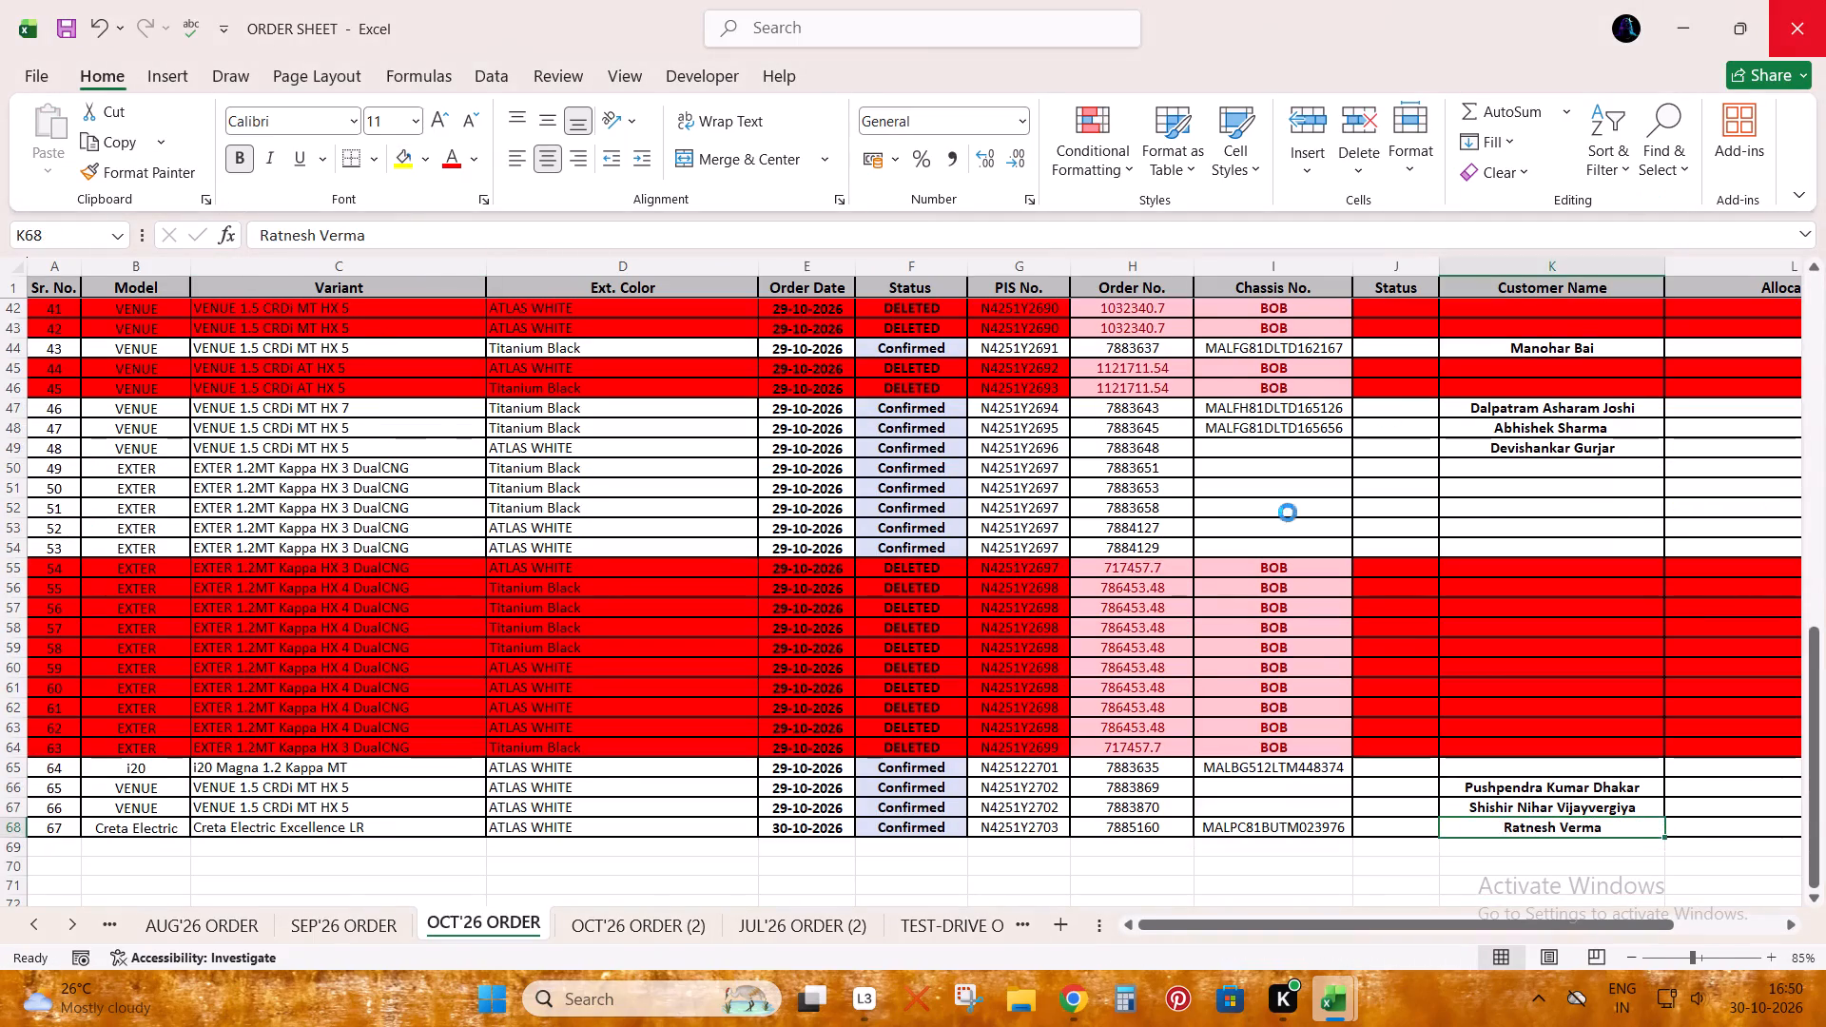
{"action": "left_click", "coordinate": [70, 30]}
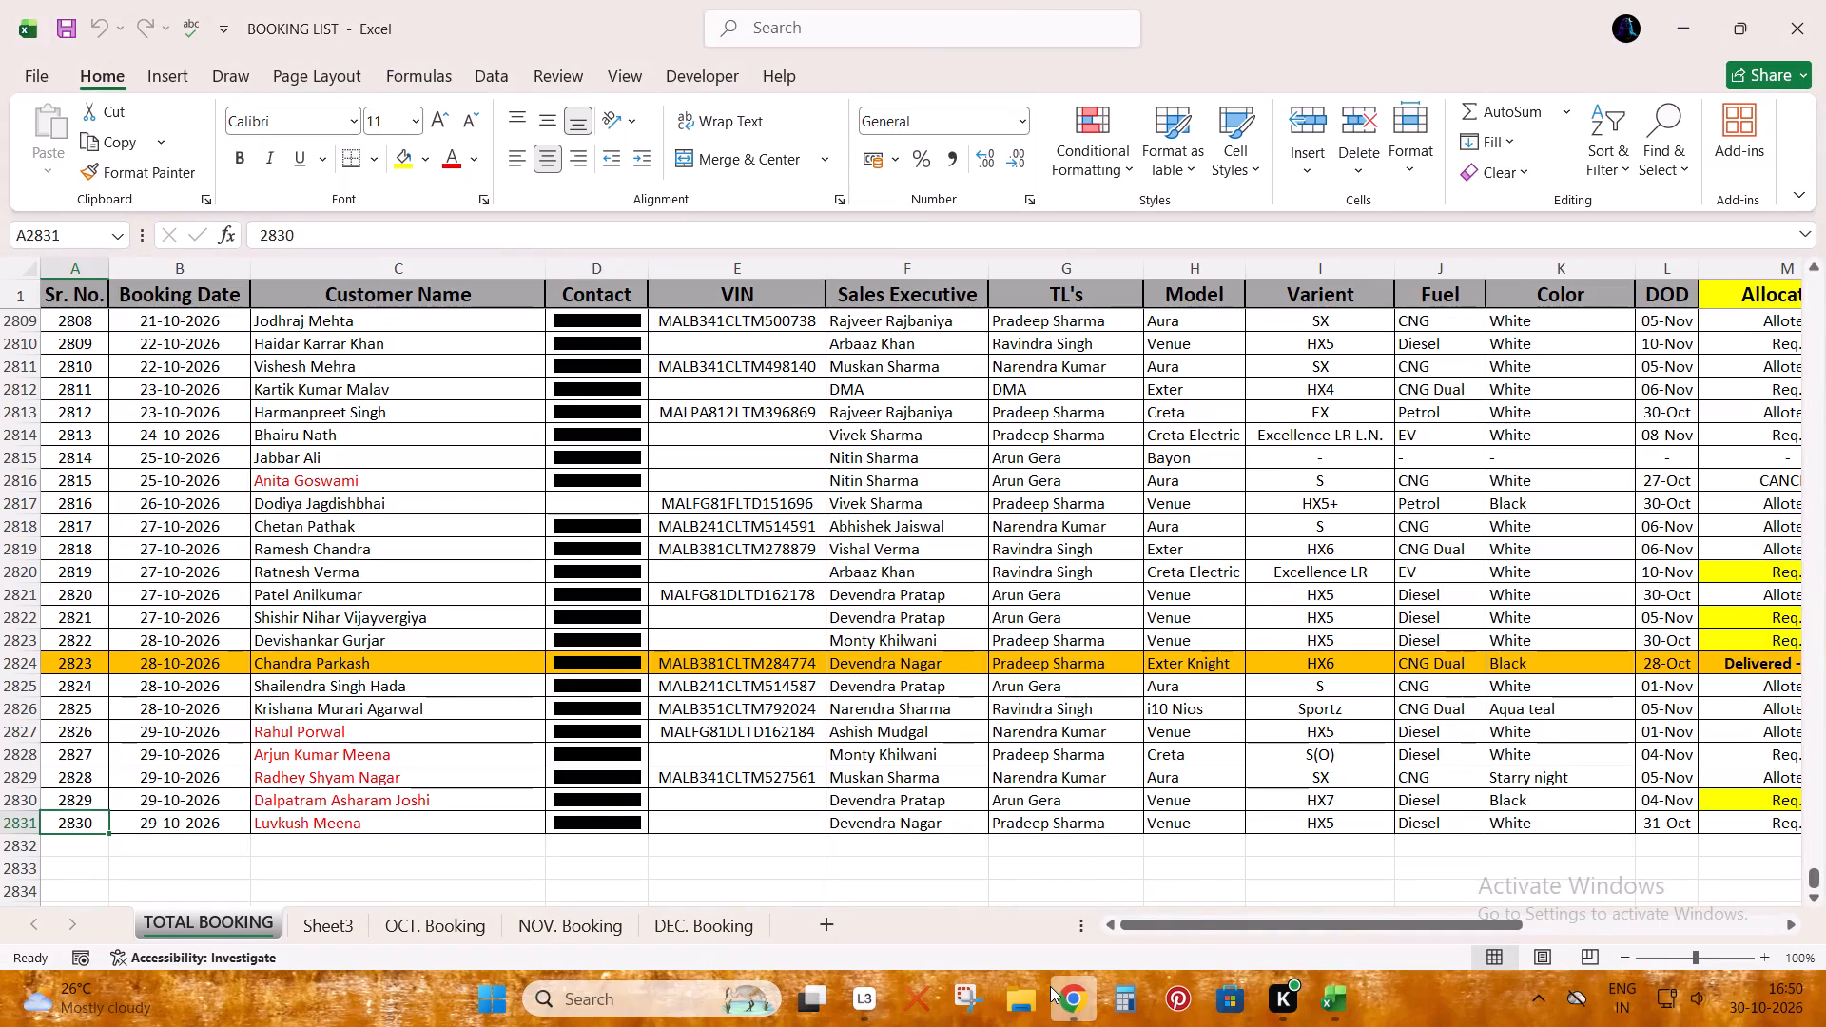
Switch to File Explorer and open the Downloads folder.
{"action": "left_click", "coordinate": [1018, 991]}
{"action": "left_click", "coordinate": [49, 381]}
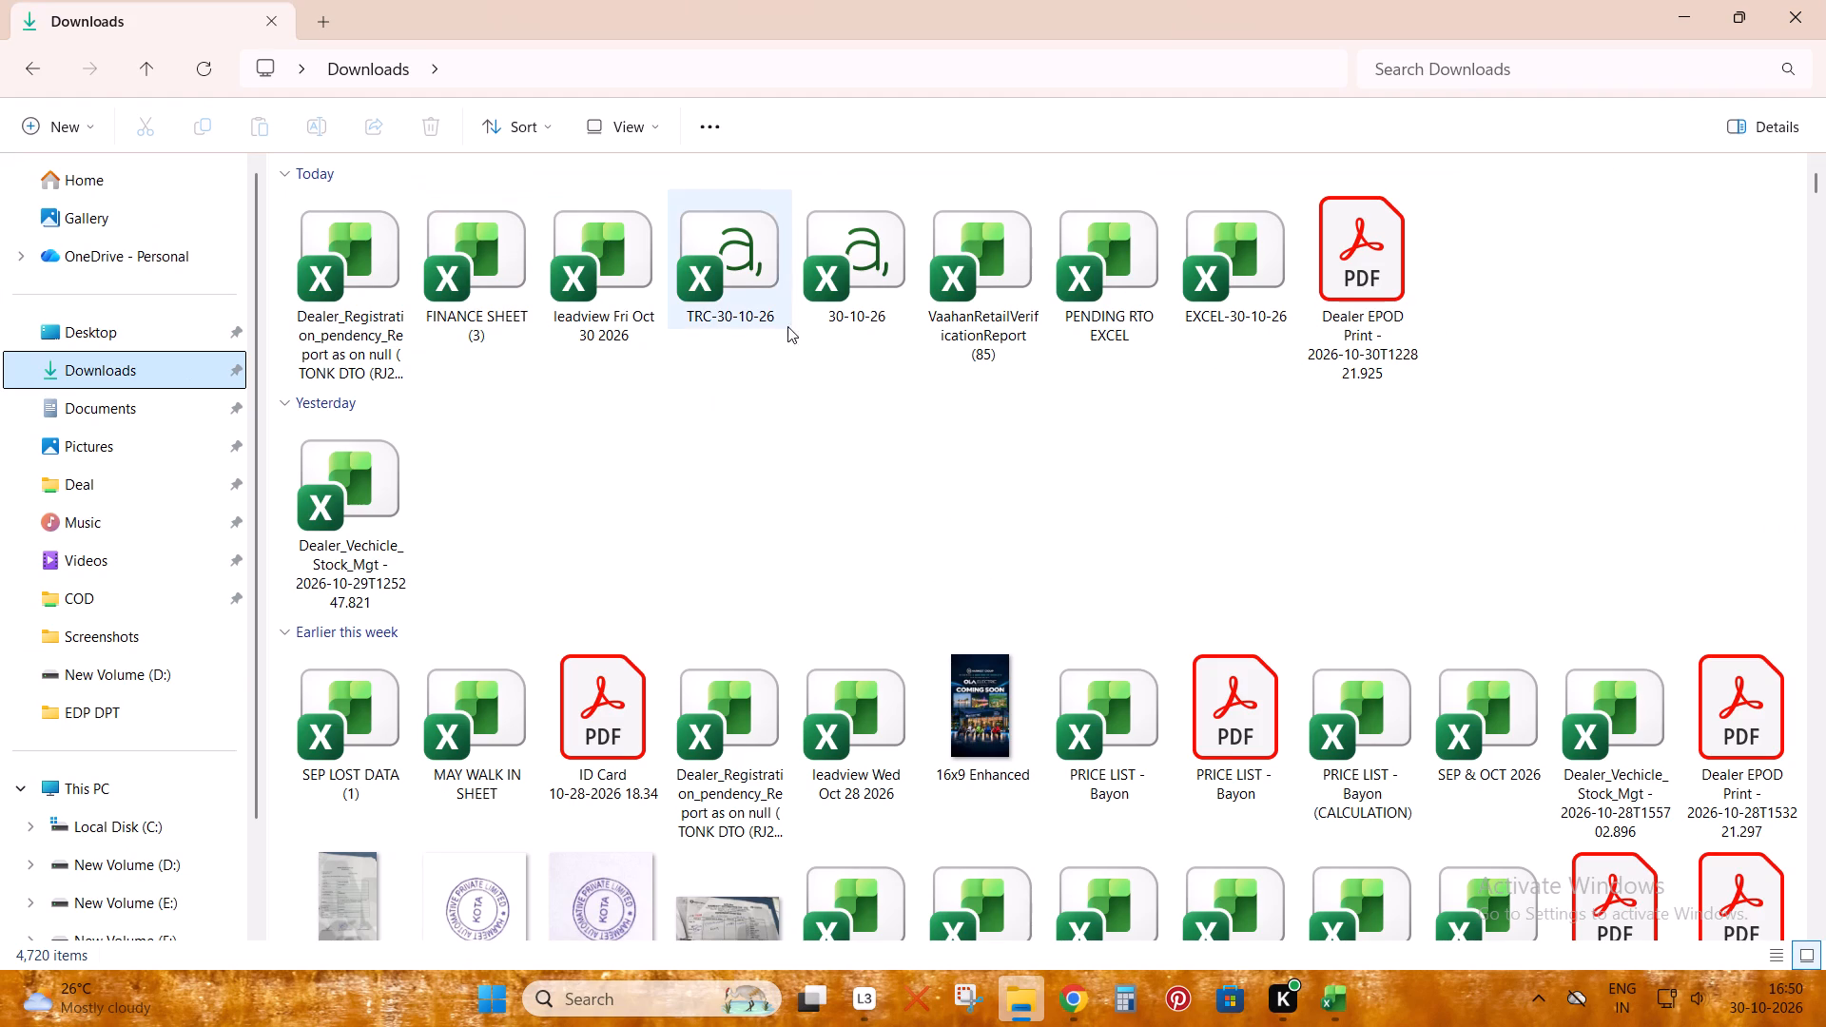
Open the 30-10-26 workbook from Downloads and auto-fit the width of all its columns.
{"action": "double_click", "coordinate": [886, 300]}
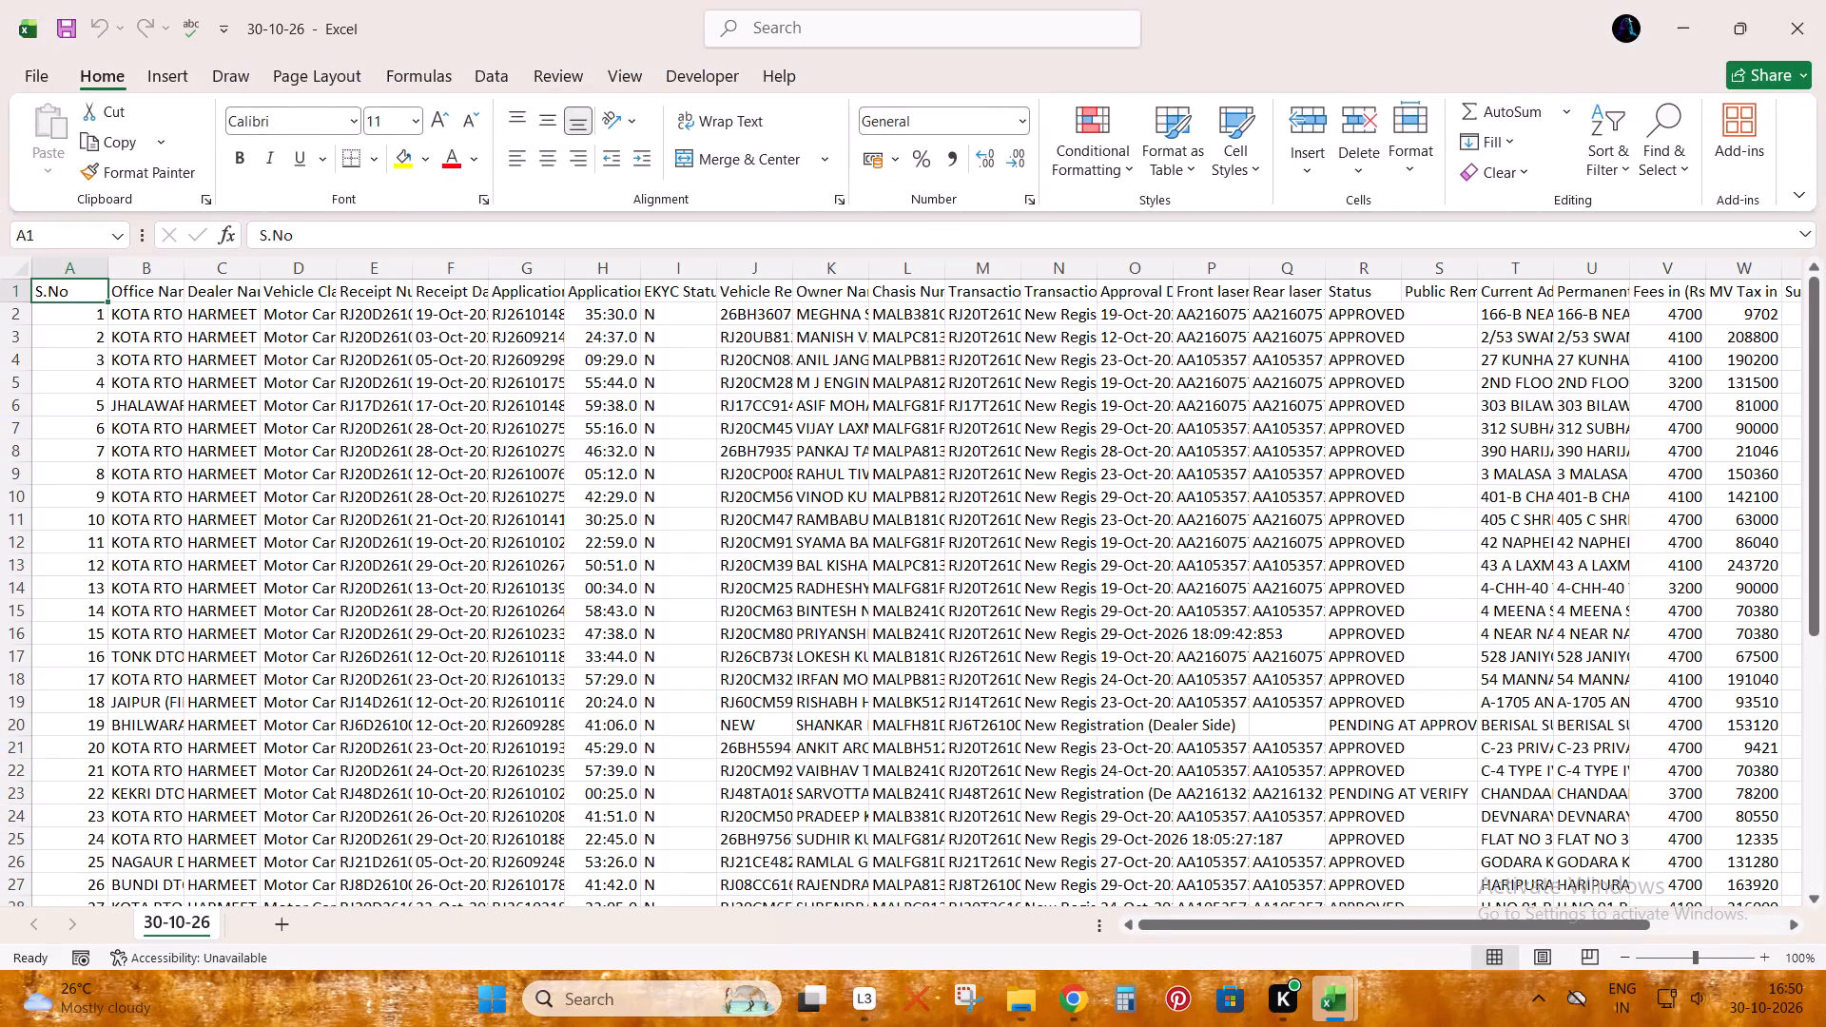
{"action": "left_click", "coordinate": [12, 271]}
{"action": "double_click", "coordinate": [108, 261]}
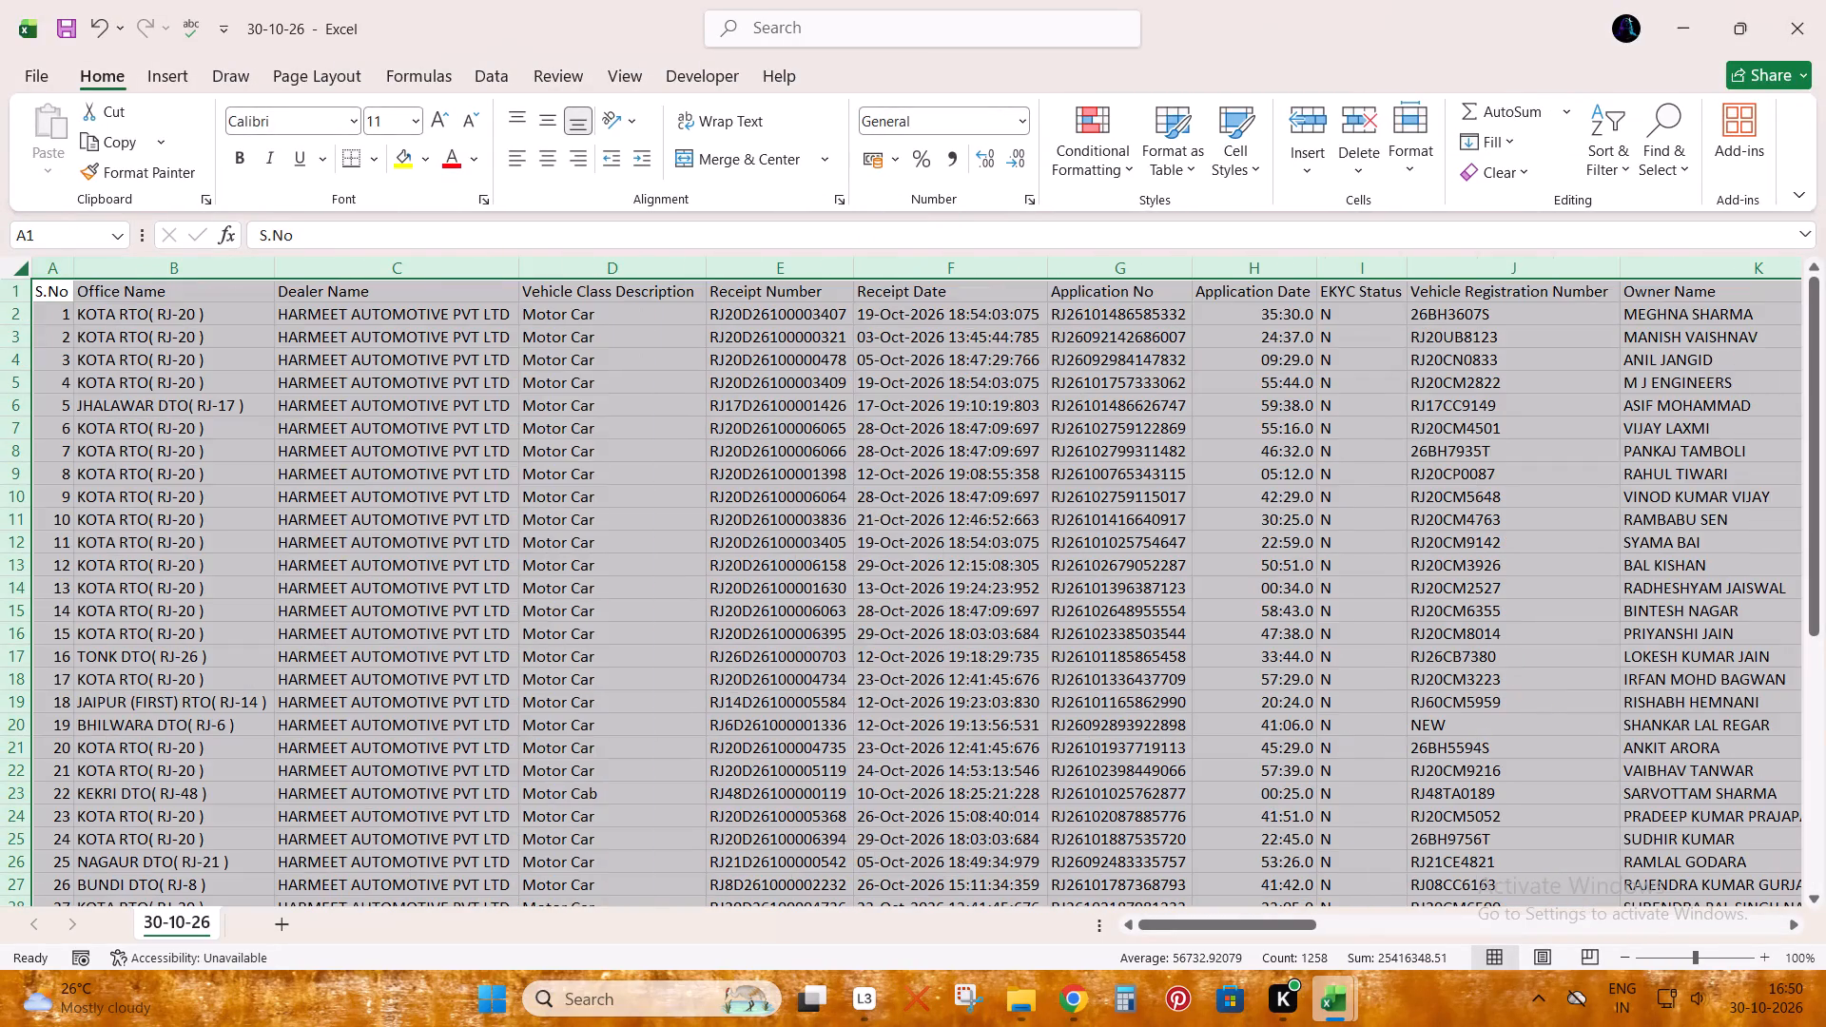
Add filters to the header row and filter Vehicle Registration Number to exclude the NEW entries.
{"action": "left_click", "coordinate": [1048, 359]}
{"action": "key", "text": "ctrl+Up"}
{"action": "key", "text": "Right"}
{"action": "key", "text": "Right"}
{"action": "key", "text": "Right"}
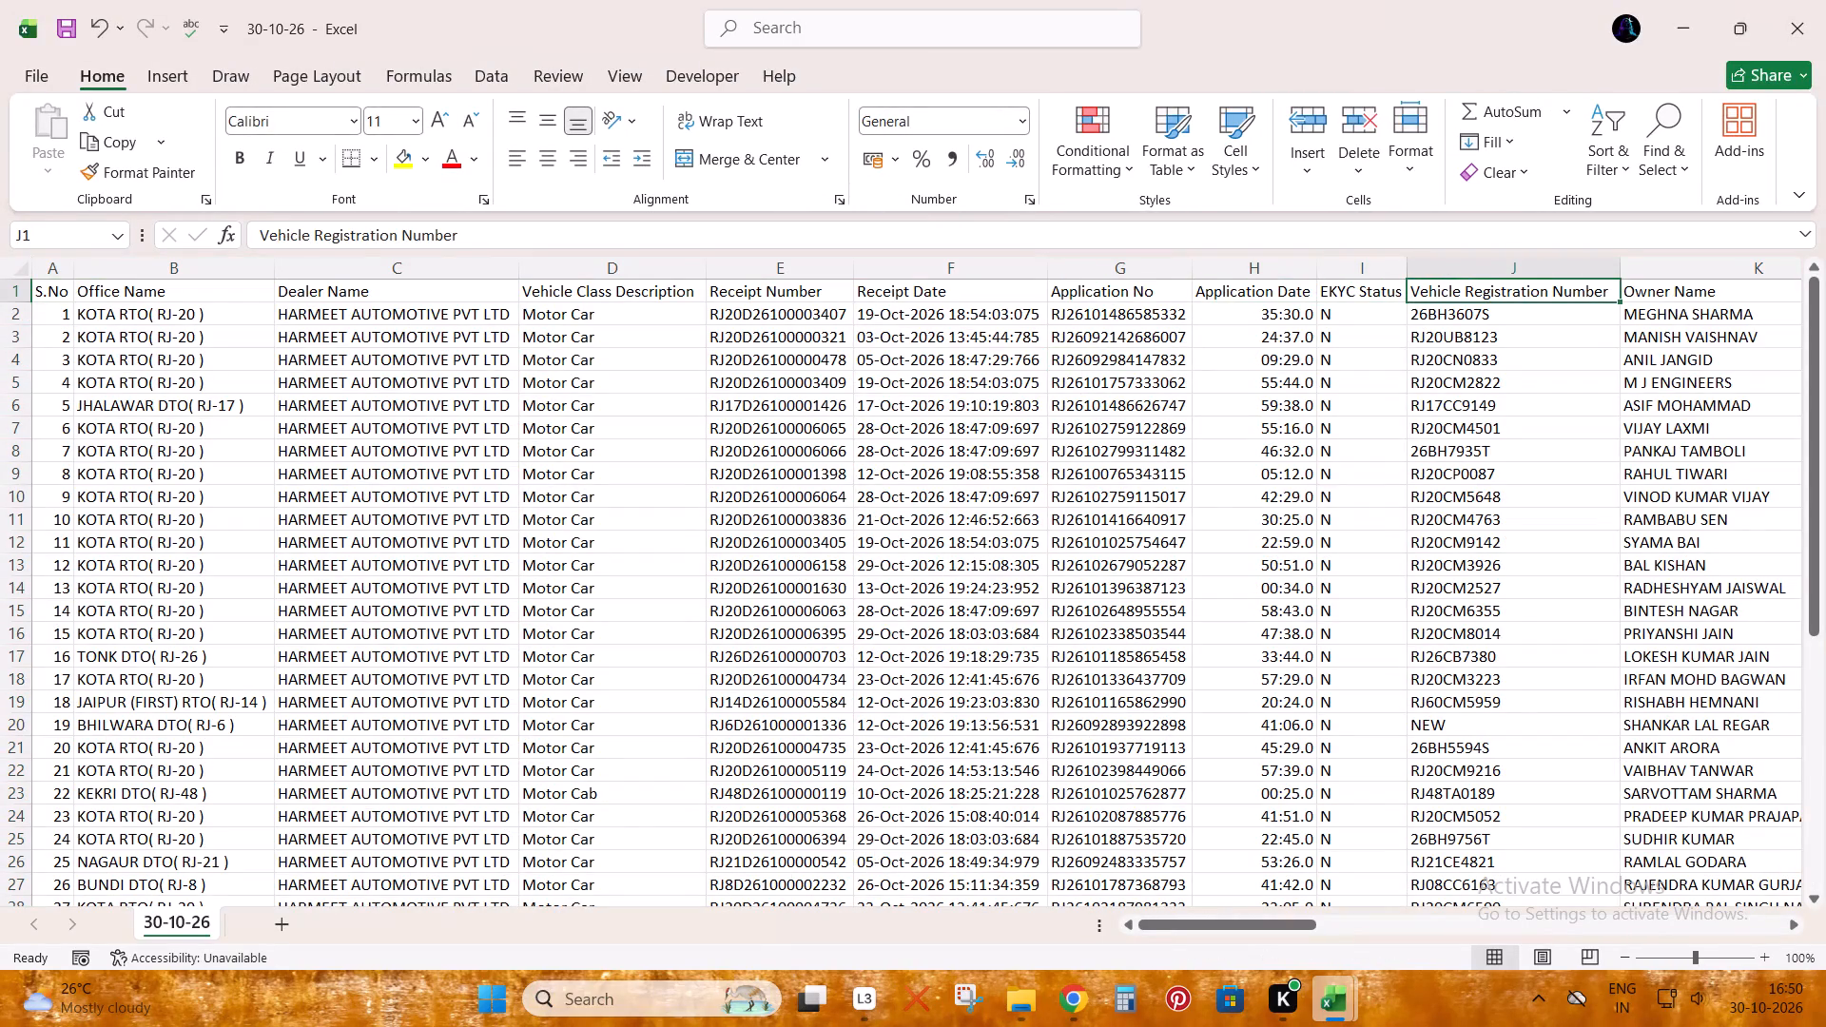
{"action": "key", "text": "ctrl+shift+l"}
{"action": "key", "text": "alt+Down"}
{"action": "key", "text": "Down"}
{"action": "key", "text": "Down"}
{"action": "key", "text": "Down"}
{"action": "key", "text": "Down"}
{"action": "key", "text": "Down"}
{"action": "key", "text": "Down"}
{"action": "key", "text": "Down"}
{"action": "key", "text": "Down"}
{"action": "key", "text": "Down"}
{"action": "key", "text": "Down"}
{"action": "key", "text": "Down"}
{"action": "key", "text": "Down"}
{"action": "key", "text": "Down"}
{"action": "key", "text": "Down"}
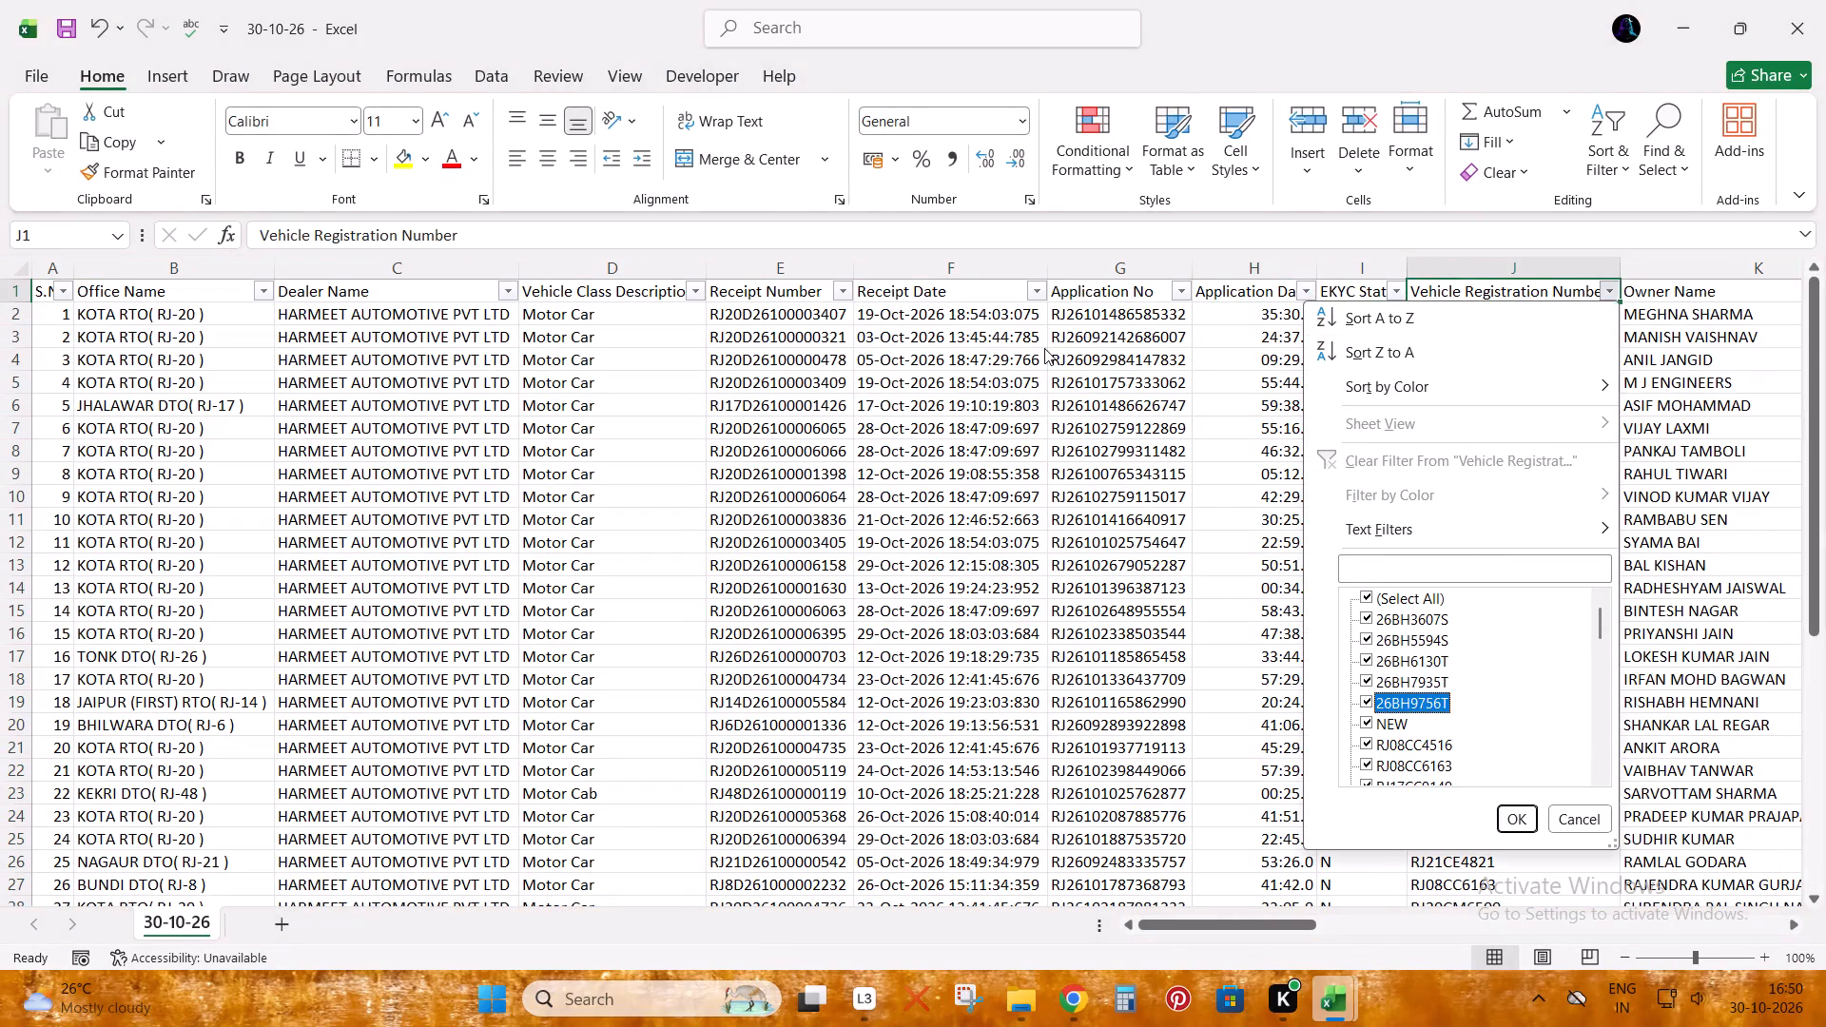
{"action": "key", "text": "space"}
{"action": "key", "text": "Down"}
{"action": "key", "text": "space"}
{"action": "key", "text": "Up"}
{"action": "key", "text": "space"}
{"action": "key", "text": "Return"}
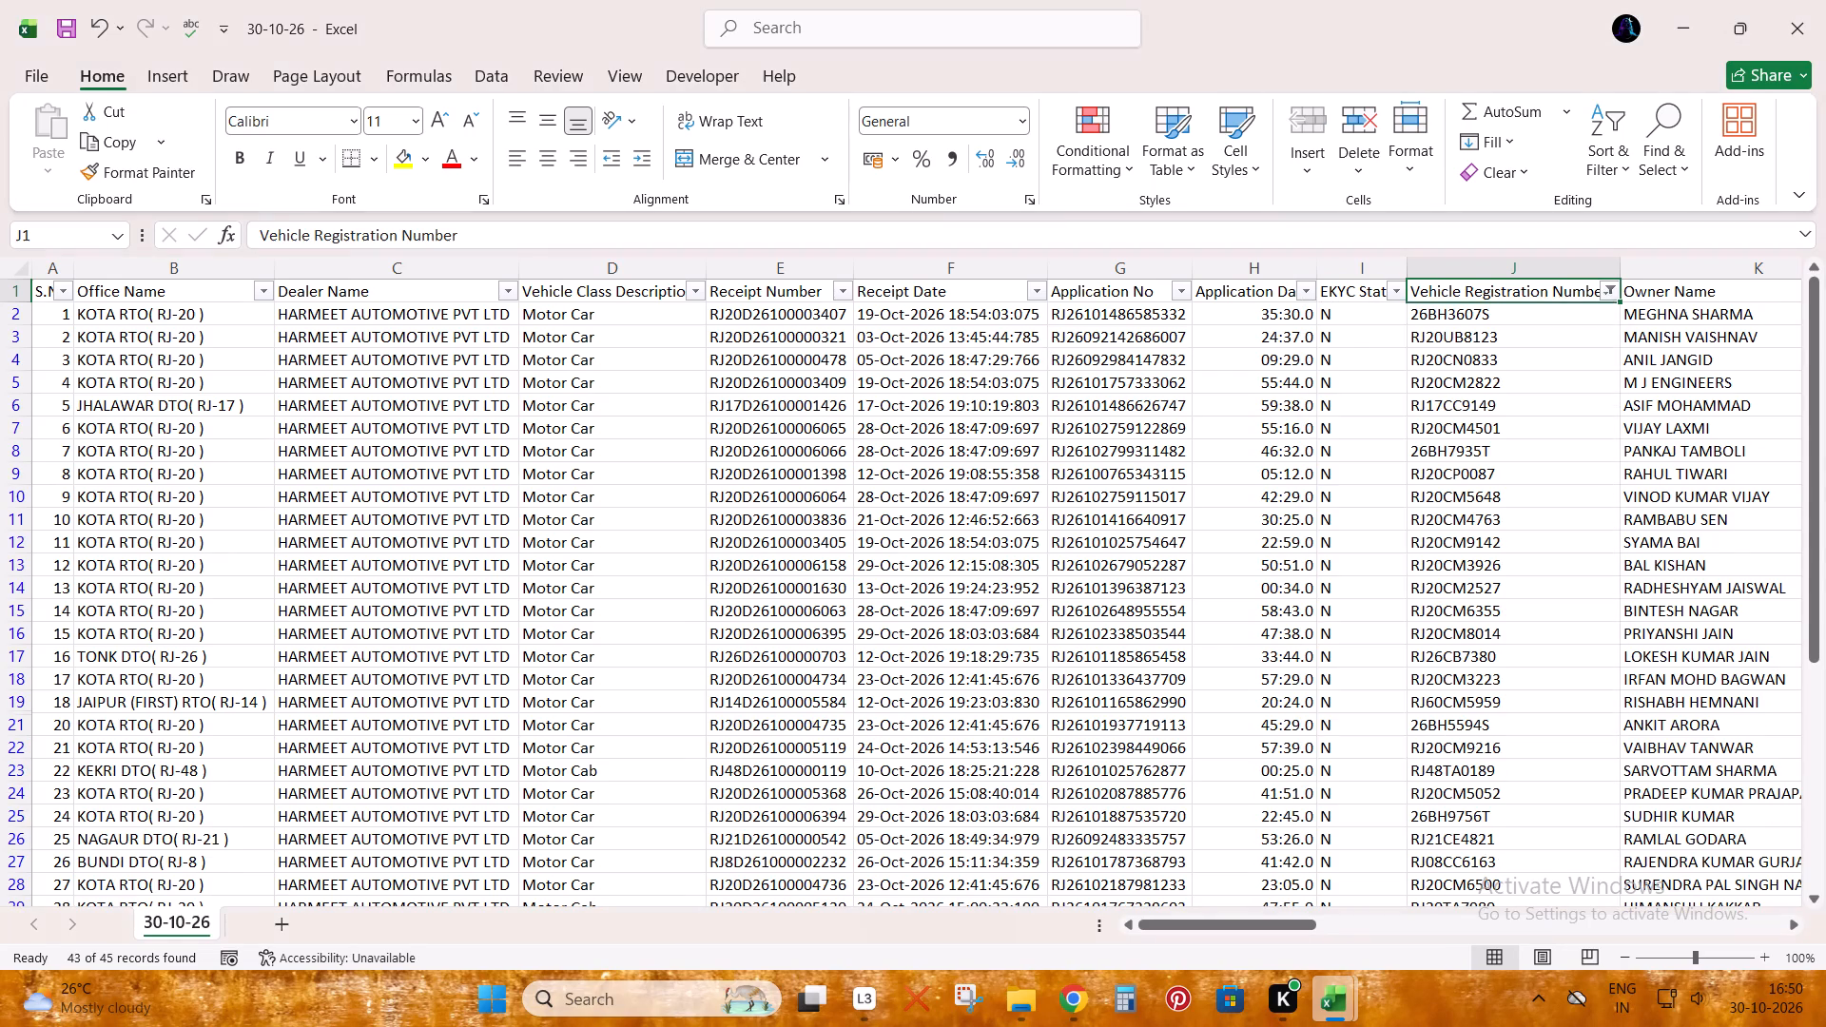
Select all filtered vehicle registration numbers below the header to check their count.
{"action": "key", "text": "Down"}
{"action": "key", "text": "ctrl+shift+Down"}
{"action": "key", "text": "Up"}
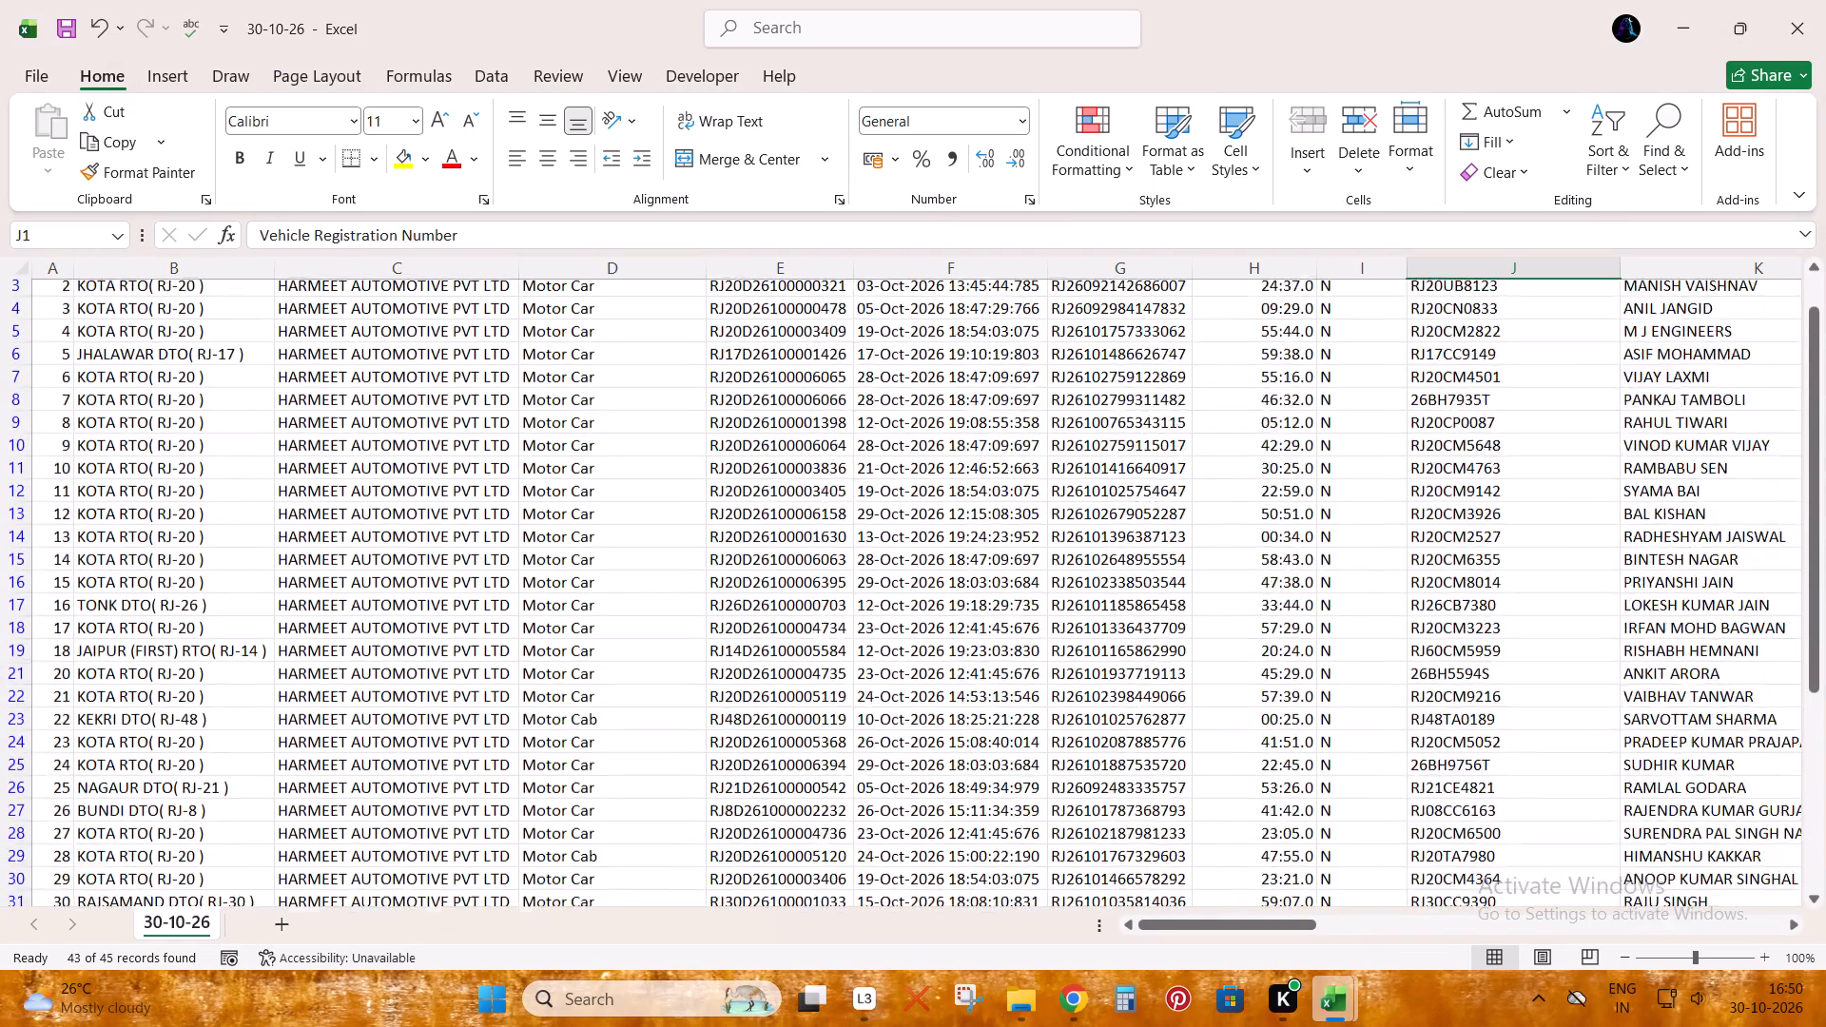
{"action": "key", "text": "Down"}
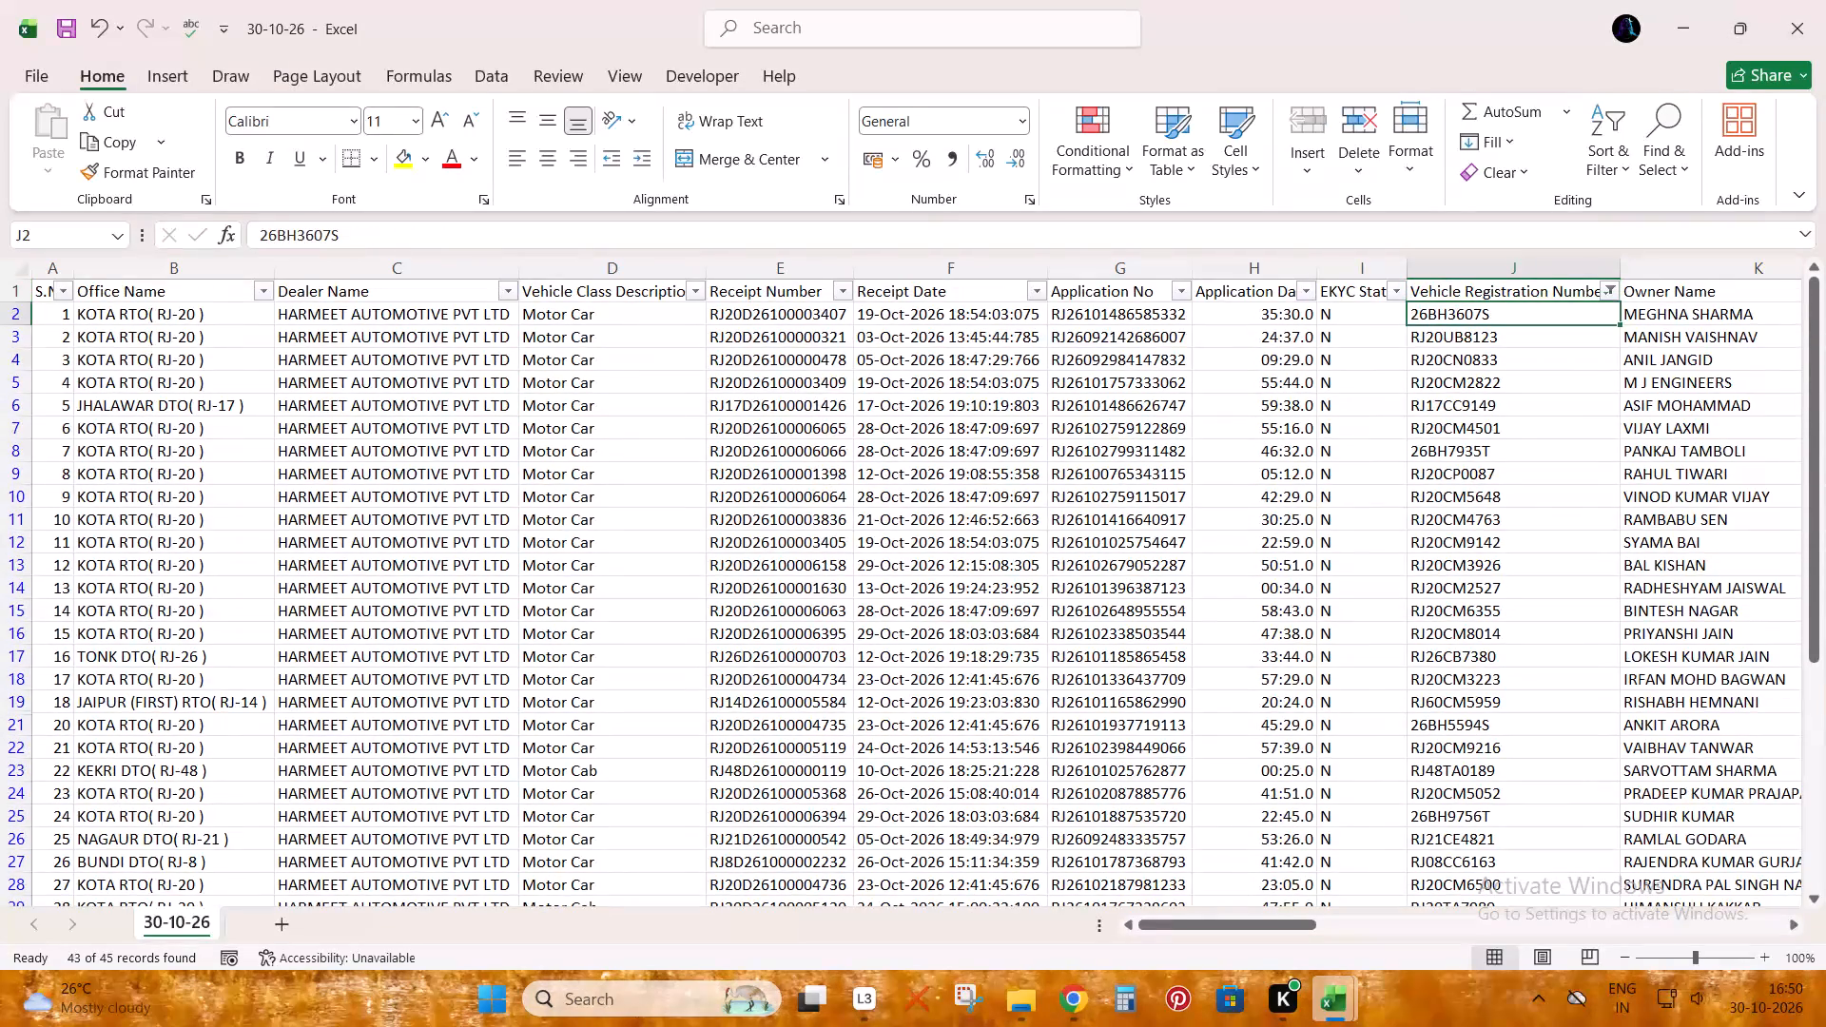
{"action": "scroll", "coordinate": [1421, 474], "scroll_direction": "down", "scroll_amount": 6}
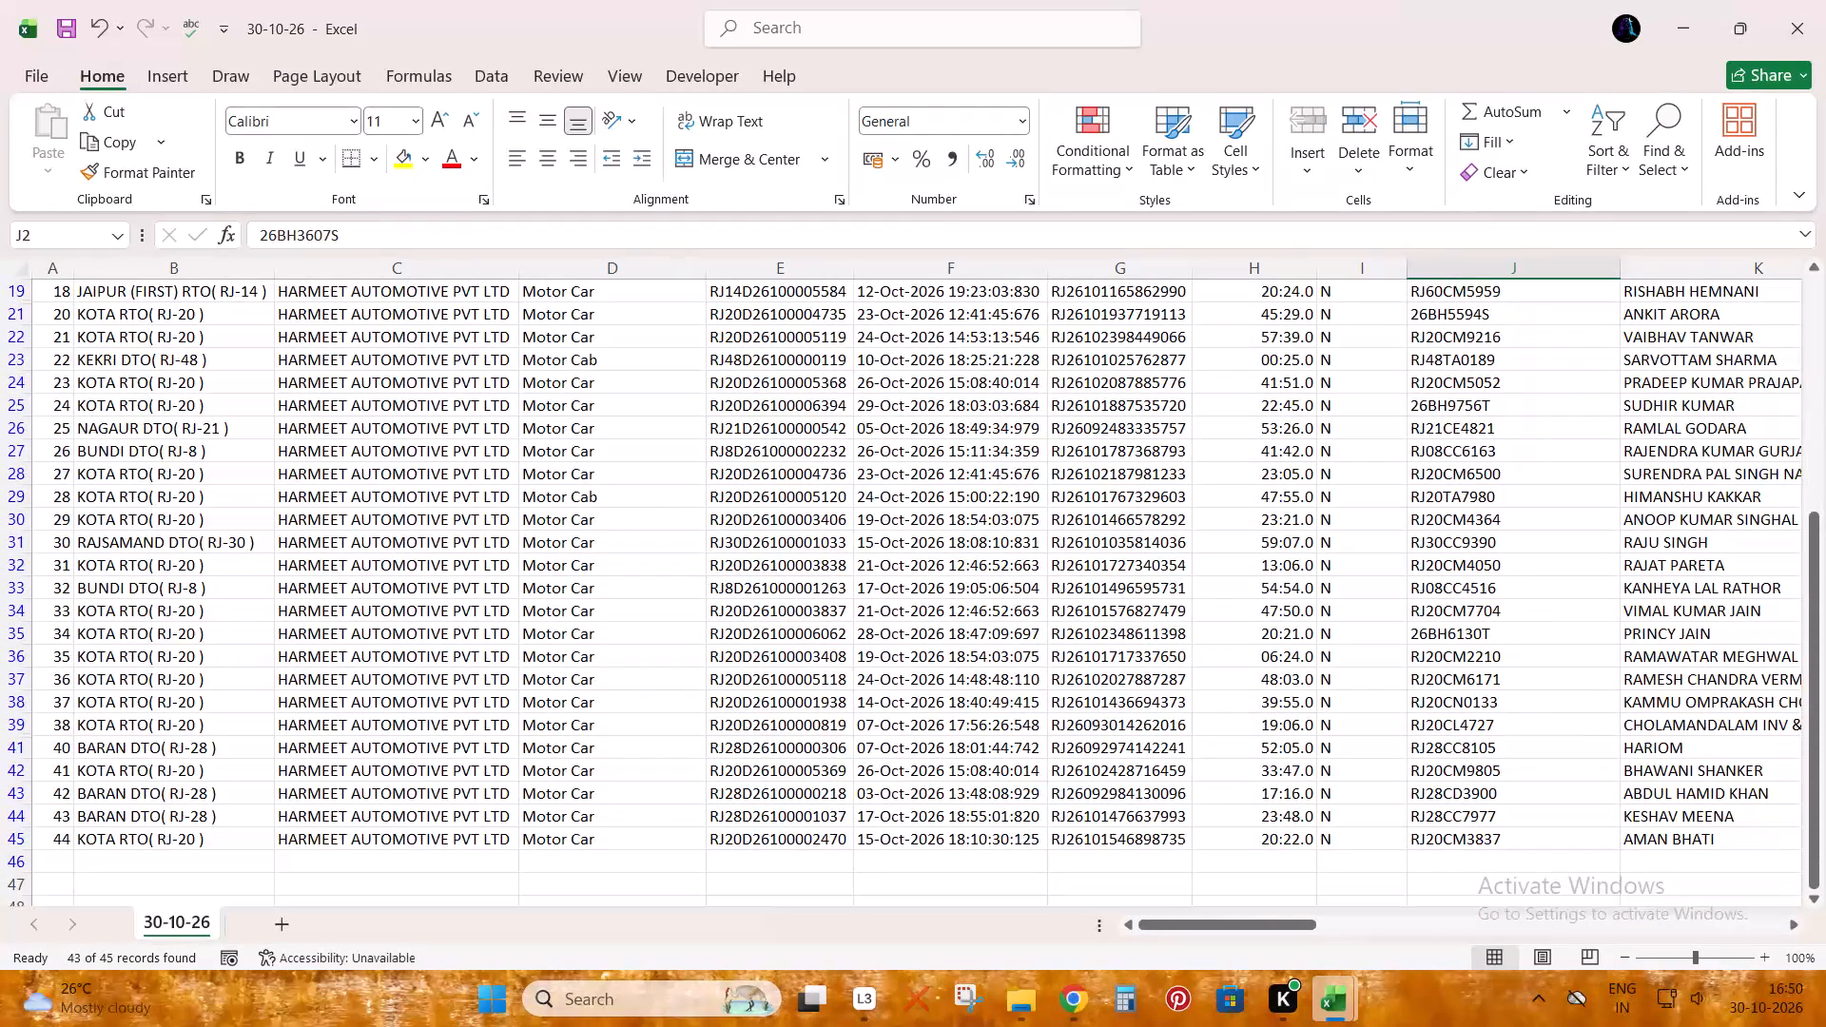
{"action": "key", "text": "ctrl+Down"}
{"action": "key", "text": "ctrl+shift+Up"}
{"action": "key", "text": "shift+Down"}
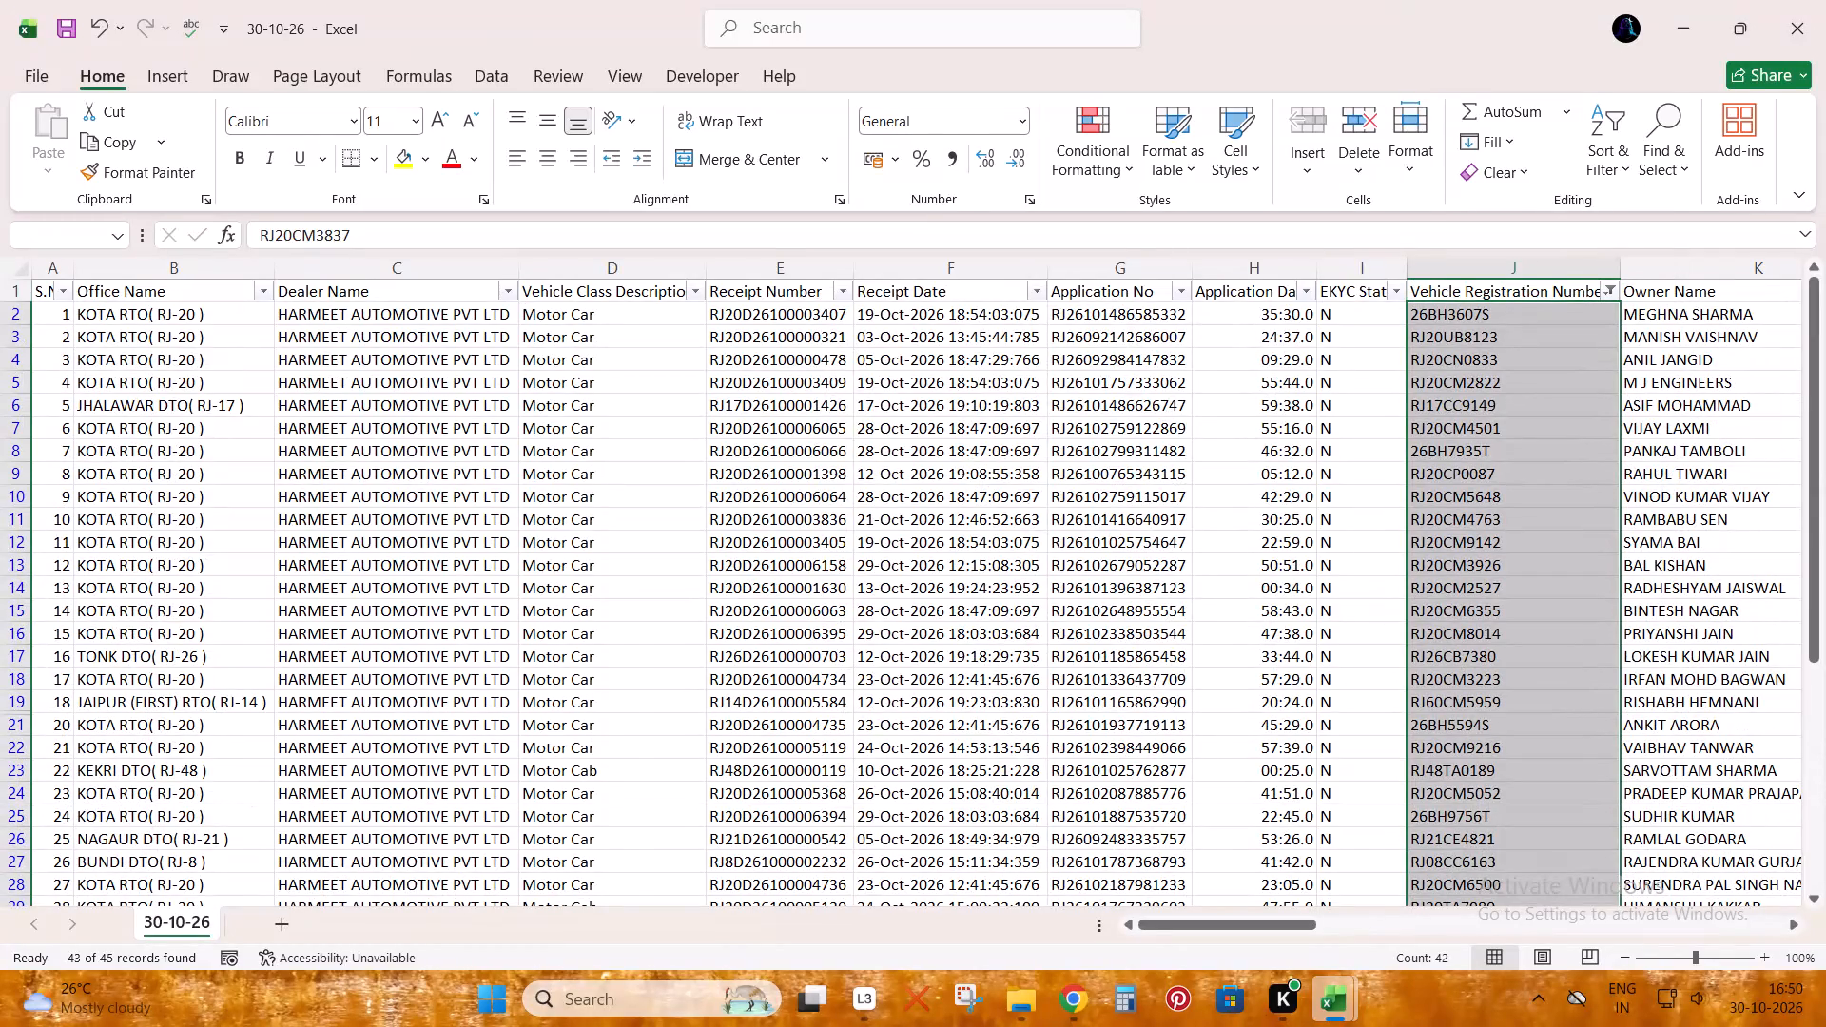
Go to the desktop and open the Closing report for the days workbook.
{"action": "key", "text": "alt+Tab"}
{"action": "key", "text": "alt+Tab"}
{"action": "left_click", "coordinate": [1825, 954]}
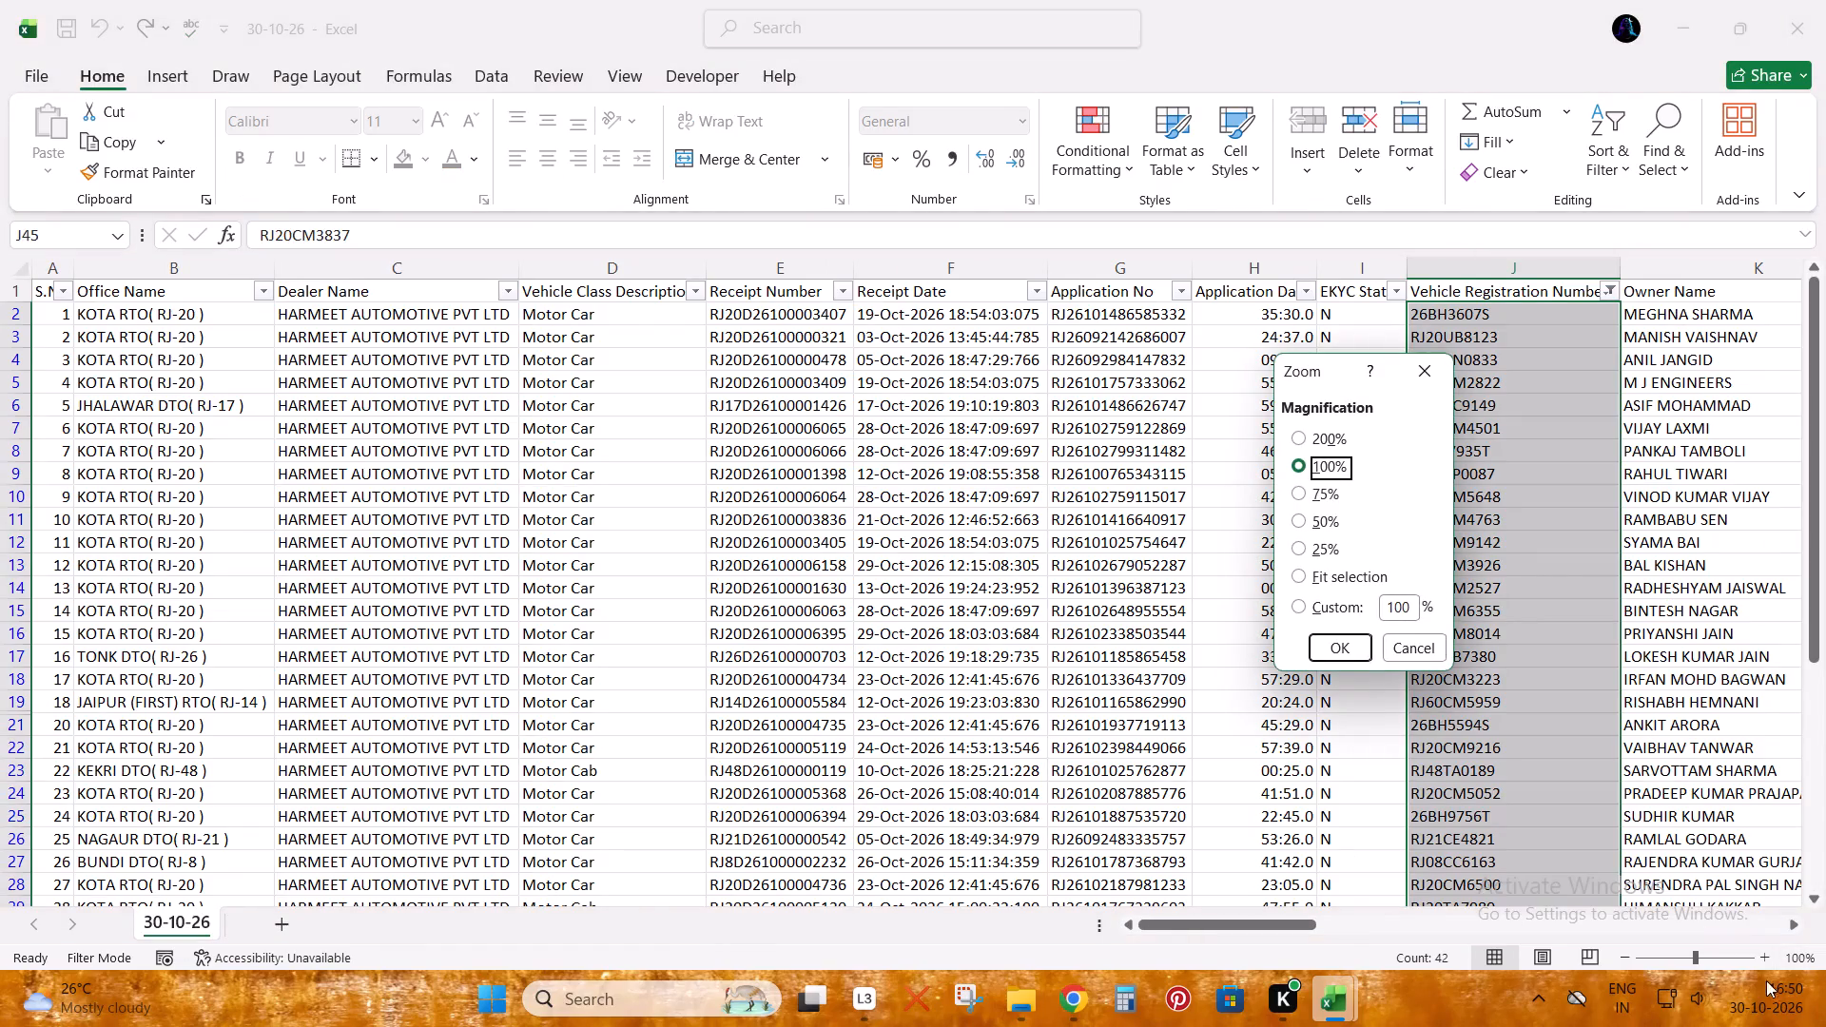
{"action": "left_click", "coordinate": [1433, 380]}
{"action": "left_click", "coordinate": [1825, 1026]}
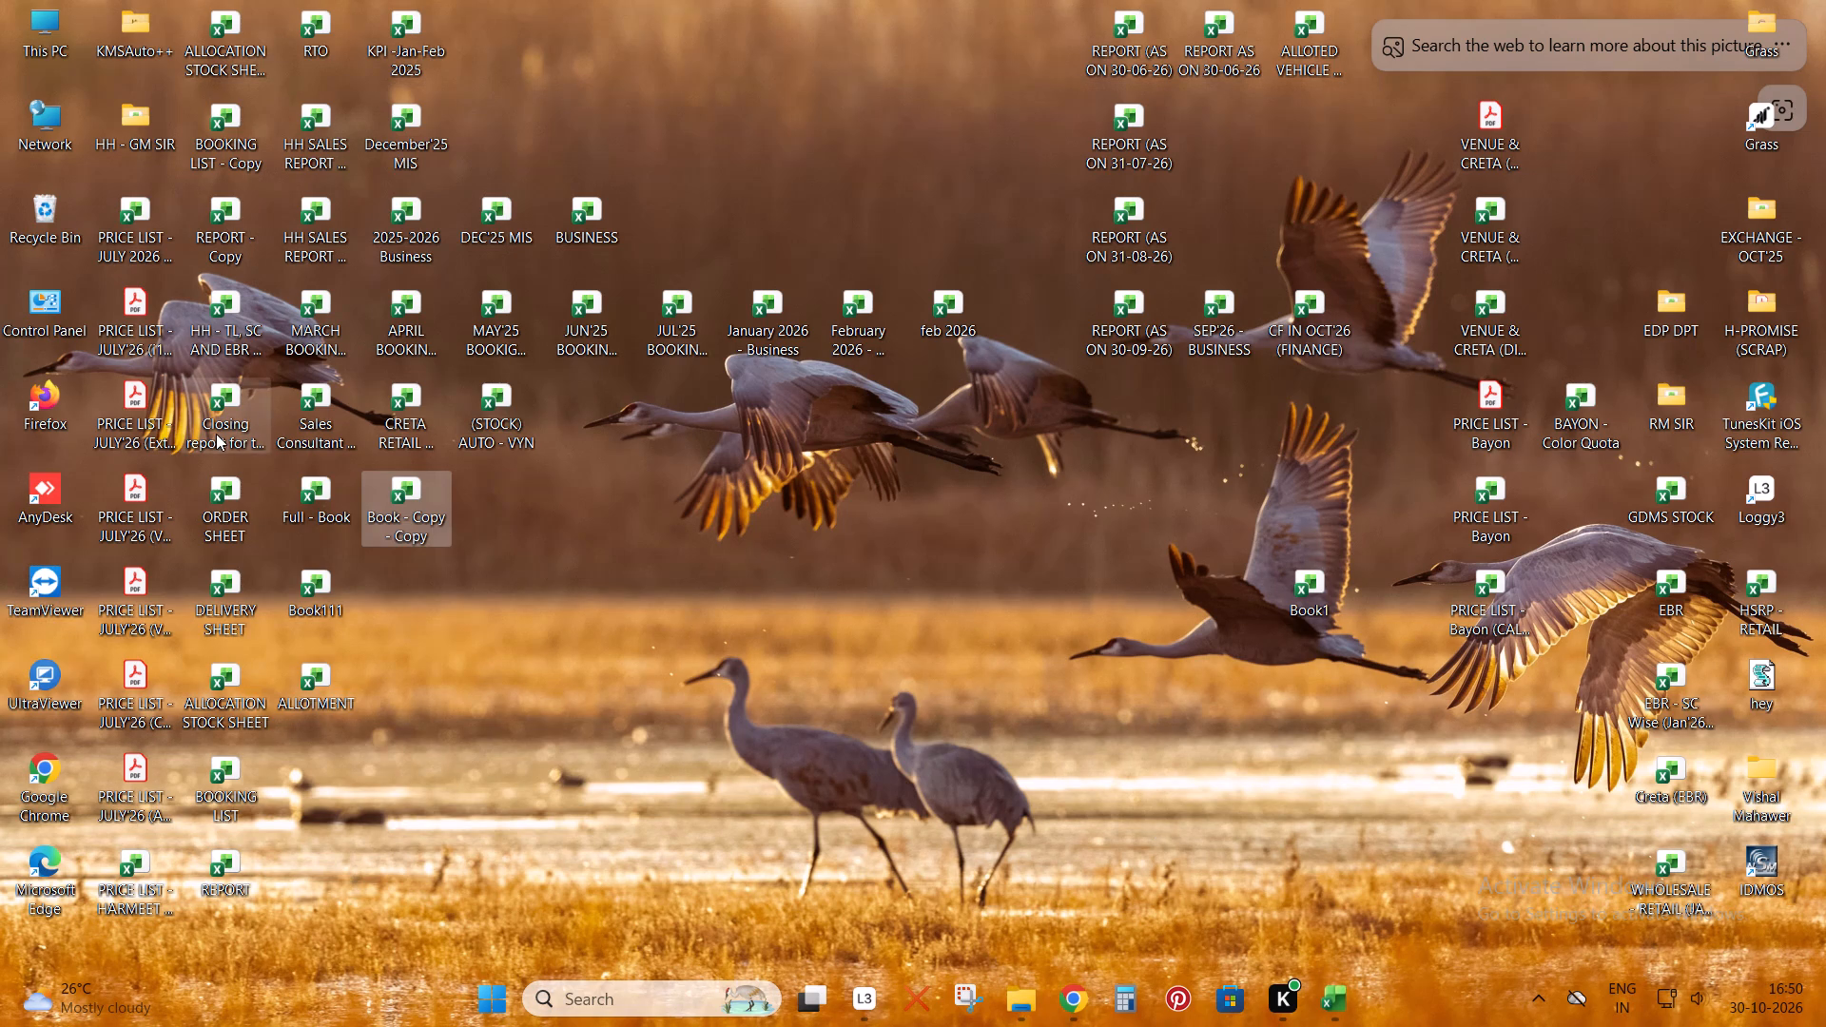
{"action": "double_click", "coordinate": [216, 434]}
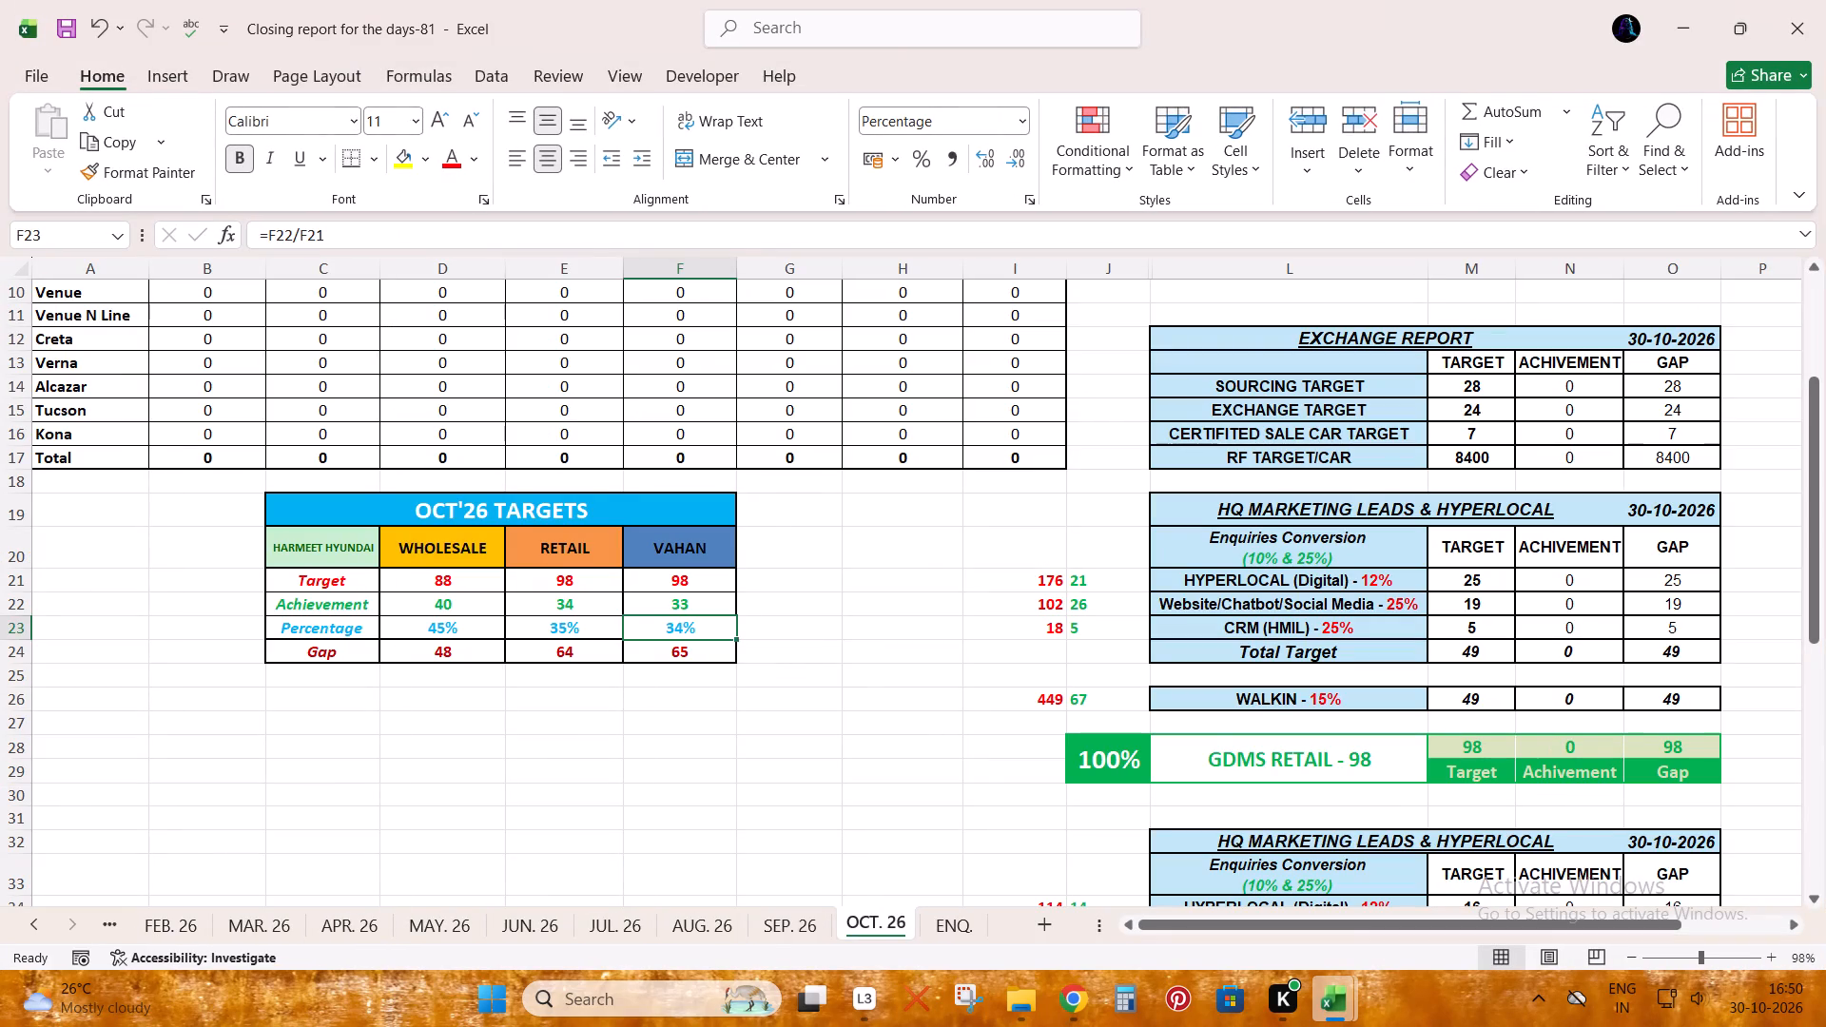
In the OCT'26 TARGETS table, set both the RETAIL and VAHAN targets to 91.
{"action": "left_click", "coordinate": [580, 583]}
{"action": "type", "text": "91"}
{"action": "key", "text": "Tab"}
{"action": "key", "text": "Tab"}
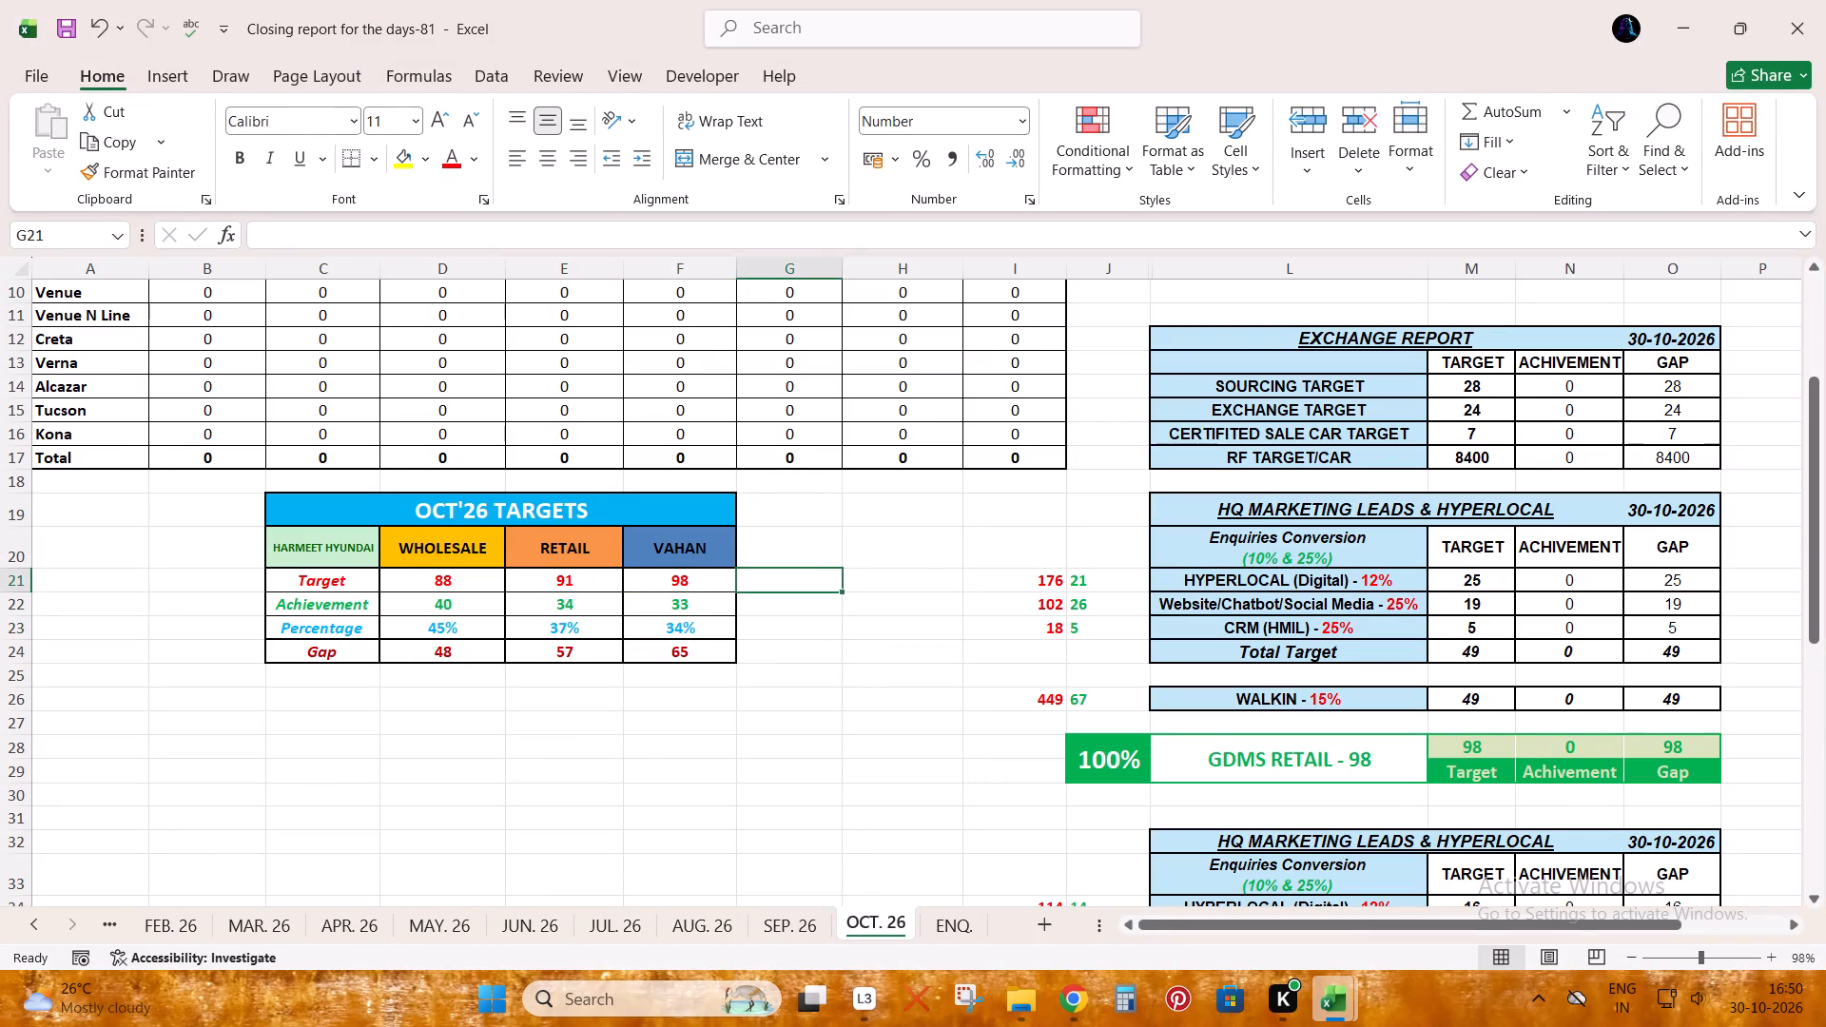
{"action": "key", "text": "Left"}
{"action": "key", "text": "9"}
{"action": "key", "text": "1"}
{"action": "key", "text": "Return"}
Set the VAHAN achievement to 42 in the OCT'26 TARGETS table and save the closing report.
{"action": "type", "text": "42"}
{"action": "key", "text": "Return"}
{"action": "key", "text": "Up"}
{"action": "key", "text": "ctrl+s"}
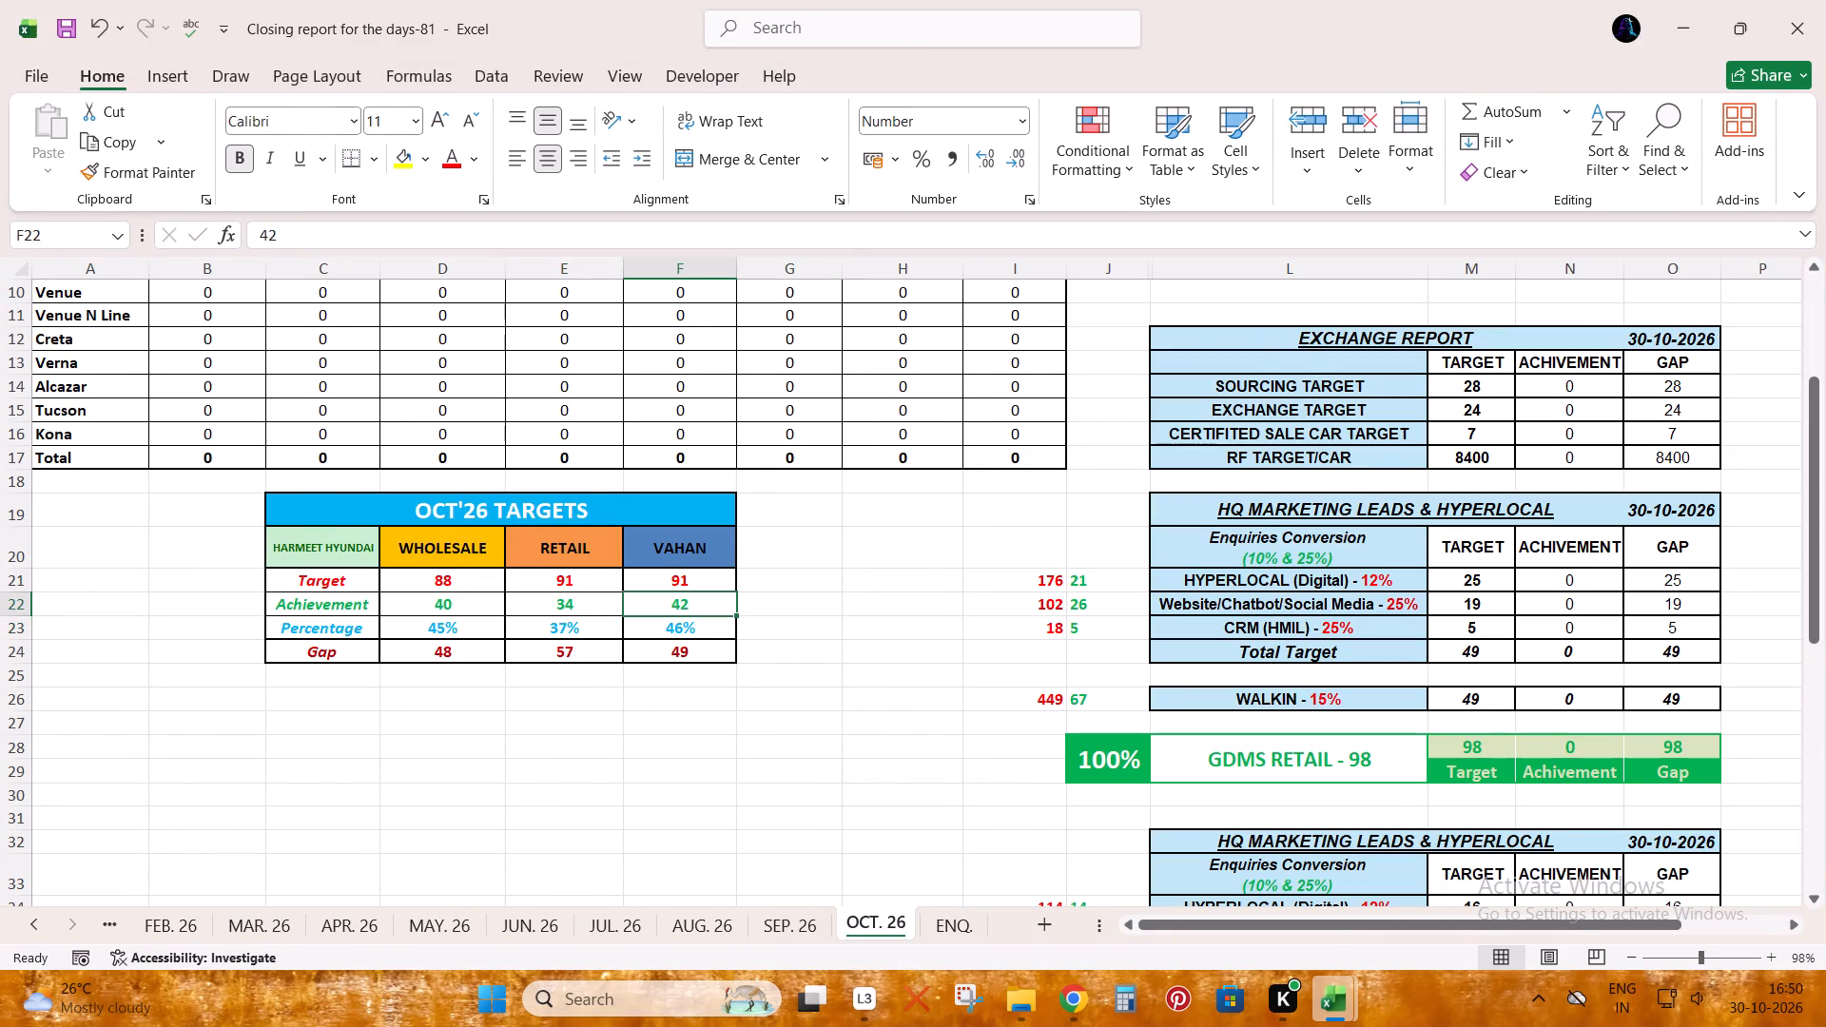
Return to the 30-10-26 workbook and look through the filtered registration records.
{"action": "key", "text": "alt+Tab"}
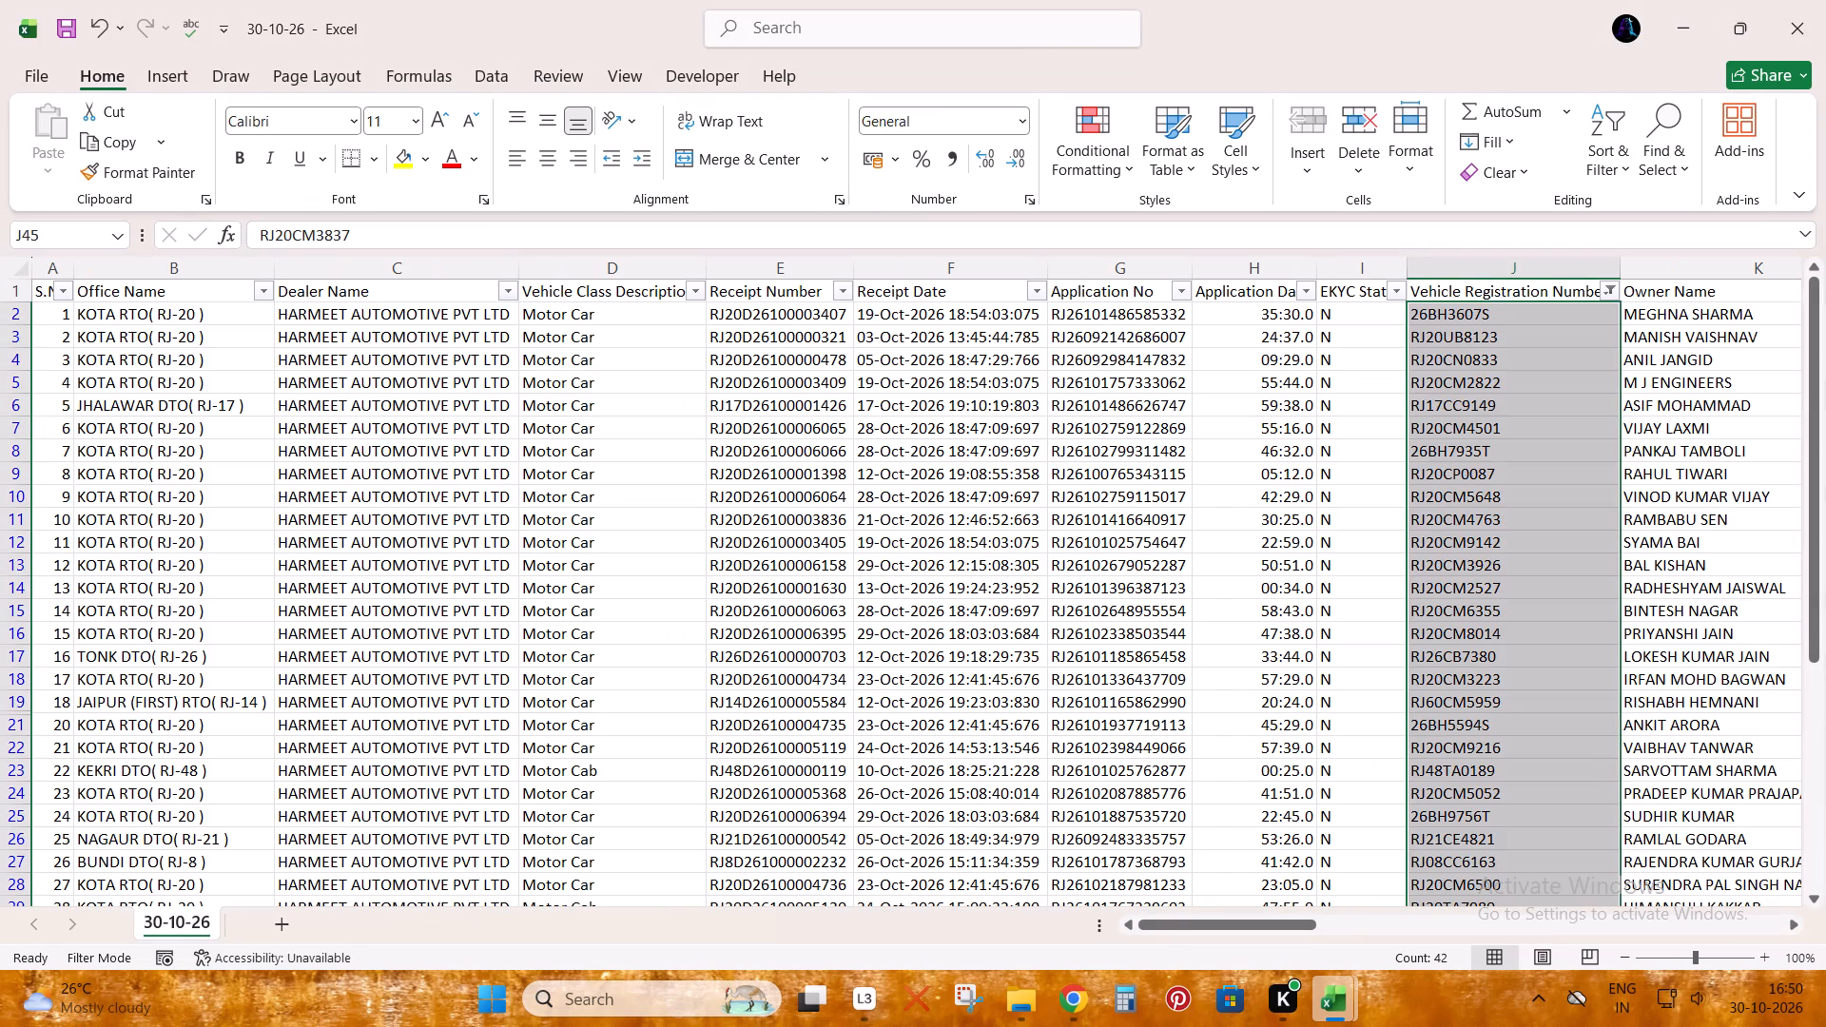
{"action": "scroll", "coordinate": [653, 577], "scroll_direction": "down", "scroll_amount": 2}
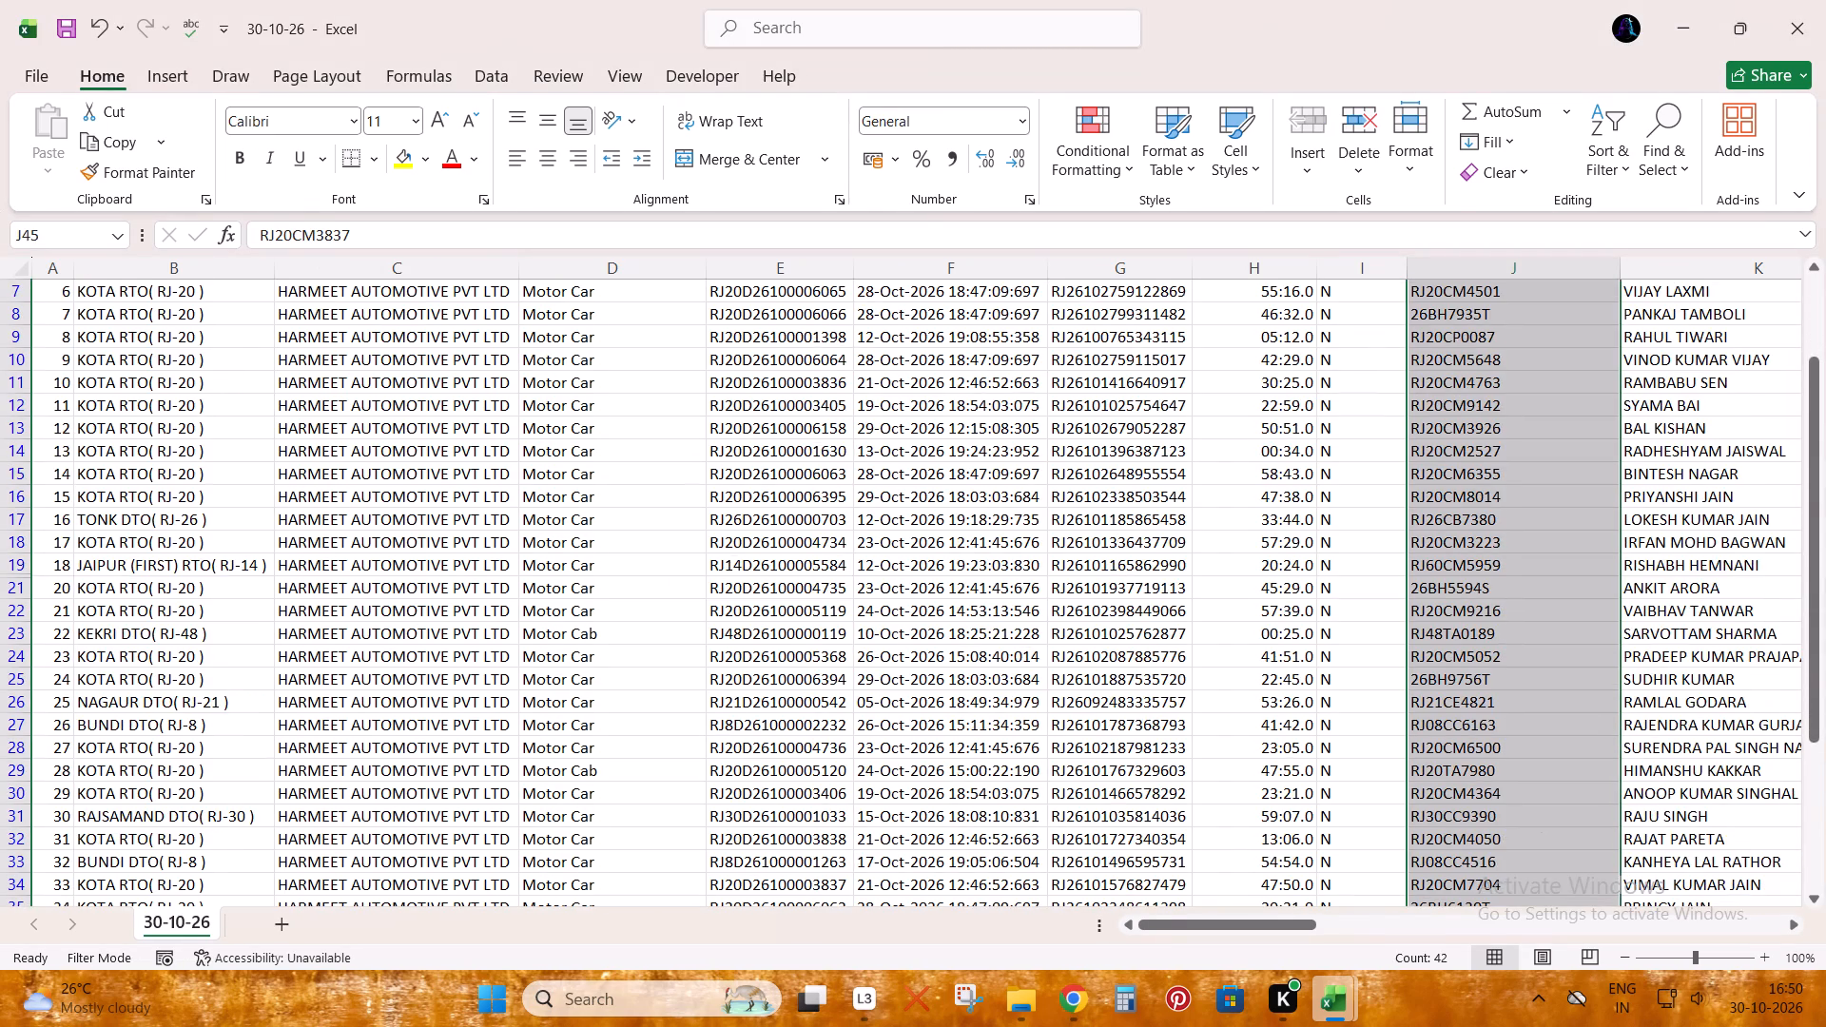
{"action": "scroll", "coordinate": [653, 577], "scroll_direction": "down", "scroll_amount": 5}
{"action": "scroll", "coordinate": [703, 577], "scroll_direction": "up", "scroll_amount": 4}
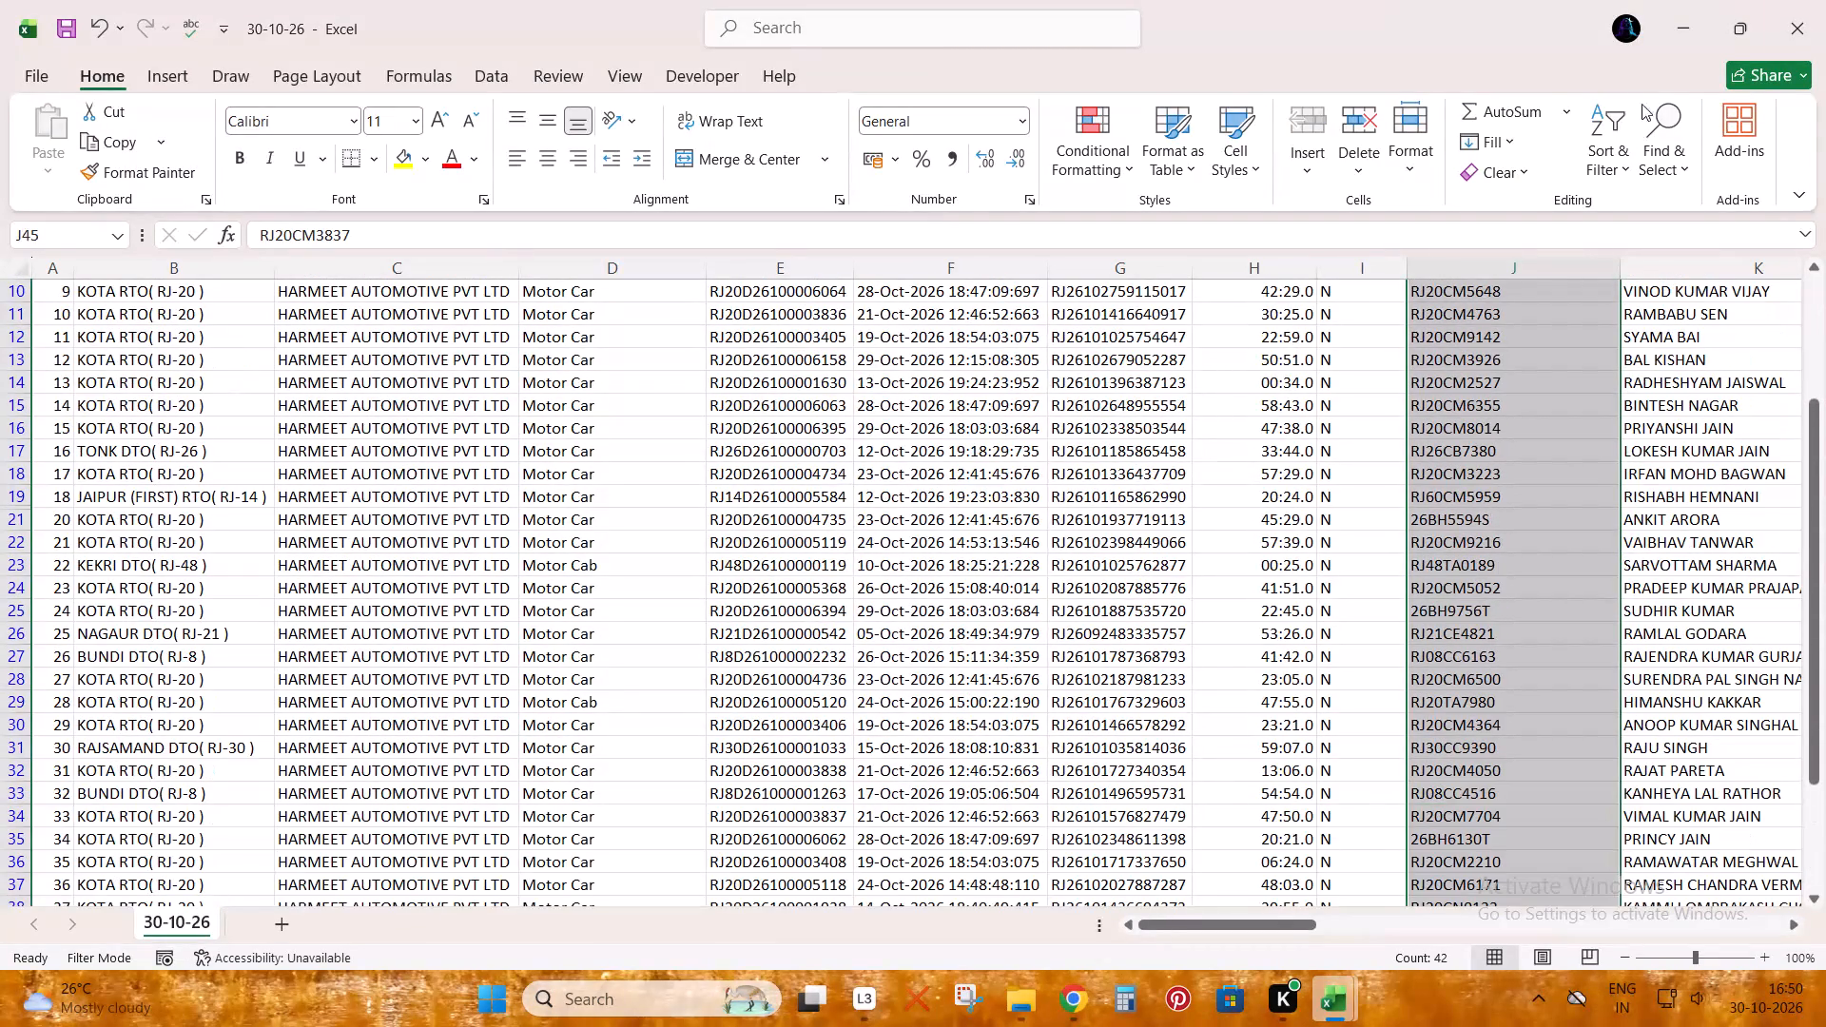
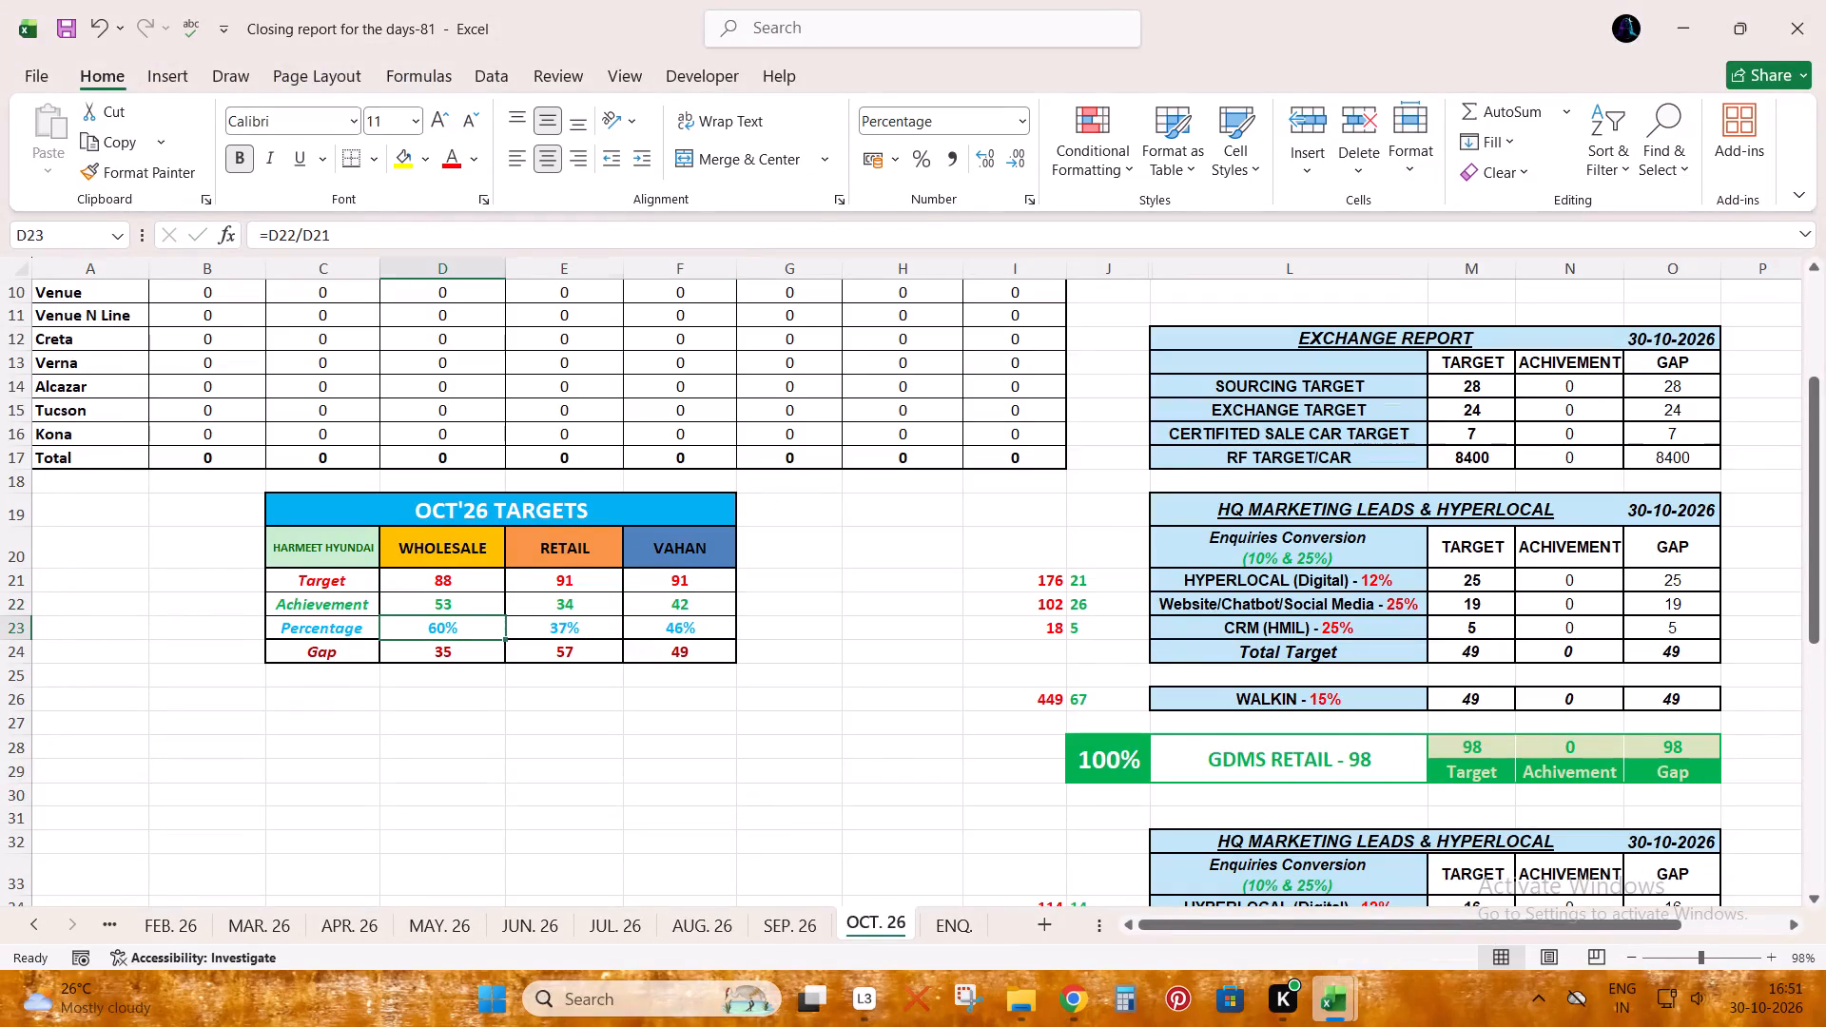
Switch to GDMS in the browser and list the monthly Sales Report by confirm date, with 1000 rows per page.
{"action": "key", "text": "Up"}
{"action": "key", "text": "alt+Tab"}
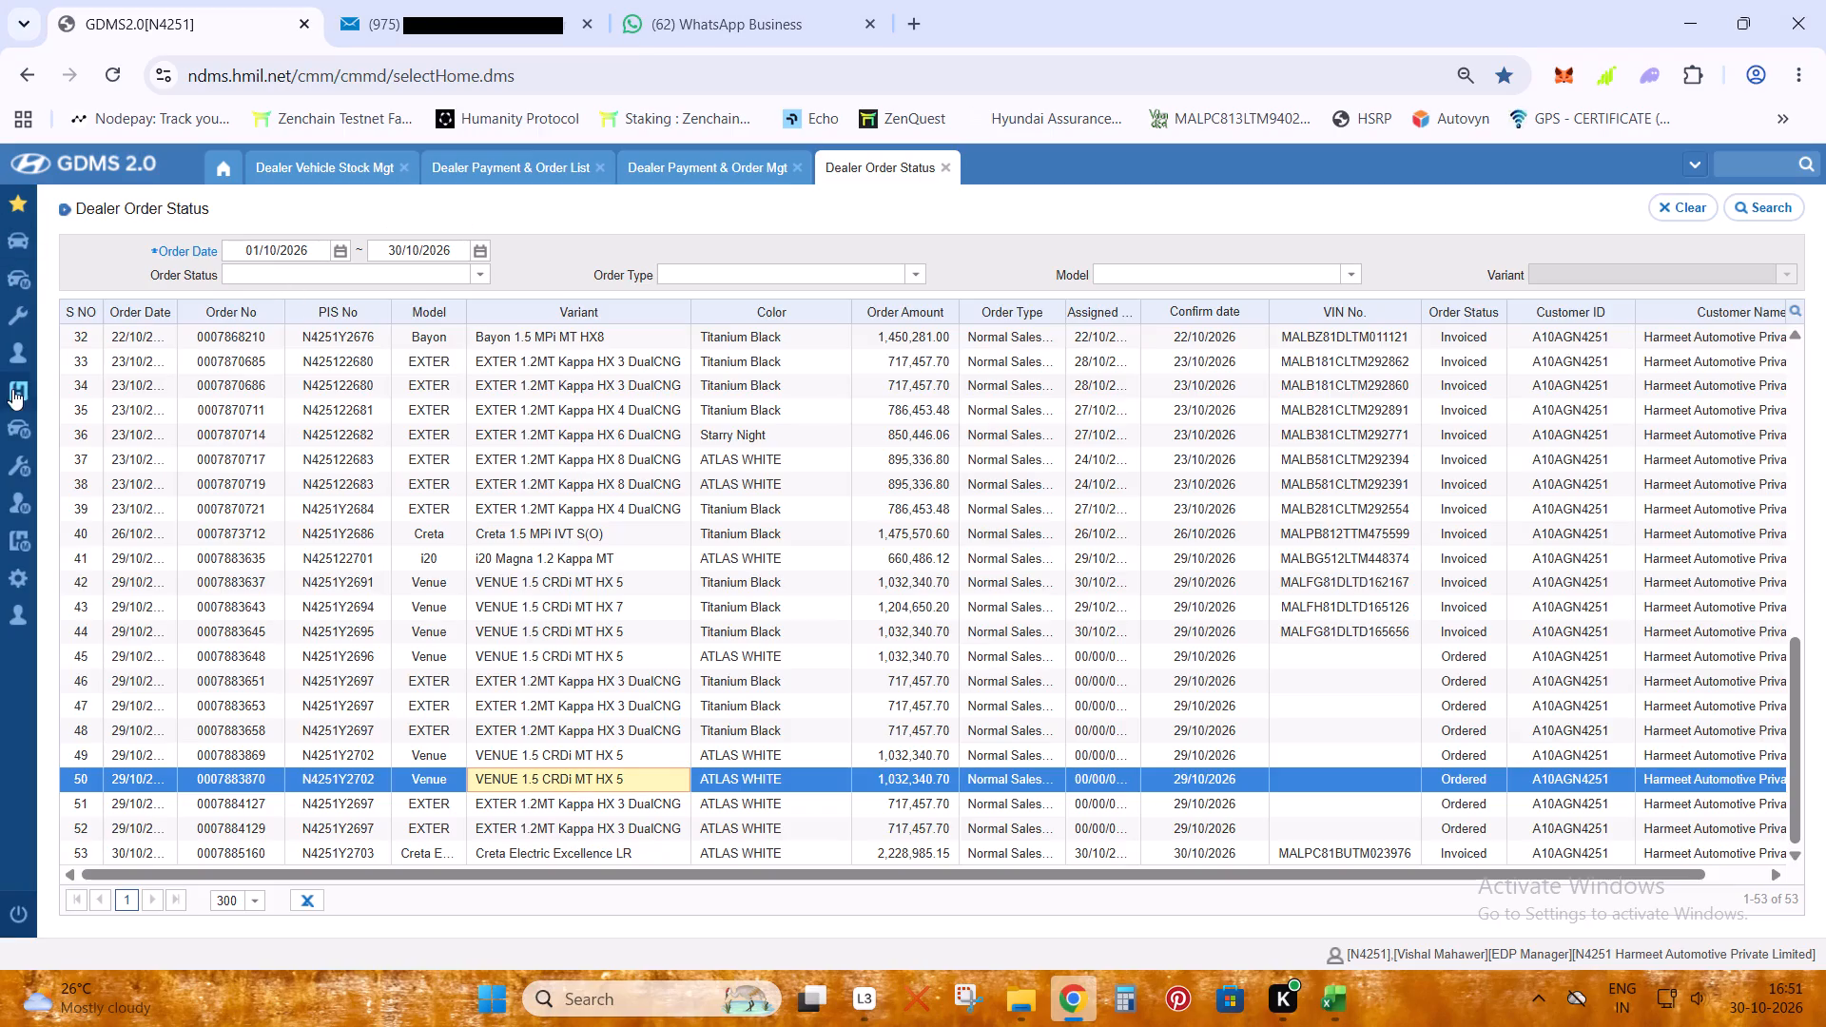
{"action": "left_click", "coordinate": [10, 428]}
{"action": "left_click", "coordinate": [96, 308]}
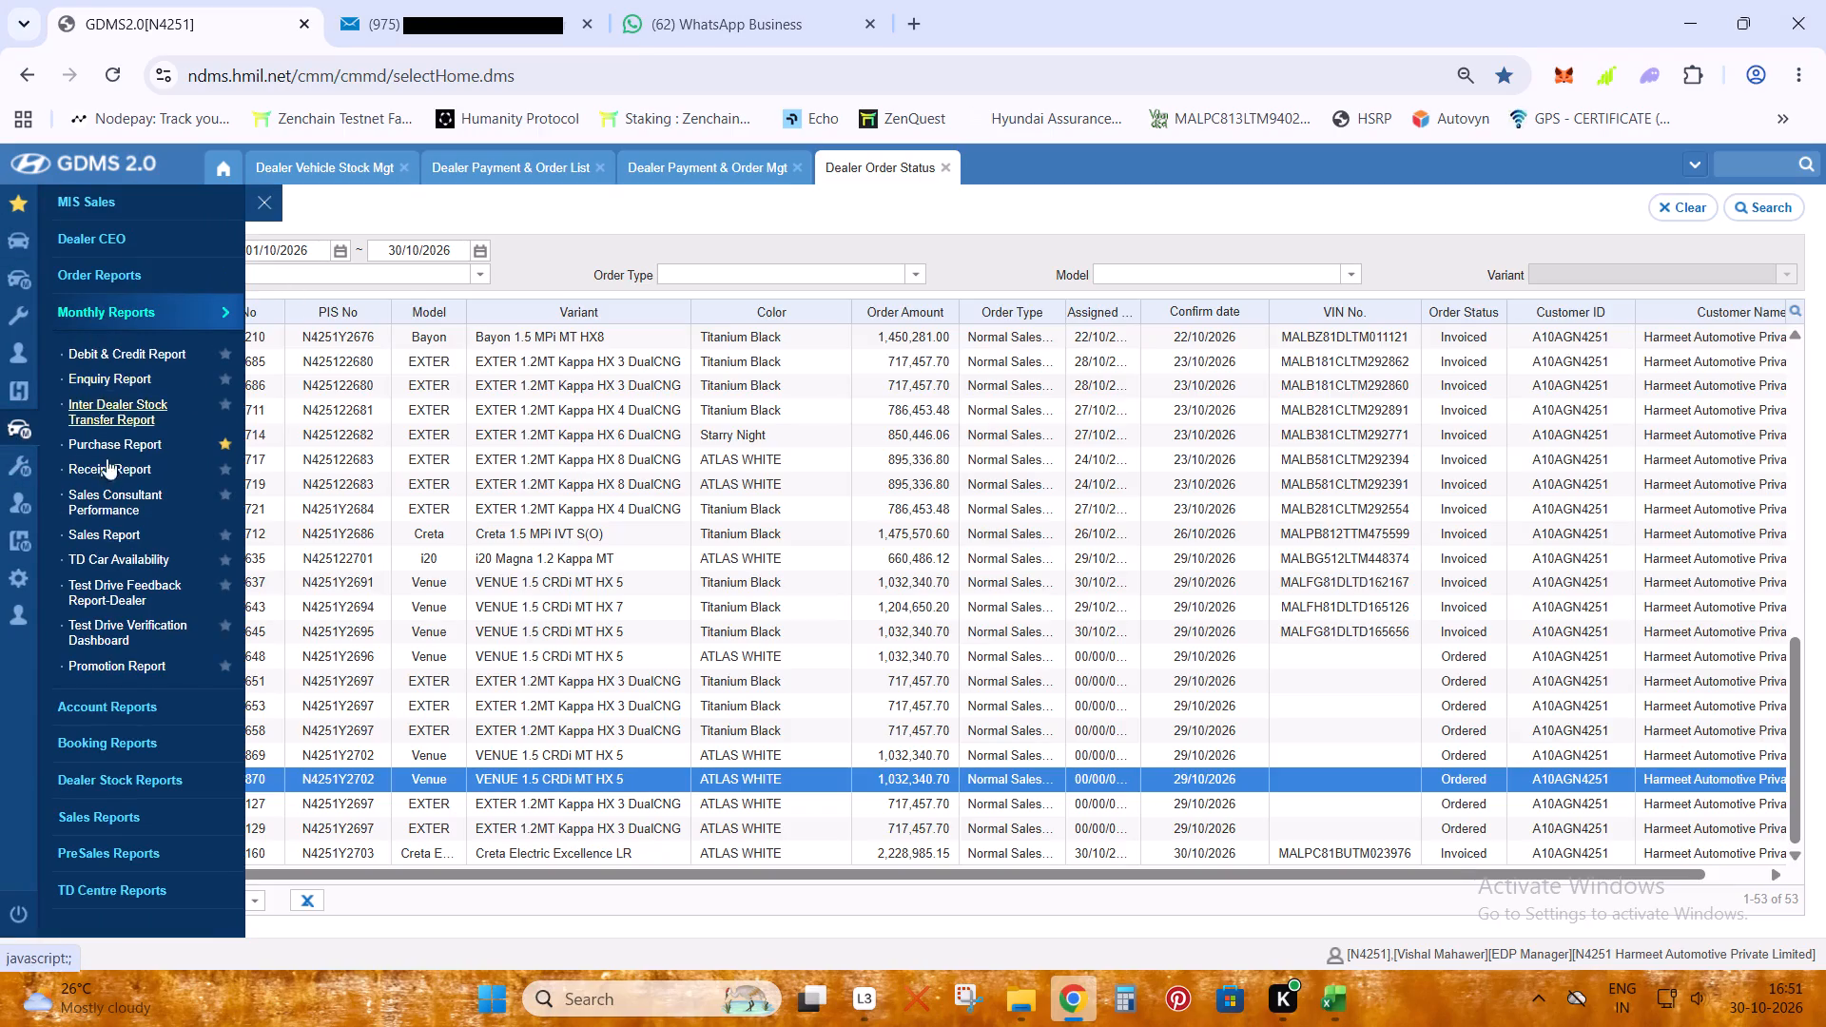
{"action": "left_click", "coordinate": [118, 528]}
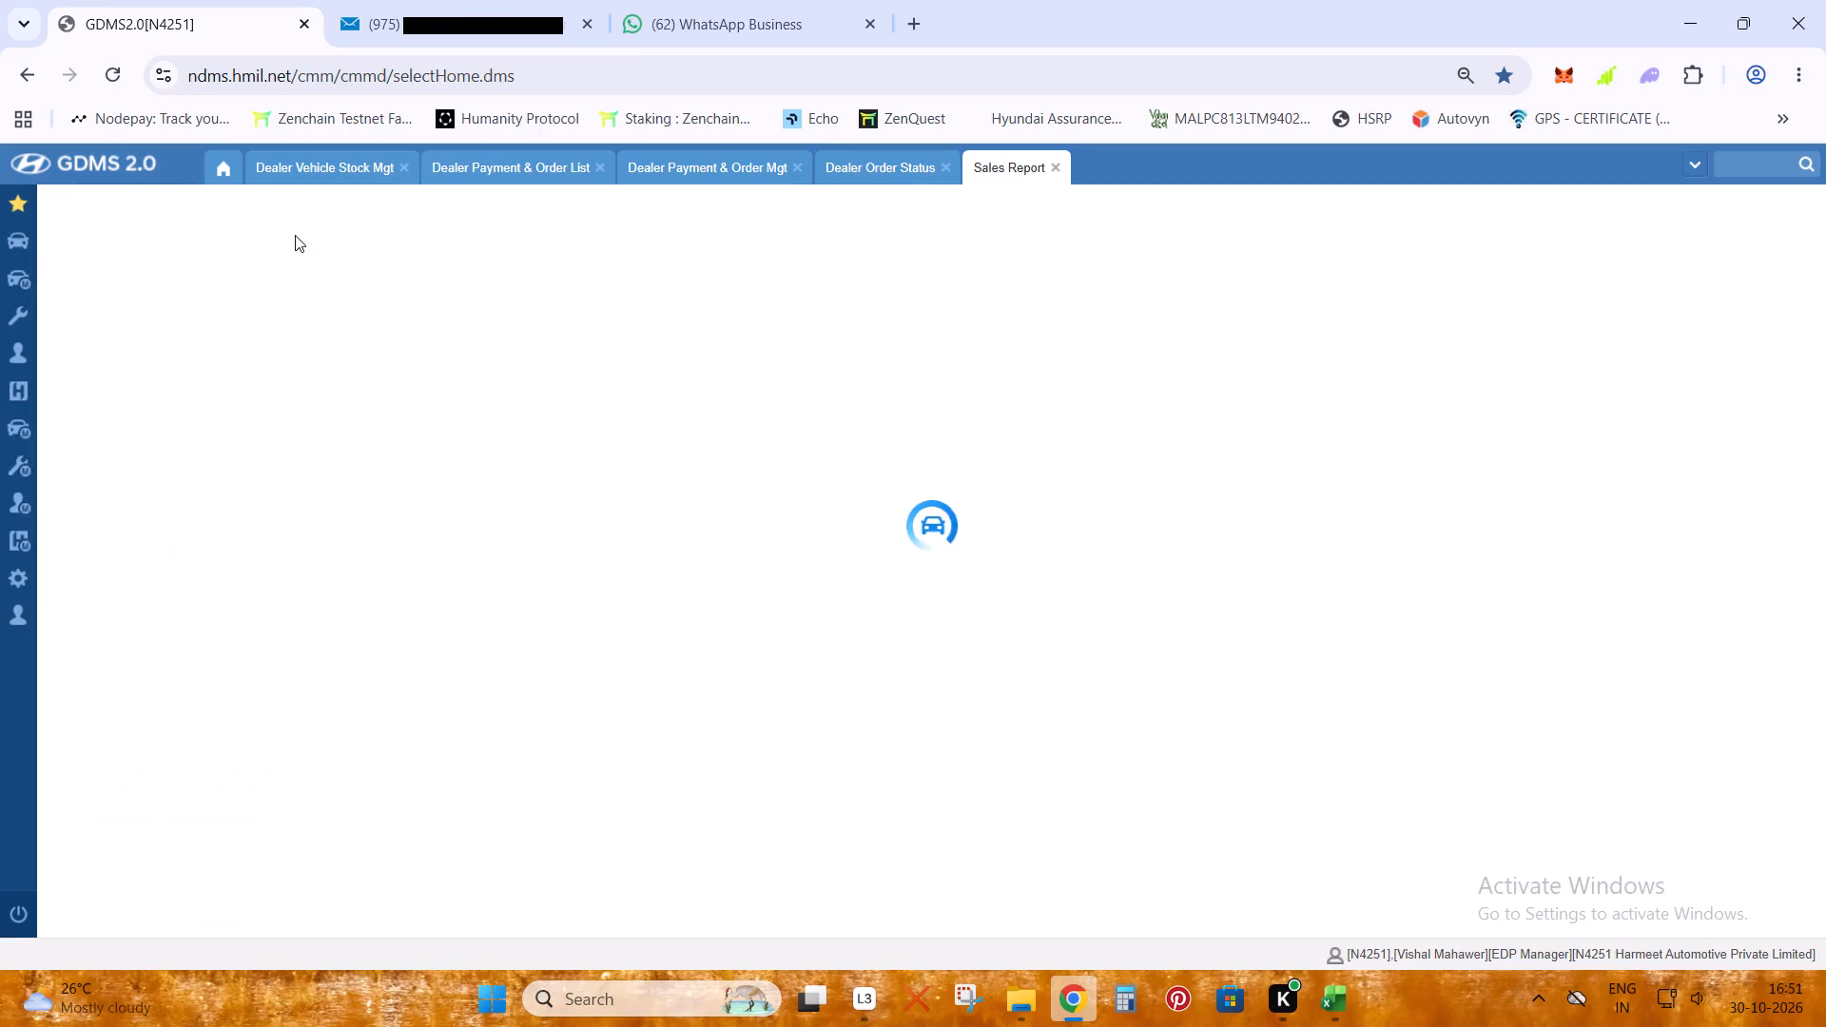
{"action": "left_click", "coordinate": [321, 243]}
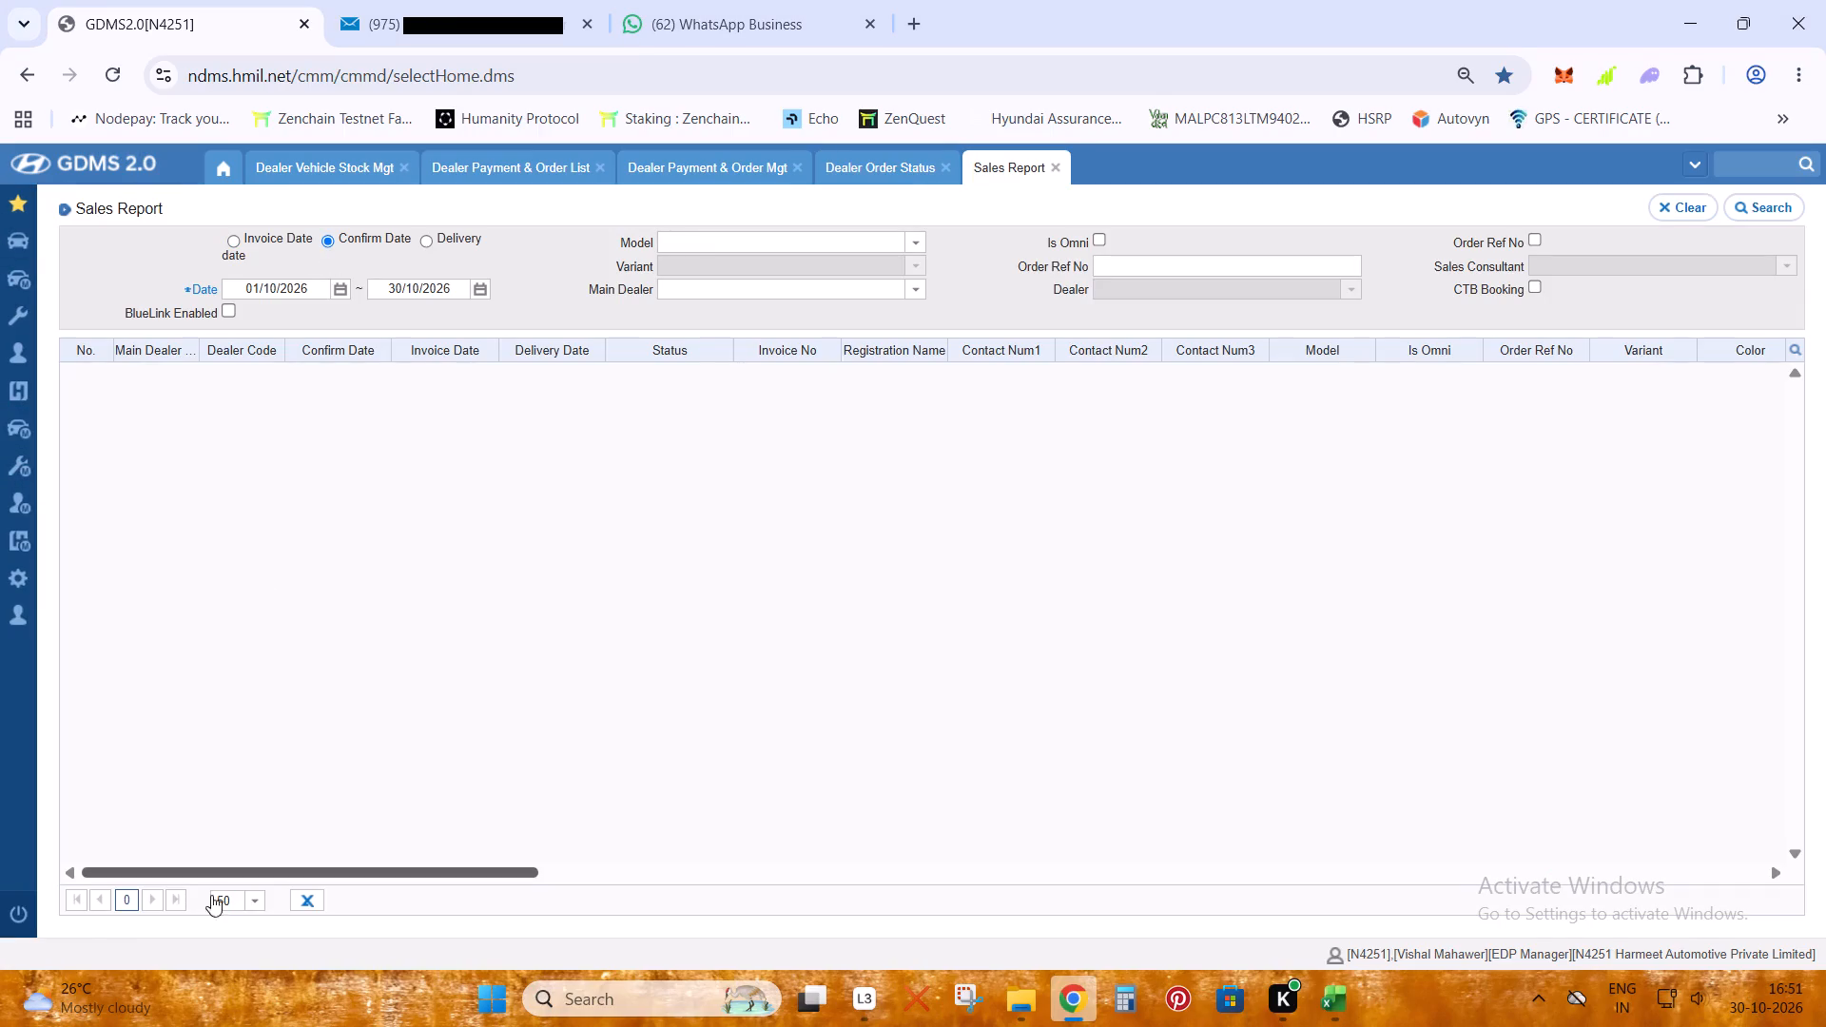
{"action": "left_click", "coordinate": [216, 907]}
{"action": "left_click", "coordinate": [226, 881]}
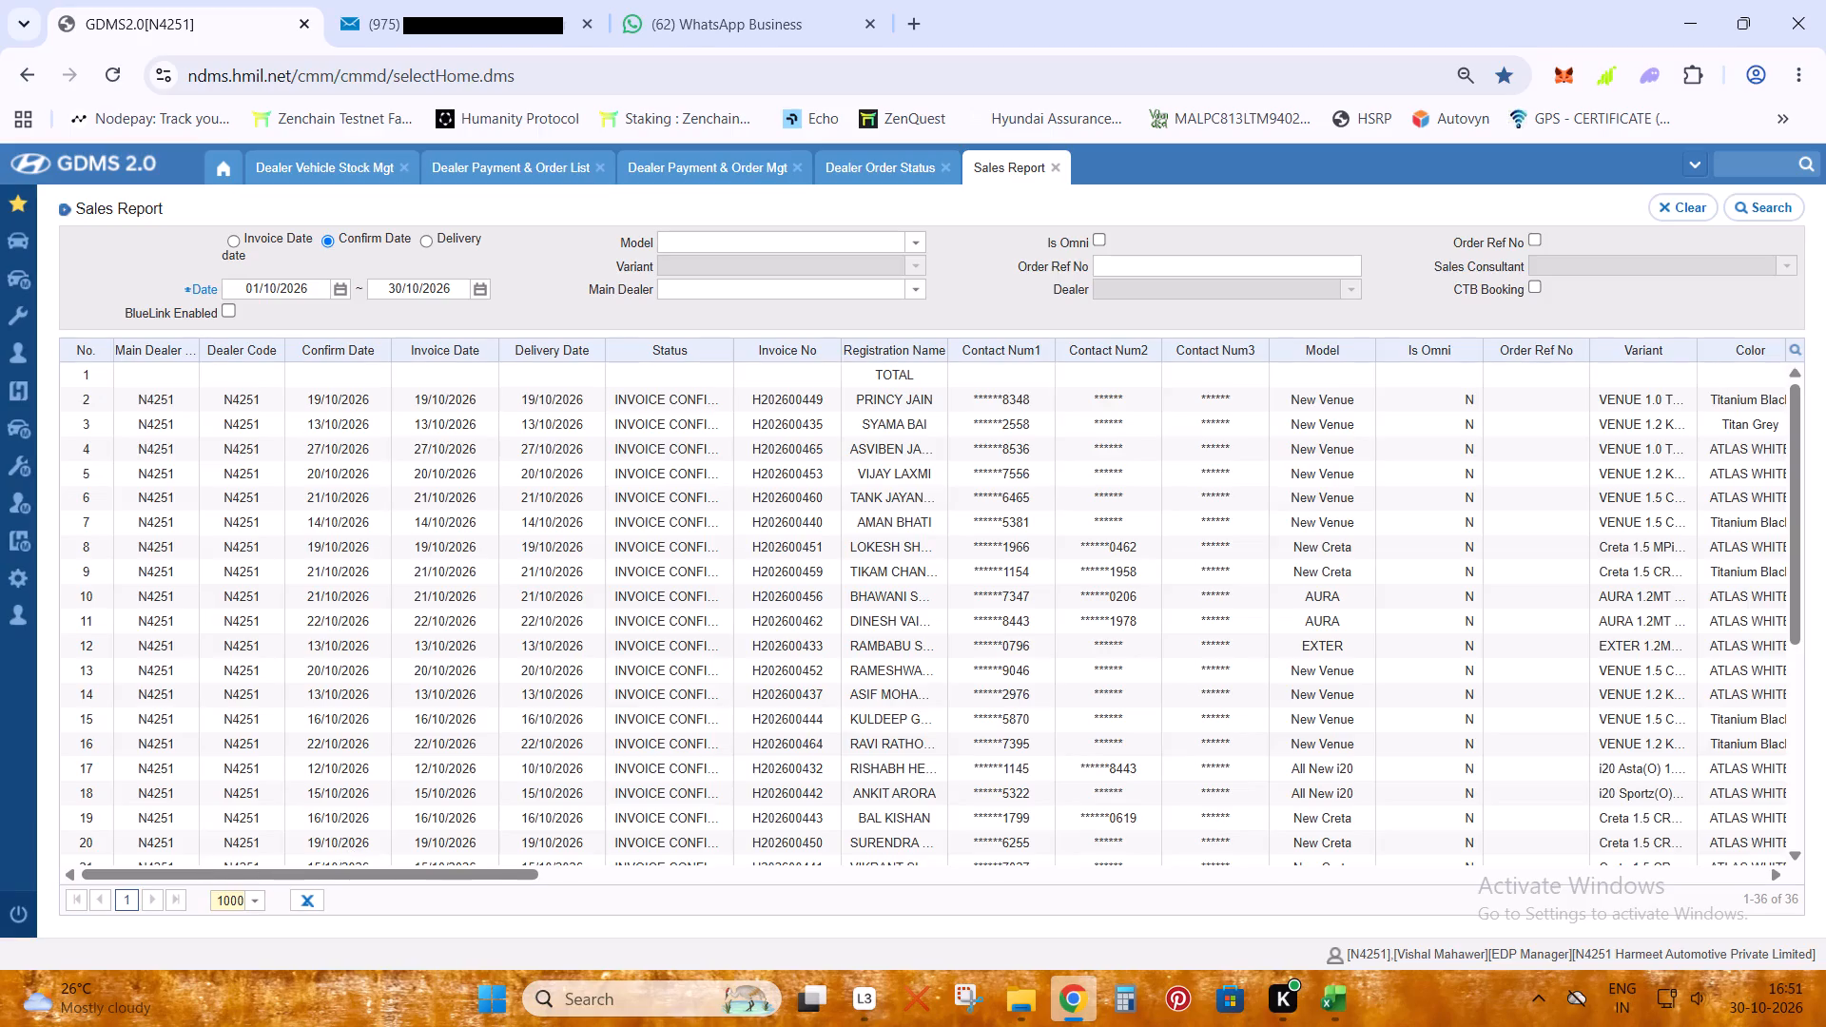
Return to the closing report, set the RETAIL achievement to 35 in the OCT'26 TARGETS table, and save the workbook.
{"action": "key", "text": "alt+Tab"}
{"action": "type", "text": "35"}
{"action": "key", "text": "Return"}
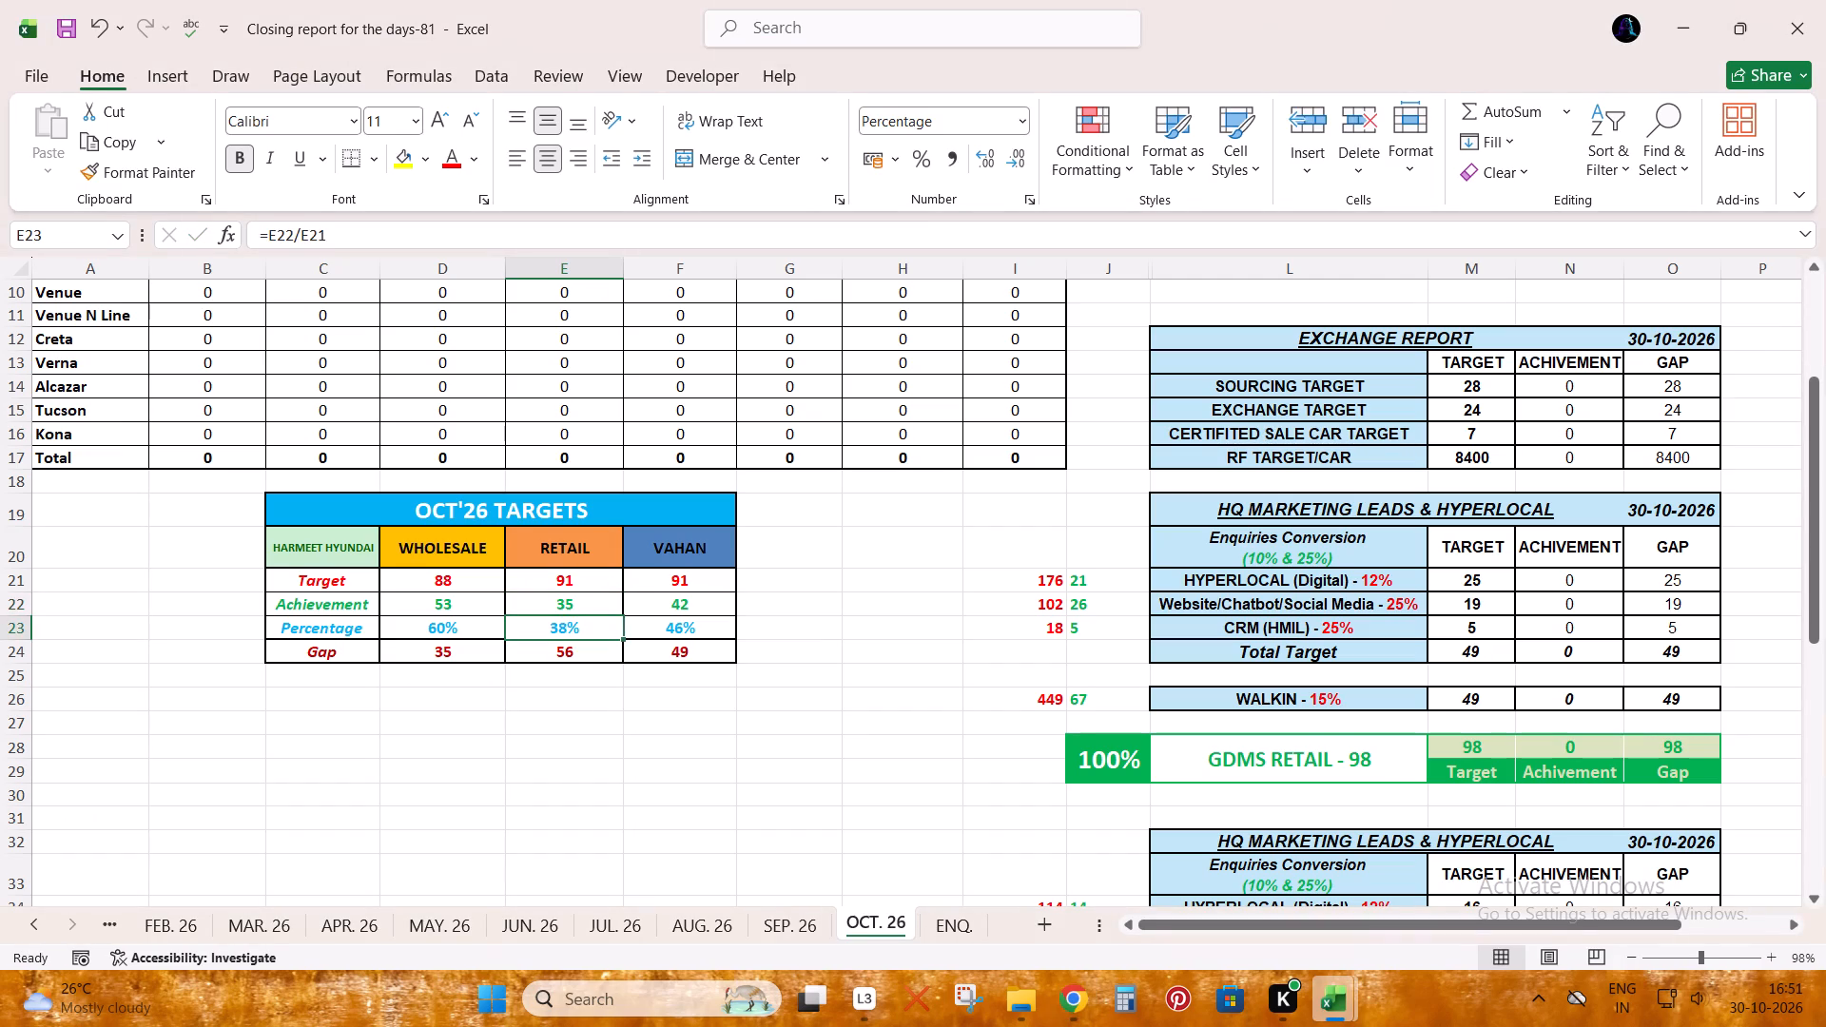
{"action": "key", "text": "ctrl+s"}
{"action": "key", "text": "ctrl+s"}
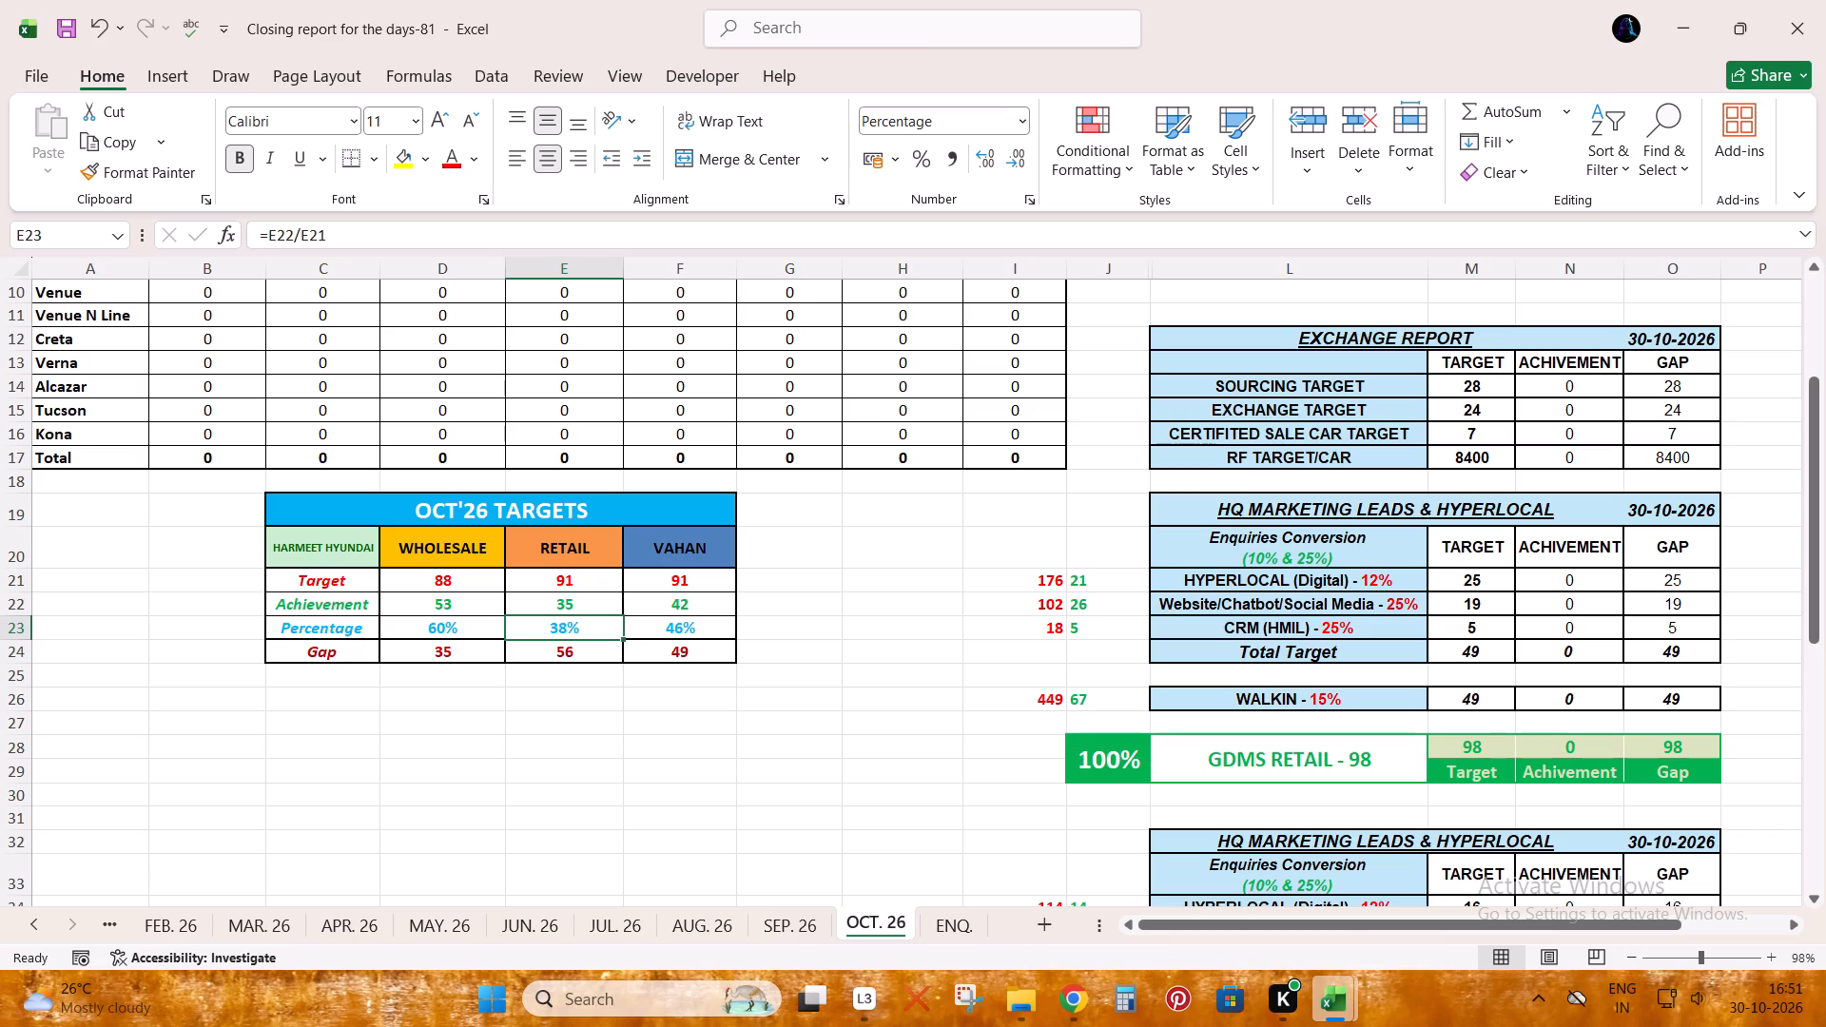
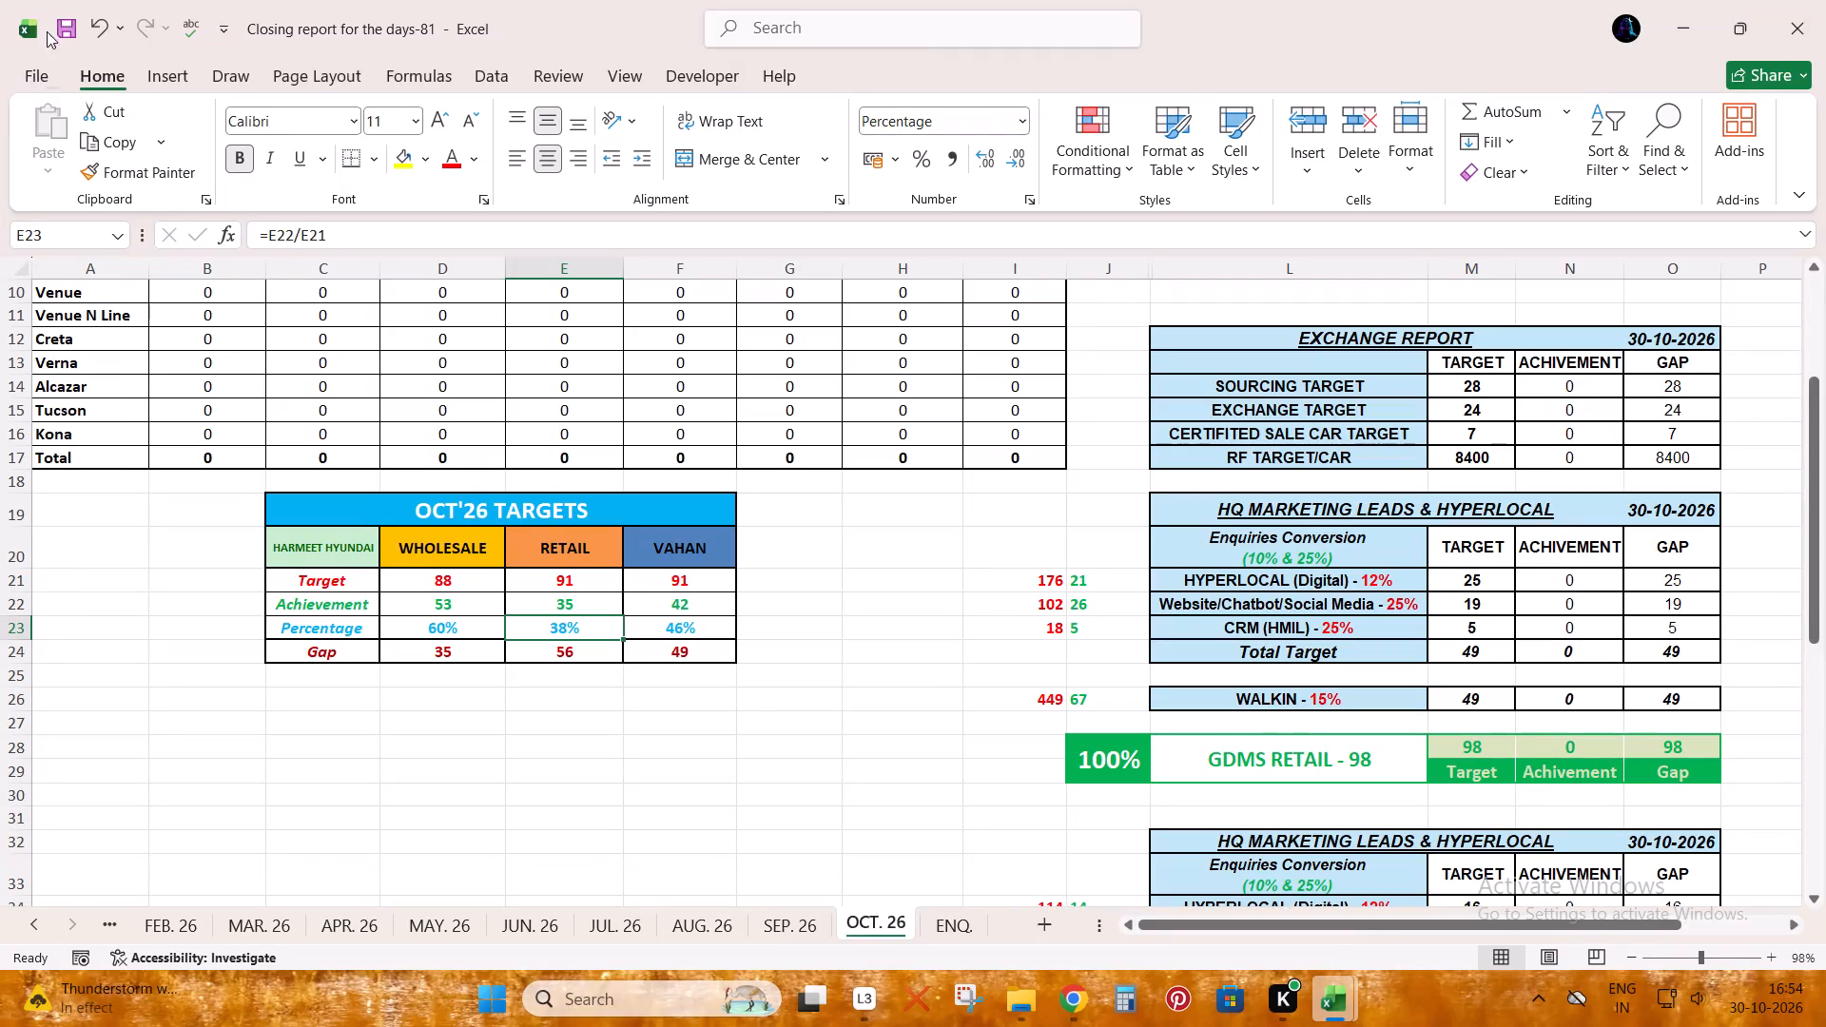
Save the daily closing report workbook again and close it.
{"action": "left_click", "coordinate": [59, 19]}
{"action": "left_click", "coordinate": [1825, 0]}
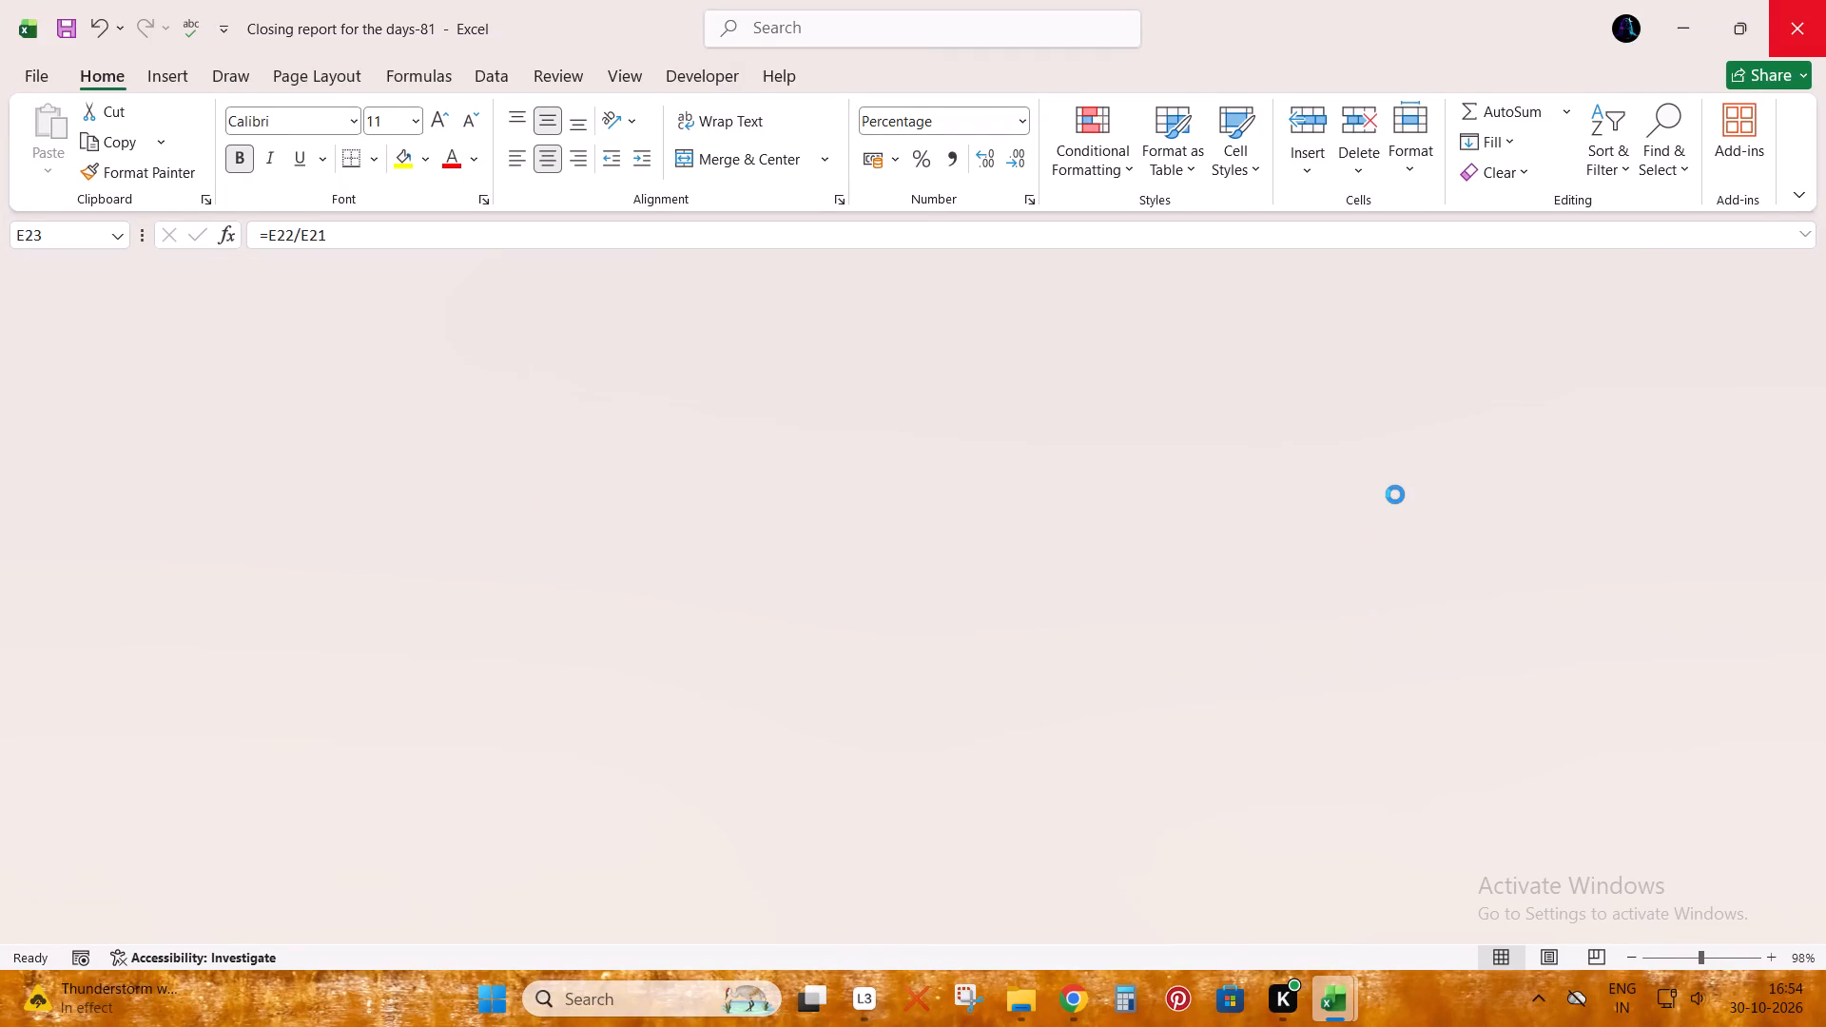
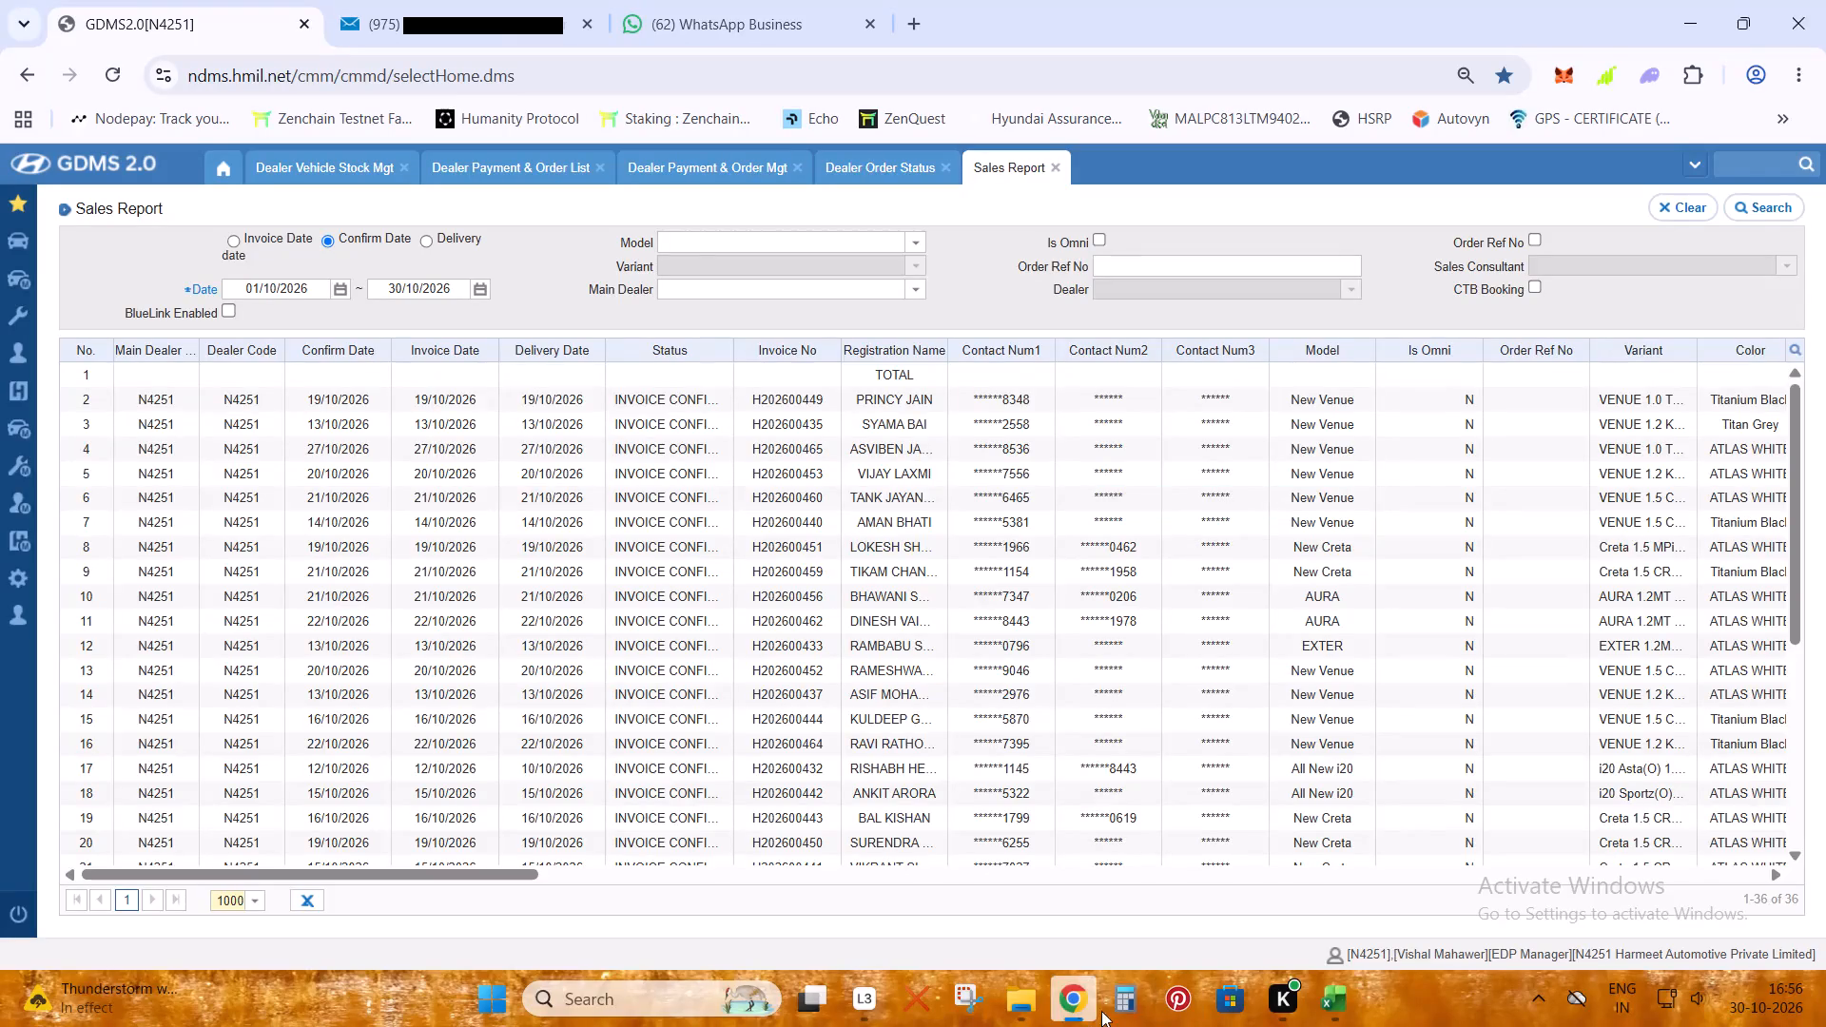
In Calculator, add 49, 10 and 14, and subtract 91 from the sum.
{"action": "left_click", "coordinate": [1130, 1007]}
{"action": "type", "text": "49+10+14"}
{"action": "key", "text": "Return"}
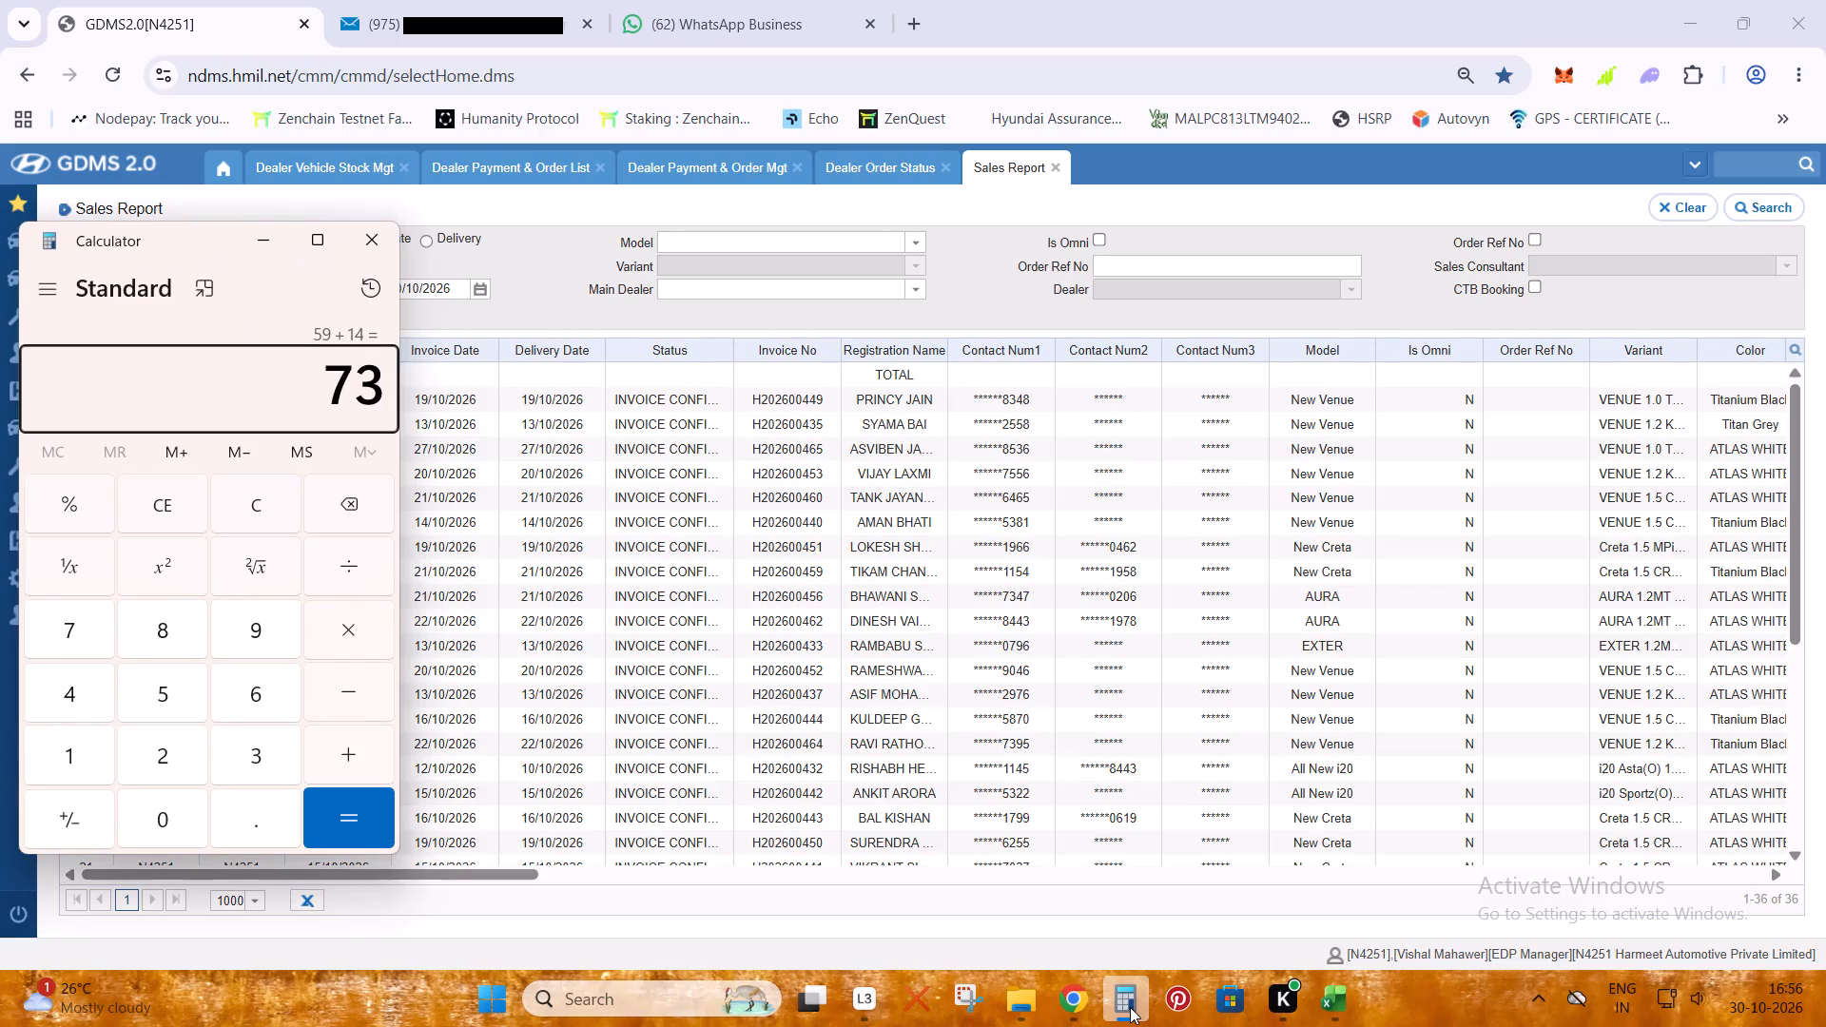
{"action": "type", "text": "-91"}
{"action": "key", "text": "Return"}
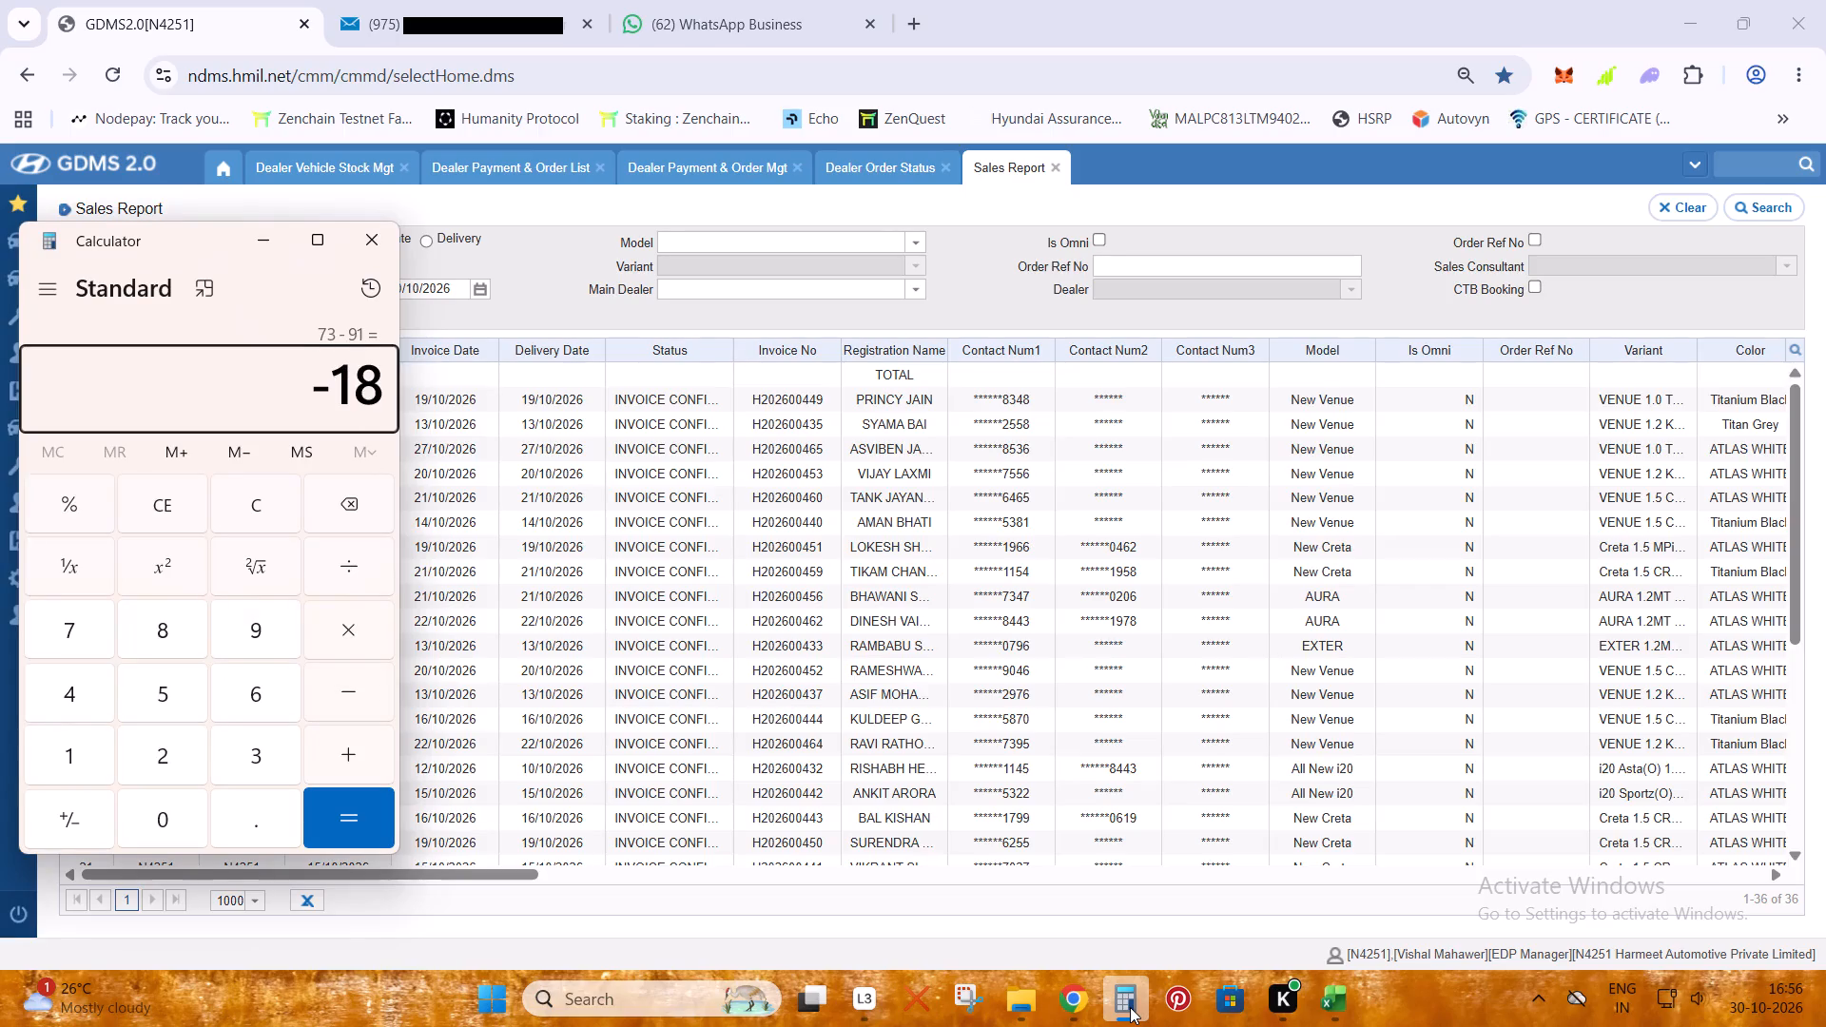
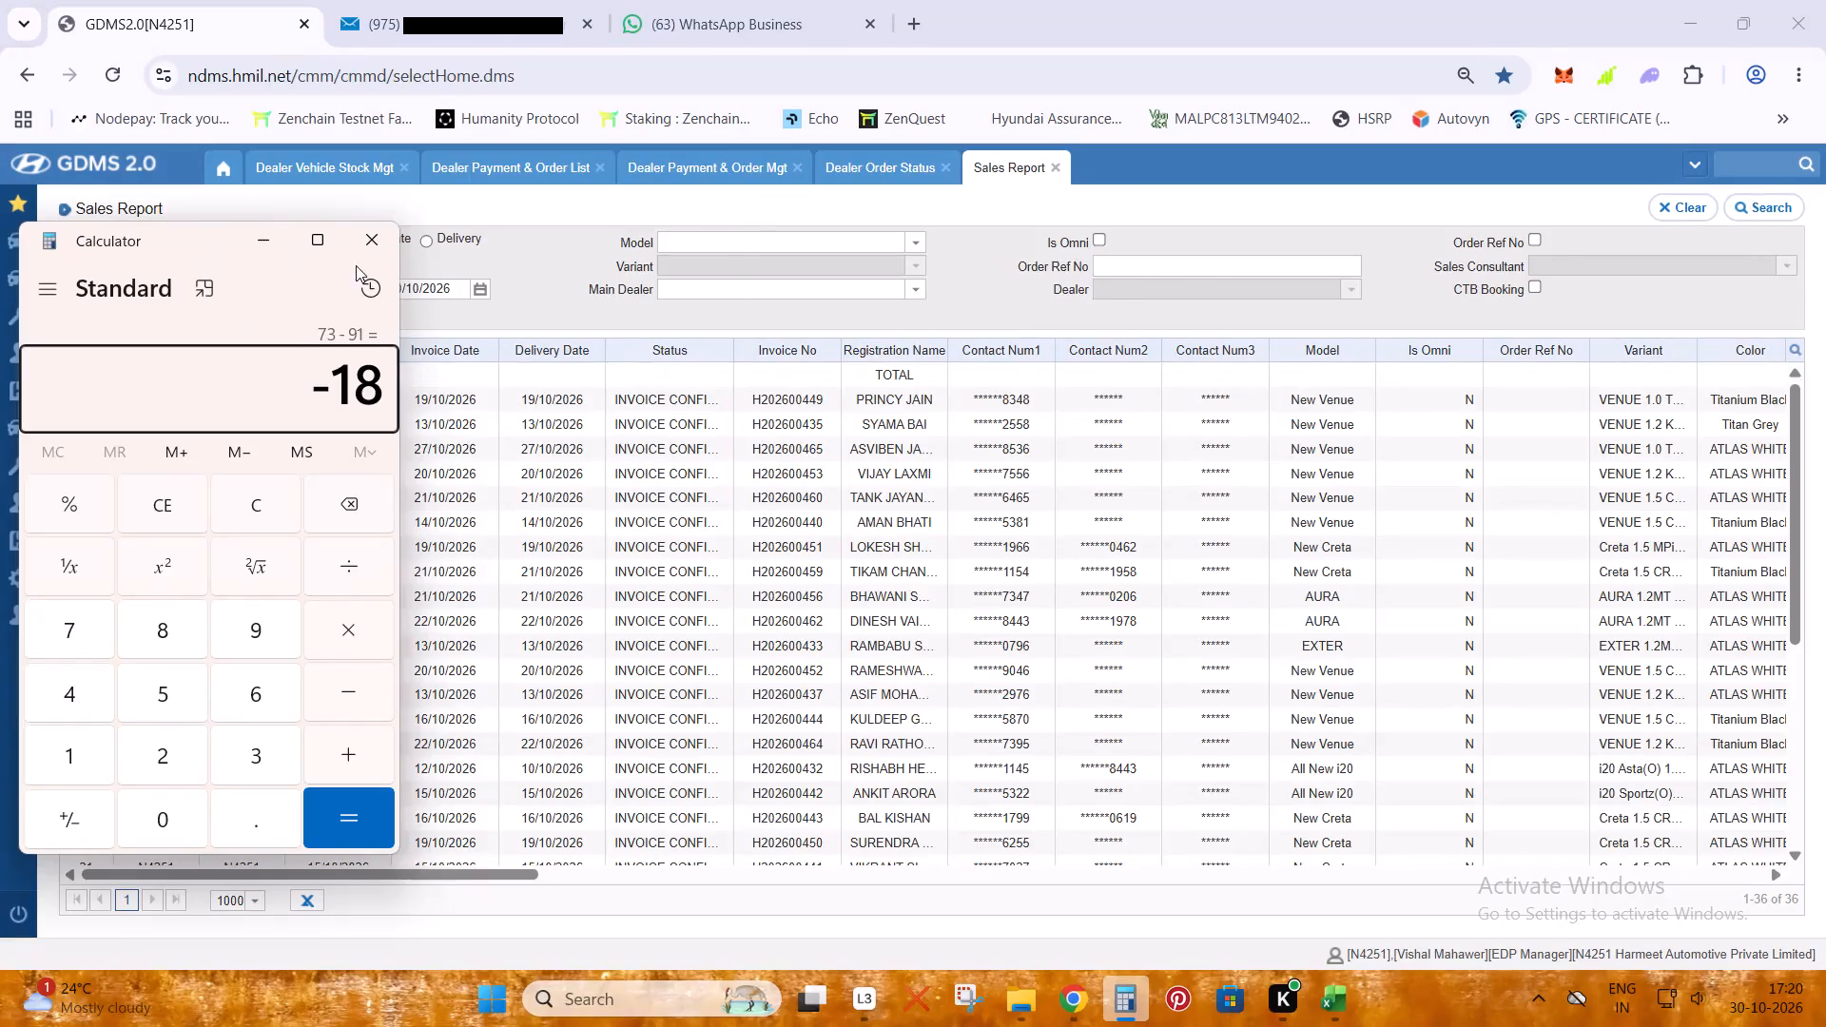
Minimise all open windows to show the desktop.
{"action": "left_click", "coordinate": [1825, 1023]}
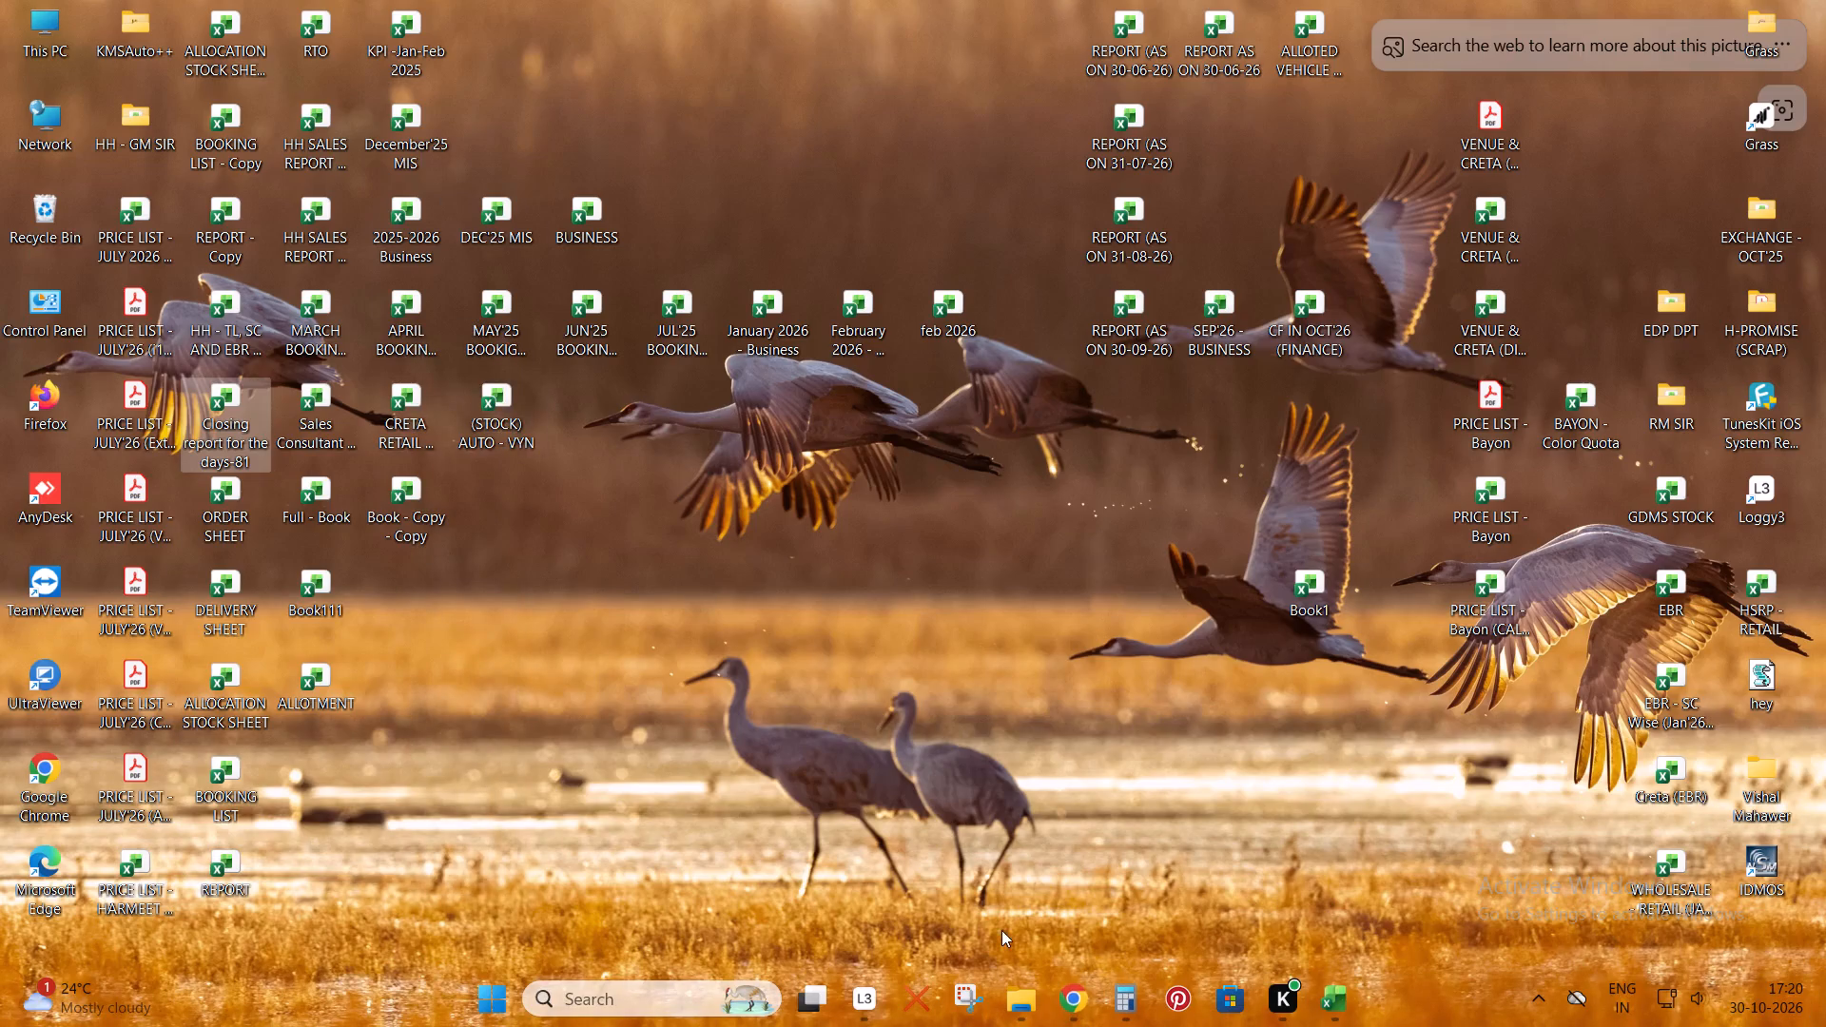
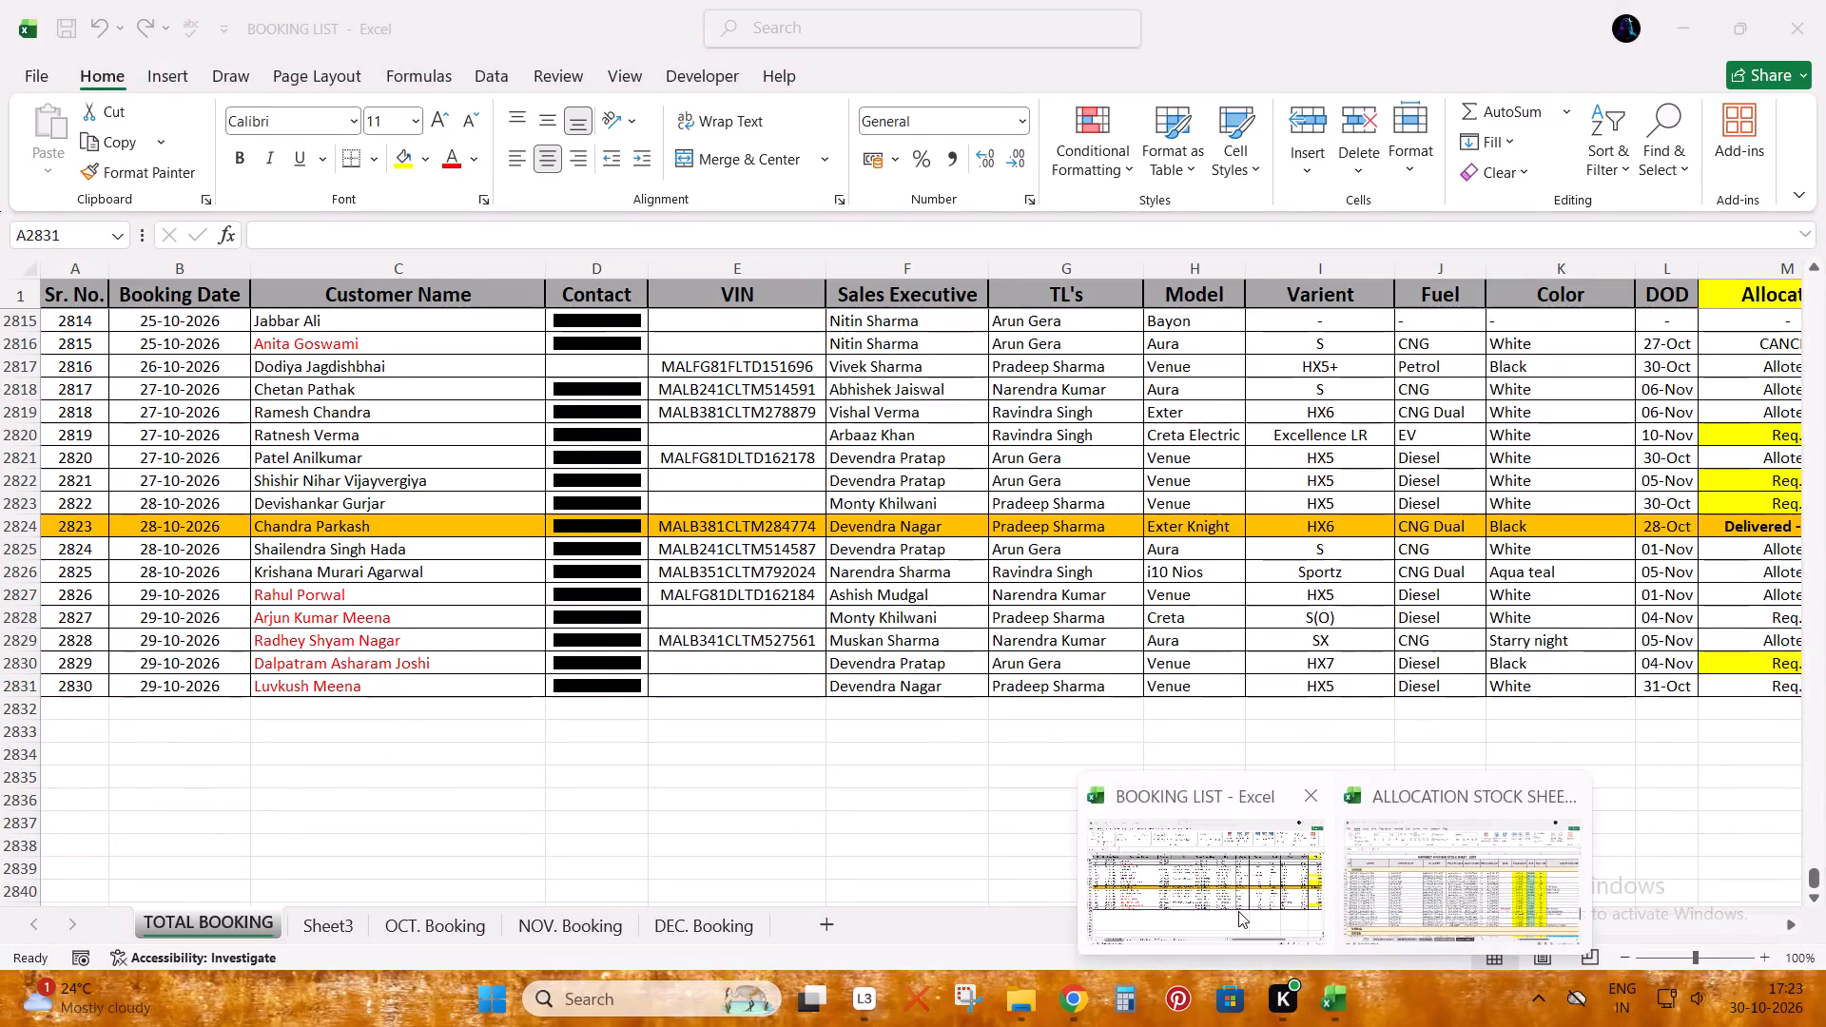
Switch from the BOOKING LIST workbook to ALLOCATION STOCK SHEET and examine the Venue rows' stock and allotted customer details.
{"action": "left_click", "coordinate": [1238, 911]}
{"action": "left_click", "coordinate": [1336, 1008]}
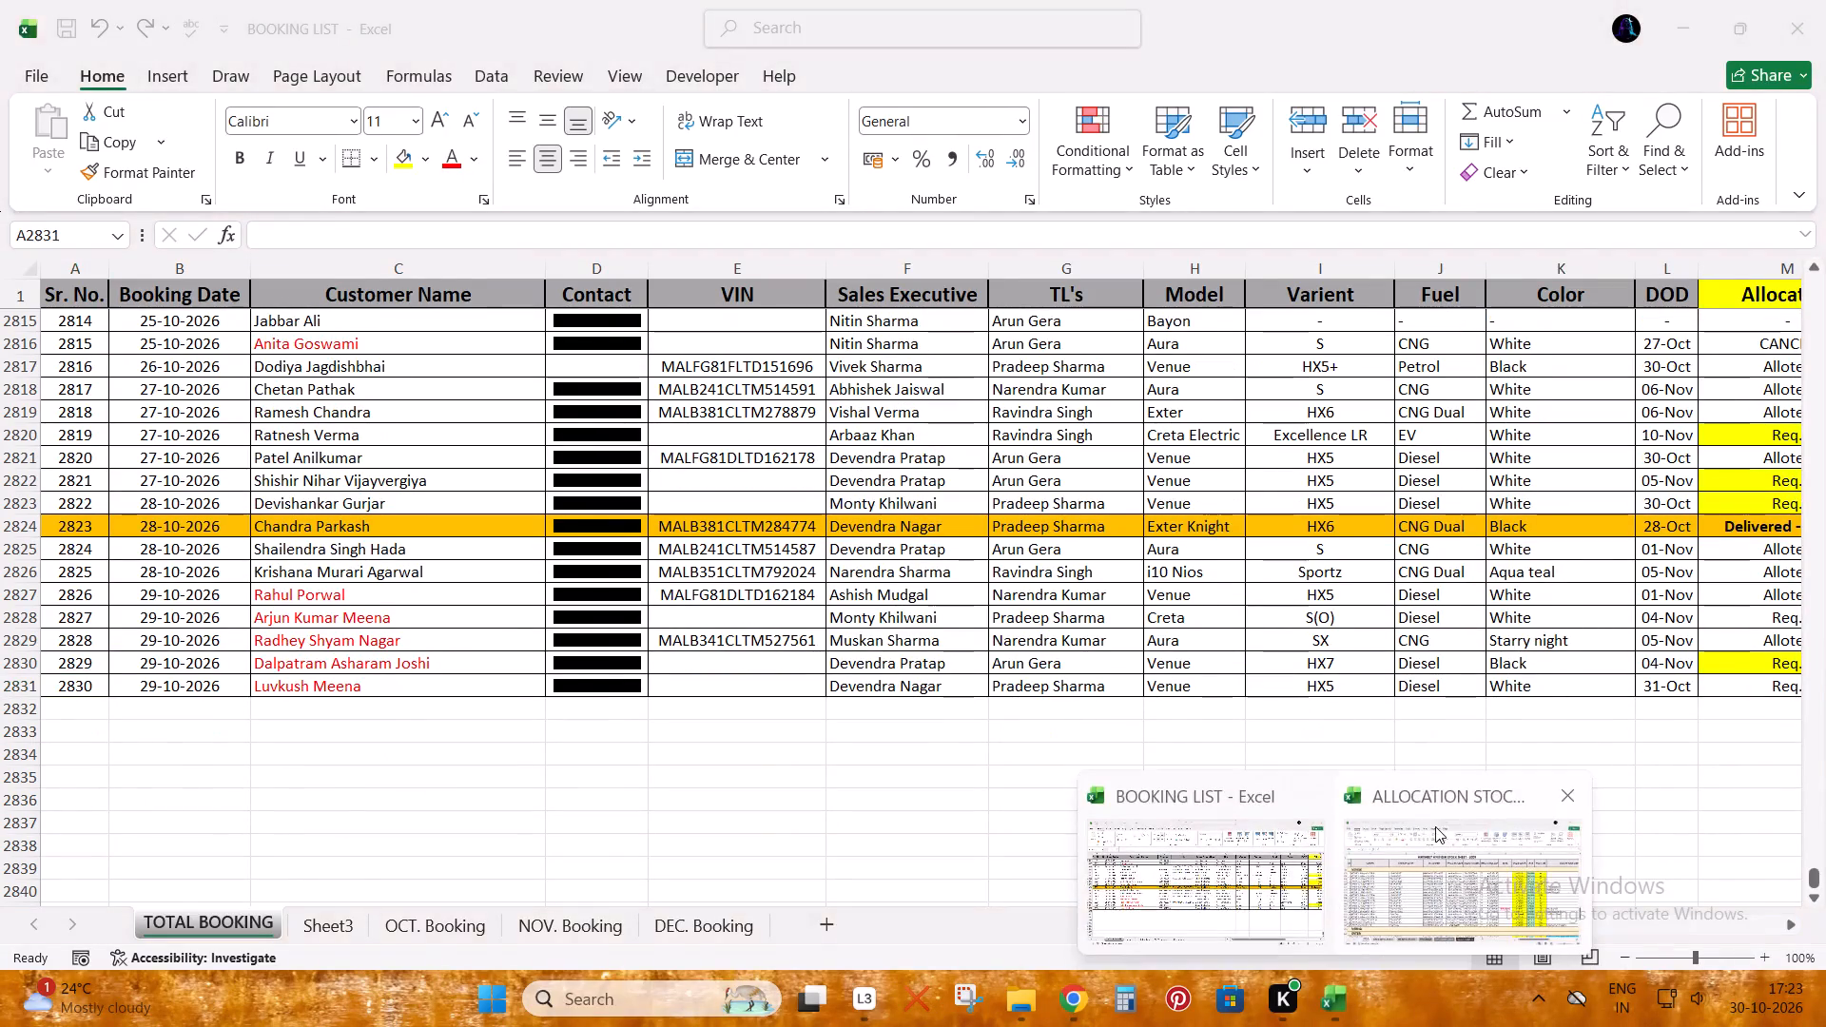
{"action": "left_click", "coordinate": [1435, 826]}
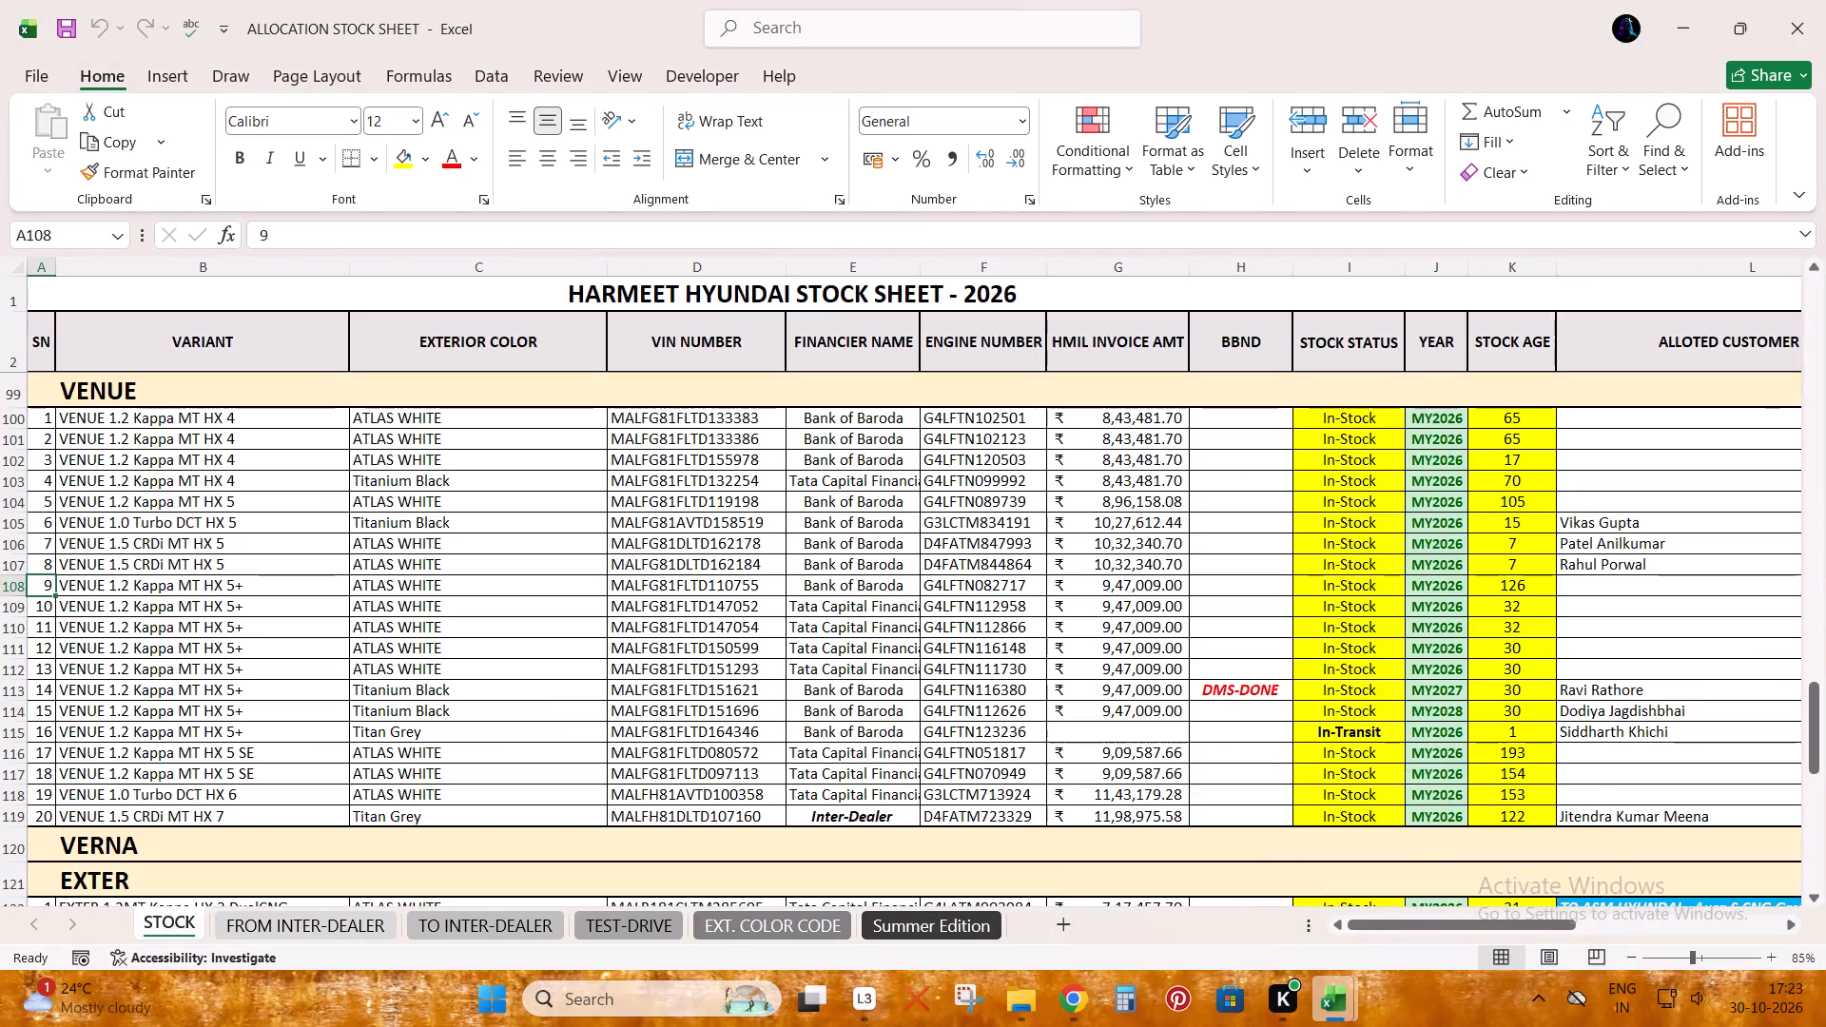
{"action": "left_click_drag", "start_coordinate": [1546, 915], "coordinate": [1505, 924]}
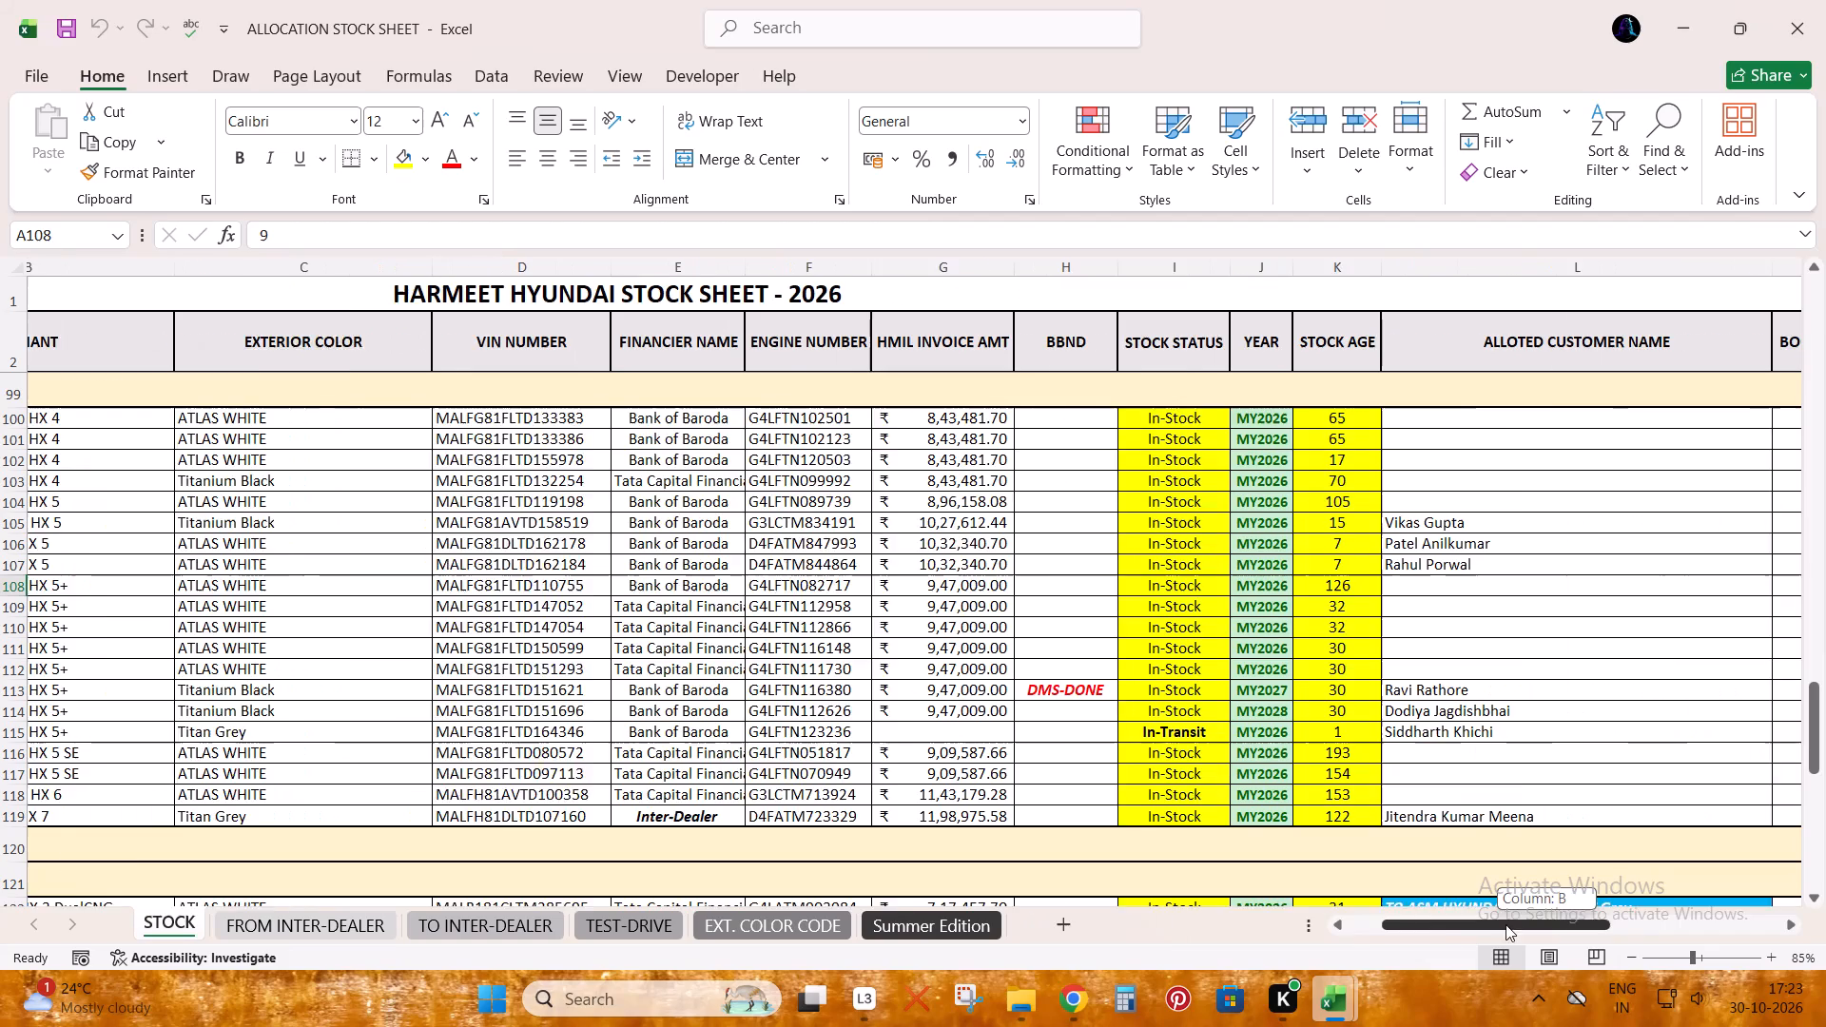
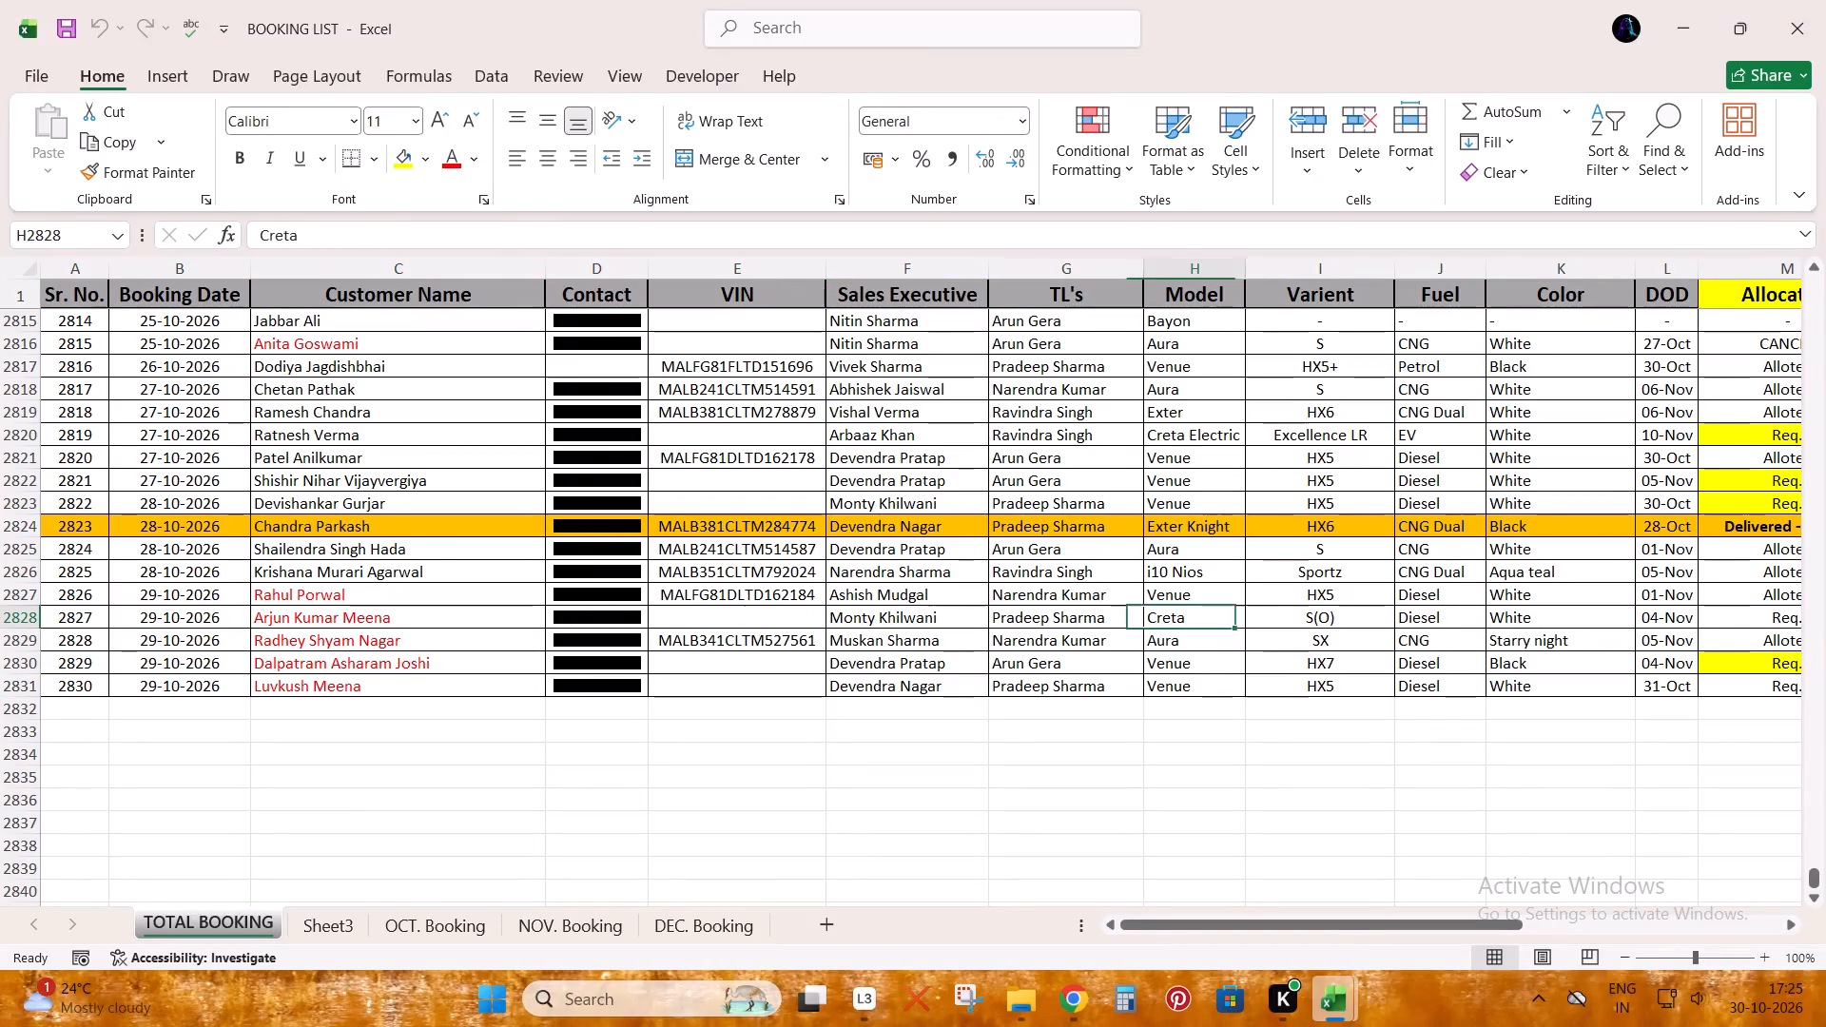
Enter insurance 39176 and RTO 169500 for the Creta S(O) booking in row 2828.
{"action": "key", "text": "Right"}
{"action": "key", "text": "Right"}
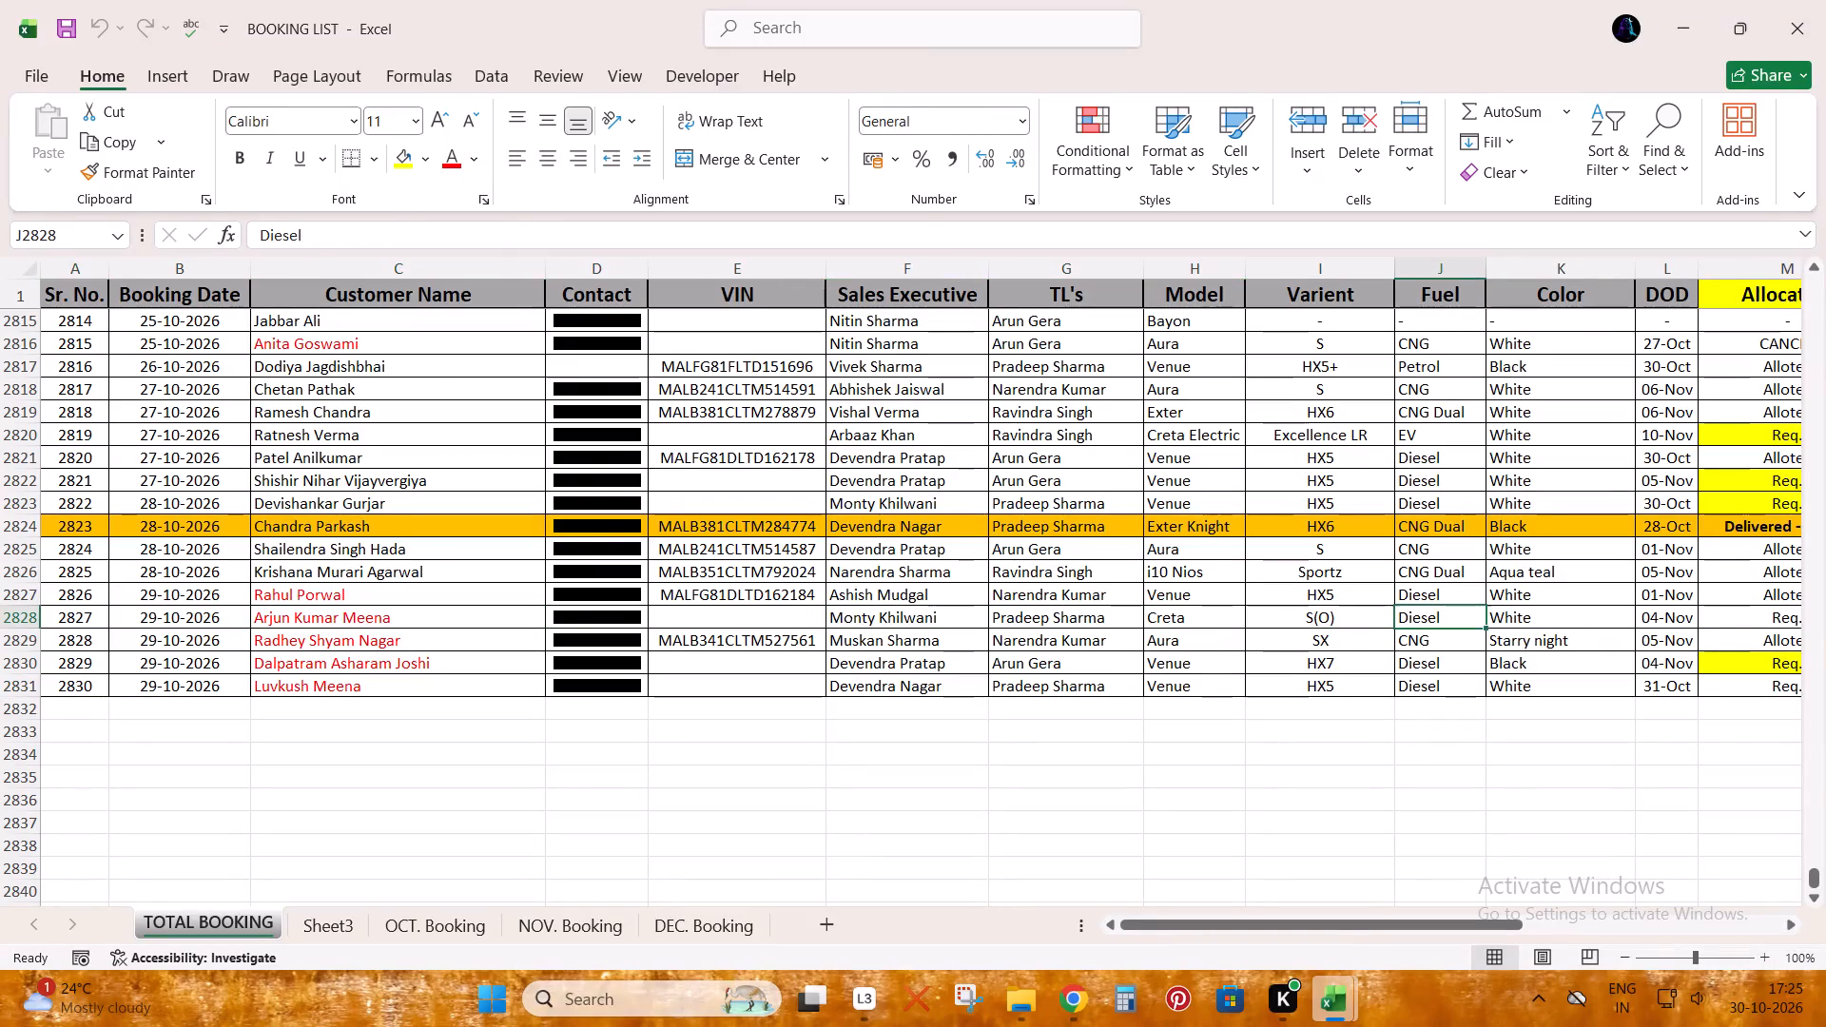
{"action": "key", "text": "Right"}
{"action": "key", "text": "Right"}
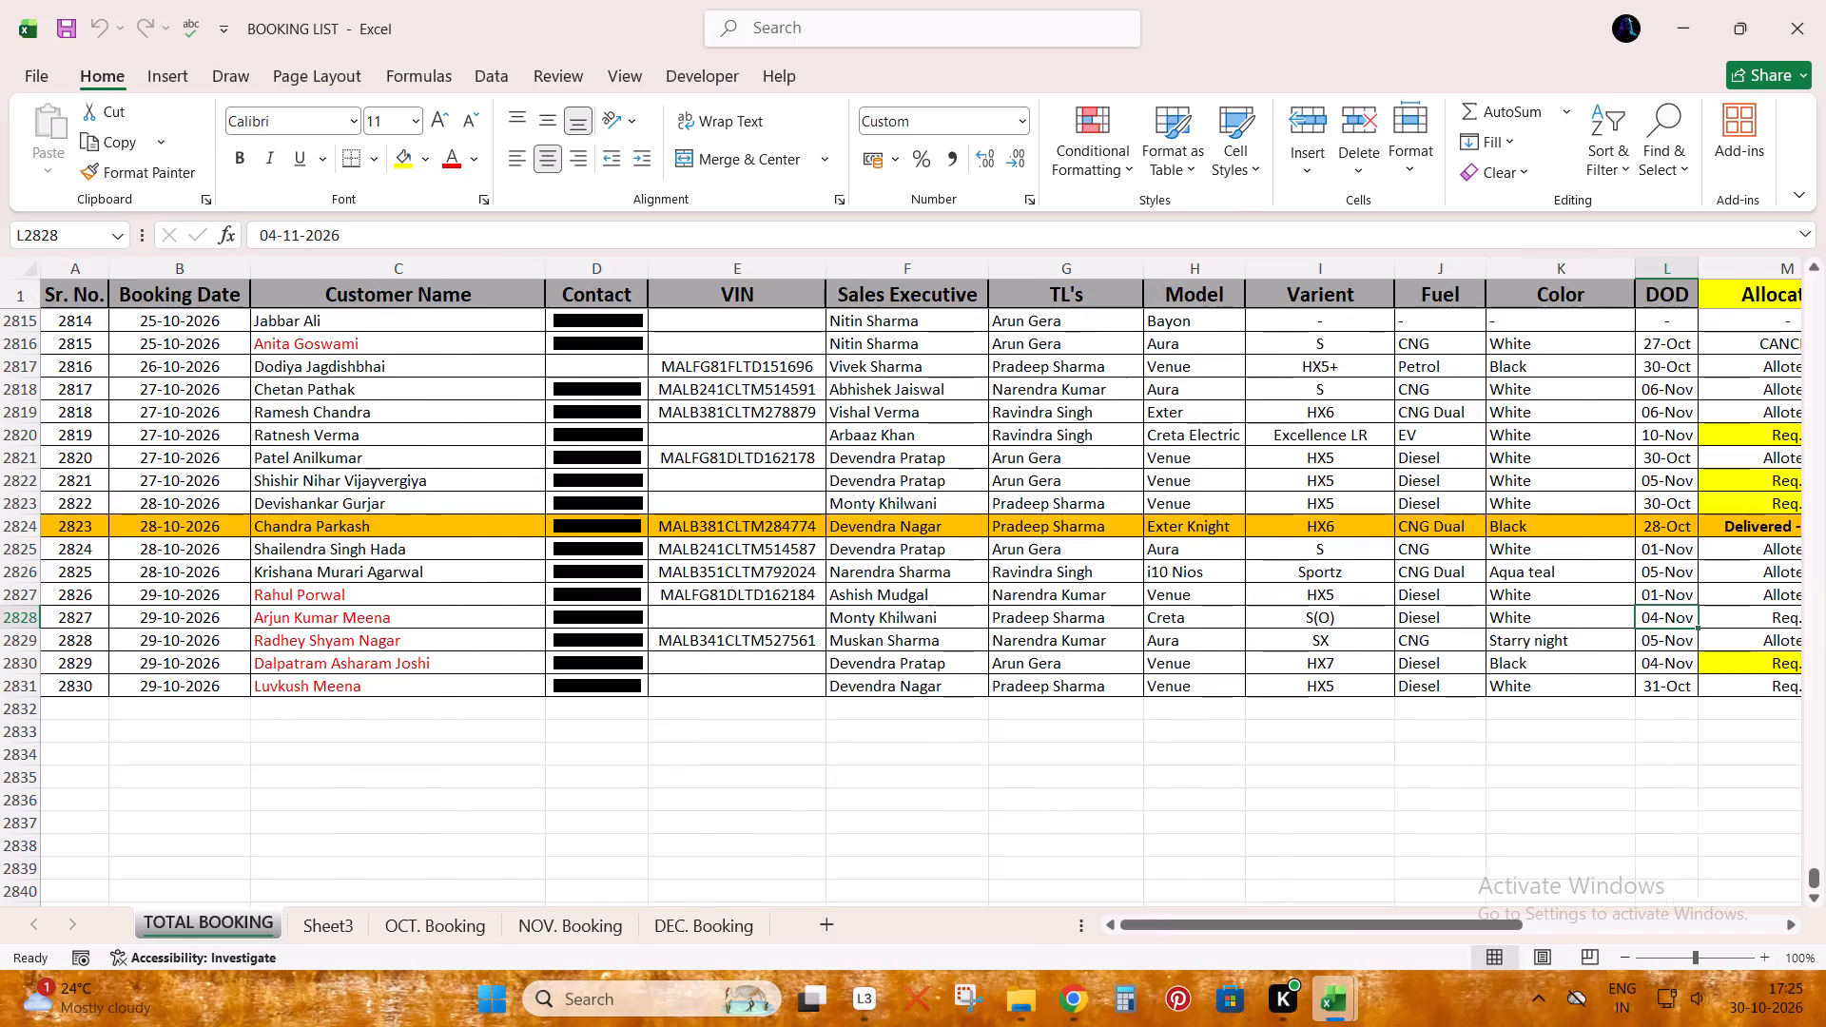
{"action": "key", "text": "Right"}
{"action": "key", "text": "Right"}
{"action": "key", "text": "Right"}
{"action": "key", "text": "Right"}
{"action": "key", "text": "Right"}
{"action": "key", "text": "Right"}
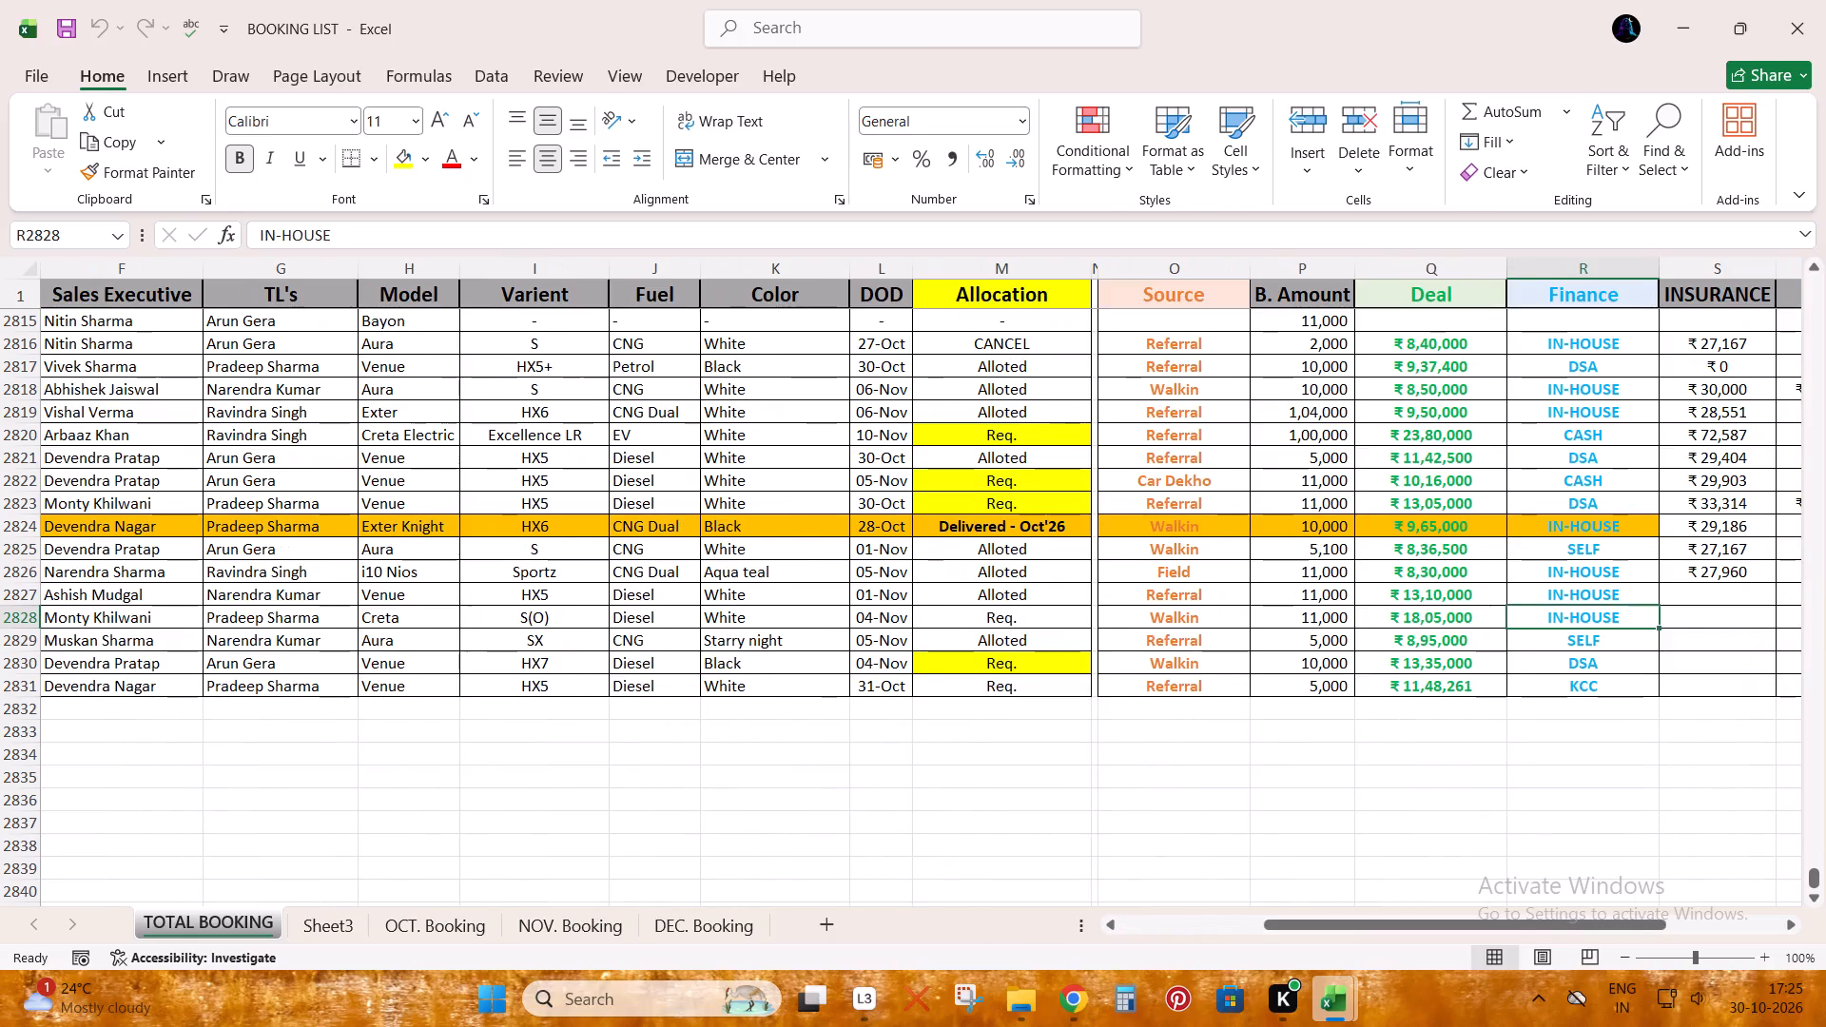
{"action": "key", "text": "Right"}
{"action": "key", "text": "Right"}
{"action": "key", "text": "Left"}
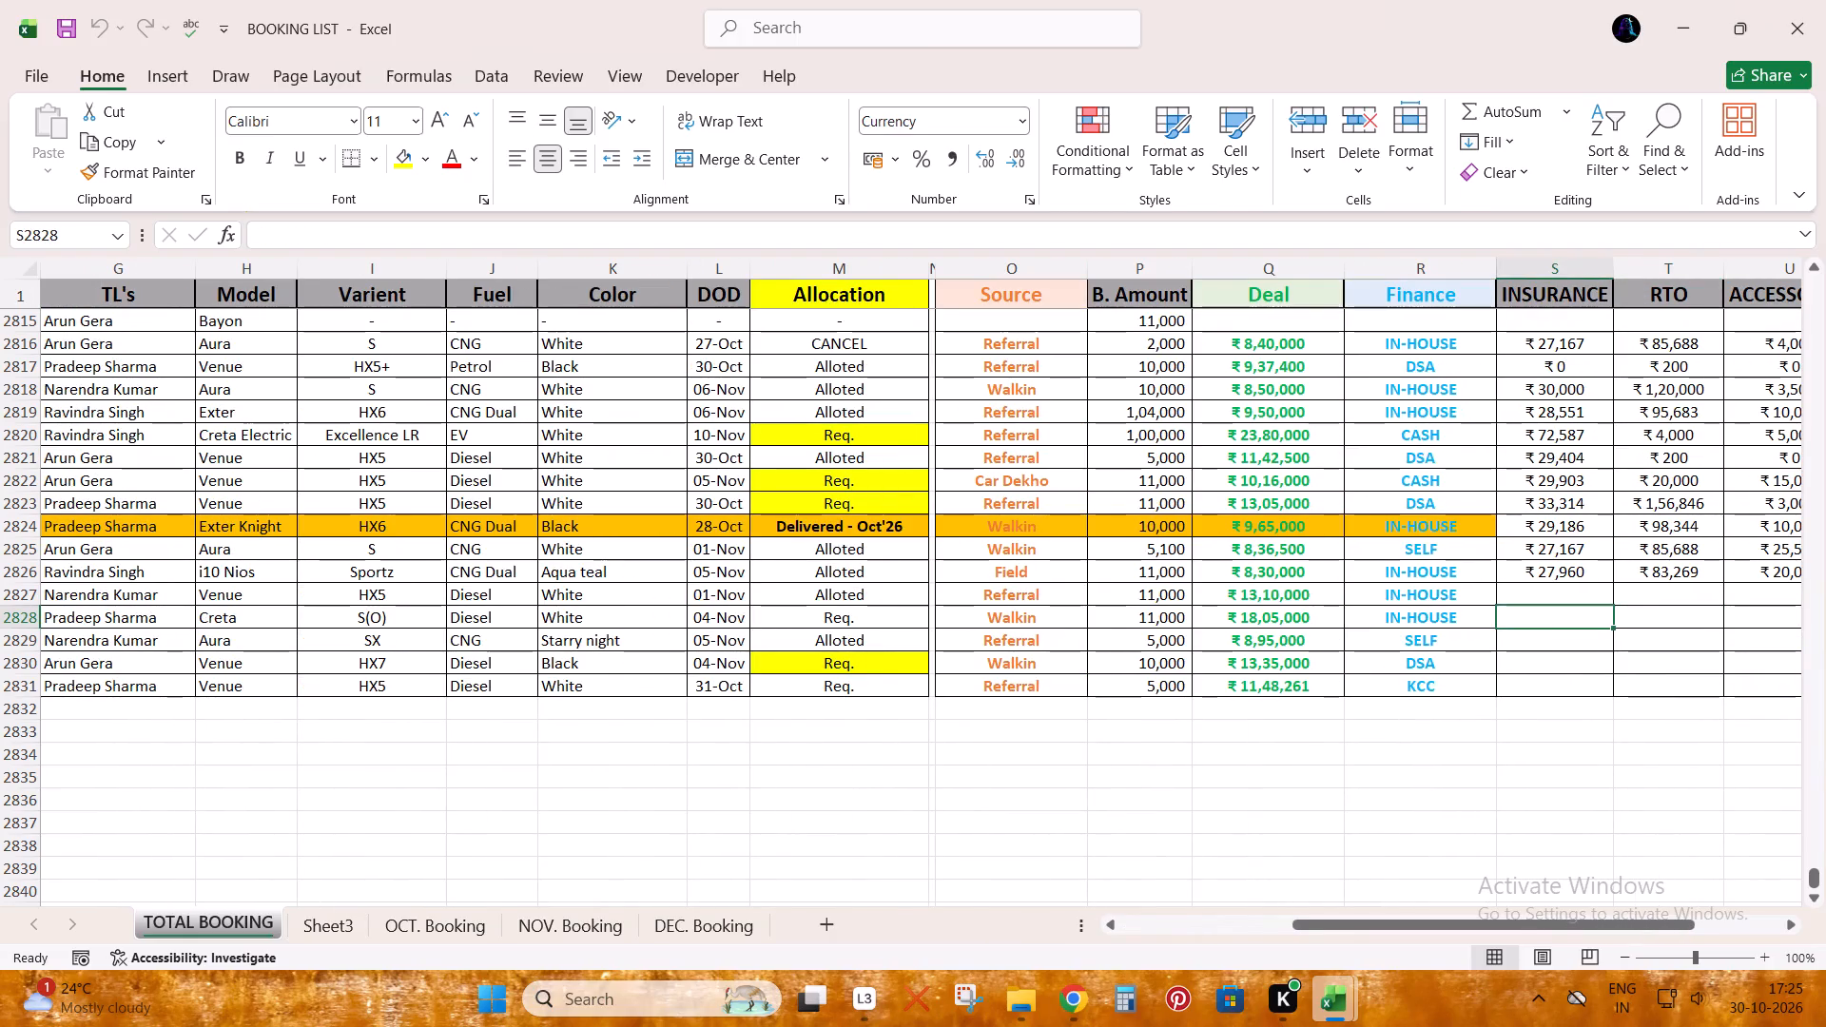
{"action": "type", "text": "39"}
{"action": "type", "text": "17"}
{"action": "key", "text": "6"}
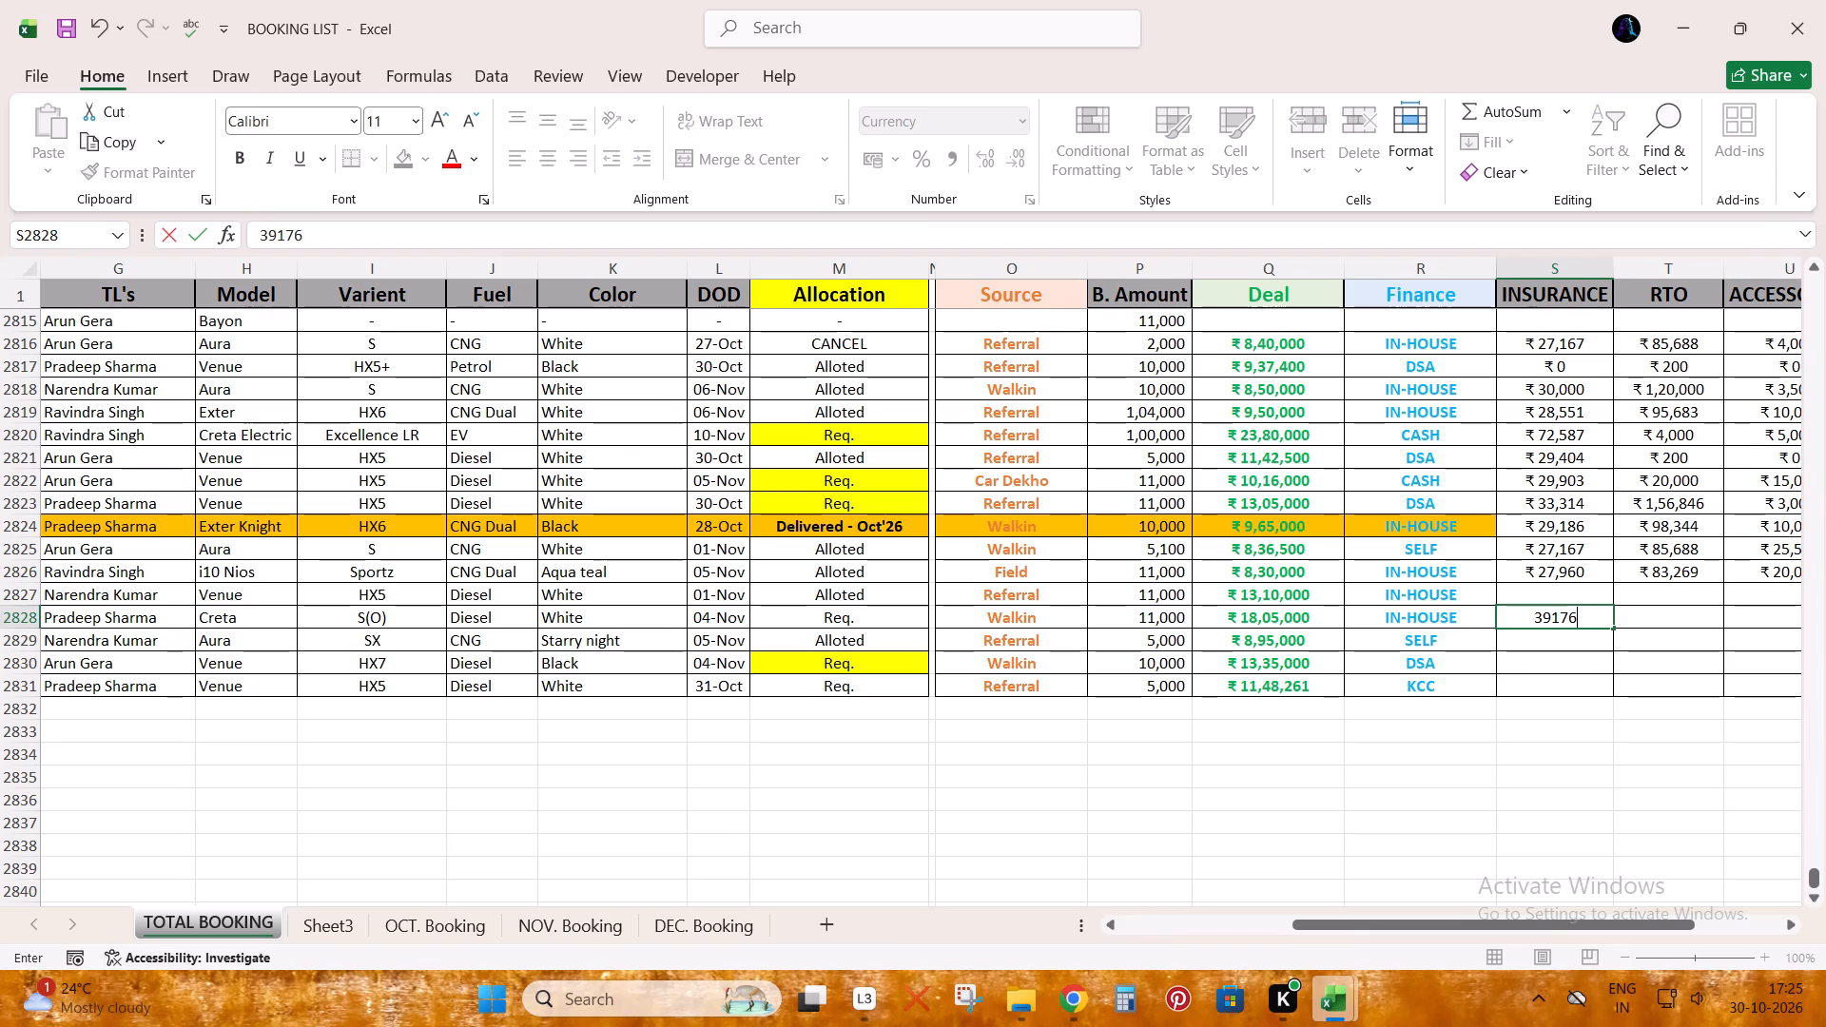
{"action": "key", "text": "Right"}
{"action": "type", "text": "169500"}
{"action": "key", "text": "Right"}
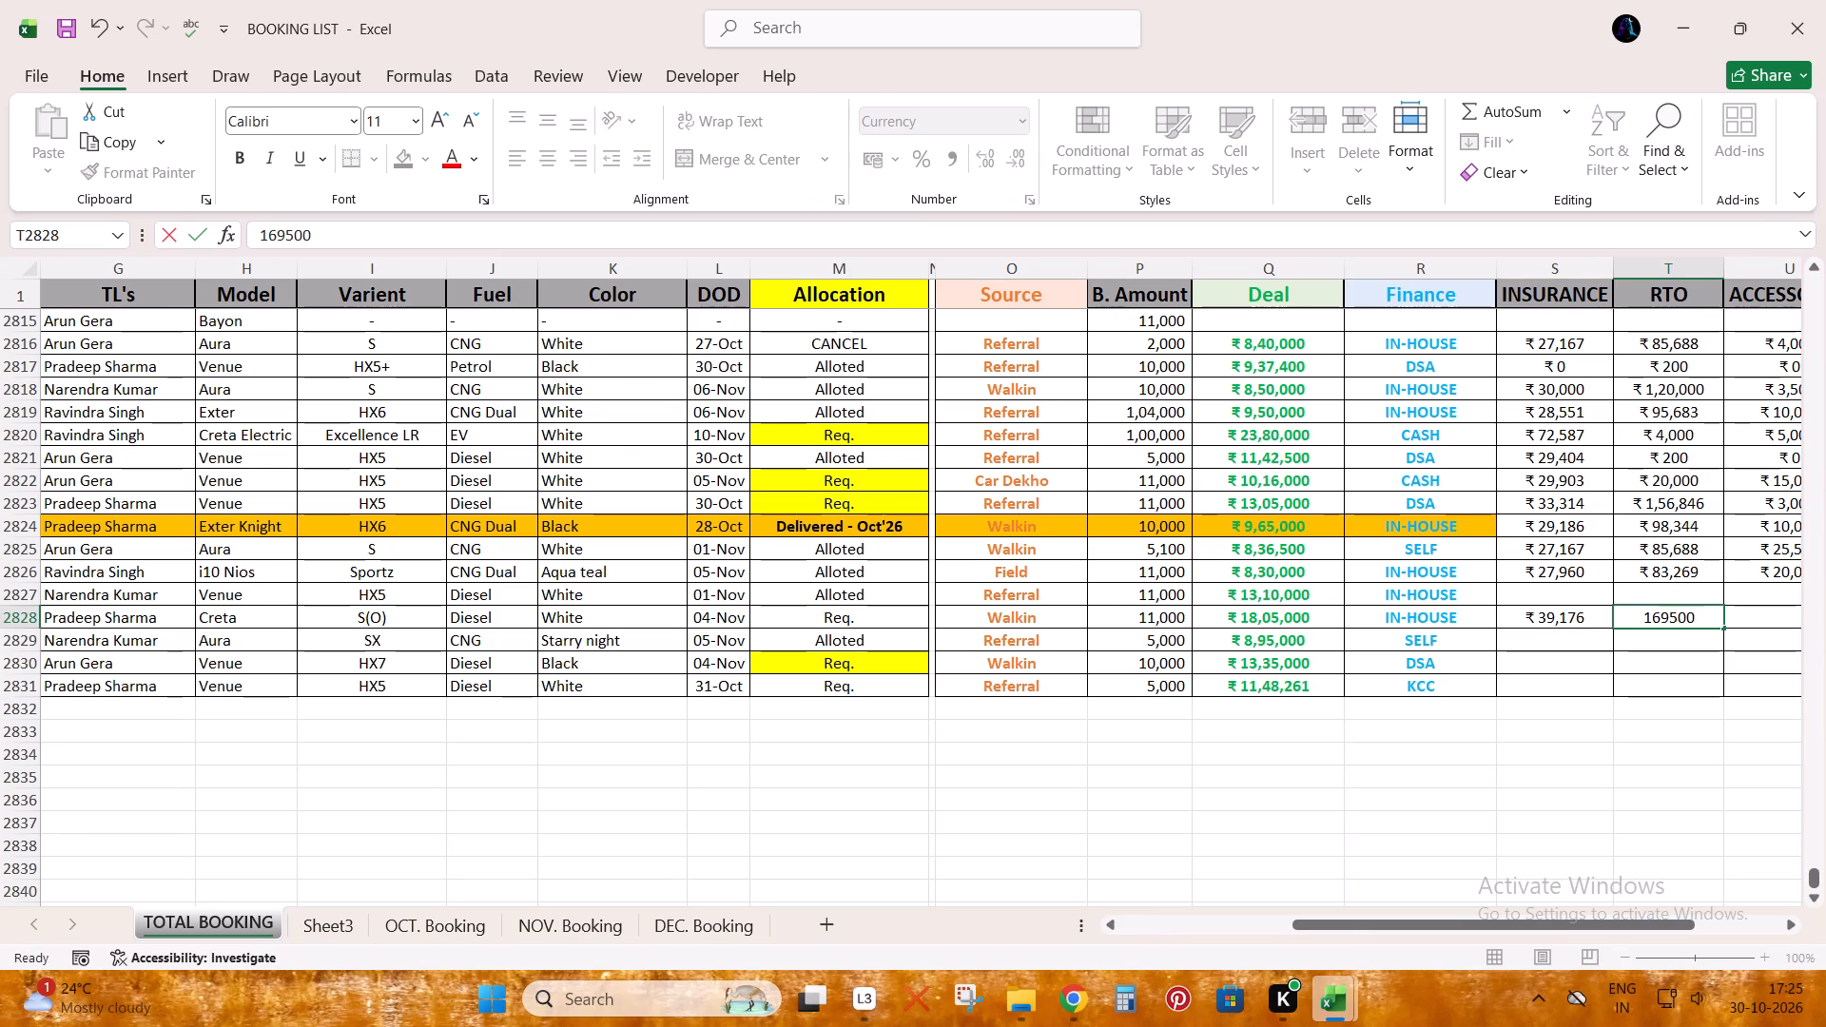
Enter accessories 3000, TCS 15363 and screp cost 41000 for the Creta booking in row 2828.
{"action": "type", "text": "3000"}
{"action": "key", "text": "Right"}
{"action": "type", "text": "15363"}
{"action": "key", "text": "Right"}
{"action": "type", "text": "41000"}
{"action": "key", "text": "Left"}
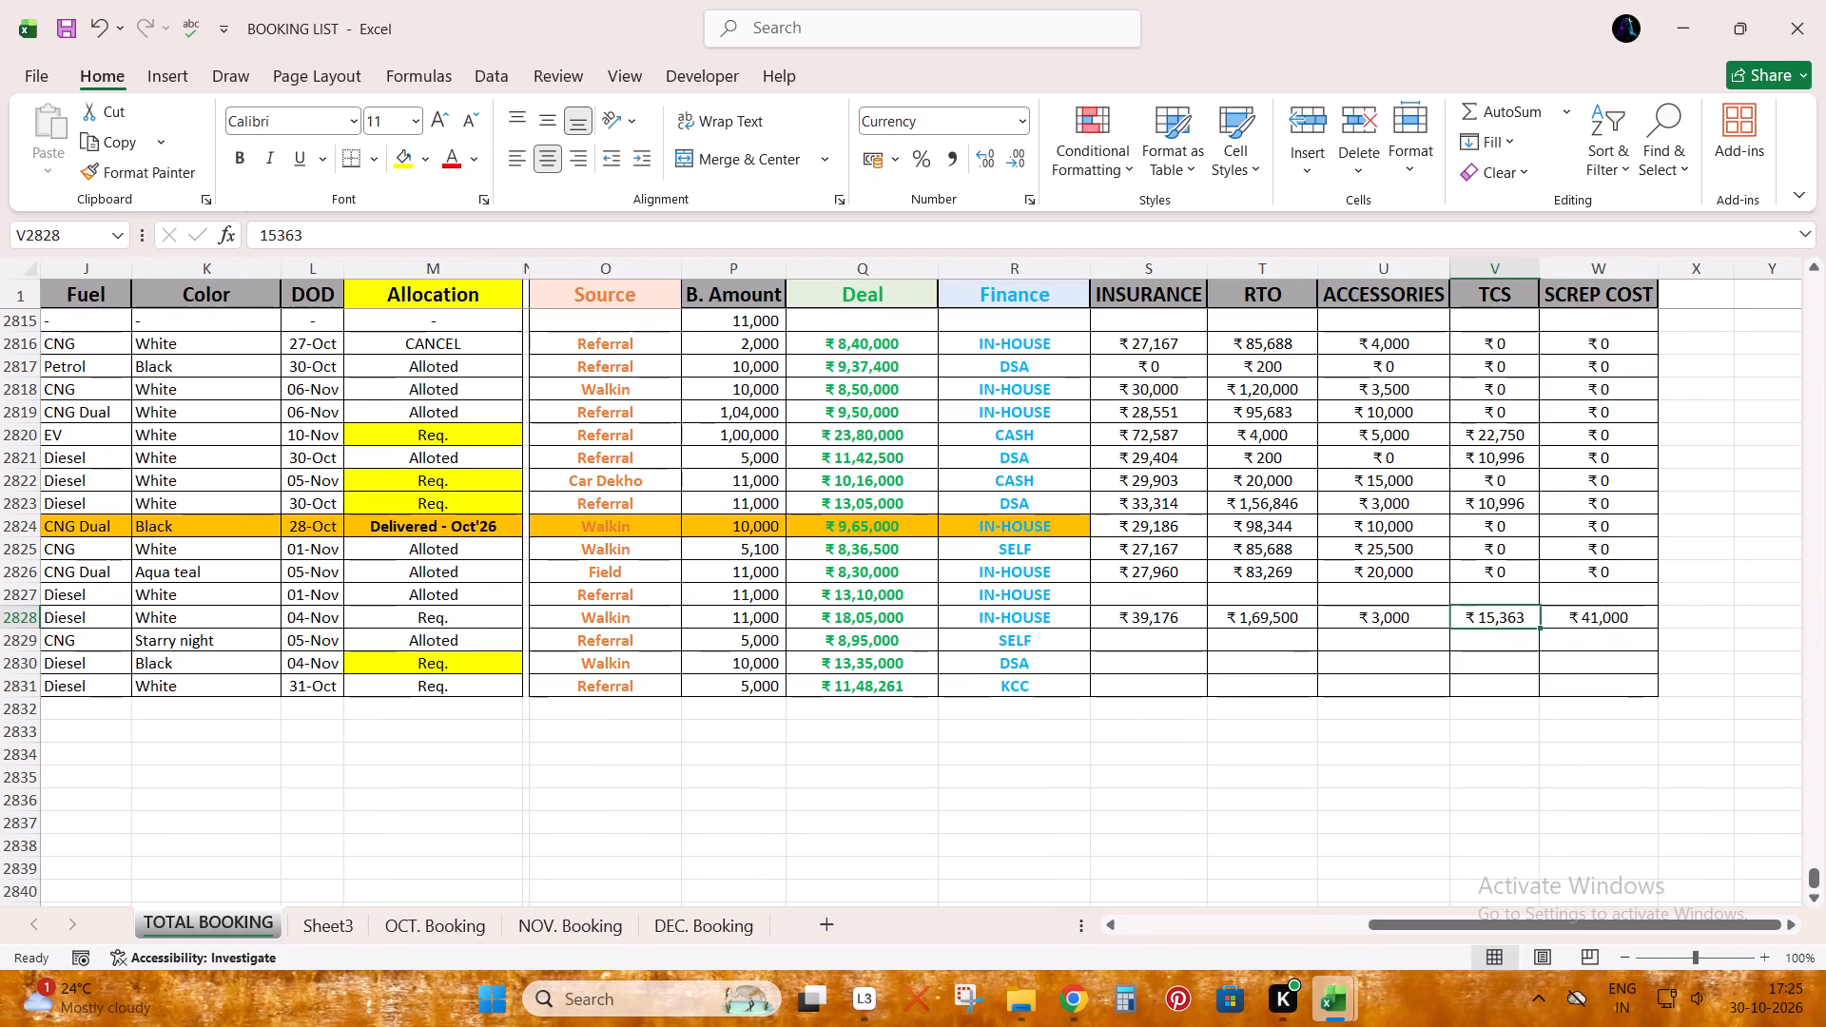
Review row 2828's deal, finance, insurance, RTO, accessories, TCS and screp cost entries.
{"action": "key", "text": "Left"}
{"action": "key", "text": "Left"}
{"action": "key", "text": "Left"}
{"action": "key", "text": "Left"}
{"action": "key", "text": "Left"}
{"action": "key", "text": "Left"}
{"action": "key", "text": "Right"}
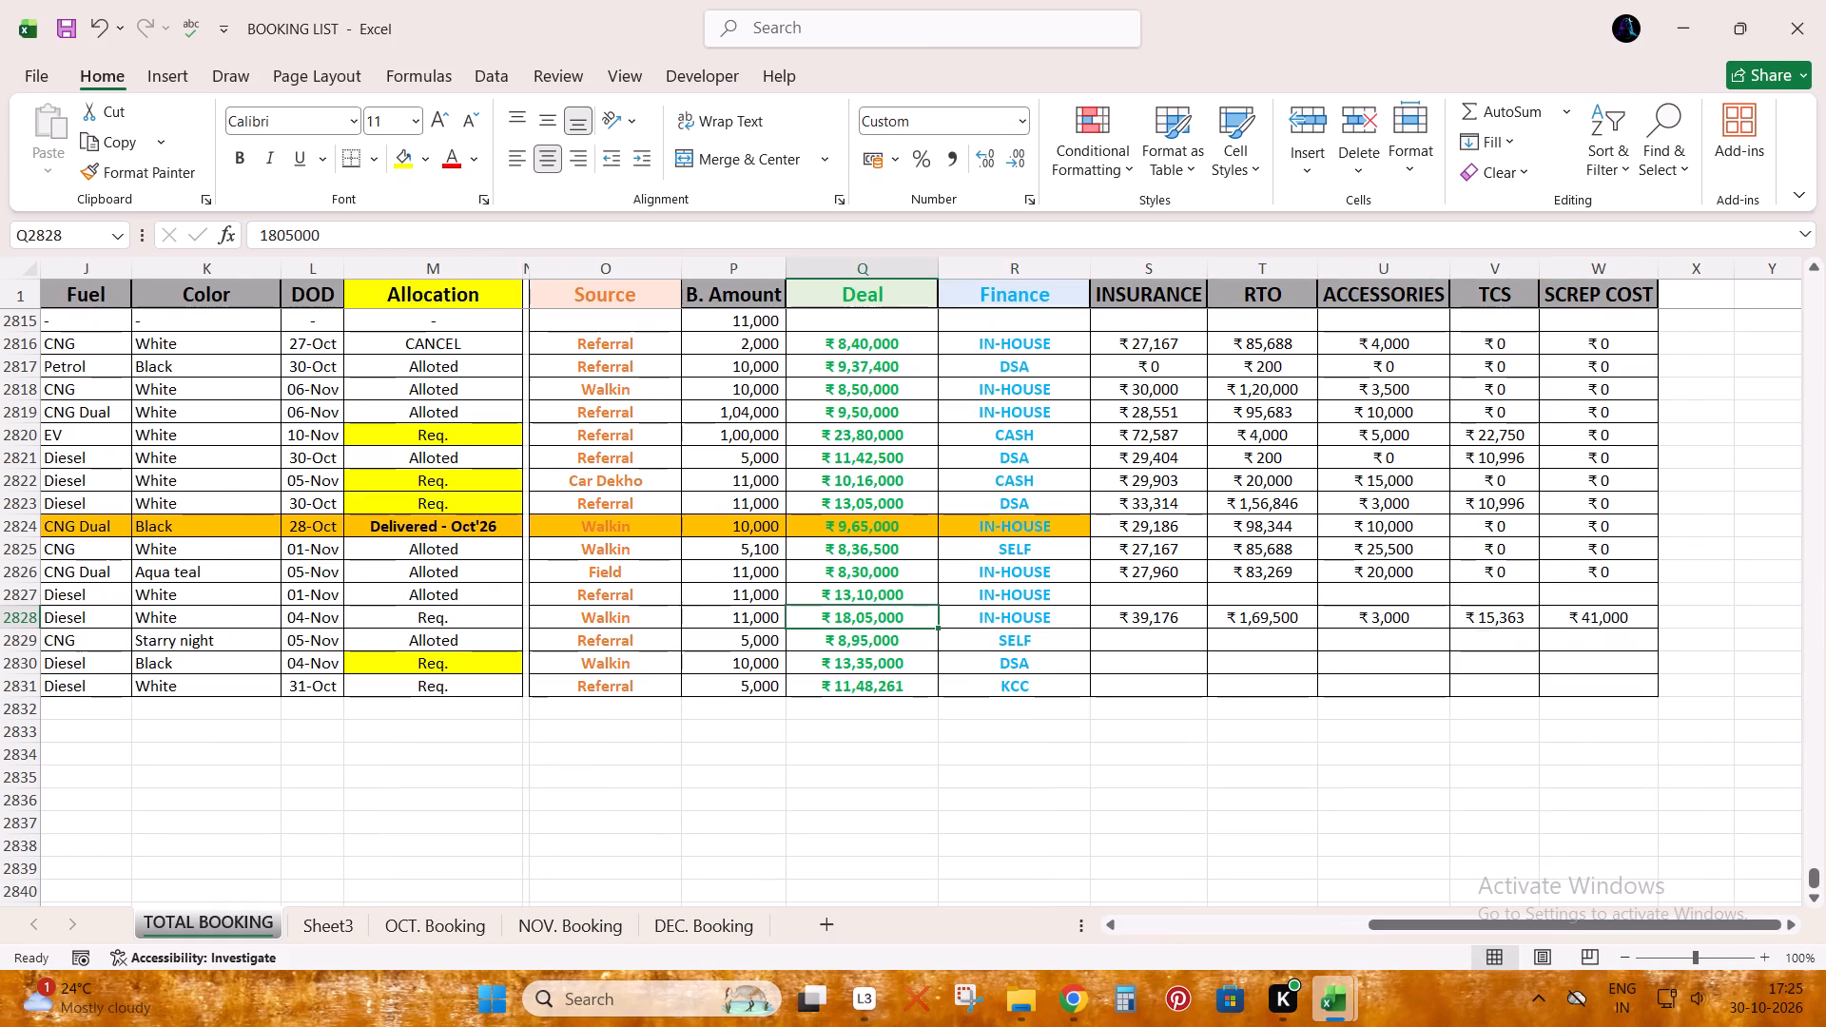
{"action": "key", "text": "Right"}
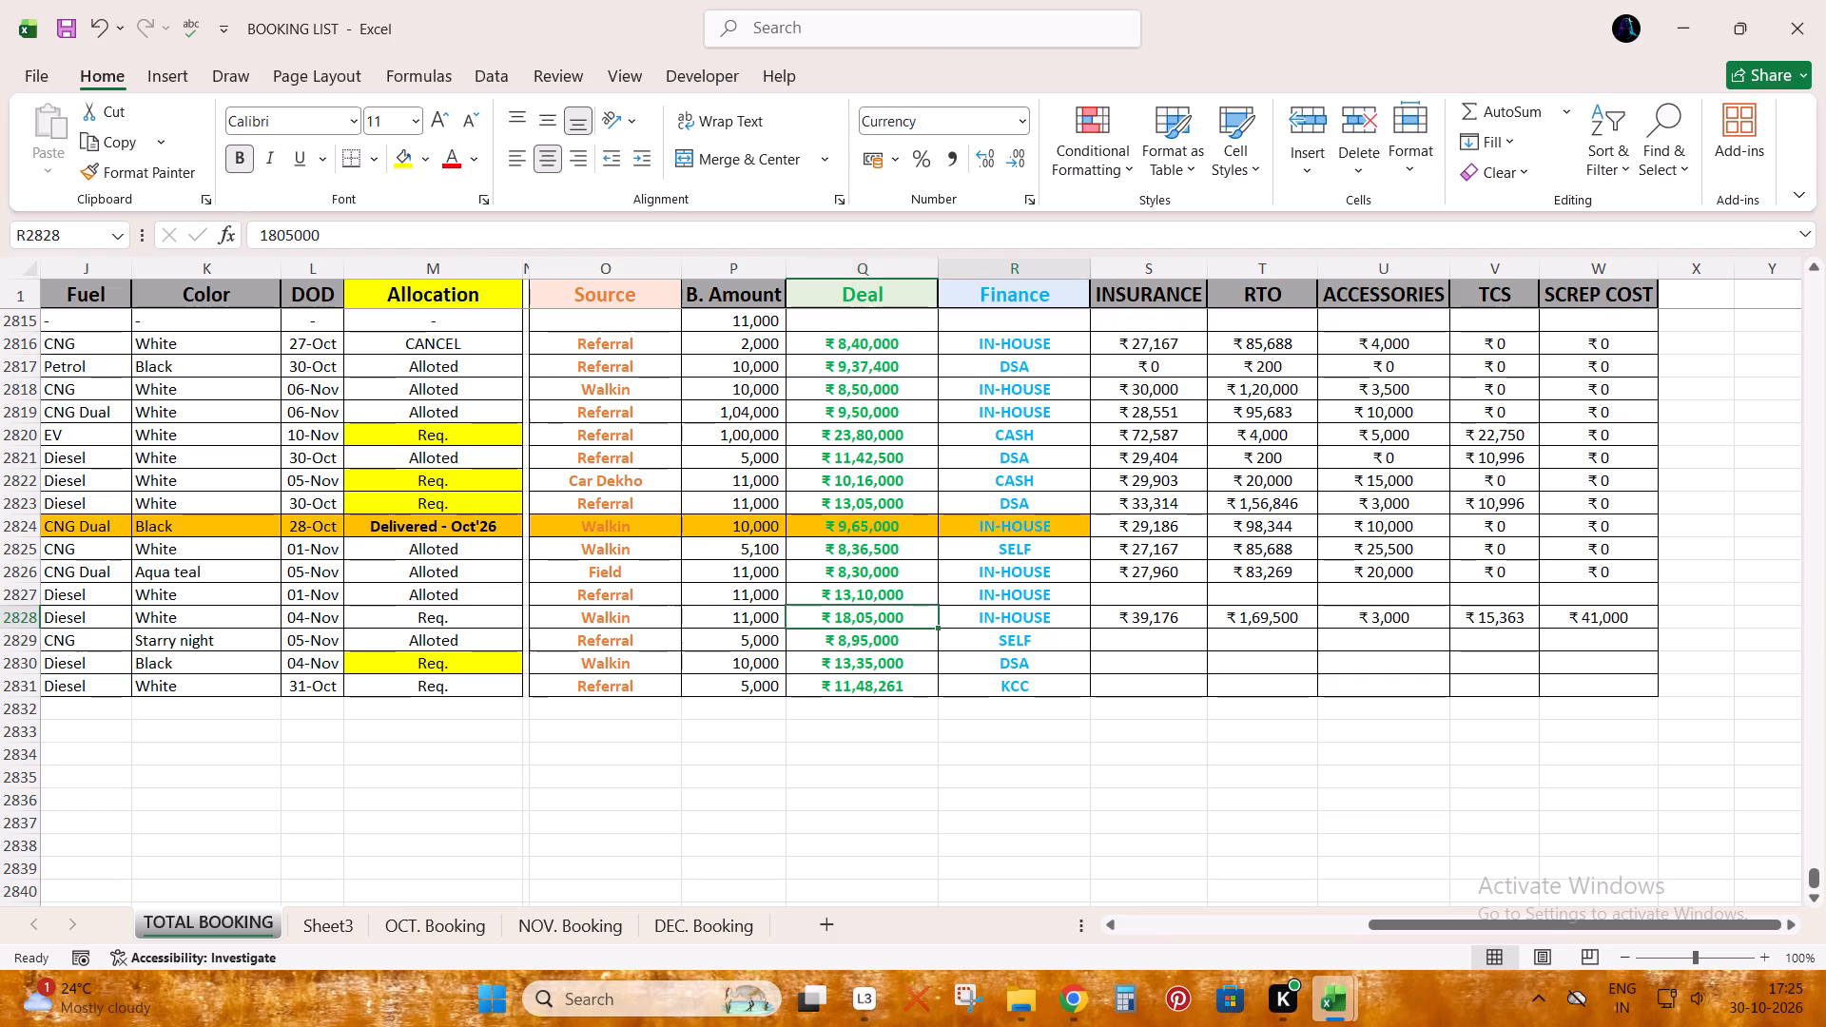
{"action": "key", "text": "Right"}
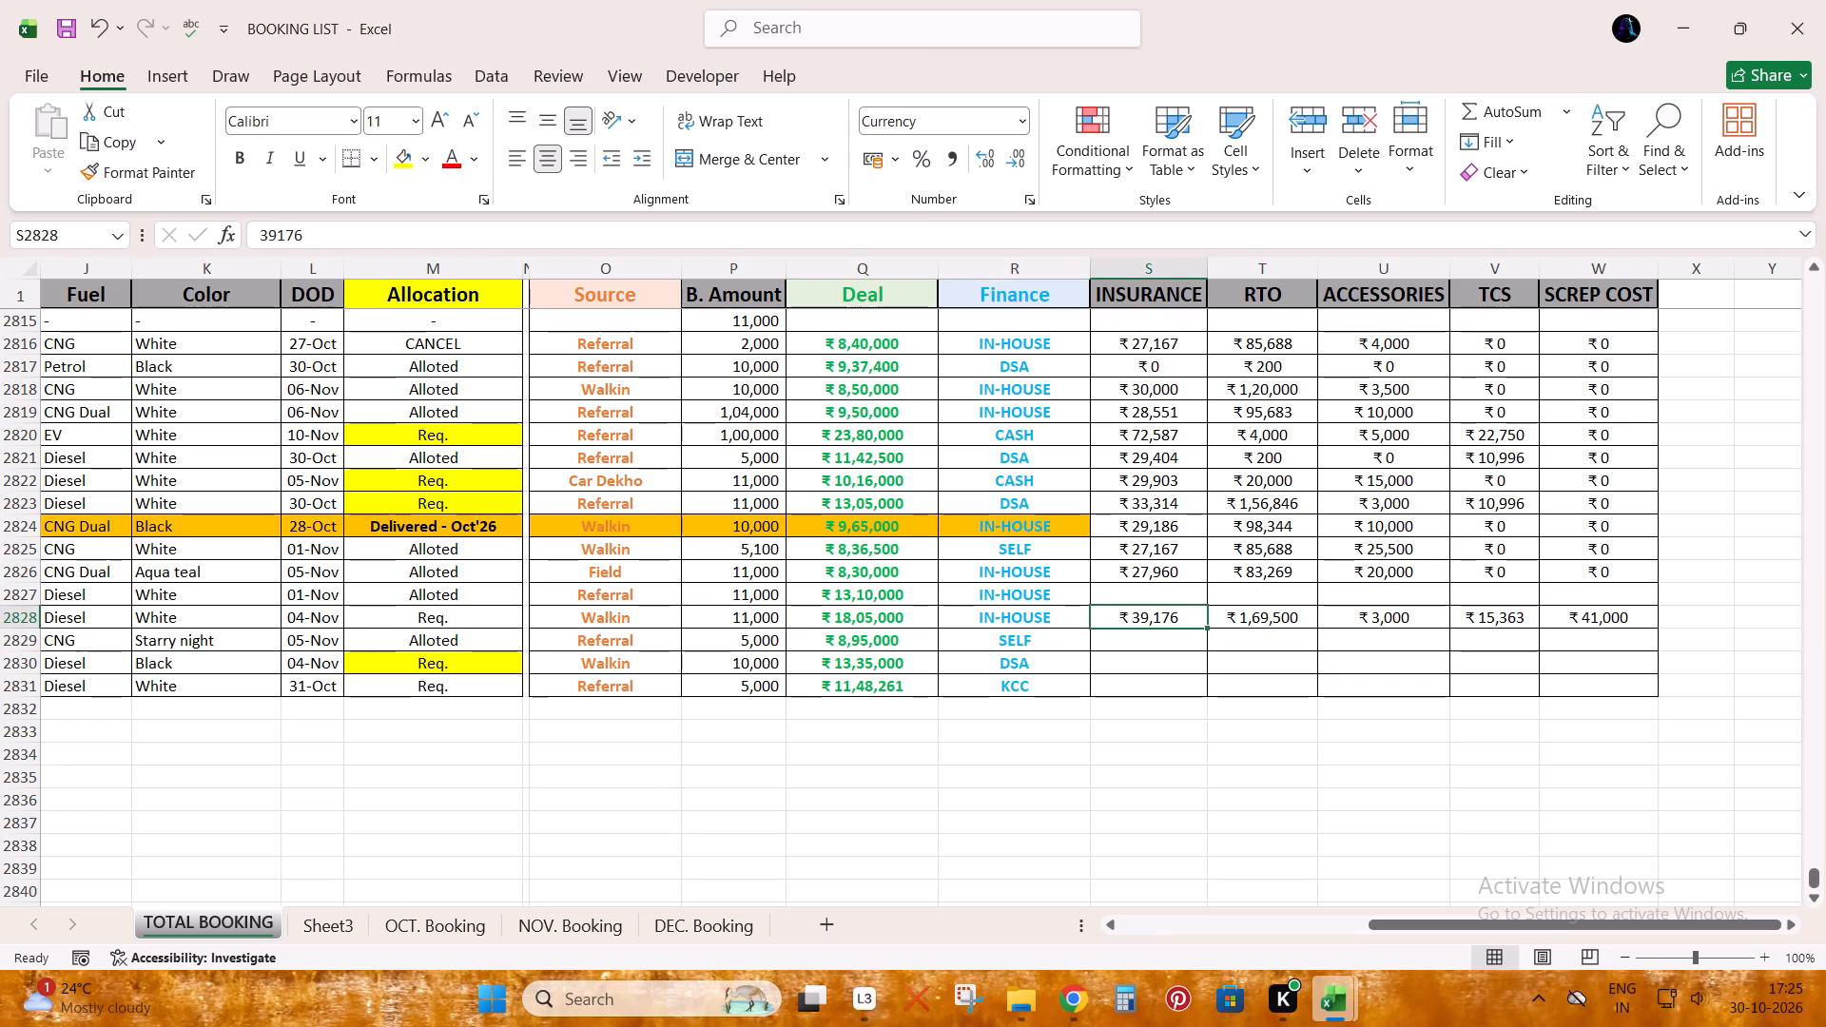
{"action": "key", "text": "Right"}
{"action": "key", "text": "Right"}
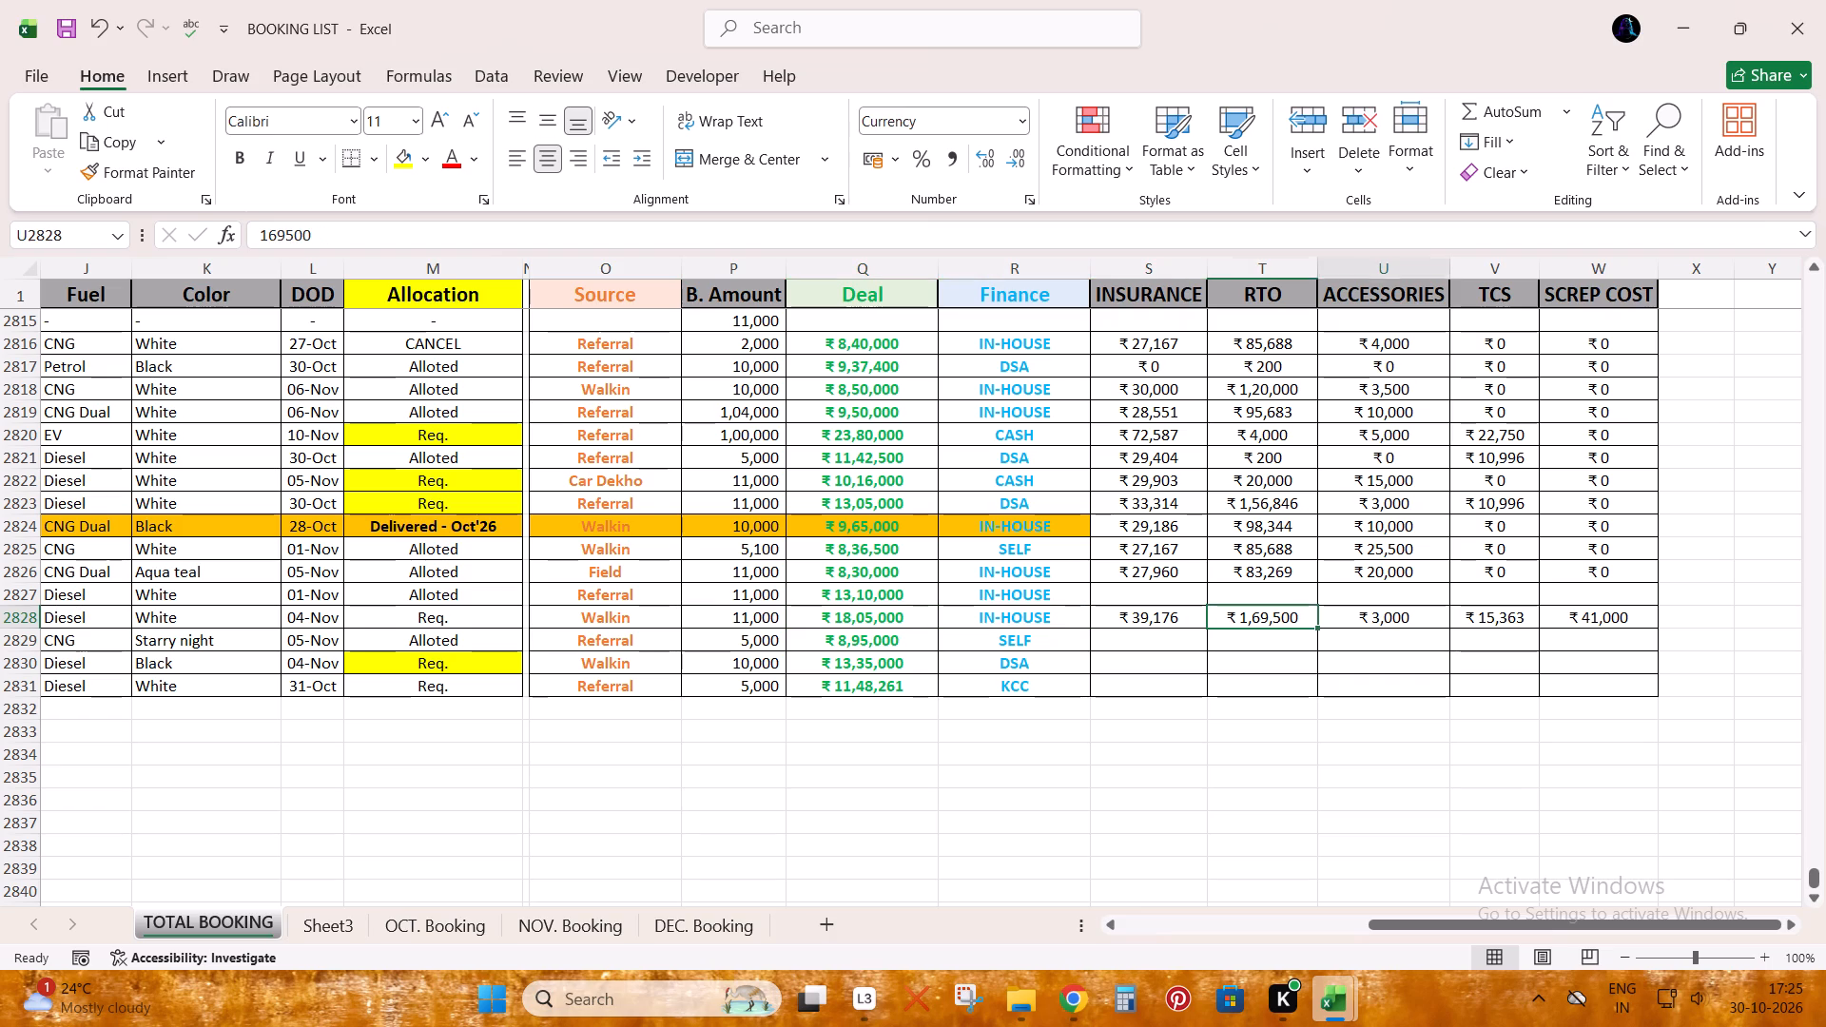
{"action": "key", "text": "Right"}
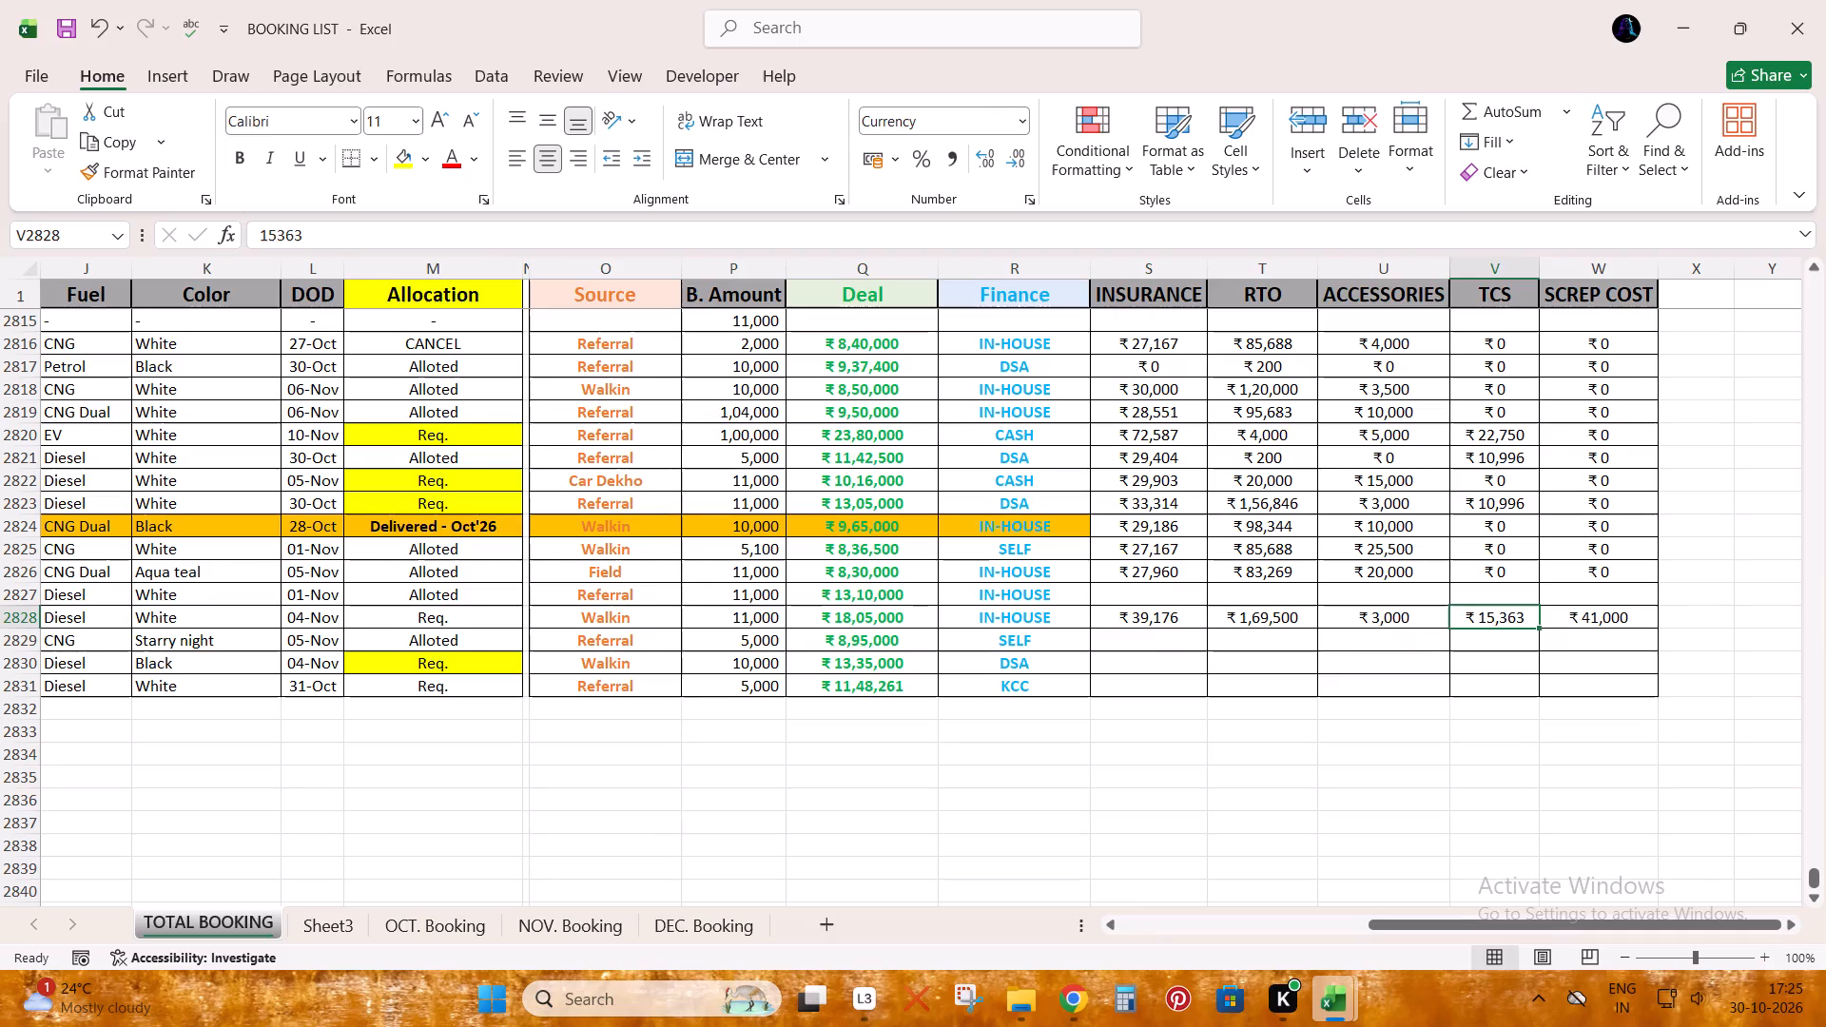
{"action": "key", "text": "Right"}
Change the font colour of the customer name in row 2828 to black.
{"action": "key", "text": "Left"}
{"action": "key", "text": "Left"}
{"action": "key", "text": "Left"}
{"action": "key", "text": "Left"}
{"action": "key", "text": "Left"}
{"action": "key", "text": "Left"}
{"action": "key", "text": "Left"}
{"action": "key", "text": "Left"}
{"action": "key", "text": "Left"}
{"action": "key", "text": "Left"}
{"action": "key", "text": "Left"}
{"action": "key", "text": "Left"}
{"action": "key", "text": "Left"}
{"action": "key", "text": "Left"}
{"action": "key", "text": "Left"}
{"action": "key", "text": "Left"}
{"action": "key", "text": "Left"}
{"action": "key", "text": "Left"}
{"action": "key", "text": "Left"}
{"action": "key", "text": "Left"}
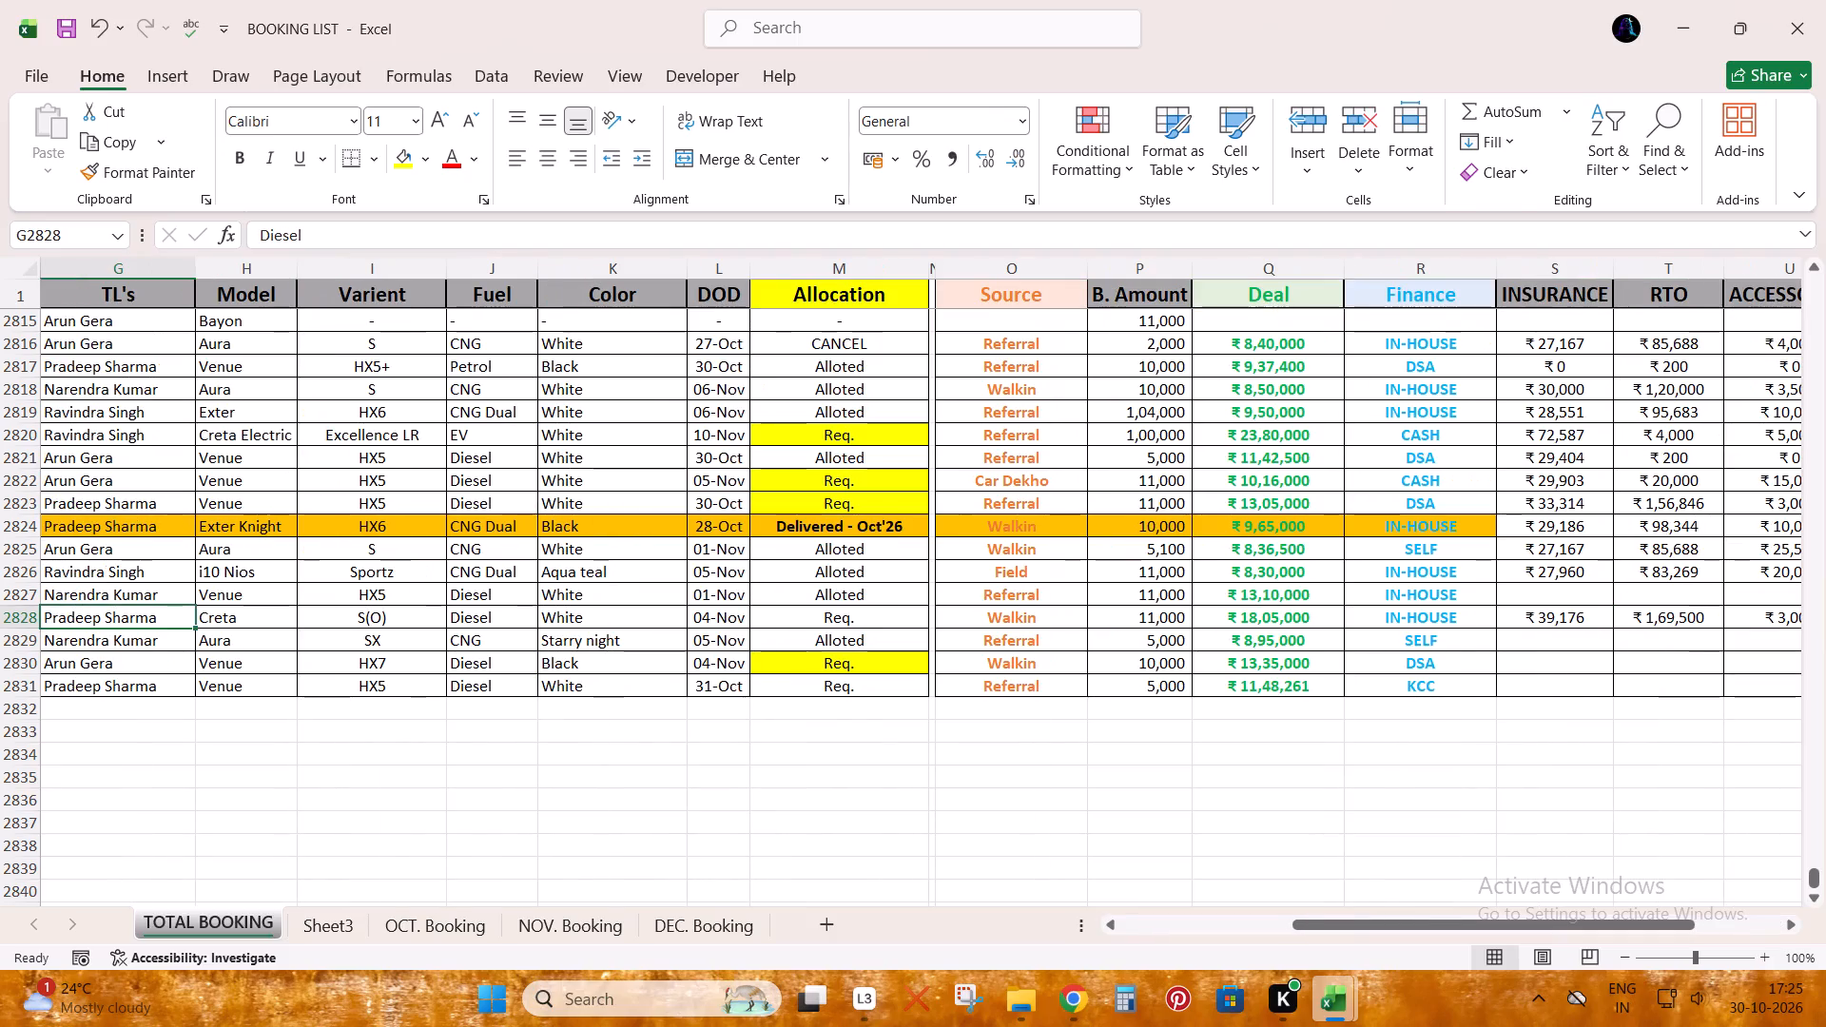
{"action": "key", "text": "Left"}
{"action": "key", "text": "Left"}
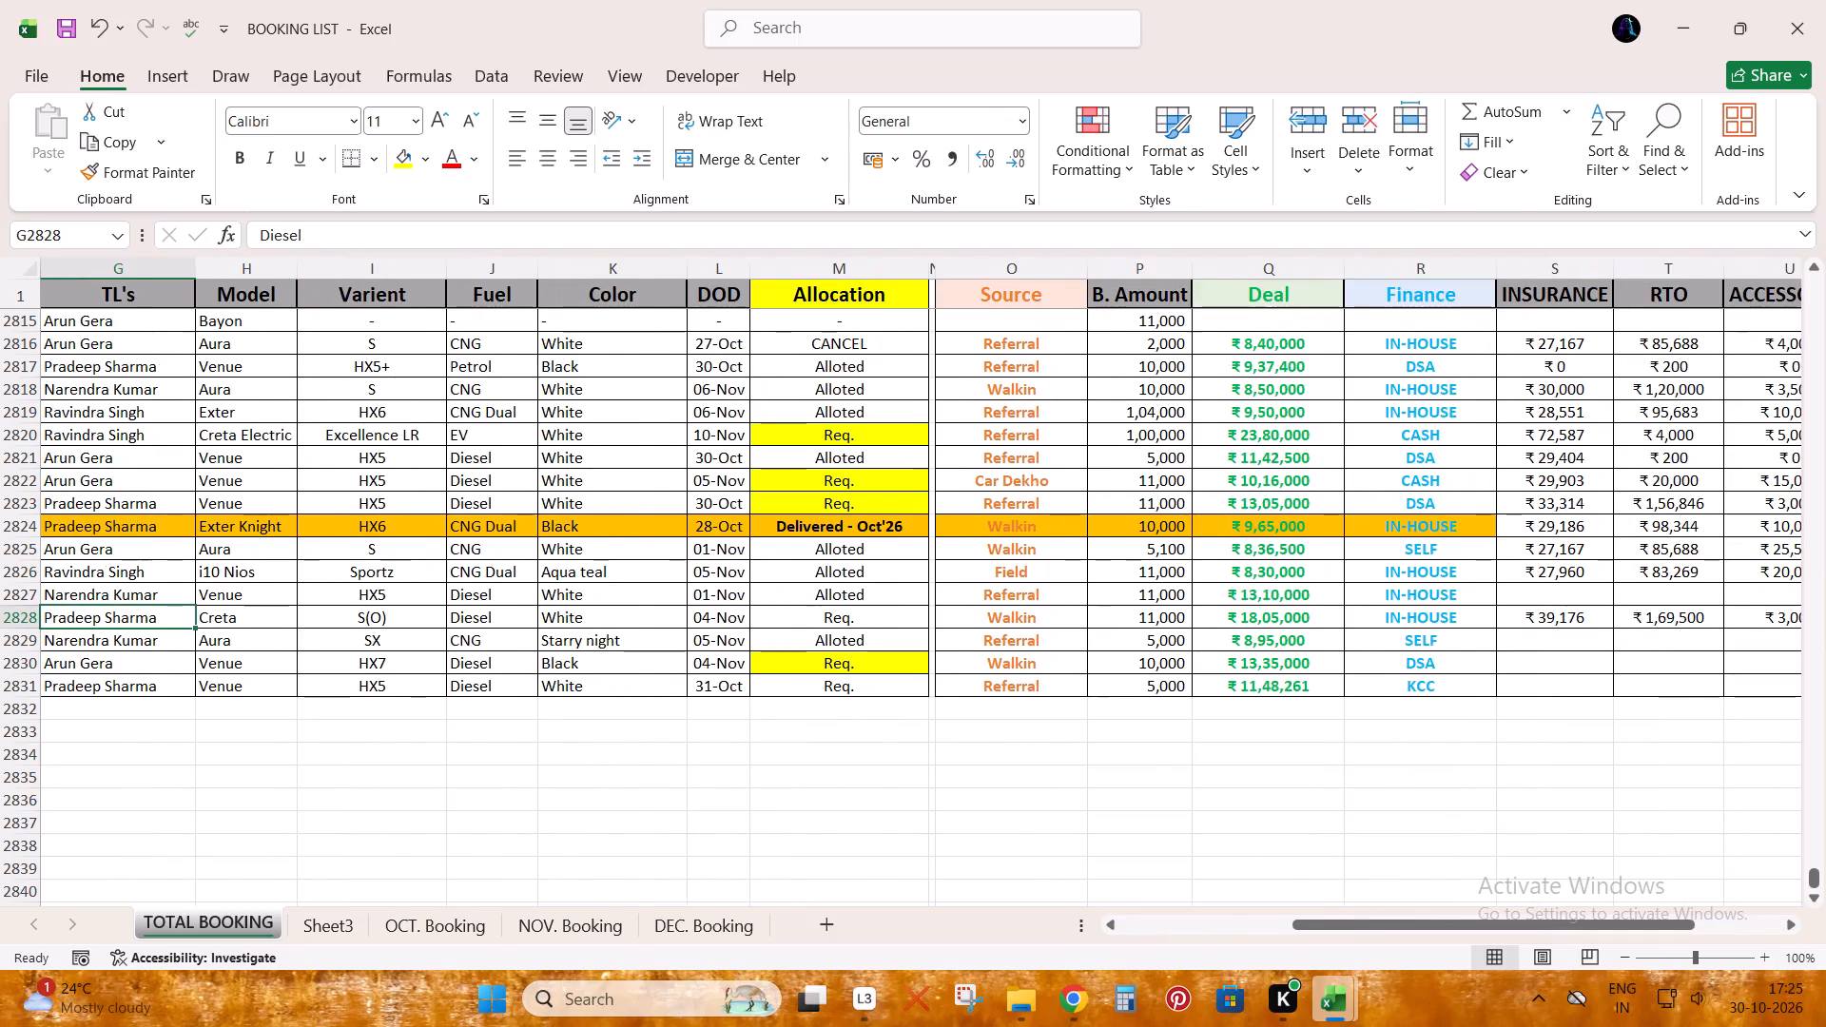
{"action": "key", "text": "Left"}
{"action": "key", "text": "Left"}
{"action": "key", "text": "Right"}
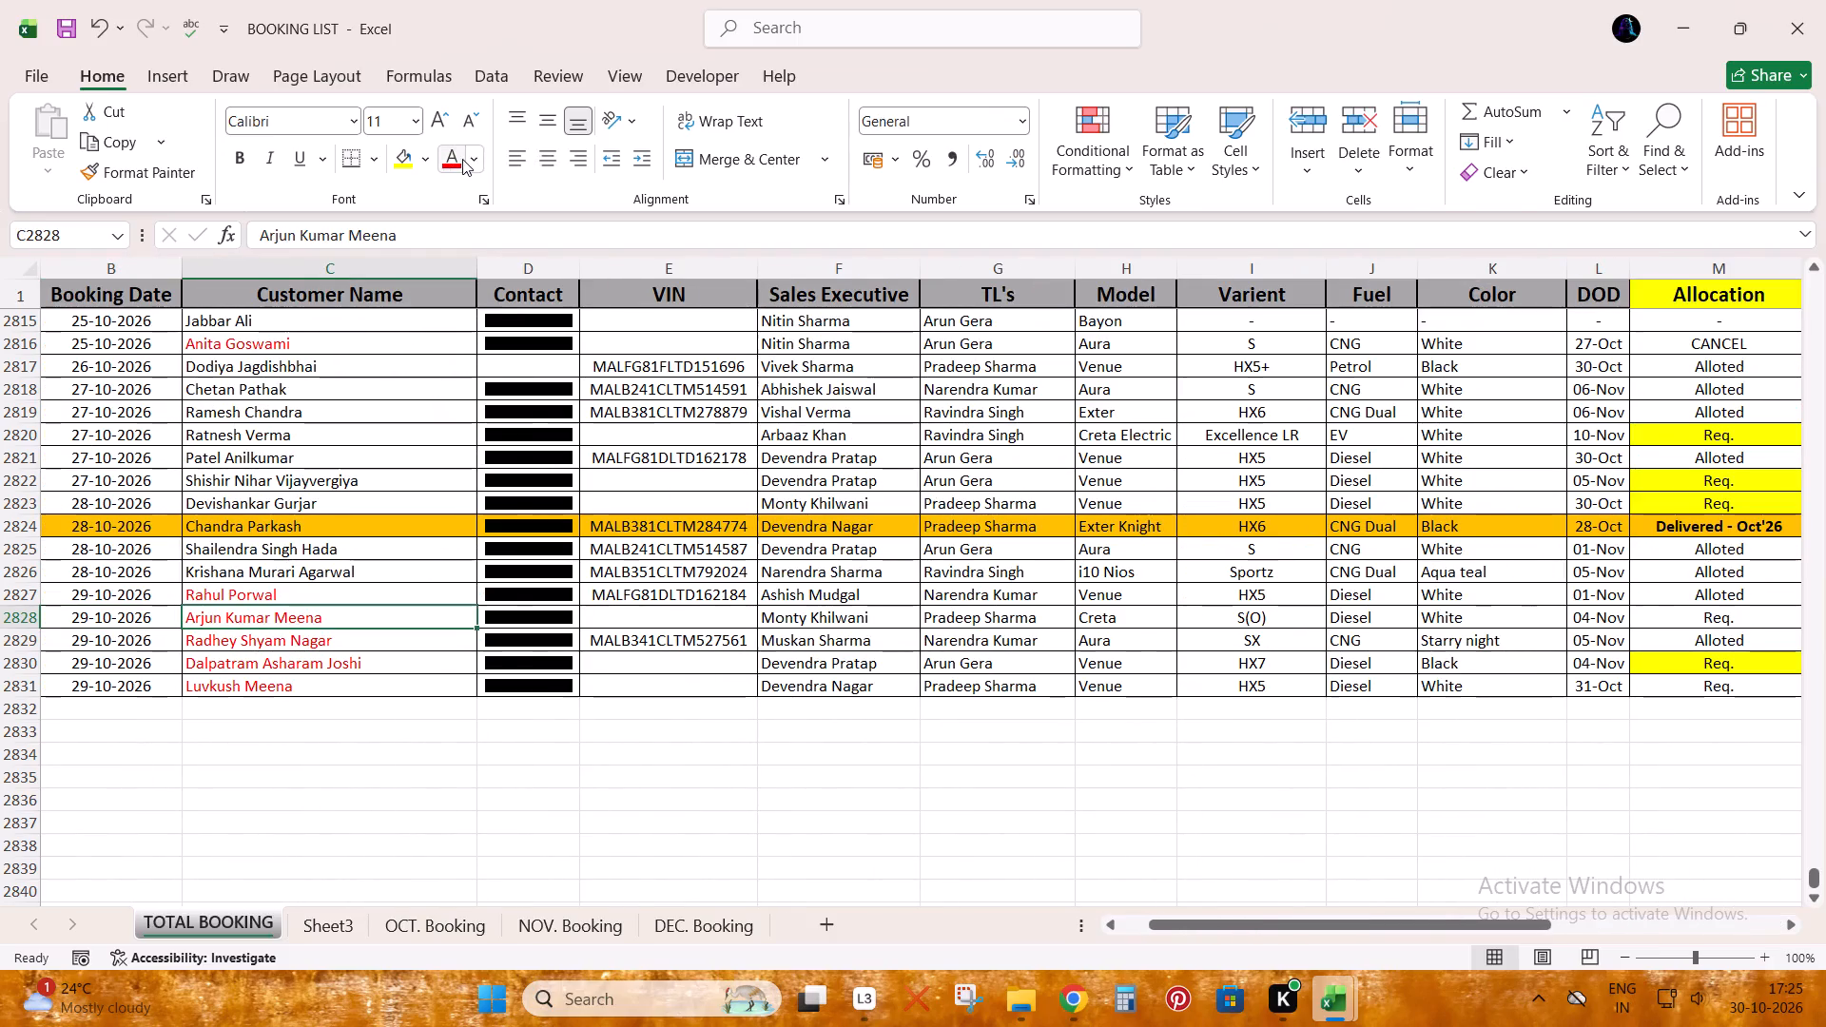
{"action": "left_click", "coordinate": [476, 155]}
{"action": "left_click", "coordinate": [494, 244]}
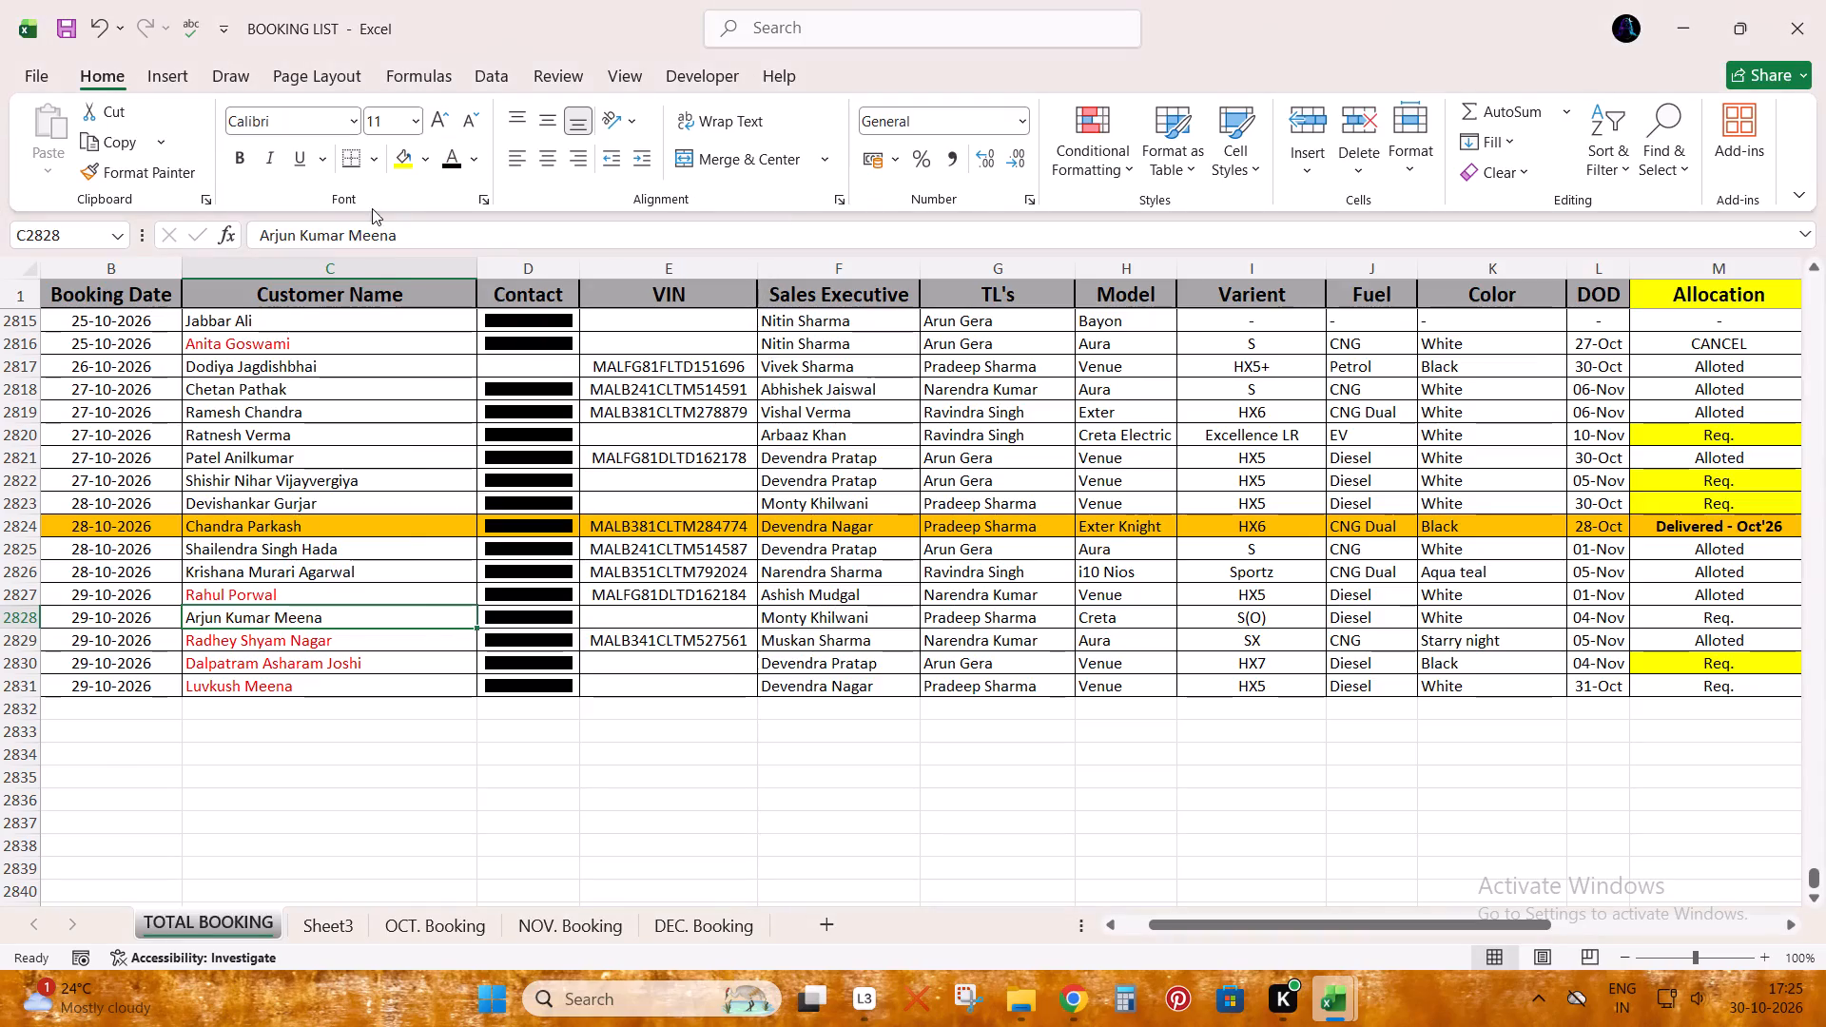
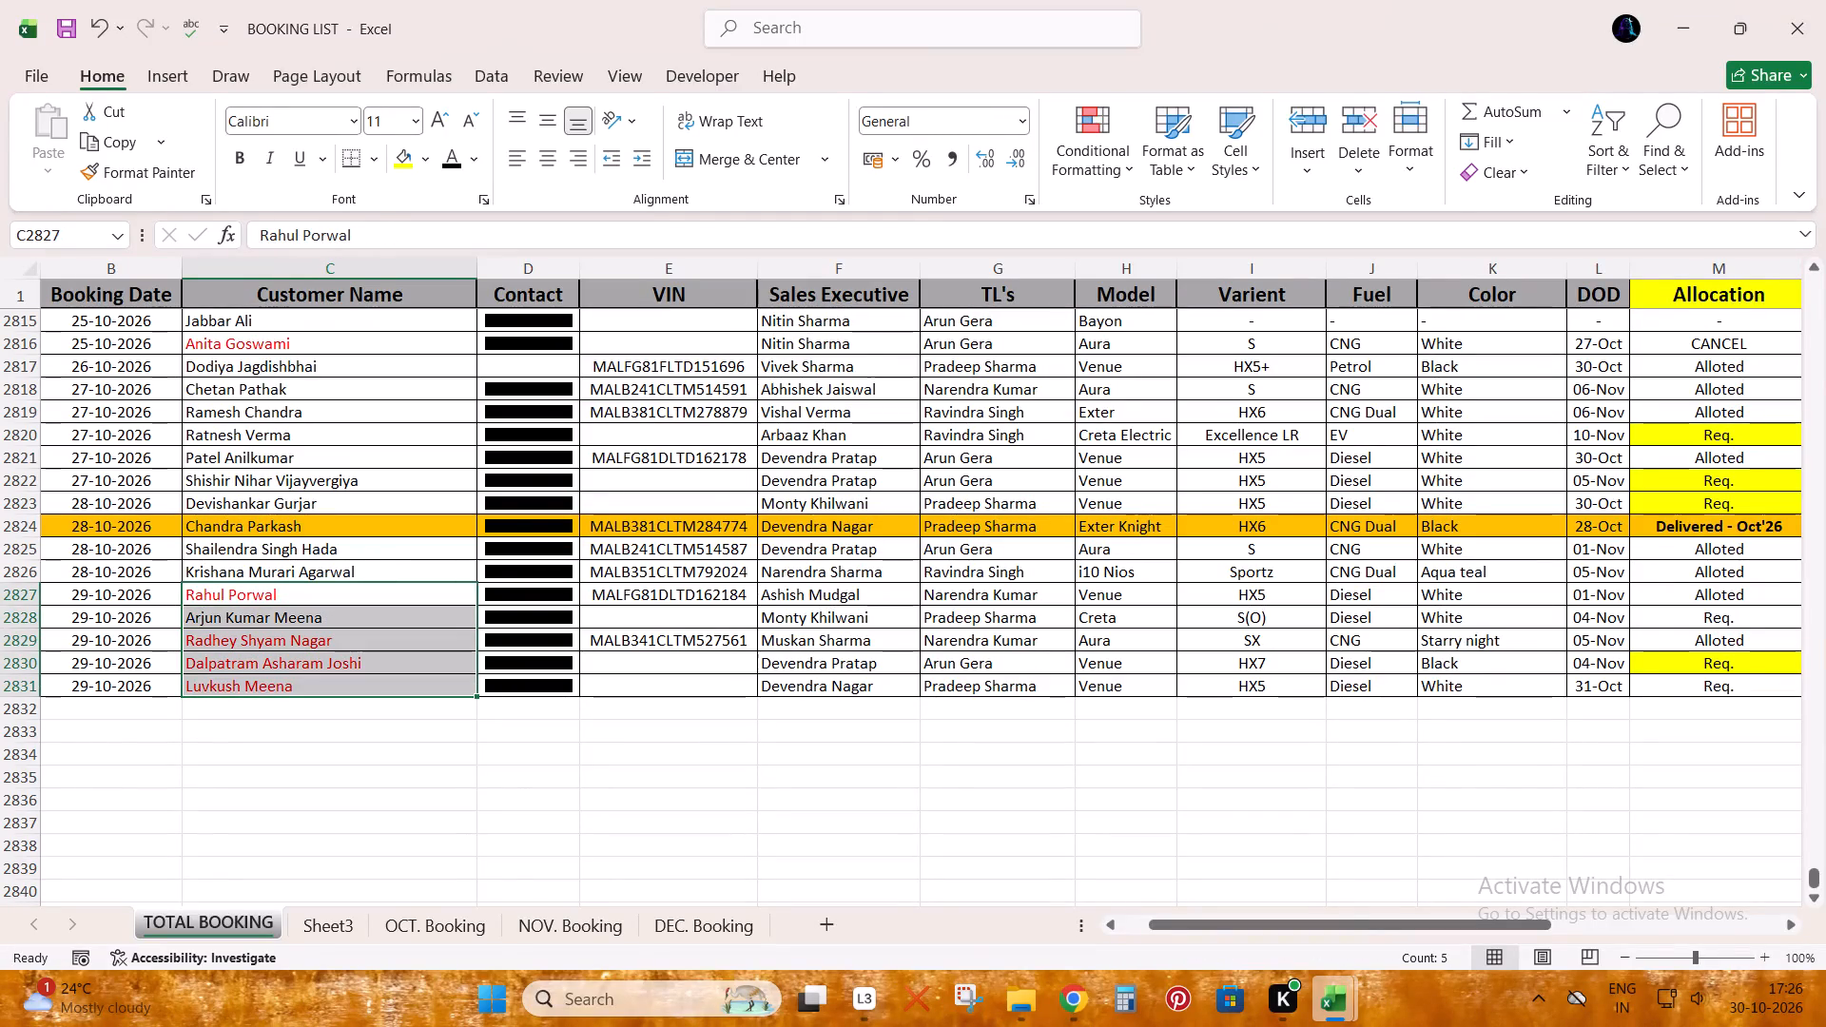
Count the 29-10-2026 customer names in rows 2827 to 2831, leaving row 2828 out of the selection.
{"action": "left_click", "coordinate": [336, 619], "text": "ctrl"}
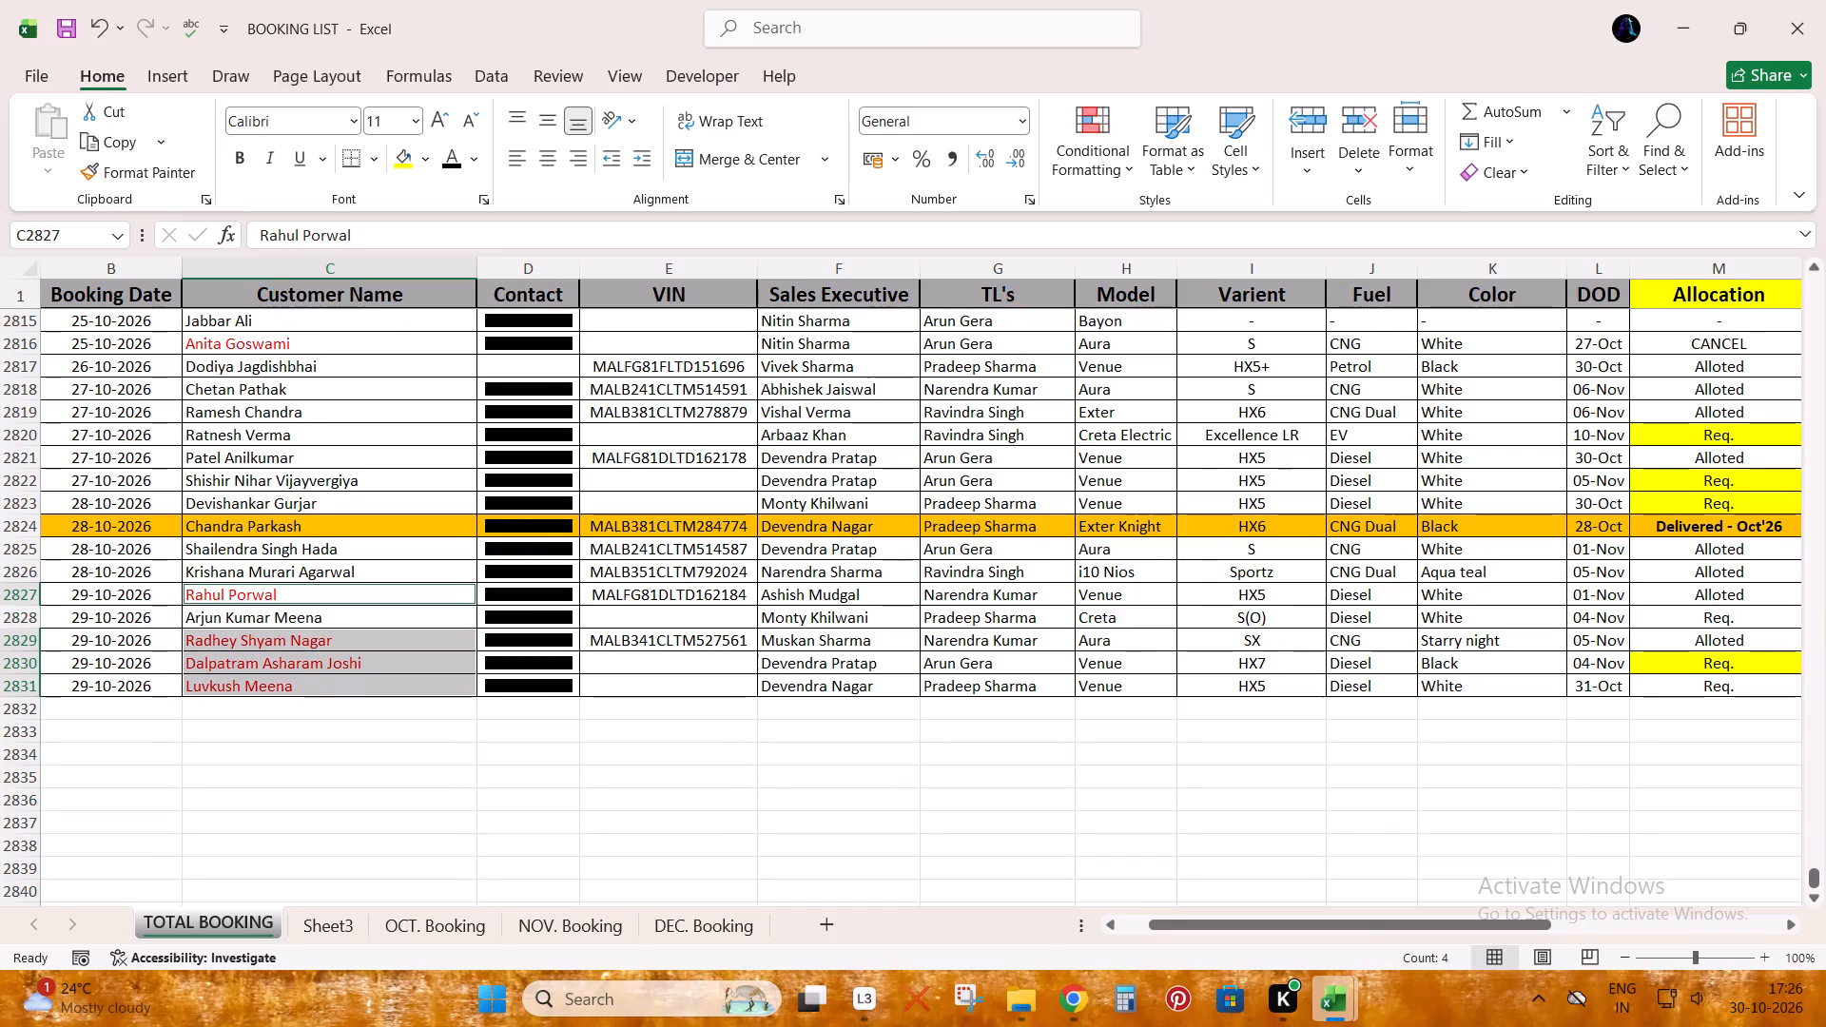
{"action": "key", "text": "Down"}
{"action": "key", "text": "Up"}
{"action": "key", "text": "ctrl+shift+Down"}
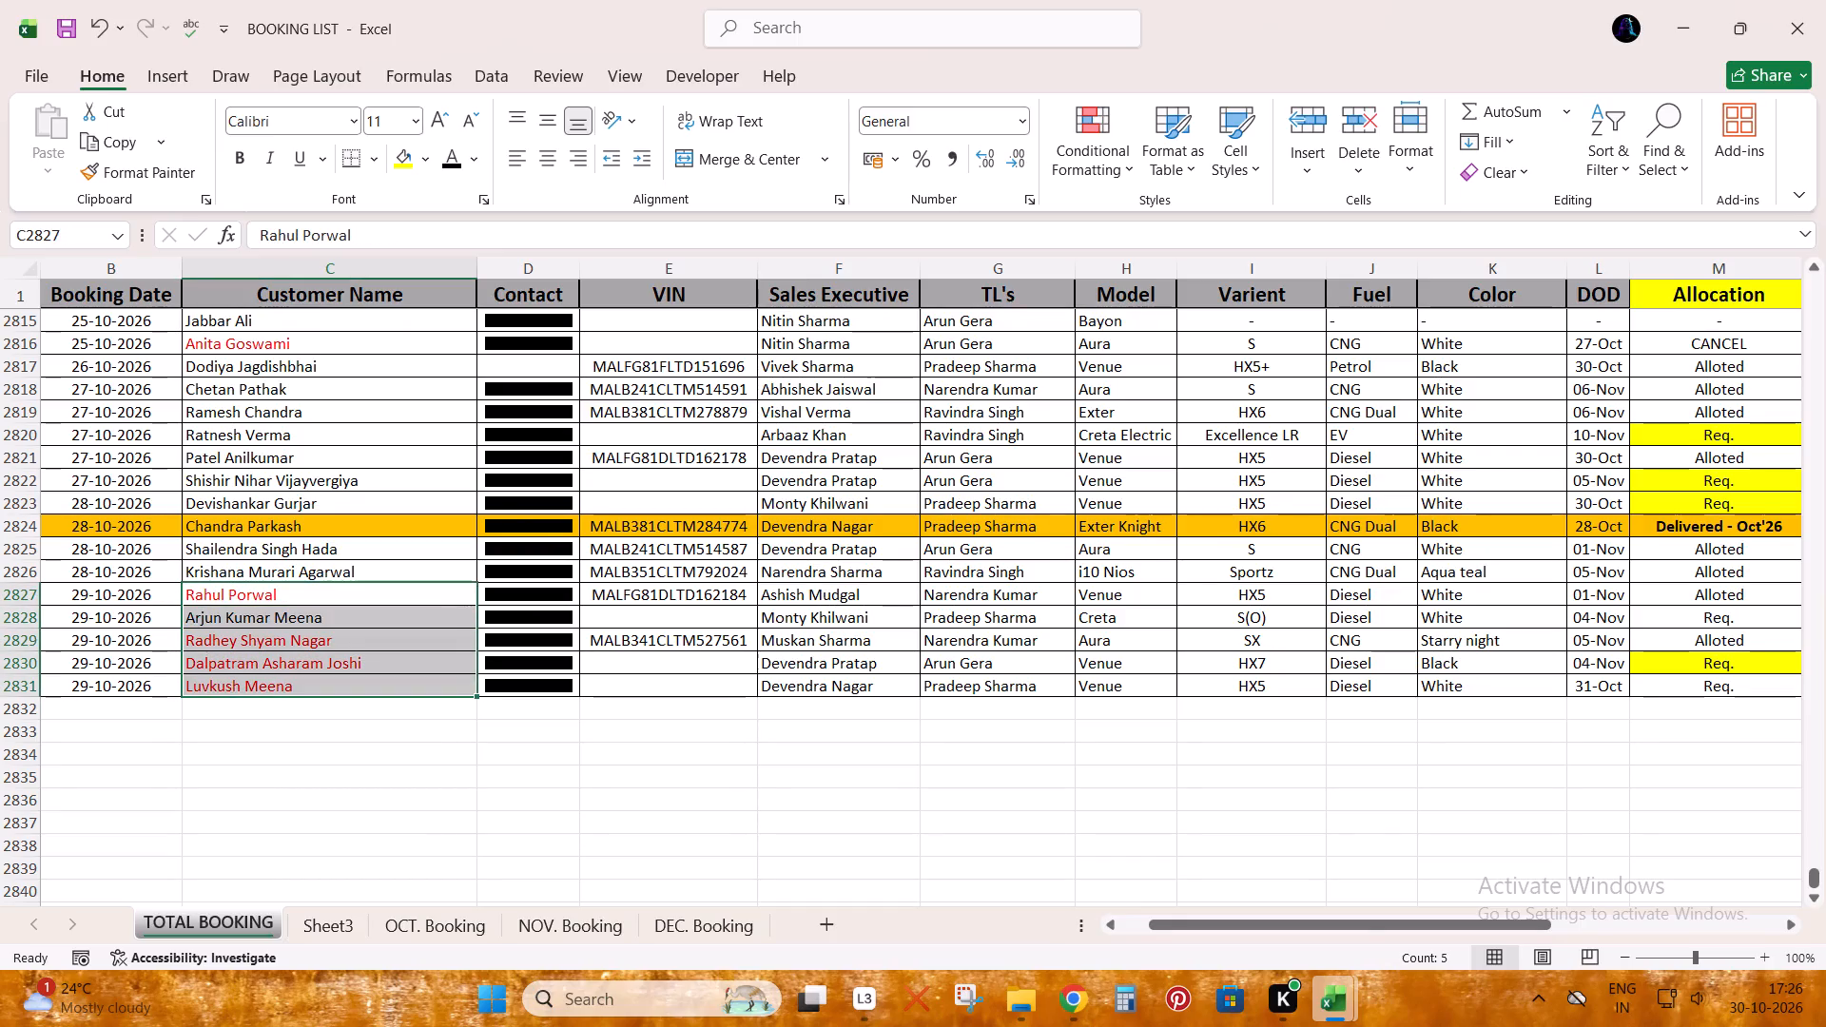
{"action": "left_click", "coordinate": [392, 617], "text": "ctrl"}
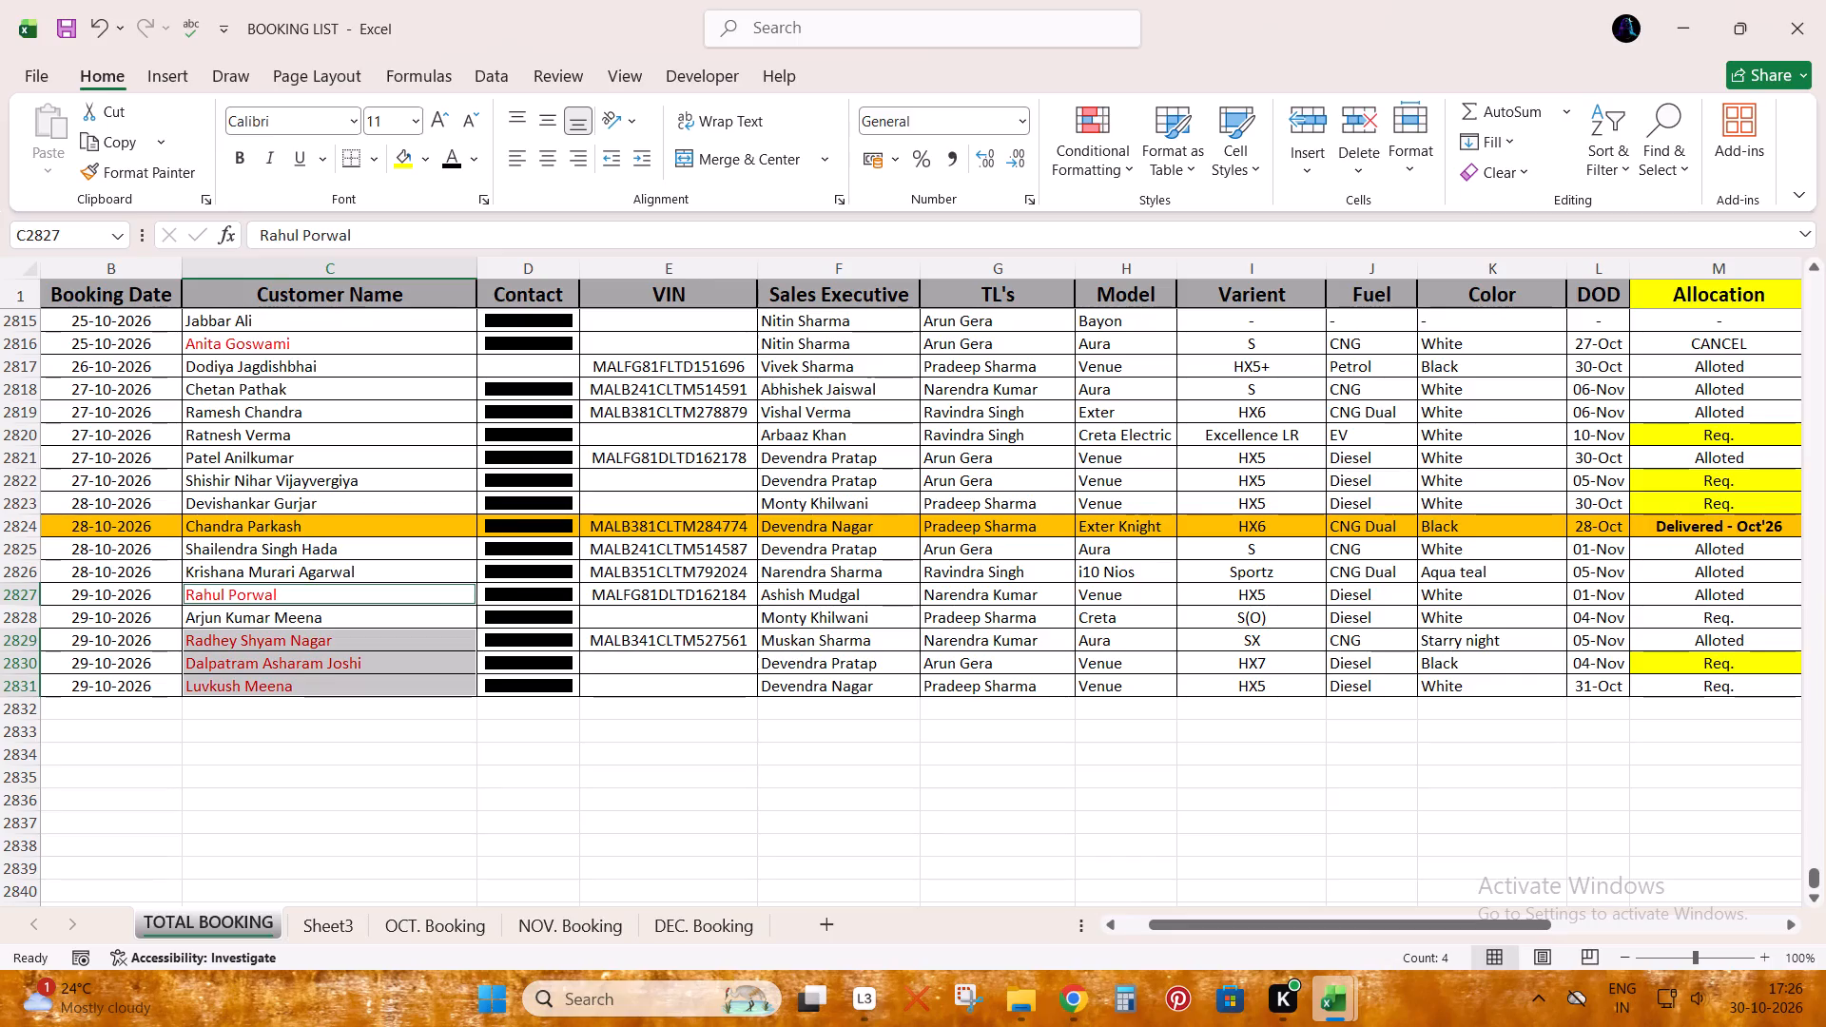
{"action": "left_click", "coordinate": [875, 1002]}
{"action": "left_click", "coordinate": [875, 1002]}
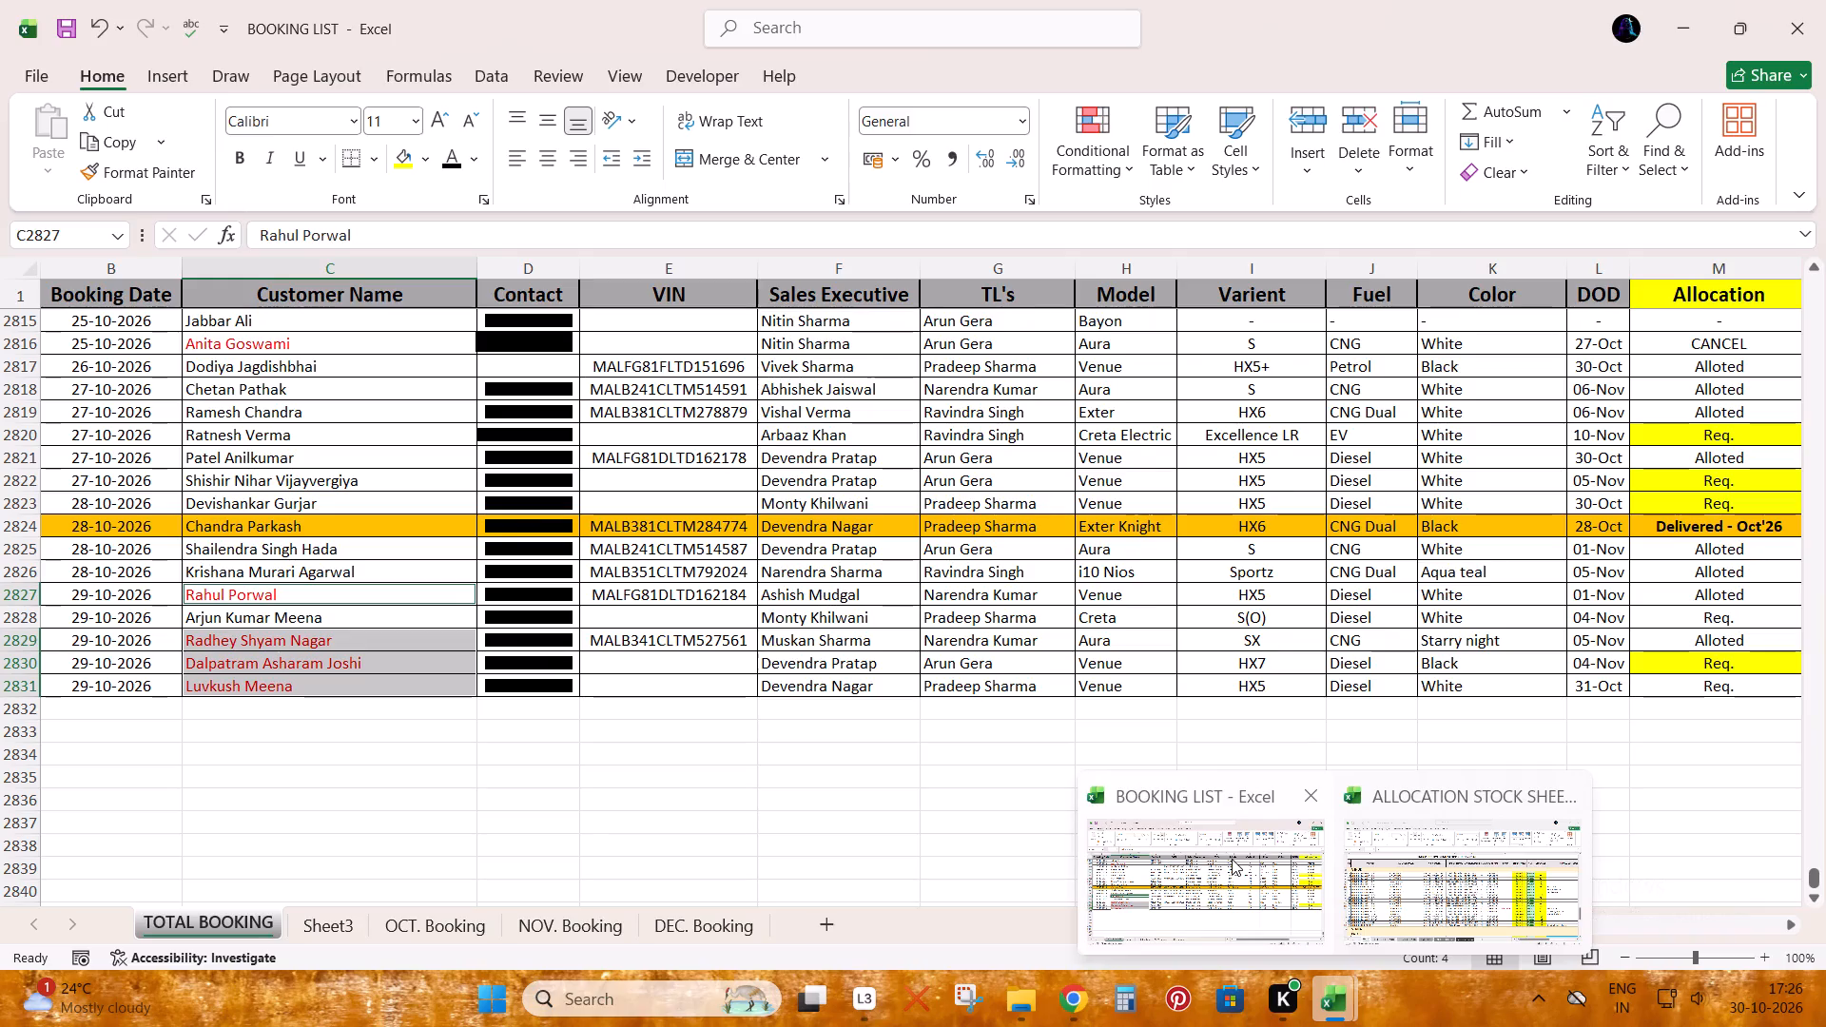
Switch to the ALLOCATION STOCK SHEET workbook and view the start of the STOCK sheet at the Grand i10 NIOS section.
{"action": "left_click", "coordinate": [1387, 866]}
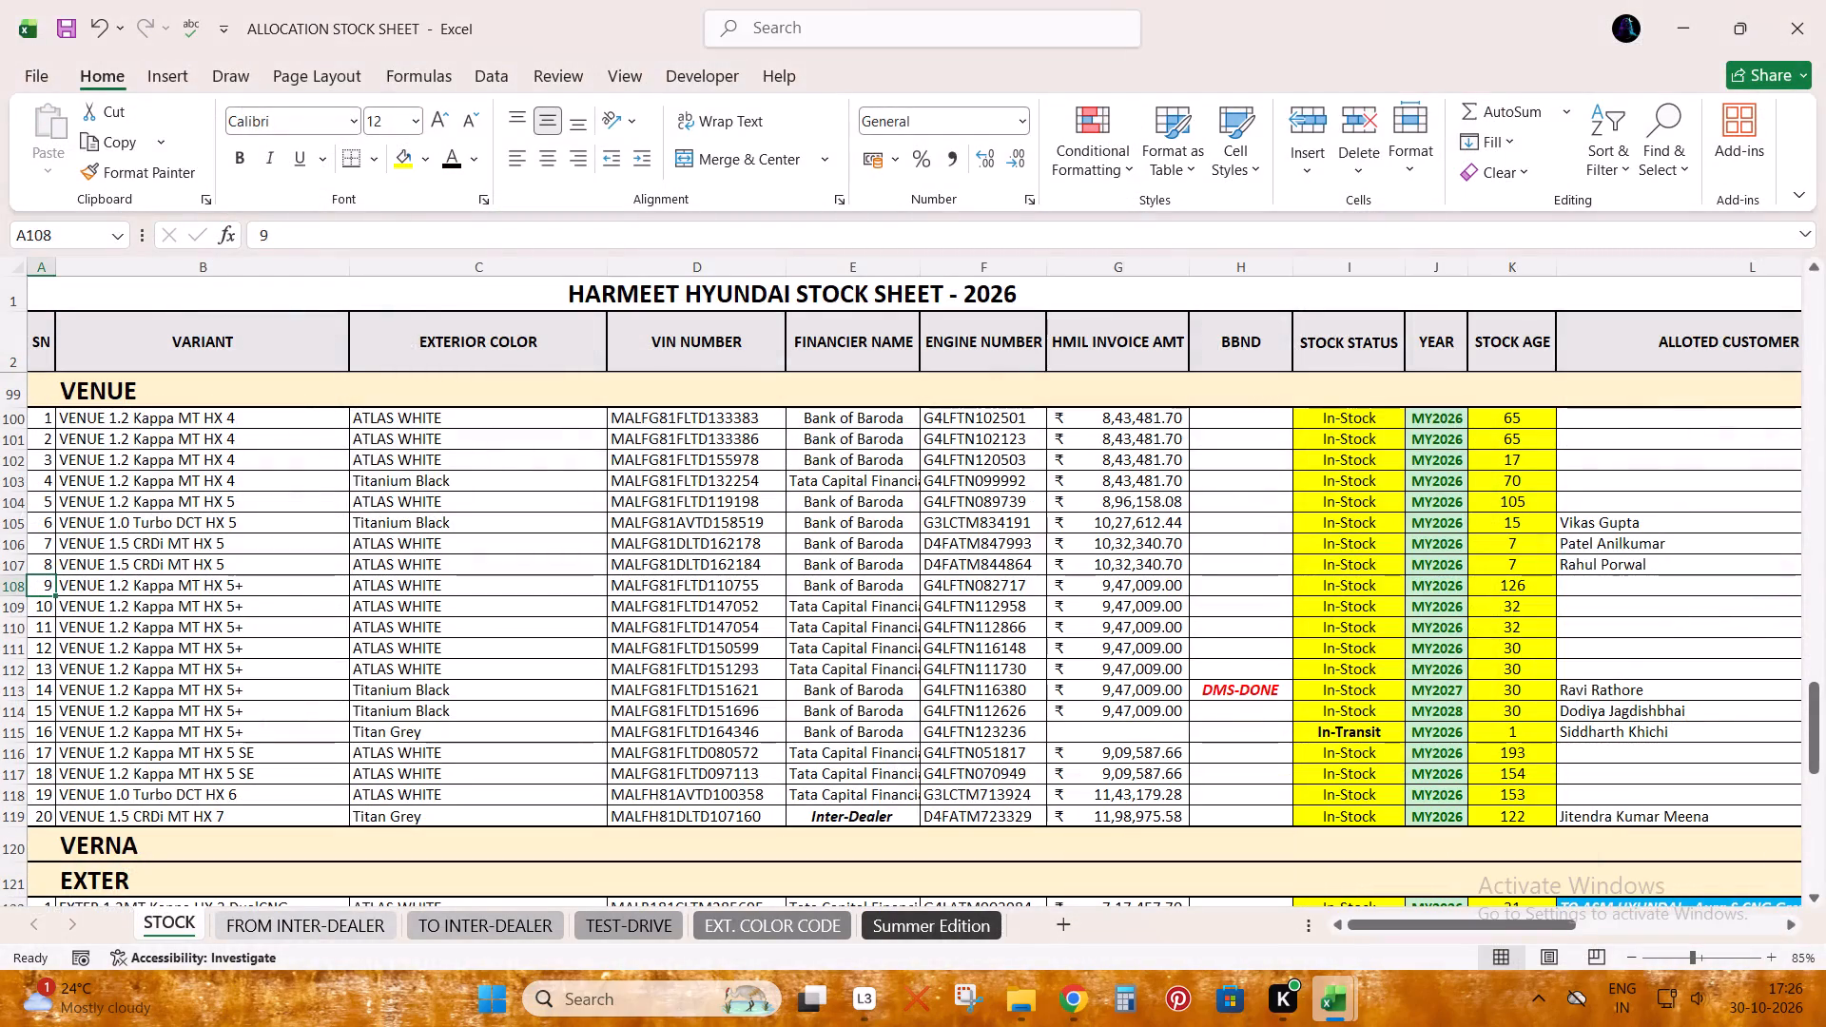
{"action": "left_click", "coordinate": [1093, 348]}
{"action": "key", "text": "ctrl+Left"}
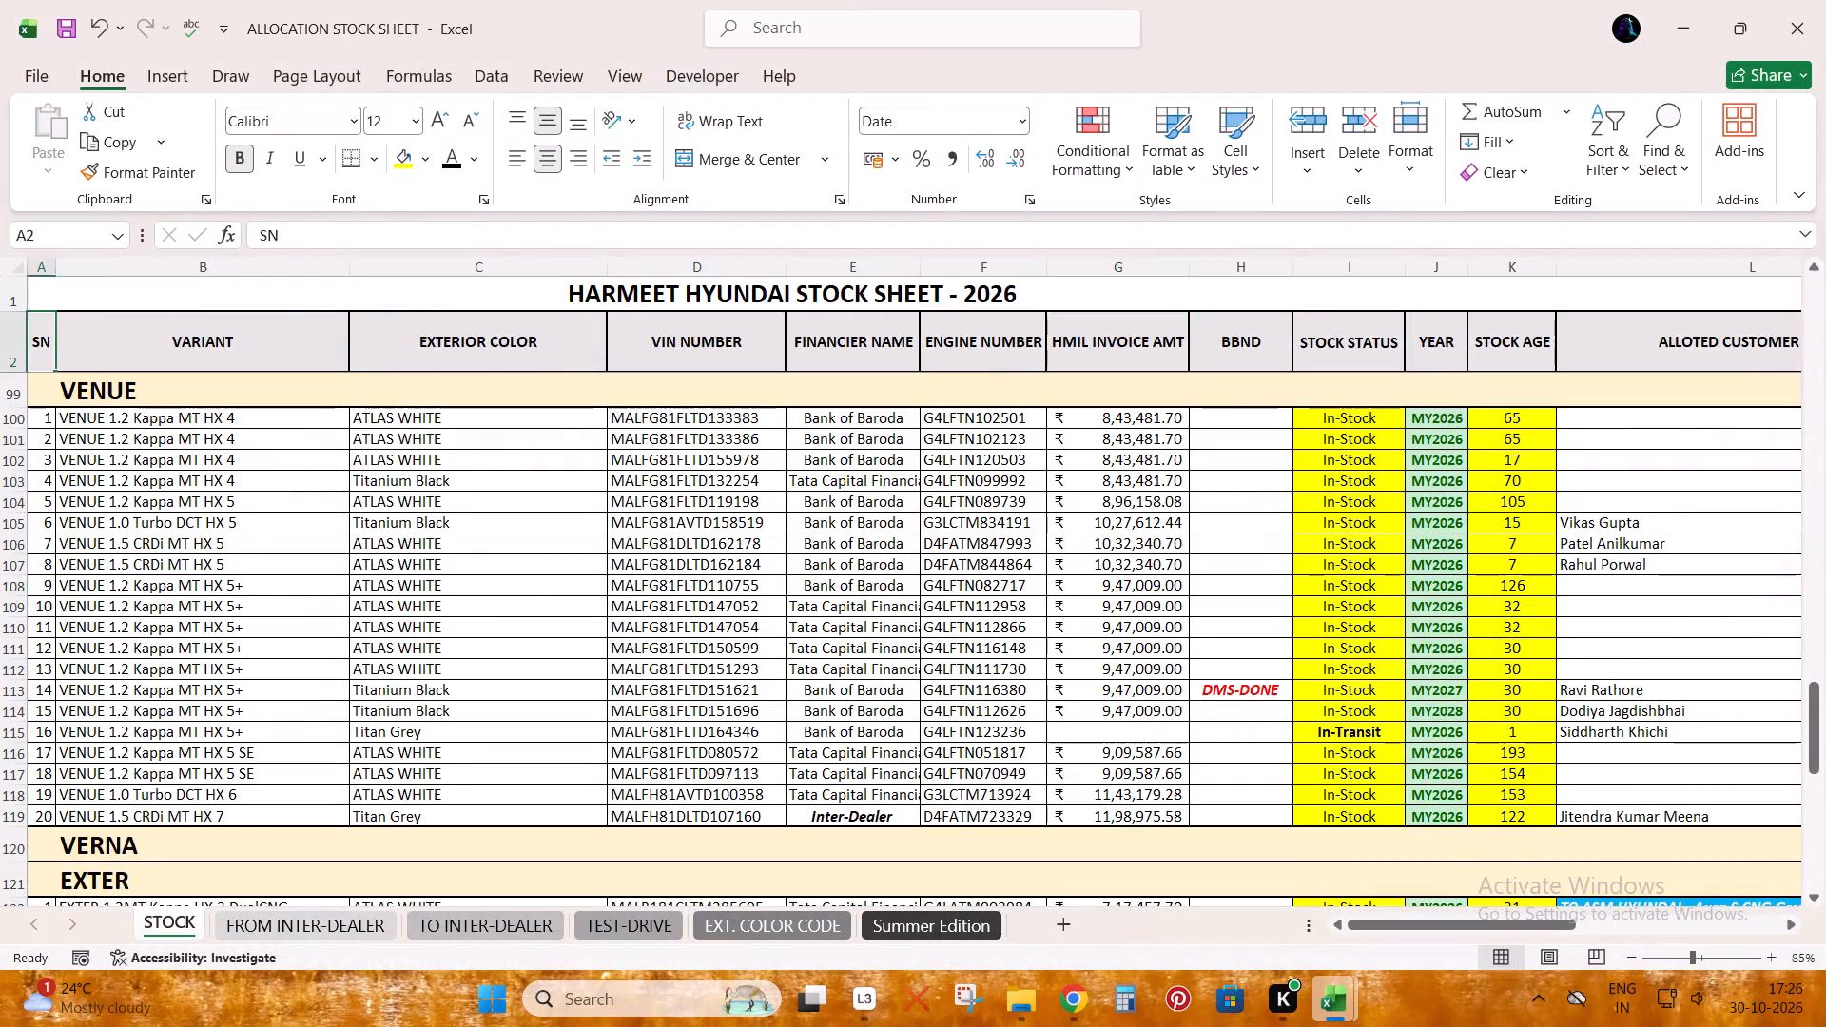
{"action": "key", "text": "Down"}
{"action": "key", "text": "Up"}
{"action": "key", "text": "Down"}
{"action": "key", "text": "Up"}
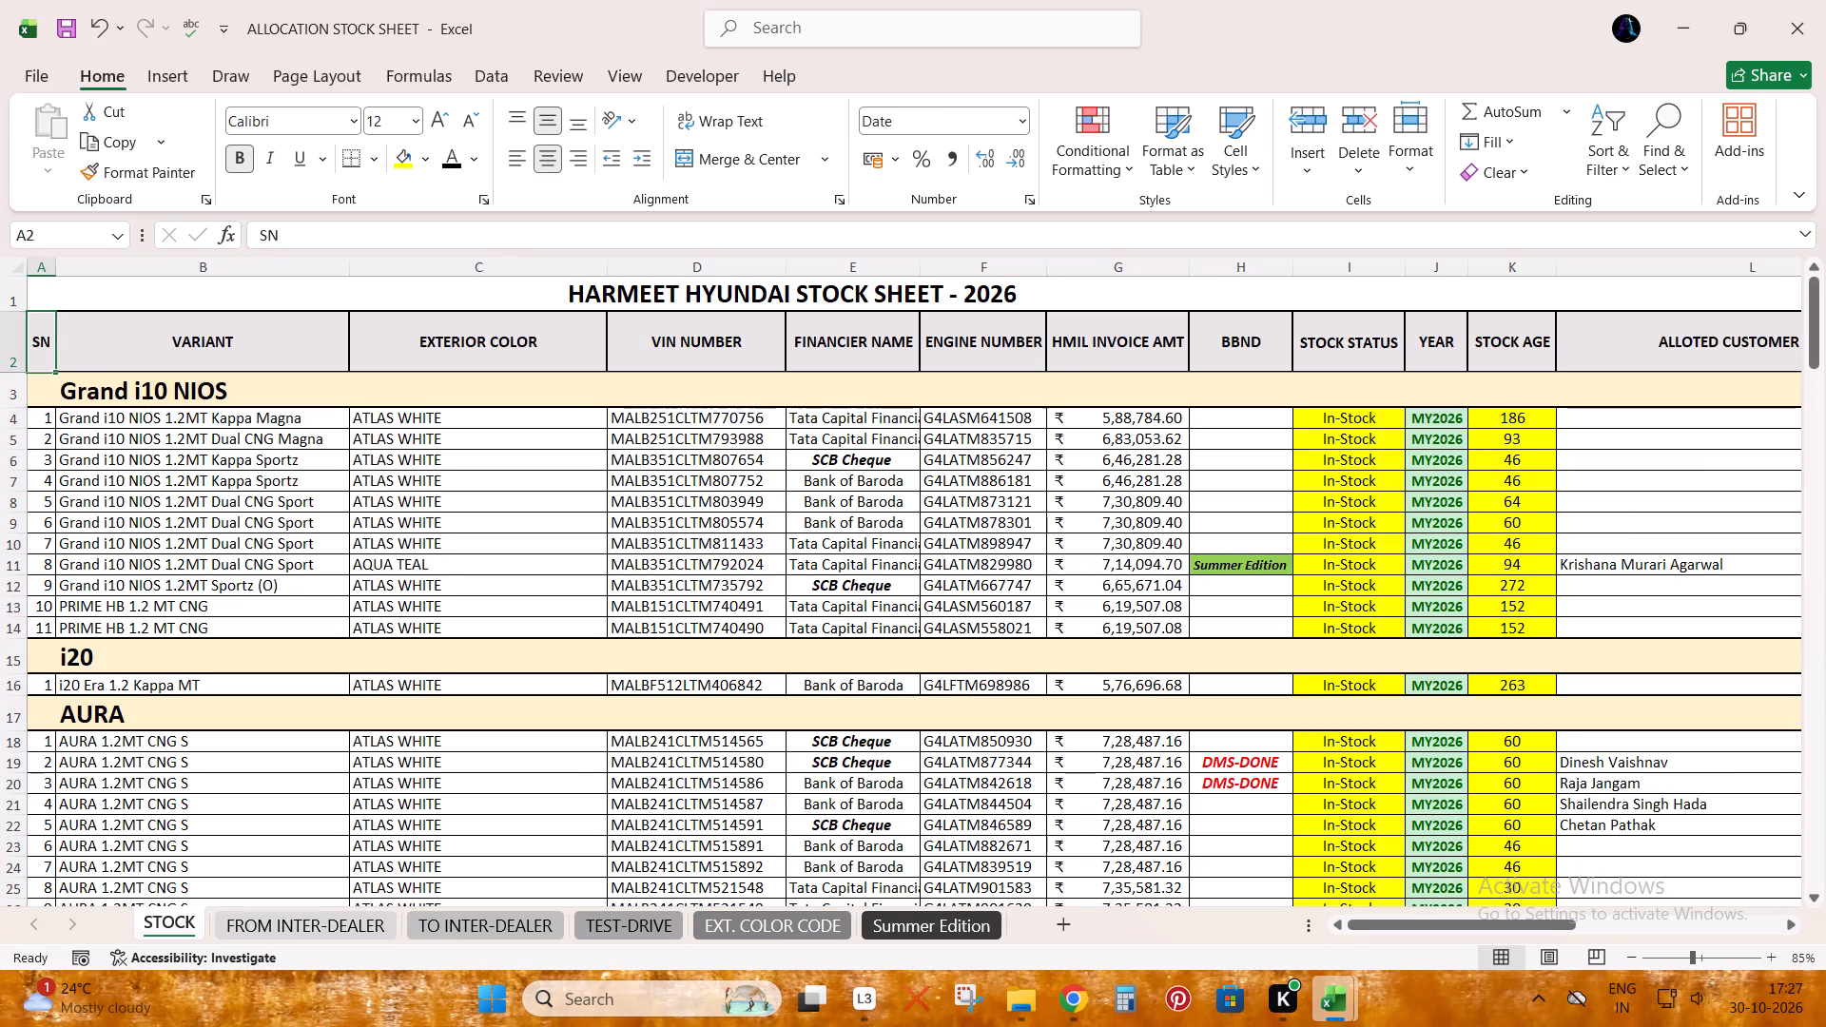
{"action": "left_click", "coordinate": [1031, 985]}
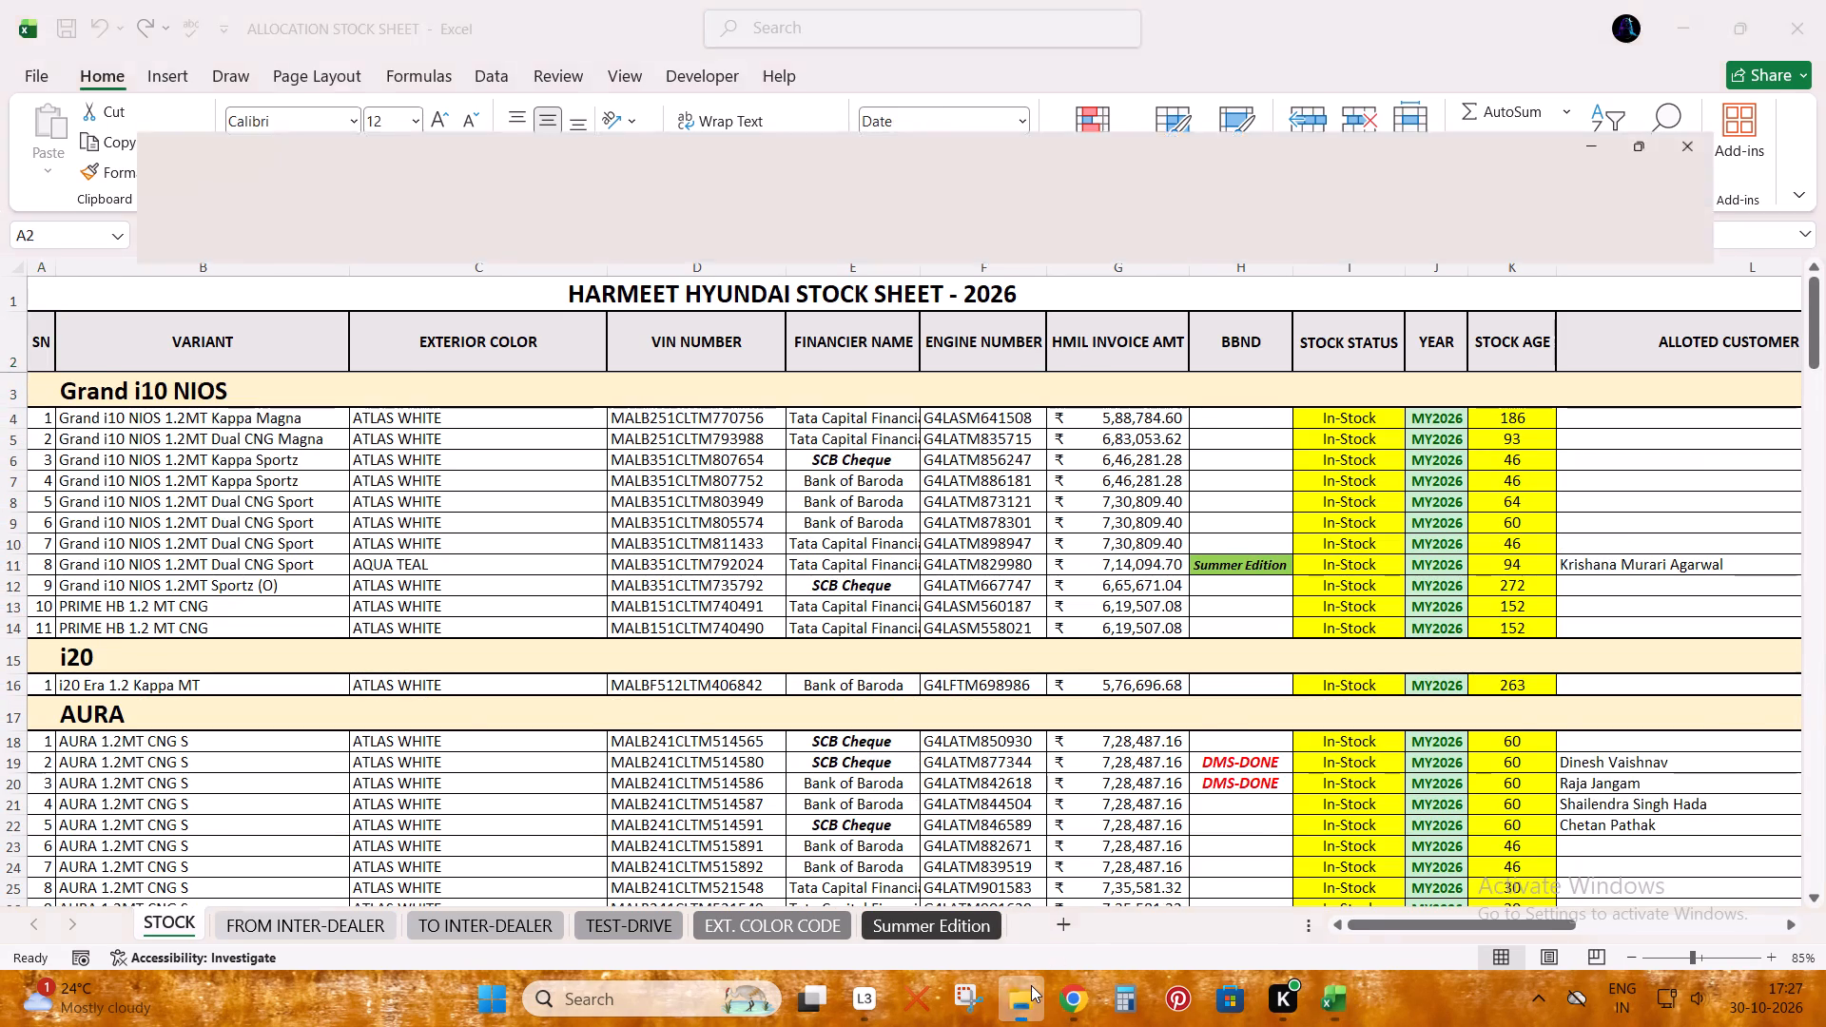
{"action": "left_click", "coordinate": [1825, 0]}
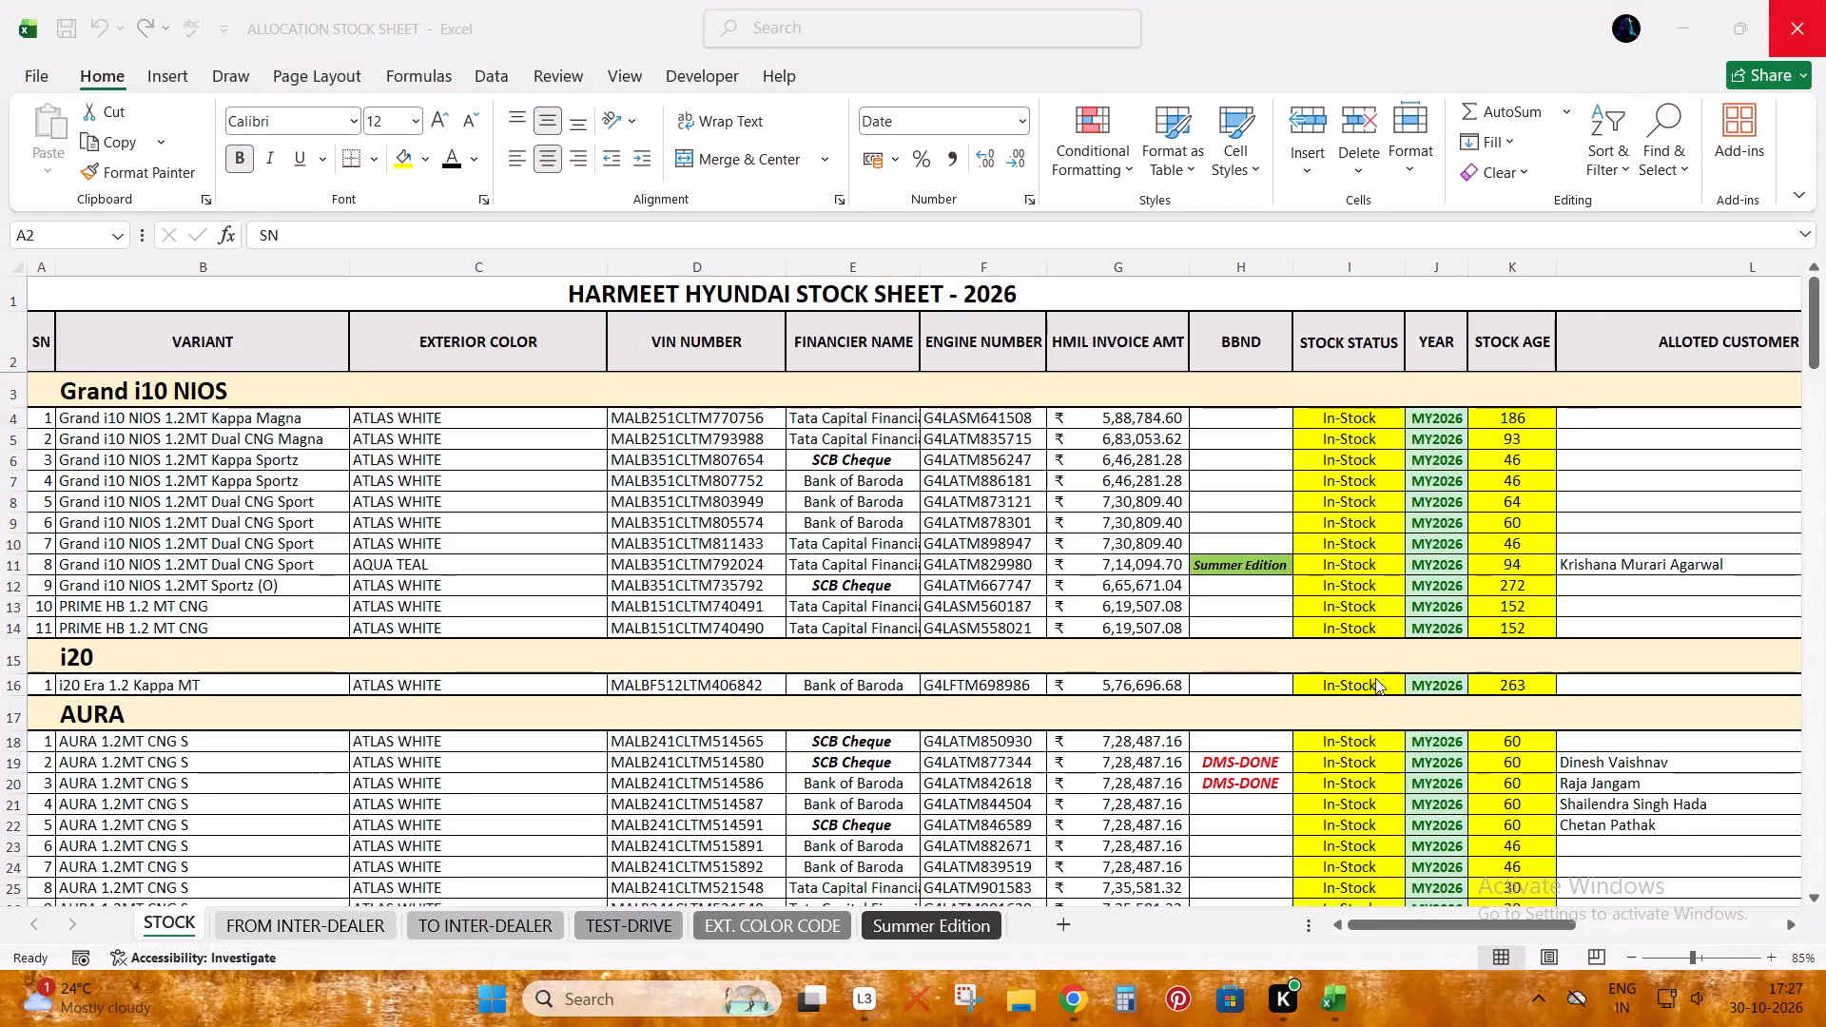
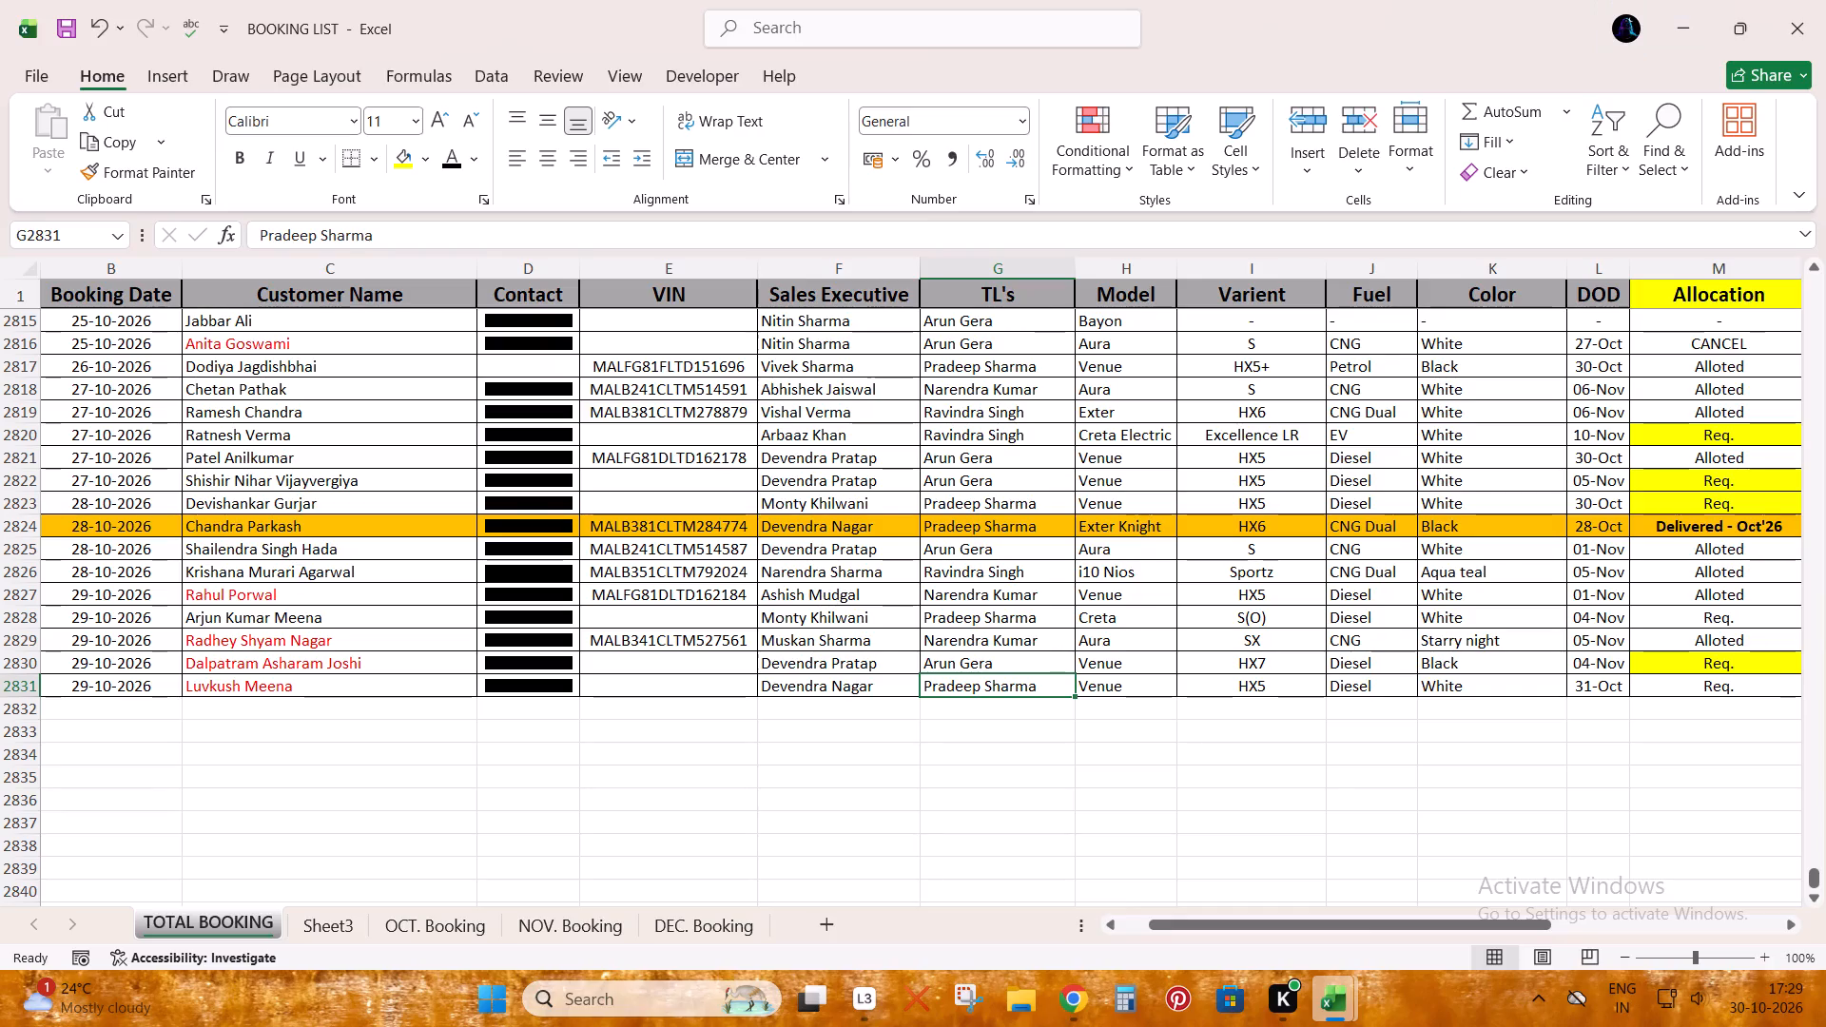
Select the entire booking row 2827 on the TOTAL BOOKING sheet of the BOOKING LIST workbook.
{"action": "left_click", "coordinate": [239, 598]}
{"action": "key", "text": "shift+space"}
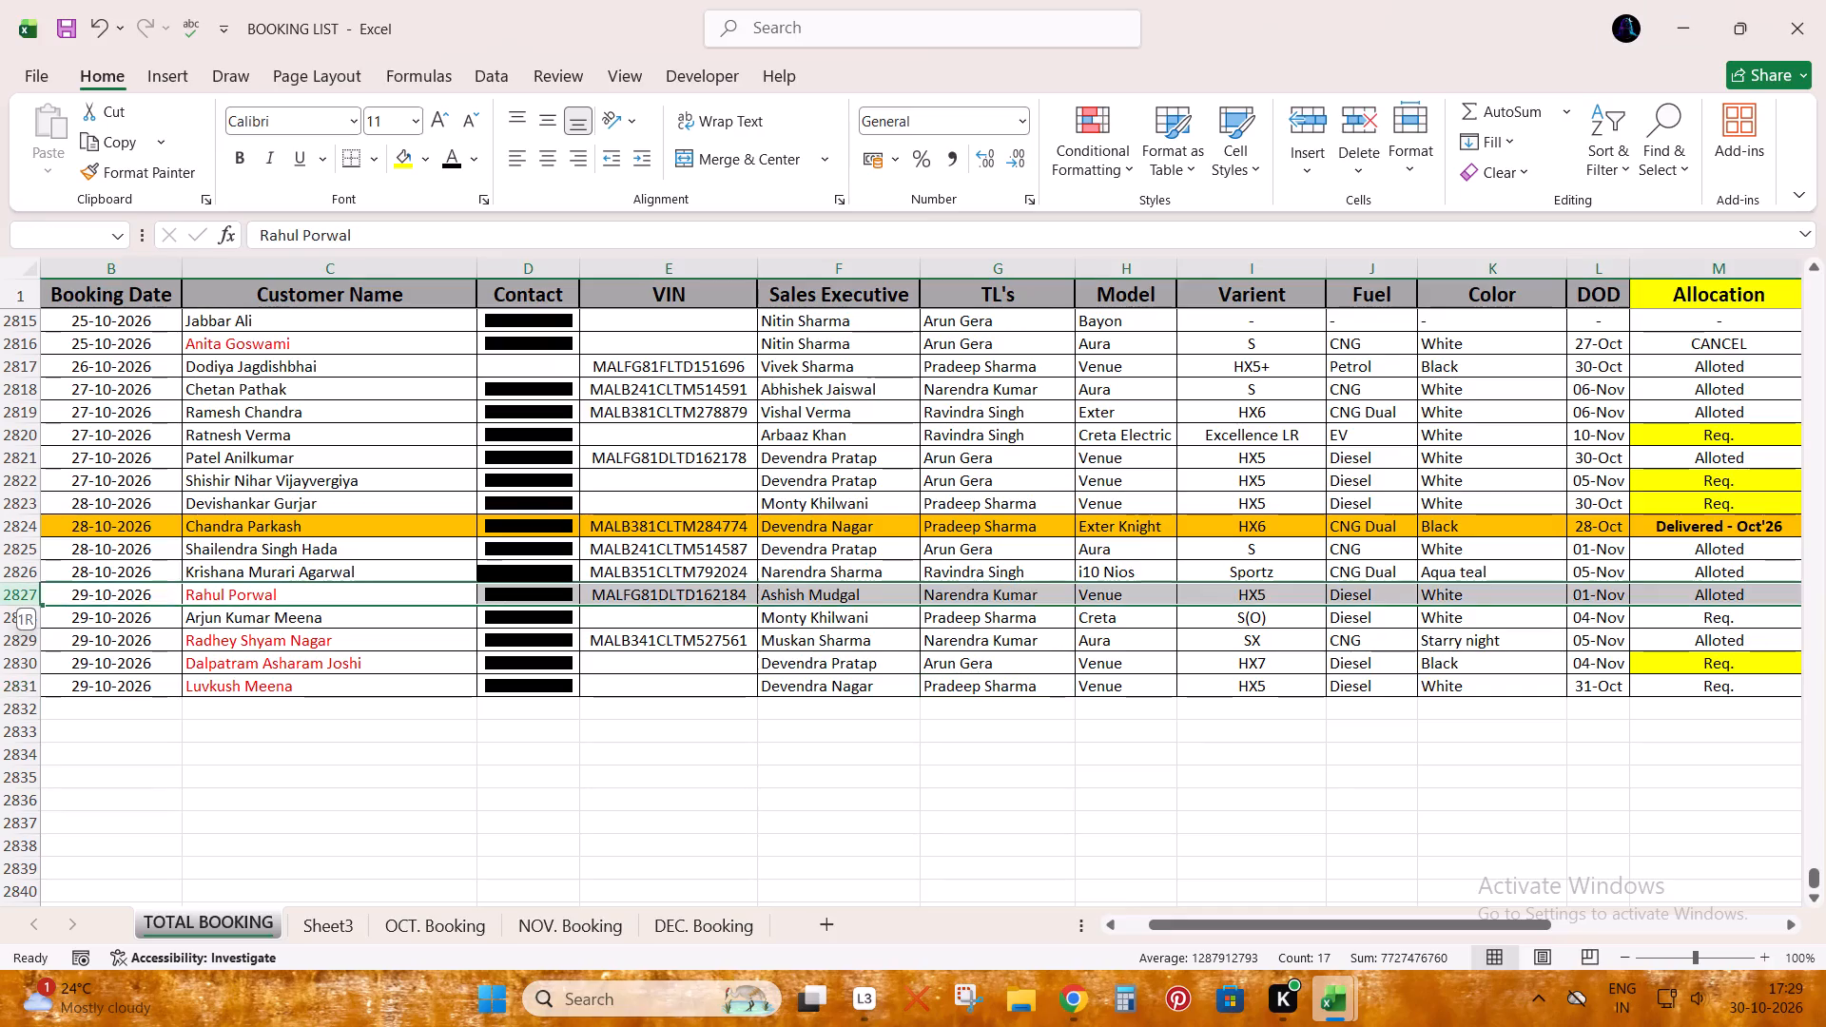
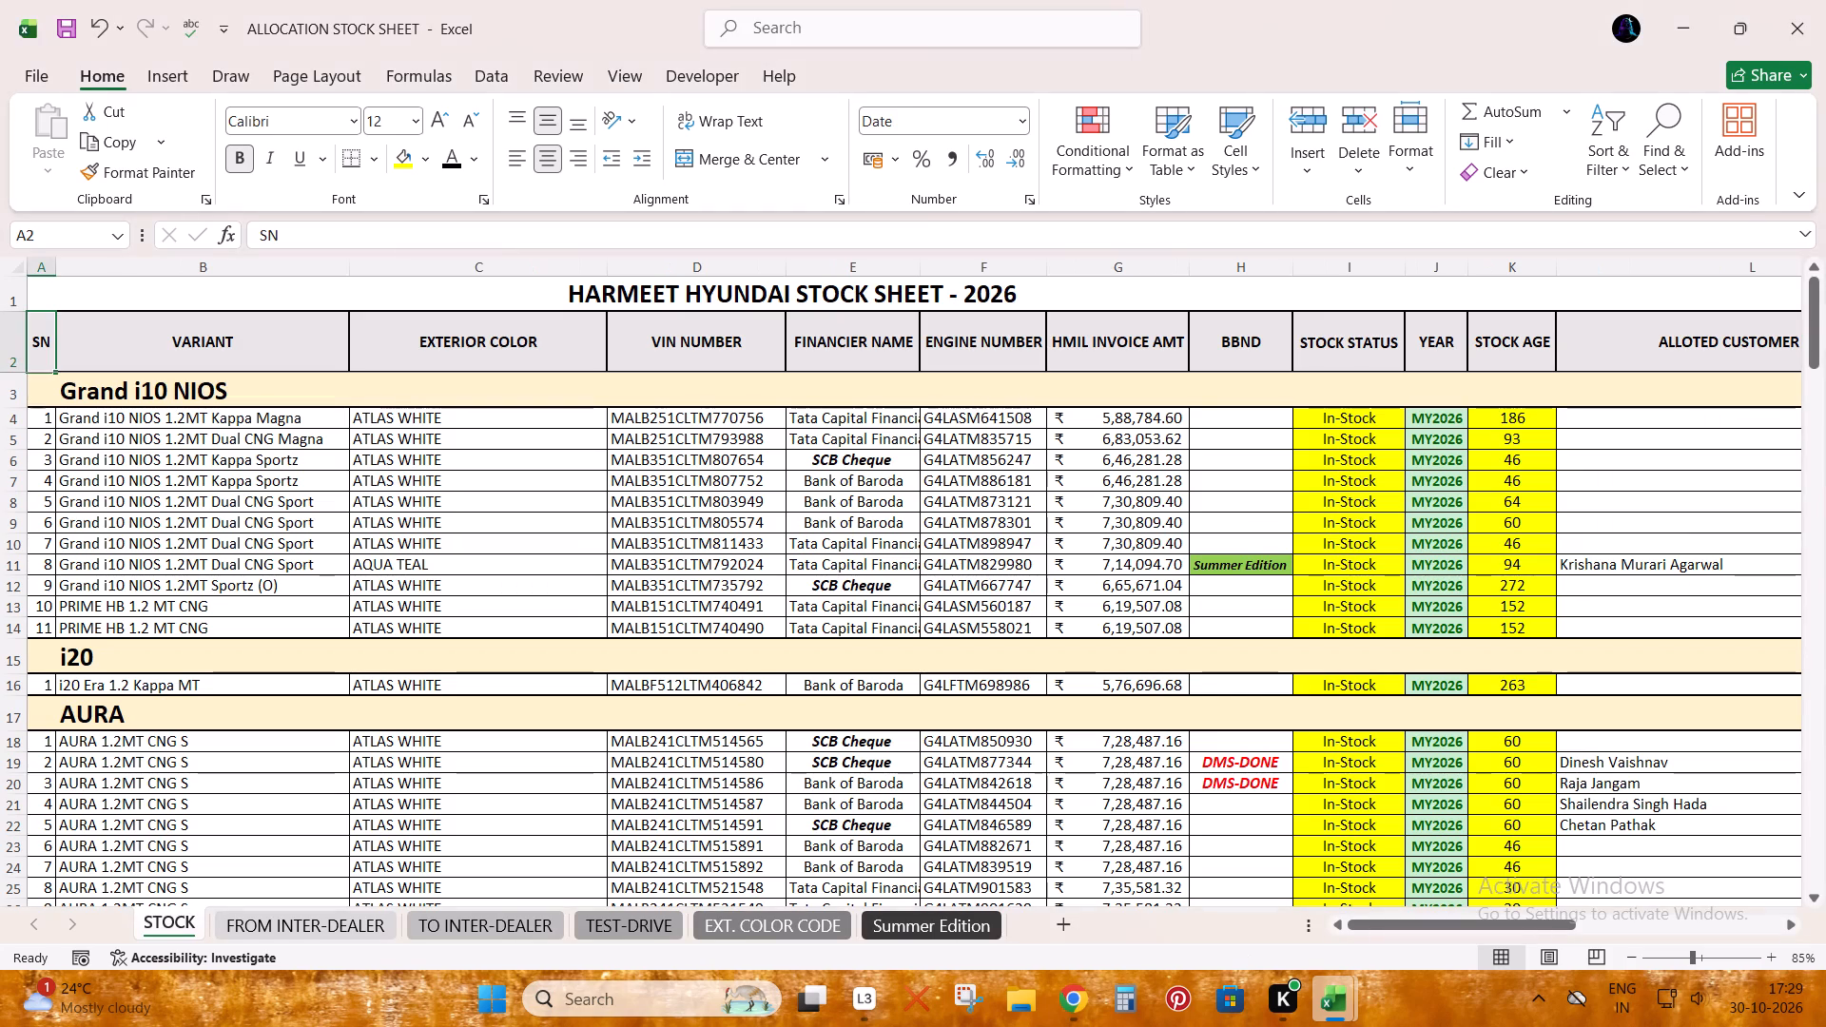
Look through the STOCK sheet from the Grand i10 NIOS section down to the AURA 1.2MT CNG S vehicles.
{"action": "scroll", "coordinate": [1116, 591], "scroll_direction": "down", "scroll_amount": 4}
{"action": "scroll", "coordinate": [1119, 591], "scroll_direction": "up", "scroll_amount": 1}
{"action": "scroll", "coordinate": [1119, 591], "scroll_direction": "down", "scroll_amount": 2}
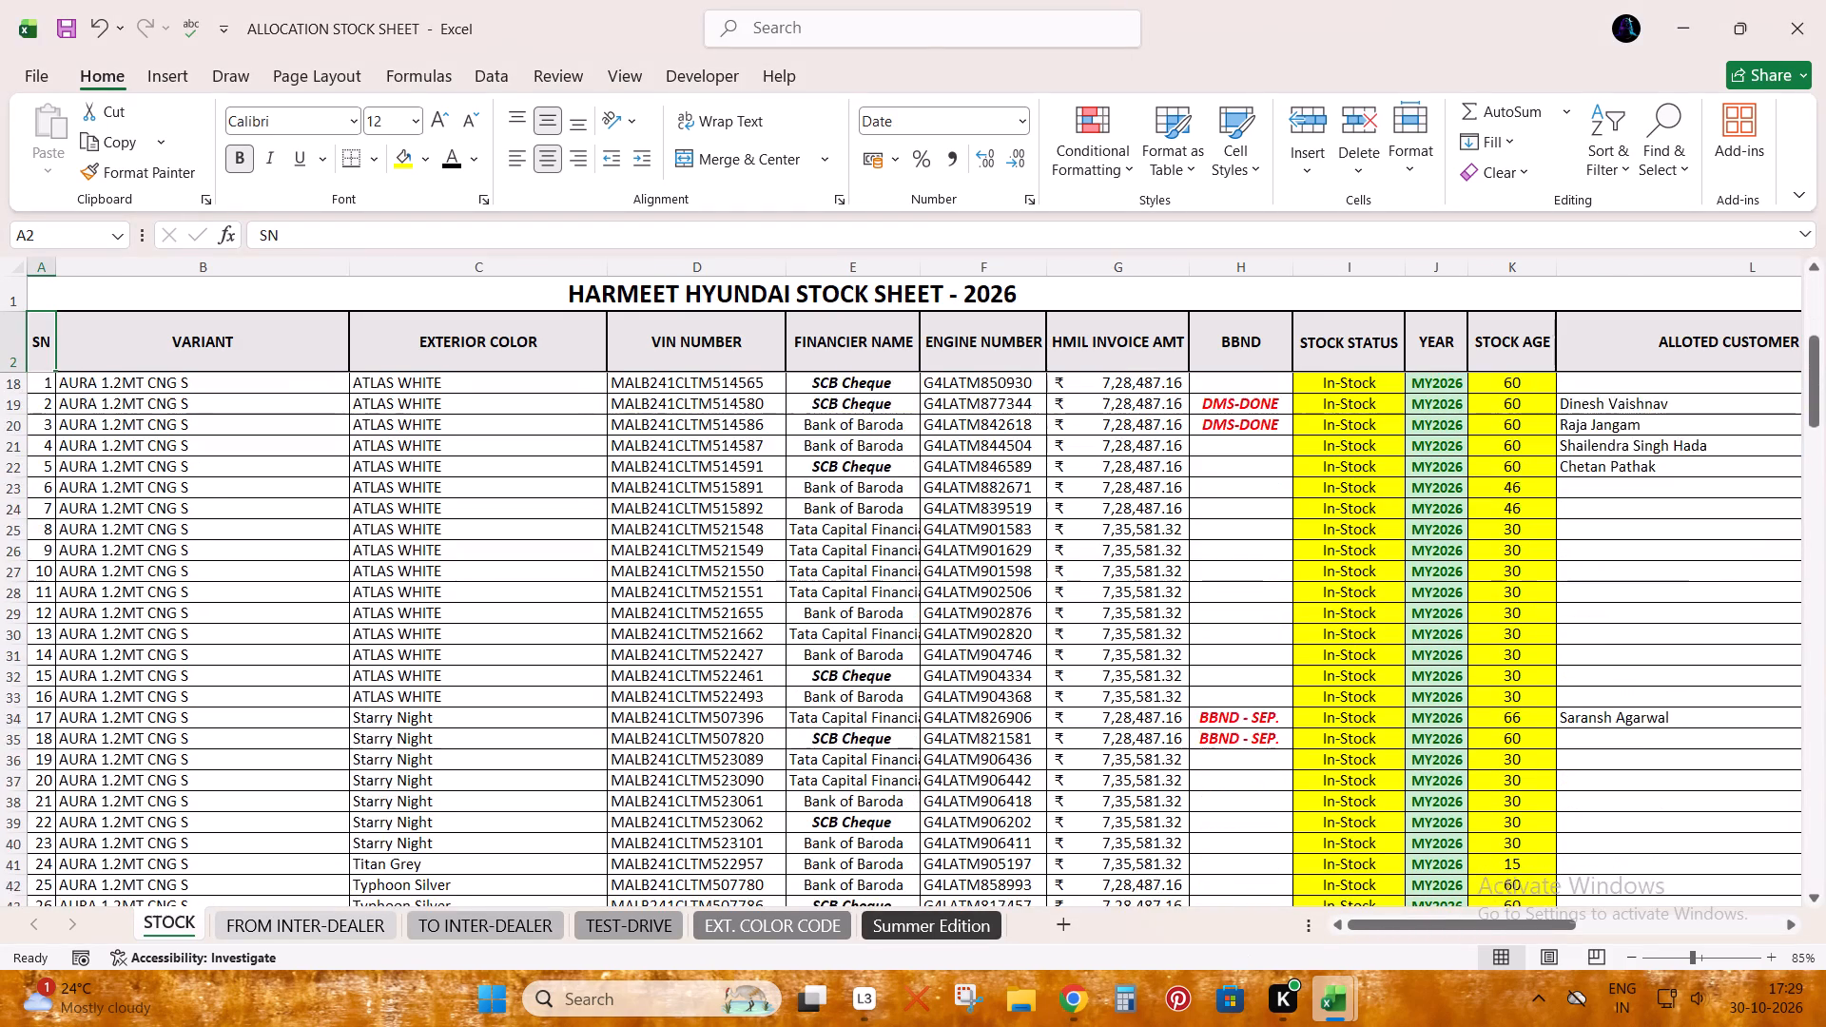
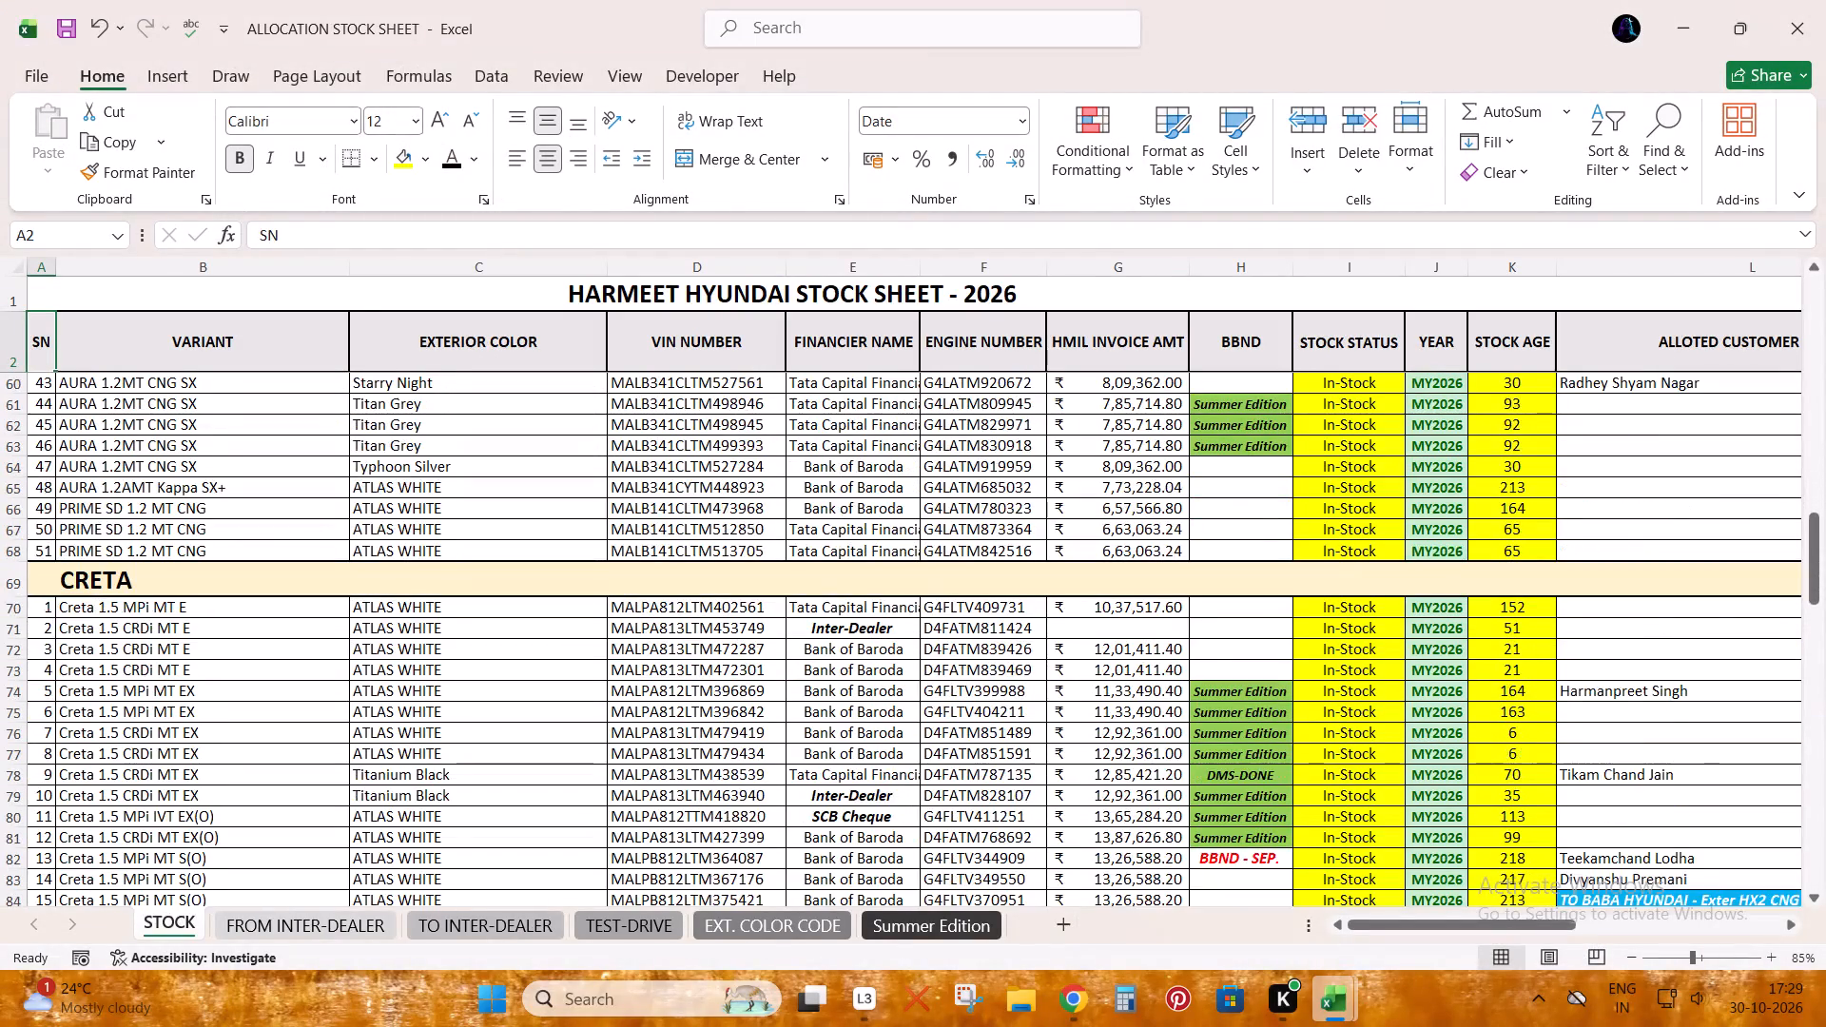
Examine the allotted customer names and booking dates in the STOCK sheet's VENUE section, at the 1.5 CRDi MT HX 5 entry in row 106.
{"action": "scroll", "coordinate": [1389, 762], "scroll_direction": "down", "scroll_amount": 1}
{"action": "scroll", "coordinate": [1389, 762], "scroll_direction": "up", "scroll_amount": 1}
{"action": "scroll", "coordinate": [1389, 762], "scroll_direction": "down", "scroll_amount": 12}
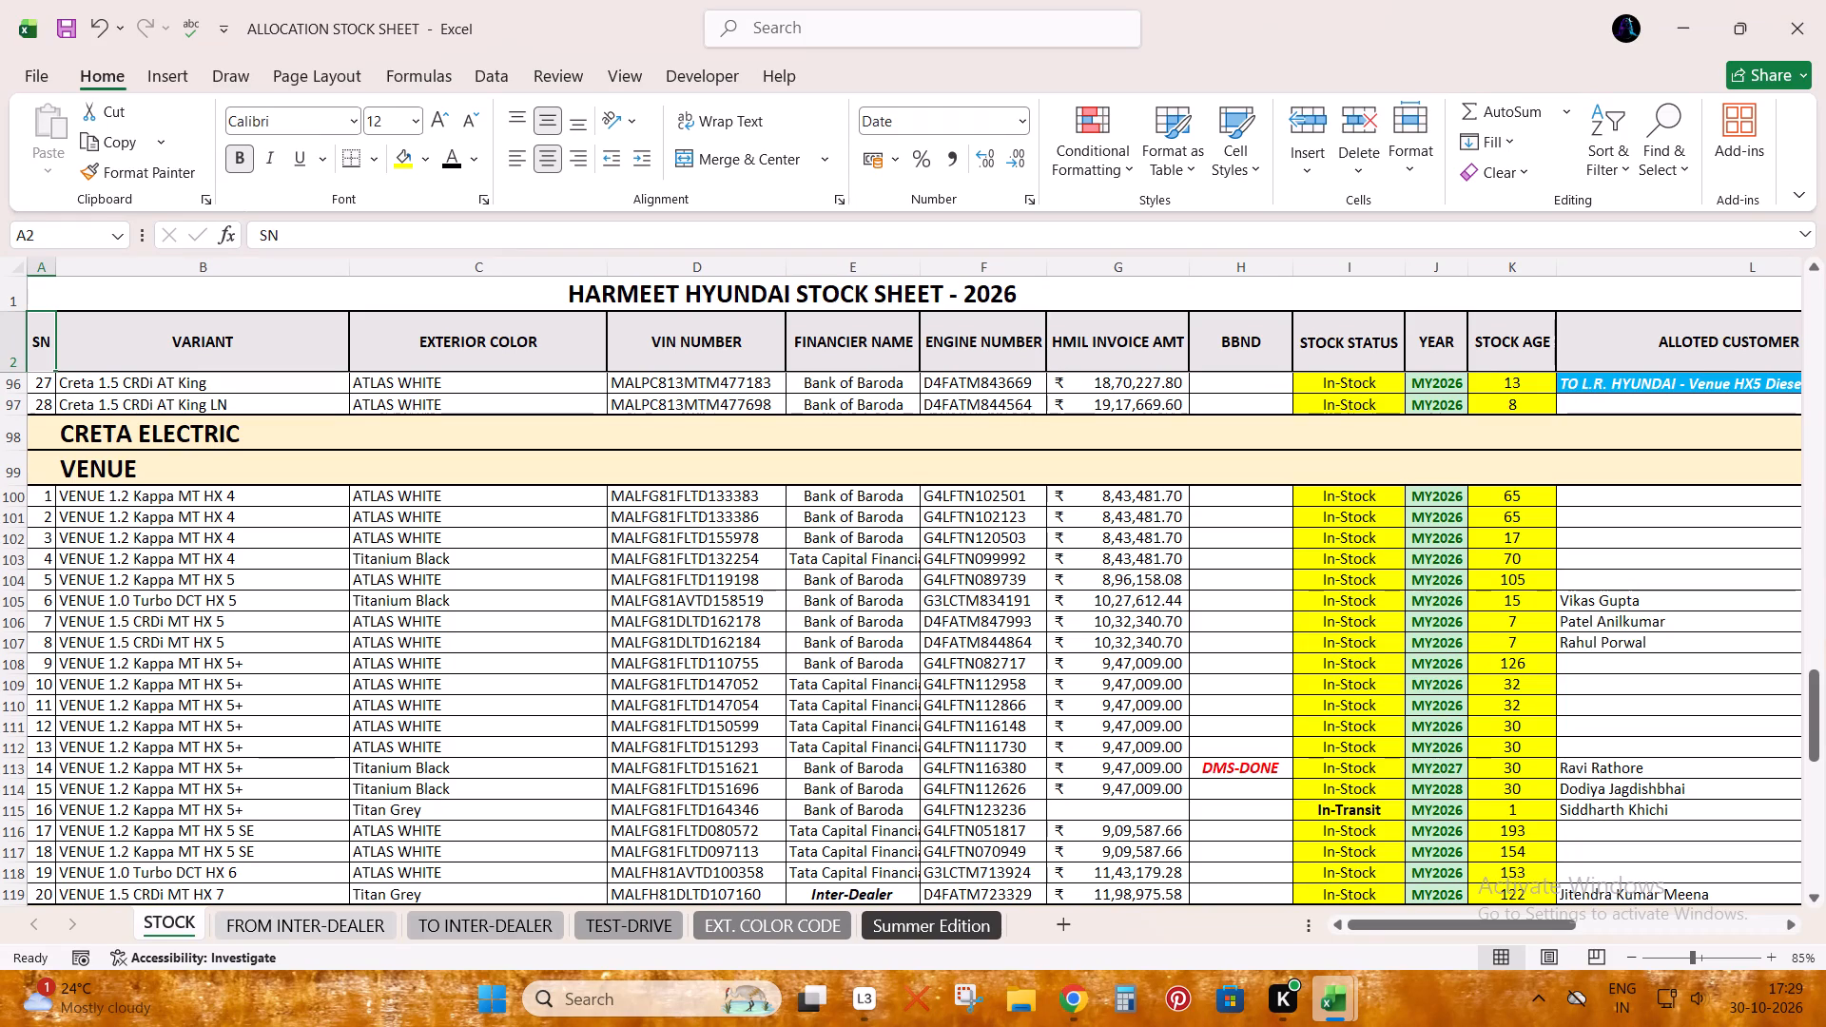
{"action": "left_click", "coordinate": [1643, 611]}
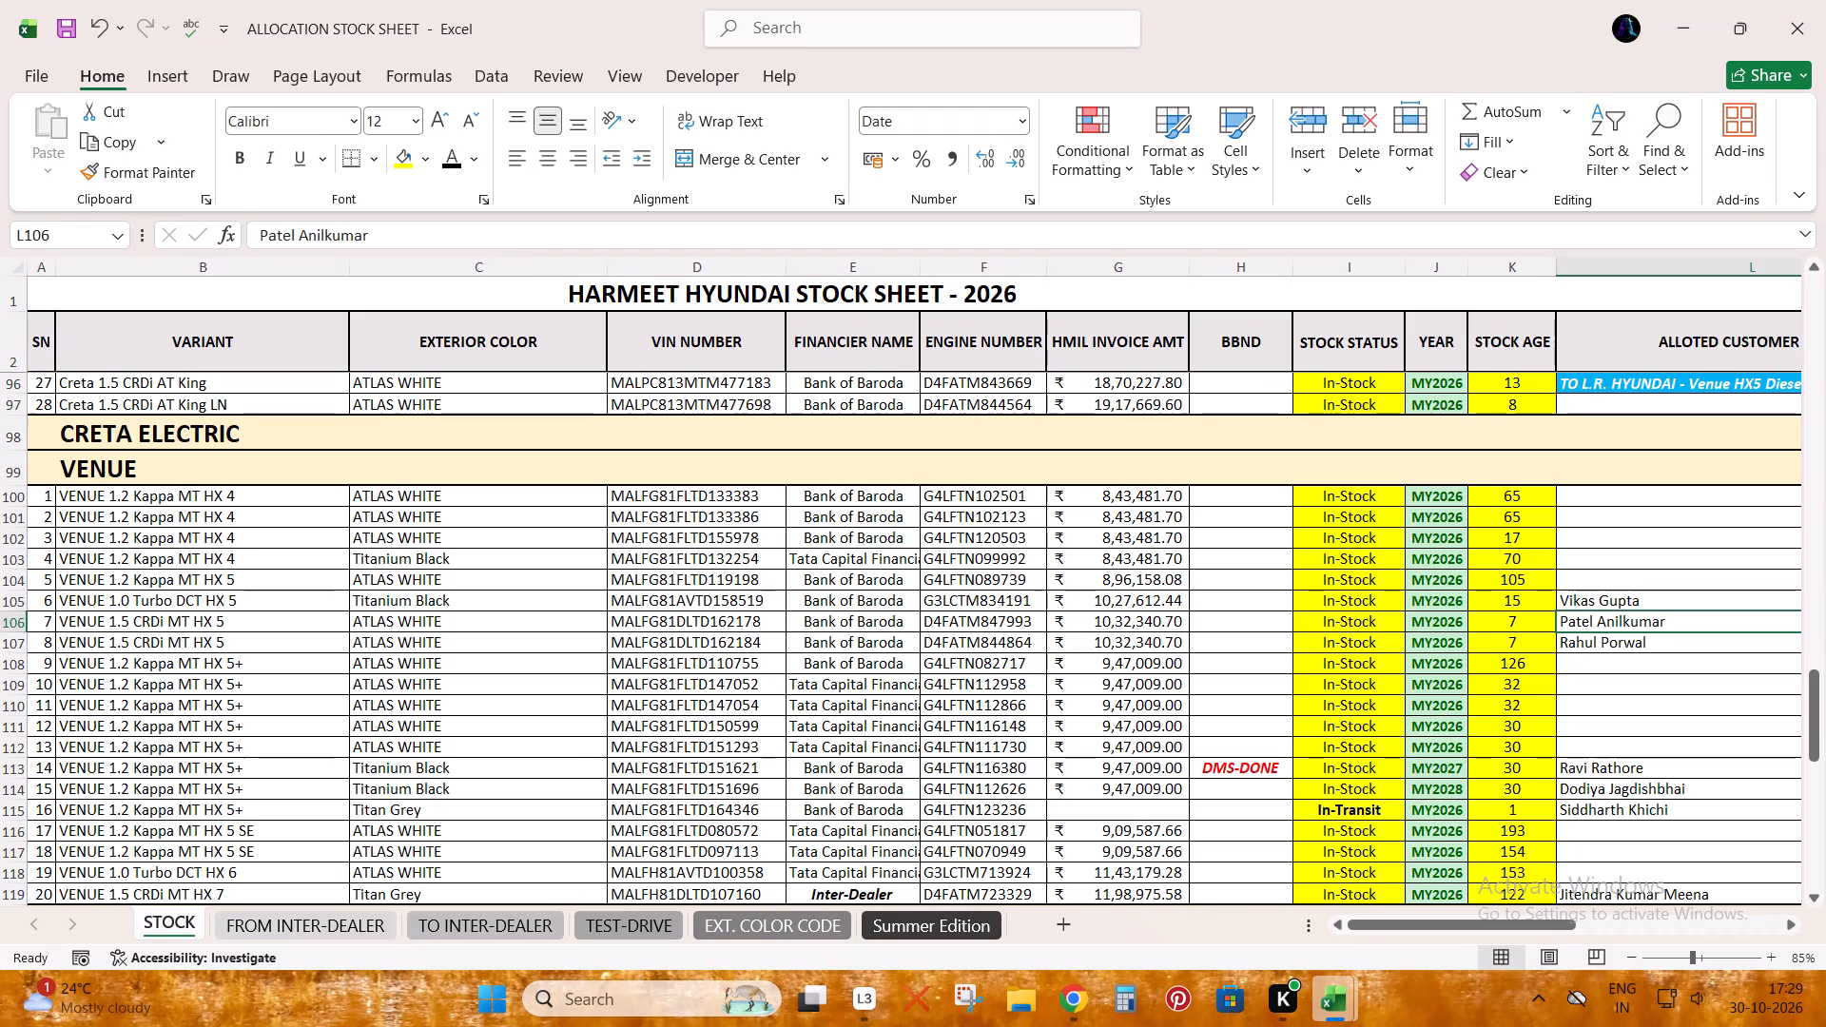
{"action": "key", "text": "Right"}
{"action": "key", "text": "Left"}
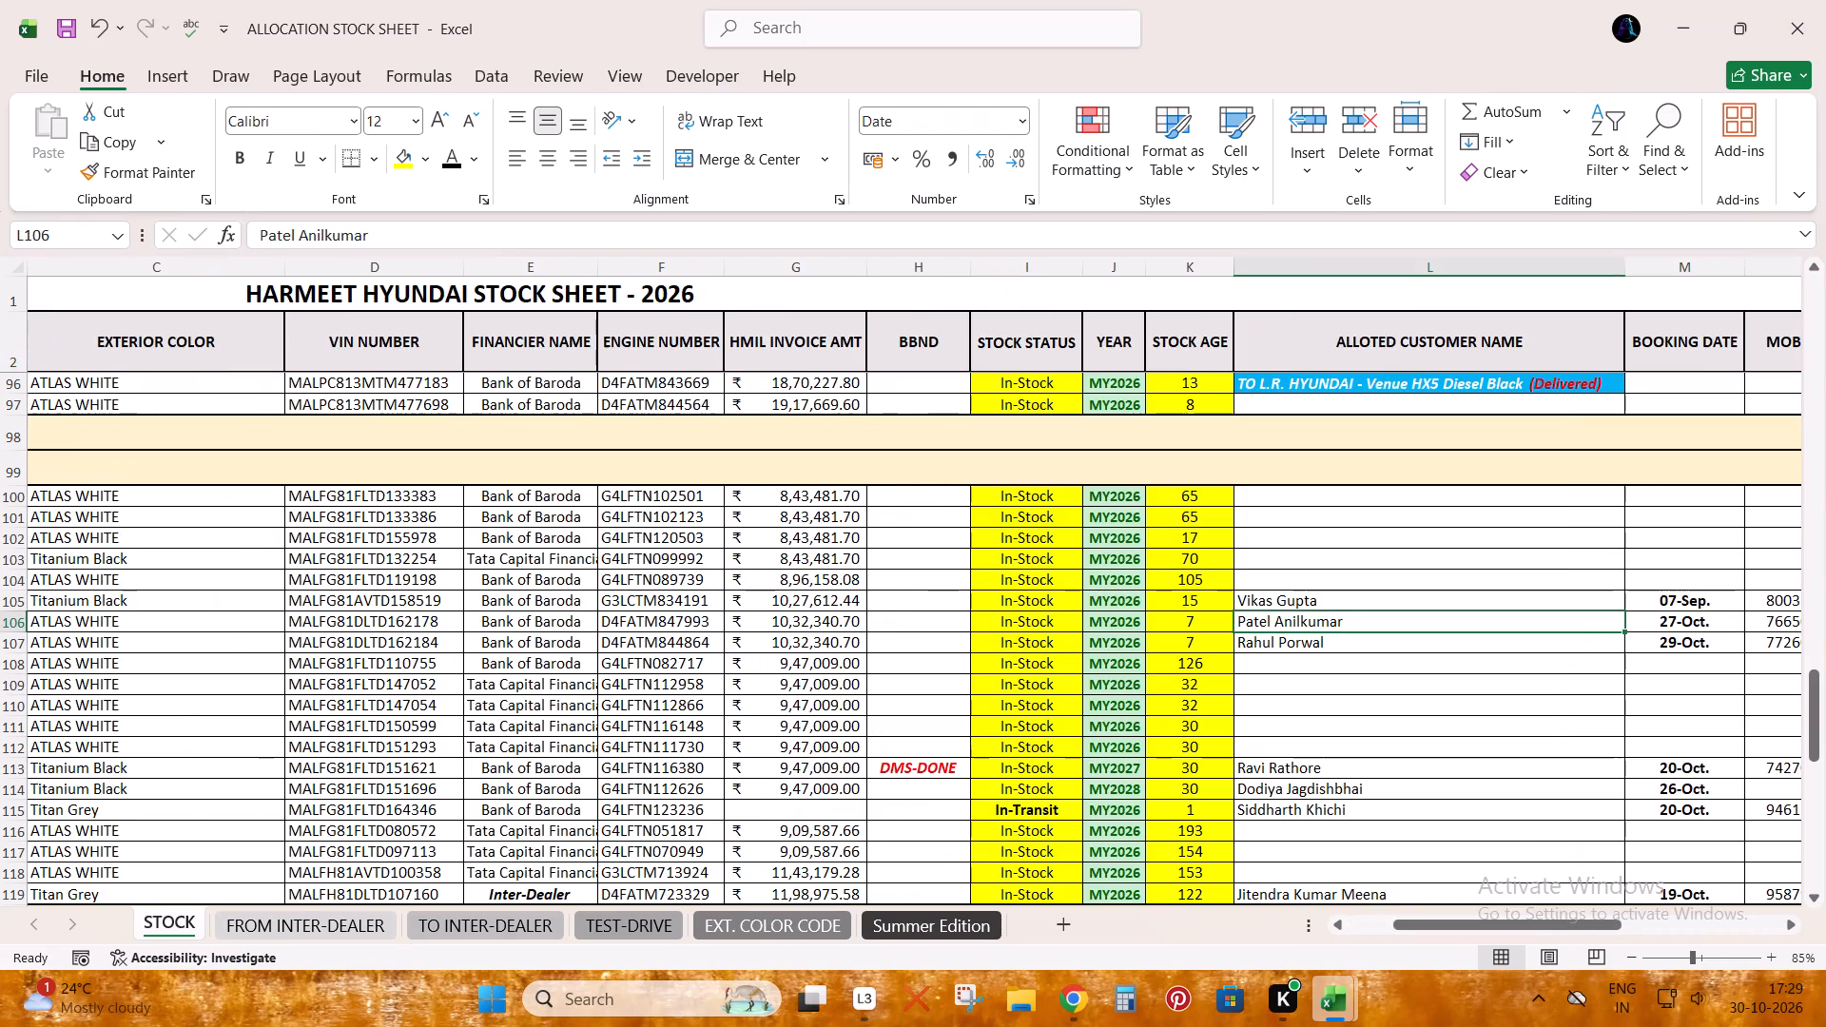
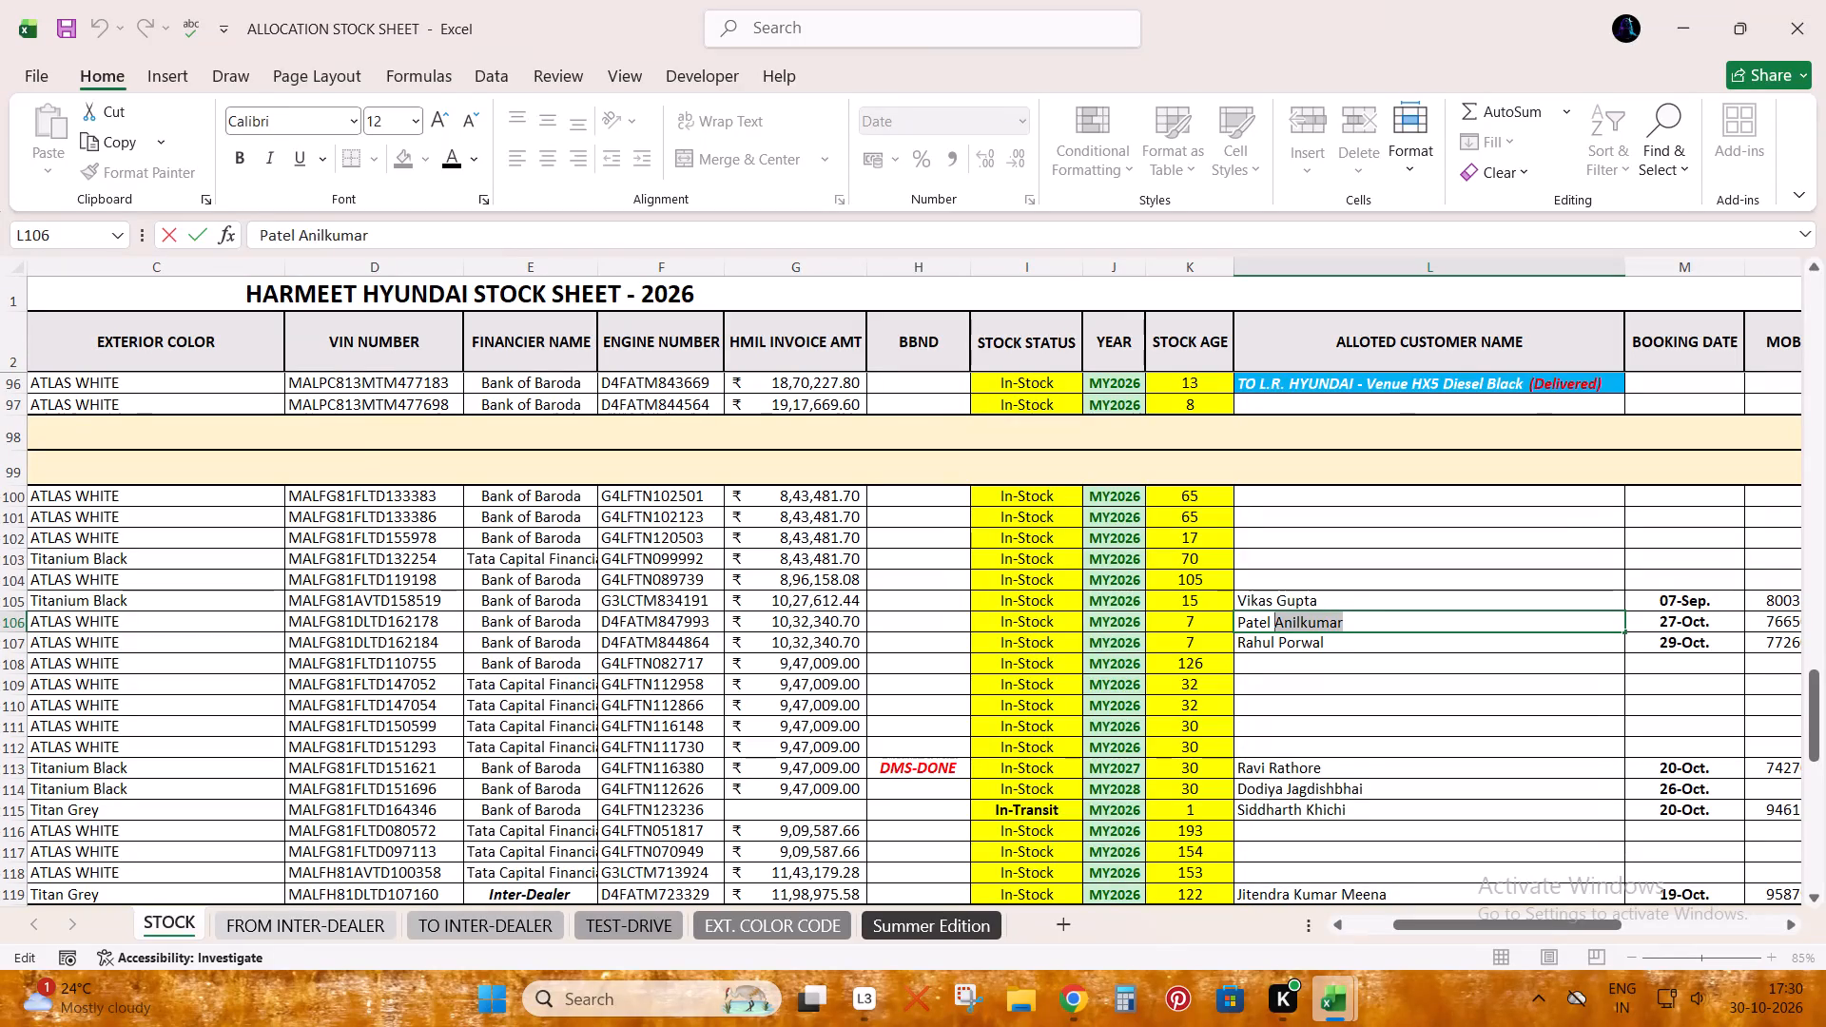
Replace the given name after the surname in row 106's allotted customer name with the customer's corrected two-part name.
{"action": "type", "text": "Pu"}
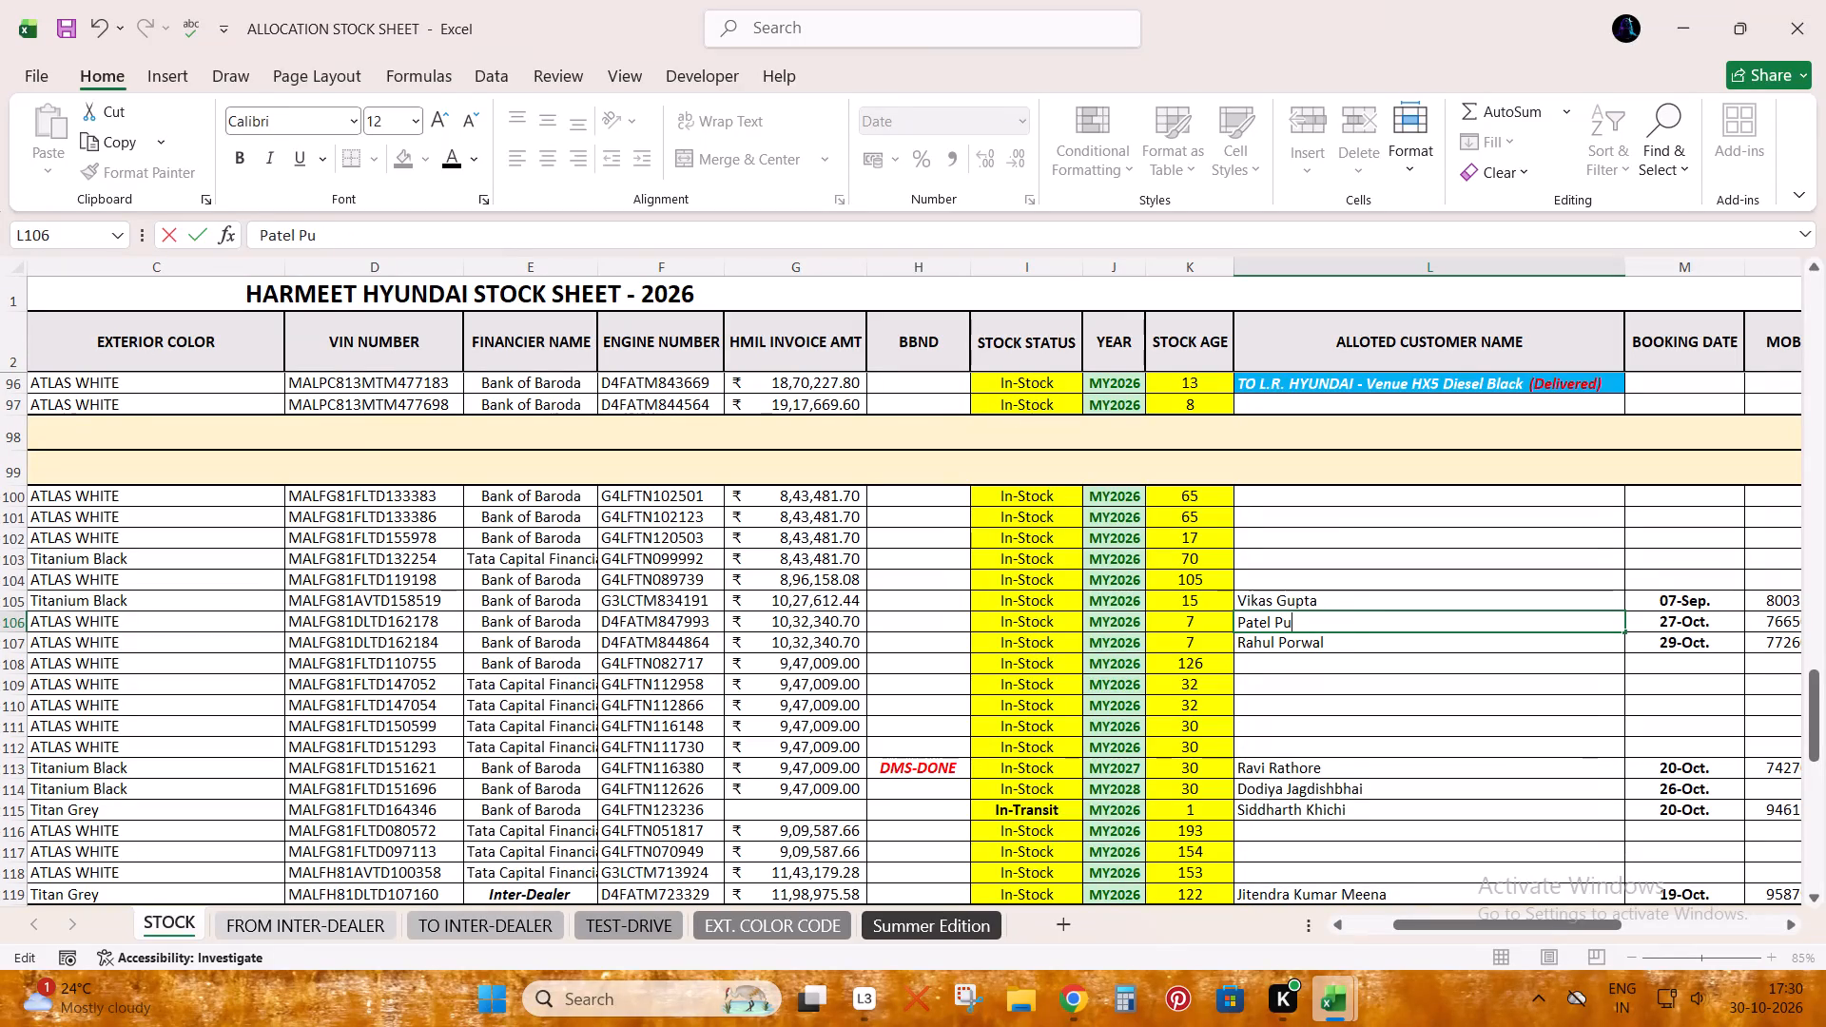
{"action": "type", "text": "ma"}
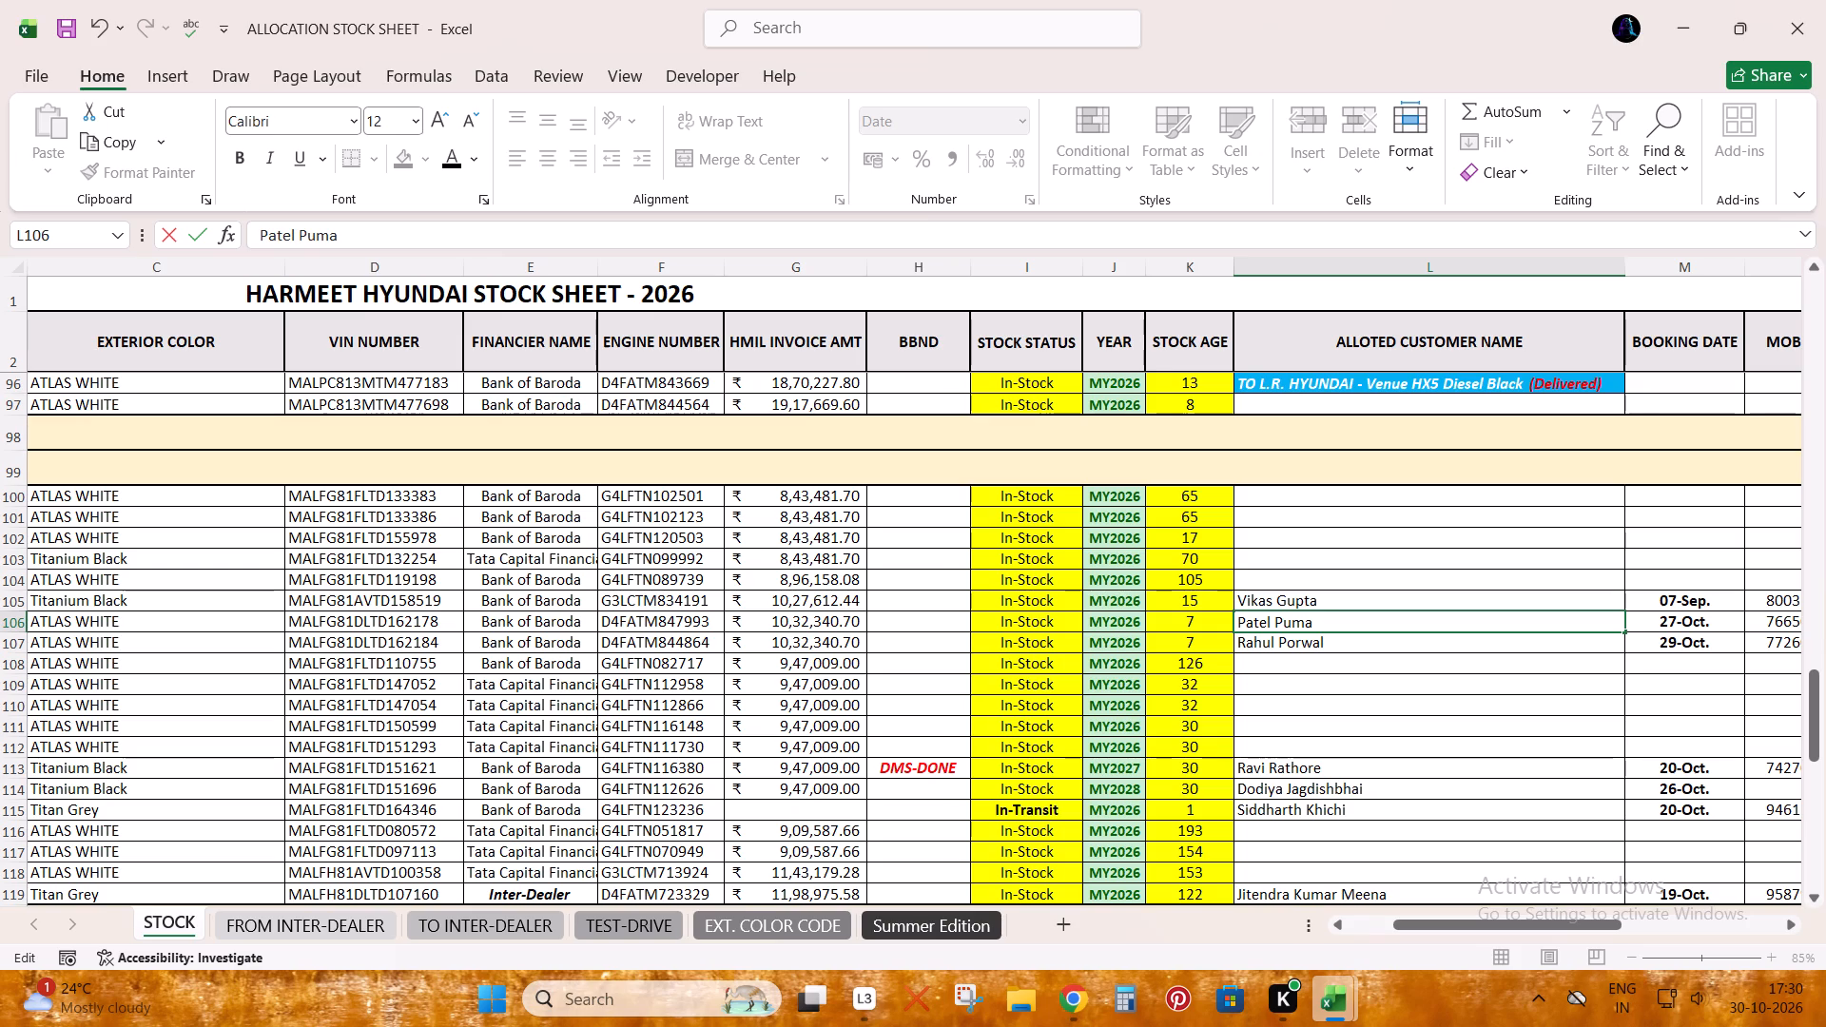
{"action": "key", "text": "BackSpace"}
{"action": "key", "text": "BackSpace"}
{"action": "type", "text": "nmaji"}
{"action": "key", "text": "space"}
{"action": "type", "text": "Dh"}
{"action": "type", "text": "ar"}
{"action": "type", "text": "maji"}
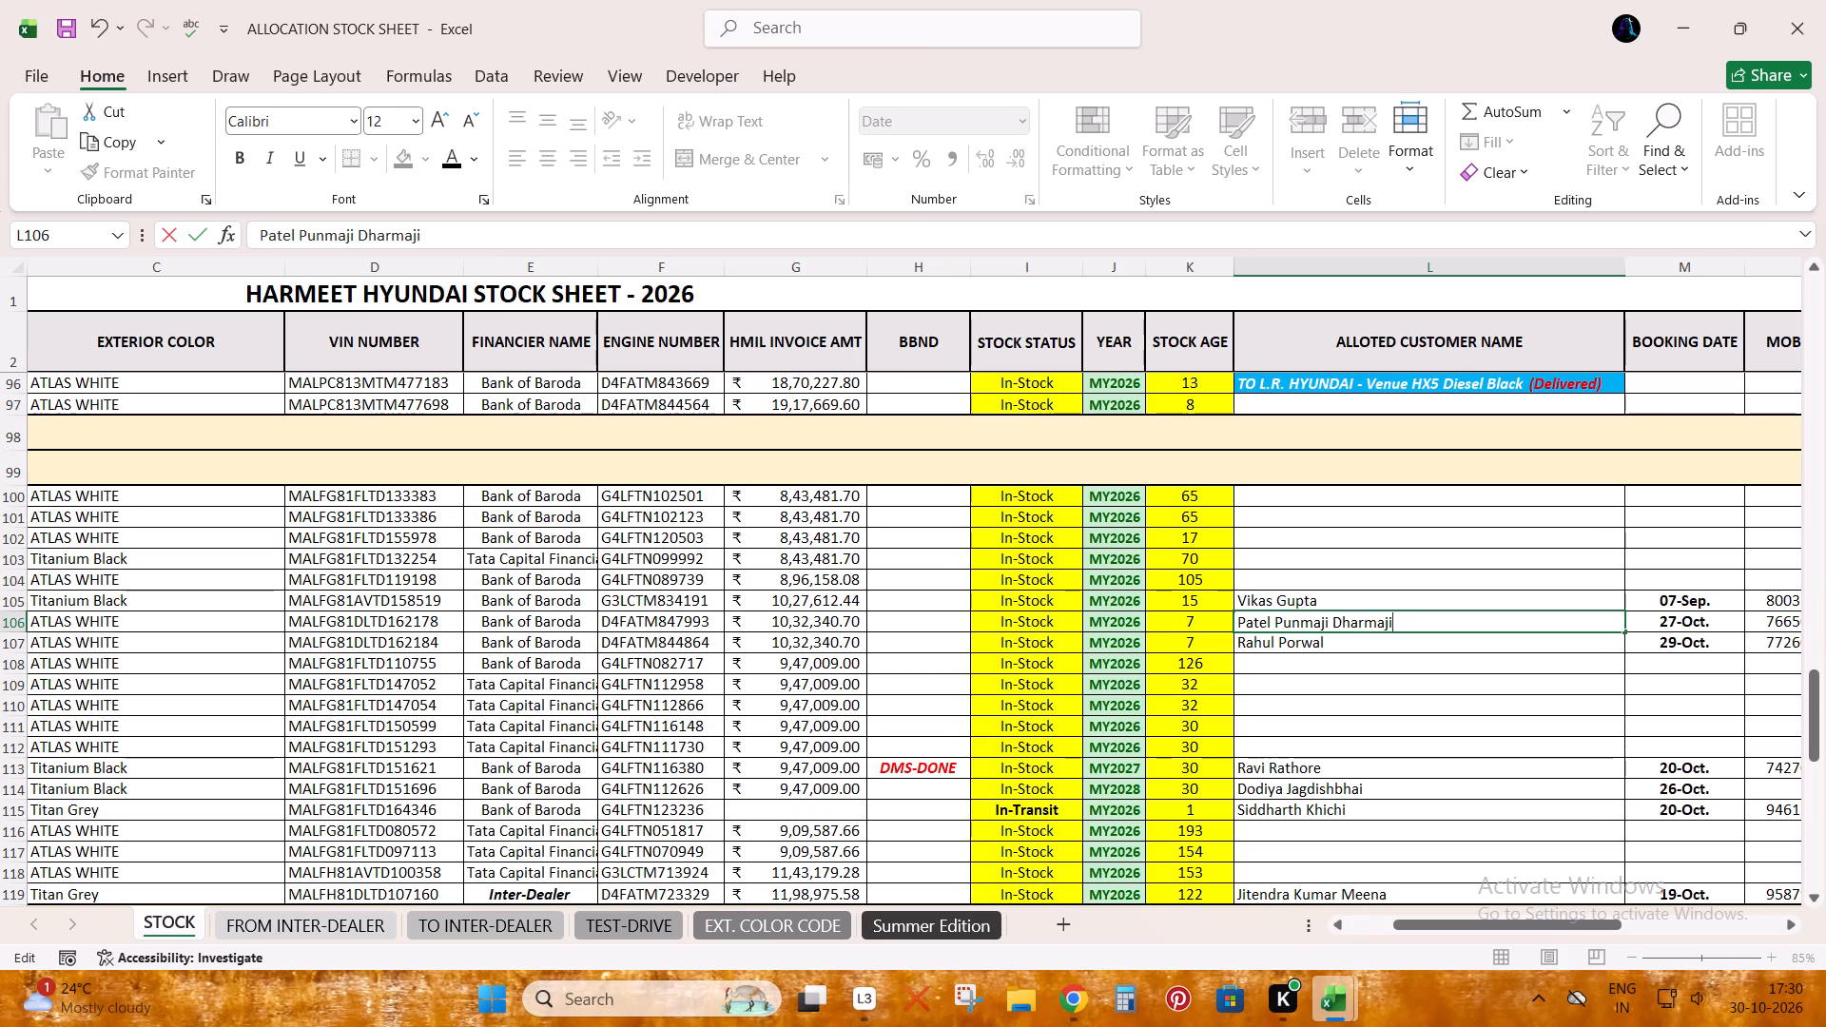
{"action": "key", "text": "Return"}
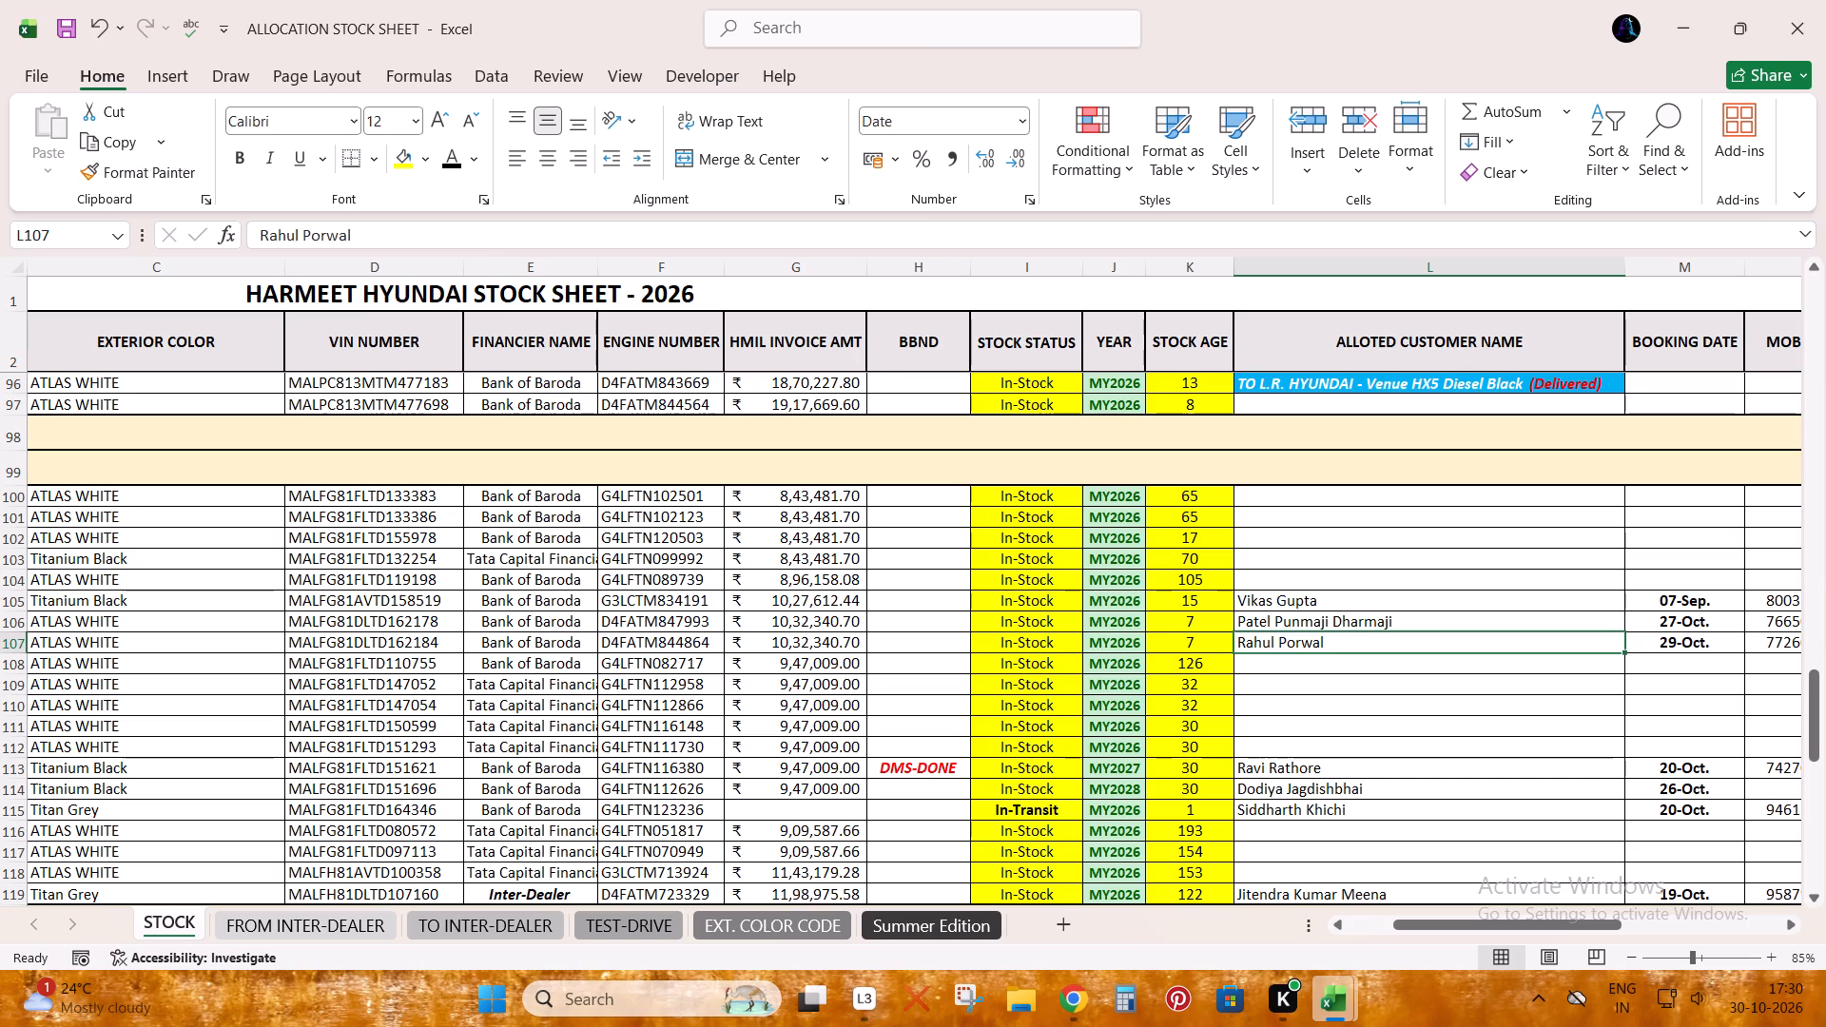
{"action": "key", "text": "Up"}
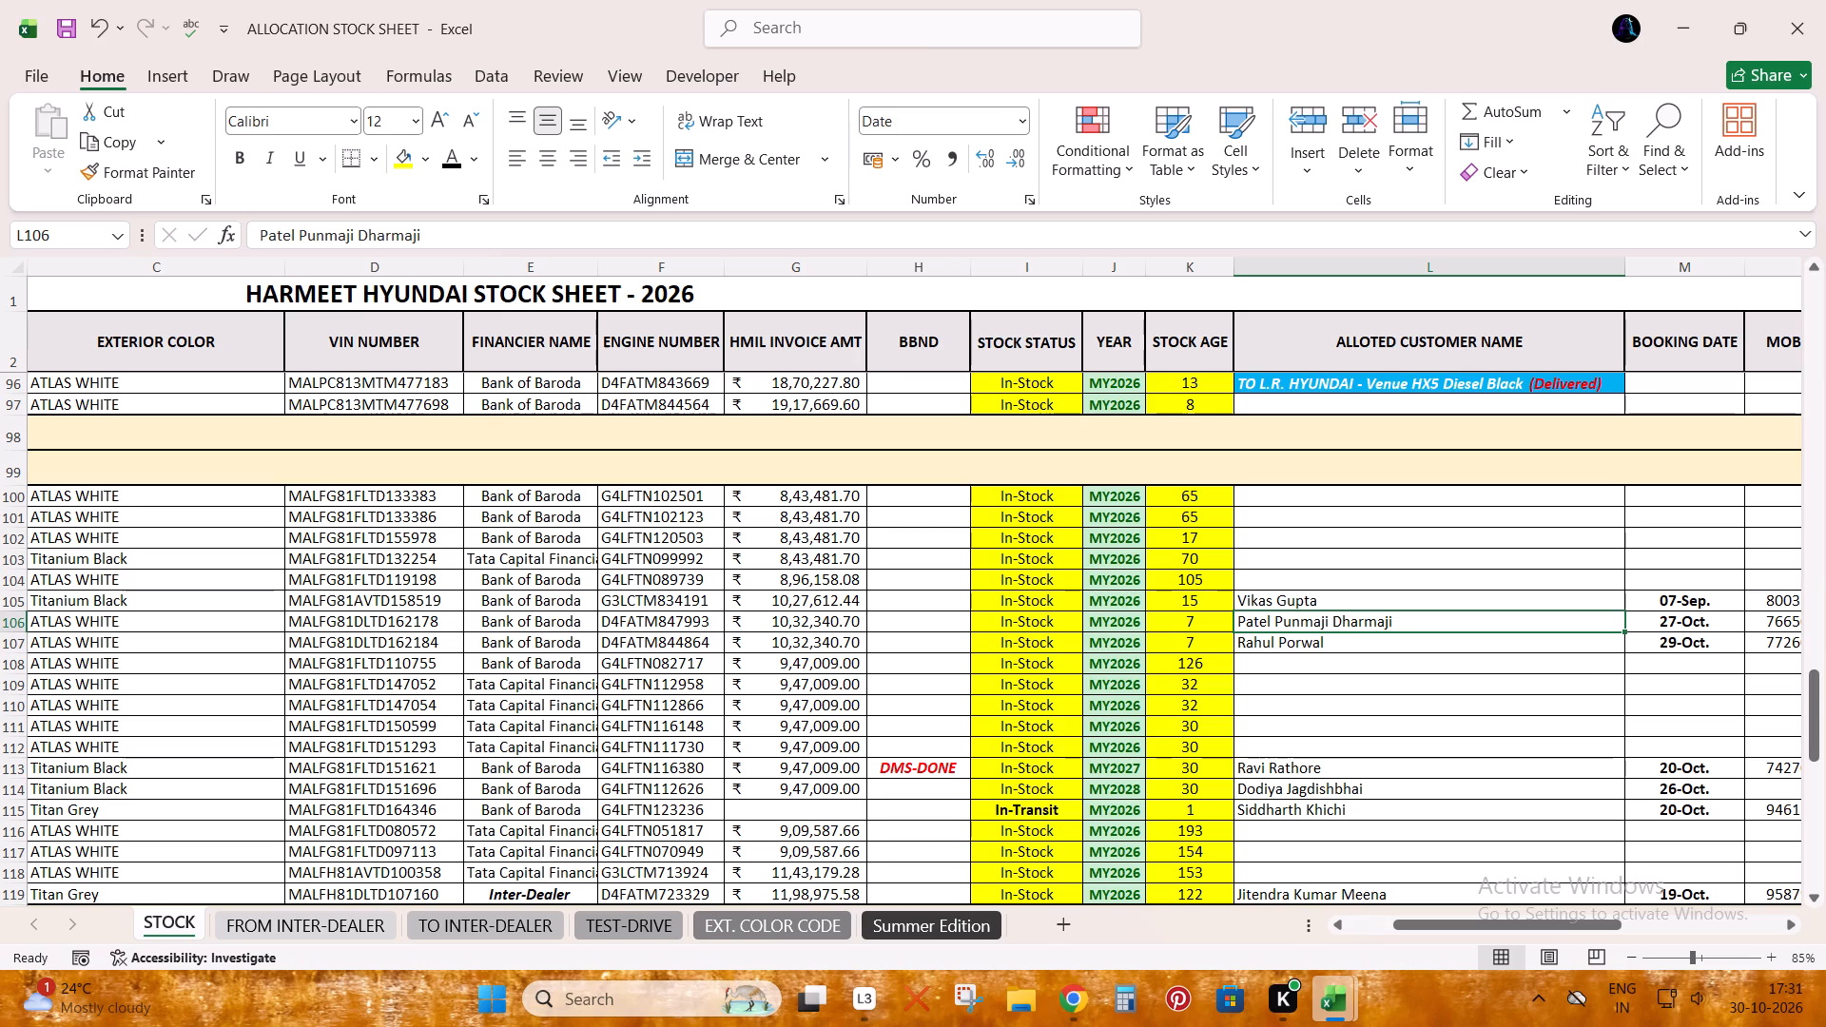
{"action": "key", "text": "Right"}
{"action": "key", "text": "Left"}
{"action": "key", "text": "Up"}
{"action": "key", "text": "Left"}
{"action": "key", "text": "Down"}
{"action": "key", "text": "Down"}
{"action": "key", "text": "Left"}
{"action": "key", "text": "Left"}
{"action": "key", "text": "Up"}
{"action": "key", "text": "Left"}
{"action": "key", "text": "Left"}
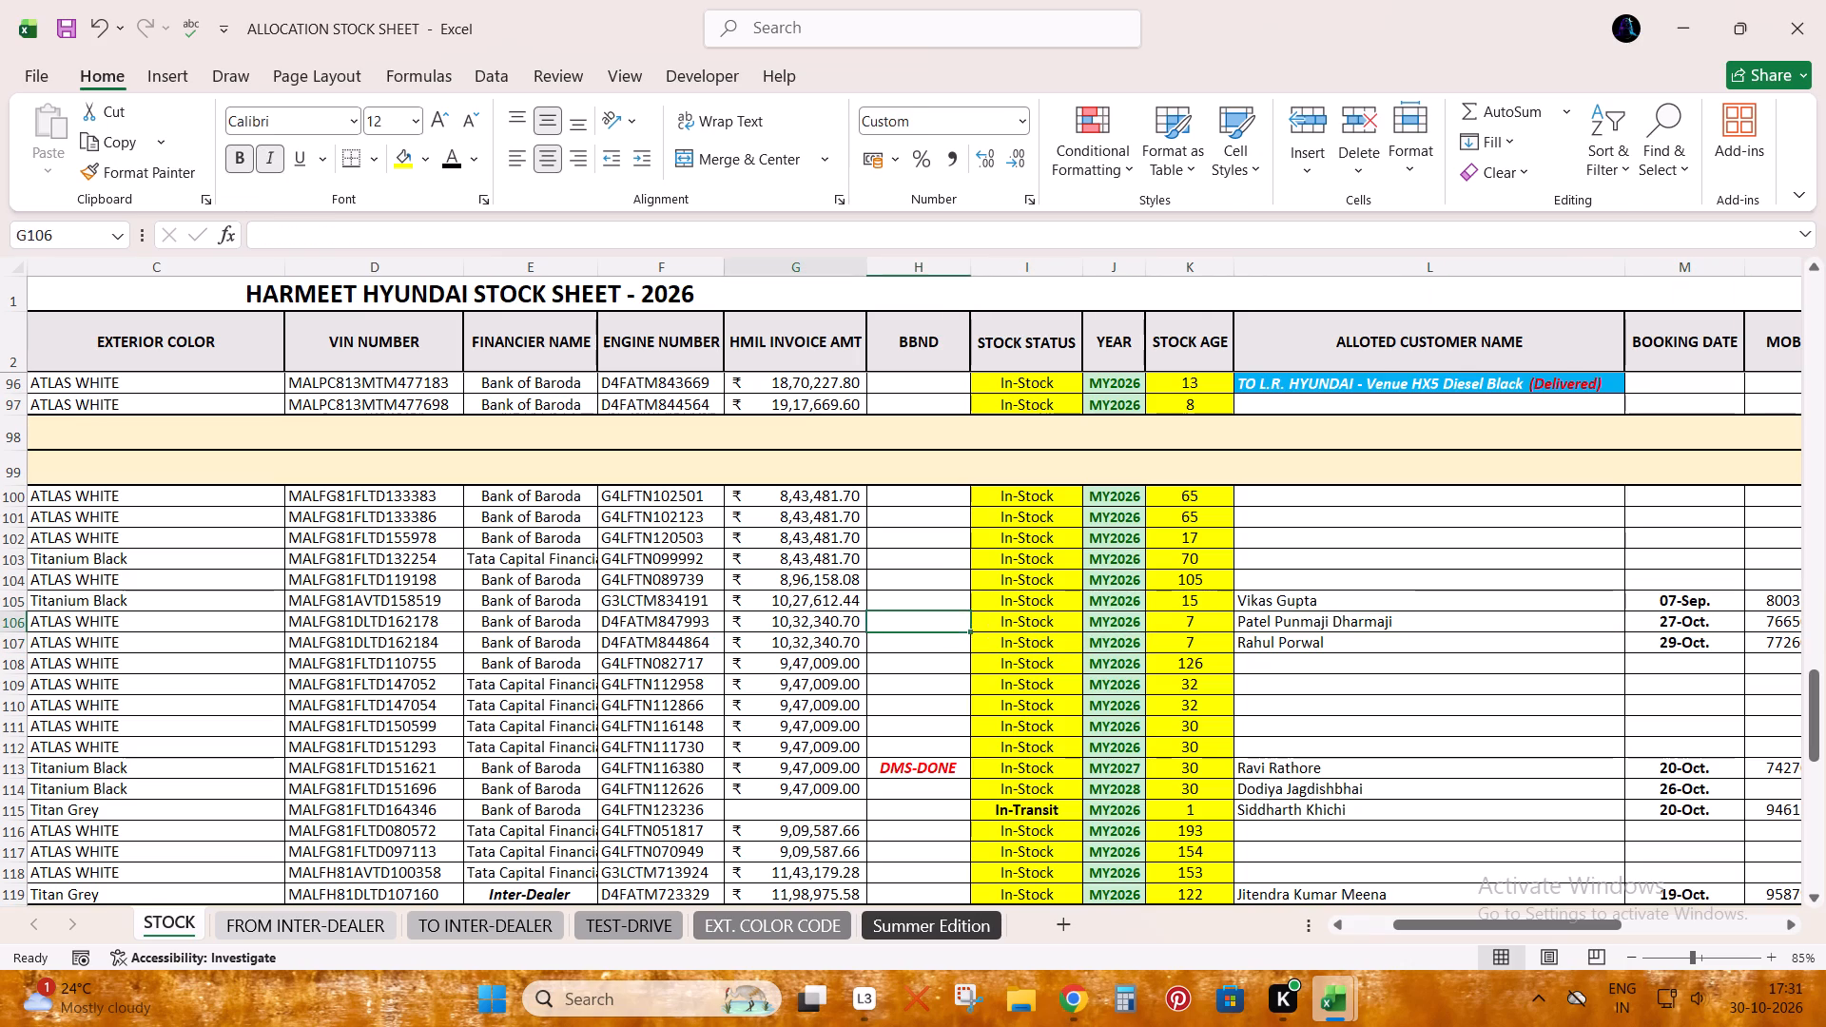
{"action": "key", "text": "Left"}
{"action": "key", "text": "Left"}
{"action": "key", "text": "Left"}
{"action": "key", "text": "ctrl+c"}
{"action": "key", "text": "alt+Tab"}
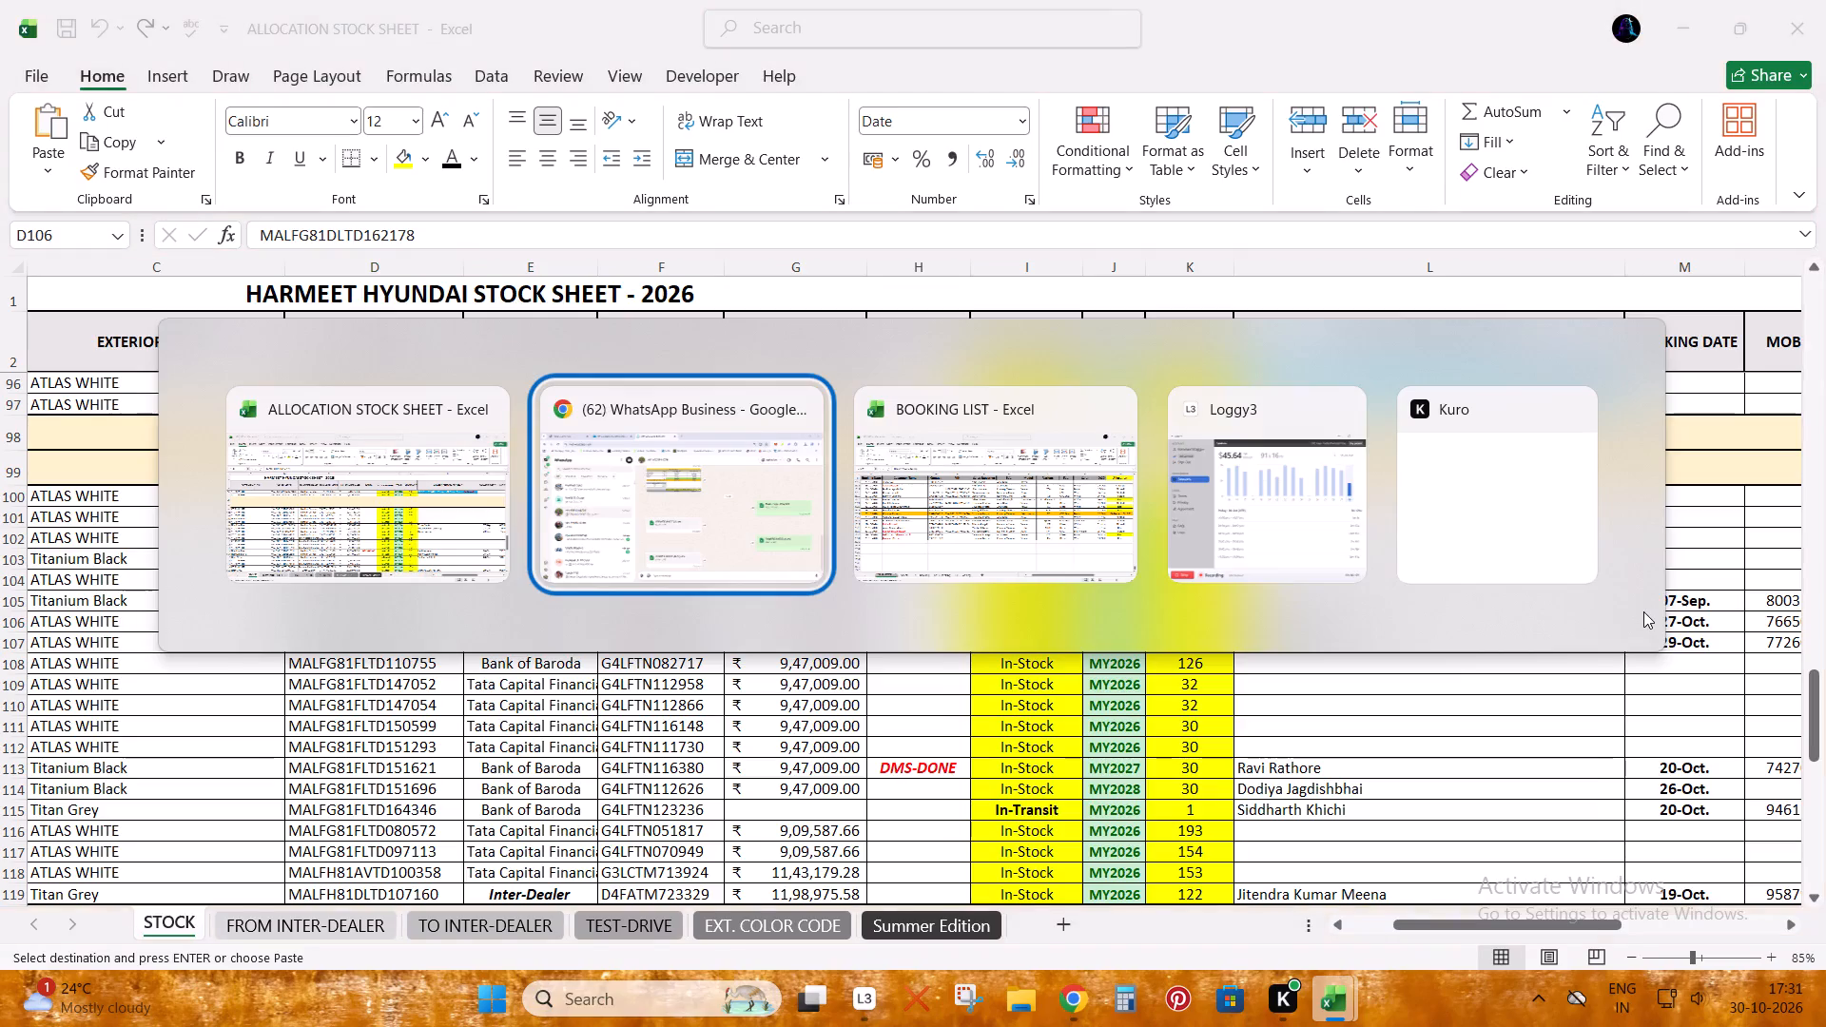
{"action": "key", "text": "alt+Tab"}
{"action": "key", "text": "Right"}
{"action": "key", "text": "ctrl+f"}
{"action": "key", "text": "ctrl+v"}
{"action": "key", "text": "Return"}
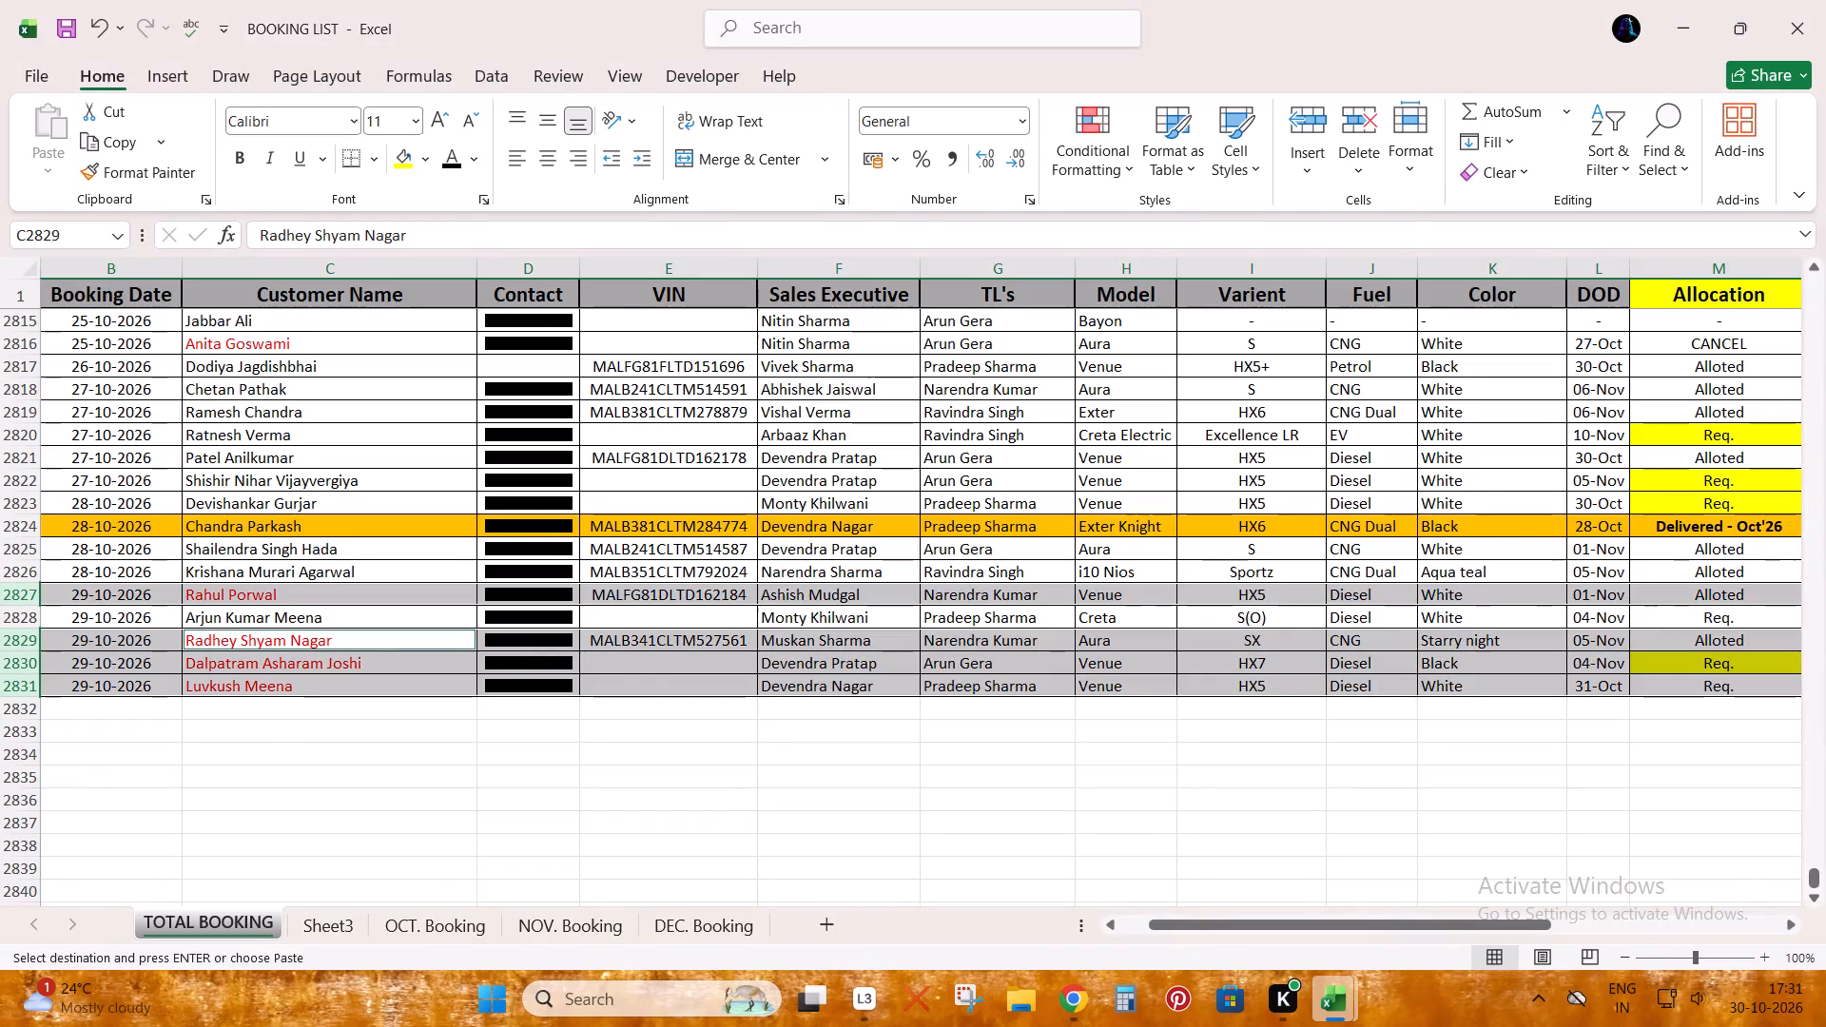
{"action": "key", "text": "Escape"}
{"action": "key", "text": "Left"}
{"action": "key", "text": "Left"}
Copy the corrected customer name from STOCK row 106 over the customer name in row 2821 of TOTAL BOOKING.
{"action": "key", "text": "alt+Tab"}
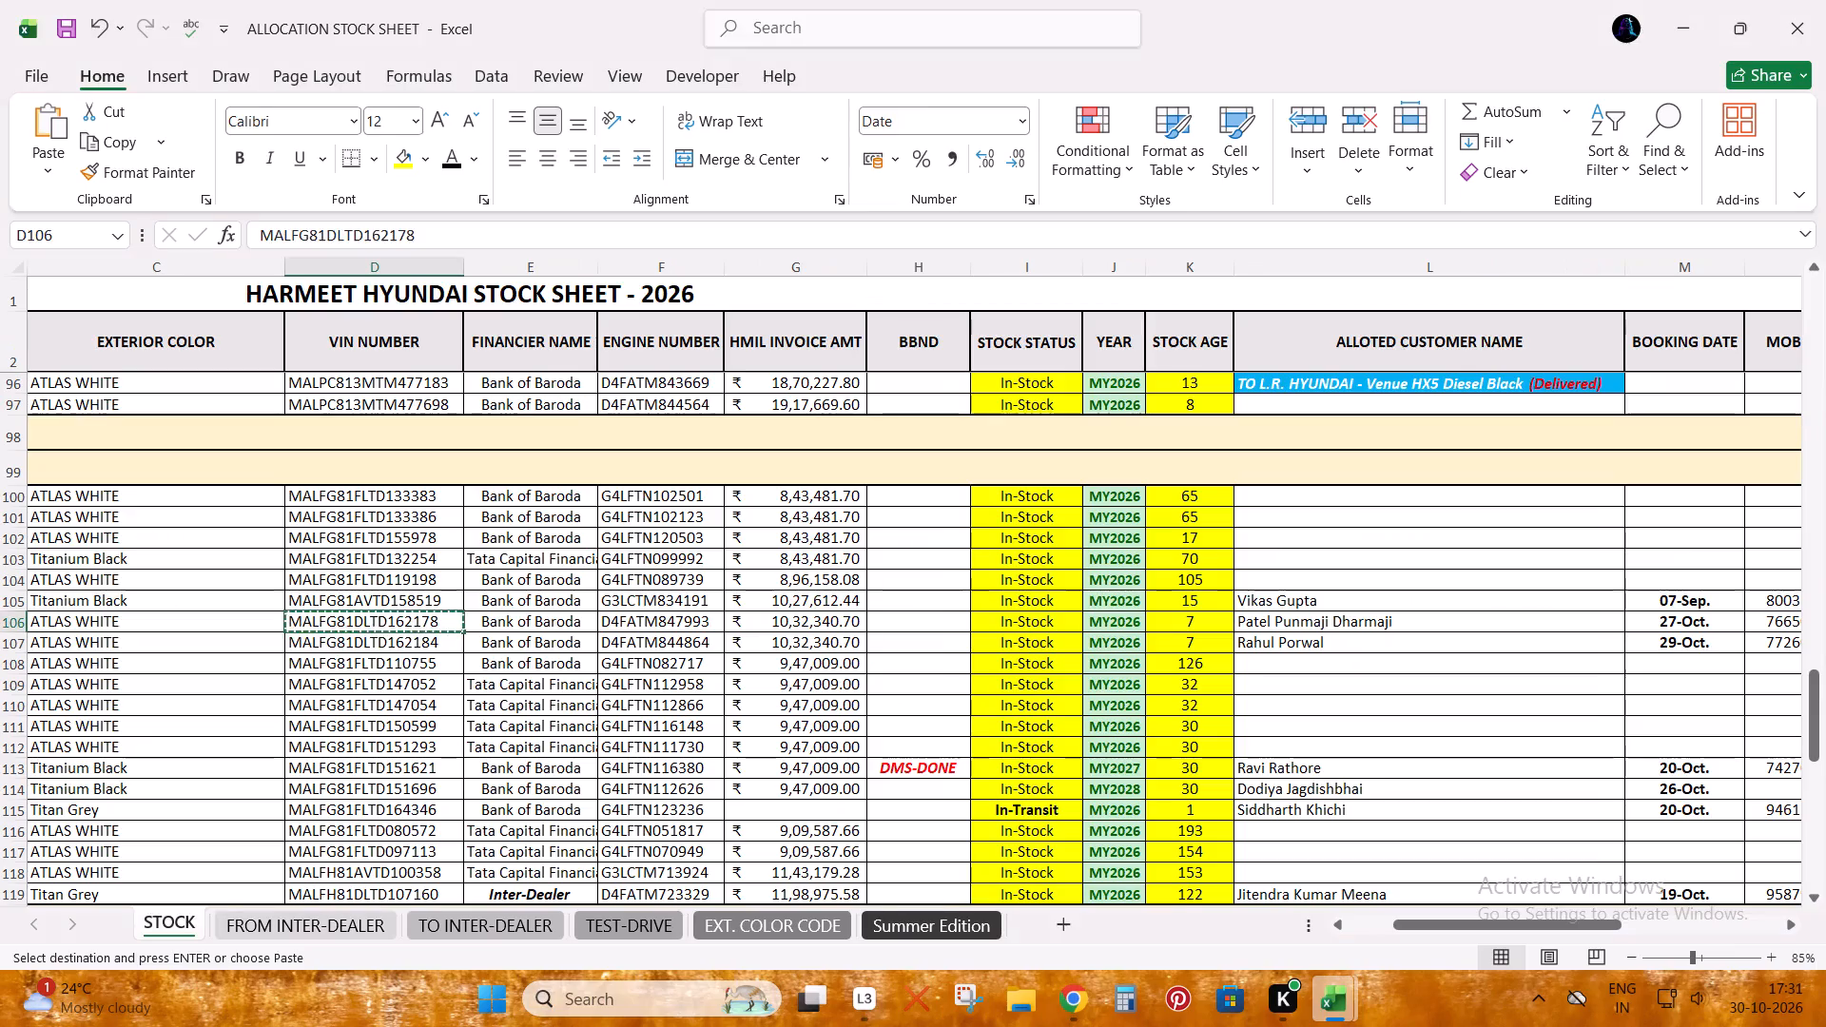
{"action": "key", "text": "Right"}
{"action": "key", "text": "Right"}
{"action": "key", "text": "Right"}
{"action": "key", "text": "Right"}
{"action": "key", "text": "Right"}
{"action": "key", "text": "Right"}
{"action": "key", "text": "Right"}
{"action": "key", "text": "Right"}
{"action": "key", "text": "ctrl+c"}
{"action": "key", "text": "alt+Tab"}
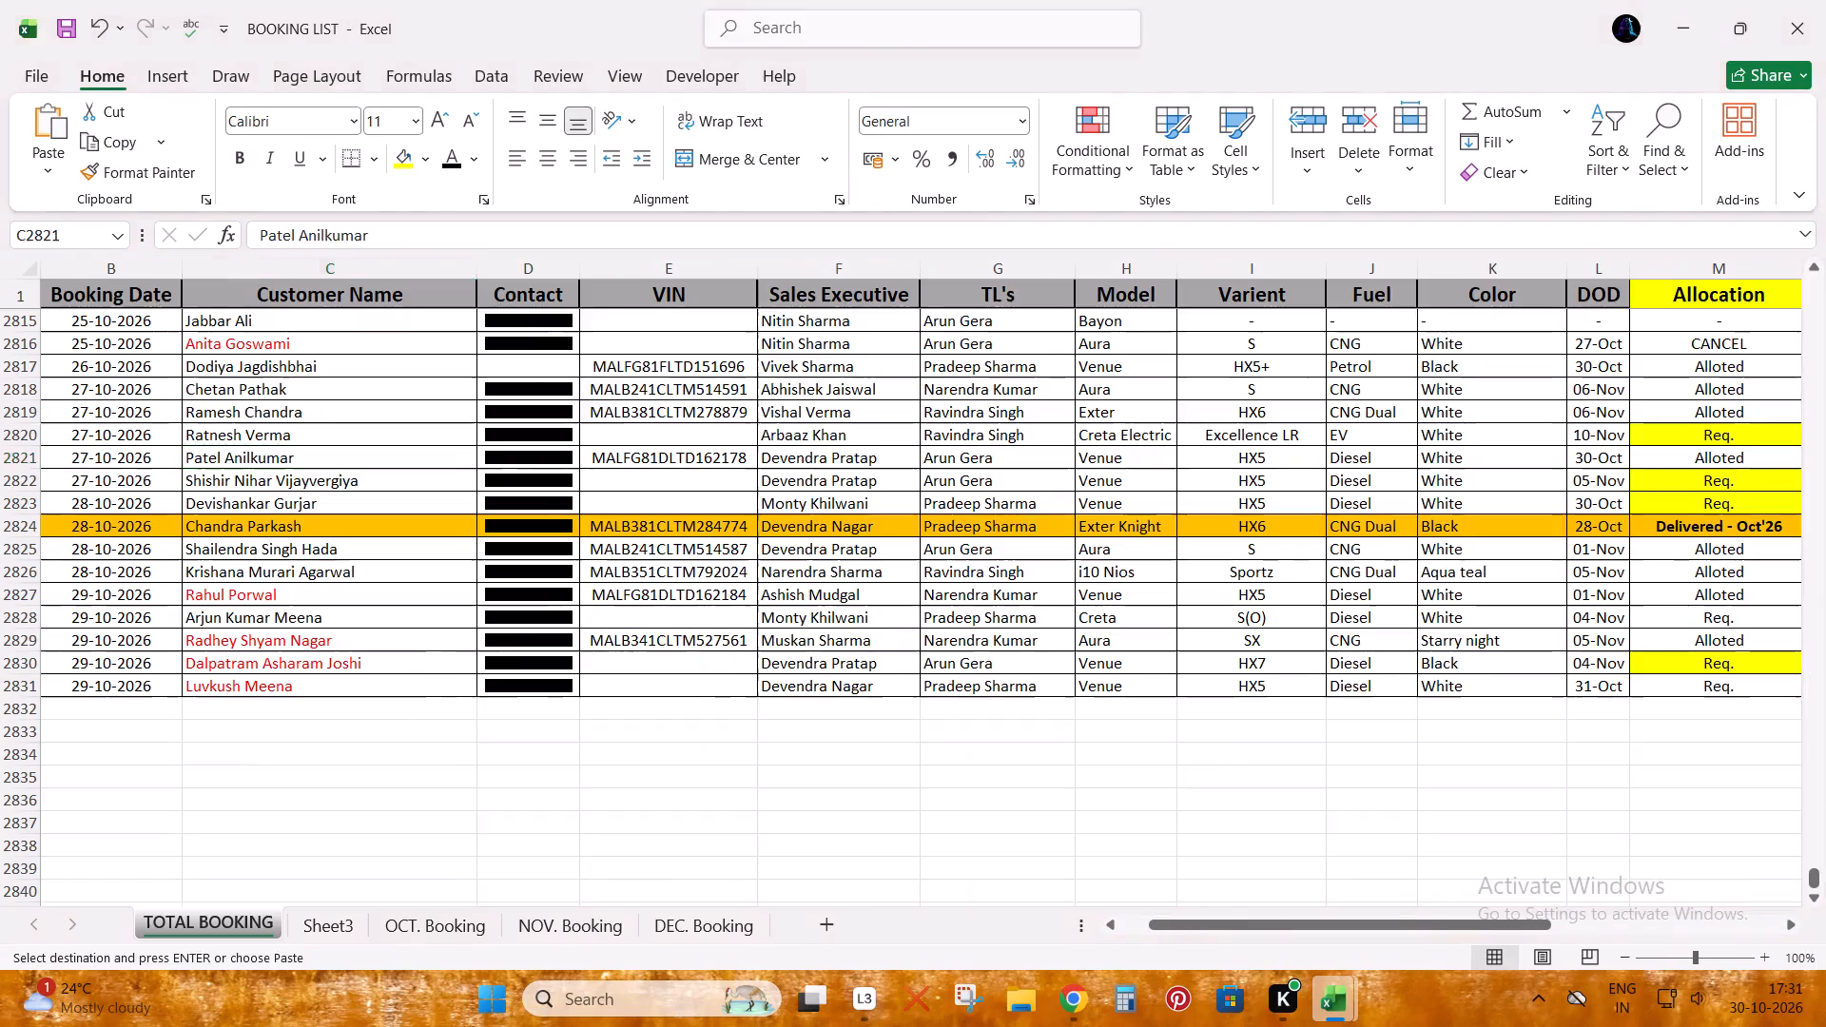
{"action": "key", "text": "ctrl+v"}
Match the pasted name in row 2821 to the formatting of the customer name below it and save the booking list.
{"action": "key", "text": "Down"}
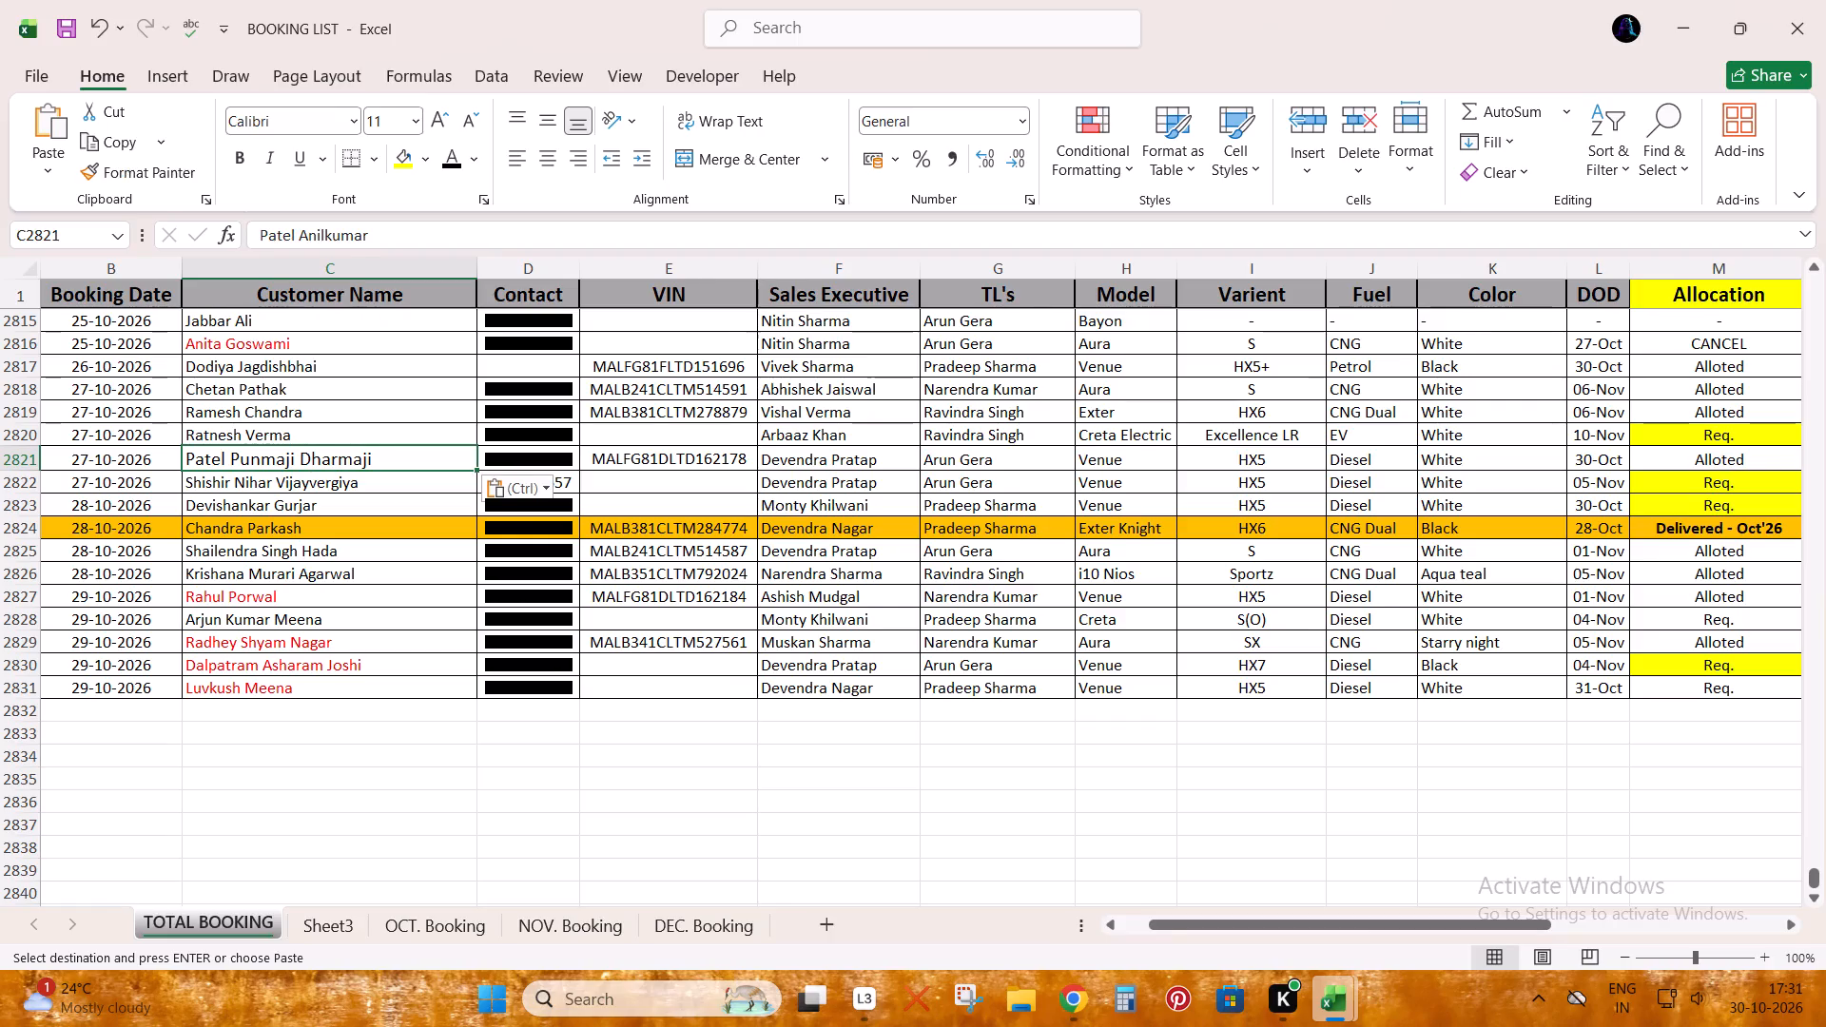
{"action": "left_click", "coordinate": [124, 173]}
{"action": "key", "text": "Up"}
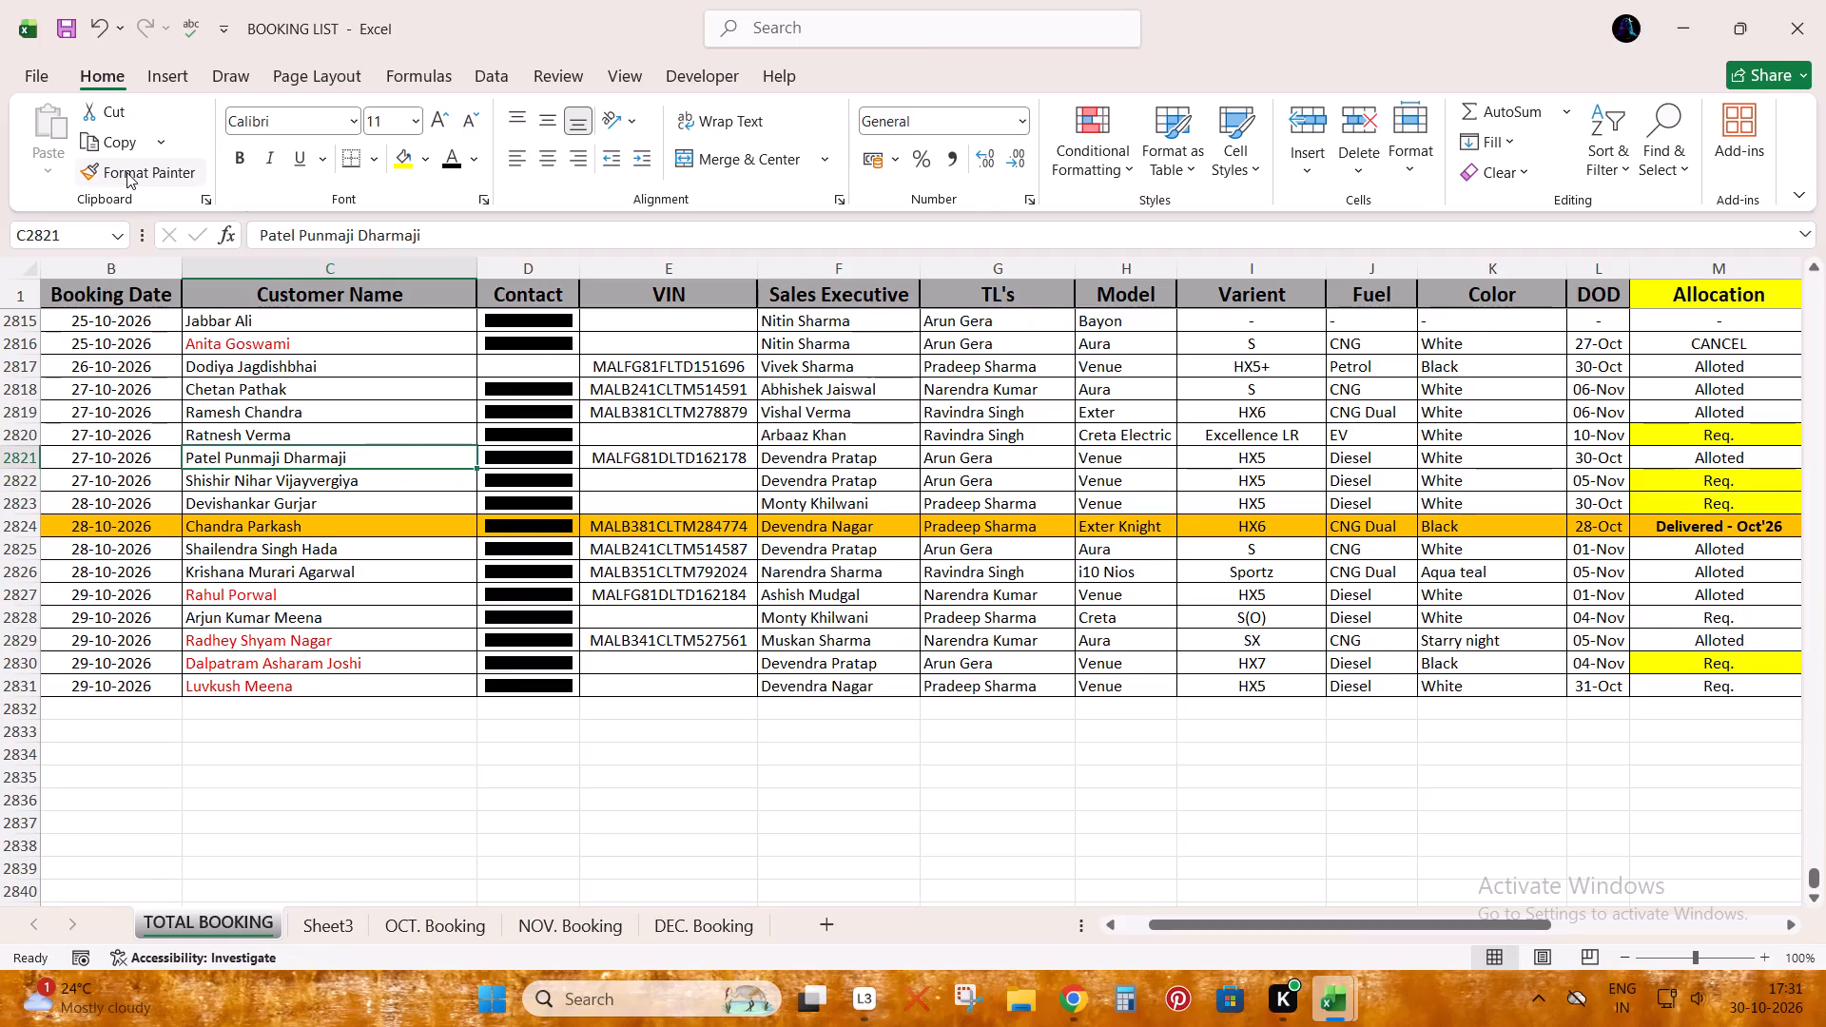
{"action": "key", "text": "ctrl+s"}
{"action": "key", "text": "alt+Tab"}
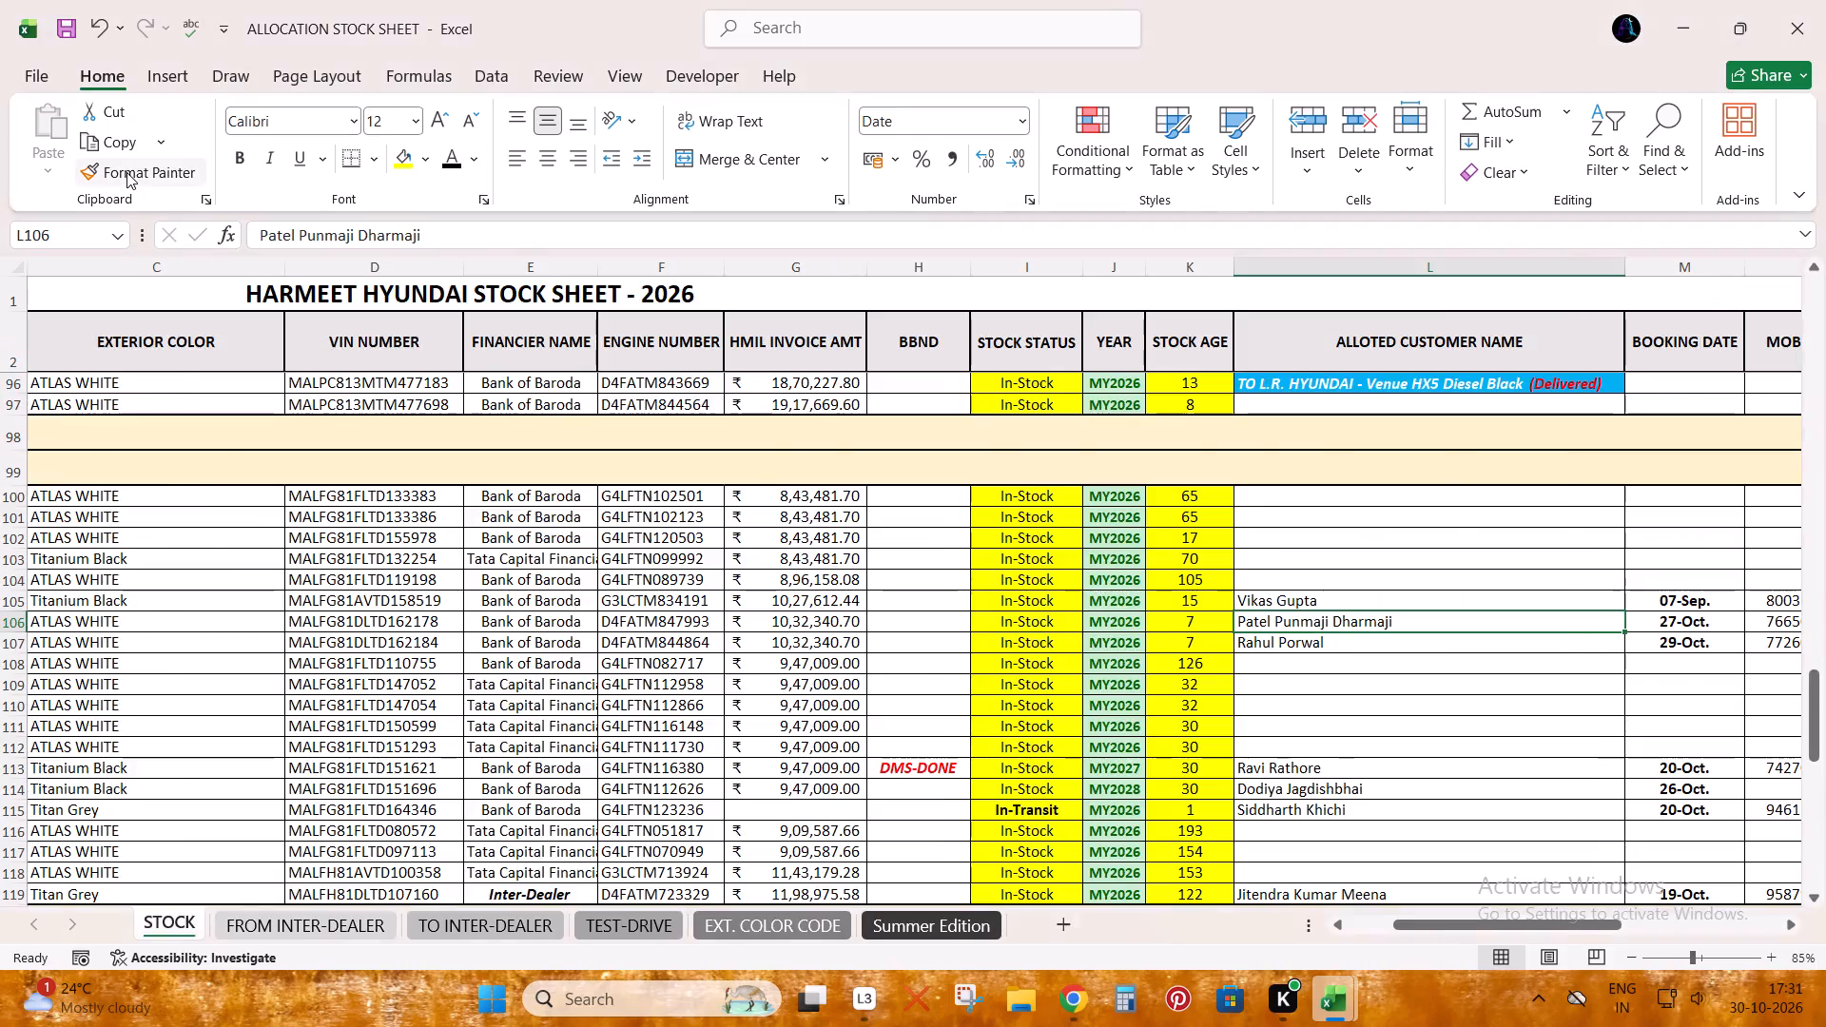
{"action": "key", "text": "alt+Tab"}
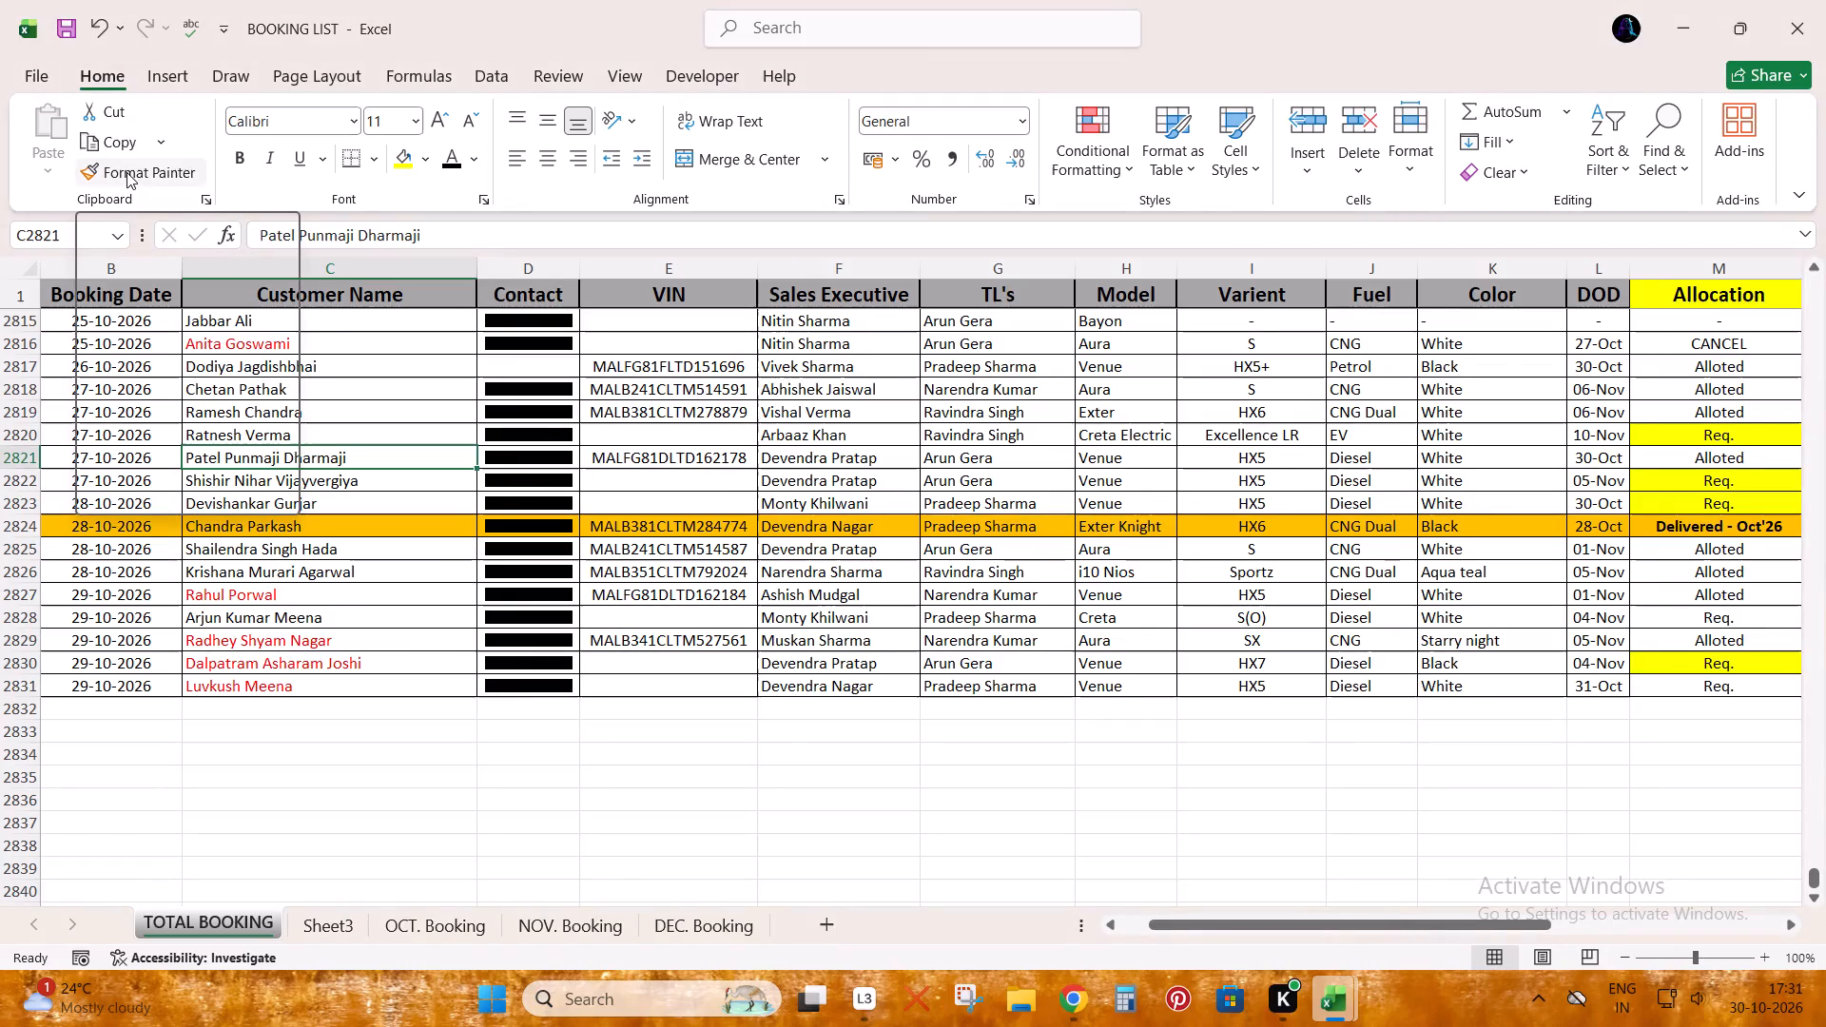
Enter the costs for the Venue HX7 booking in row 2830: insurance 36475, RTO 200, accessories 0, TCS 12818, scrap cost 0.
{"action": "key", "text": "Down"}
{"action": "key", "text": "Down"}
{"action": "key", "text": "Down"}
{"action": "key", "text": "Down"}
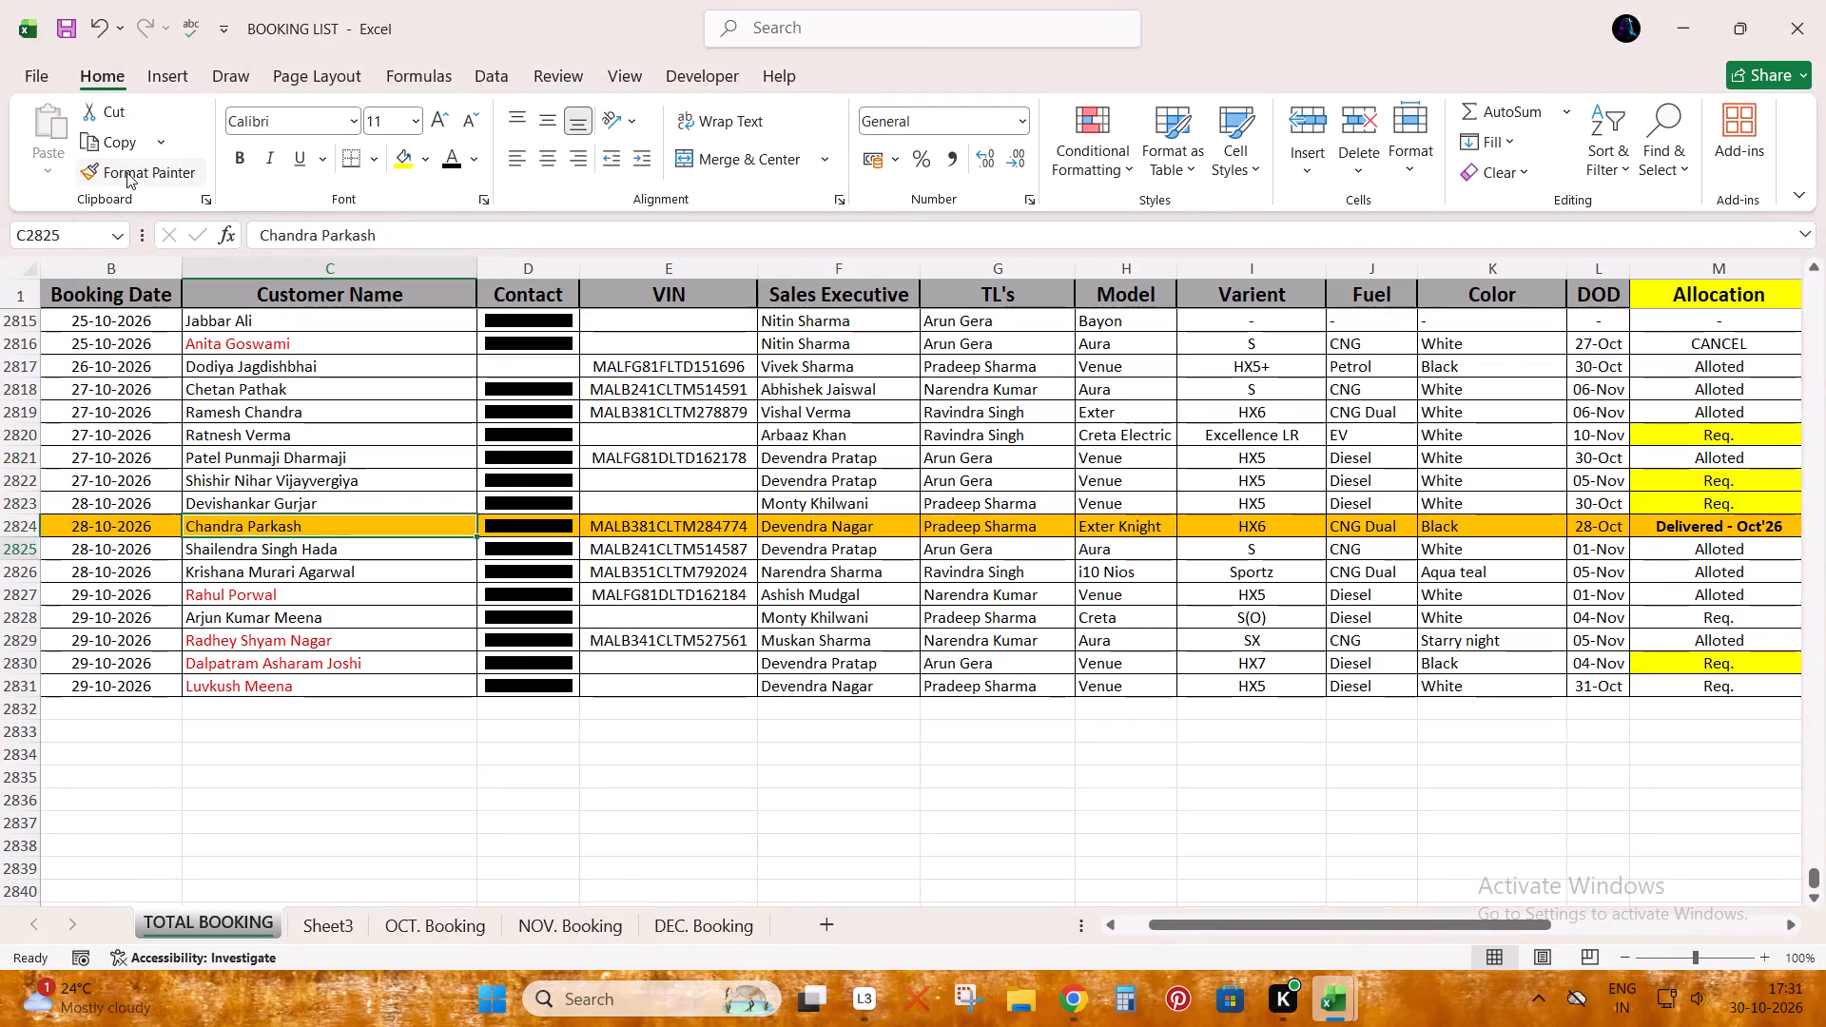
{"action": "key", "text": "Down"}
{"action": "key", "text": "Down"}
{"action": "key", "text": "Down"}
{"action": "key", "text": "Down"}
{"action": "key", "text": "Down"}
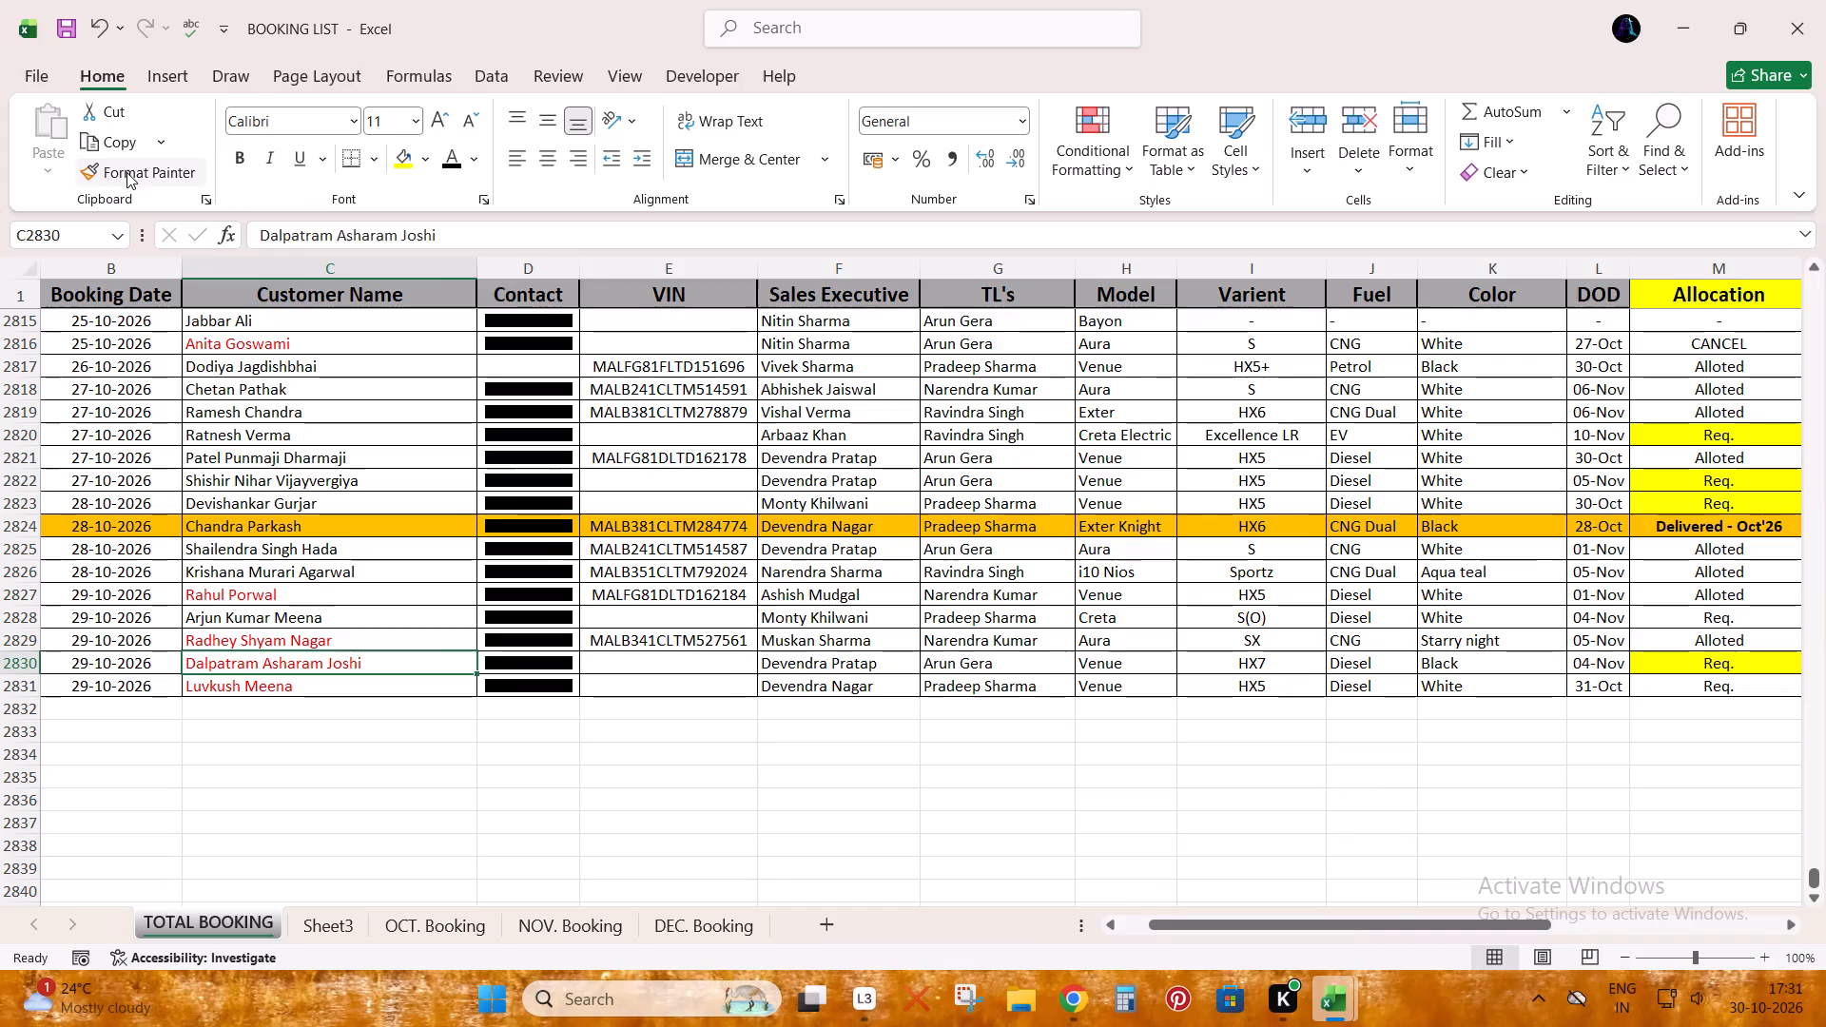
{"action": "key", "text": "Right"}
{"action": "key", "text": "Right"}
{"action": "key", "text": "Right"}
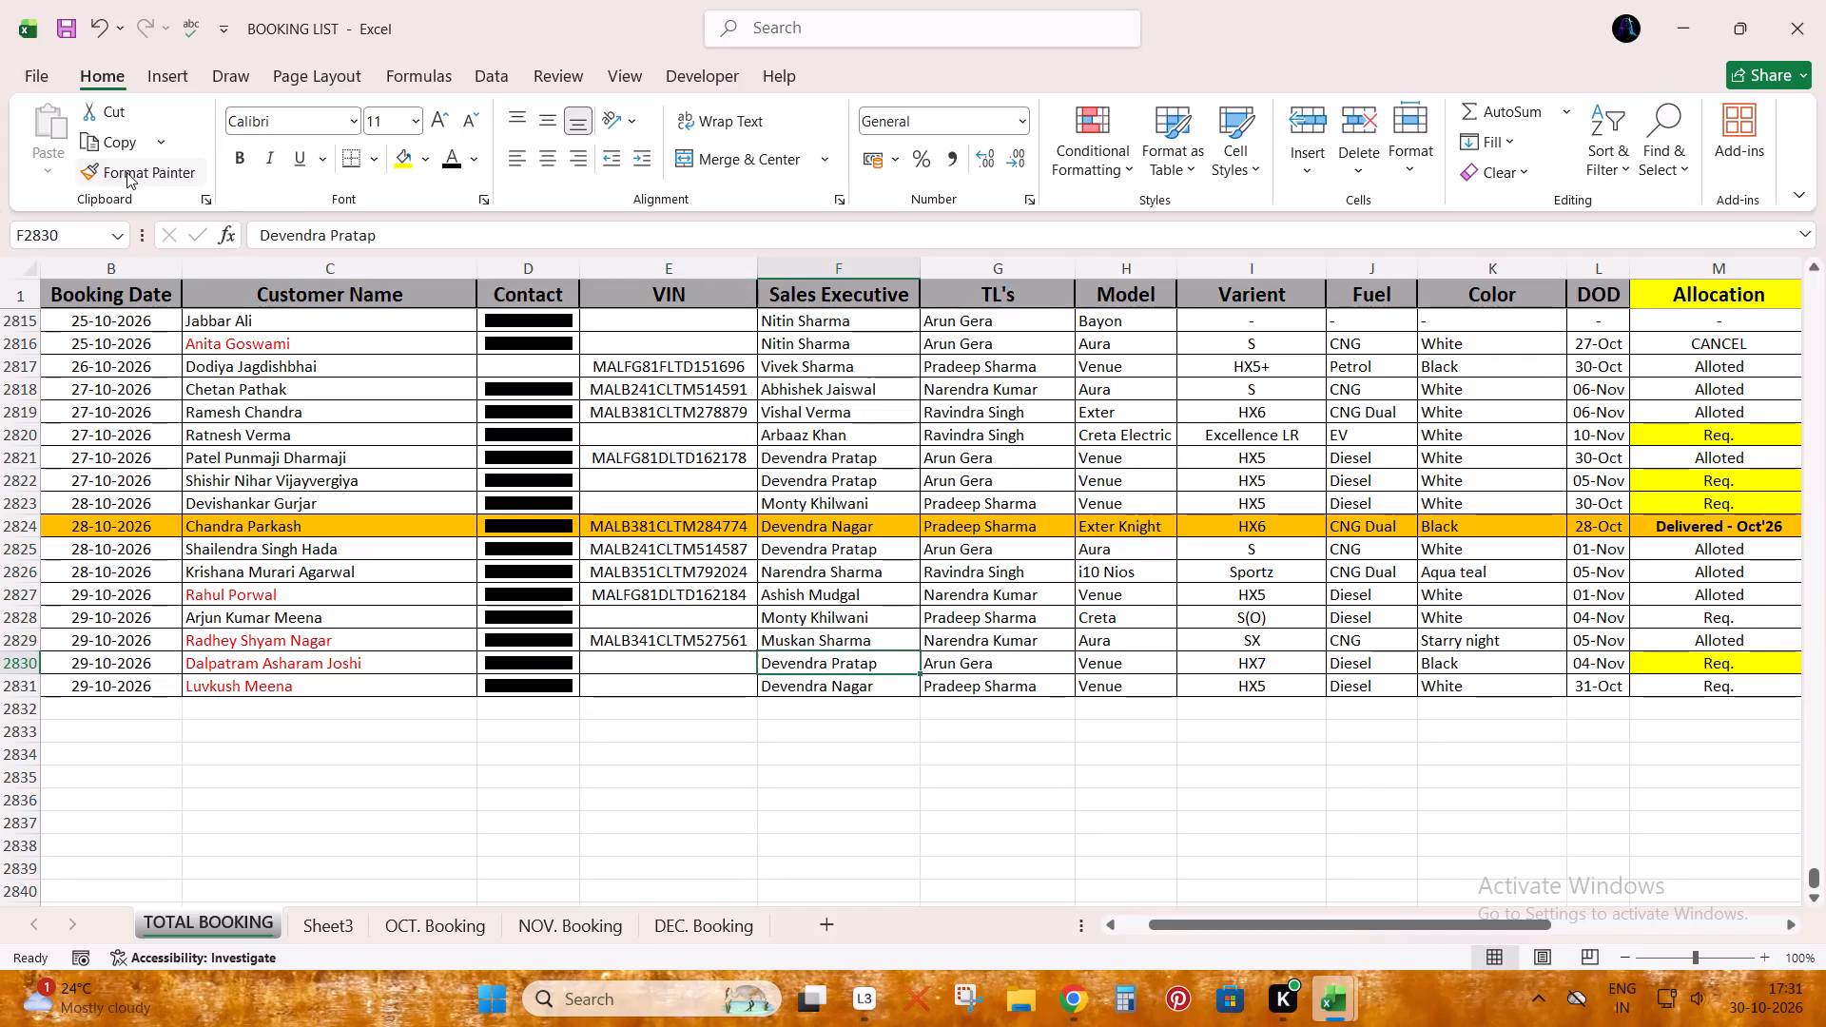
{"action": "key", "text": "Right"}
{"action": "key", "text": "Right"}
{"action": "key", "text": "Right"}
{"action": "key", "text": "Right"}
{"action": "key", "text": "Right"}
{"action": "key", "text": "Right"}
{"action": "key", "text": "Right"}
{"action": "key", "text": "Right"}
{"action": "key", "text": "Right"}
{"action": "key", "text": "Right"}
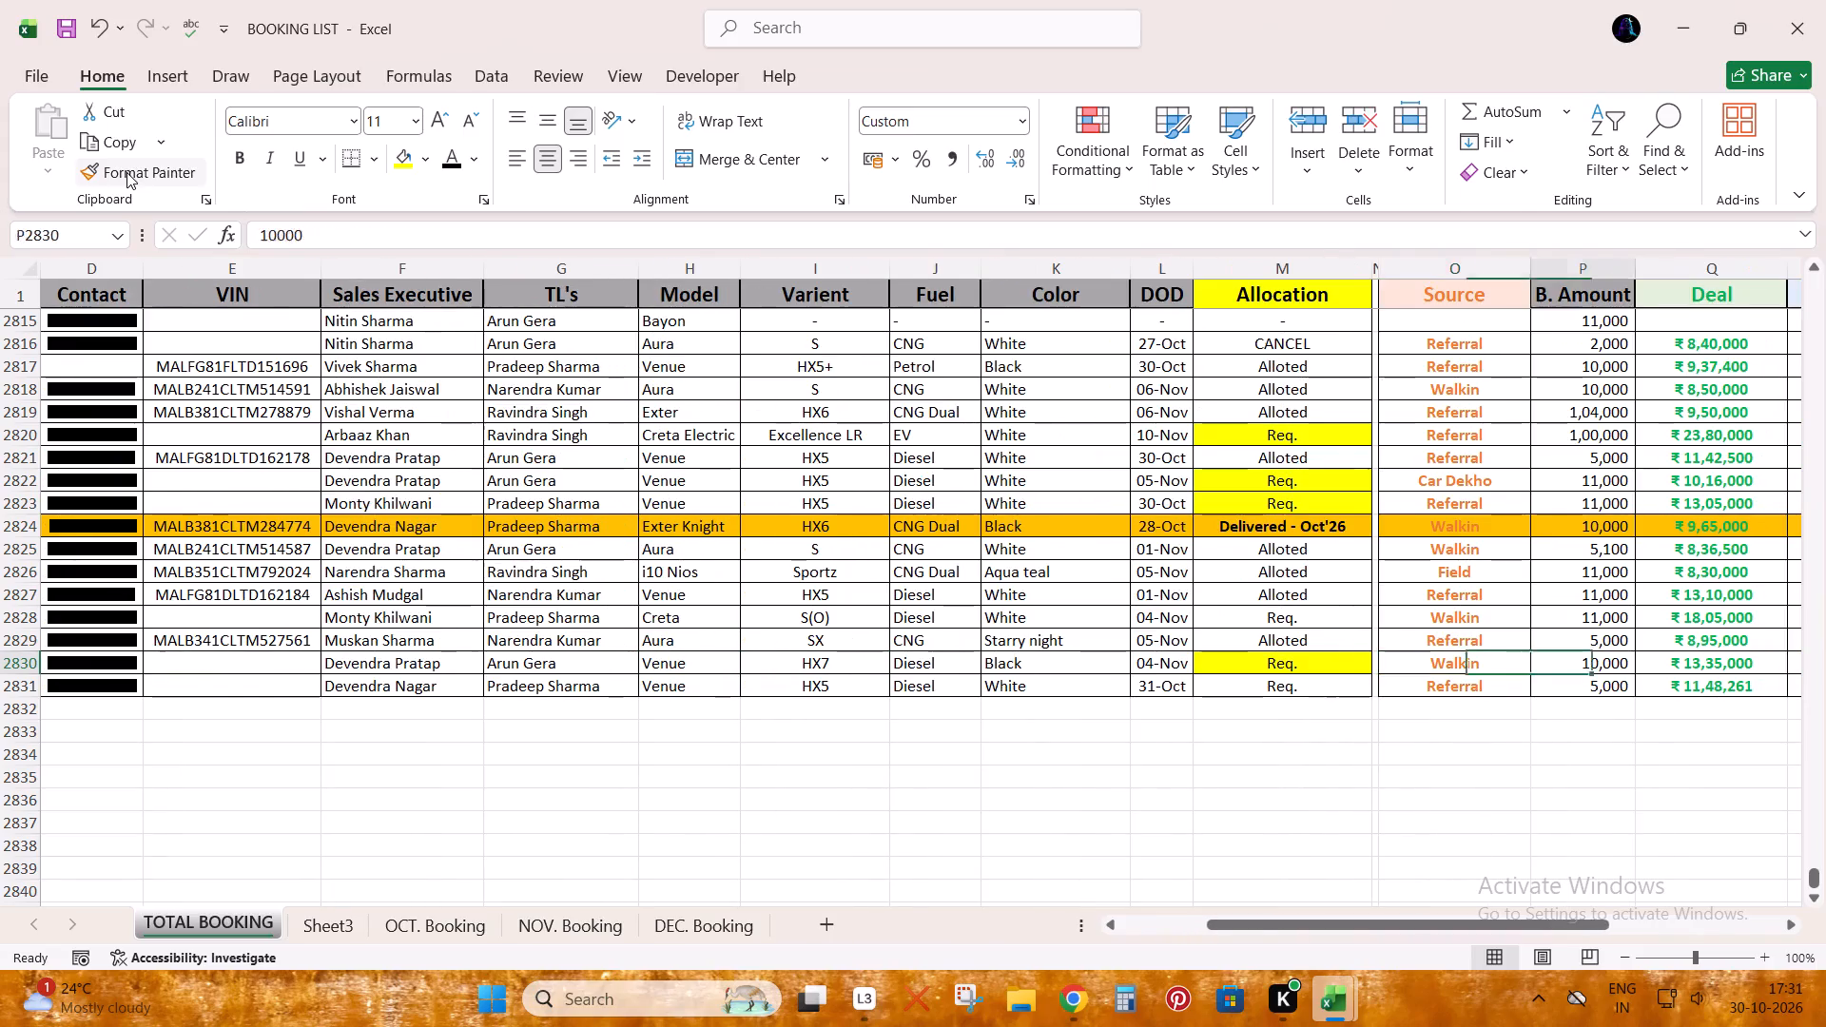
{"action": "key", "text": "Right"}
{"action": "key", "text": "Right"}
{"action": "key", "text": "Right"}
{"action": "key", "text": "Right"}
{"action": "key", "text": "Left"}
{"action": "key", "text": "Left"}
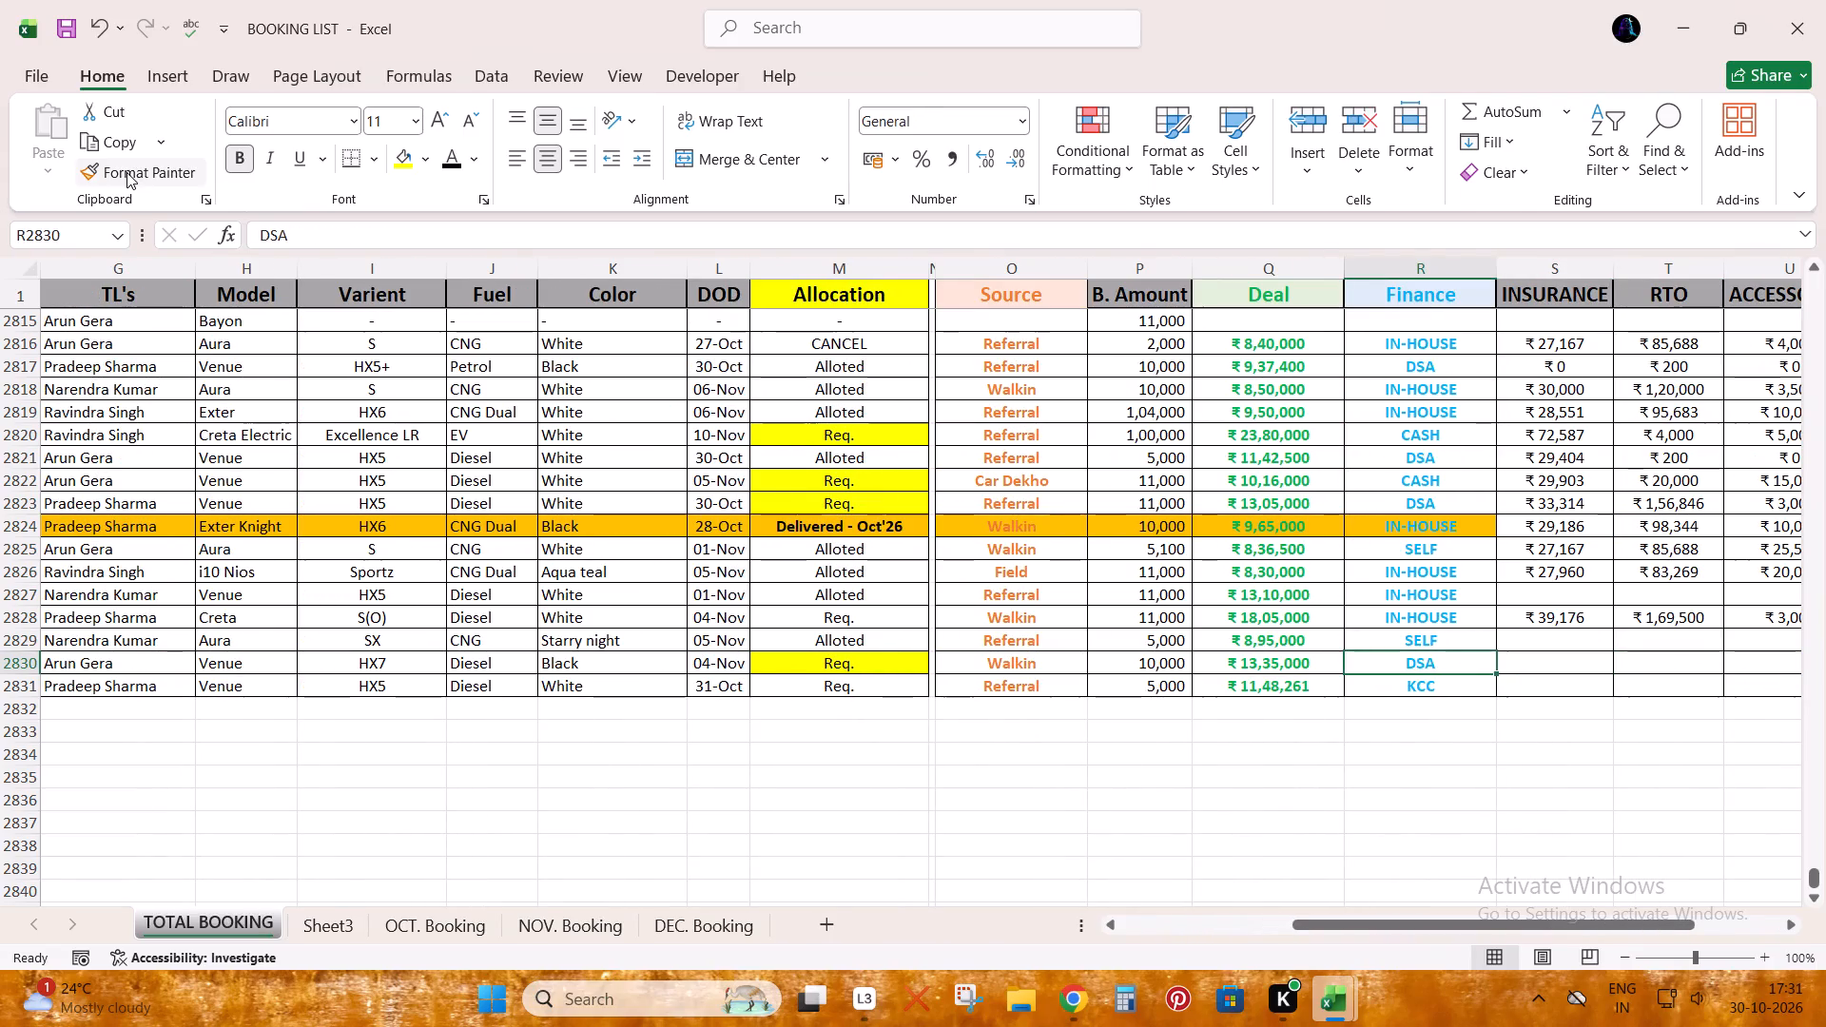
{"action": "key", "text": "Left"}
{"action": "key", "text": "Left"}
{"action": "key", "text": "Right"}
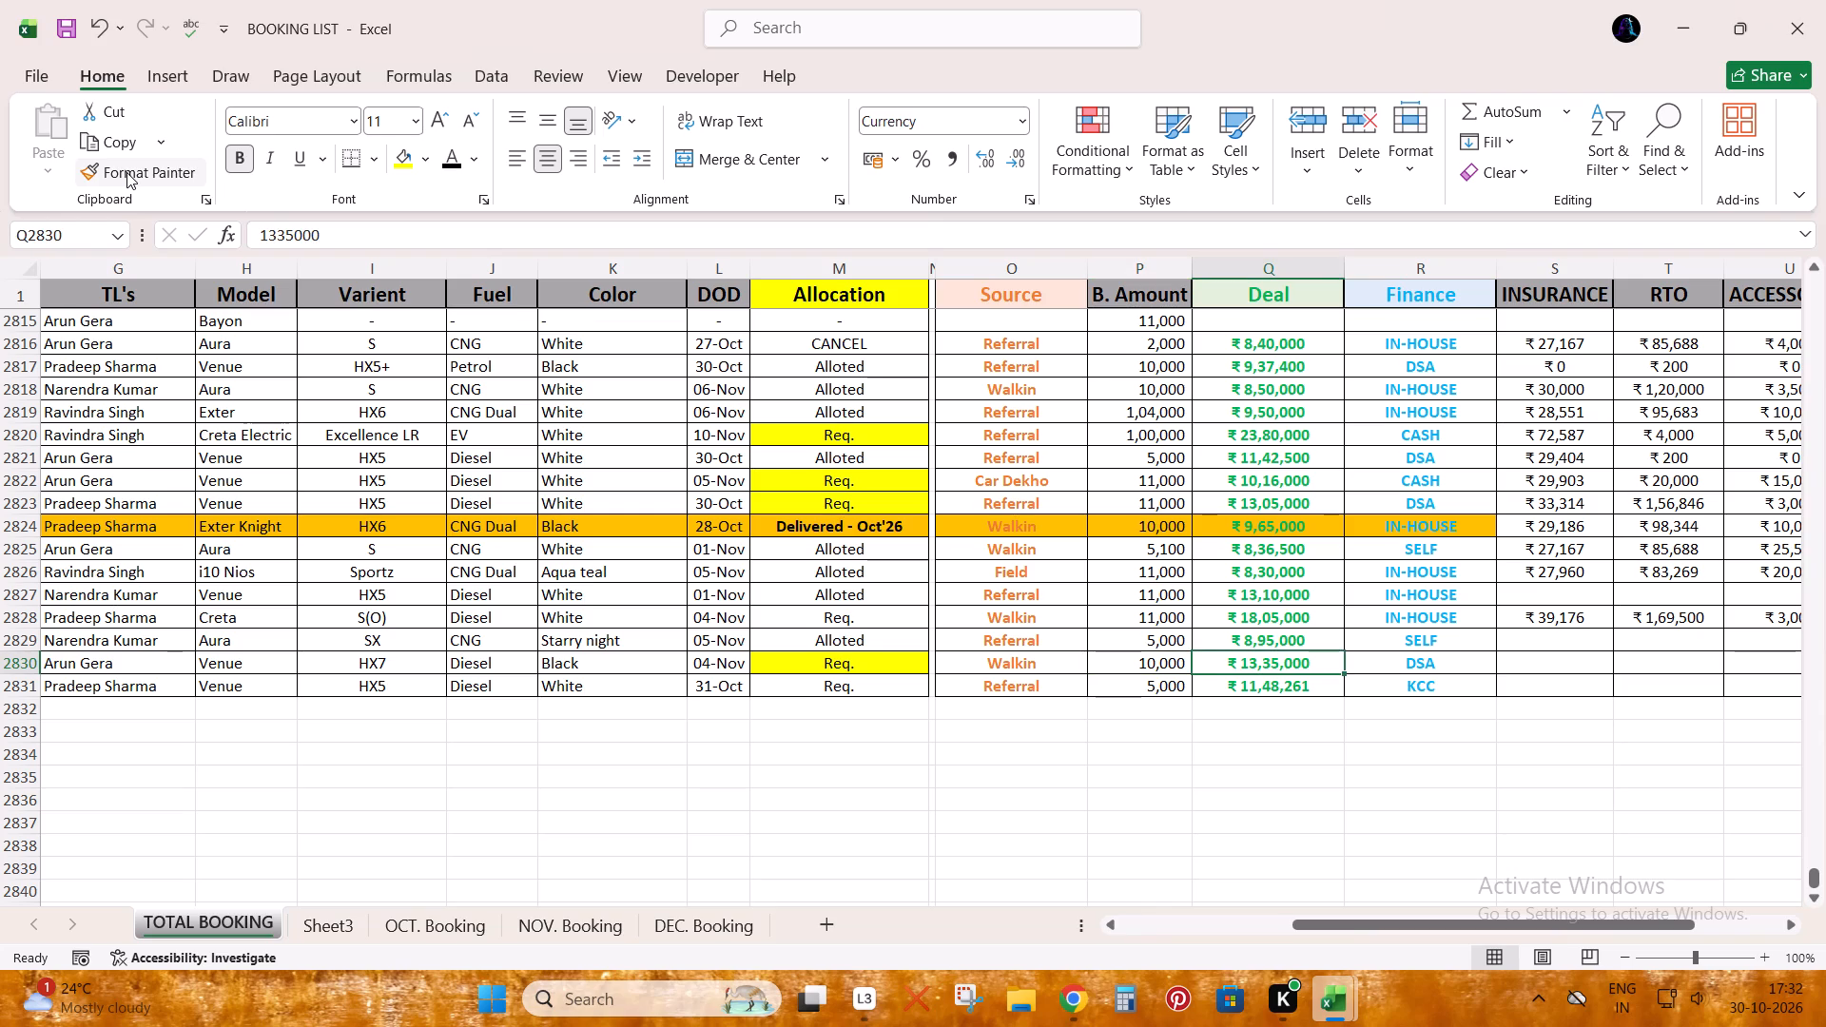
{"action": "key", "text": "Right"}
{"action": "key", "text": "Right"}
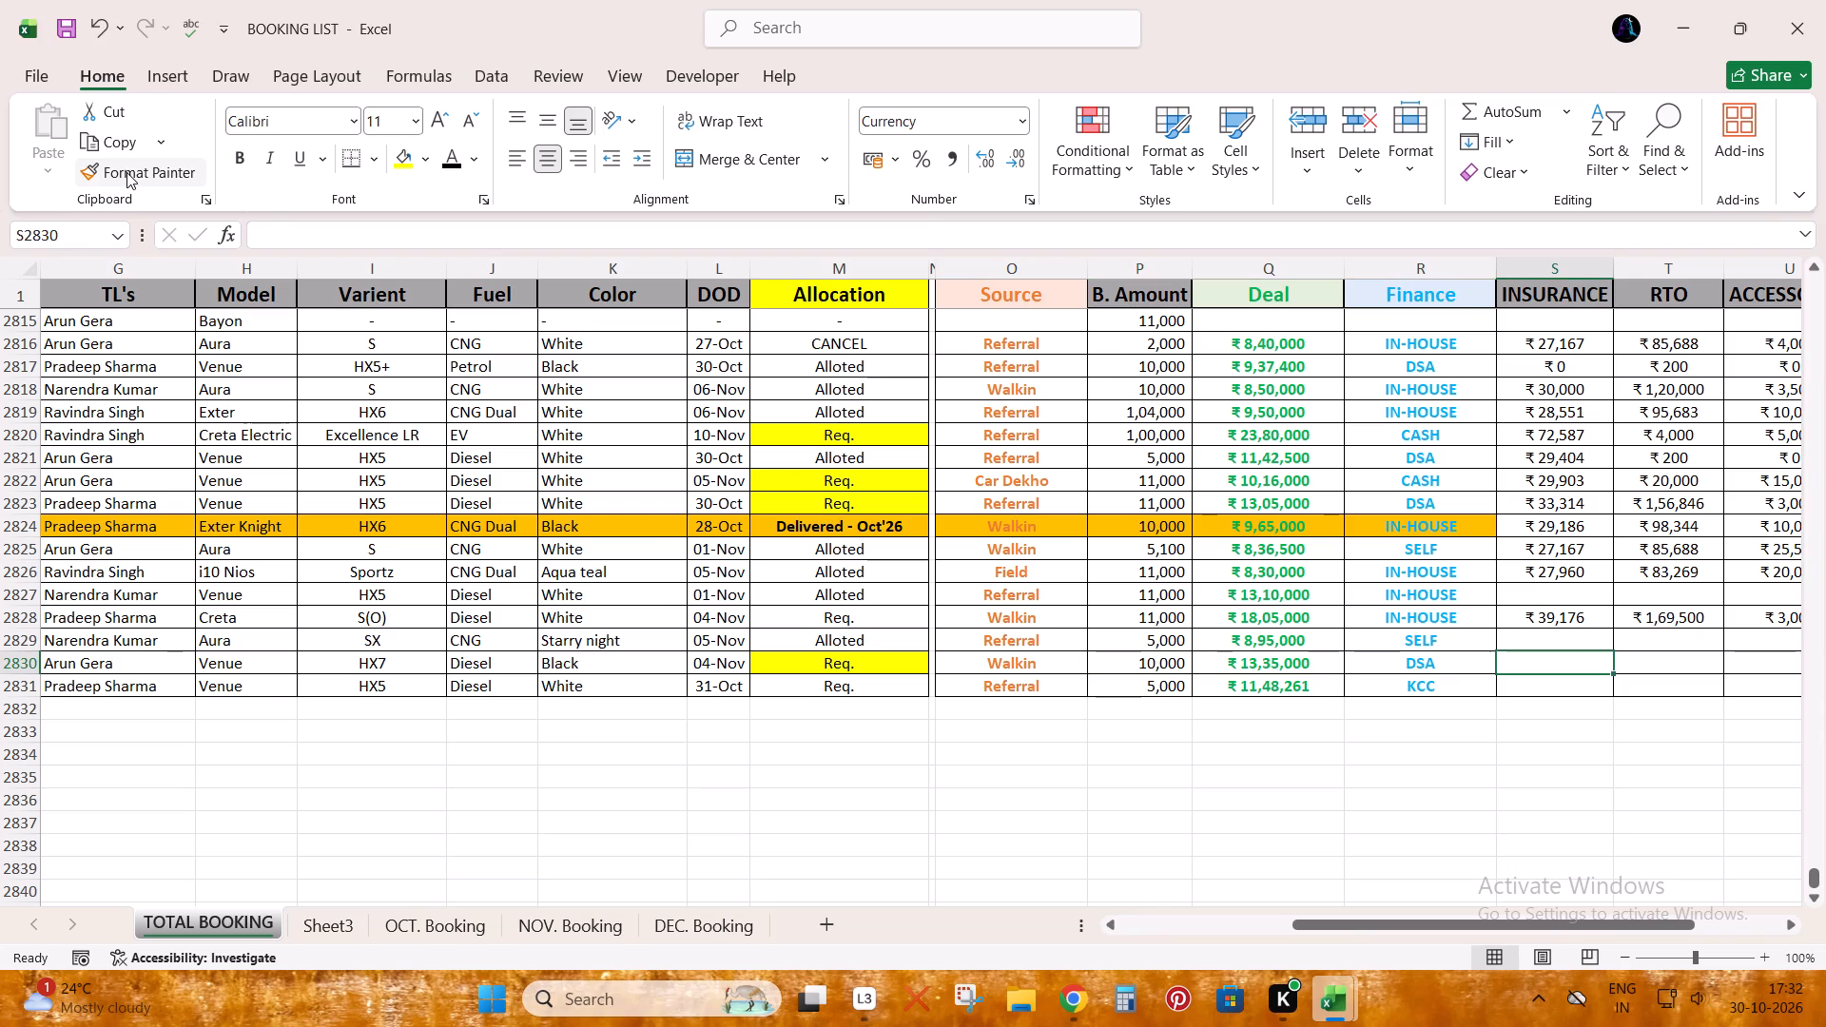
{"action": "key", "text": "Left"}
{"action": "key", "text": "Left"}
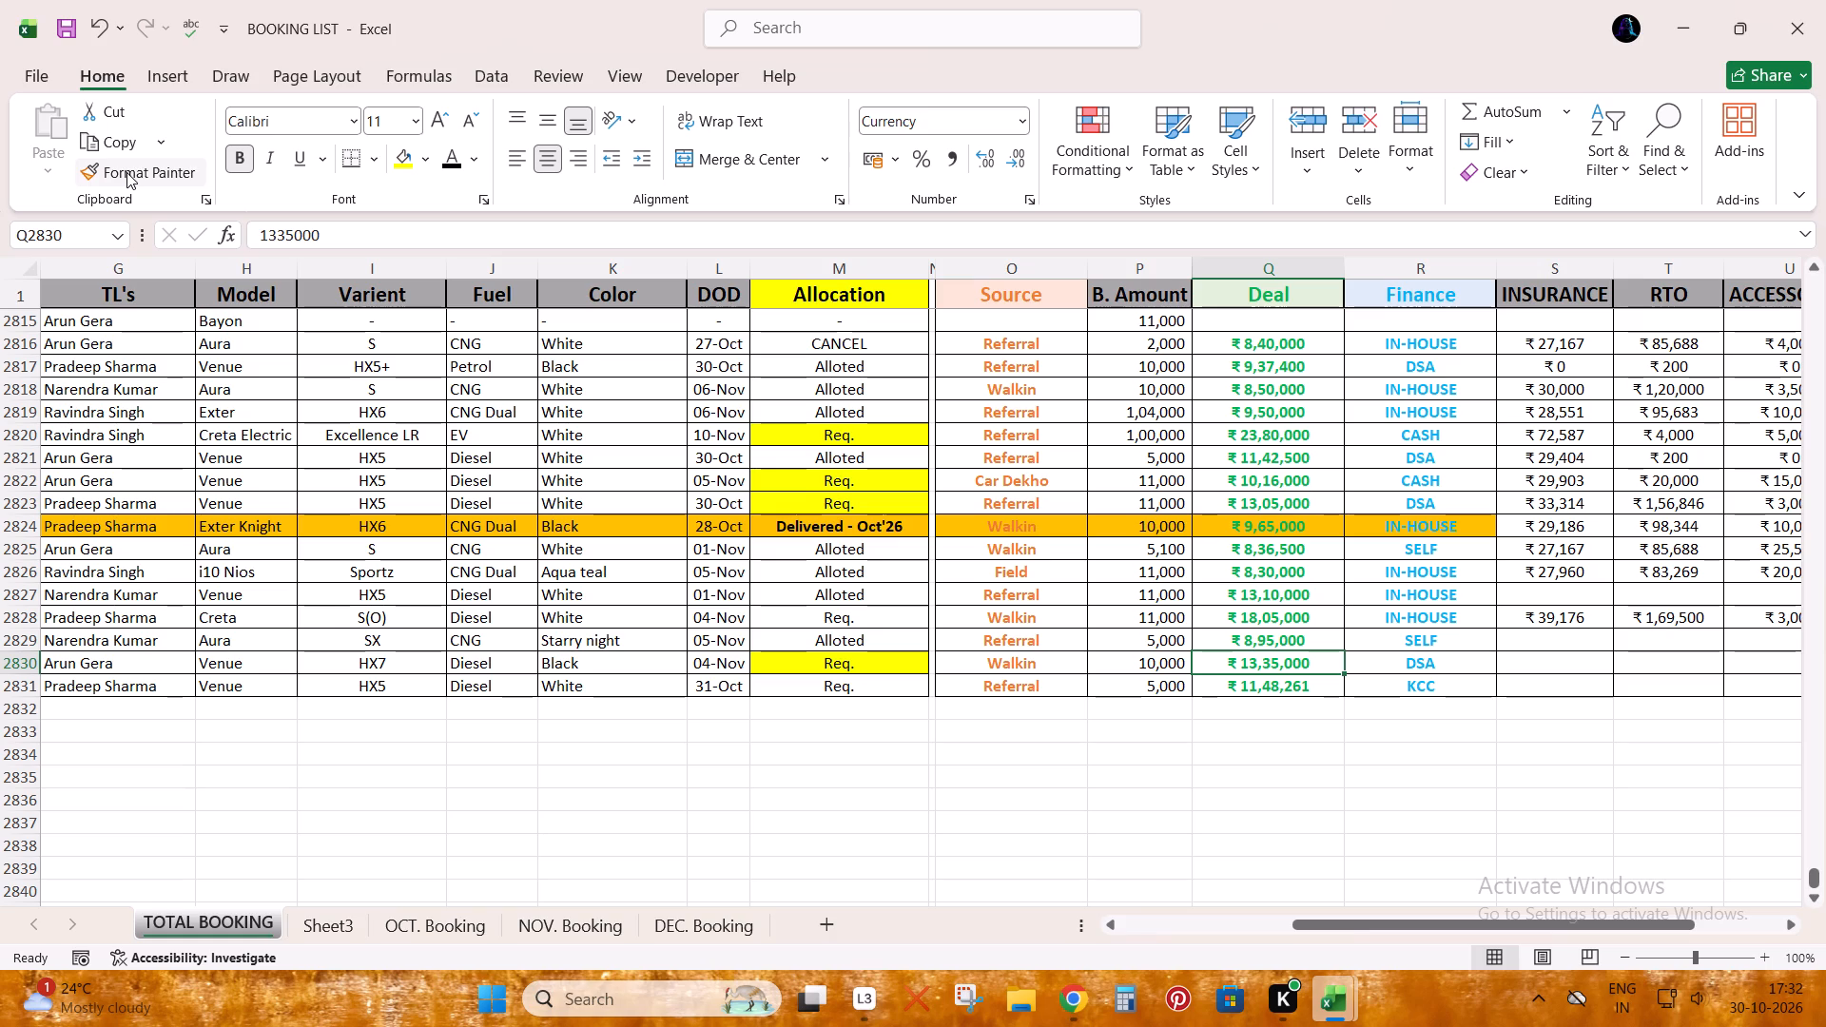
{"action": "key", "text": "Right"}
{"action": "key", "text": "Right"}
{"action": "key", "text": "Left"}
{"action": "key", "text": "Right"}
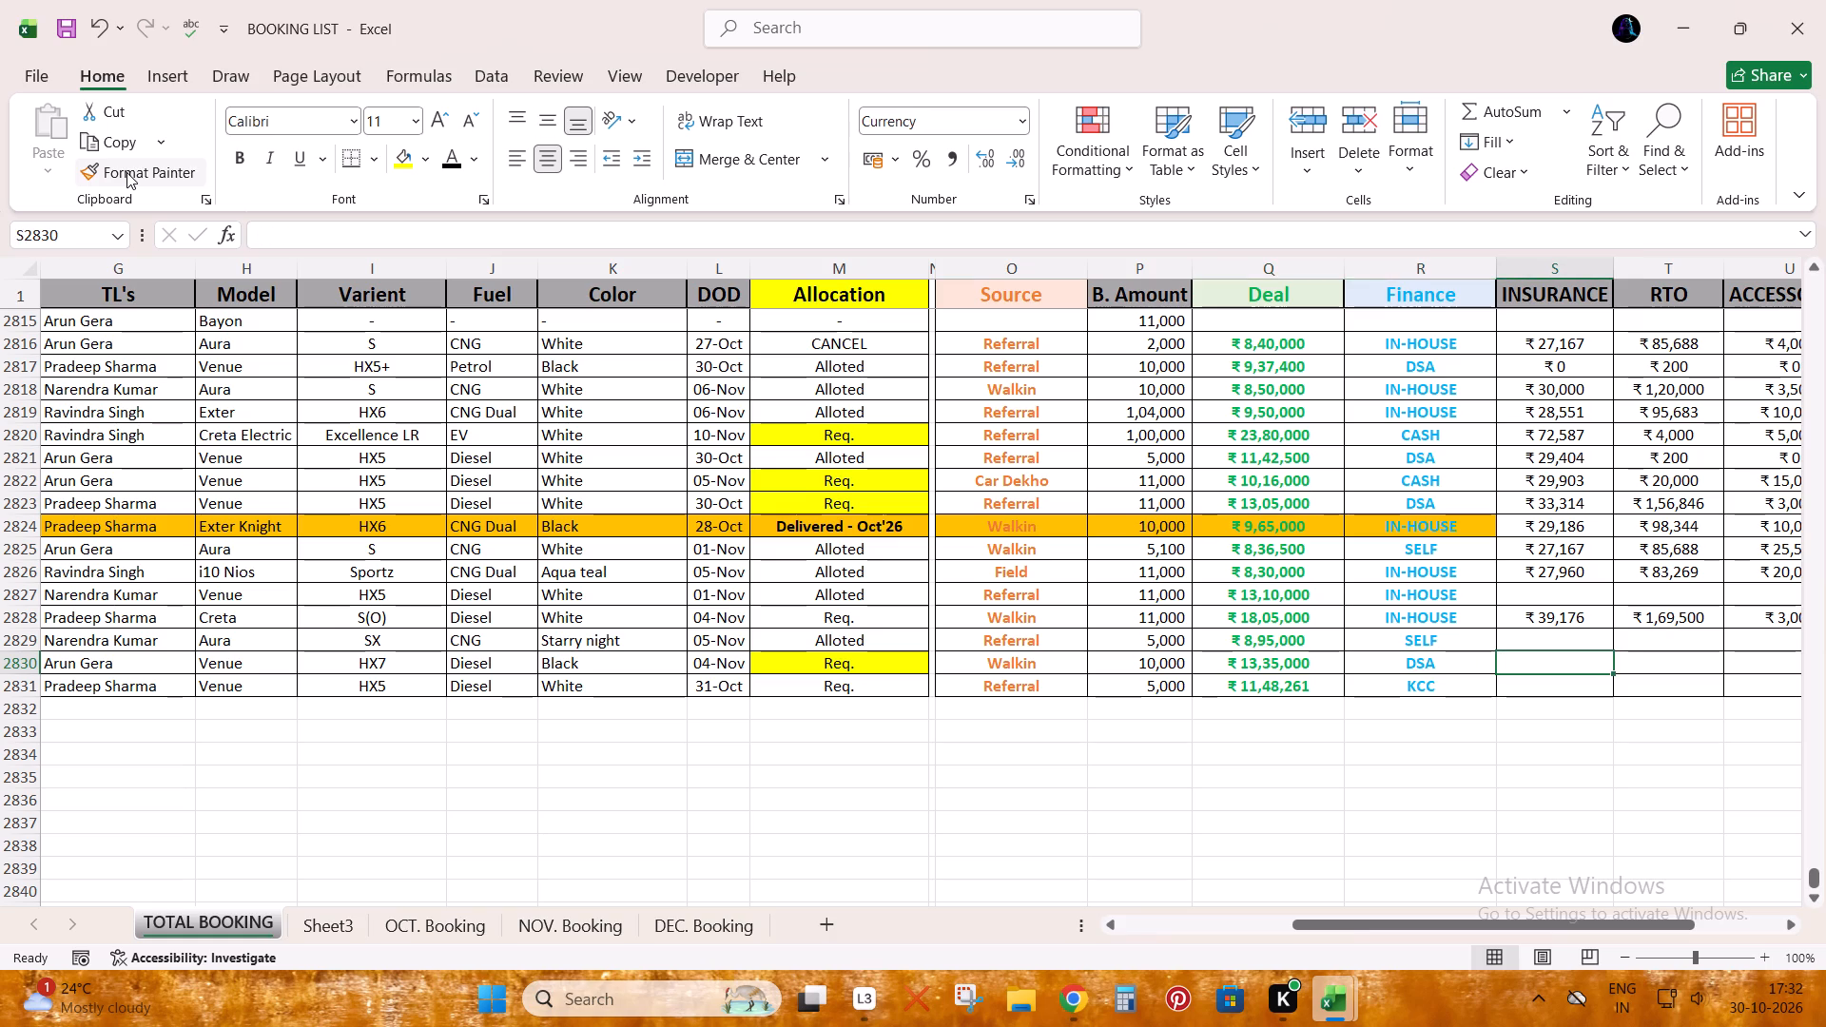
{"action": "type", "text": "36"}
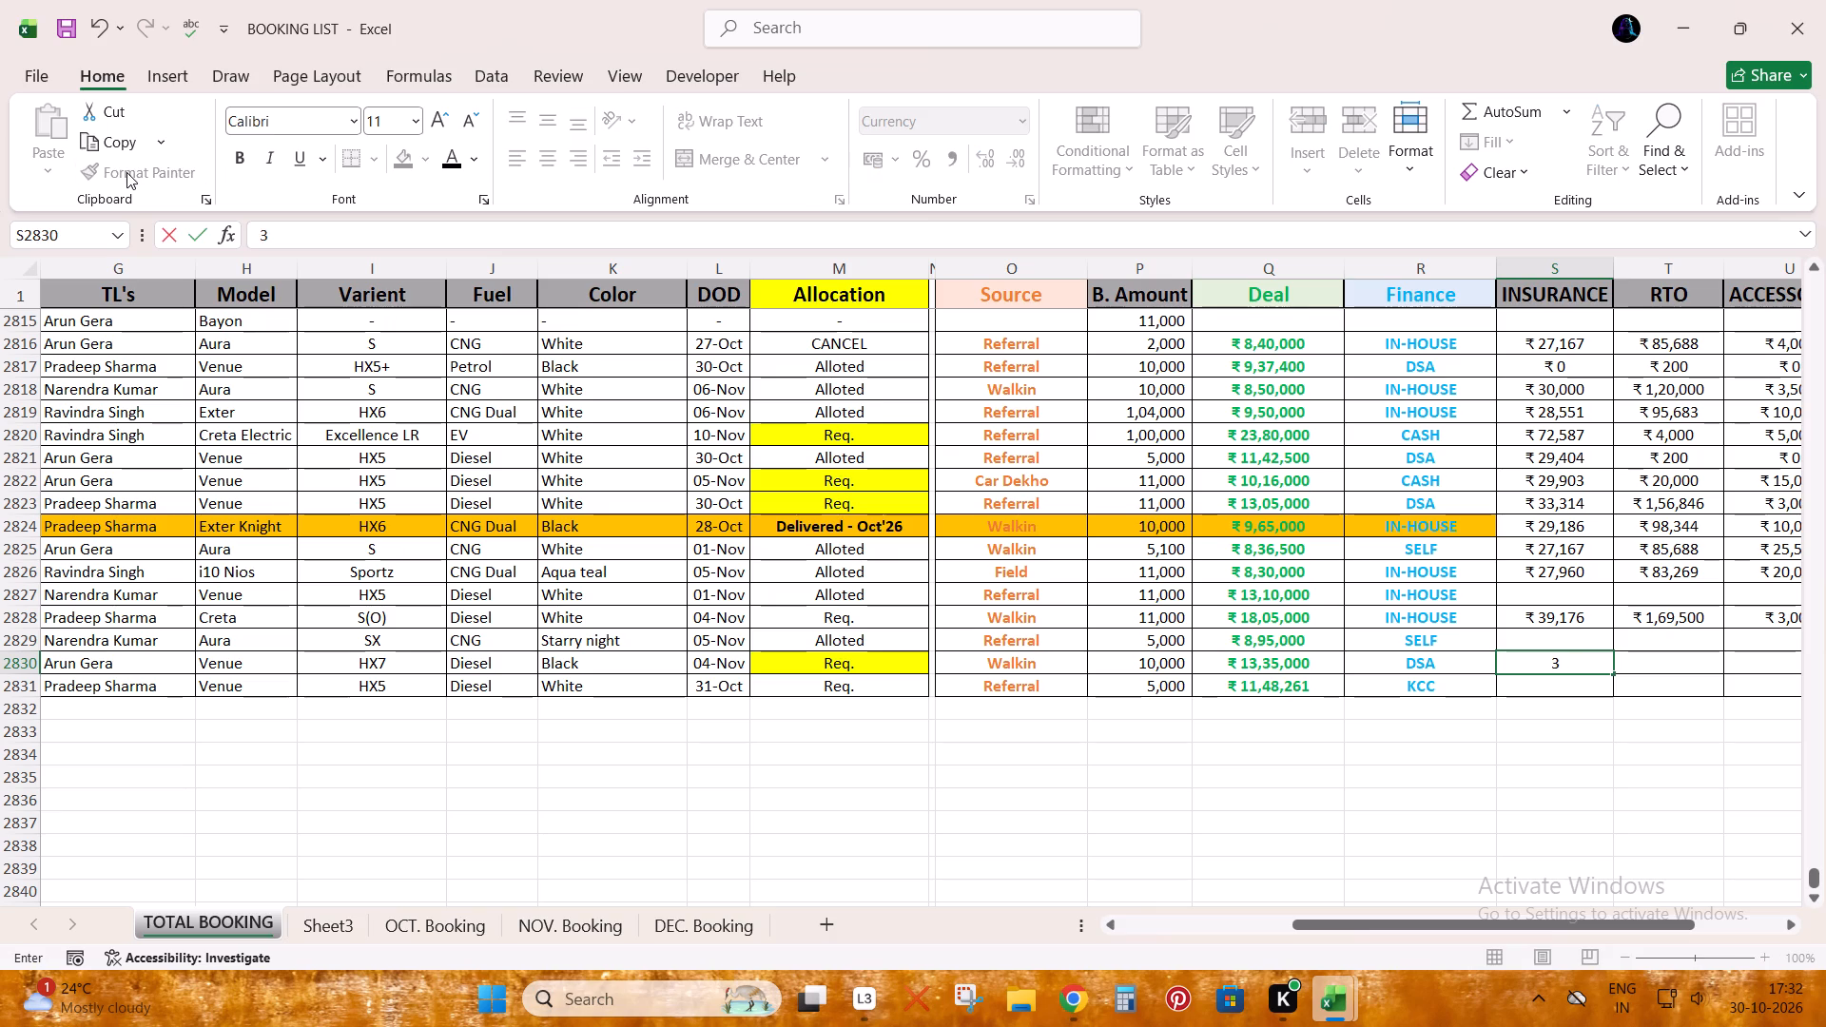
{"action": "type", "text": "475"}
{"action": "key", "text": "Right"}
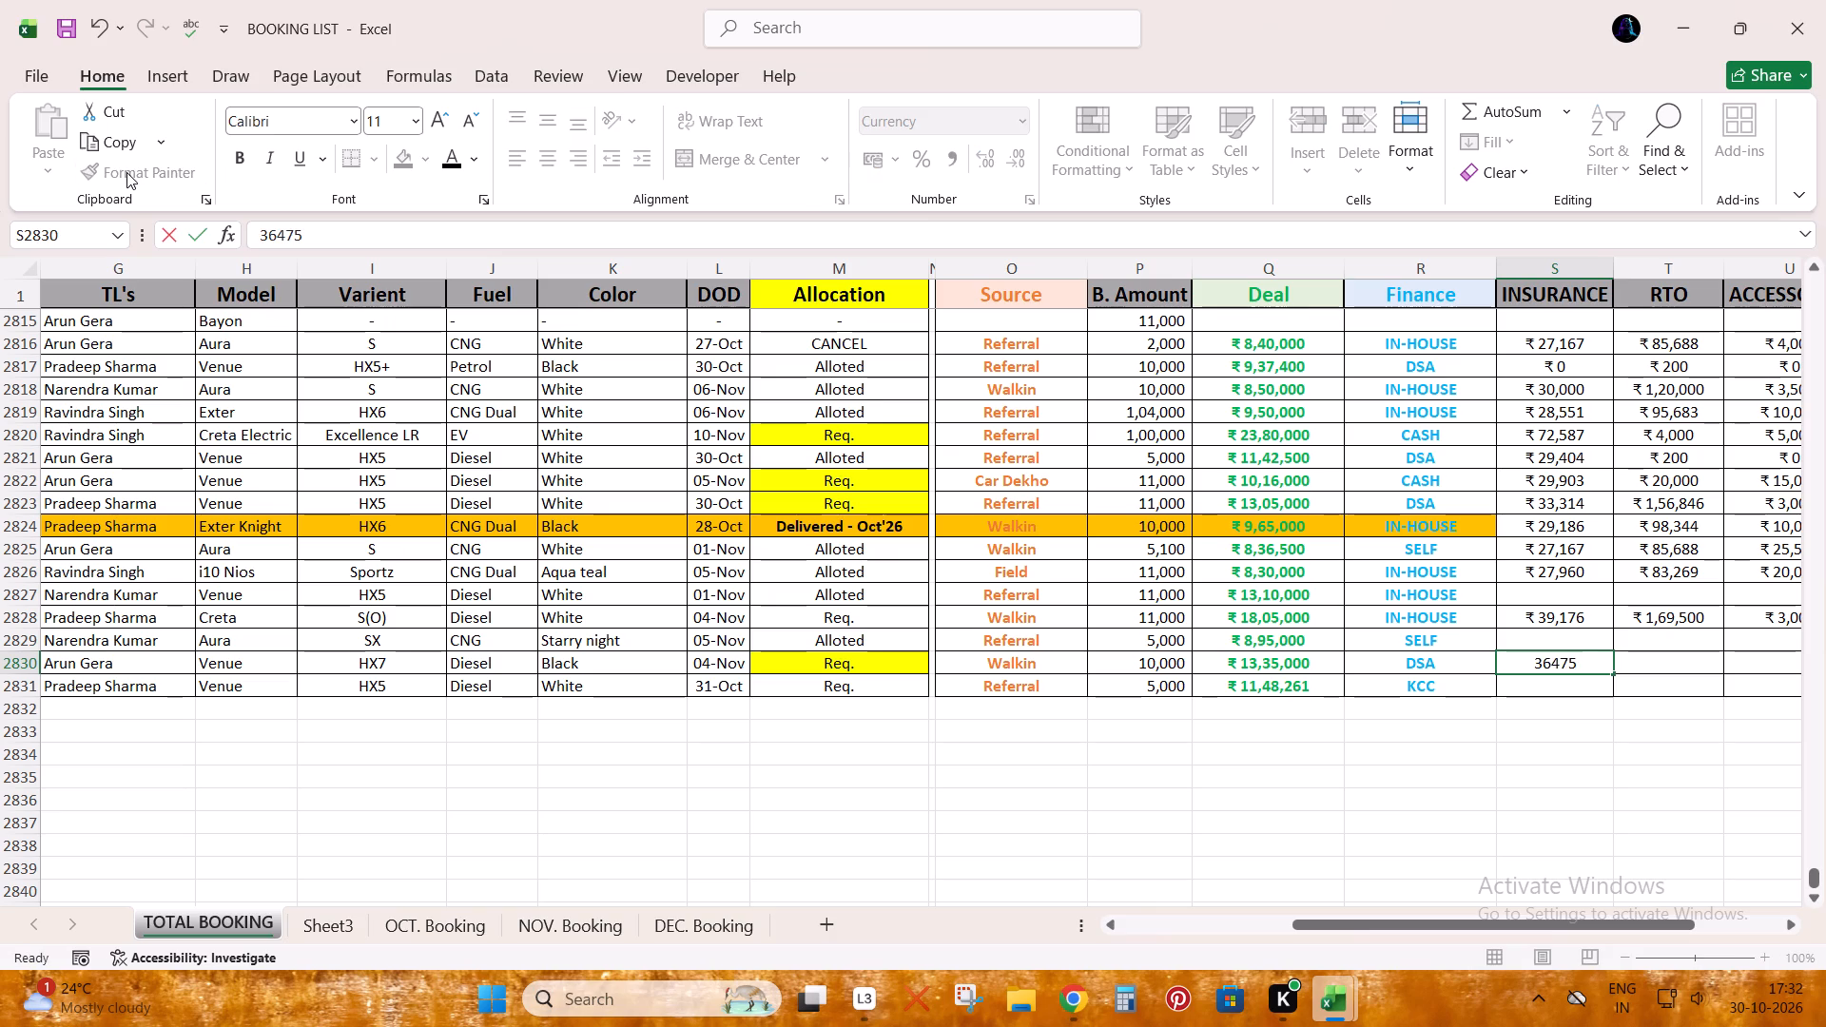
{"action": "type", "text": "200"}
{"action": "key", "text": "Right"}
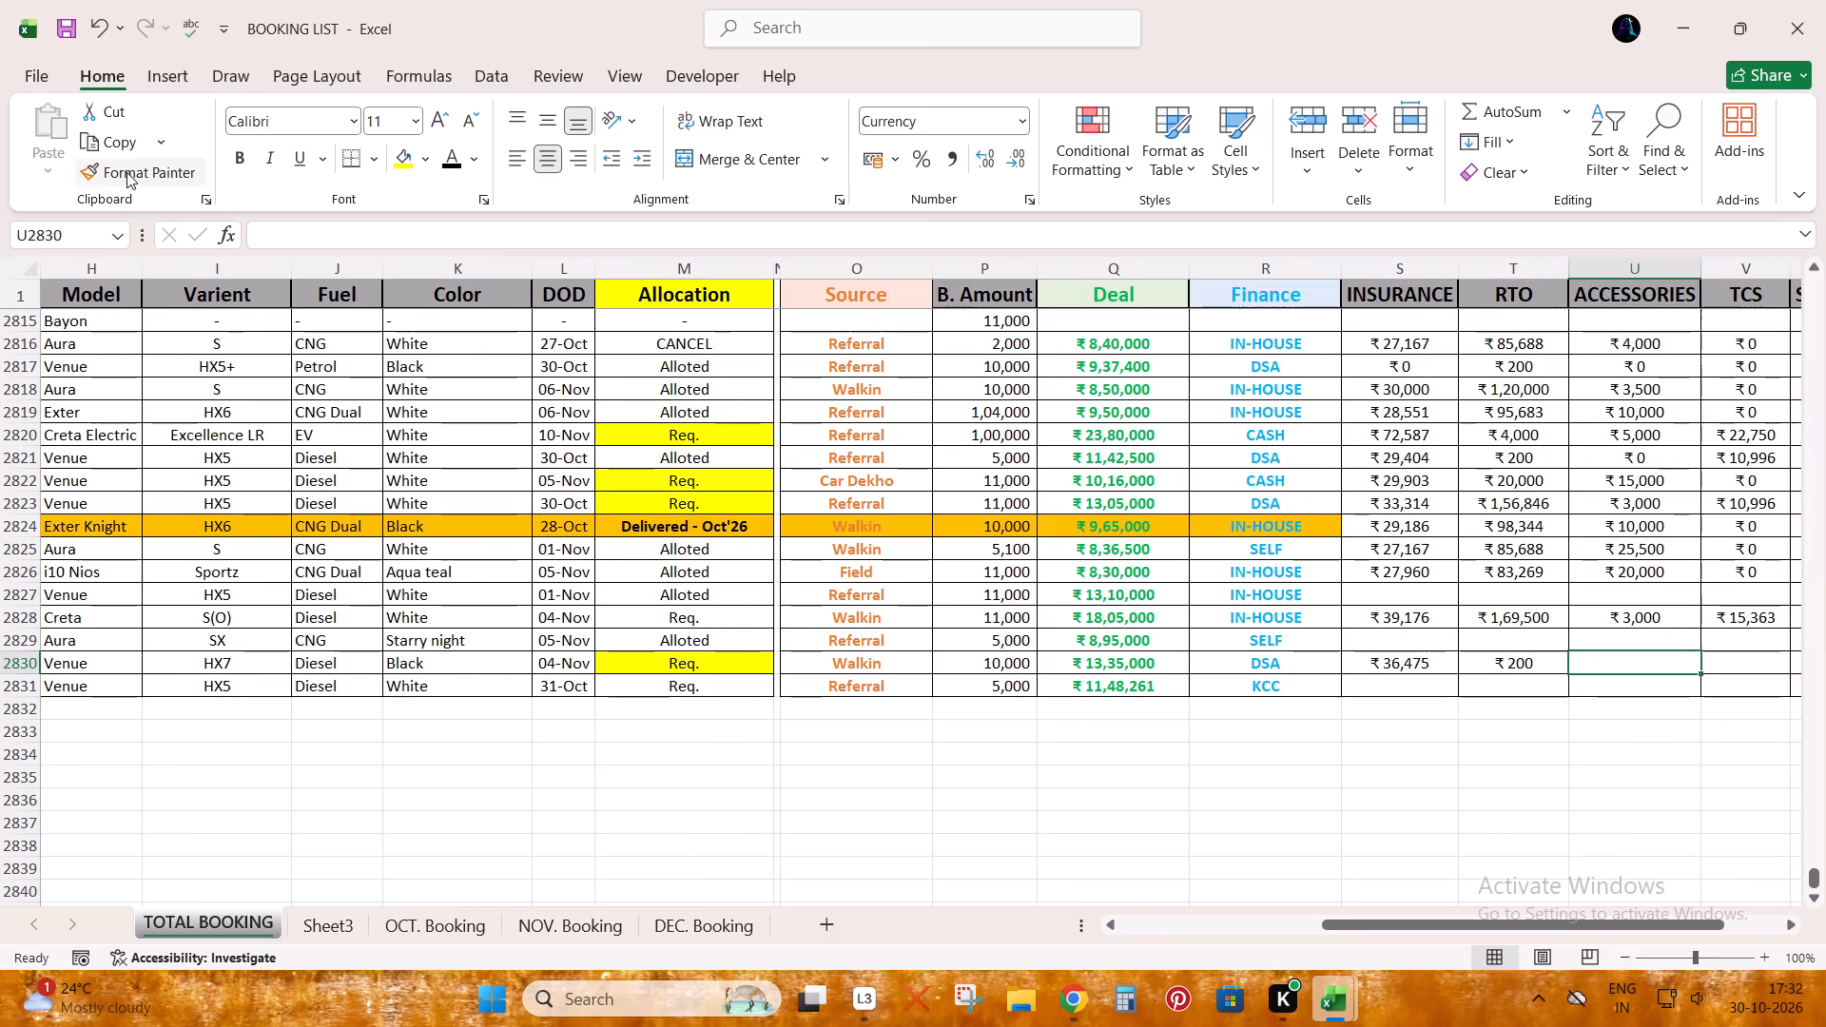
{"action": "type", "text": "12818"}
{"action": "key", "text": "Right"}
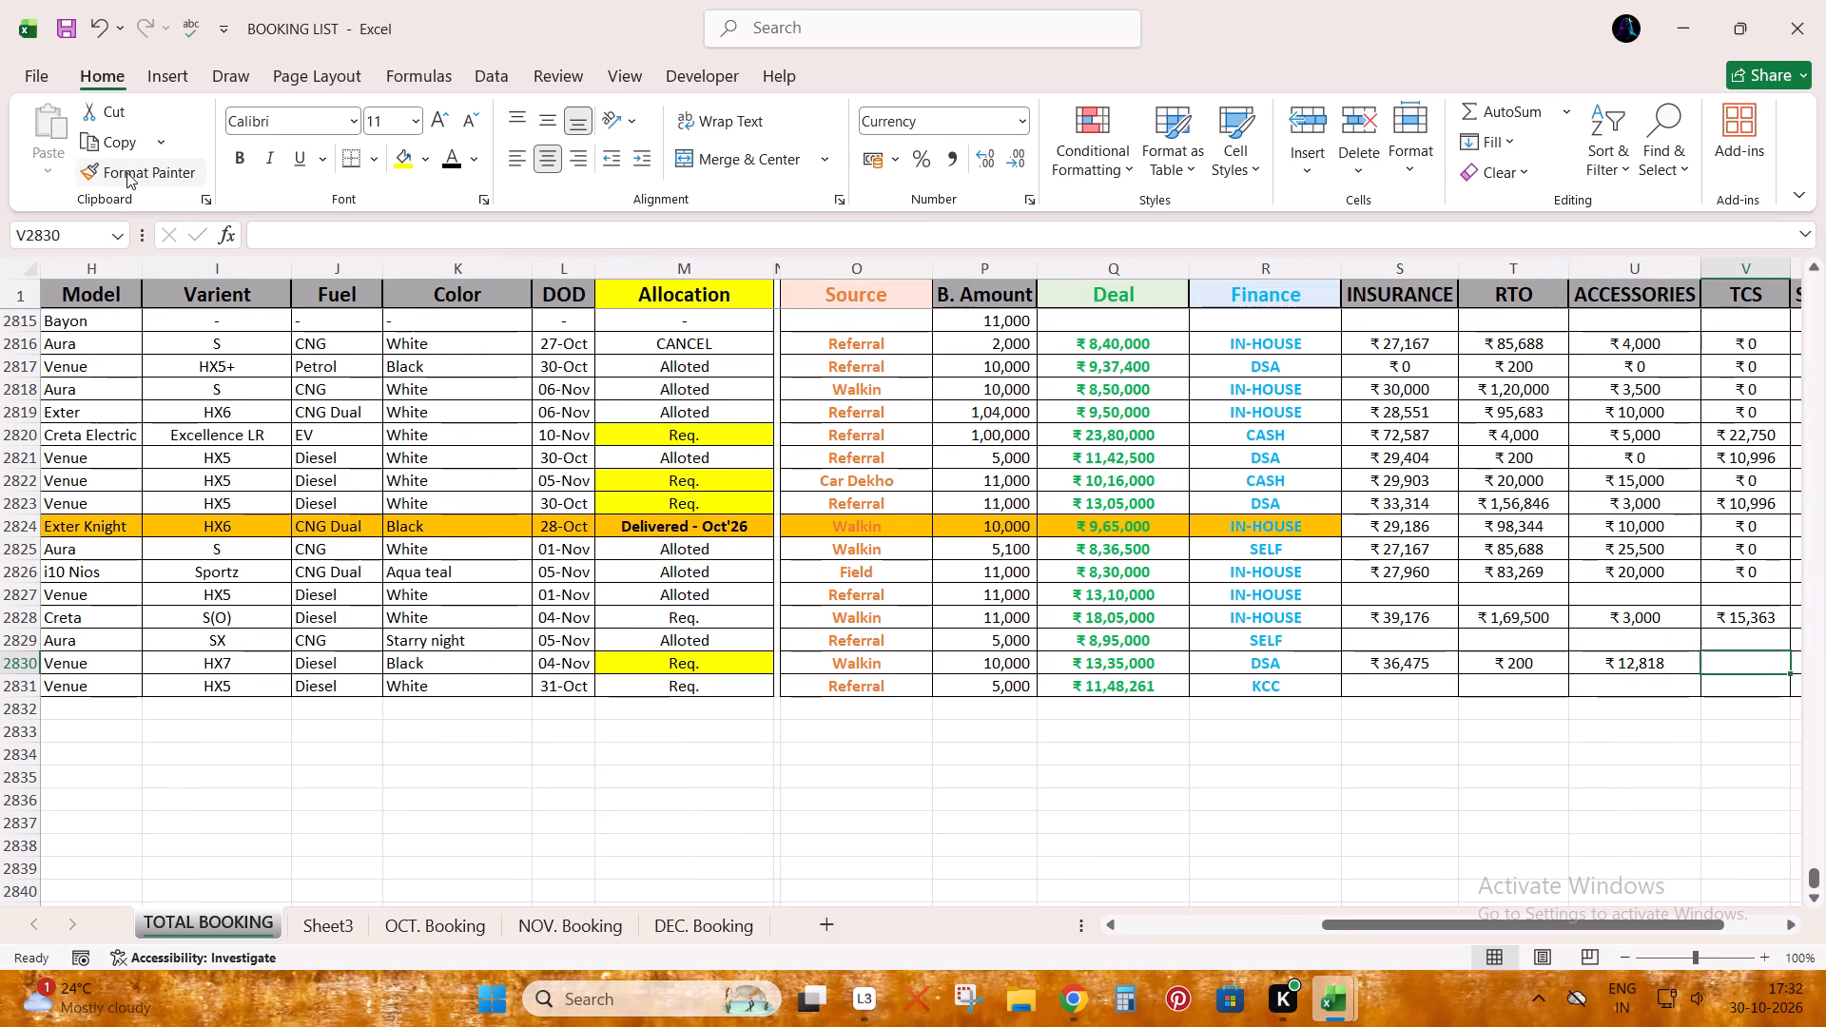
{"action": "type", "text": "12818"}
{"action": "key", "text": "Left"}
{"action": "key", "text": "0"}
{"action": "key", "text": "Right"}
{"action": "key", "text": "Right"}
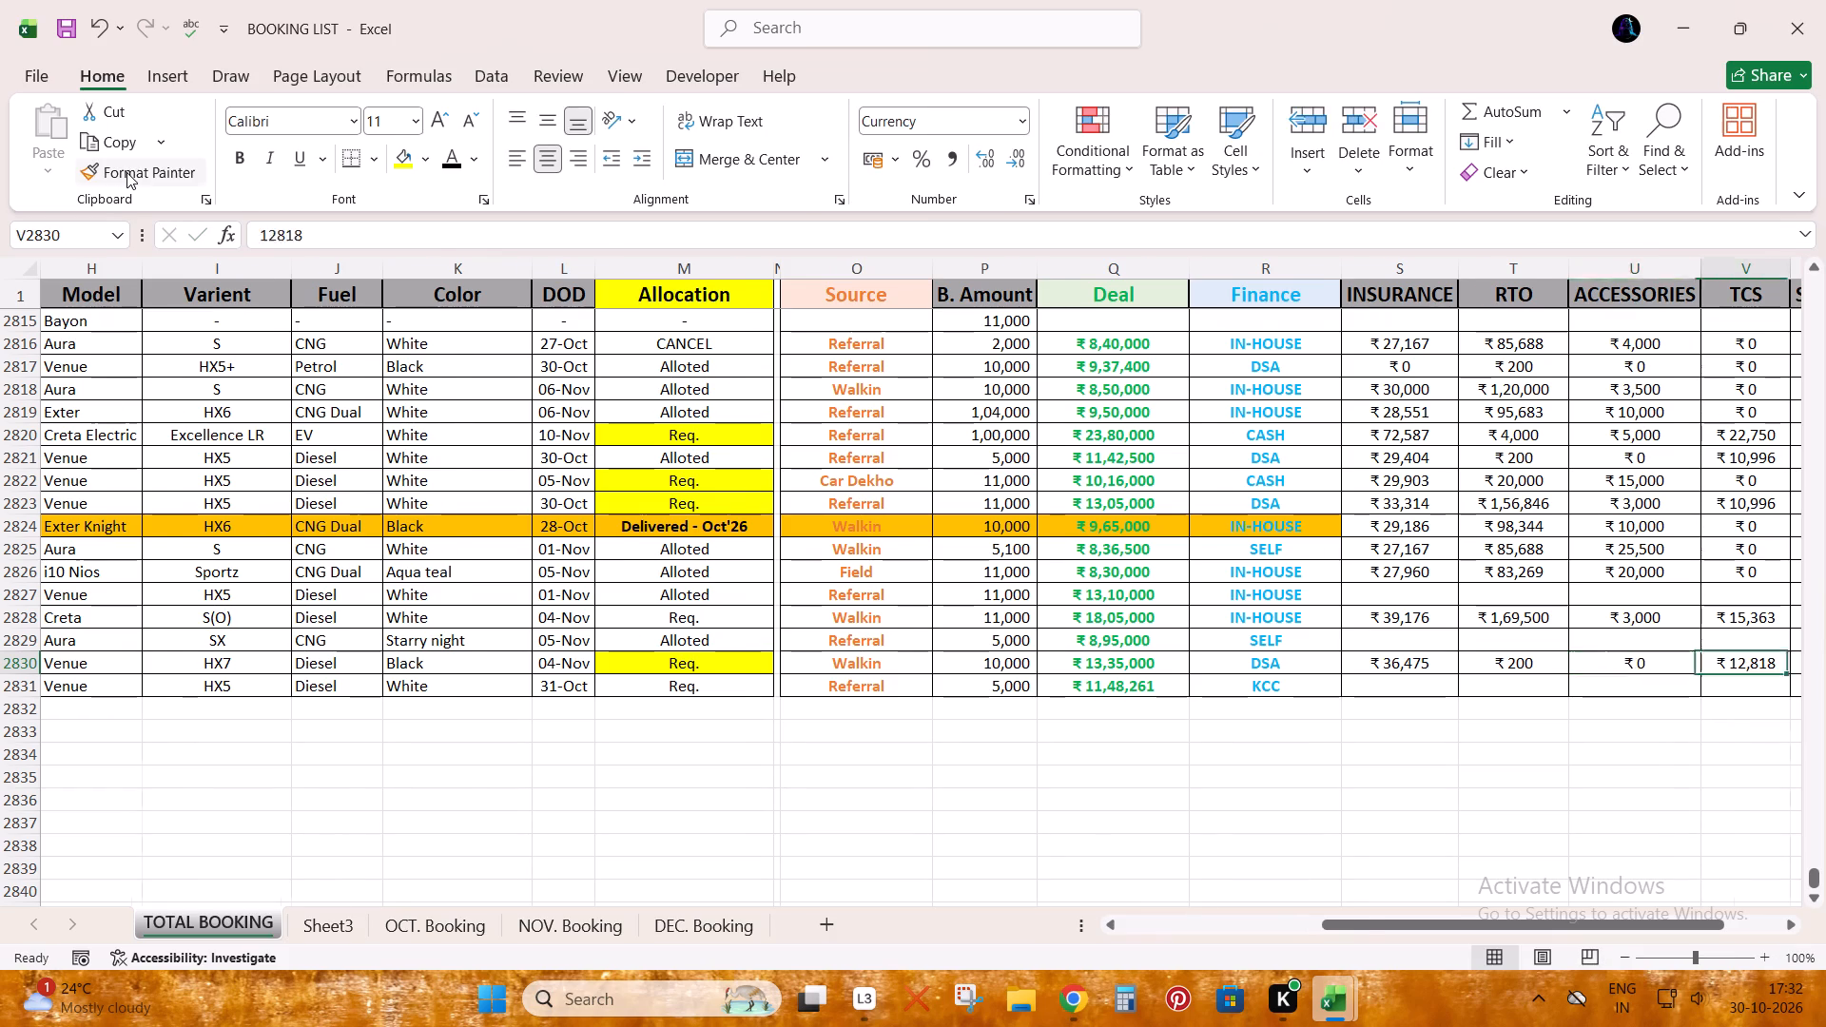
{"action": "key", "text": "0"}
Check row 2830's cost entries against its finance type, deal value and booking amount.
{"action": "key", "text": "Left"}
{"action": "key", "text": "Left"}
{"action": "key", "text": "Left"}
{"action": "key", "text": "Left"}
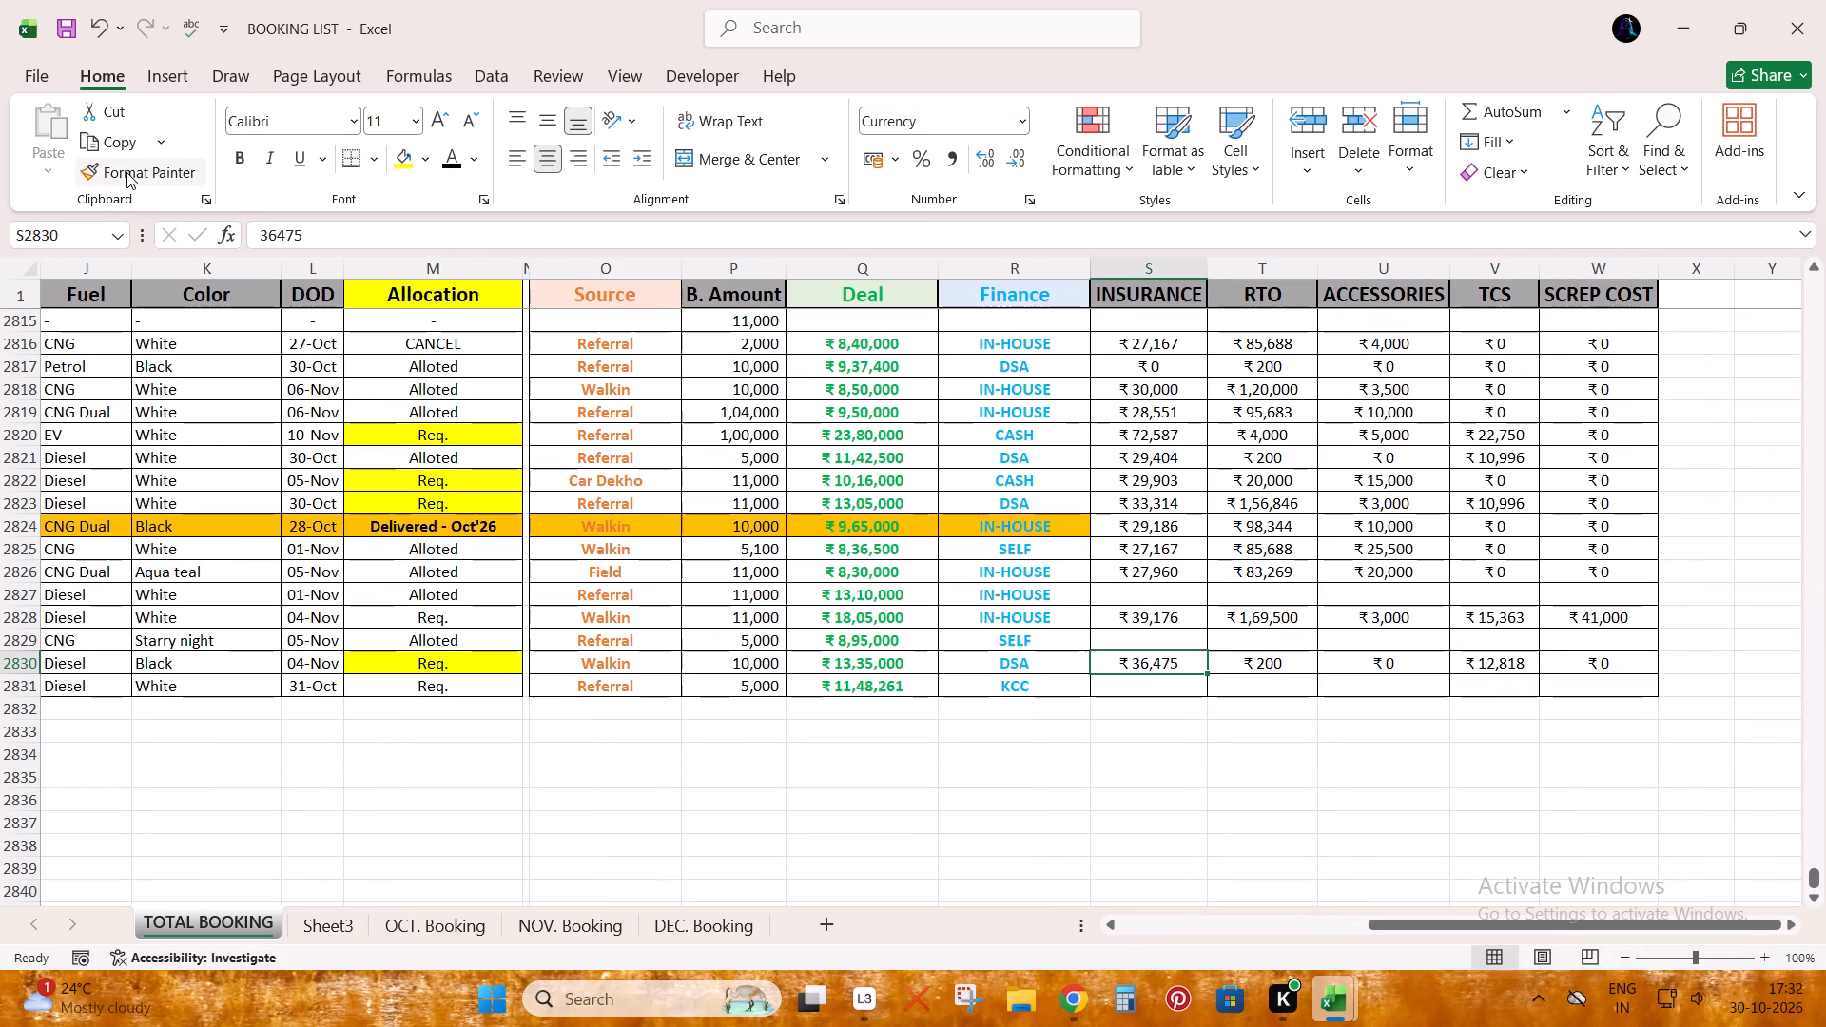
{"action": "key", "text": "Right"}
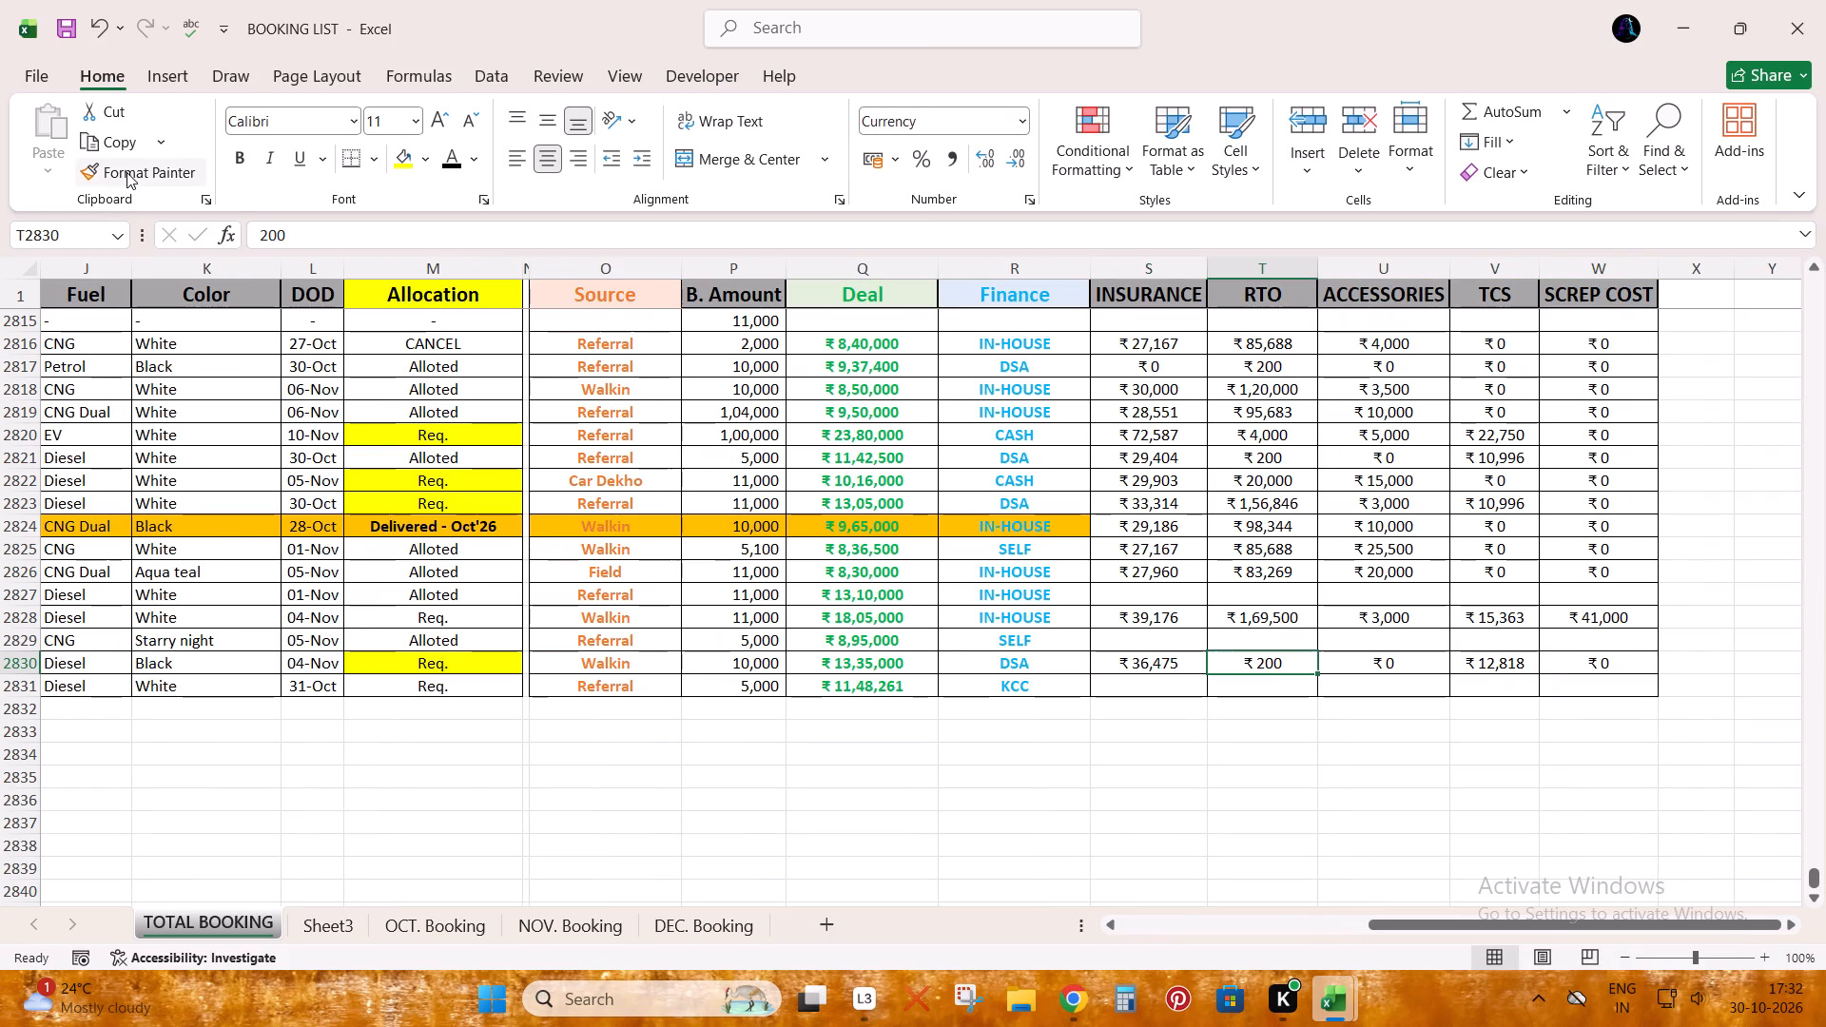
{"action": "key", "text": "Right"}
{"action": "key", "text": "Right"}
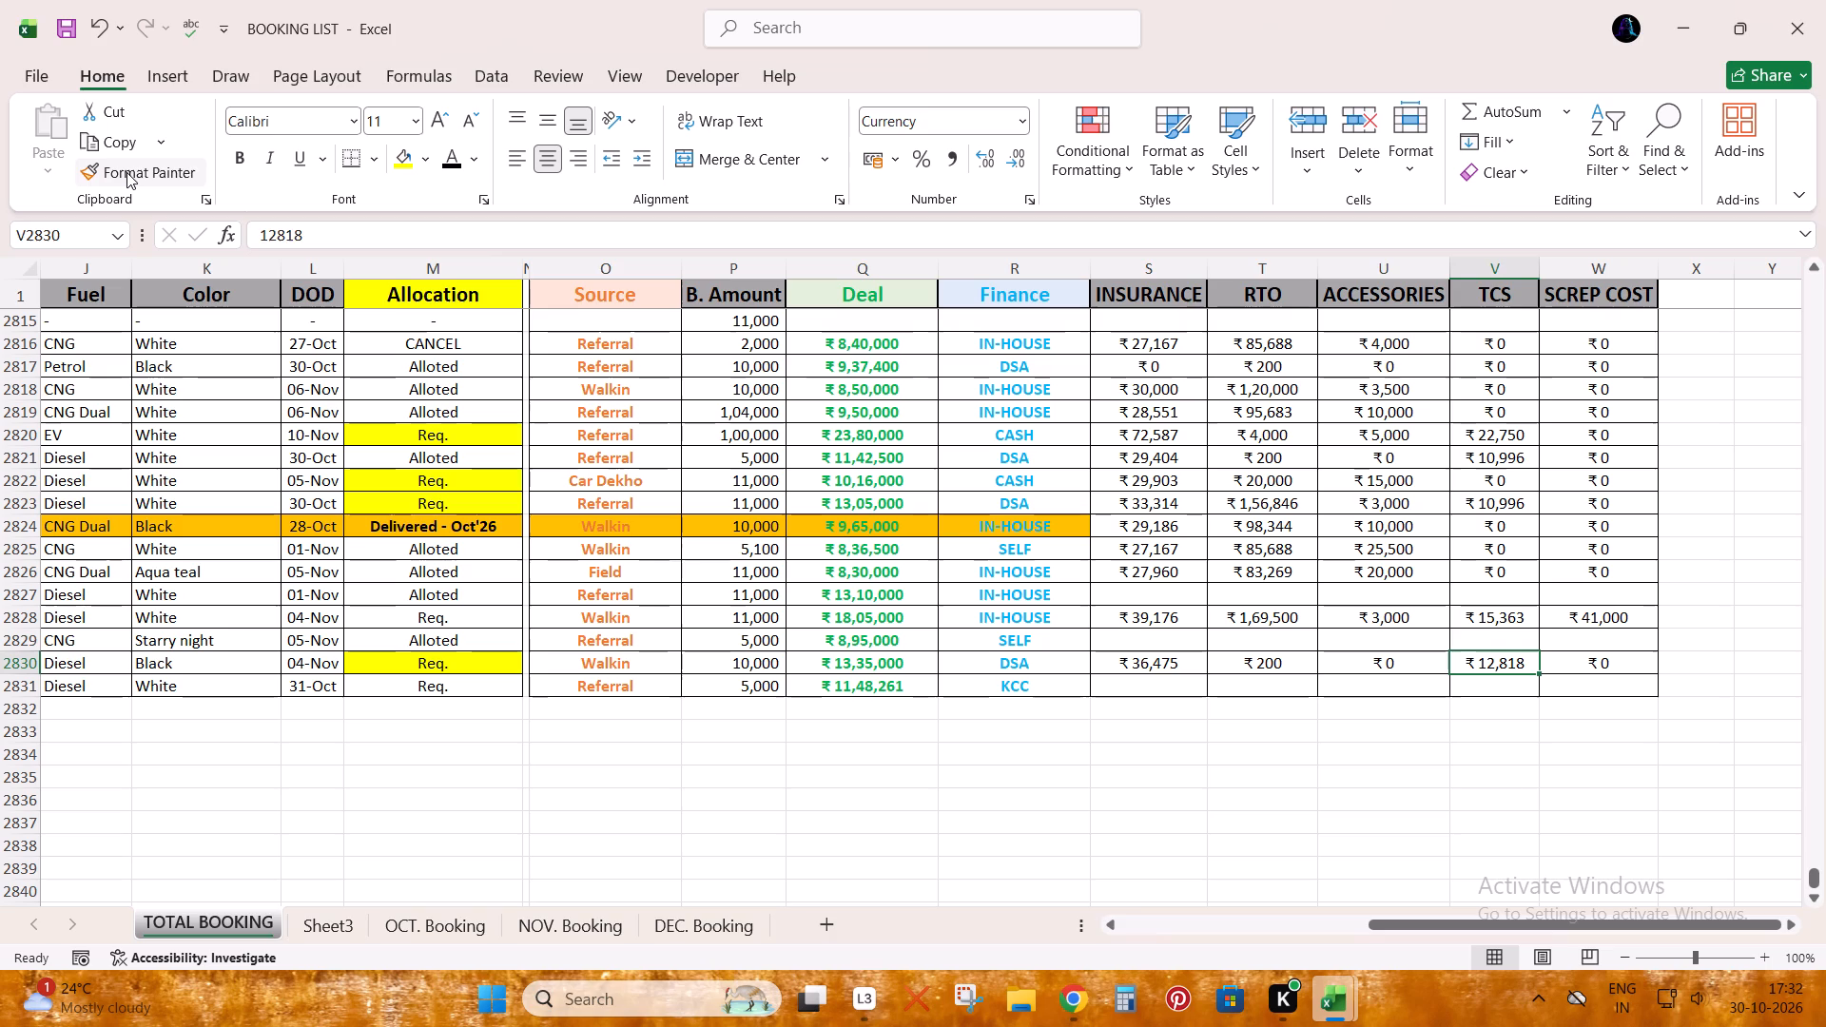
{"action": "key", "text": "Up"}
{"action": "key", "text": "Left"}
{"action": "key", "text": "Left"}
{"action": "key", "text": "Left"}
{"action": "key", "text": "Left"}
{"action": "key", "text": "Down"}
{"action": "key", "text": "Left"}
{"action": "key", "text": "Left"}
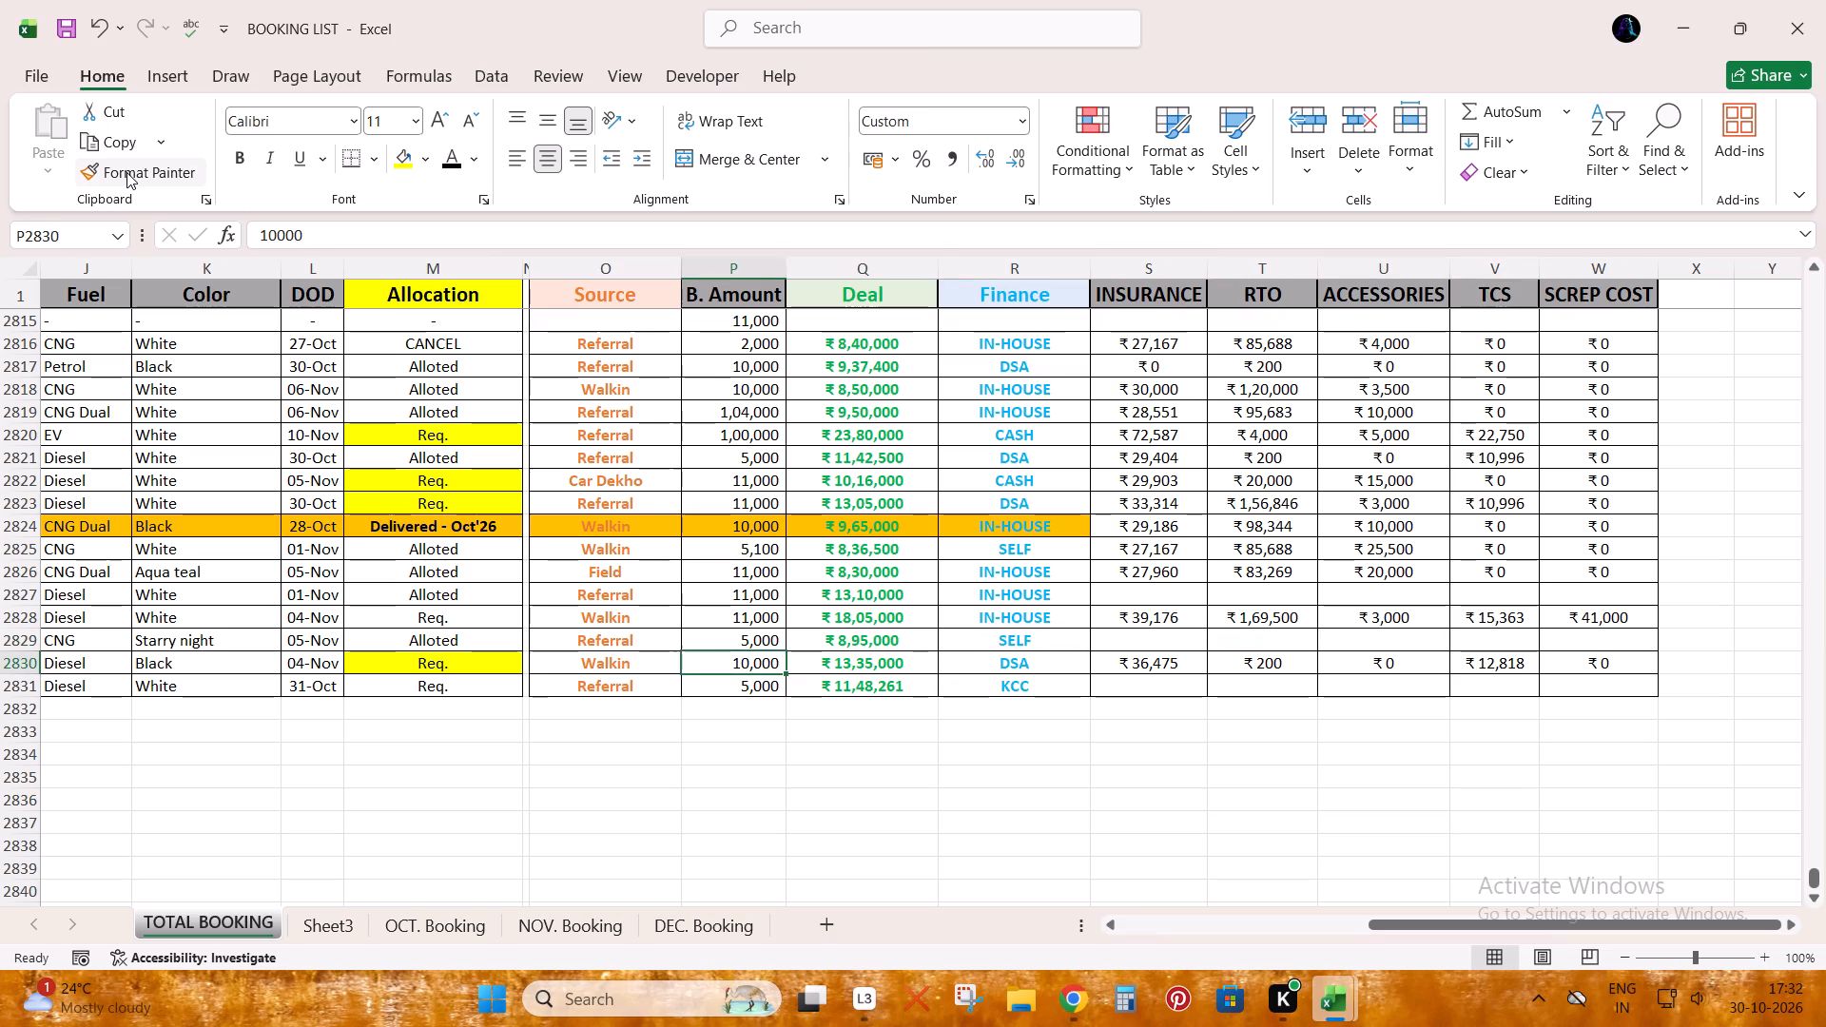
Set the deal value of the Venue HX7 booking in row 2830 to 1333593.
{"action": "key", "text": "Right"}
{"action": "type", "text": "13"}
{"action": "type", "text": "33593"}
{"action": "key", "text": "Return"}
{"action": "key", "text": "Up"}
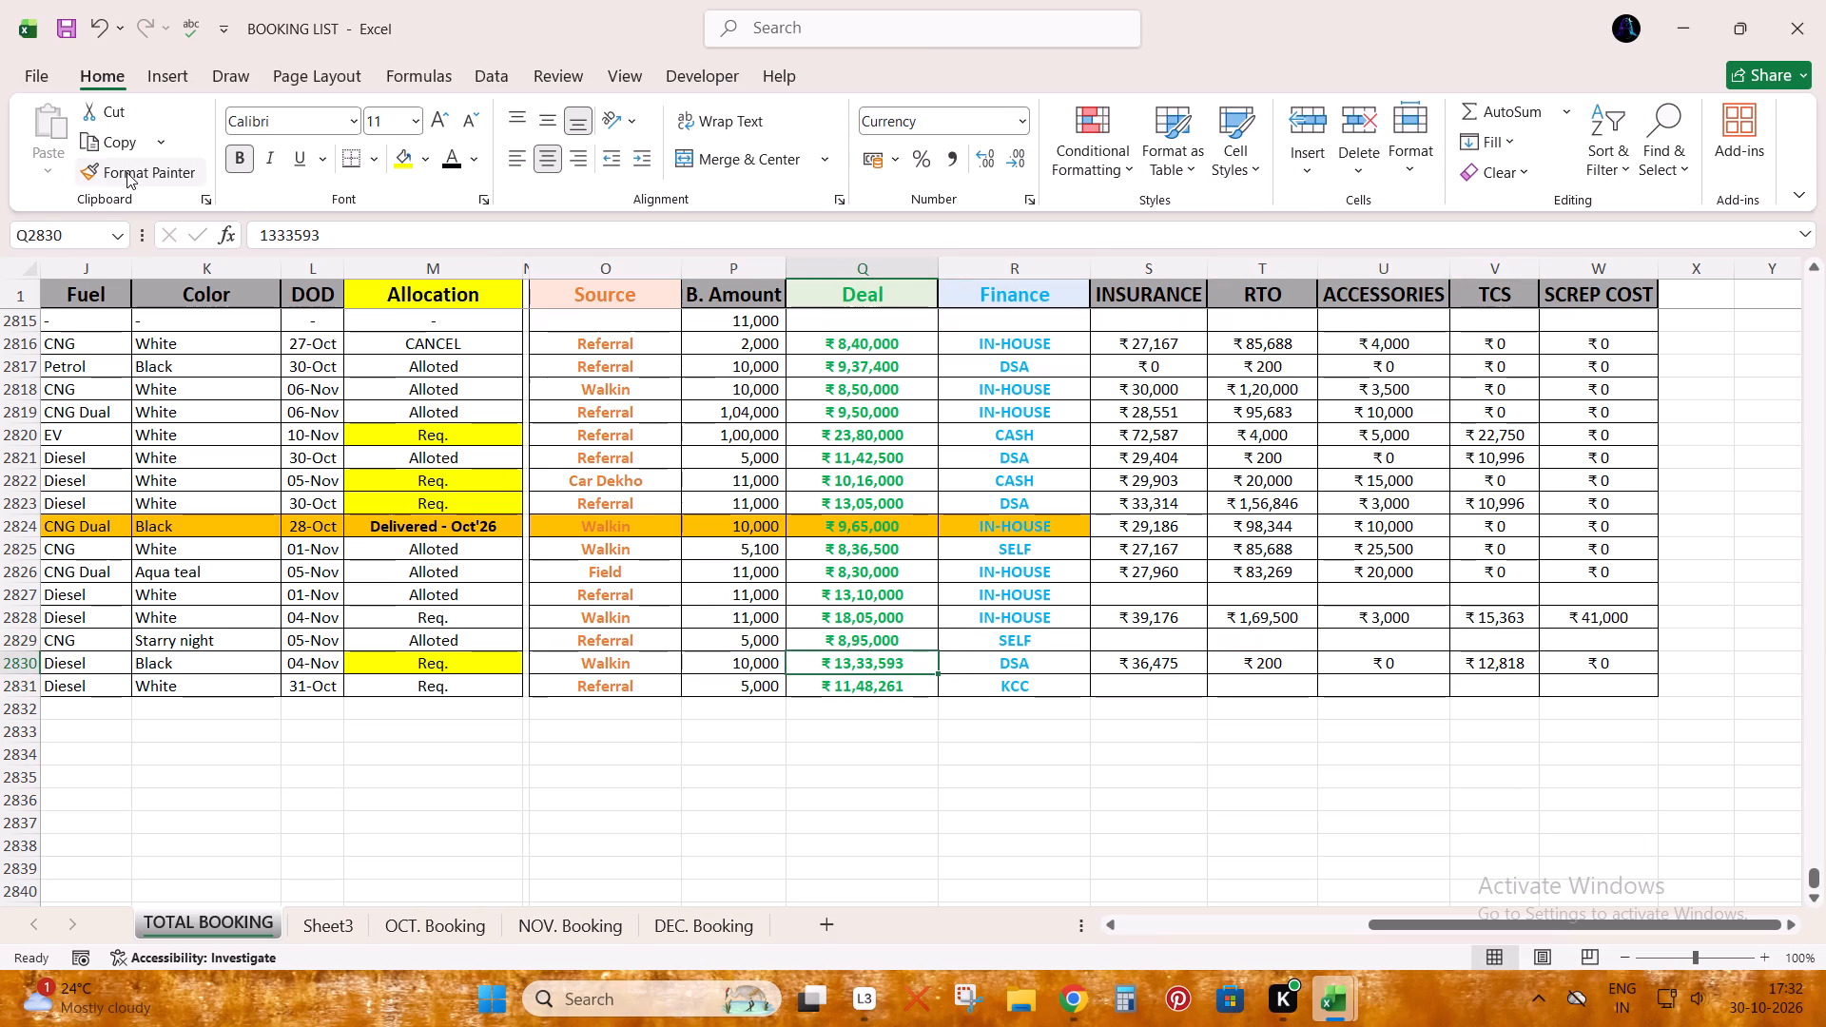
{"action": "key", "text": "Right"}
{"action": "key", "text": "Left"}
Review the Venue HX7 booking in row 2830 back to its customer name.
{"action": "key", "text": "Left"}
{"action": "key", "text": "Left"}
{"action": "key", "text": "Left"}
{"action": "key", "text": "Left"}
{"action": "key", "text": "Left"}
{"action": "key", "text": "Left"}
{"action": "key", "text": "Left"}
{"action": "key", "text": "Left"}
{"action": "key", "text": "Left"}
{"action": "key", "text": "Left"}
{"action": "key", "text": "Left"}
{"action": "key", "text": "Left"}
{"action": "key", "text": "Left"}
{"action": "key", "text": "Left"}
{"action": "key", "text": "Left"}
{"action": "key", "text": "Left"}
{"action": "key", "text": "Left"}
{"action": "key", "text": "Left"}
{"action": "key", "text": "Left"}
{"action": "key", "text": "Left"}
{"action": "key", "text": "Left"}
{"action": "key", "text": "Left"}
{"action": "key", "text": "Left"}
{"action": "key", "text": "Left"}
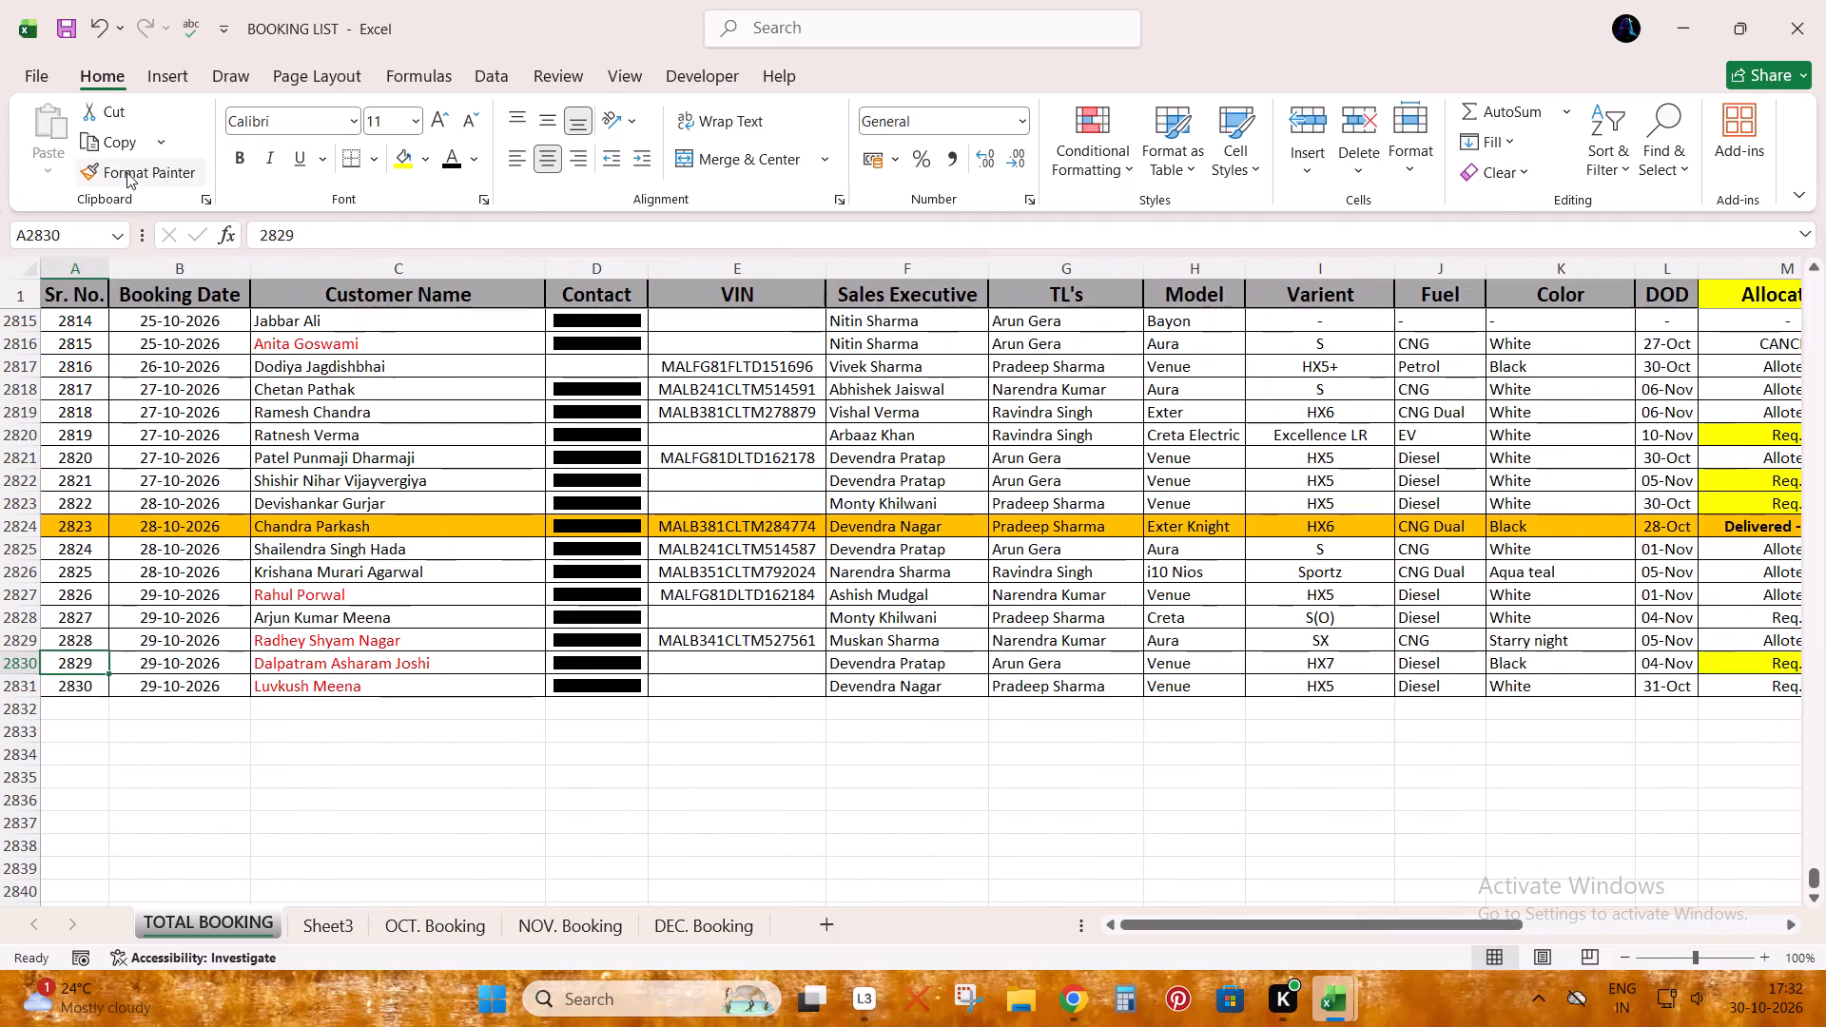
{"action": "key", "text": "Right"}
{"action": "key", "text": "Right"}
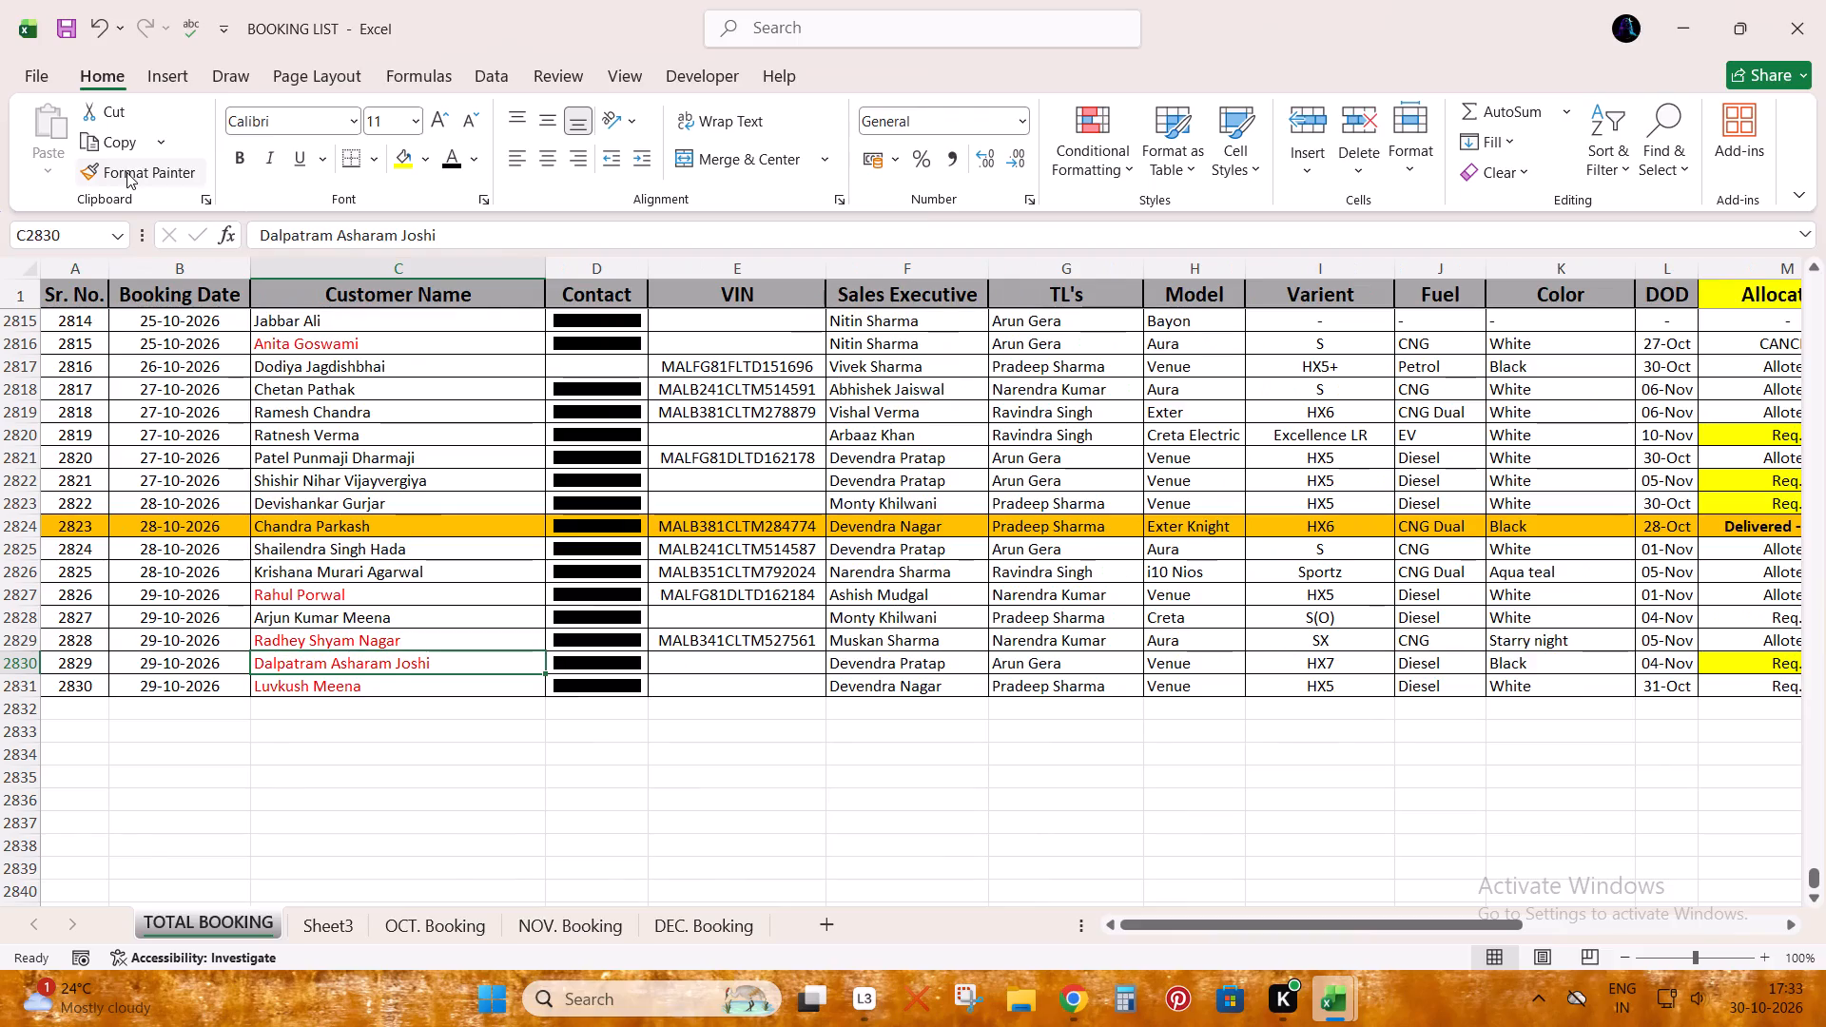
Set the deal value of the Car Dekho Venue HX5 booking in row 2822 to 1168761.
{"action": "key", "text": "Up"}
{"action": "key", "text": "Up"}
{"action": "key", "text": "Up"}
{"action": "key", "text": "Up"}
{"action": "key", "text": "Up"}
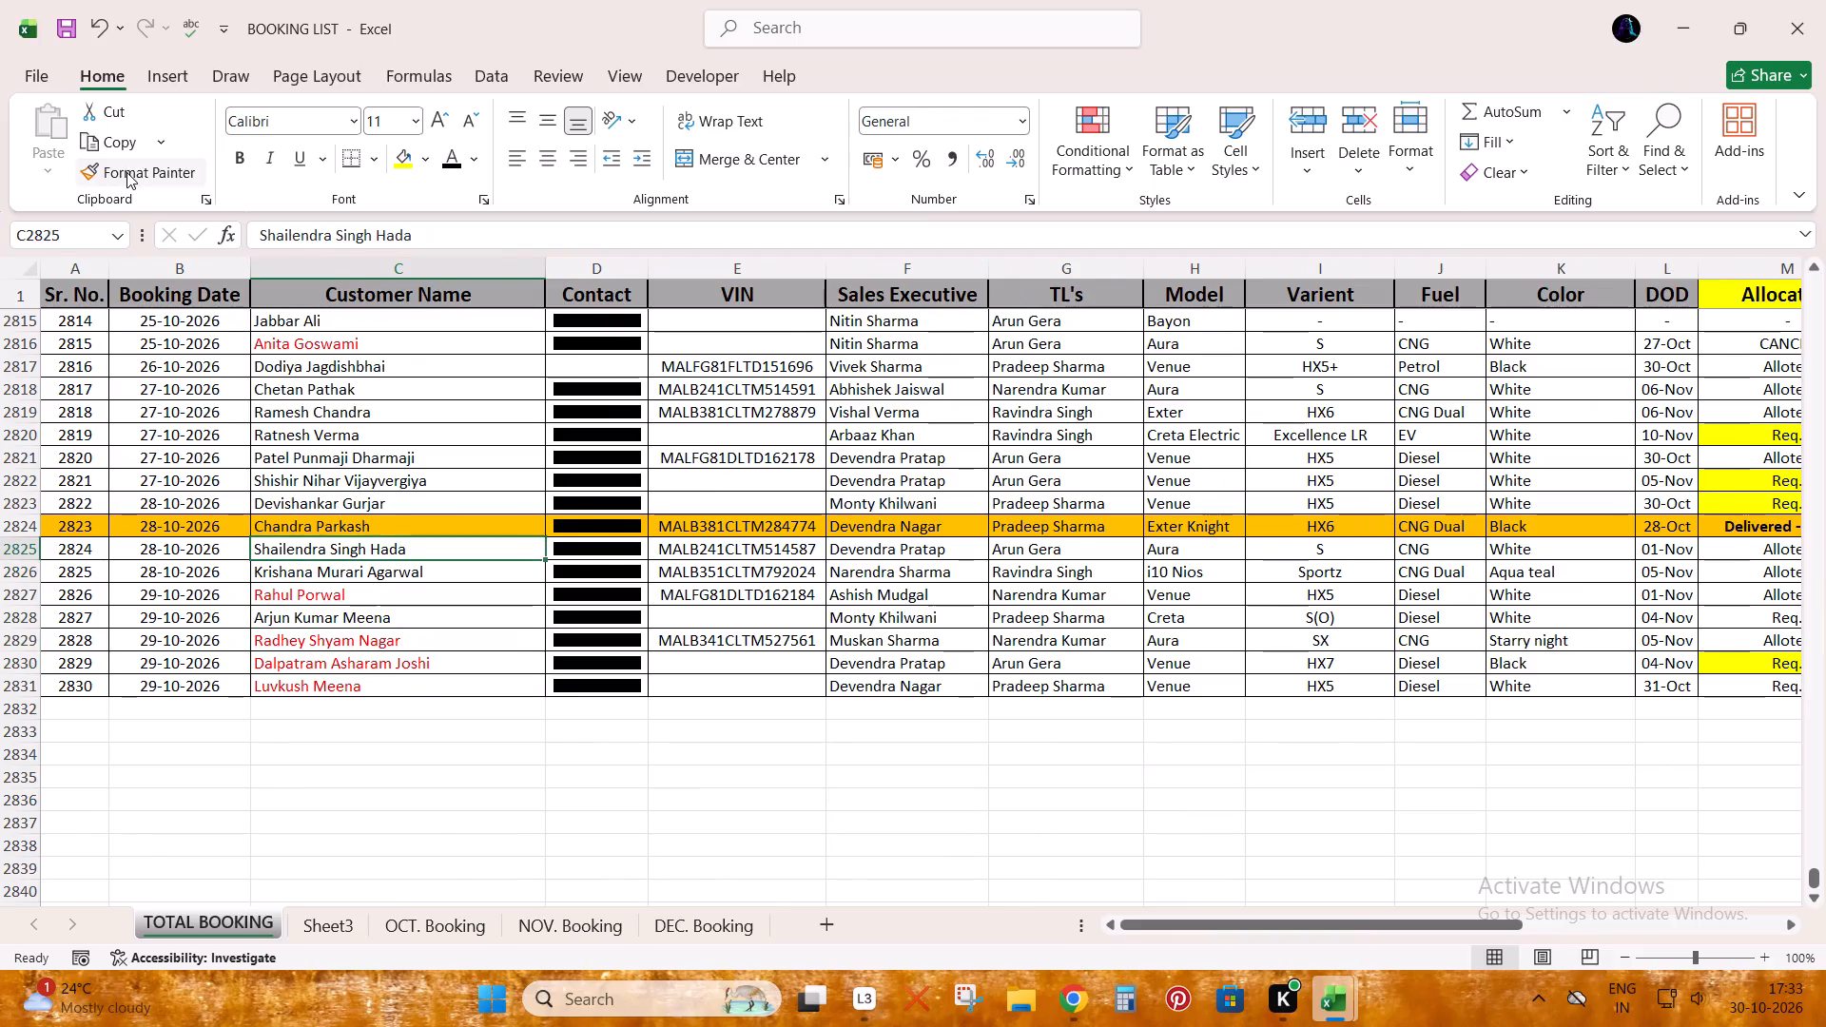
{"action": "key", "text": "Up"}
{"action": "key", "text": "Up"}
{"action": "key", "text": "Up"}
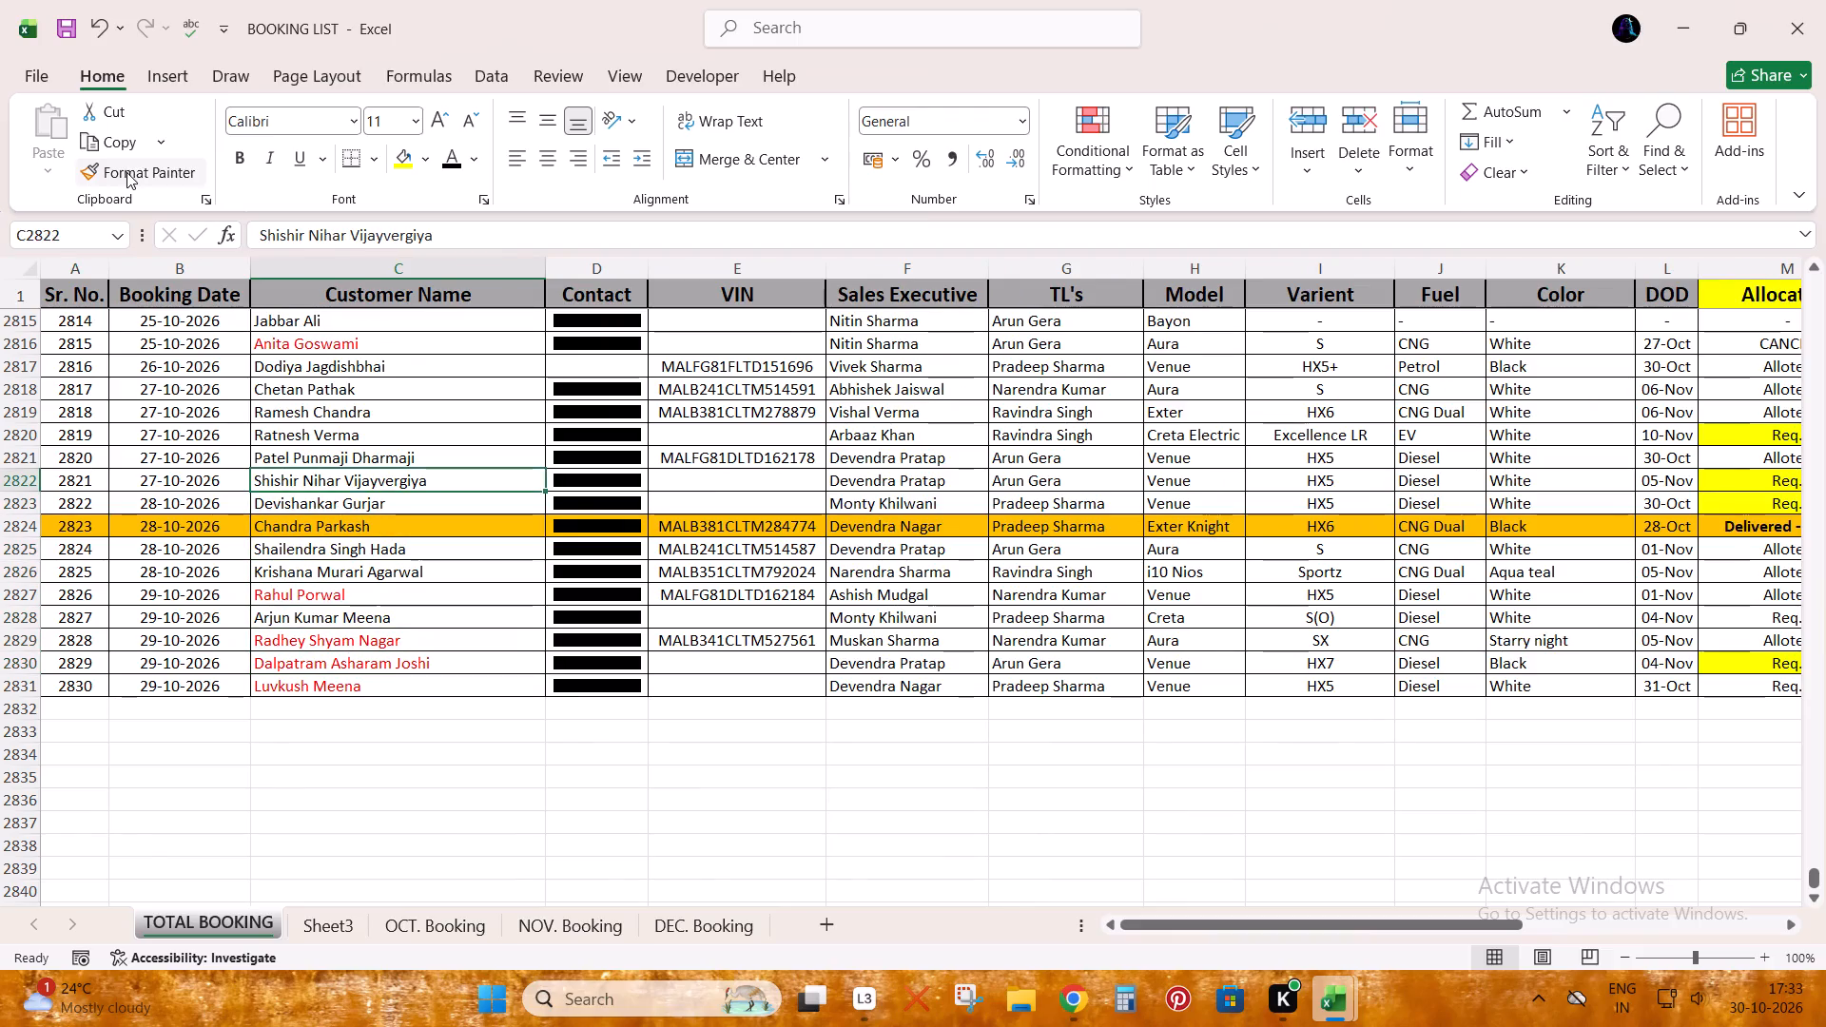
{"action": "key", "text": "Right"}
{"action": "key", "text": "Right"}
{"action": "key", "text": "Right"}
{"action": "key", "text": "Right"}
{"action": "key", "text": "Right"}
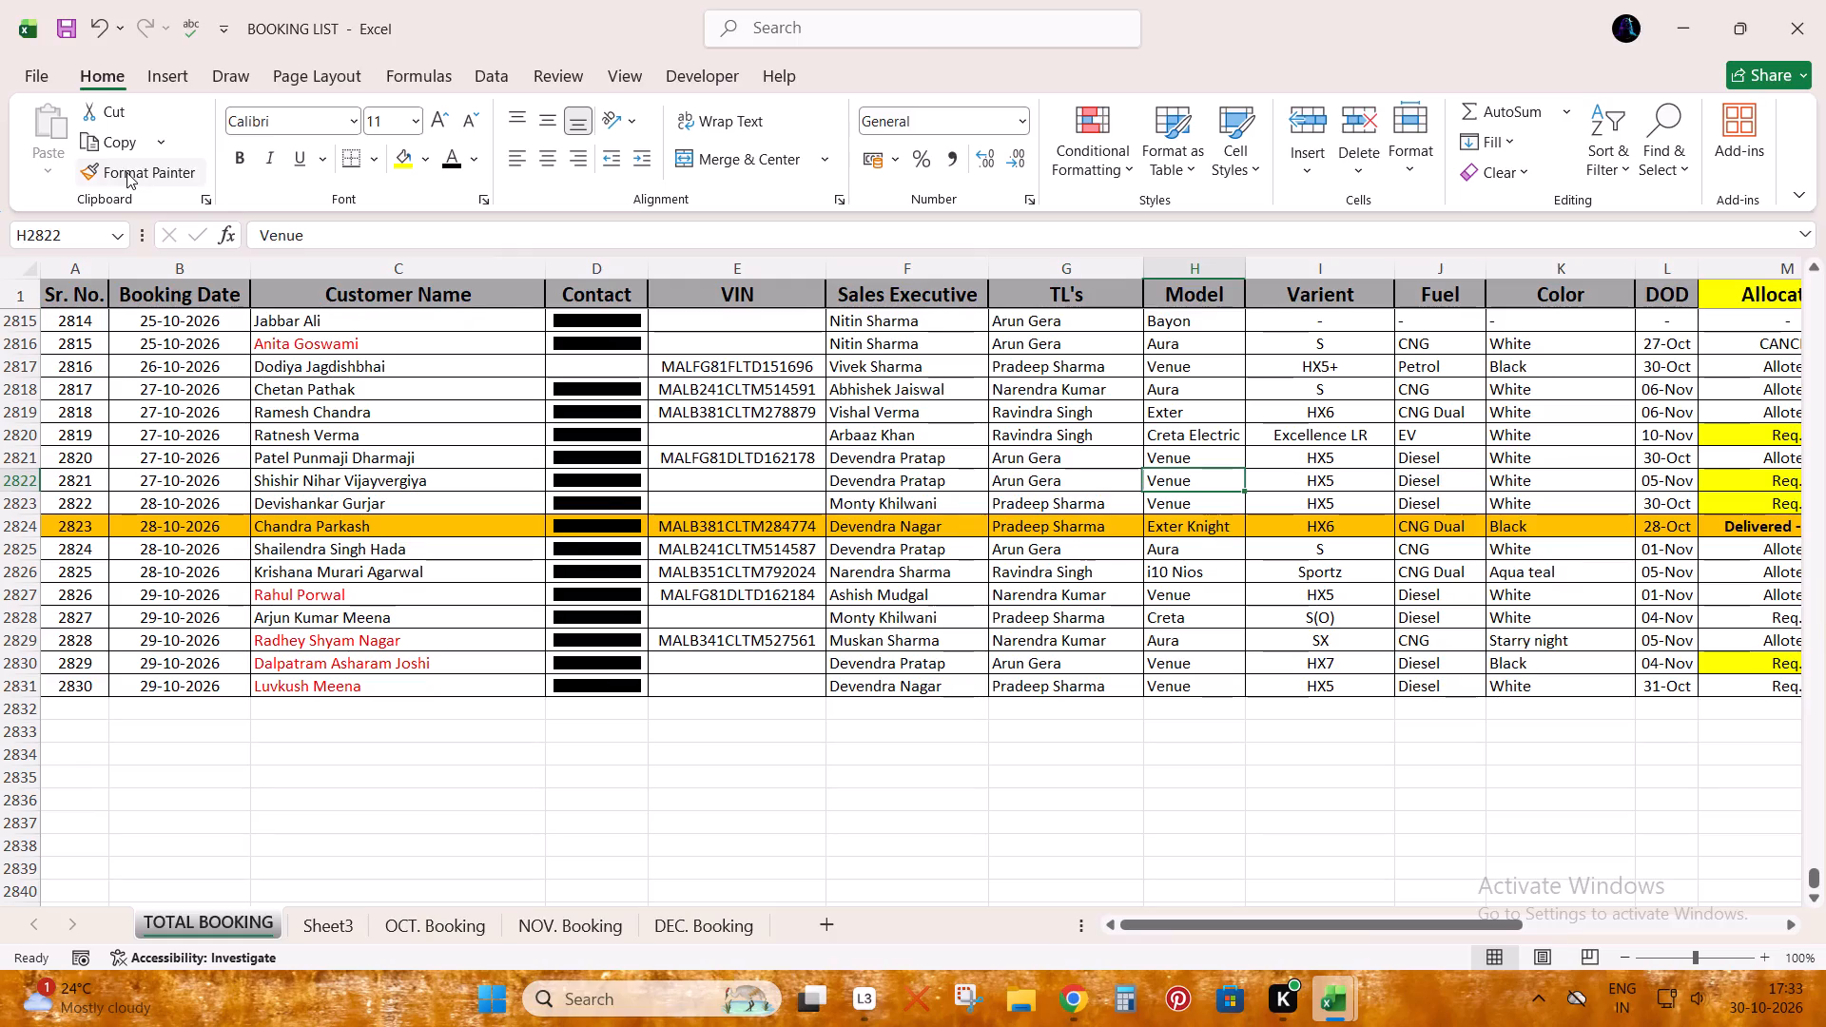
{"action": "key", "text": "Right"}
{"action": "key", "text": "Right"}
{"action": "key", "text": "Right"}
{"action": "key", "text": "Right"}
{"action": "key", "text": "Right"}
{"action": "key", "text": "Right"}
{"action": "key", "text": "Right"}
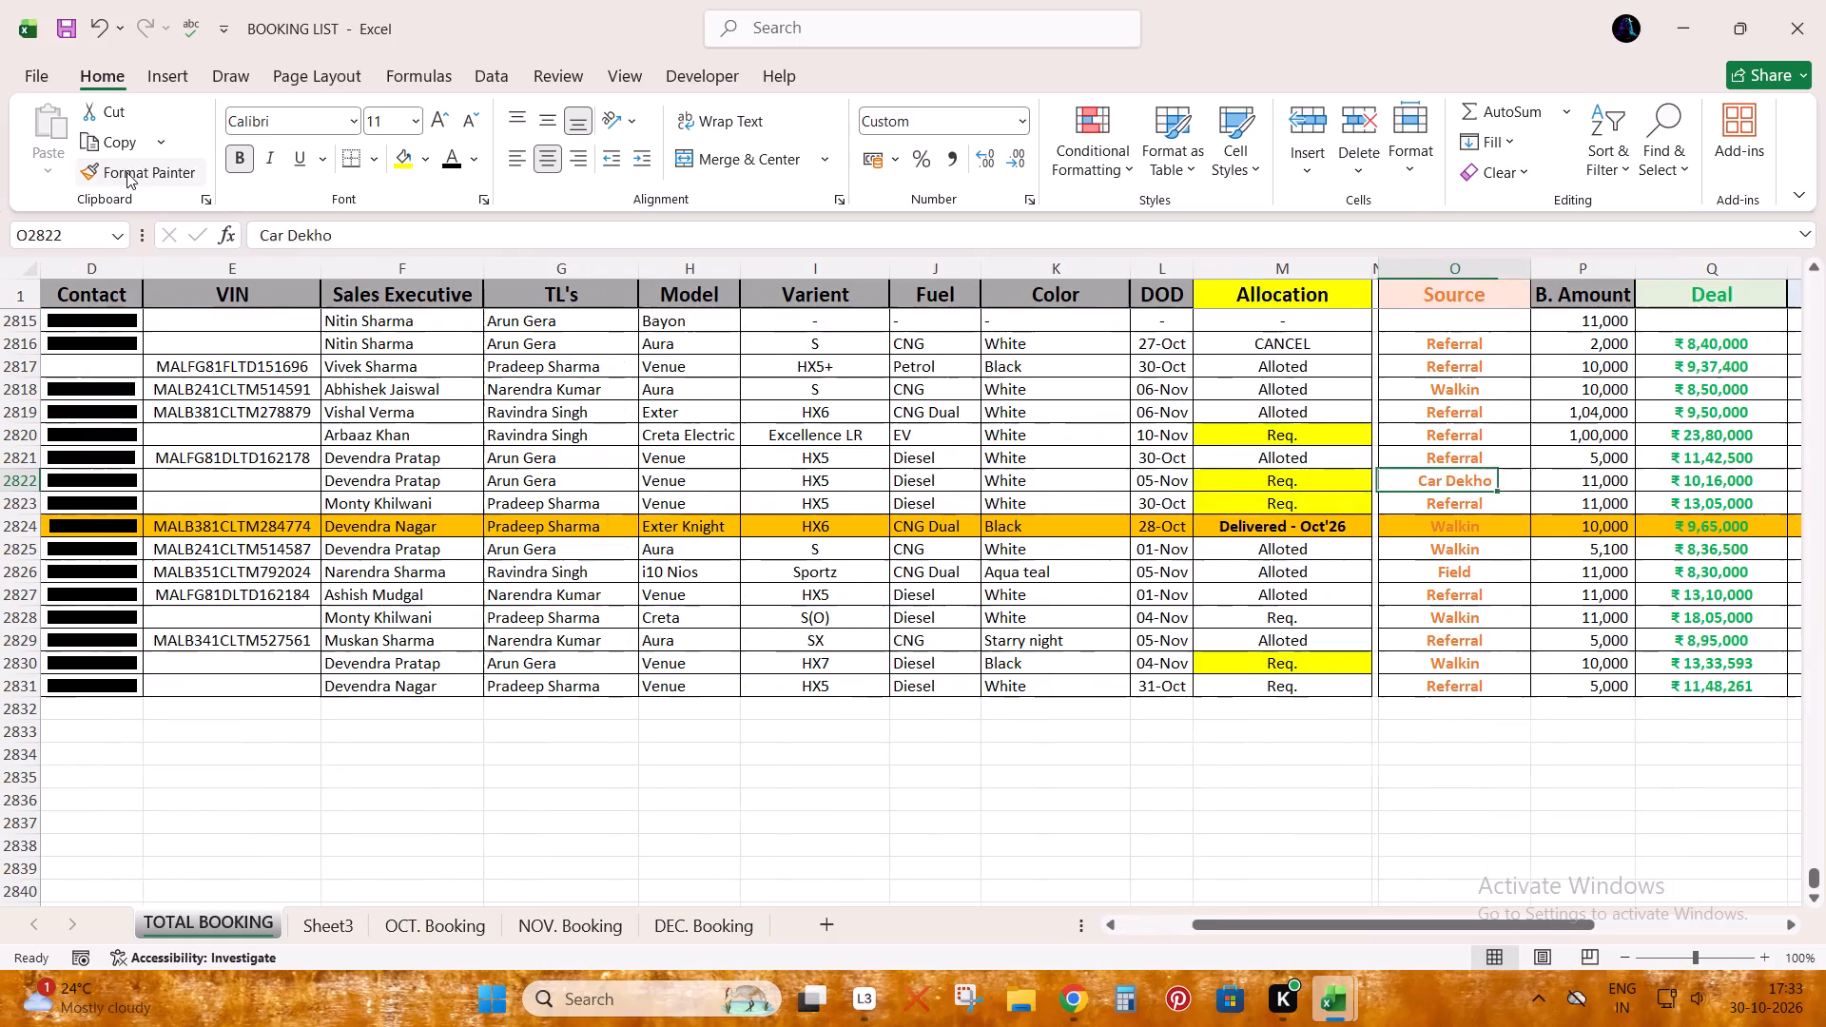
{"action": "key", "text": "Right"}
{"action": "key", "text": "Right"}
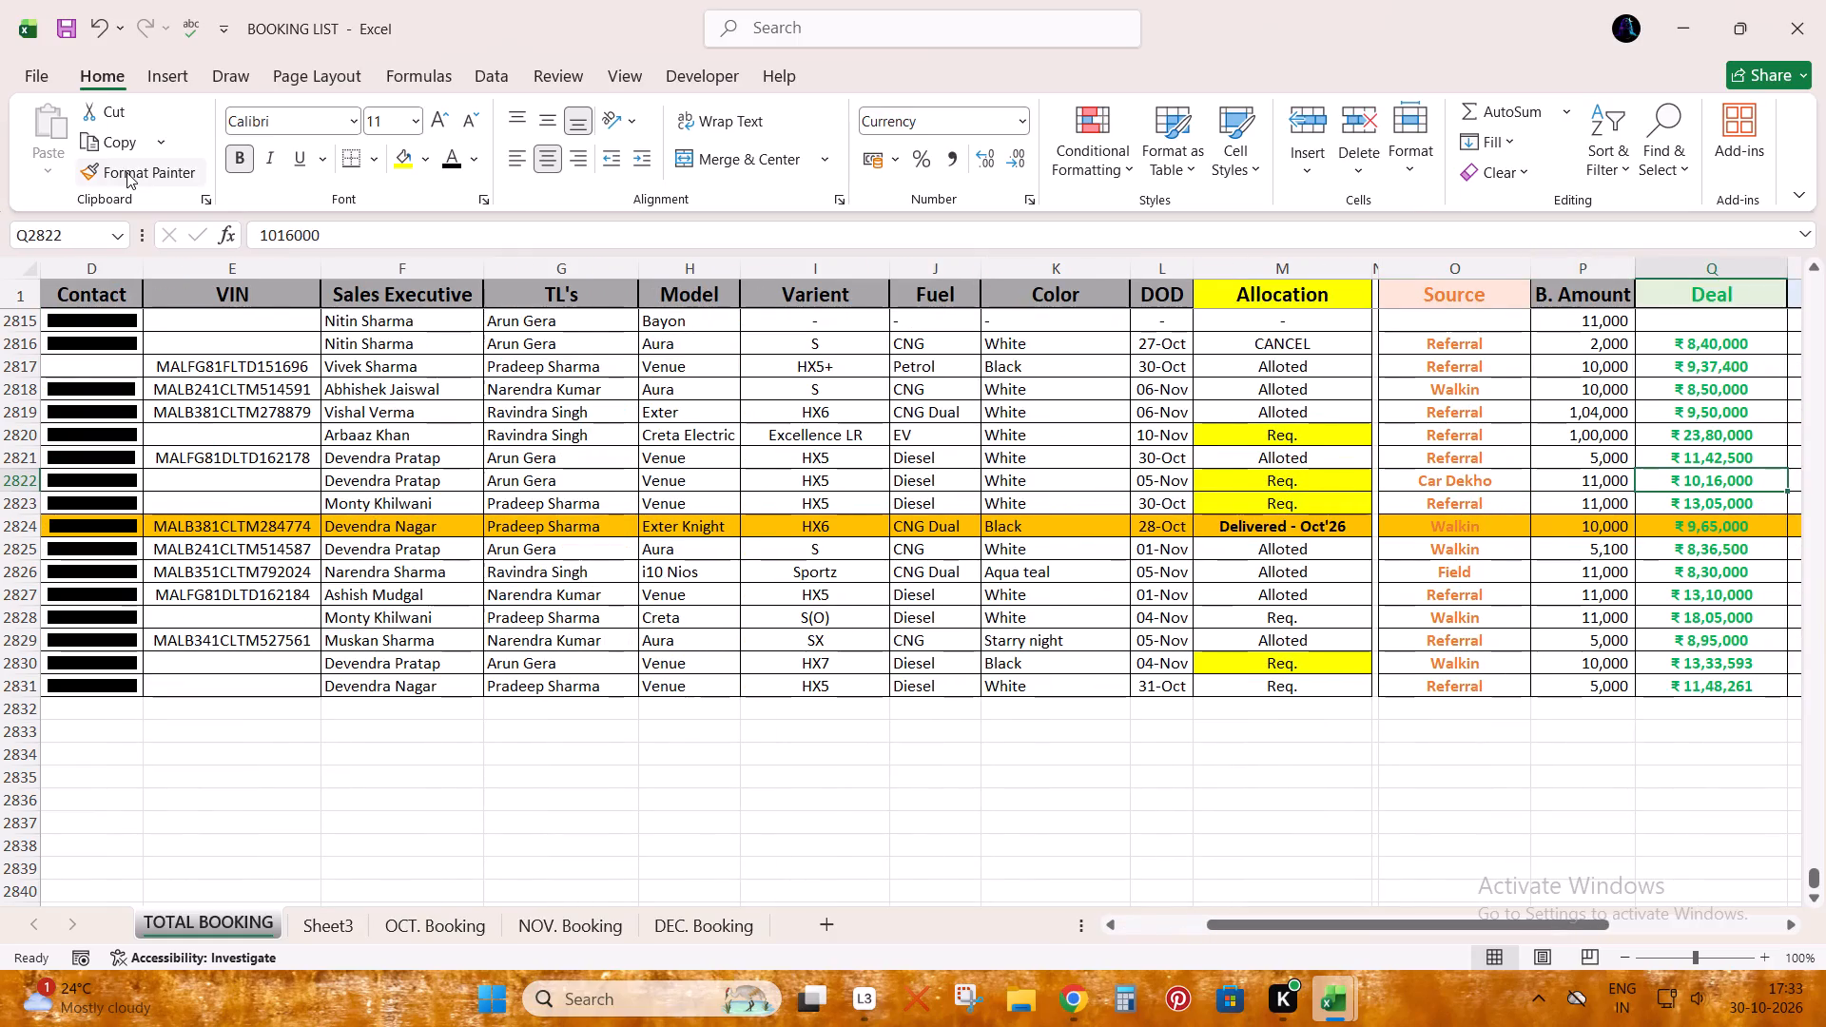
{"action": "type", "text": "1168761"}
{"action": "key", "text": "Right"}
Update row 2822's costs: insurance 31465, RTO 22000, accessories 4000, TCS 10996, scrap cost 0.
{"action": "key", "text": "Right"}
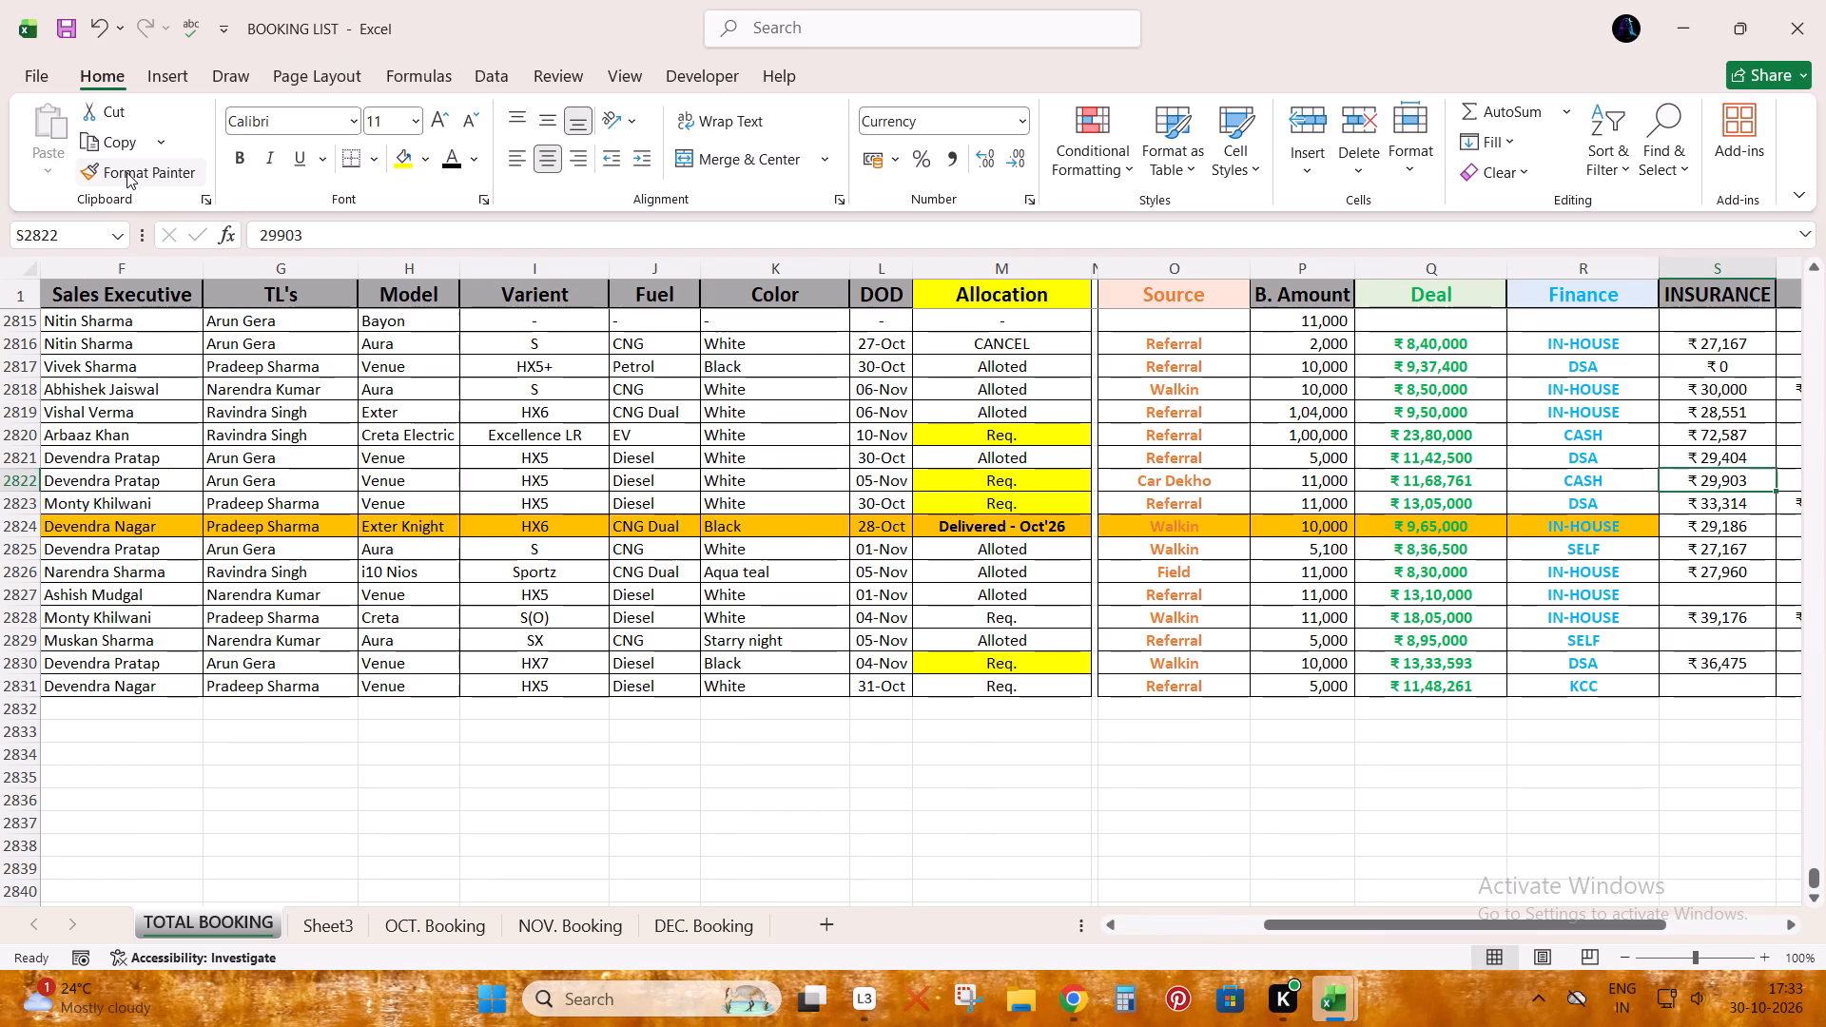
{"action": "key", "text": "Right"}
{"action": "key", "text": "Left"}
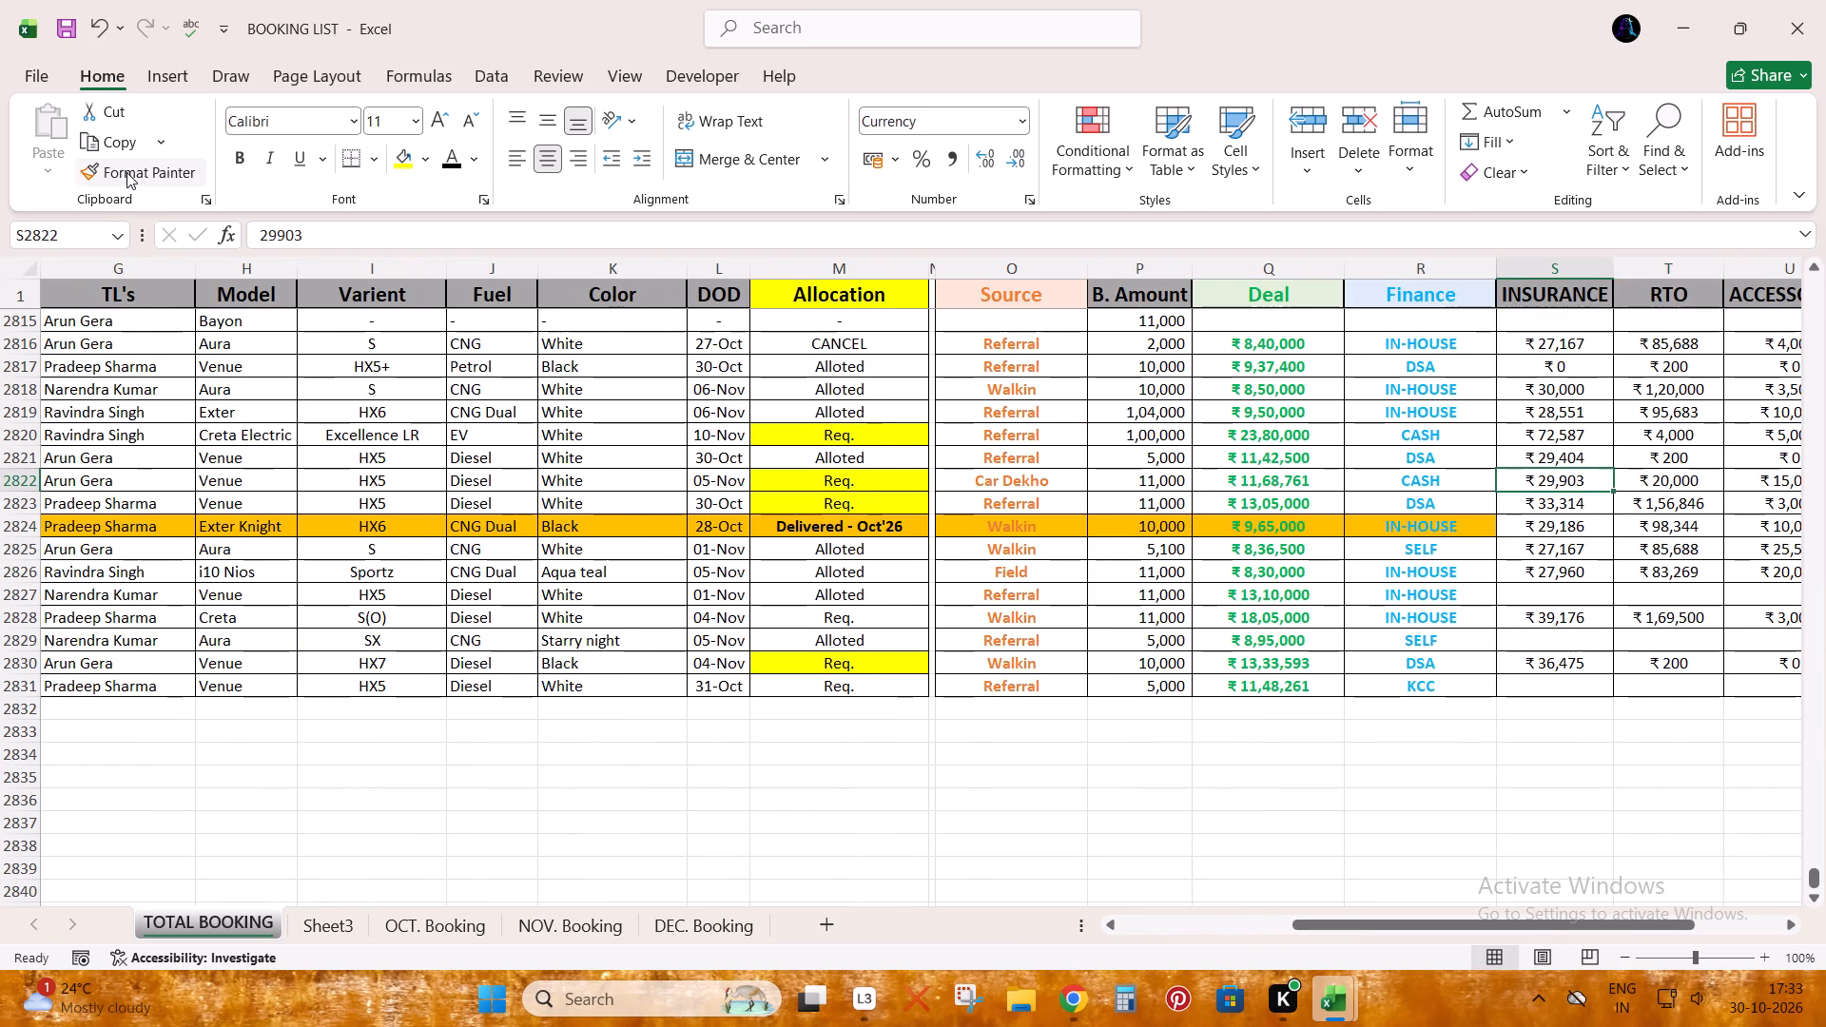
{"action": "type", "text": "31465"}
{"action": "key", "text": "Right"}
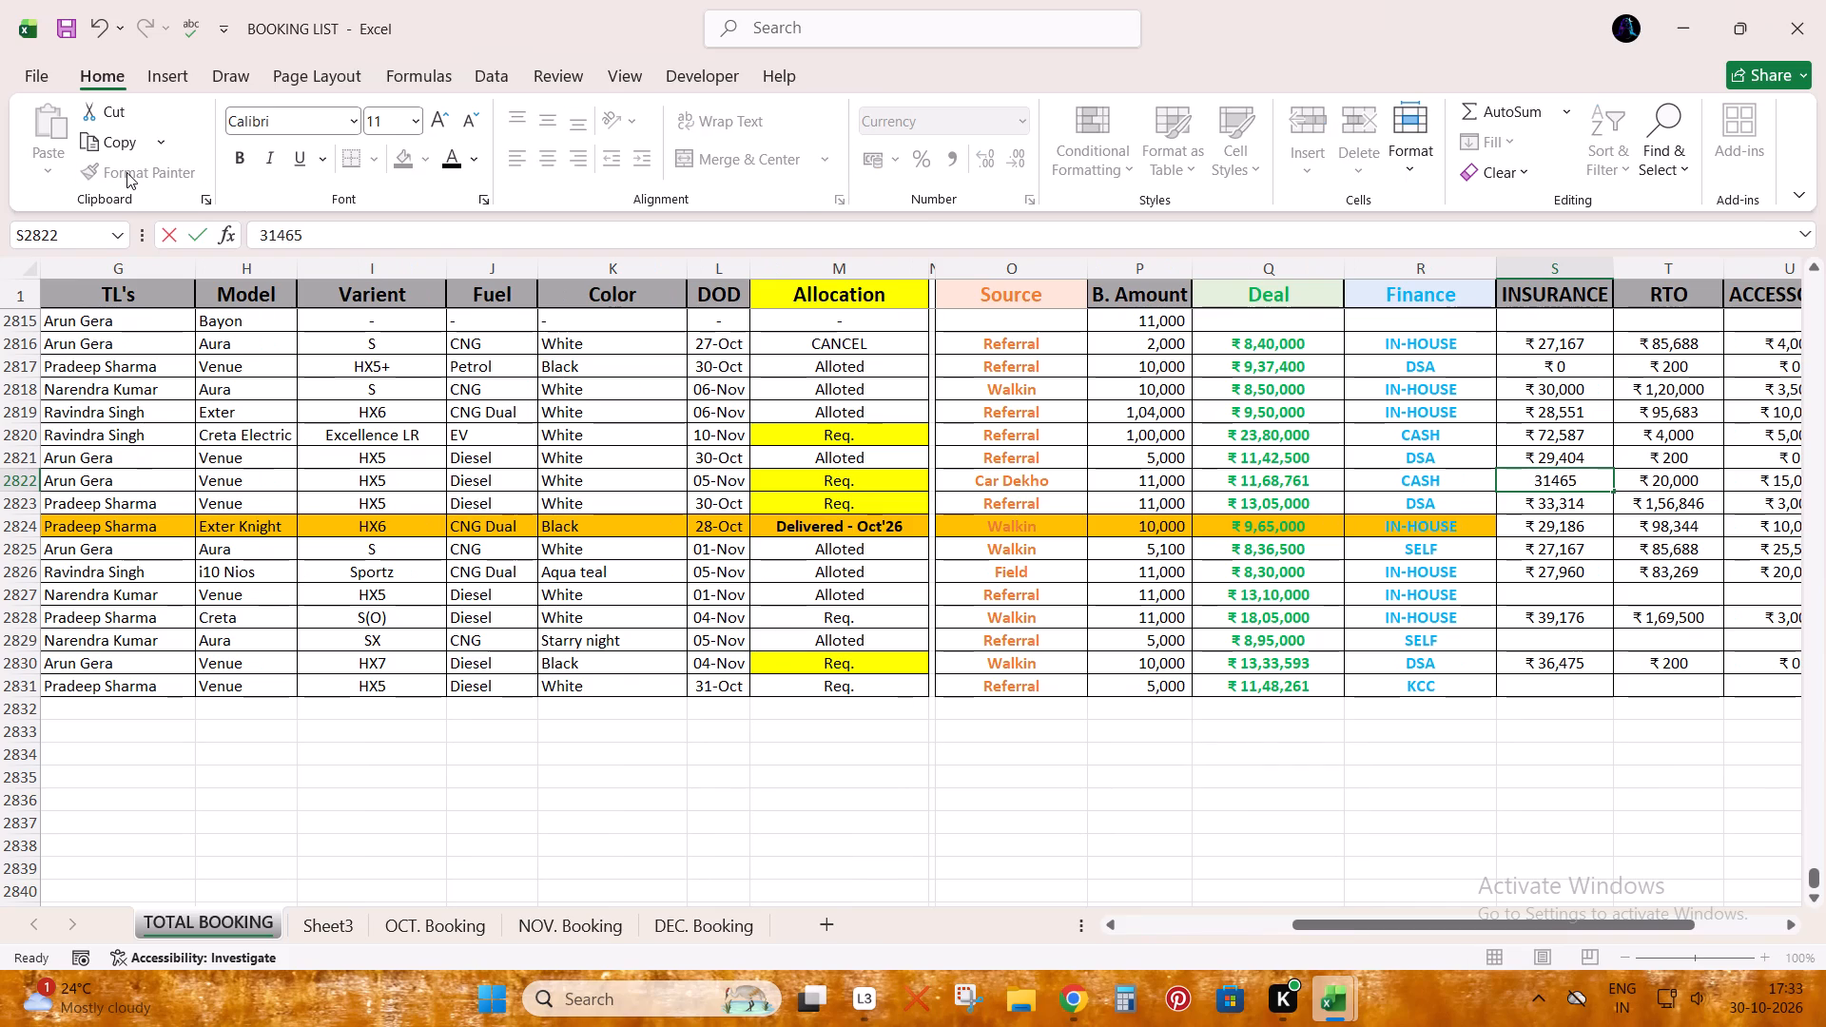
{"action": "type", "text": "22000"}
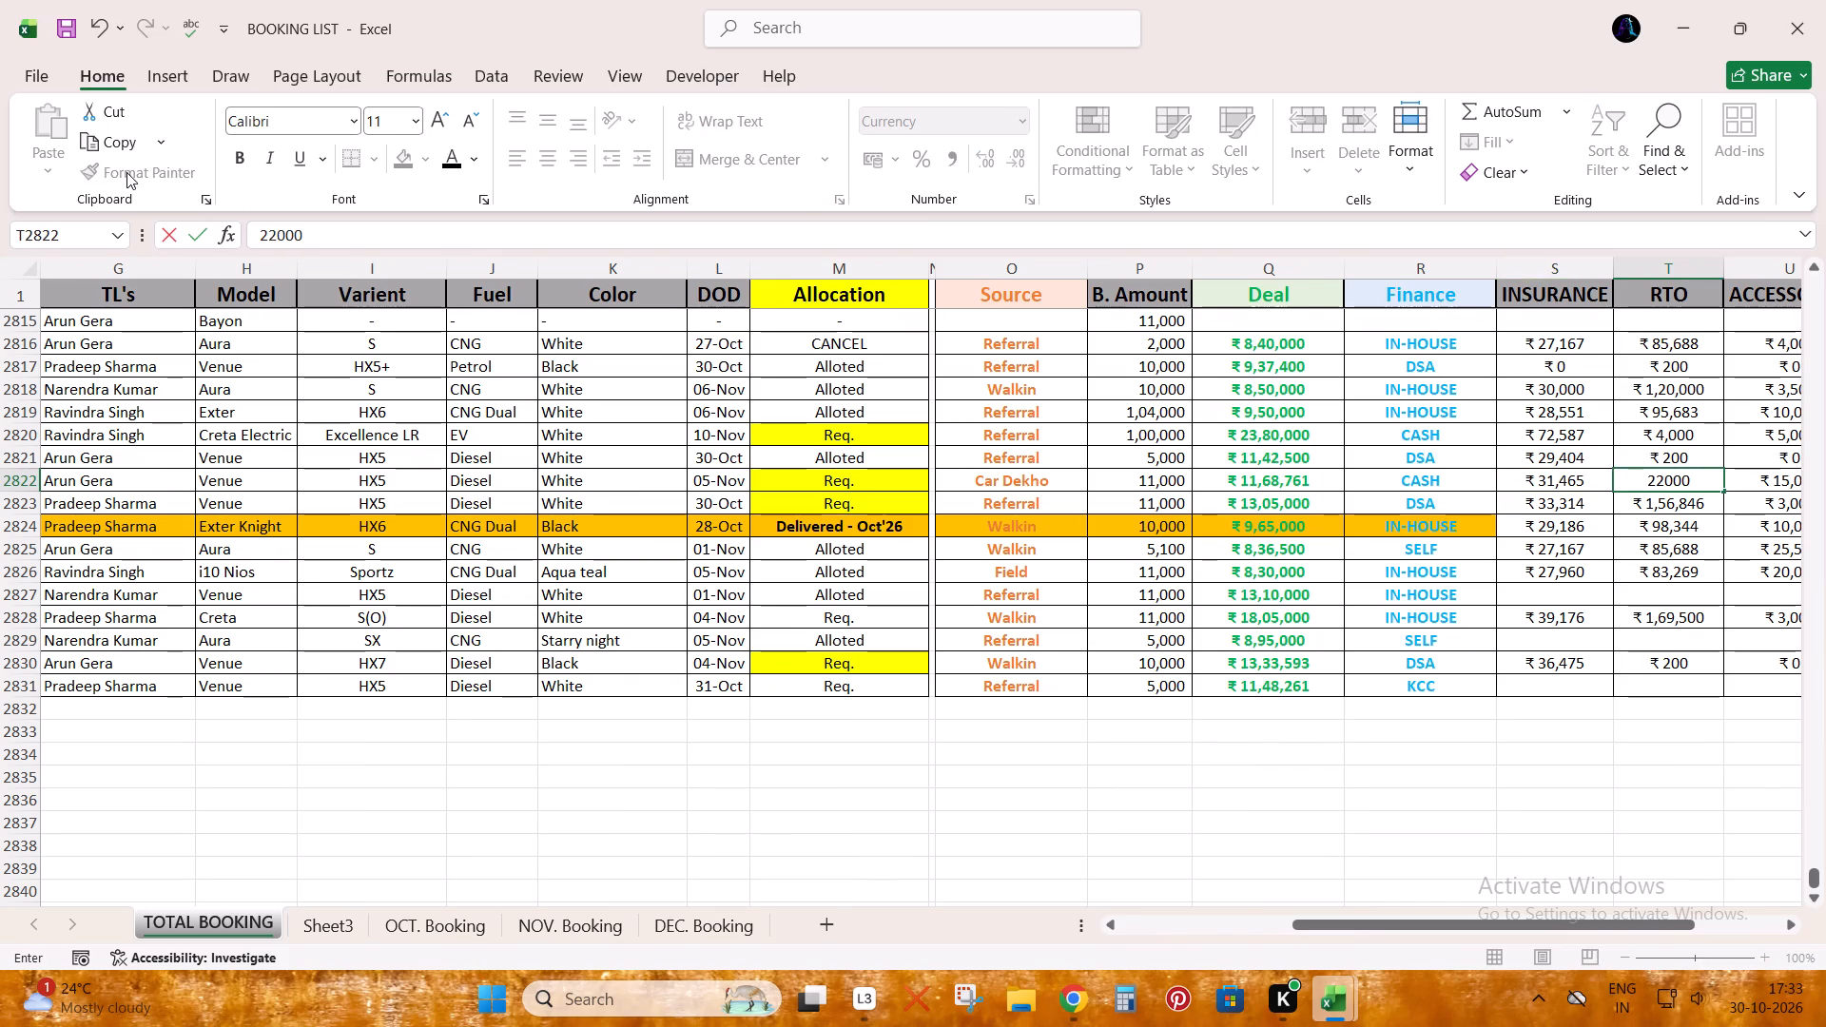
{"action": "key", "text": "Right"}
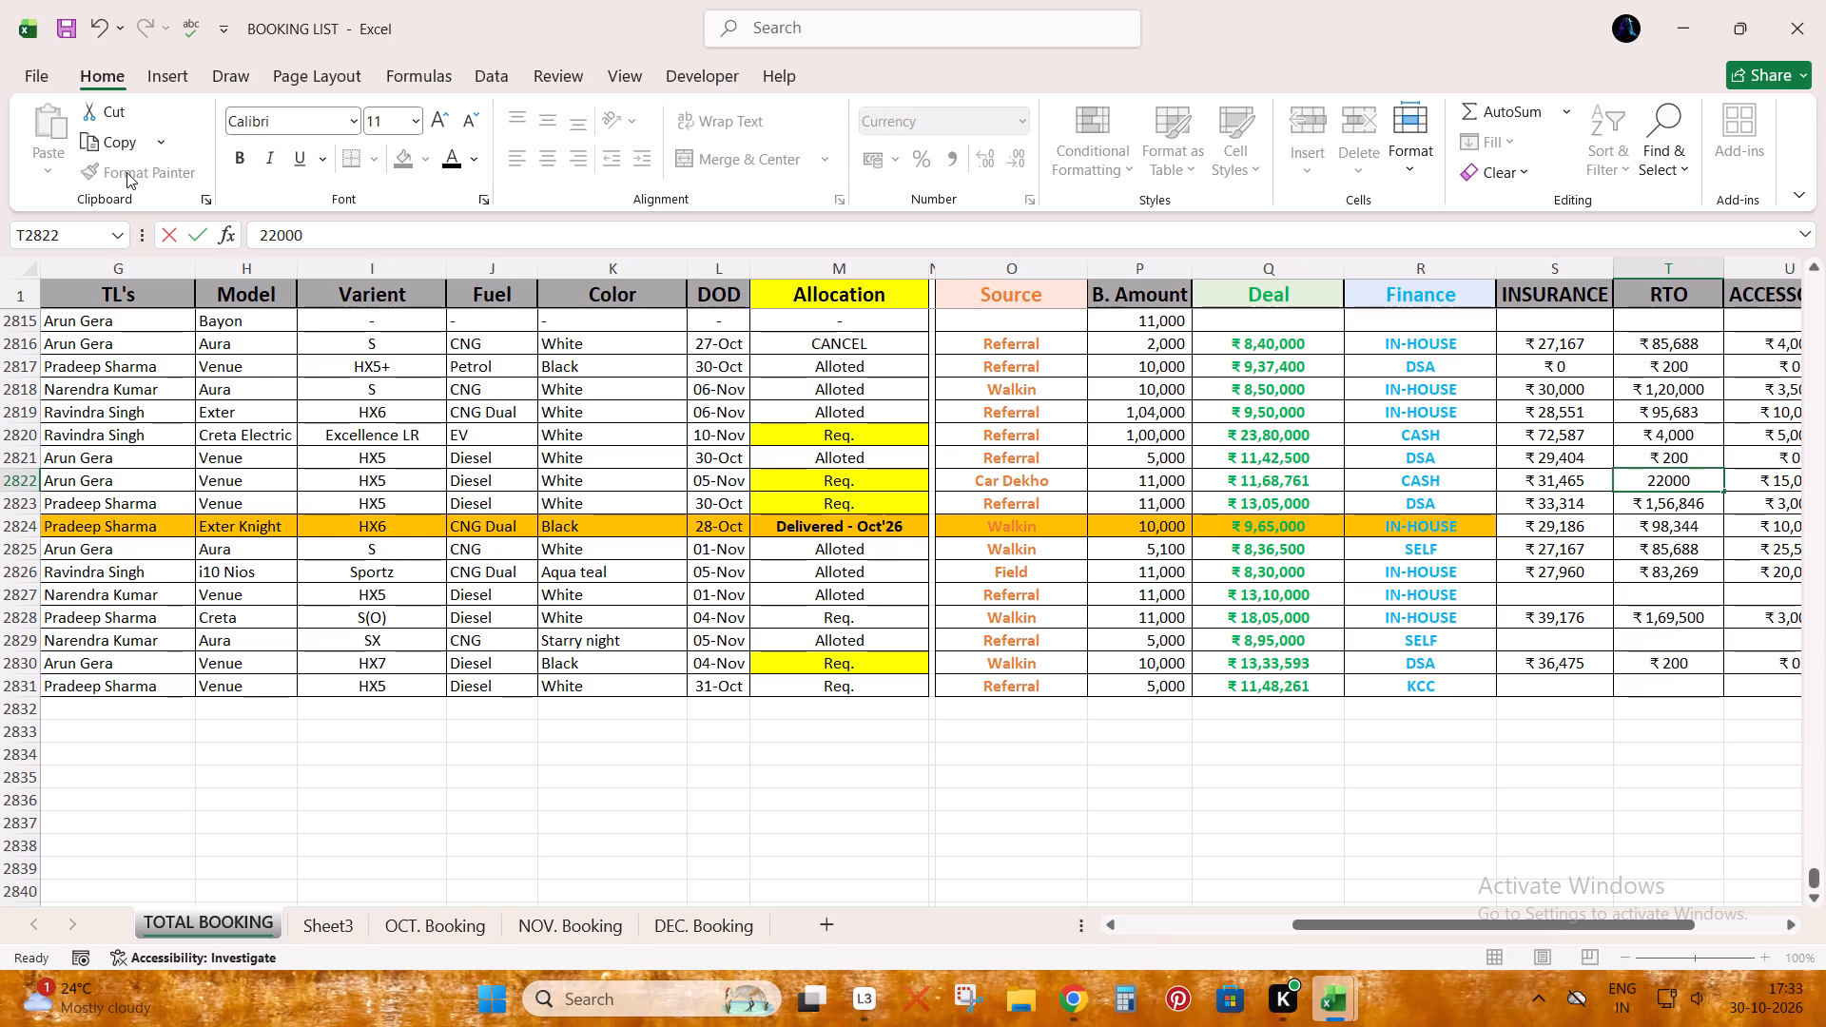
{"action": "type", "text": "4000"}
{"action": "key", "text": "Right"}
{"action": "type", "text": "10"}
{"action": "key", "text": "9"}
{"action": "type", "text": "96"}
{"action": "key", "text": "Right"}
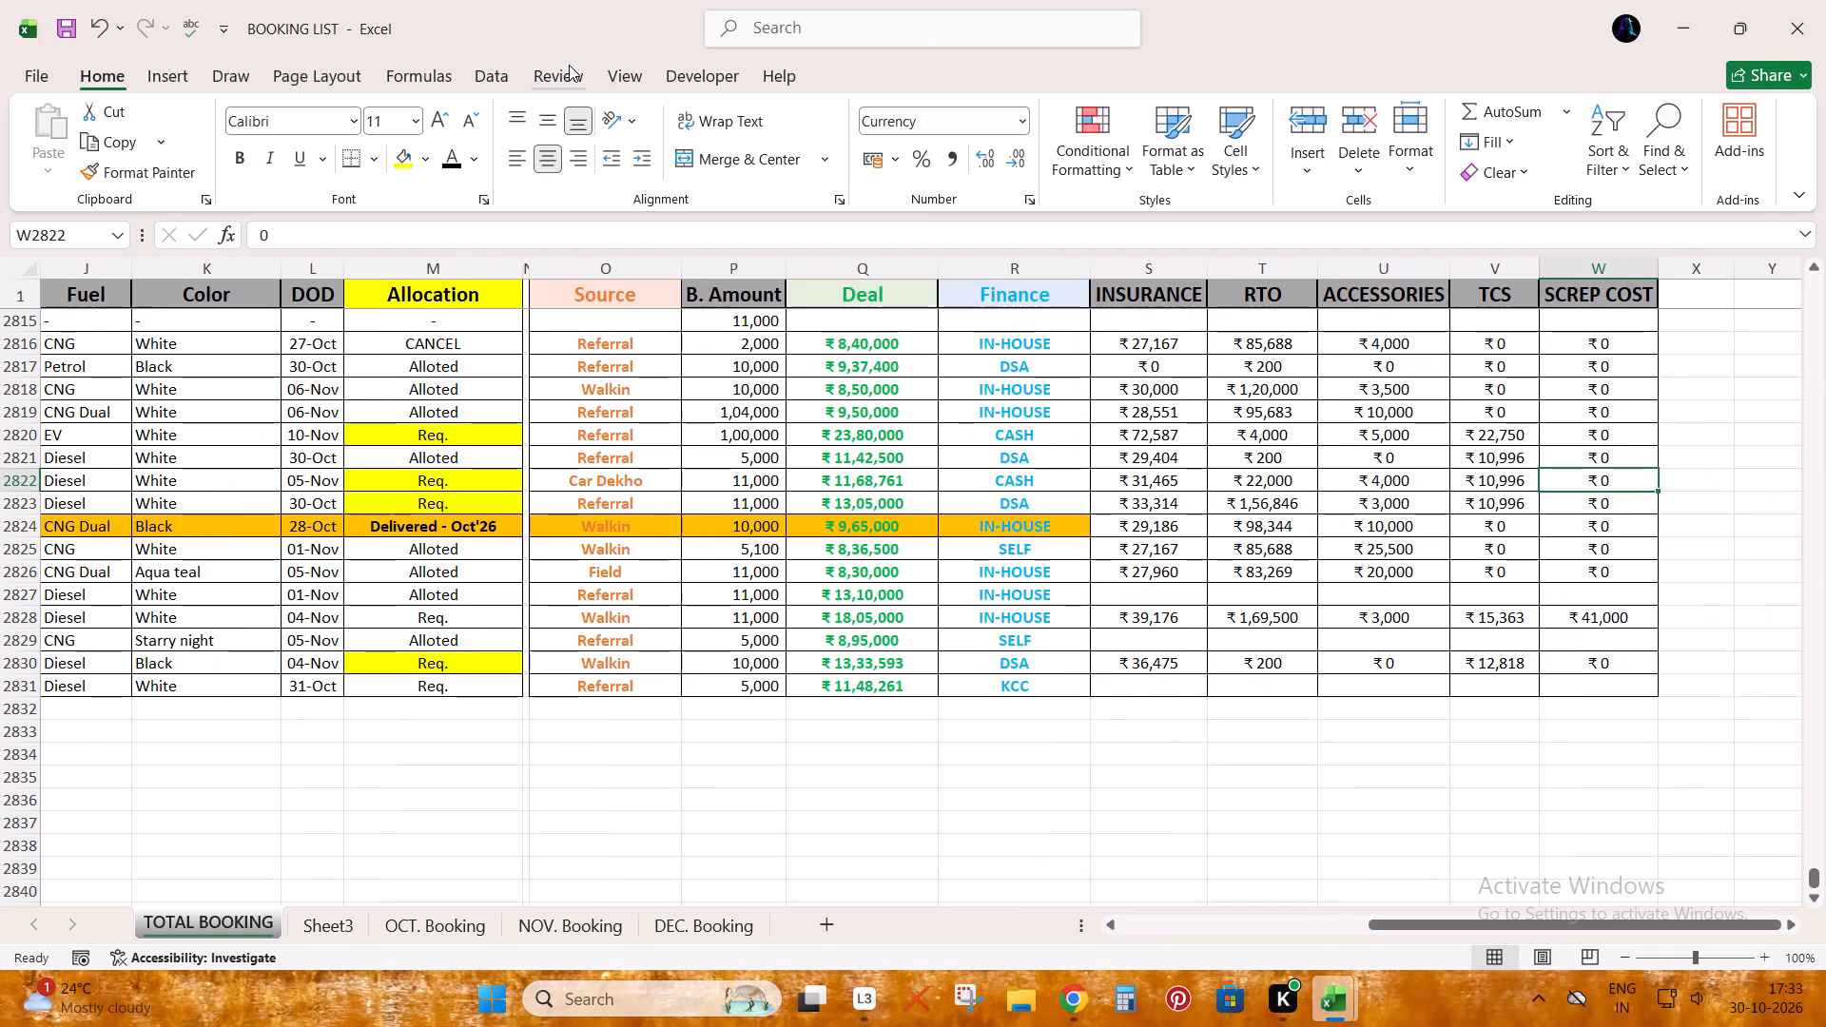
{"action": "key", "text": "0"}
Check row 2822's deal value and each of its cost entries from insurance to scrap cost.
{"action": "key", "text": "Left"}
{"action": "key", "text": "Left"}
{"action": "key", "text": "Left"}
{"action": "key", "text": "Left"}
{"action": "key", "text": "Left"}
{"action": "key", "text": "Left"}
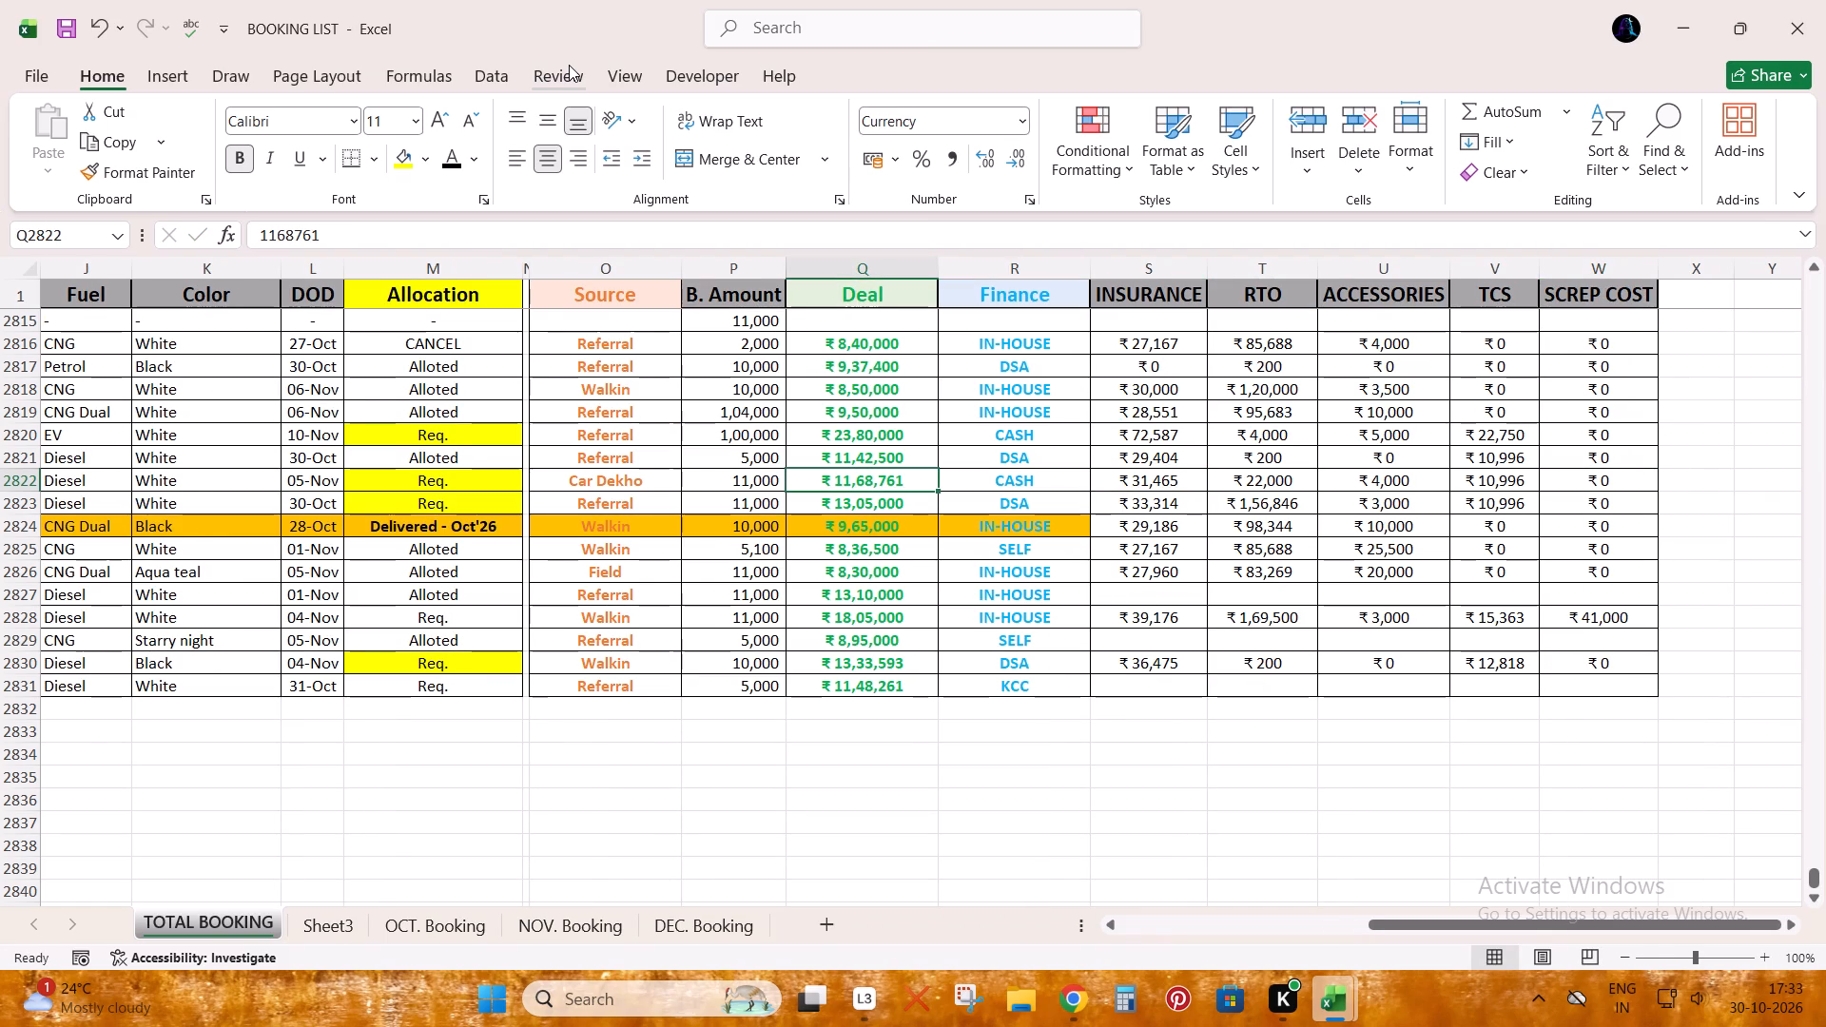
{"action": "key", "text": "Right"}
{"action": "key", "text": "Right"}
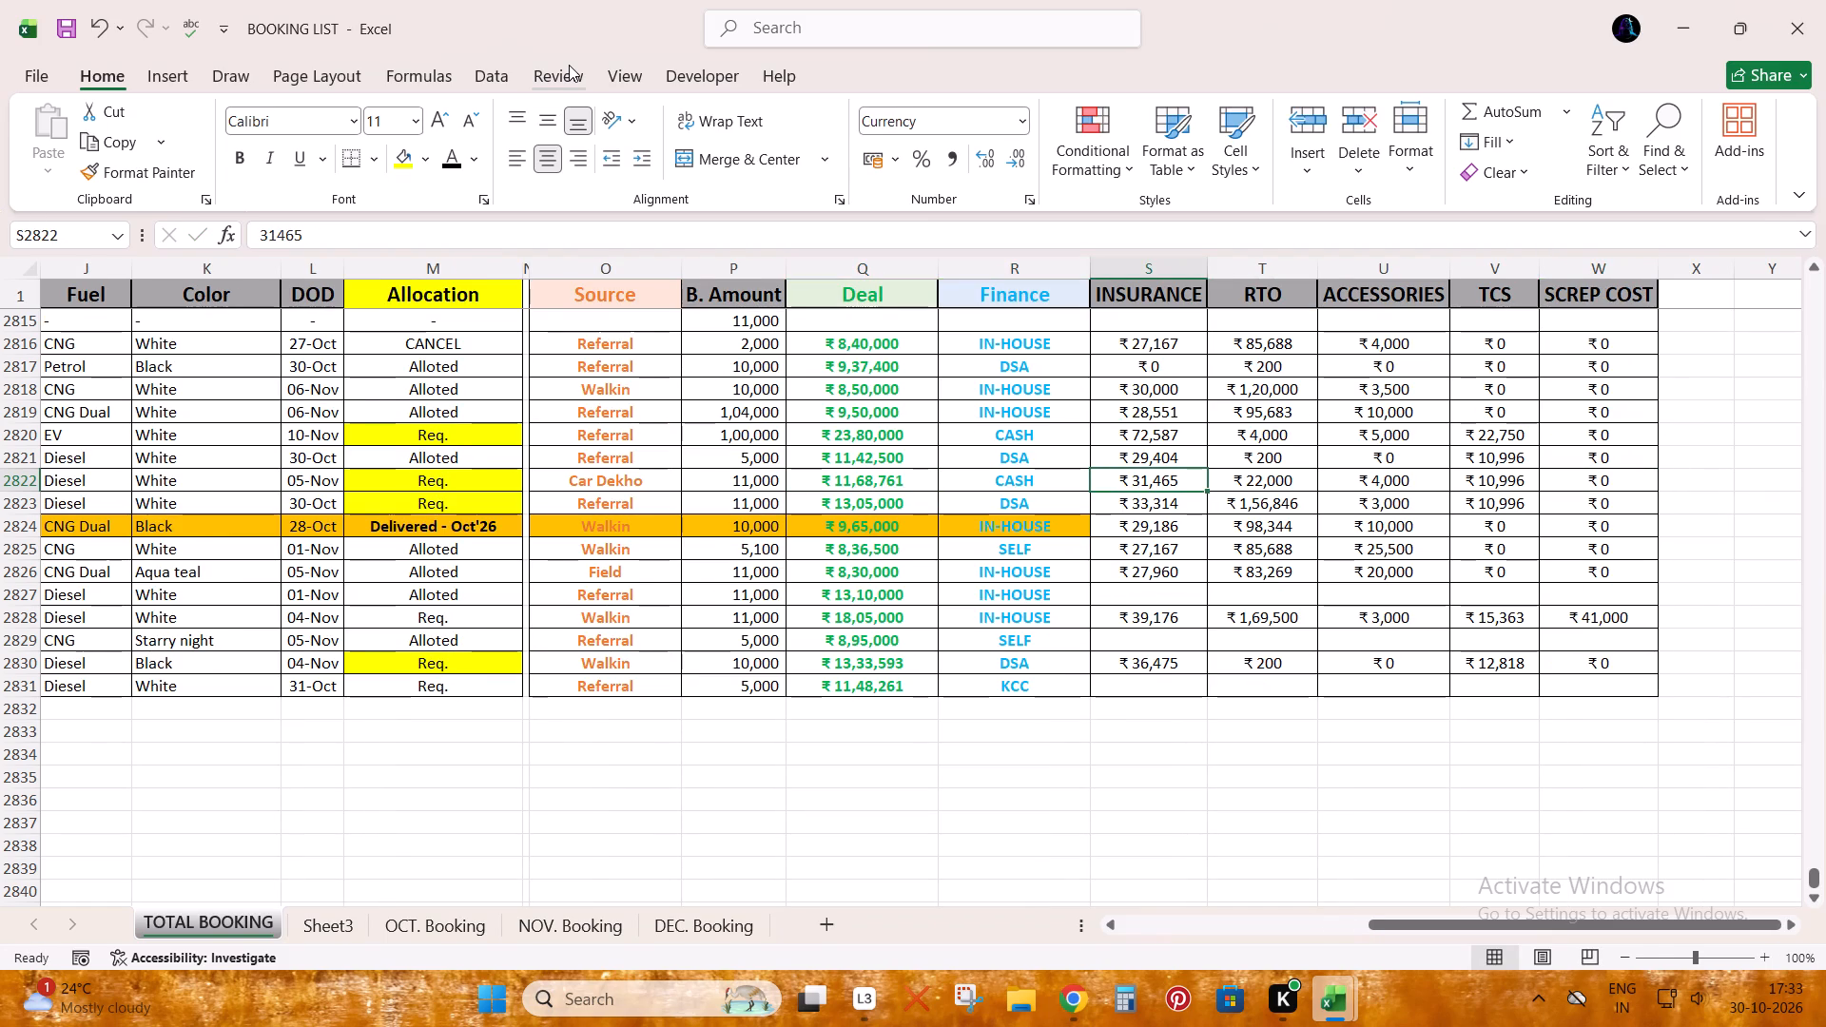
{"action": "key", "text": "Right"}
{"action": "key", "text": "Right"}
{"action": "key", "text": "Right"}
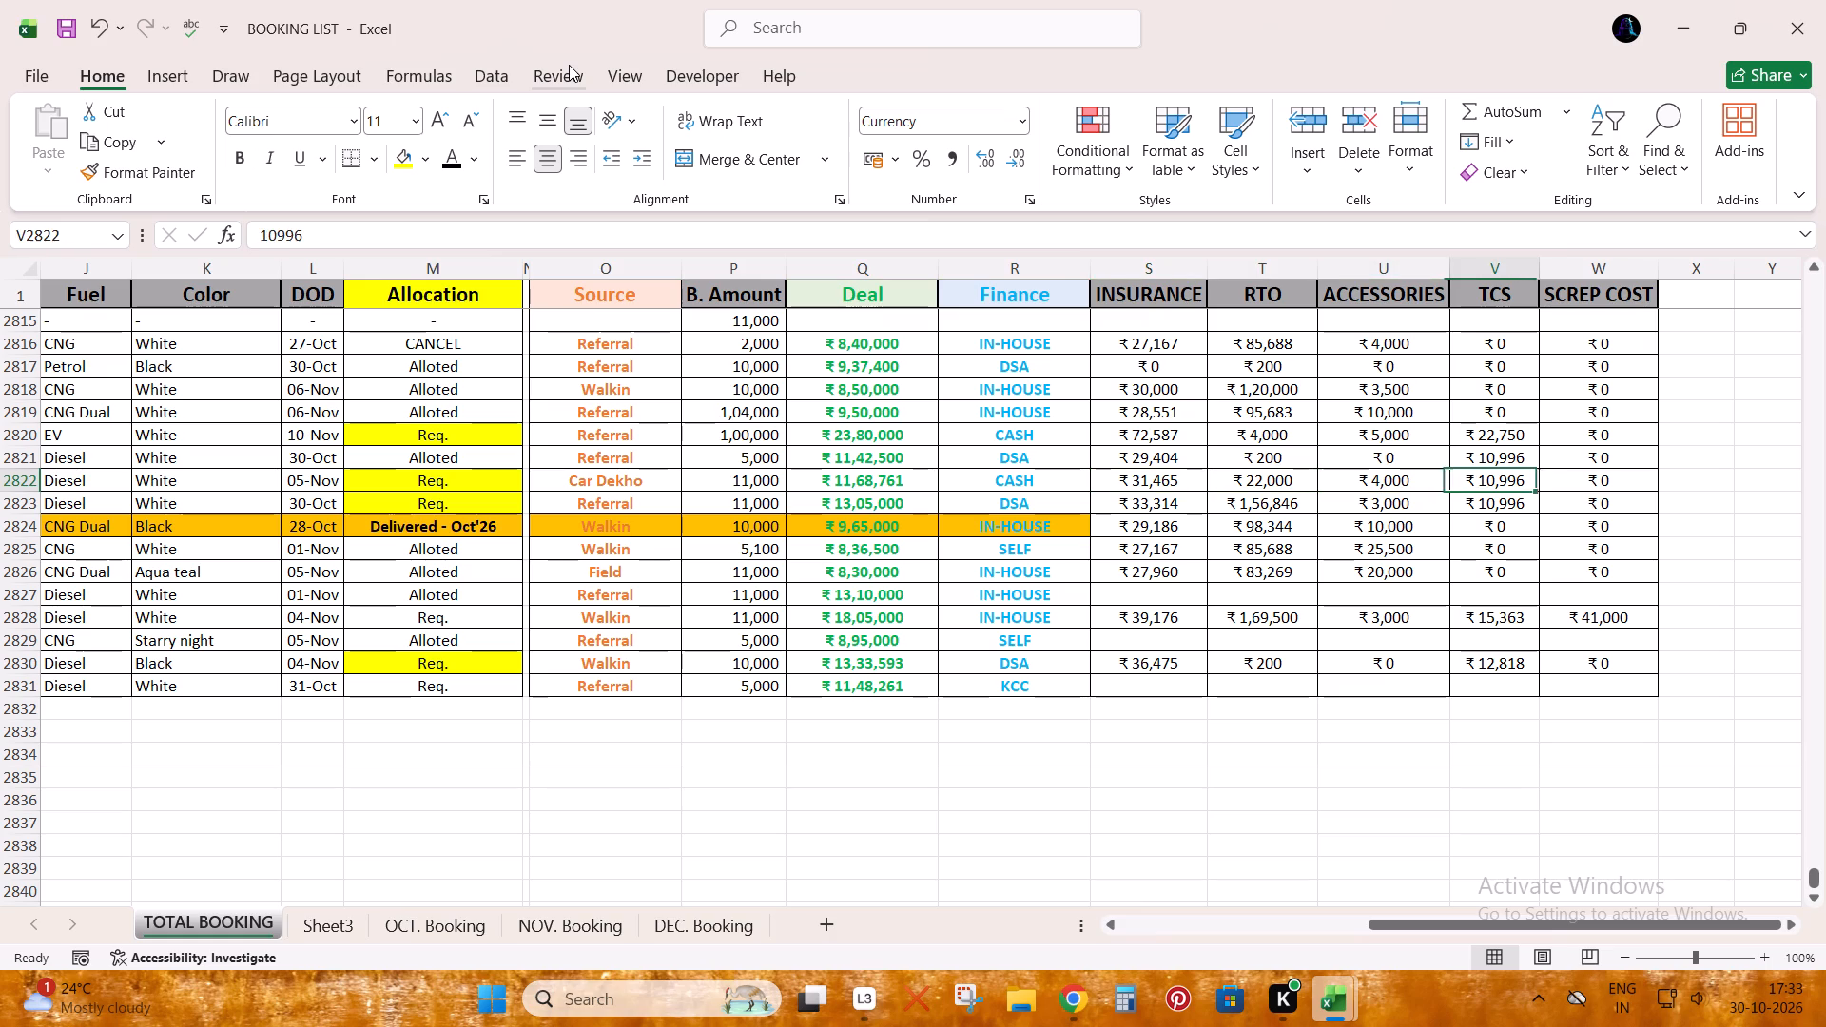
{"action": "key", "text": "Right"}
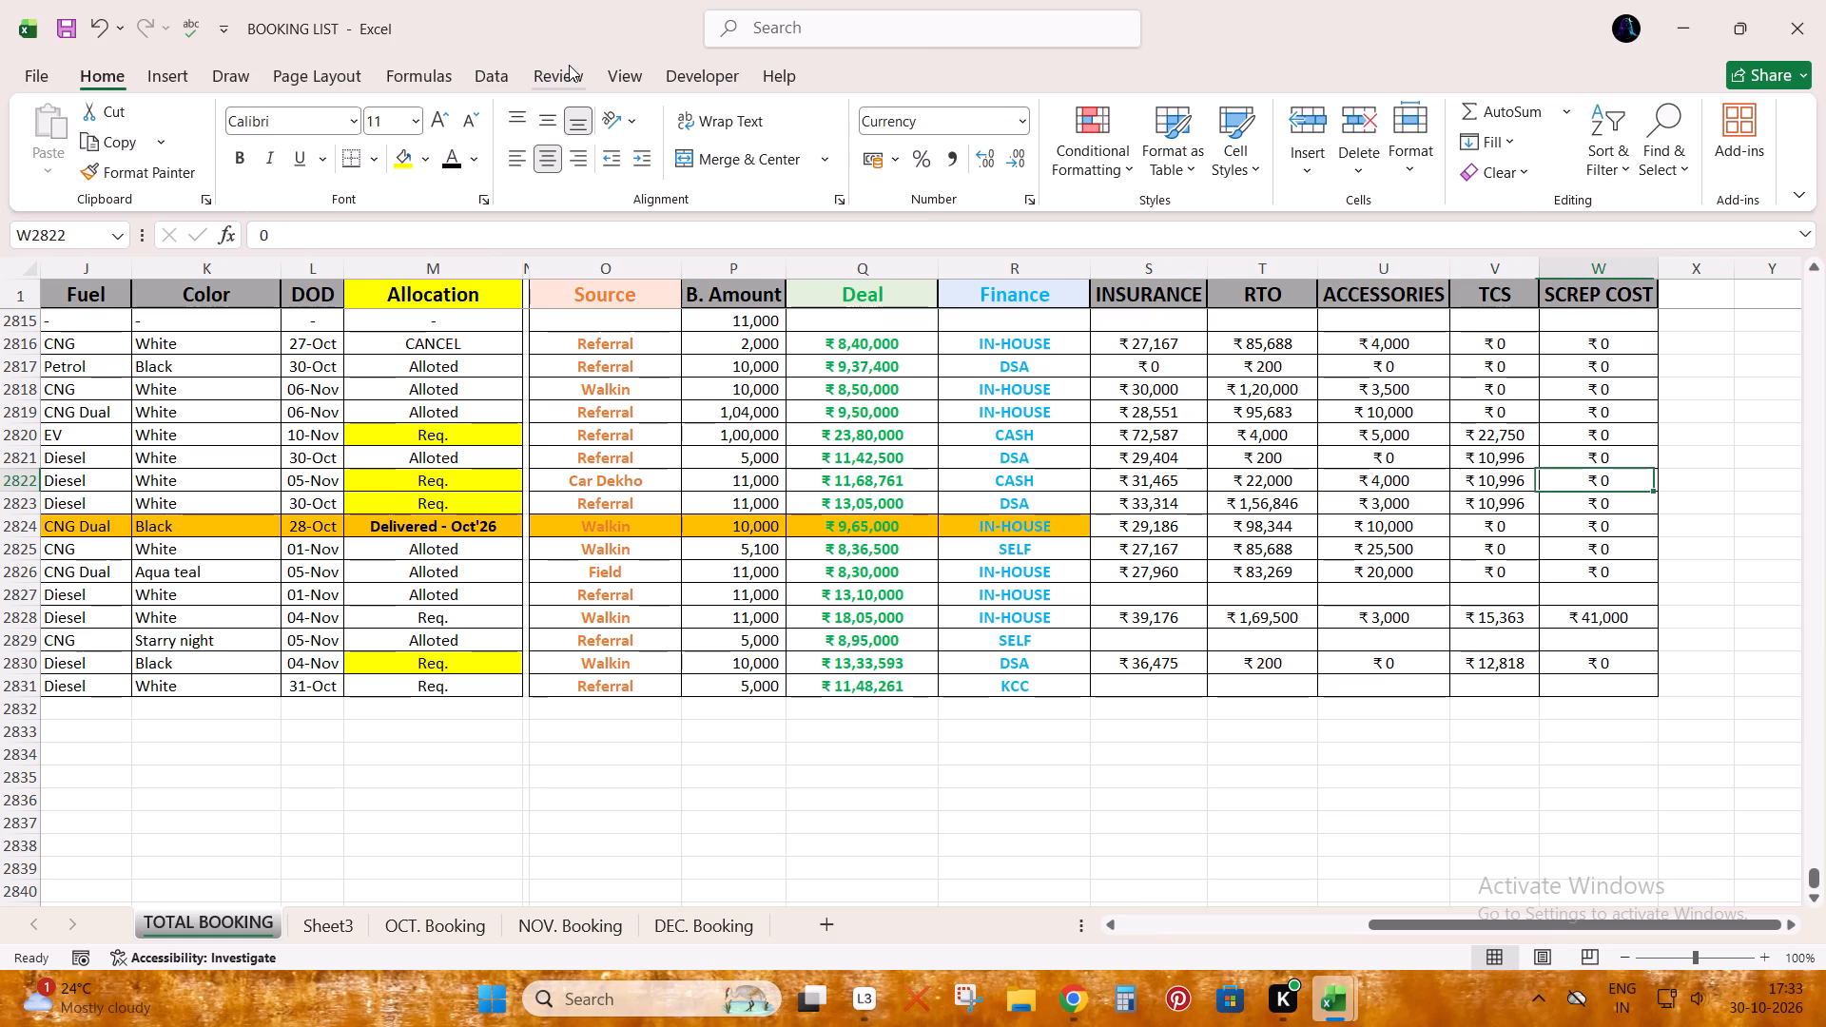
Change the customer name in row 2822 to red text.
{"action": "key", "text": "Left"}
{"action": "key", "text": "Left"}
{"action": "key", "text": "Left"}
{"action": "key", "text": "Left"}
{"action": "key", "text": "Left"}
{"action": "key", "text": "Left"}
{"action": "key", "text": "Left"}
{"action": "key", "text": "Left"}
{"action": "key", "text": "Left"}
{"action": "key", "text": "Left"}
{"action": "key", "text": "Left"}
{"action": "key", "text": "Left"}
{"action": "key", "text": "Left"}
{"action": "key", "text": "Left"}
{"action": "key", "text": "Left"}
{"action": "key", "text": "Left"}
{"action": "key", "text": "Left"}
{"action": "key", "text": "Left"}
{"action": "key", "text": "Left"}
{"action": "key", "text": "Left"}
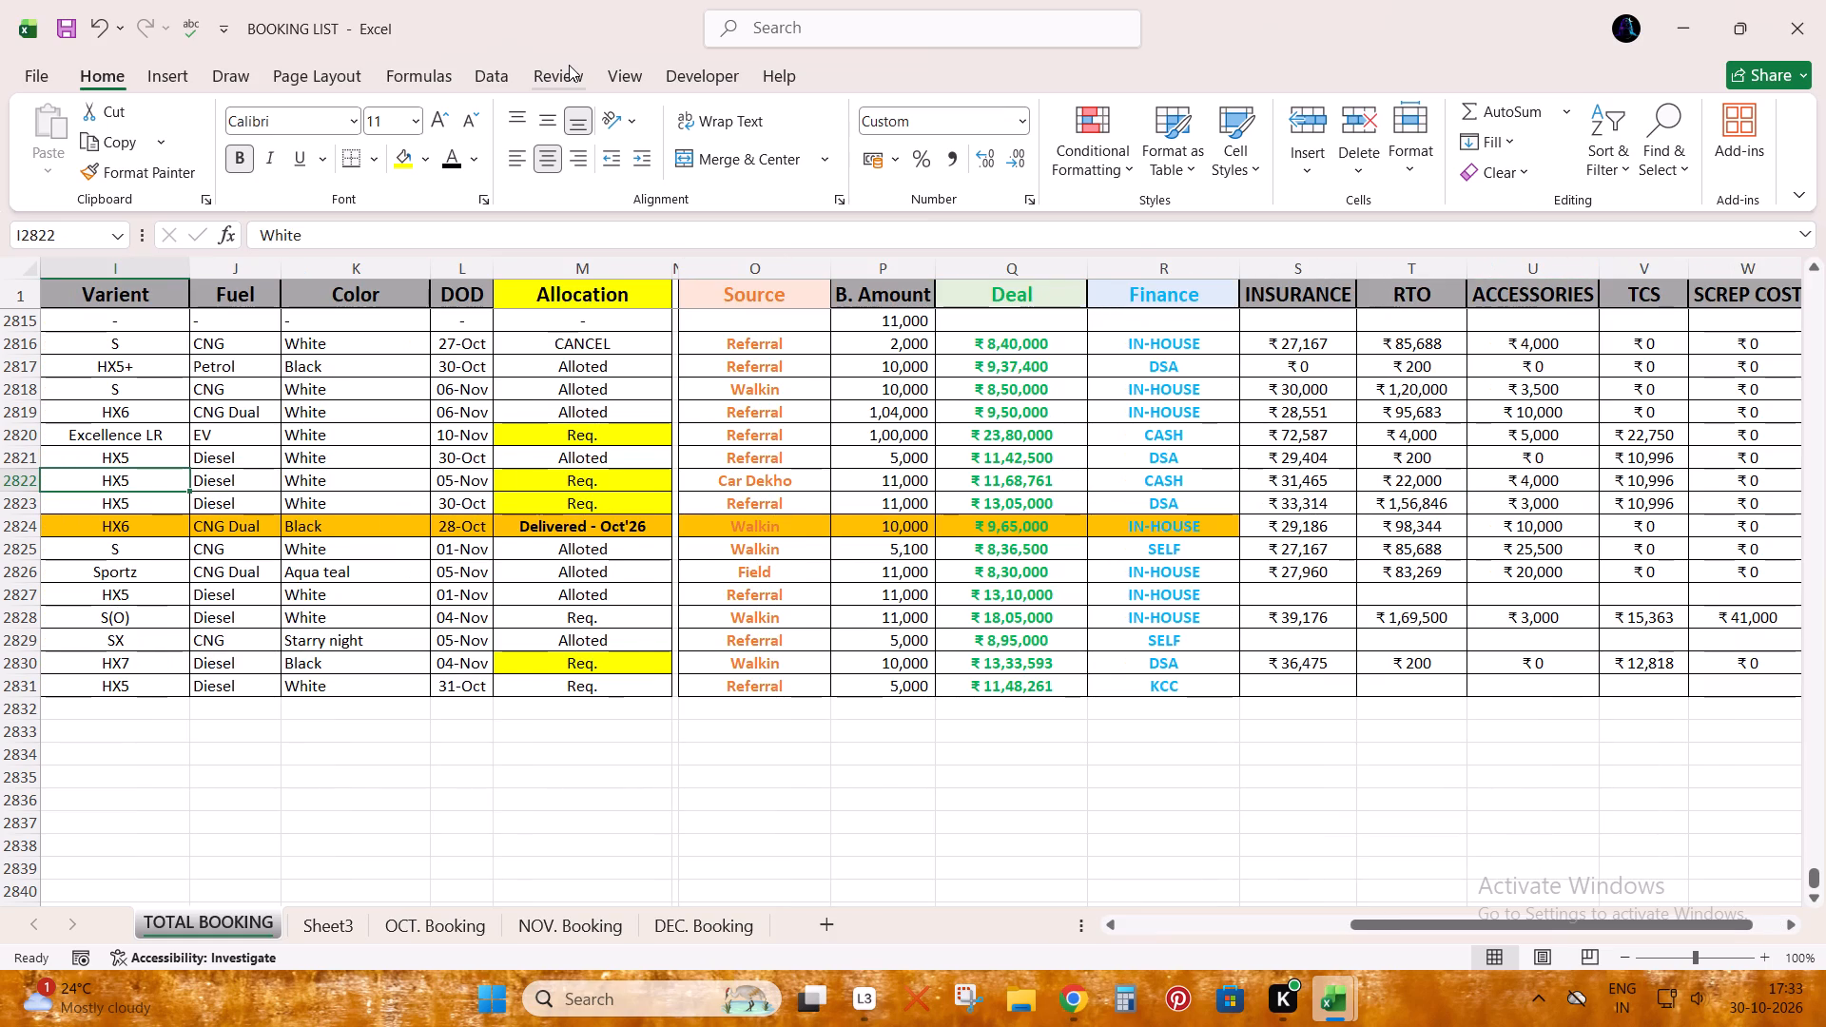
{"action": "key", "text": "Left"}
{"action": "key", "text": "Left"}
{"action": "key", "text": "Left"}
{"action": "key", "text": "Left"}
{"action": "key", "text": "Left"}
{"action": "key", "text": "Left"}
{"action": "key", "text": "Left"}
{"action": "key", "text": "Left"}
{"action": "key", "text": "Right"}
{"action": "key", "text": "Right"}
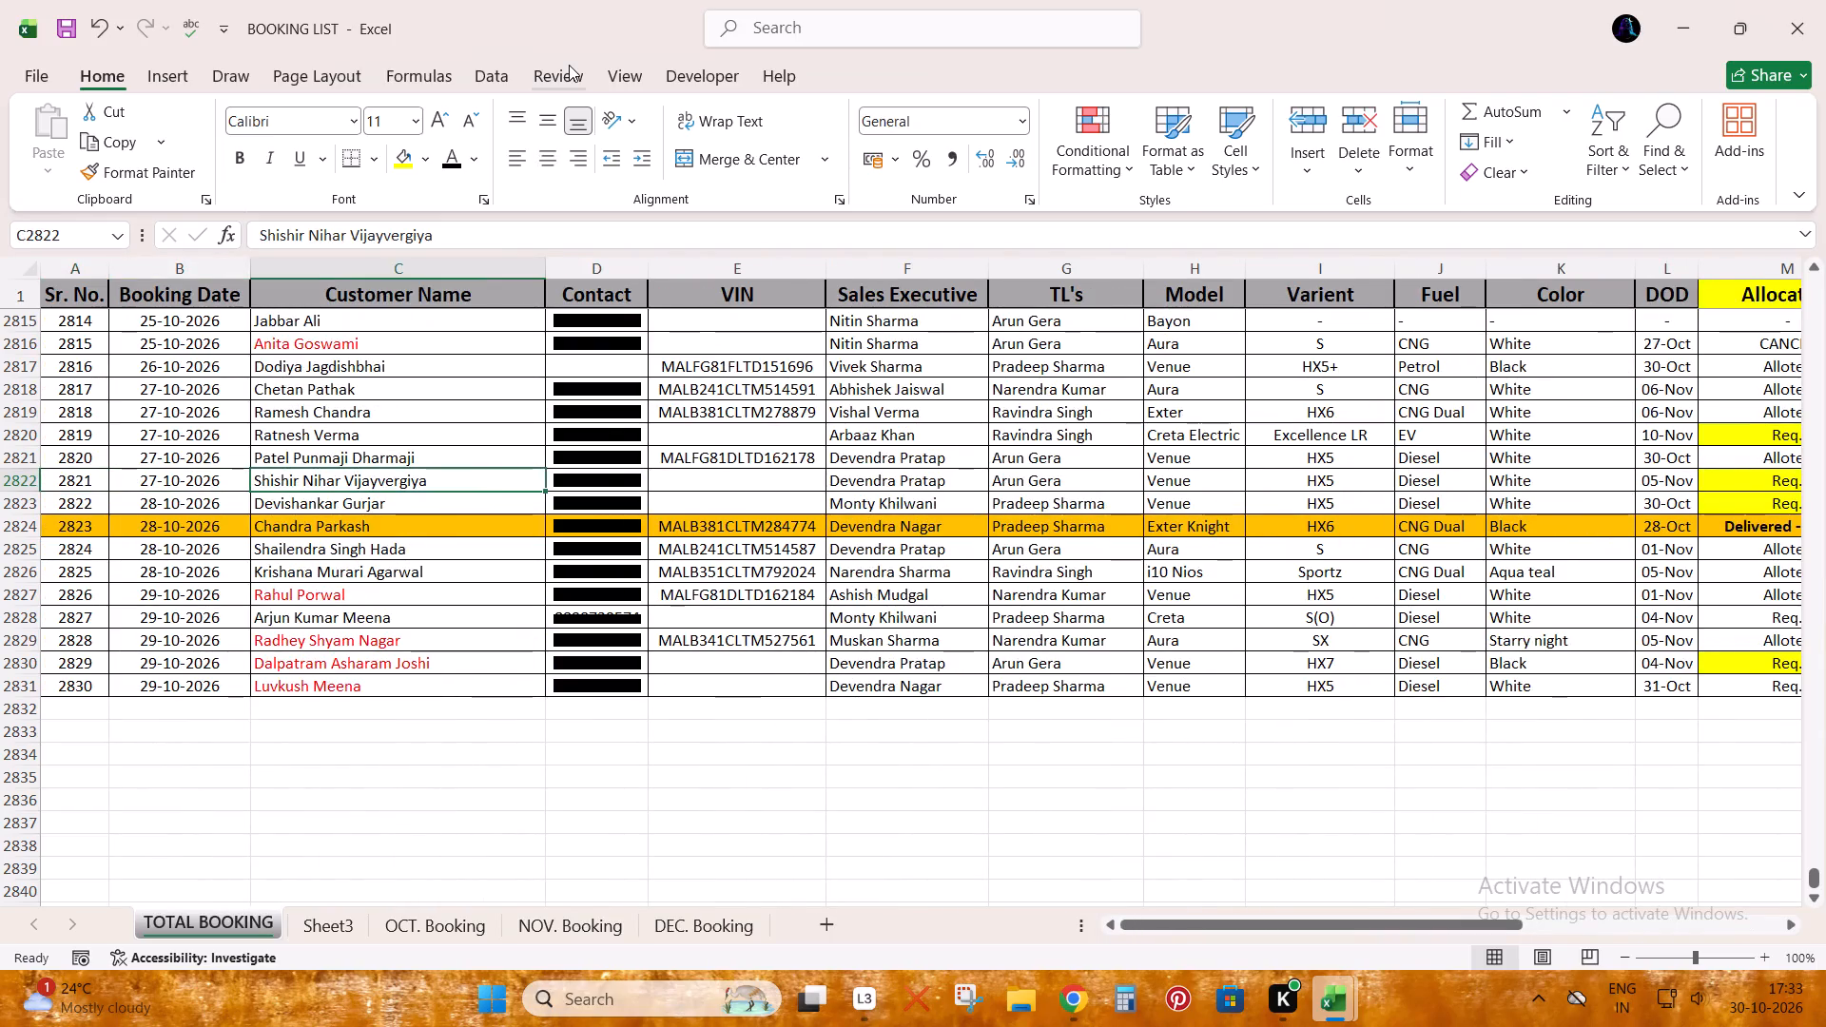
{"action": "left_click", "coordinate": [472, 159]}
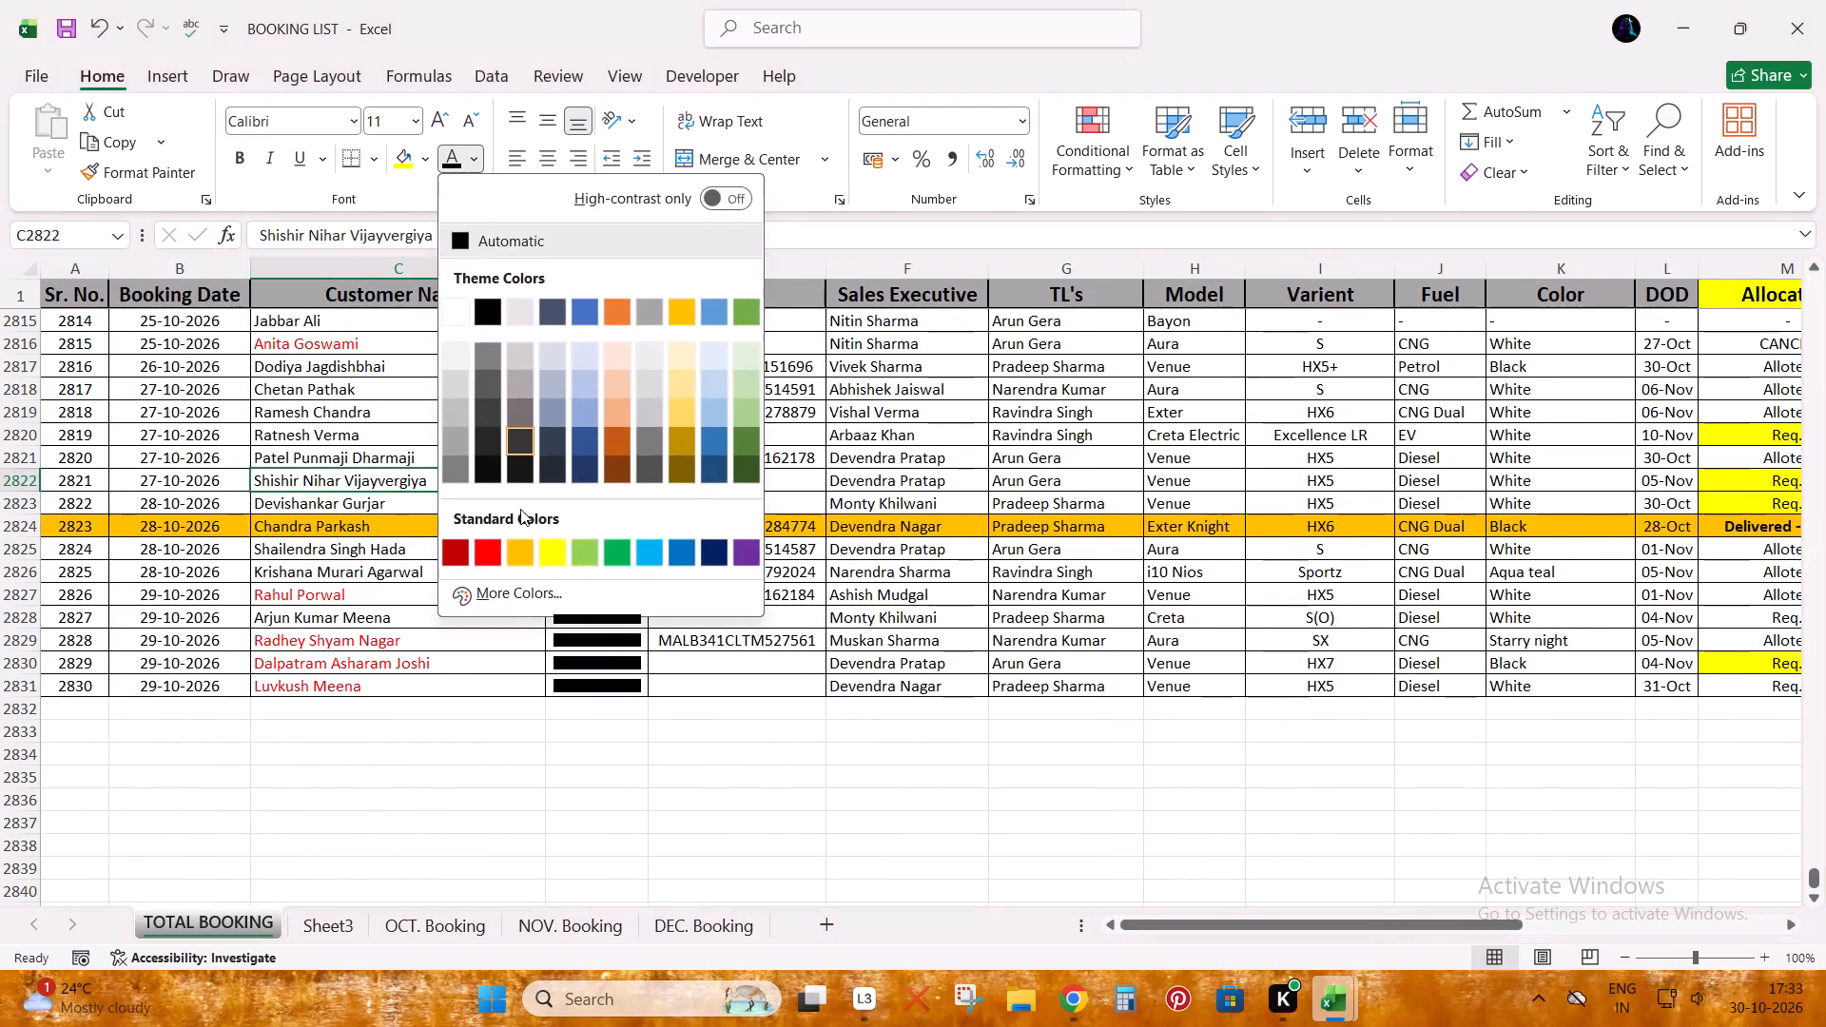
{"action": "left_click", "coordinate": [493, 552]}
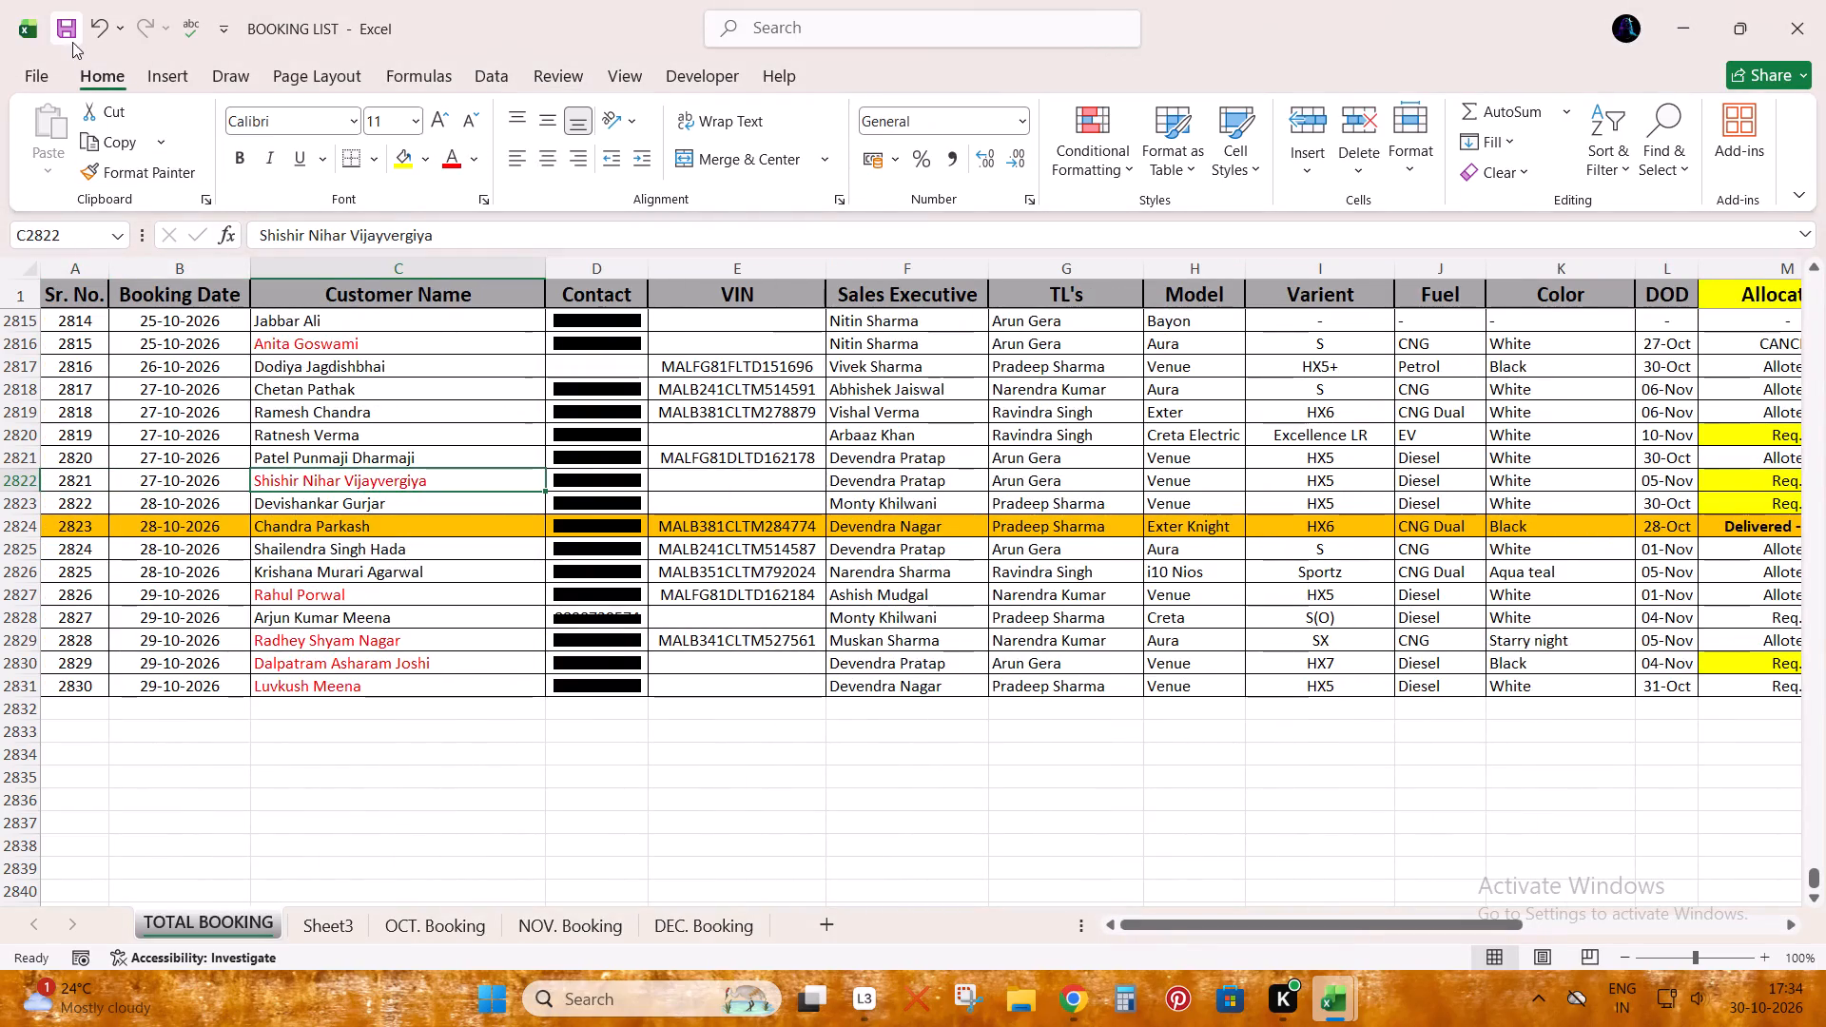
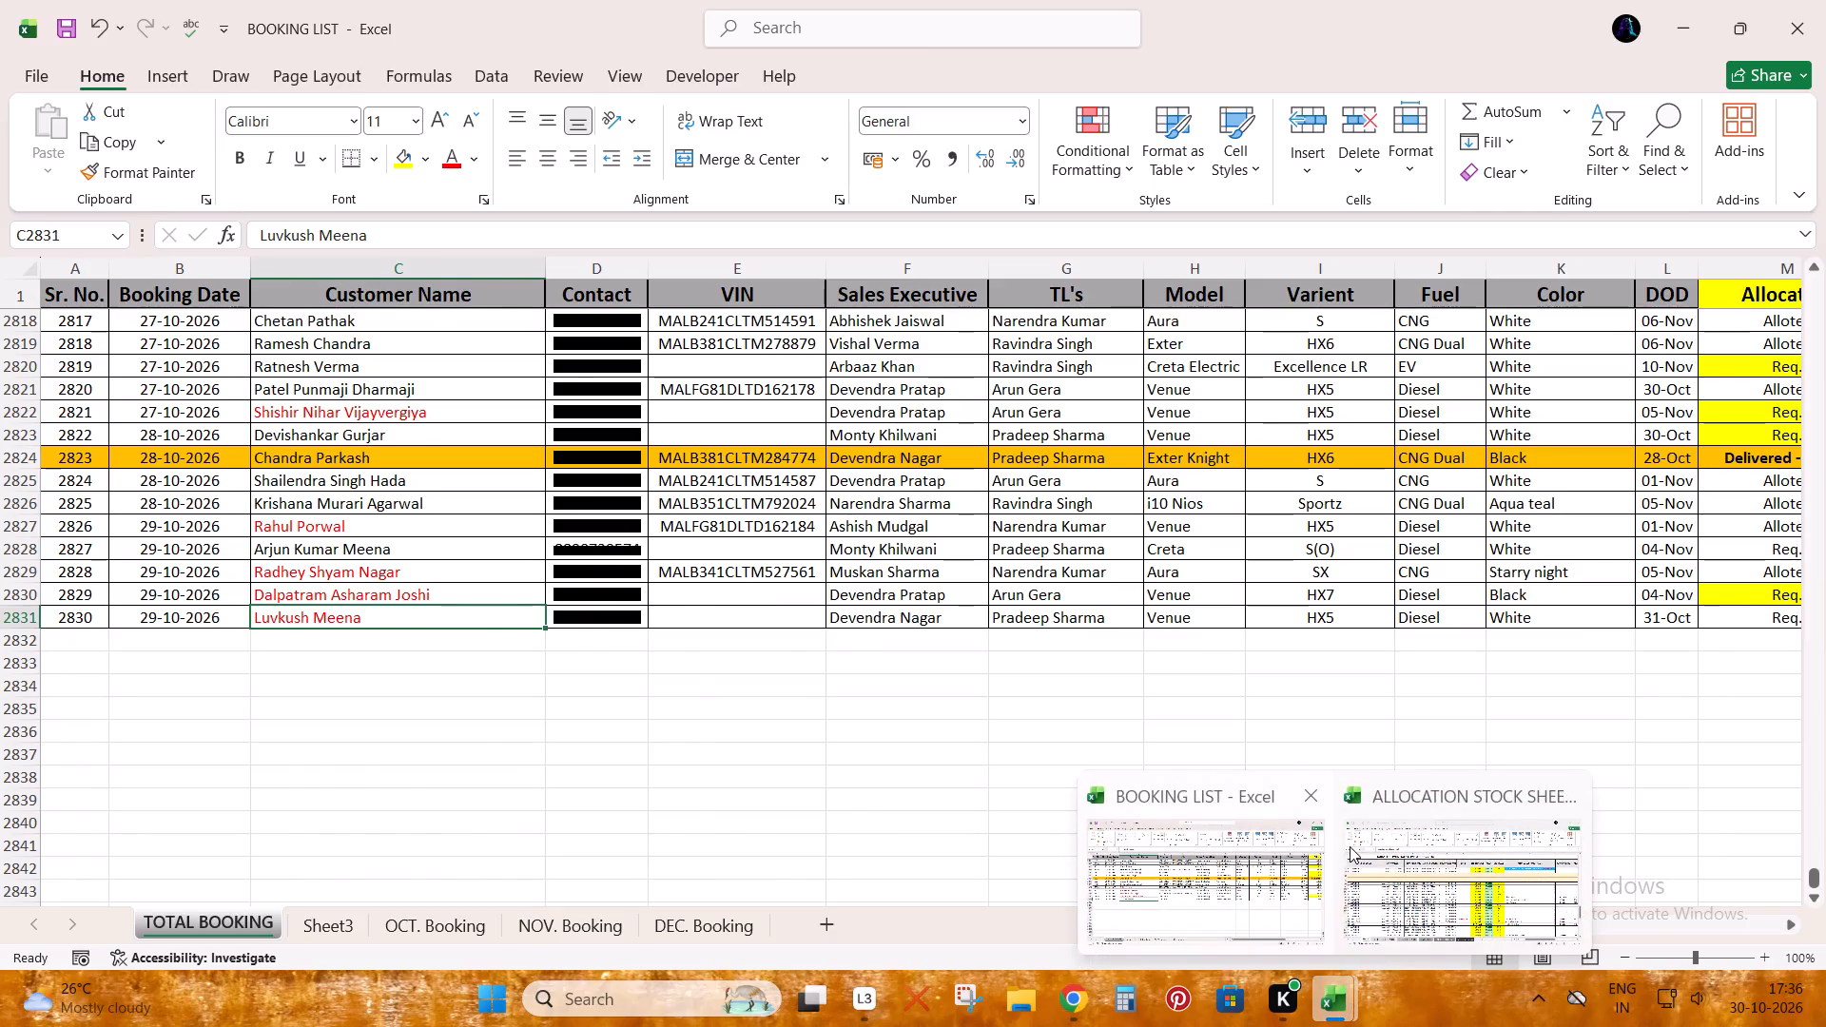
Cross-check the latest Venue bookings in the booking list against the Venue stock rows and allotted customers in the allocation stock sheet.
{"action": "left_click", "coordinate": [1419, 857]}
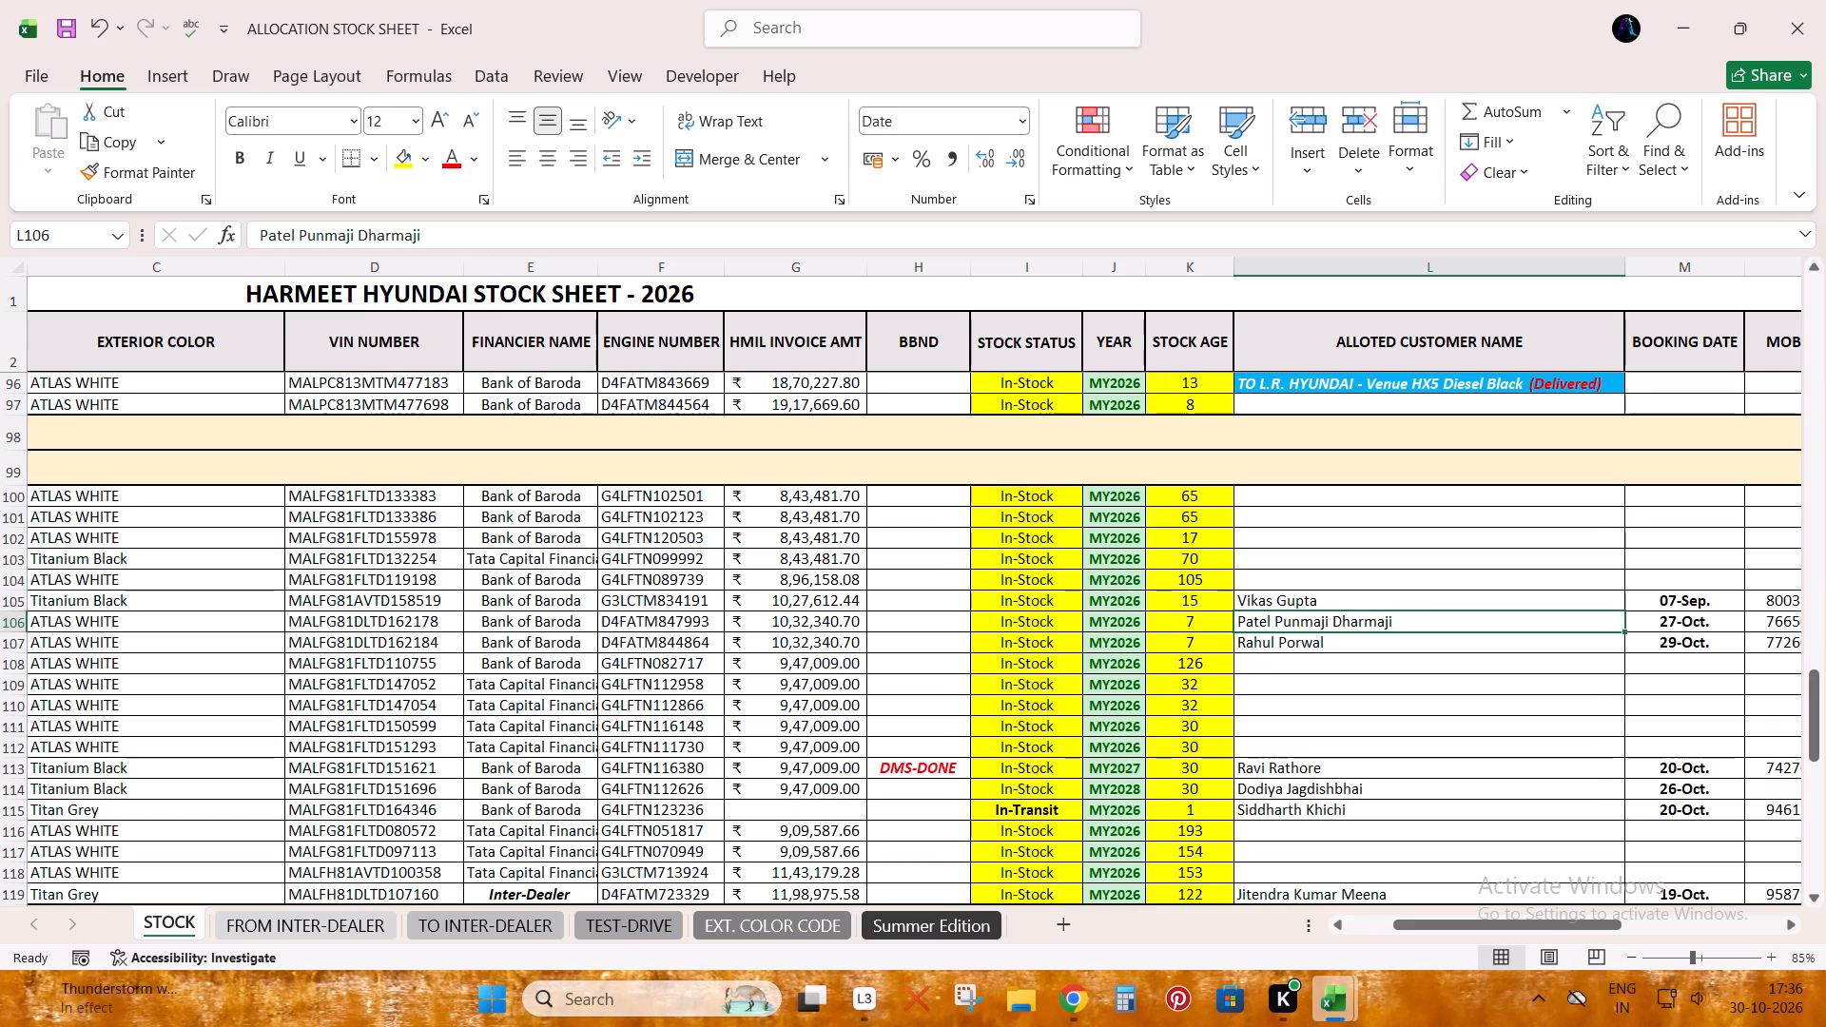
{"action": "key", "text": "alt+Tab"}
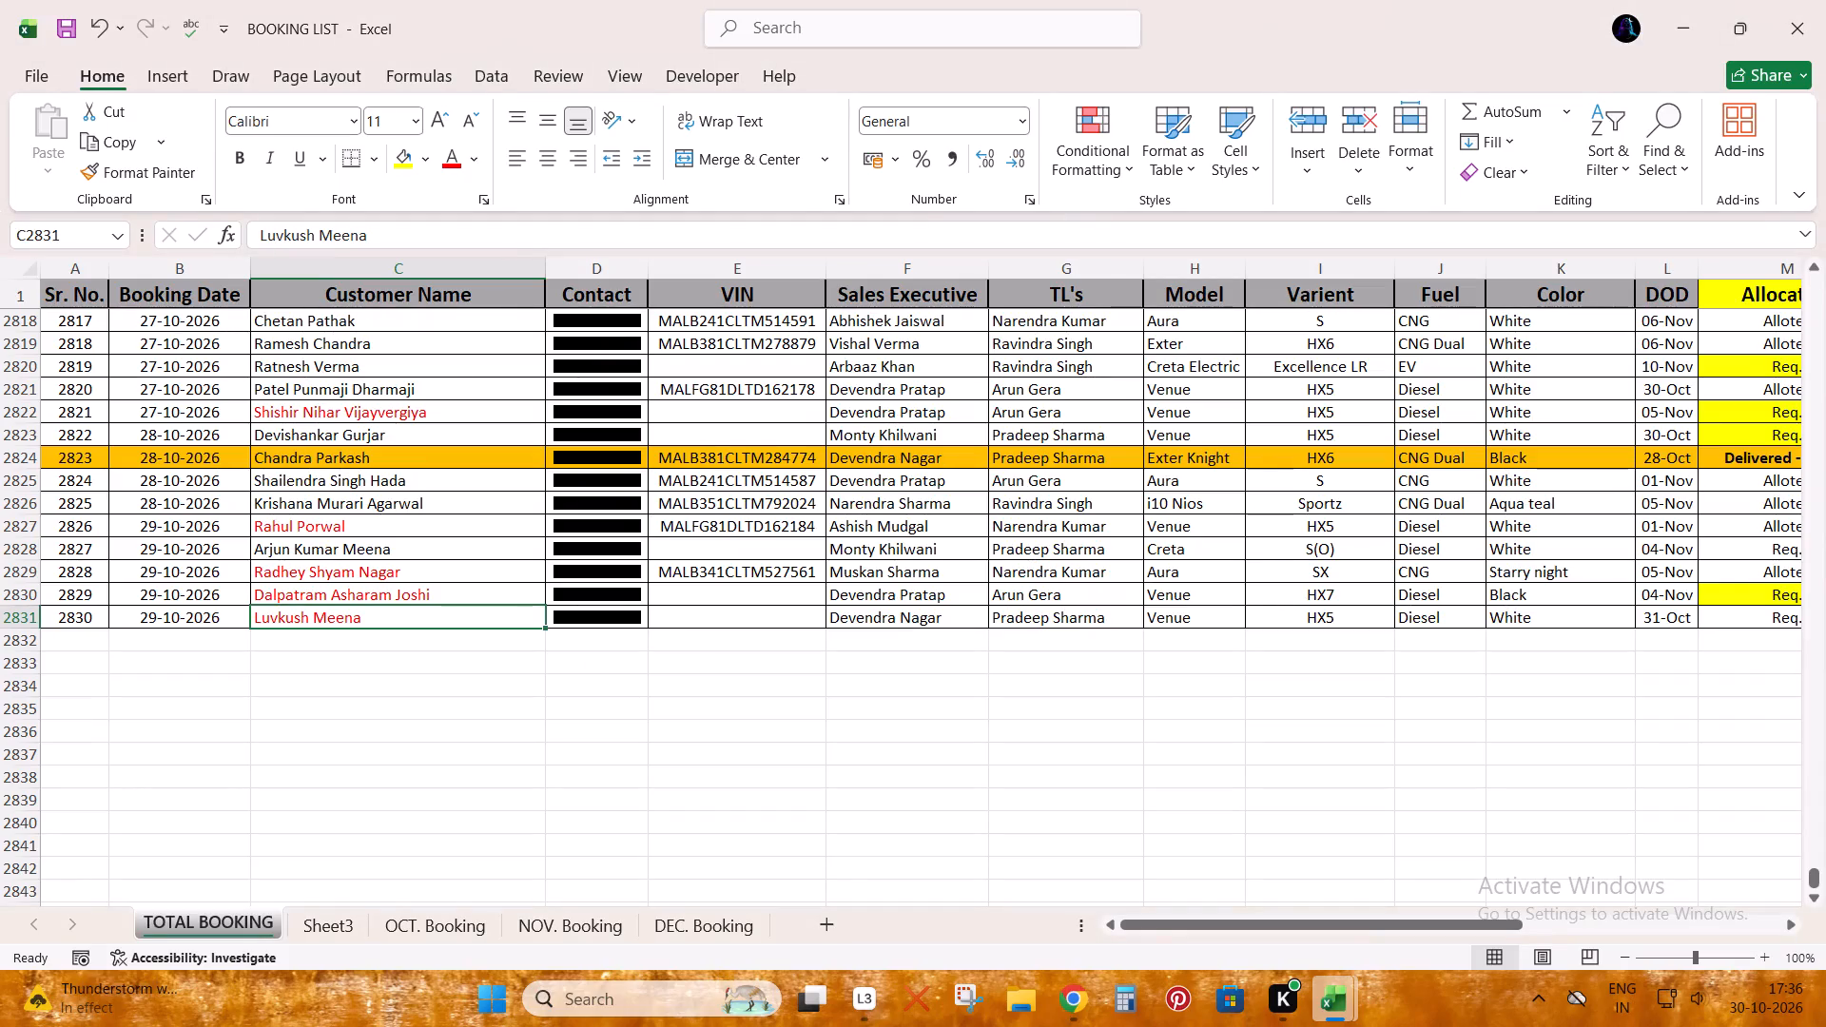
{"action": "key", "text": "ctrl+Right"}
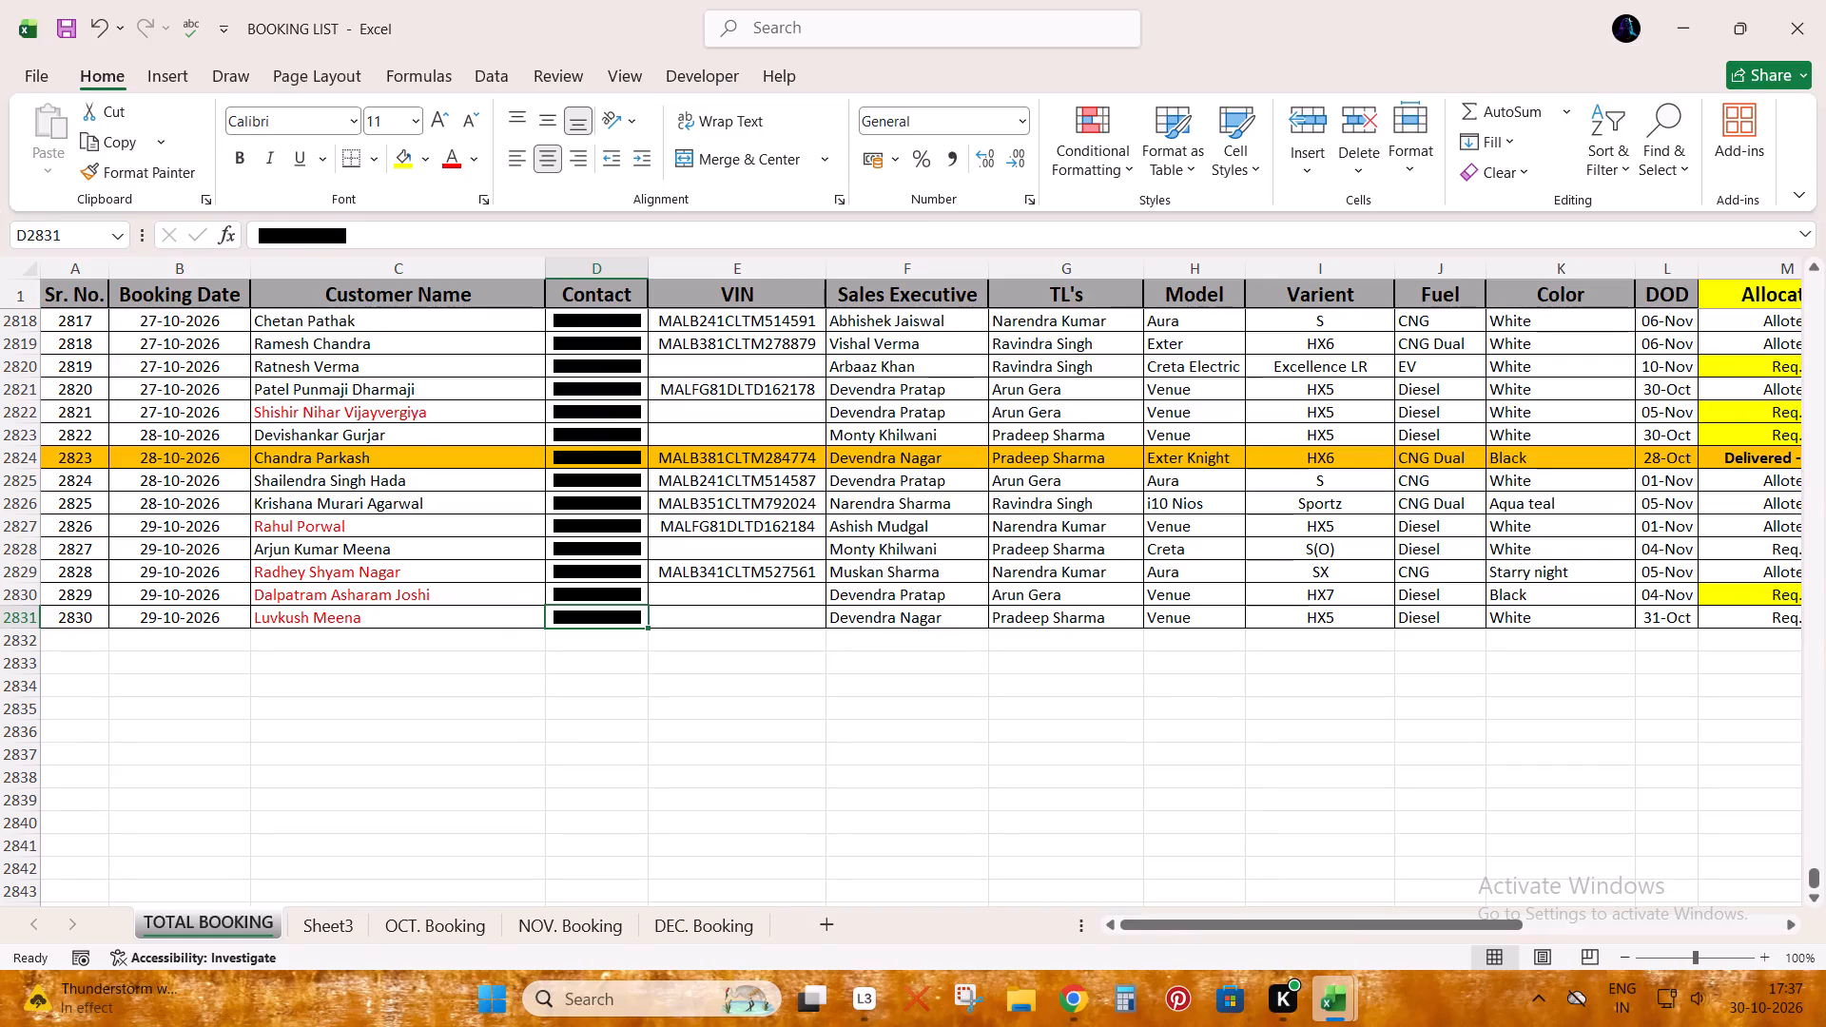
{"action": "key", "text": "alt+Tab"}
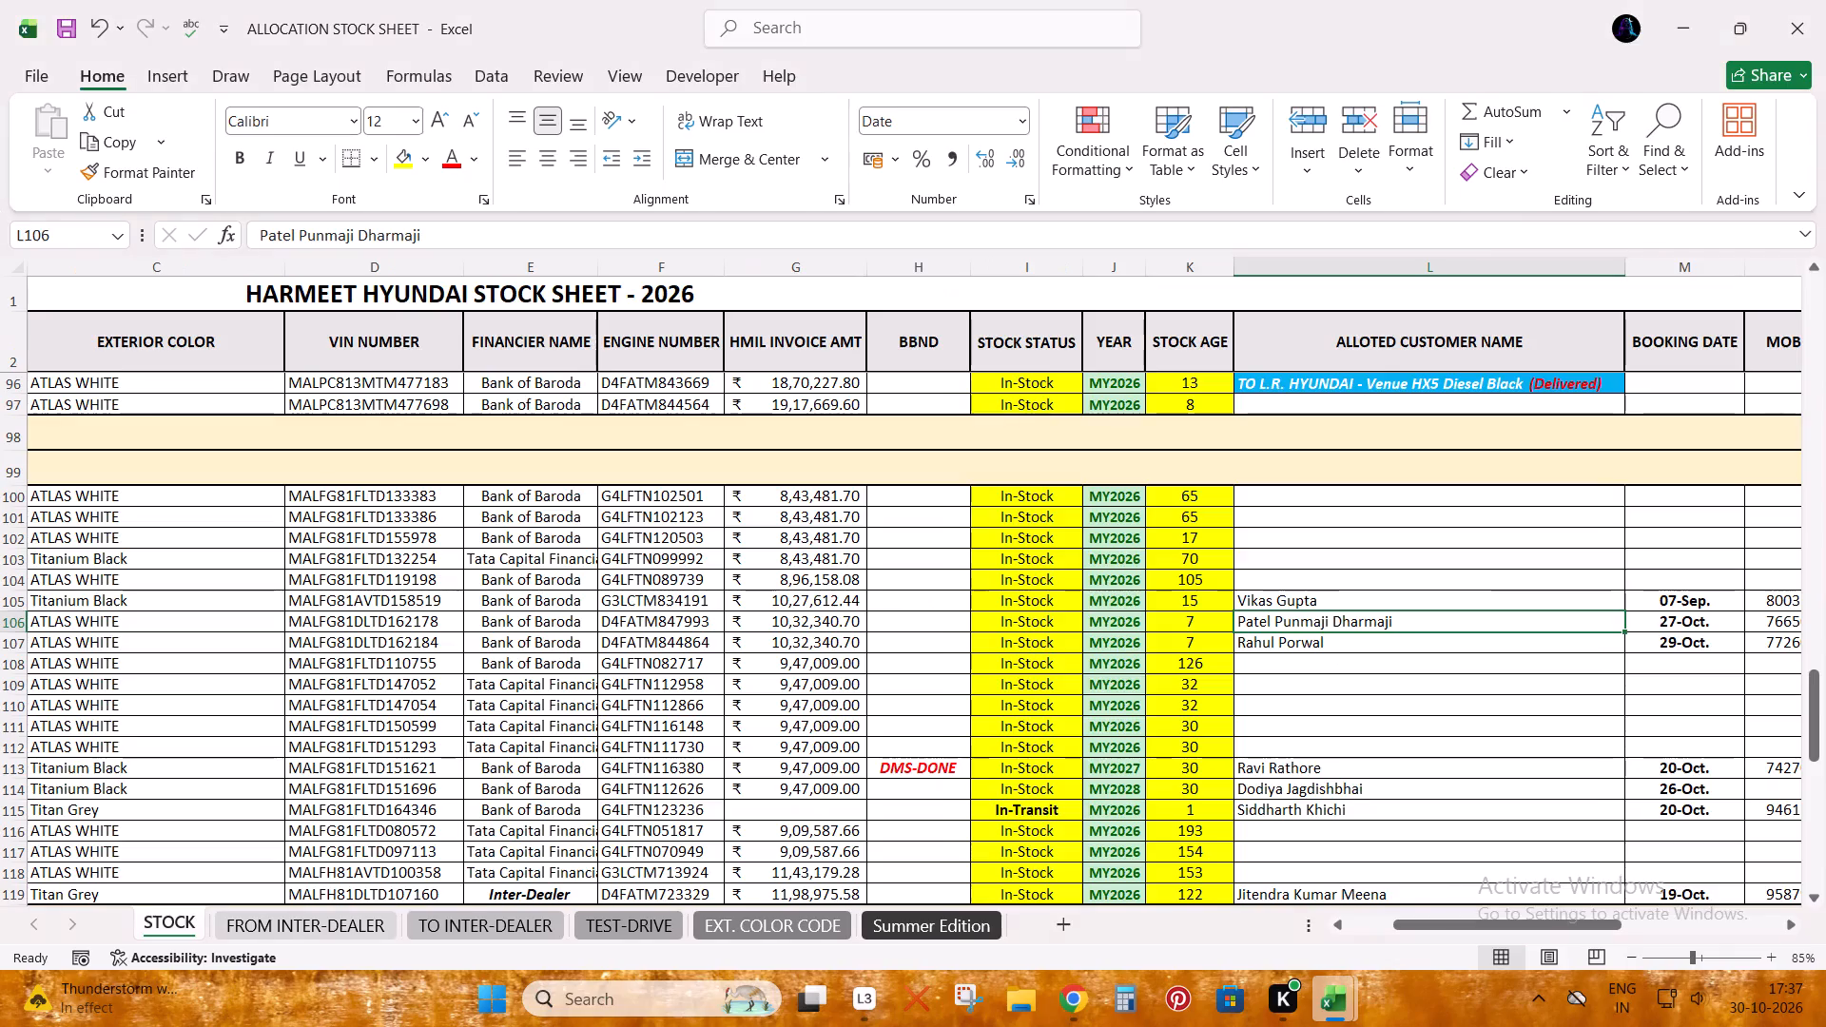
{"action": "key", "text": "ctrl+Left"}
{"action": "key", "text": "ctrl+Left"}
{"action": "key", "text": "ctrl+Left"}
{"action": "key", "text": "ctrl+Left"}
{"action": "key", "text": "alt+Tab"}
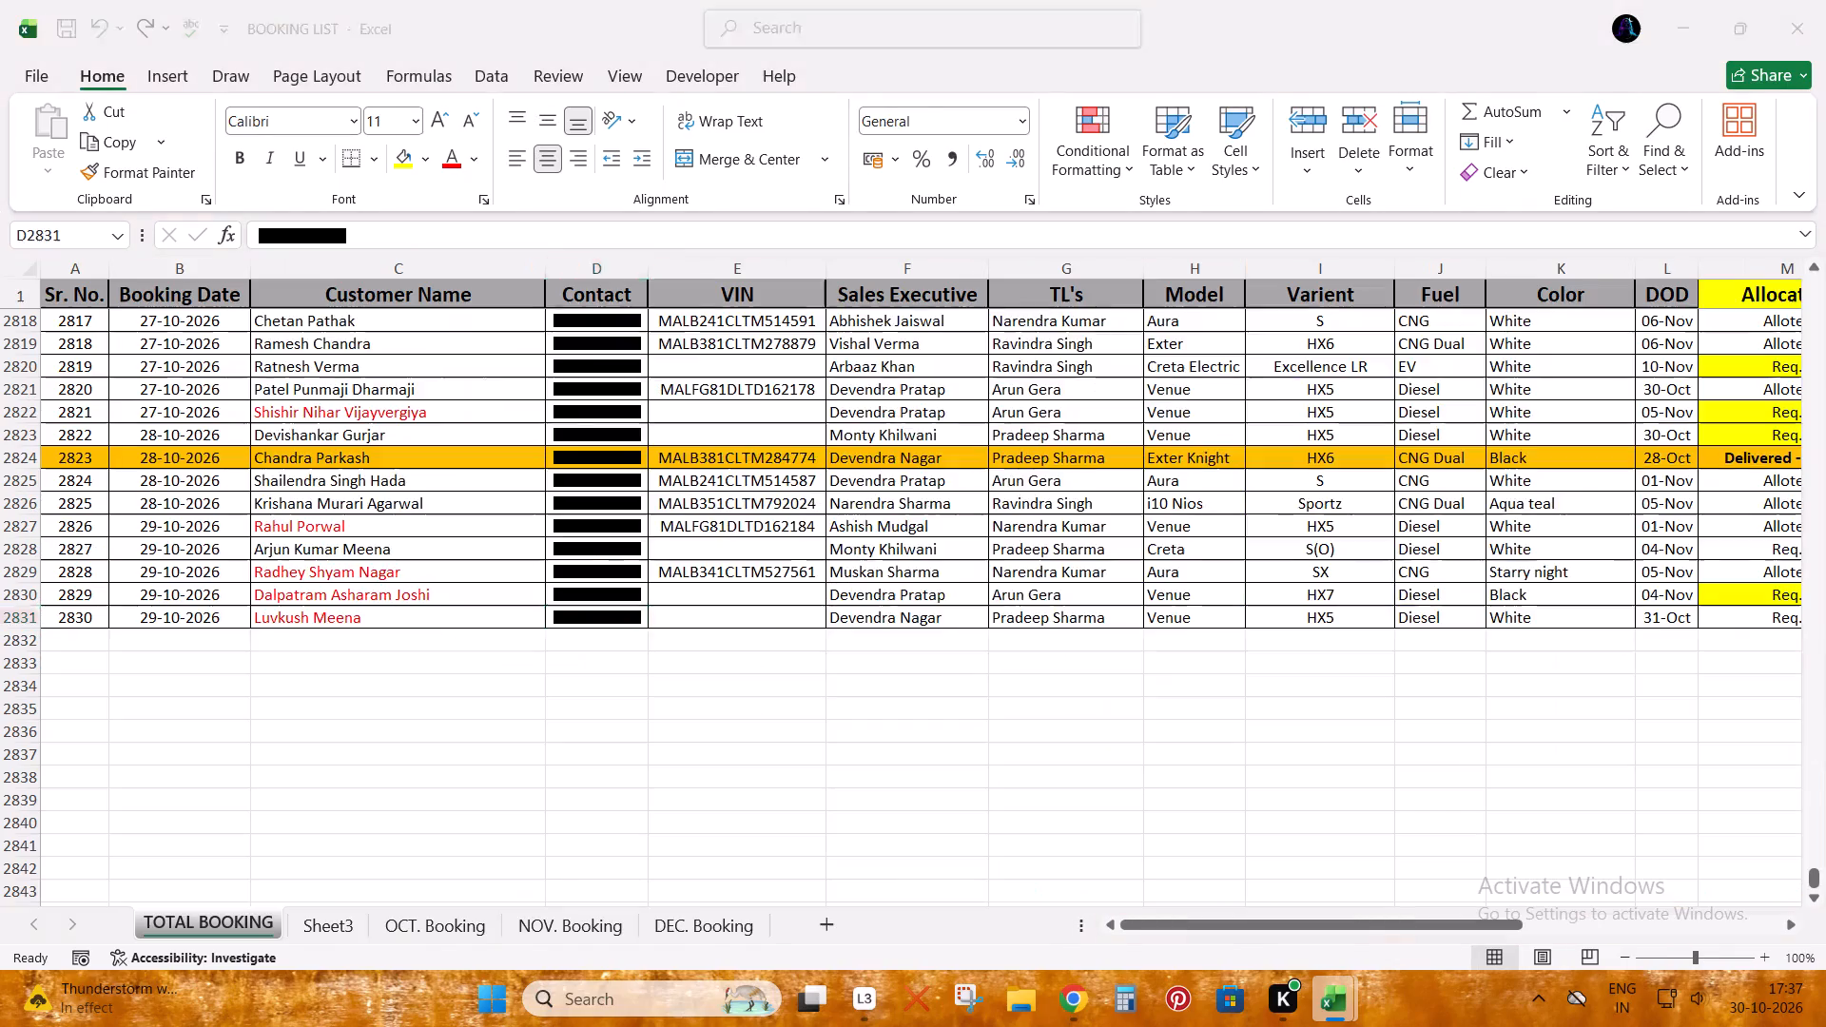
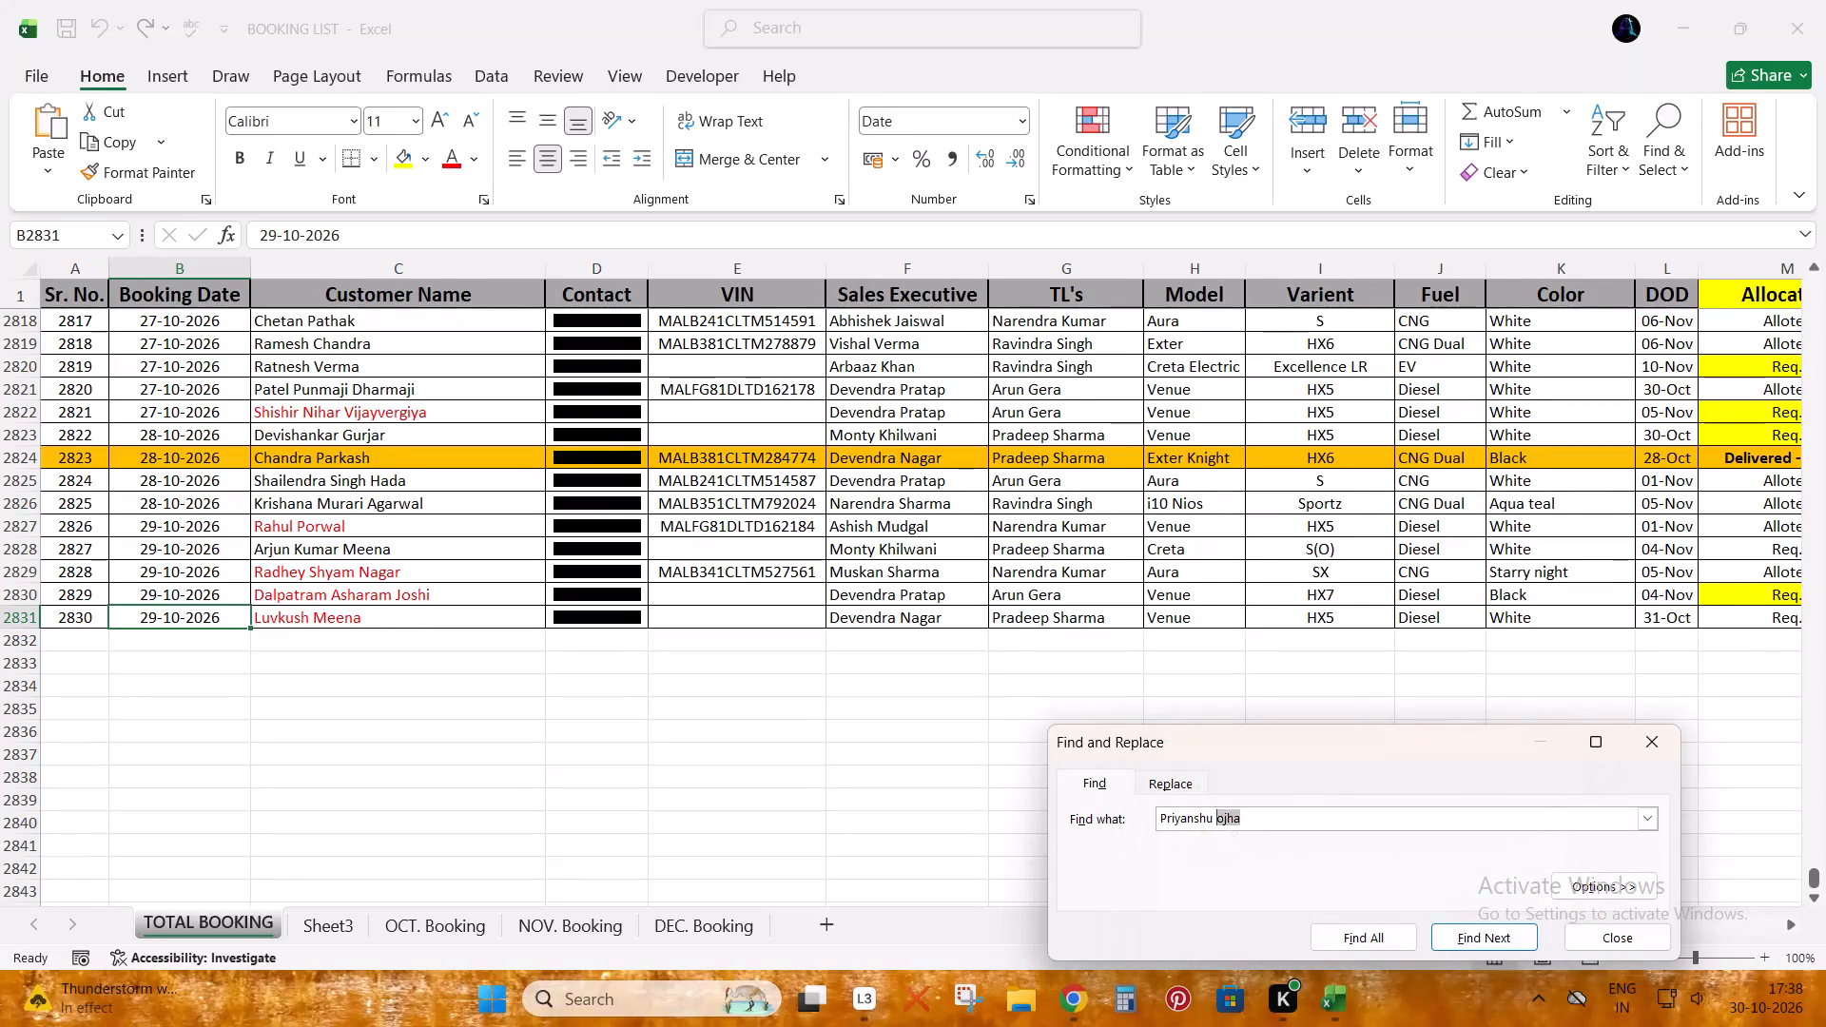
Search the total booking sheet for the customer by first name only, Priyanshu, and go through the successive matches.
{"action": "key", "text": "BackSpace"}
{"action": "key", "text": "BackSpace"}
{"action": "key", "text": "Return"}
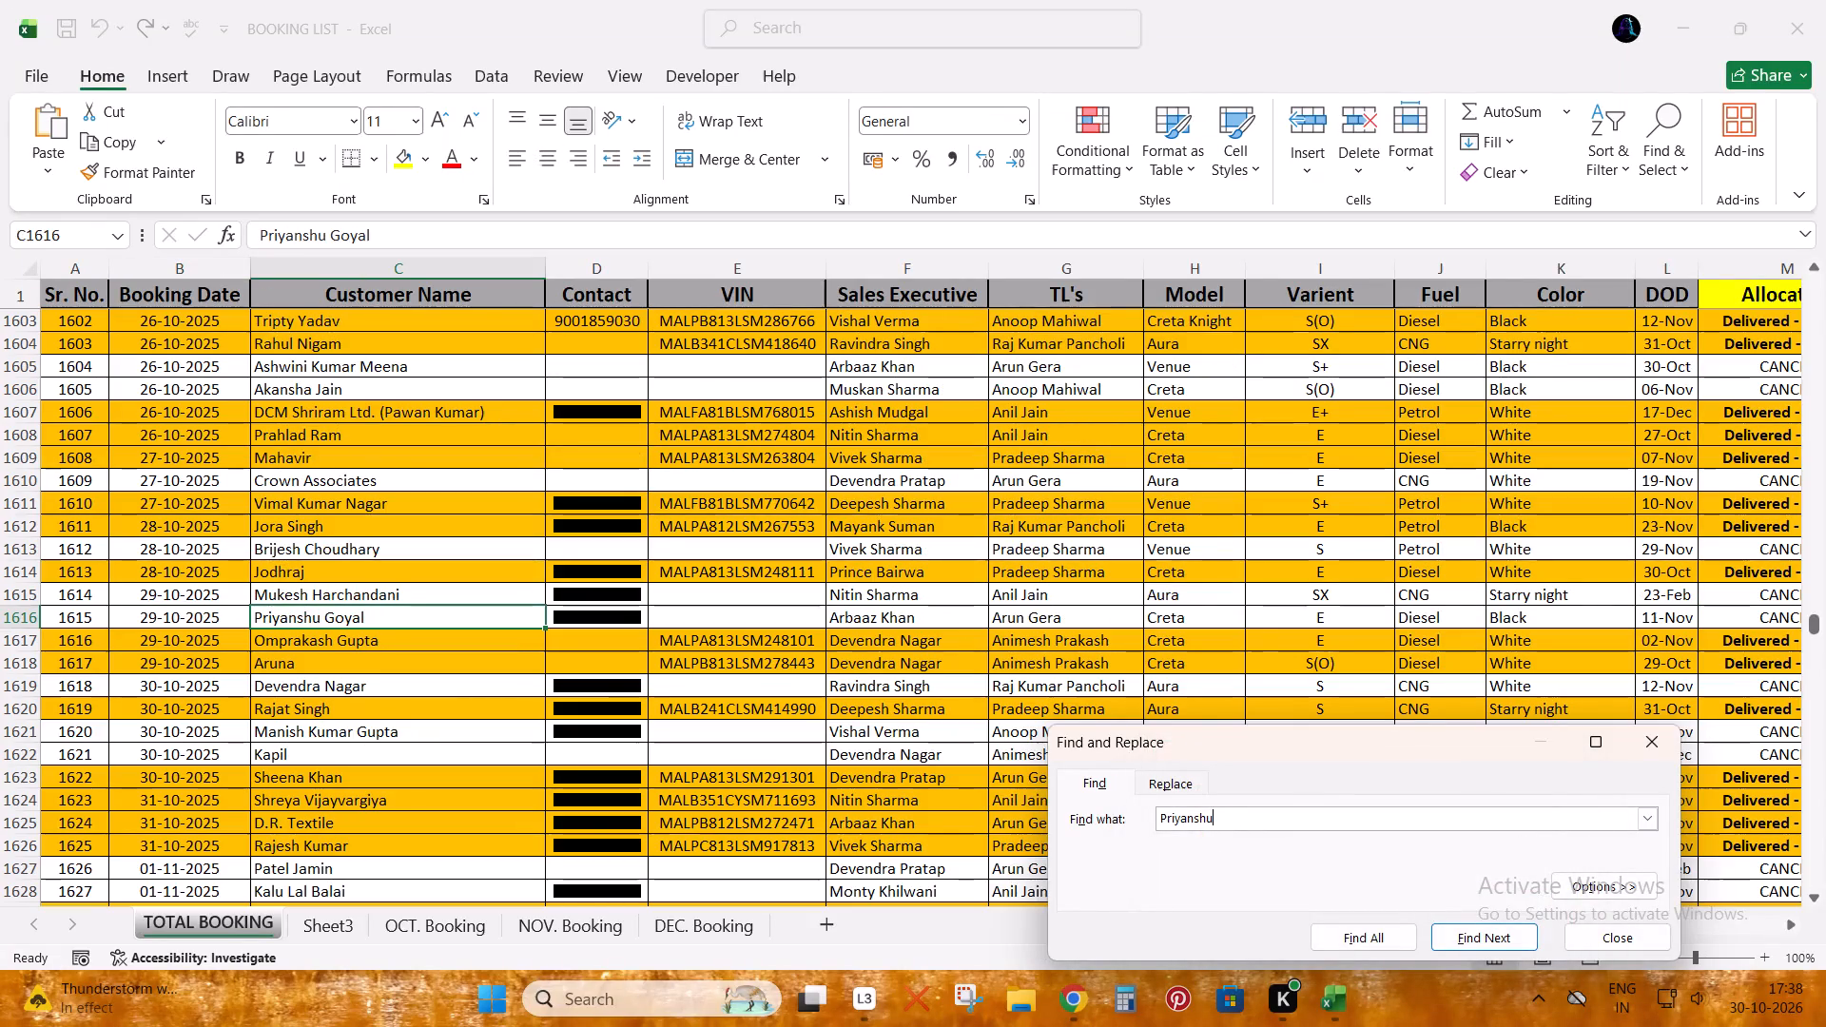
{"action": "key", "text": "Return"}
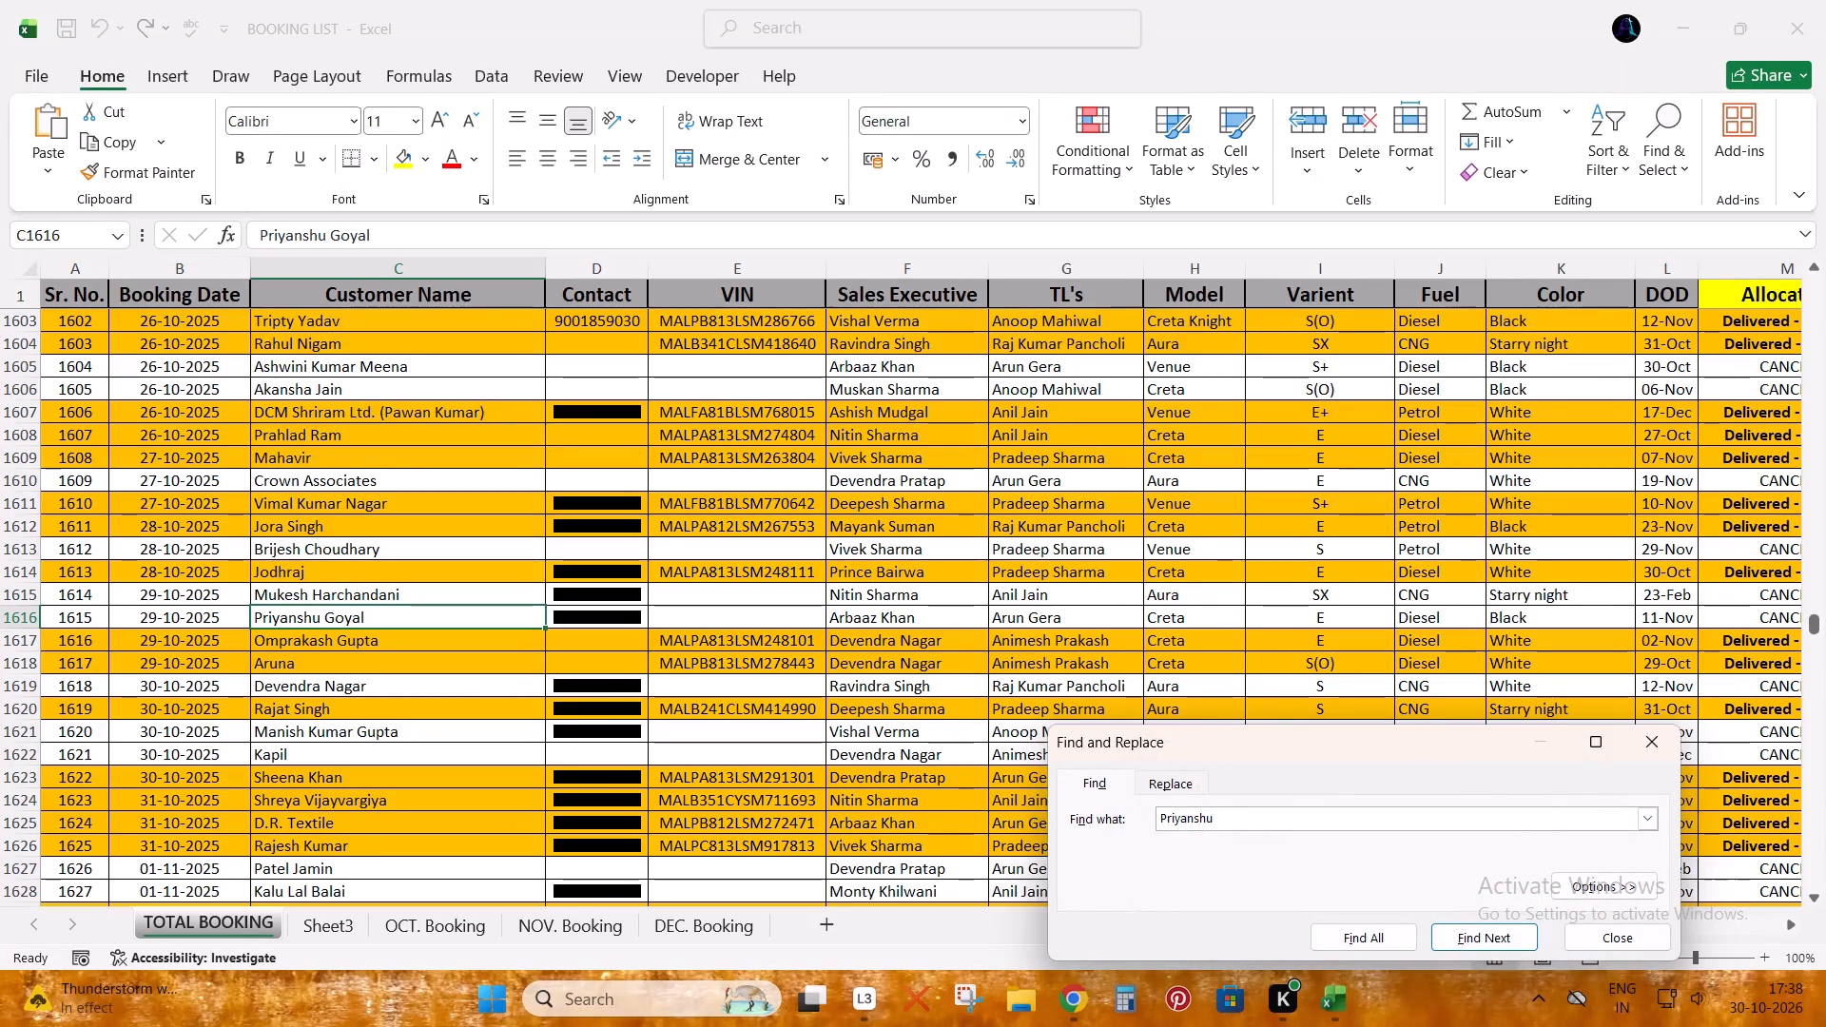
{"action": "key", "text": "Return"}
{"action": "key", "text": "Return"}
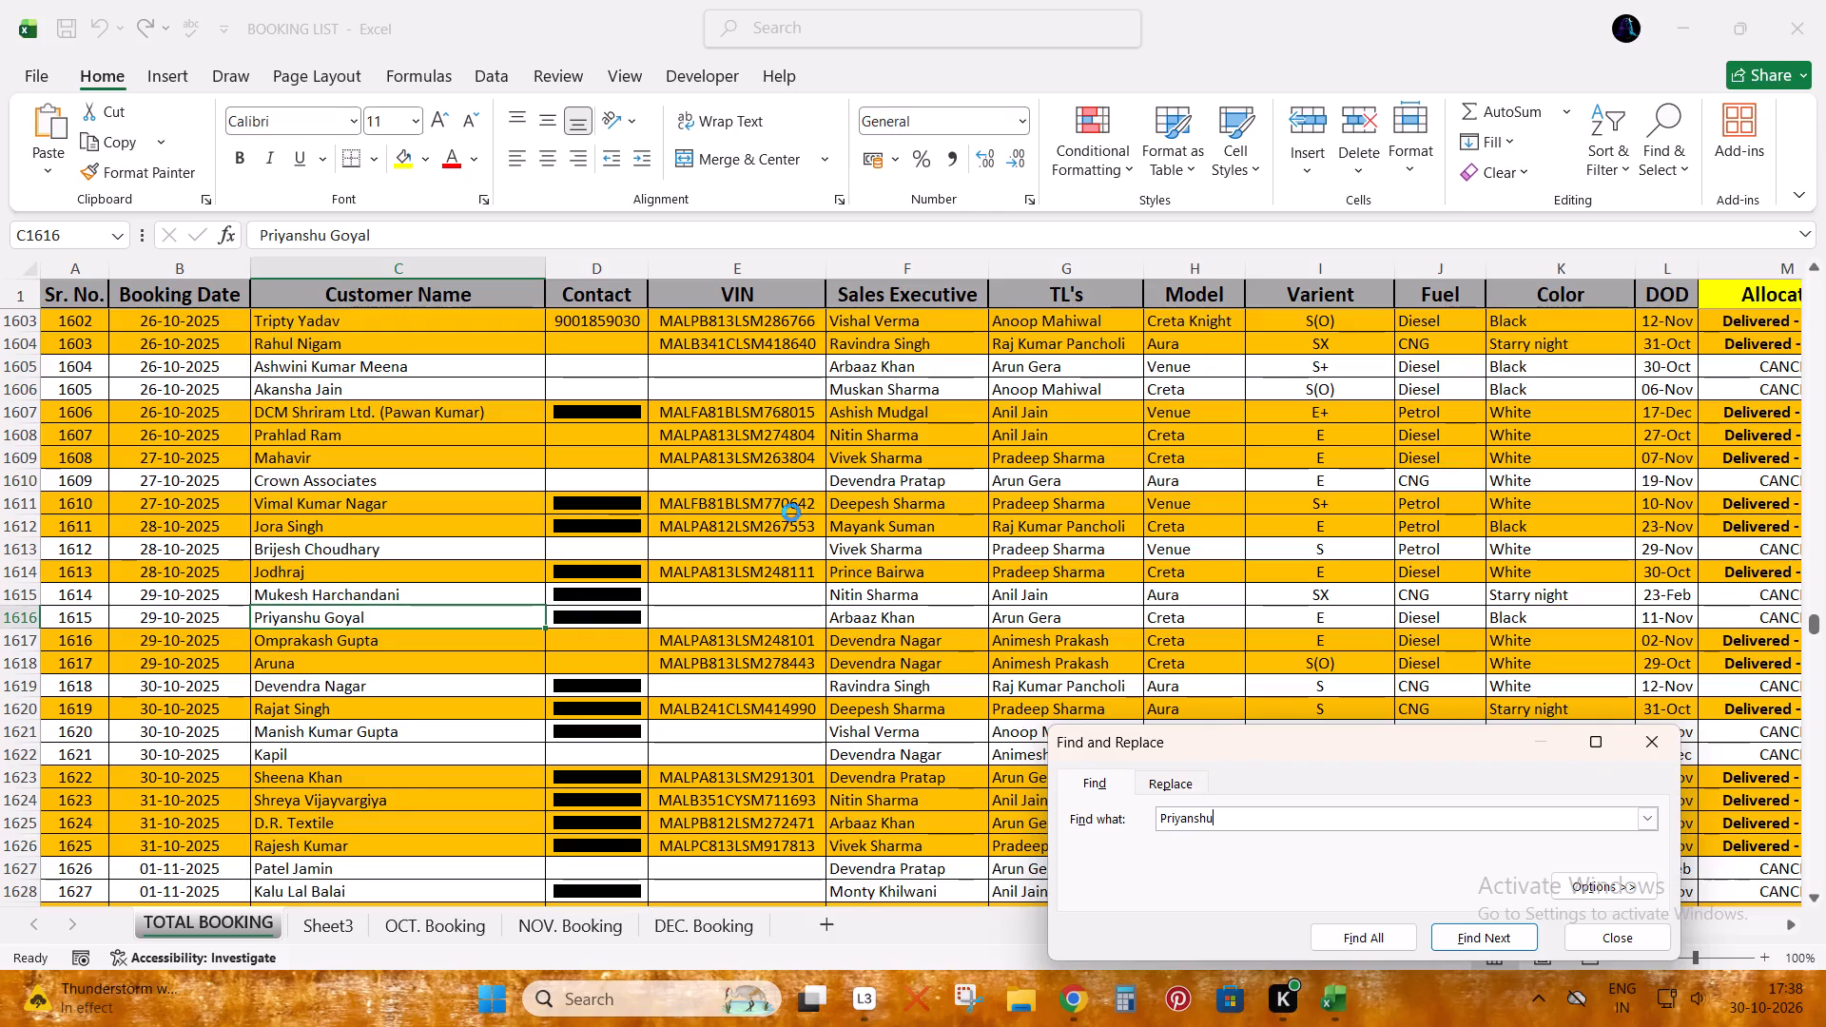
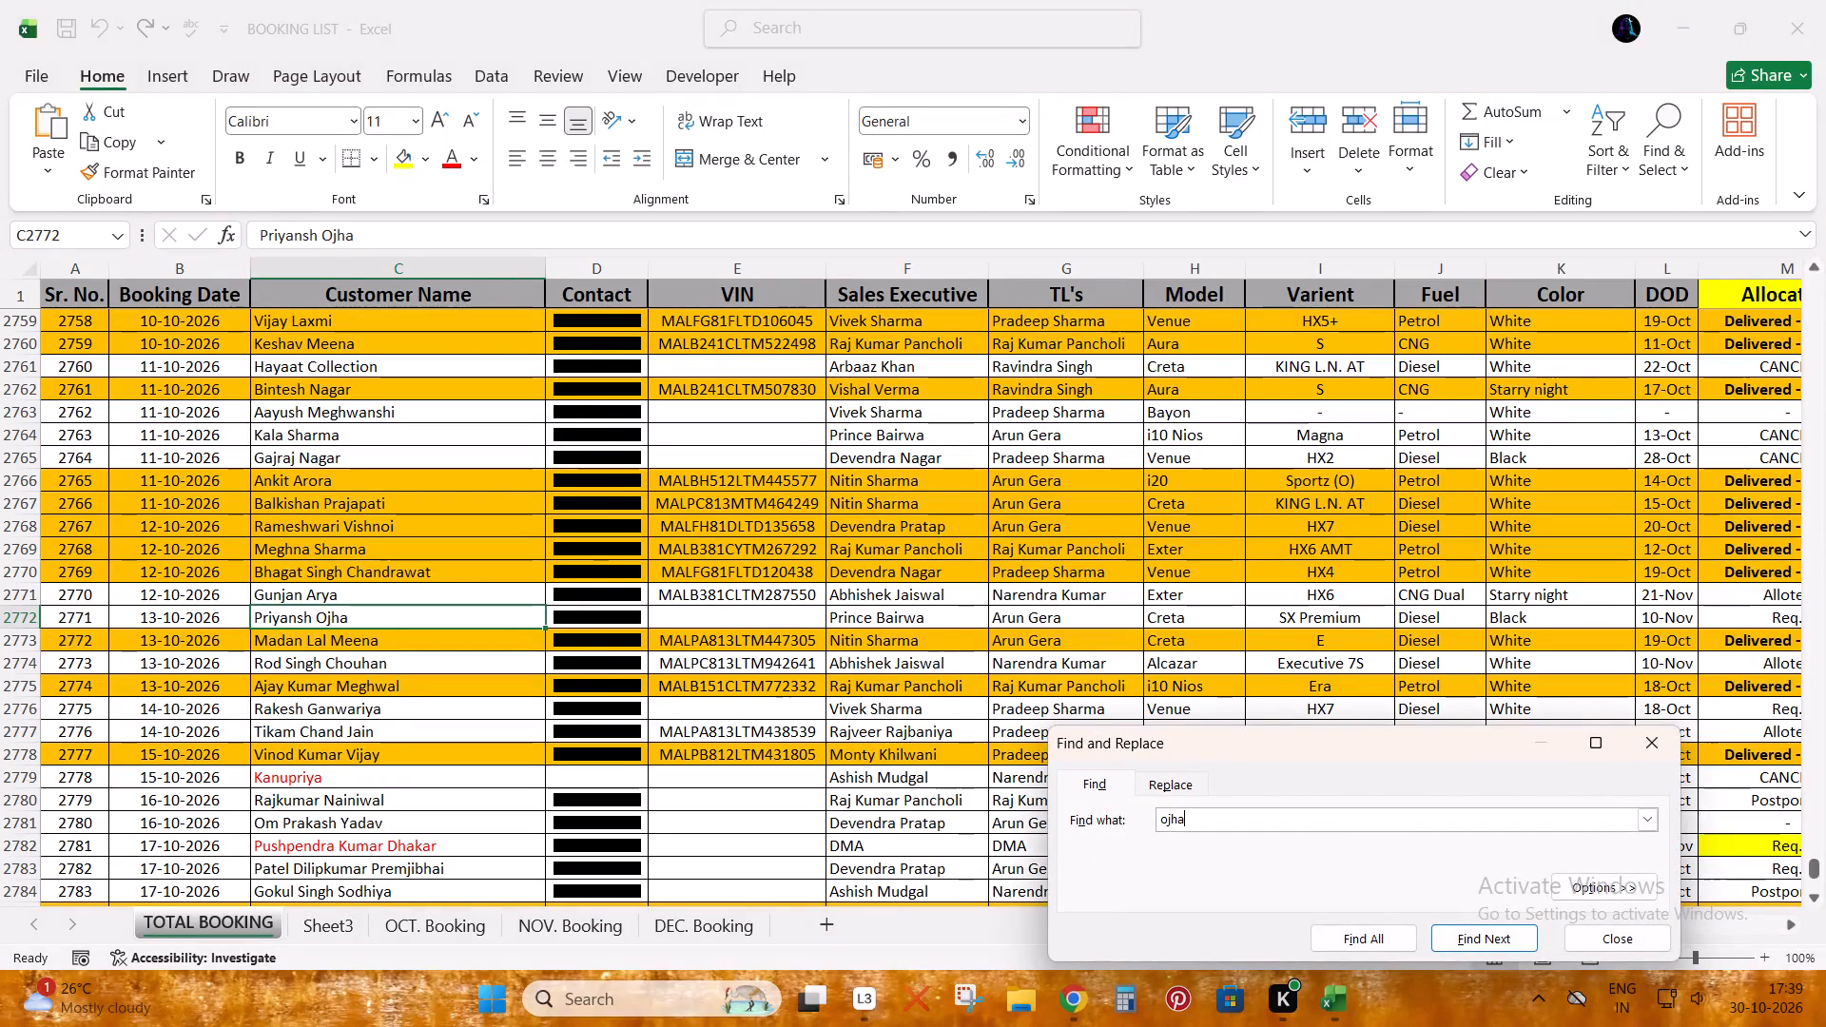
Search the total booking sheet for the customer by surname only, ojha, and go through the successive matches.
{"action": "key", "text": "Return"}
{"action": "key", "text": "Return"}
{"action": "key", "text": "Return"}
{"action": "key", "text": "Return"}
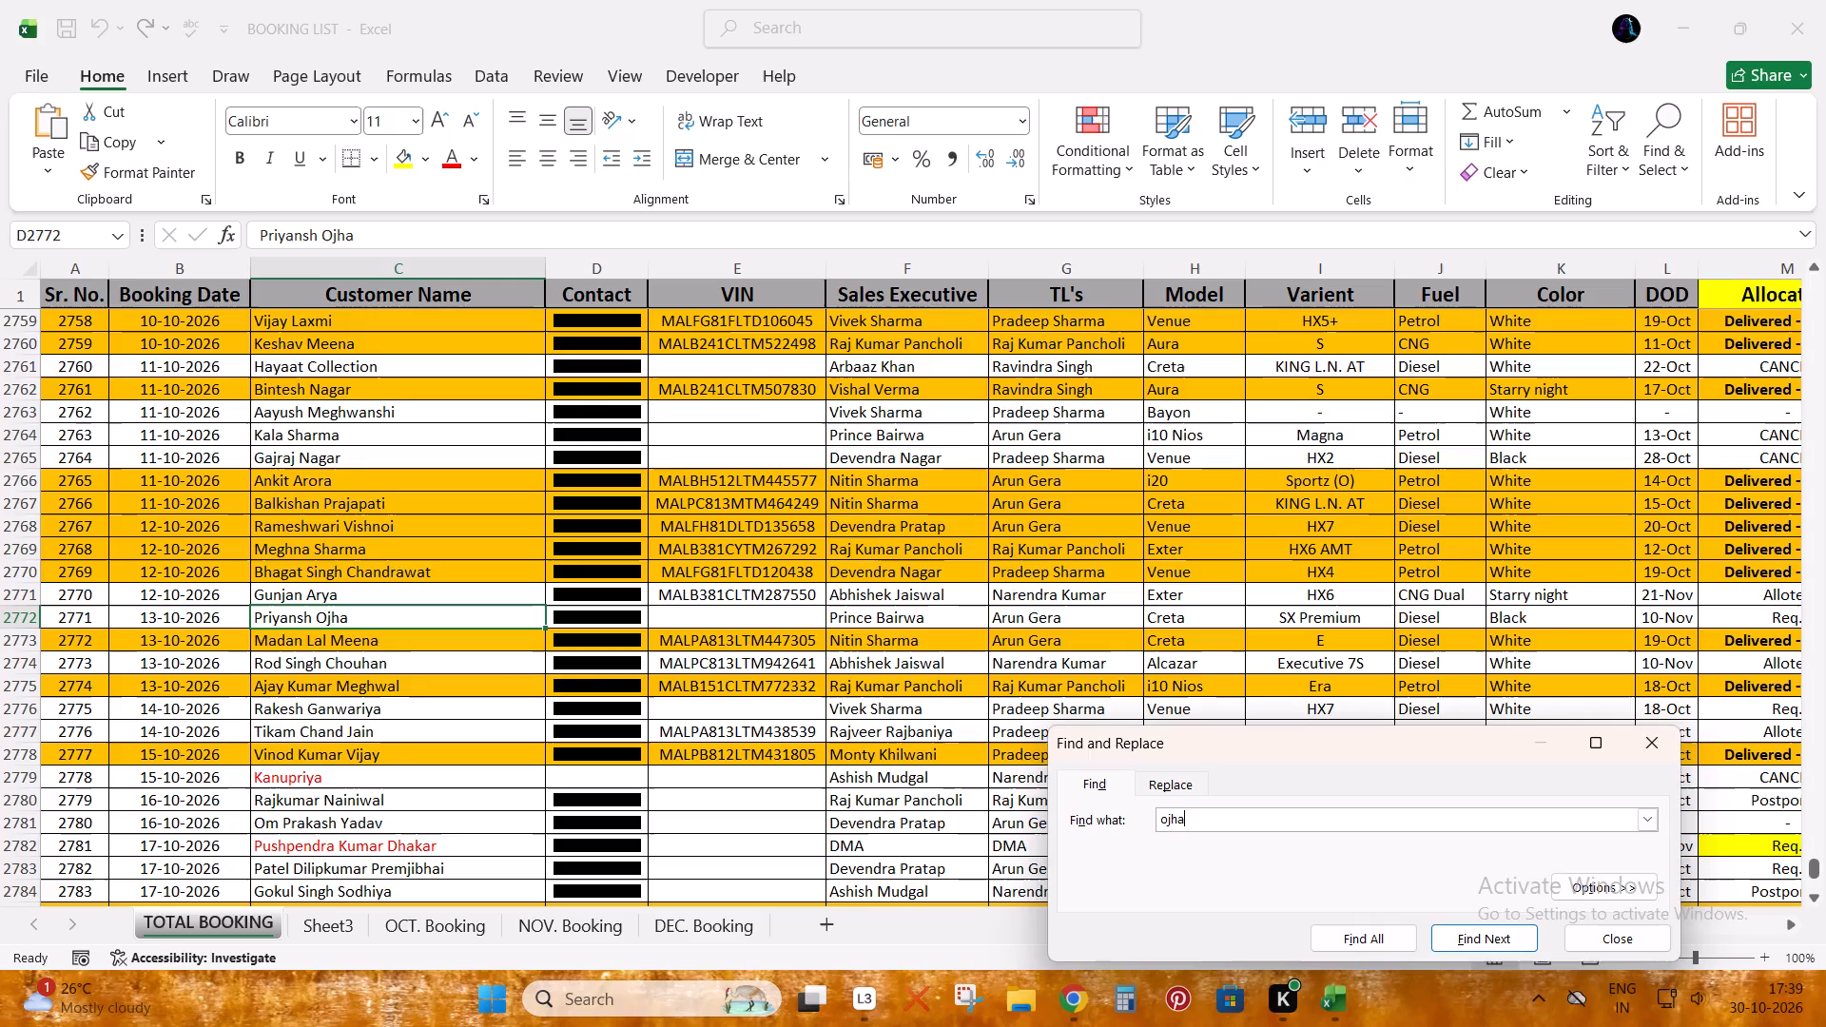
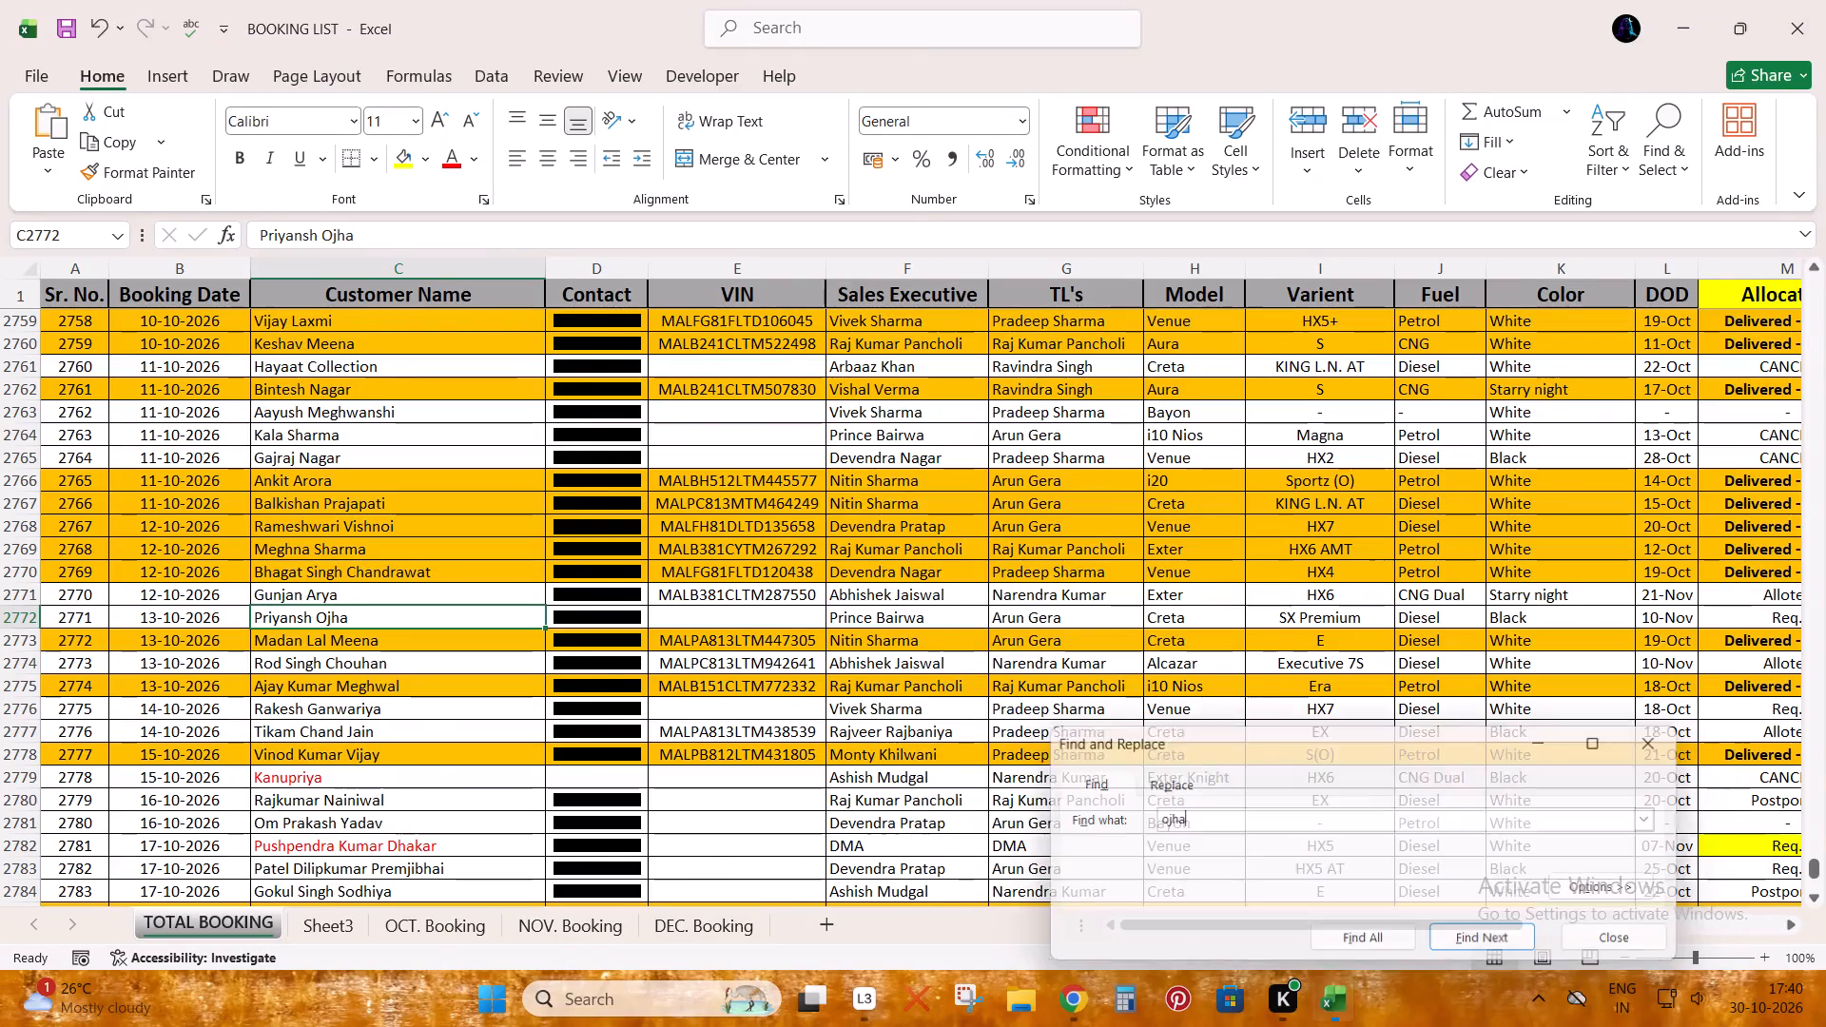
Review the October bookings below the found customer and go to the last filled Customer Name entry in the total booking sheet.
{"action": "scroll", "coordinate": [501, 704], "scroll_direction": "down", "scroll_amount": 8}
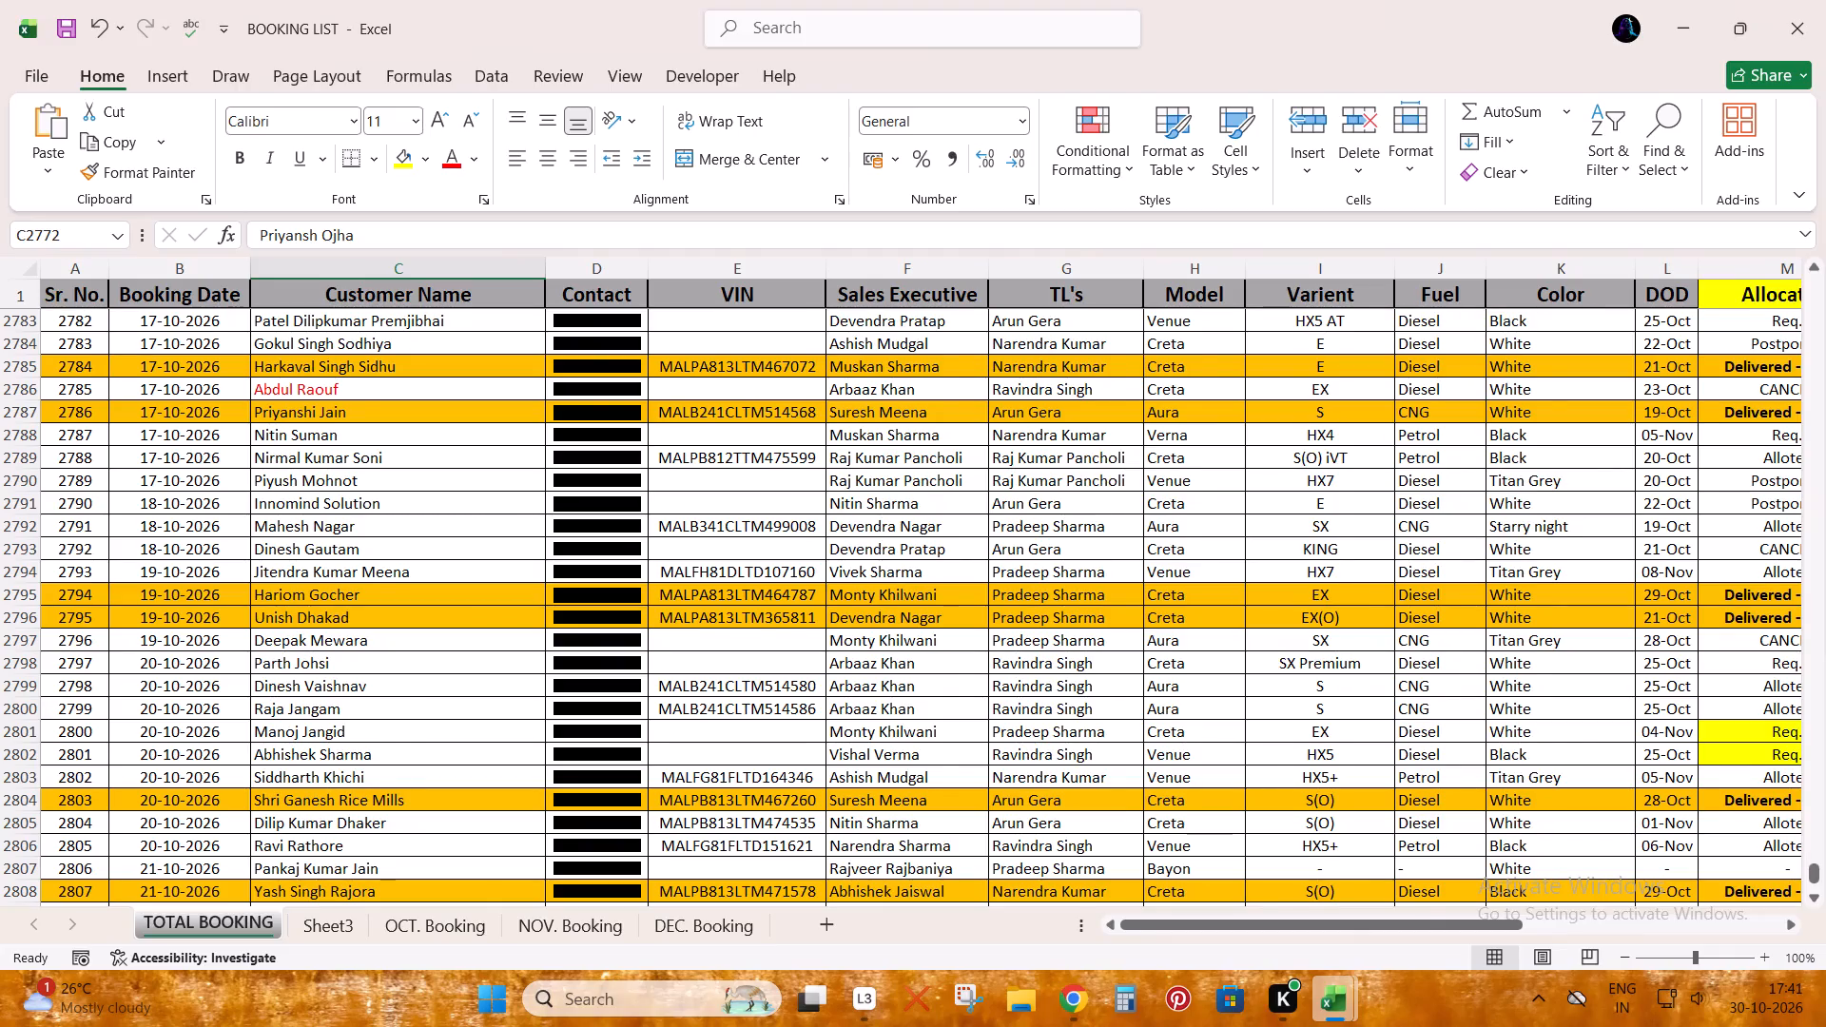
{"action": "key", "text": "Down"}
{"action": "key", "text": "ctrl+Down"}
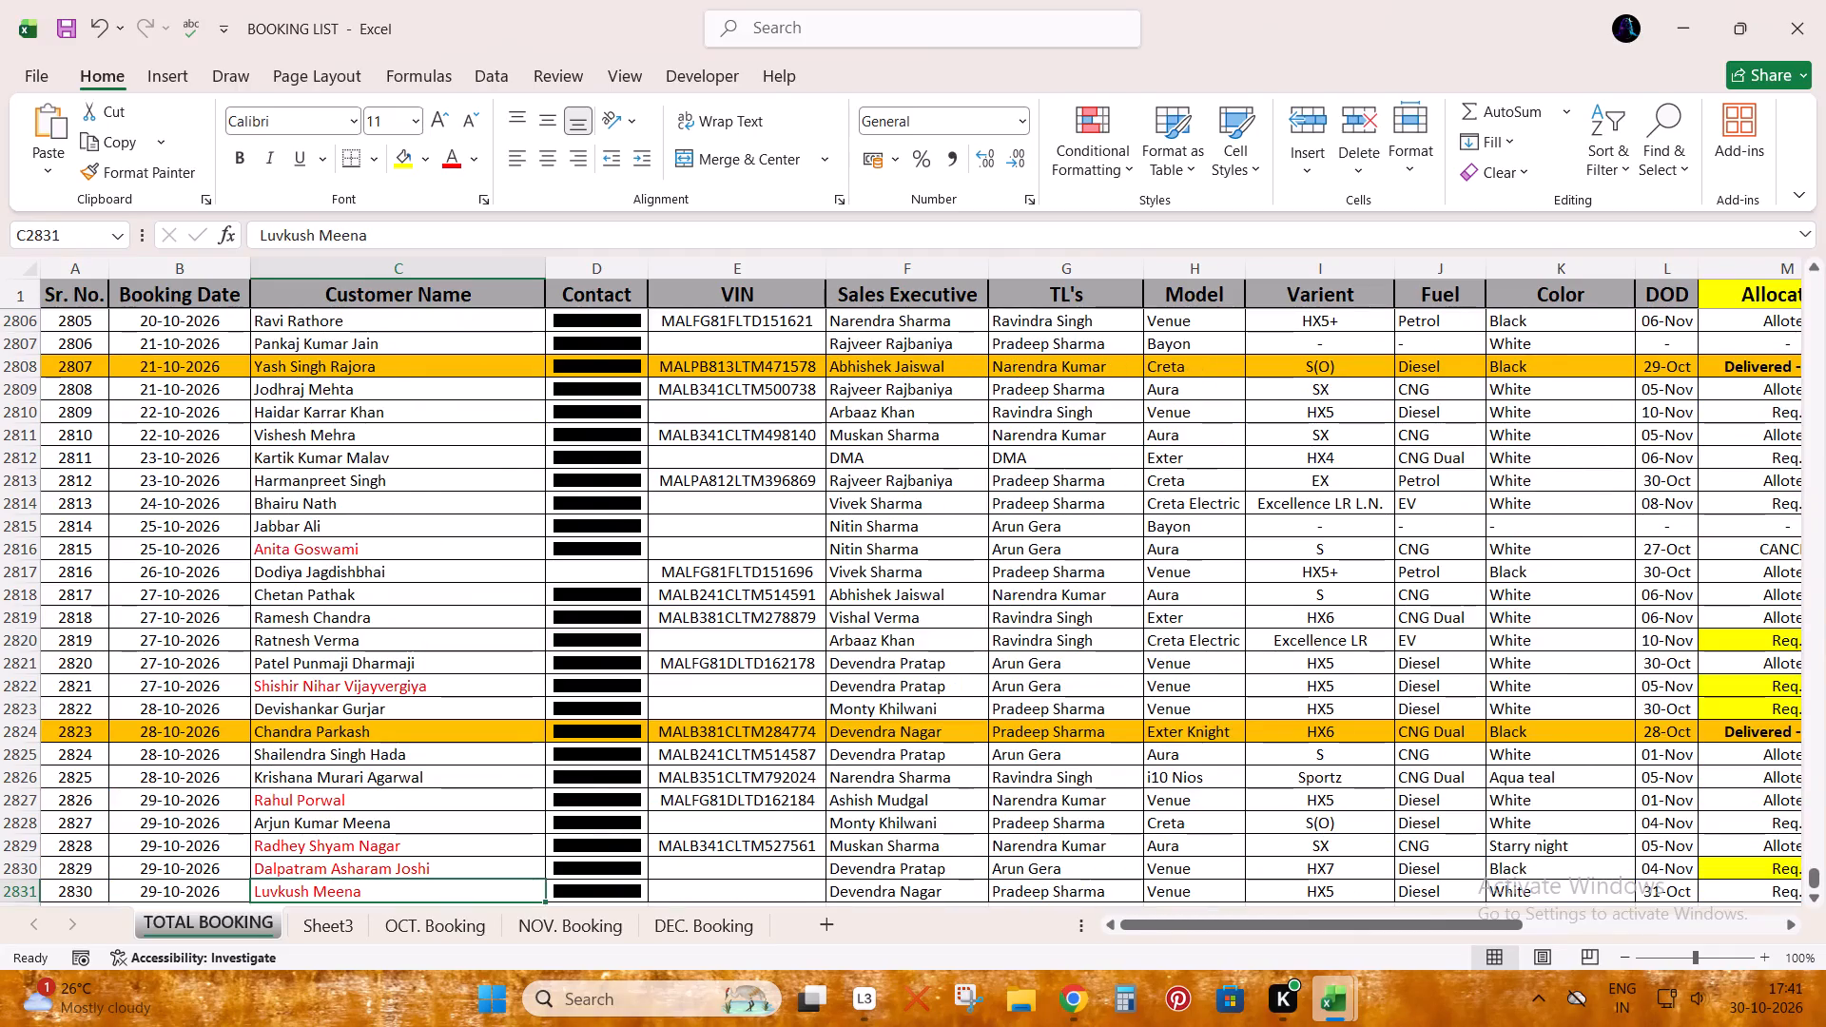
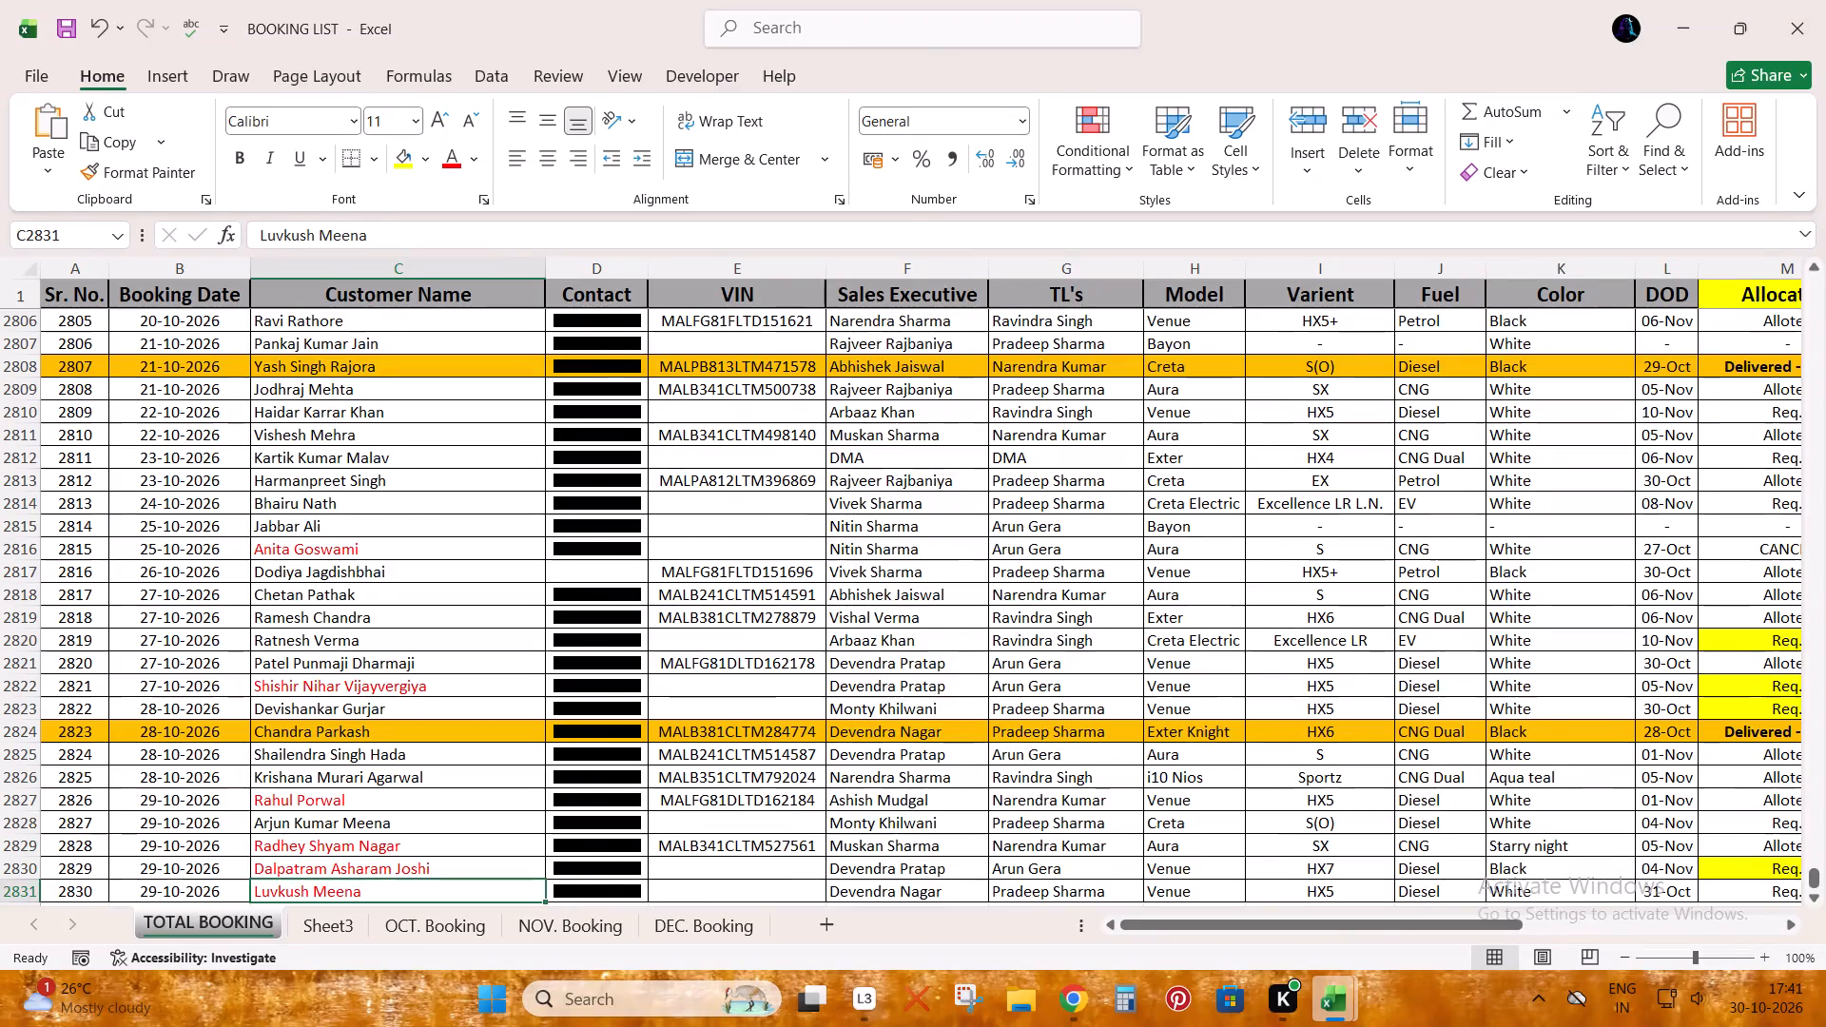
Search the total booking sheet for "ojha" and go to the Allocation entry of that customer's booking.
{"action": "scroll", "coordinate": [953, 594], "scroll_direction": "down", "scroll_amount": 1}
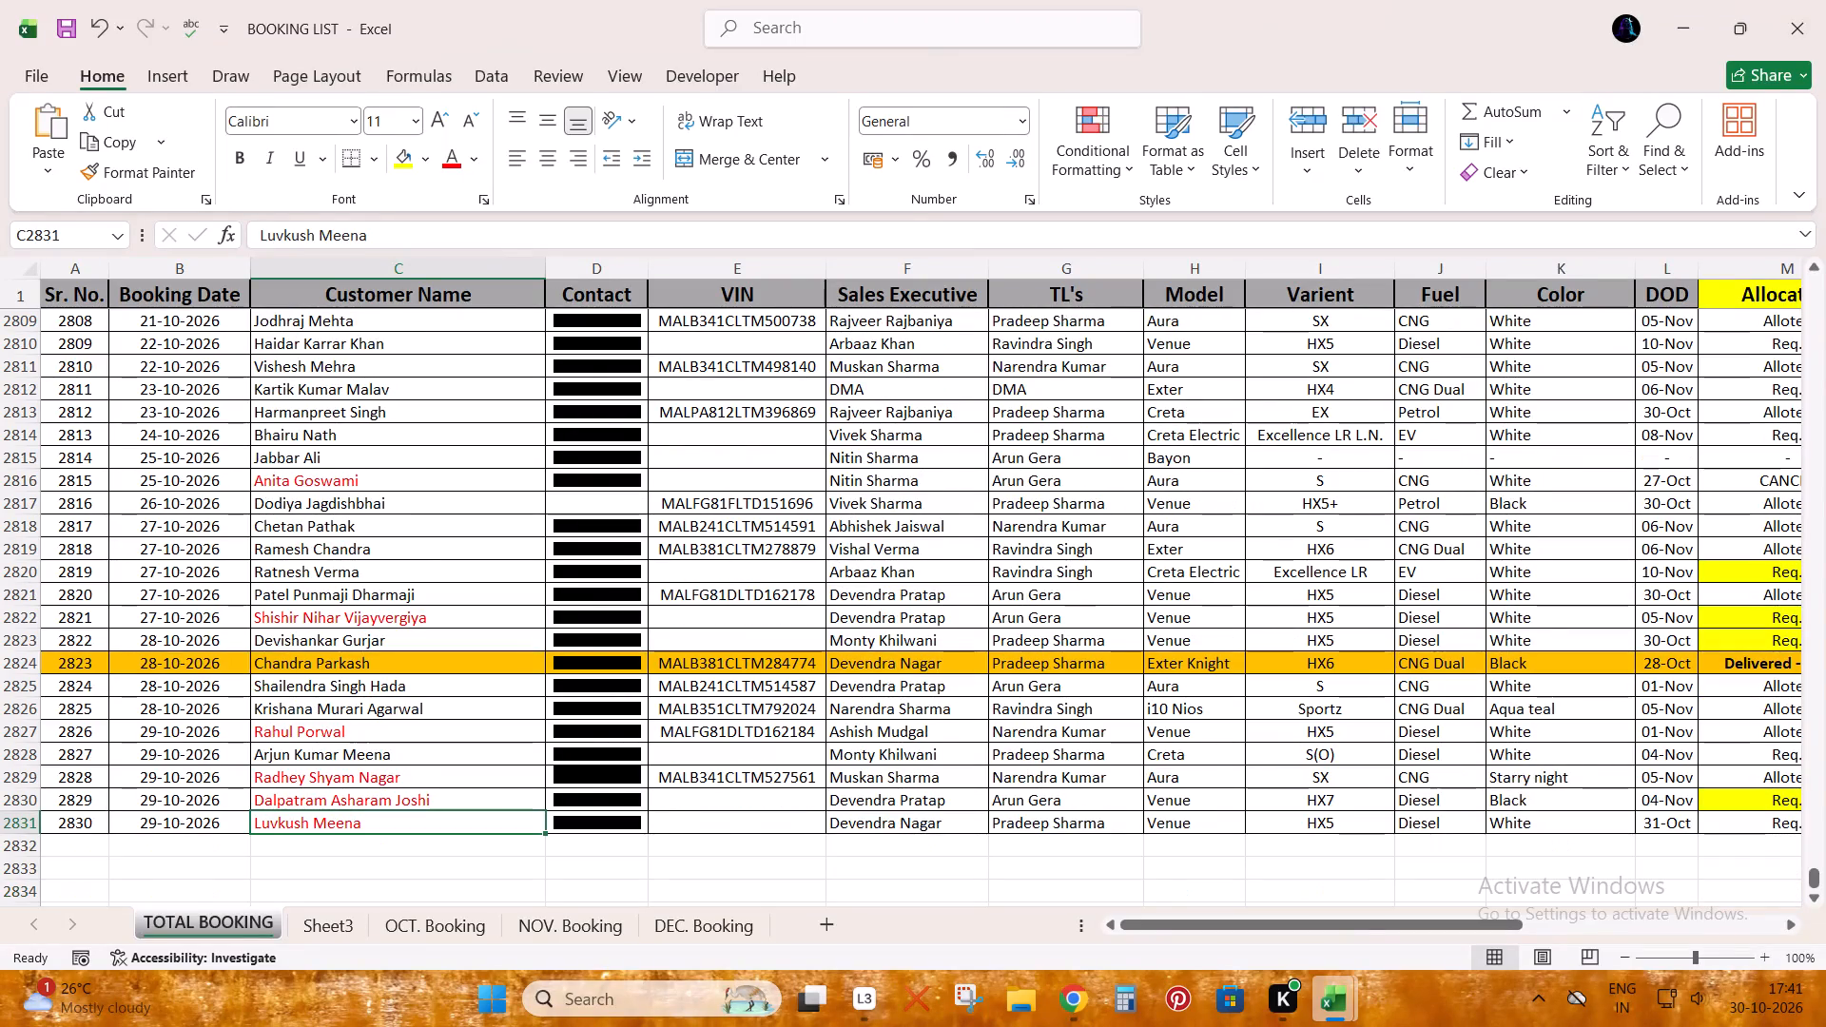
{"action": "scroll", "coordinate": [954, 587], "scroll_direction": "down", "scroll_amount": 1}
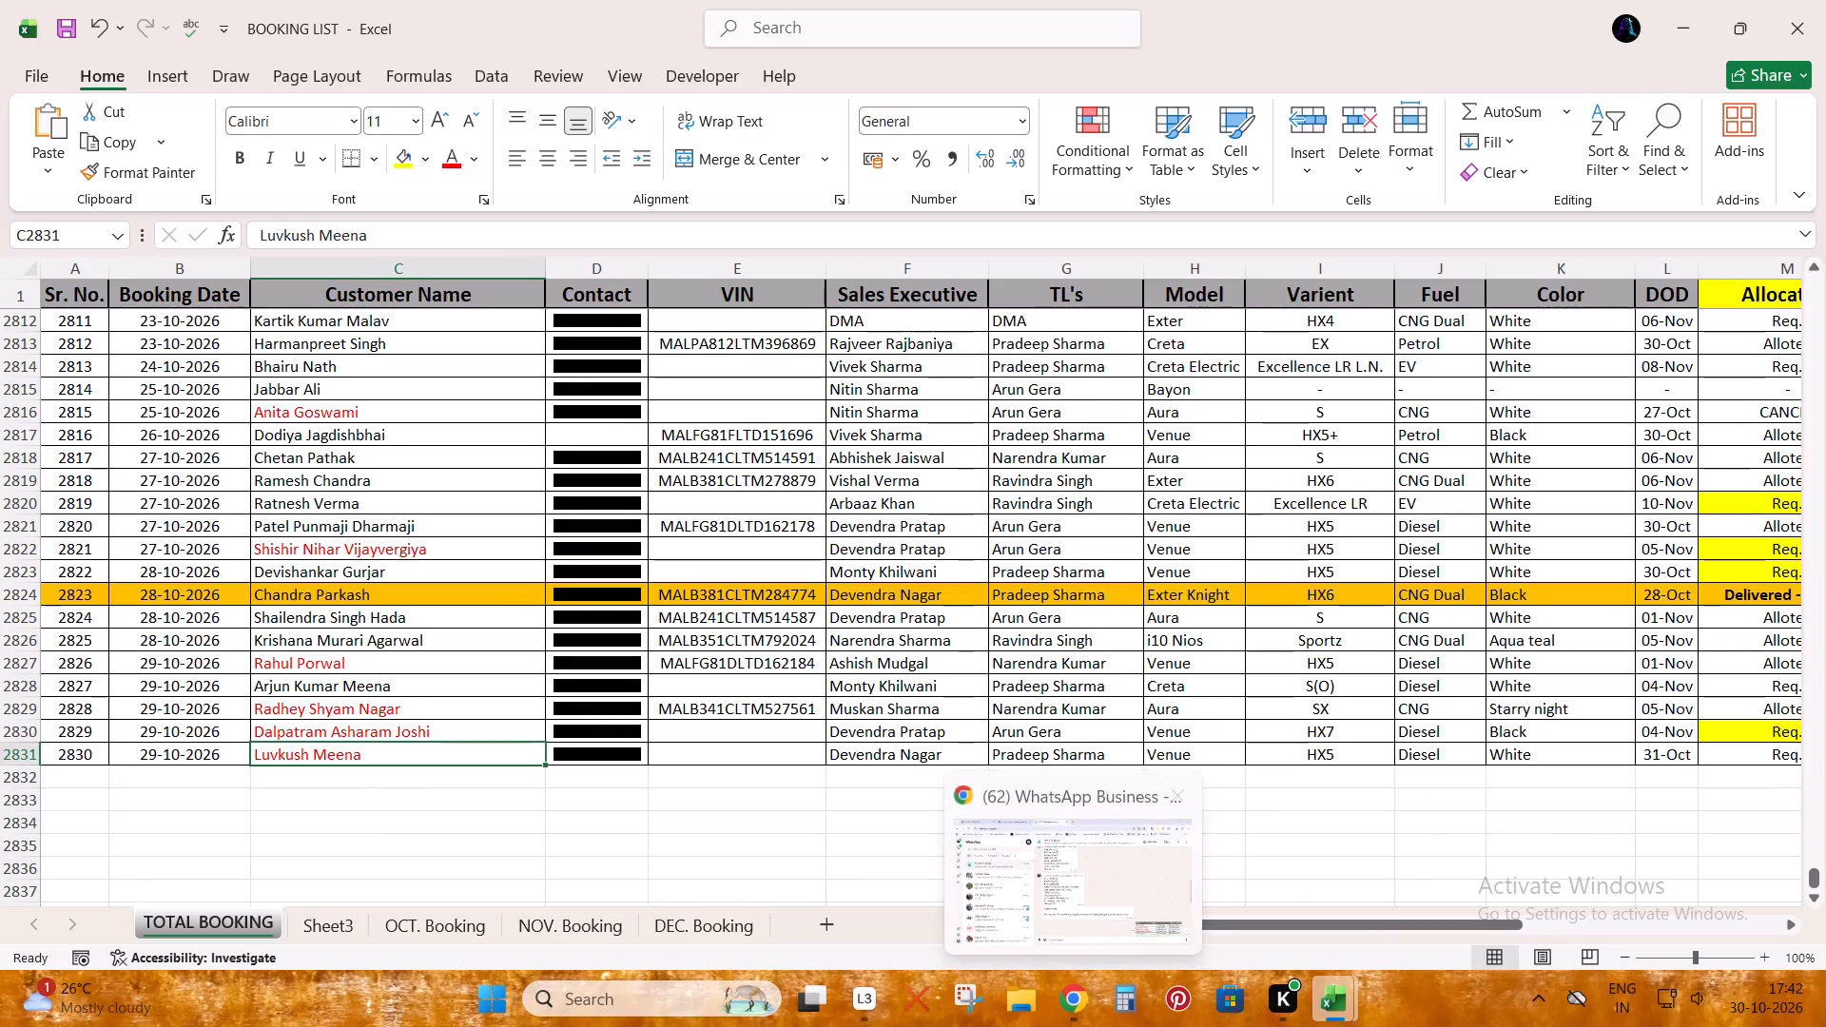
{"action": "key", "text": "ctrl+f"}
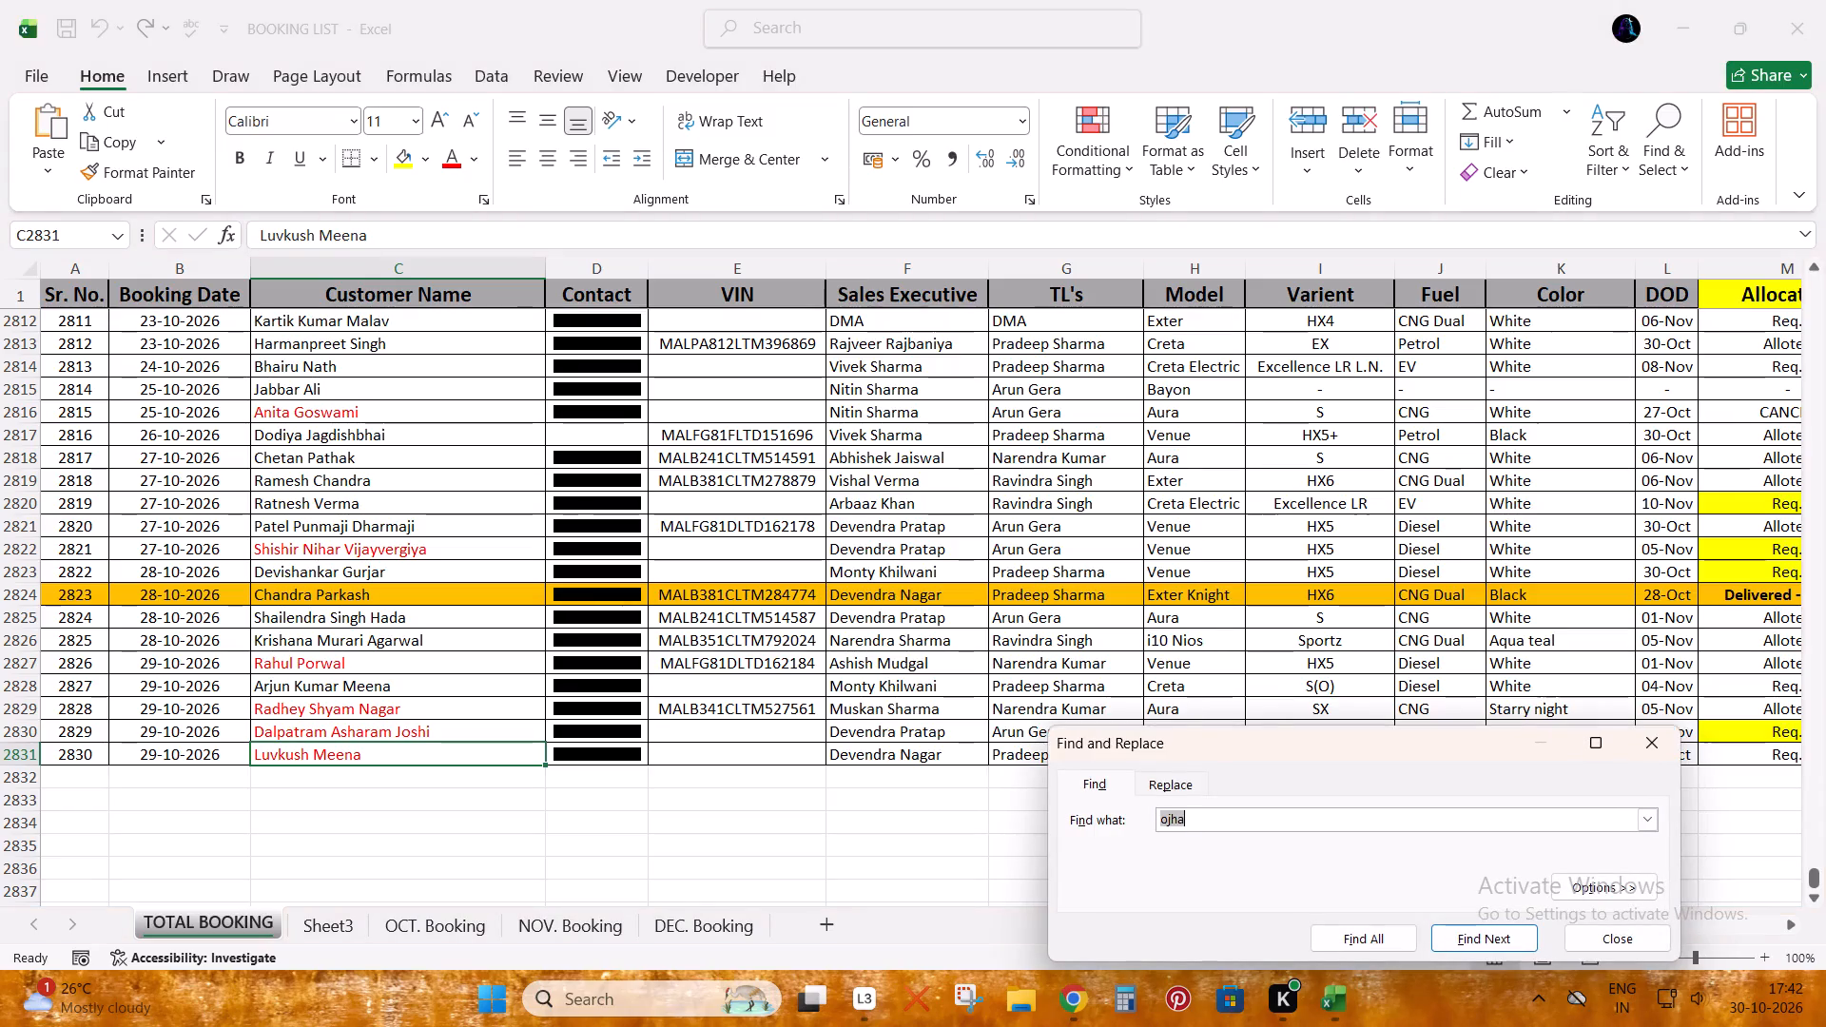
{"action": "key", "text": "Right"}
{"action": "key", "text": "Return"}
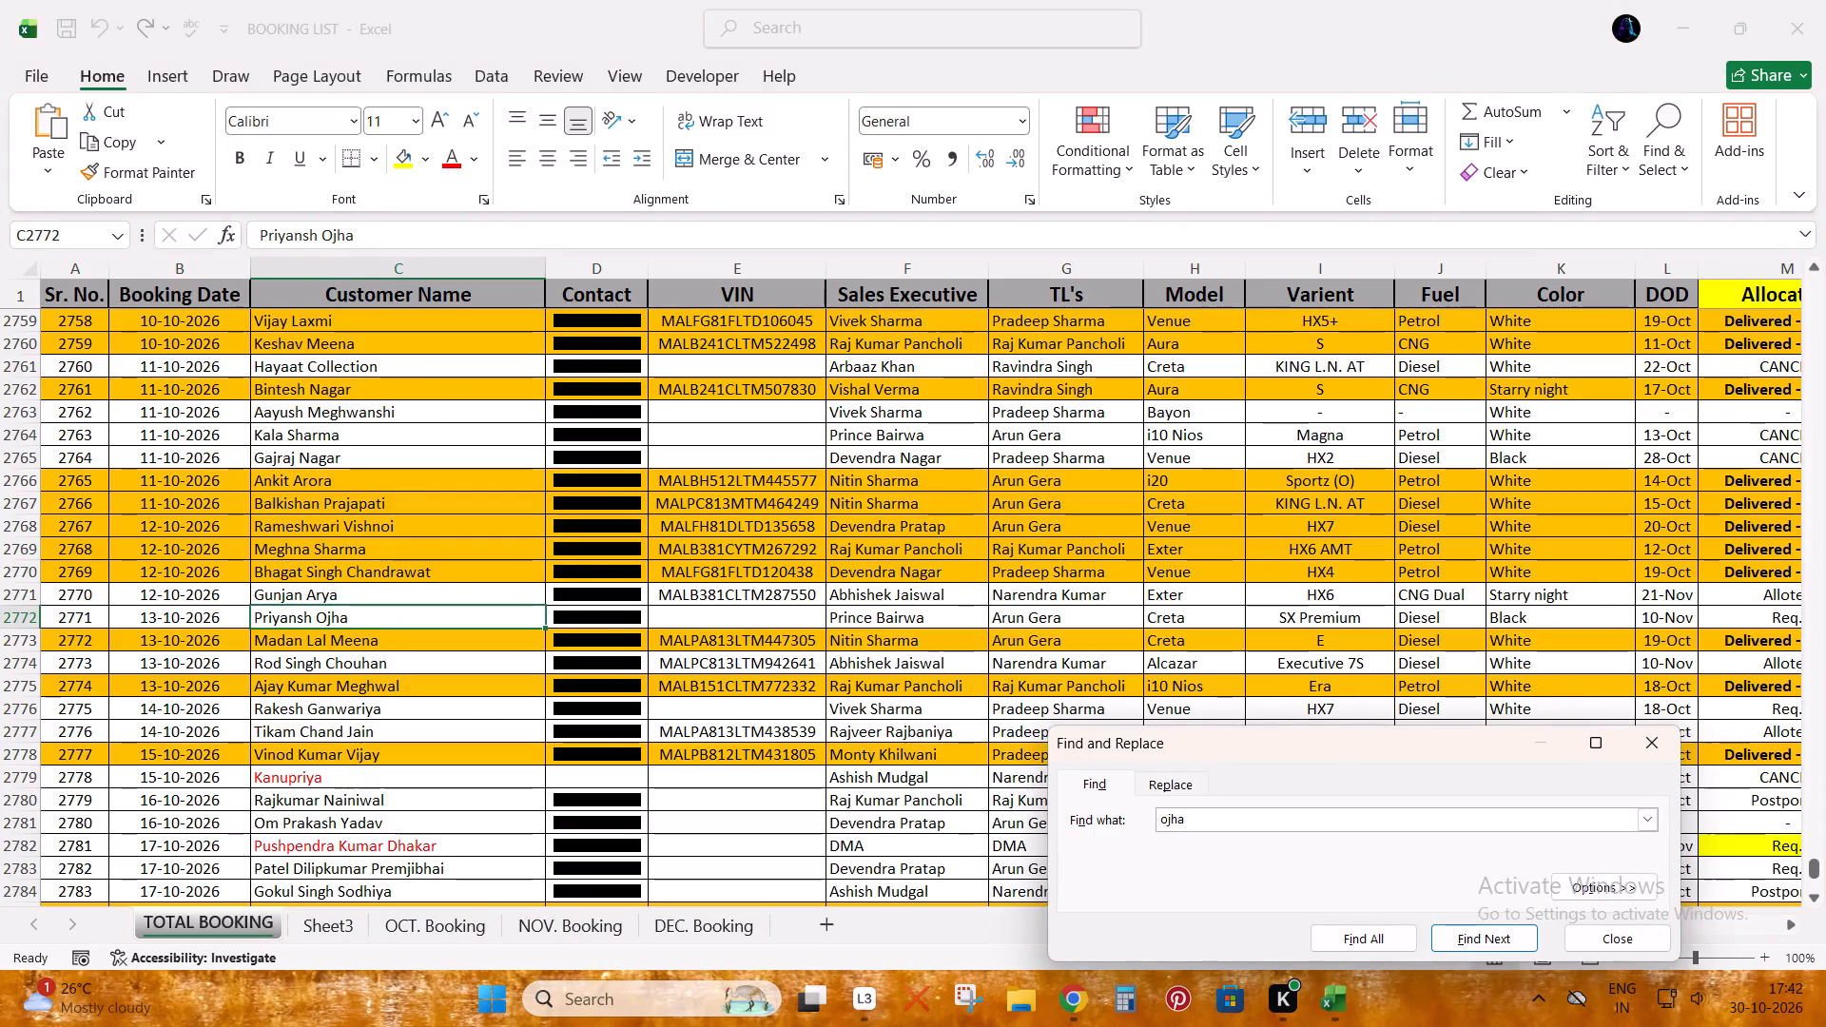
{"action": "key", "text": "Escape"}
{"action": "key", "text": "Right"}
{"action": "key", "text": "Right"}
{"action": "key", "text": "Right"}
{"action": "key", "text": "ctrl+Right"}
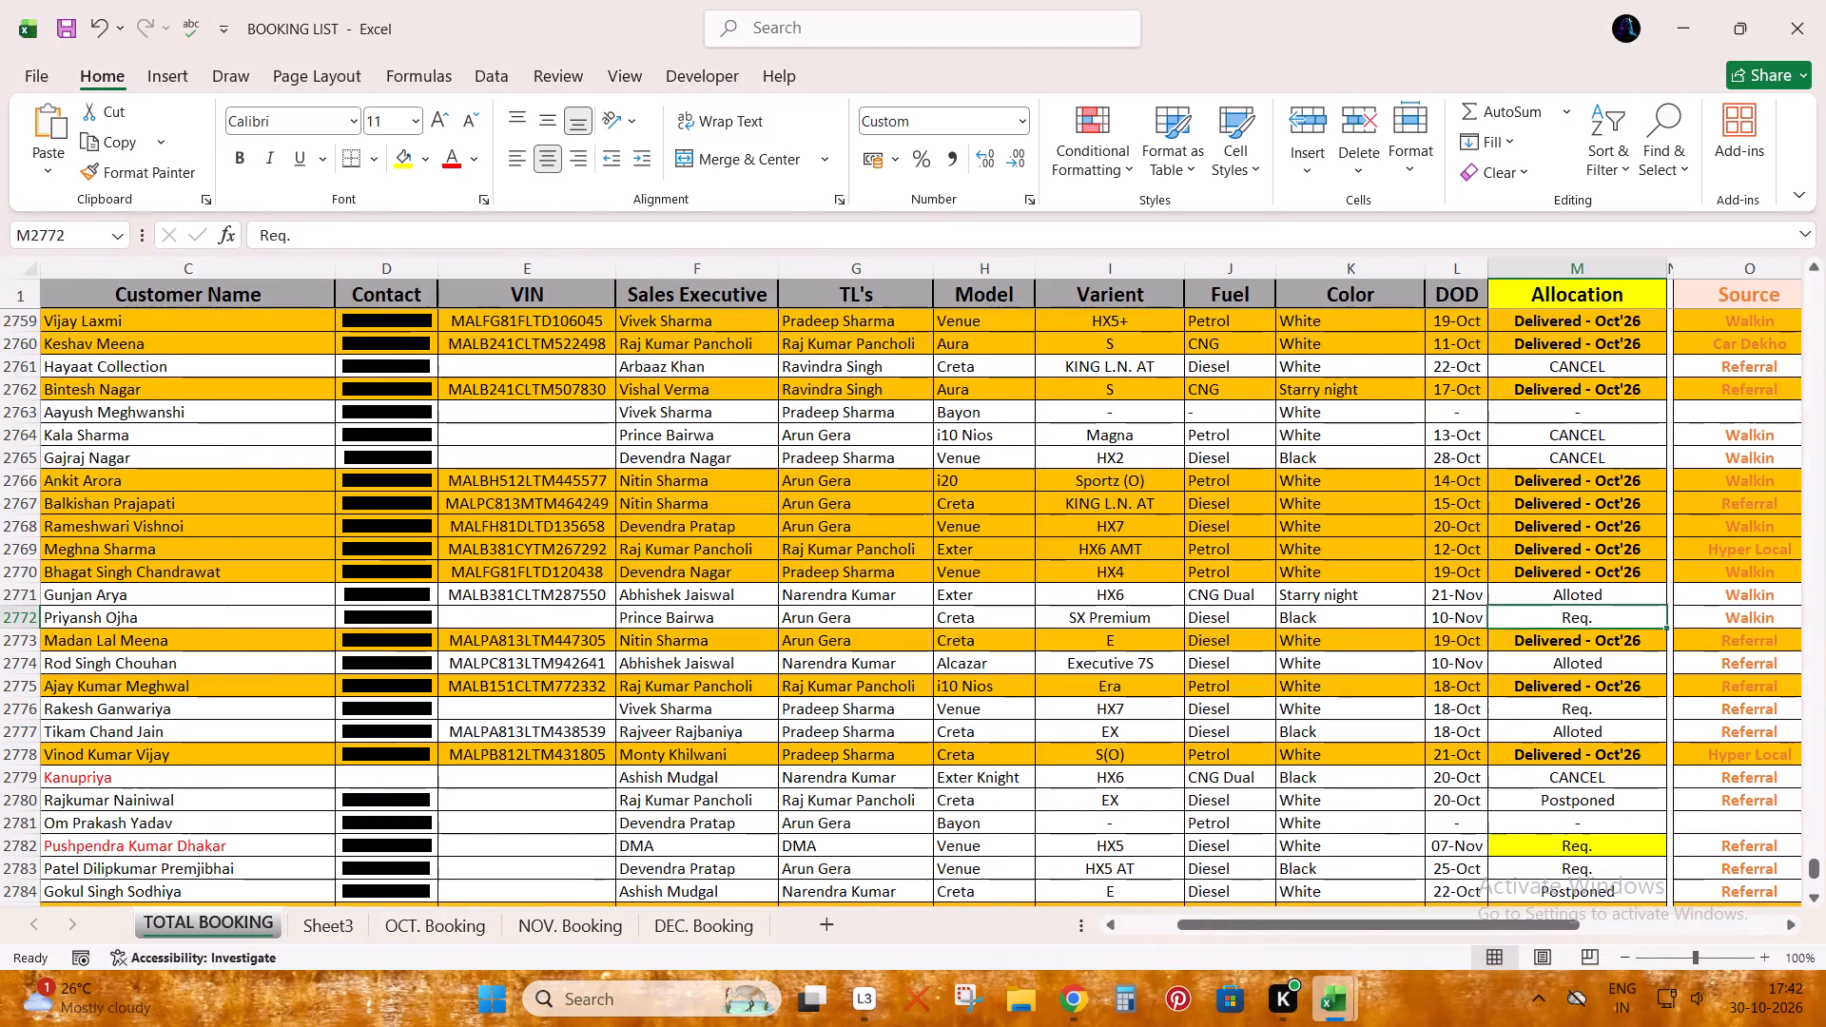
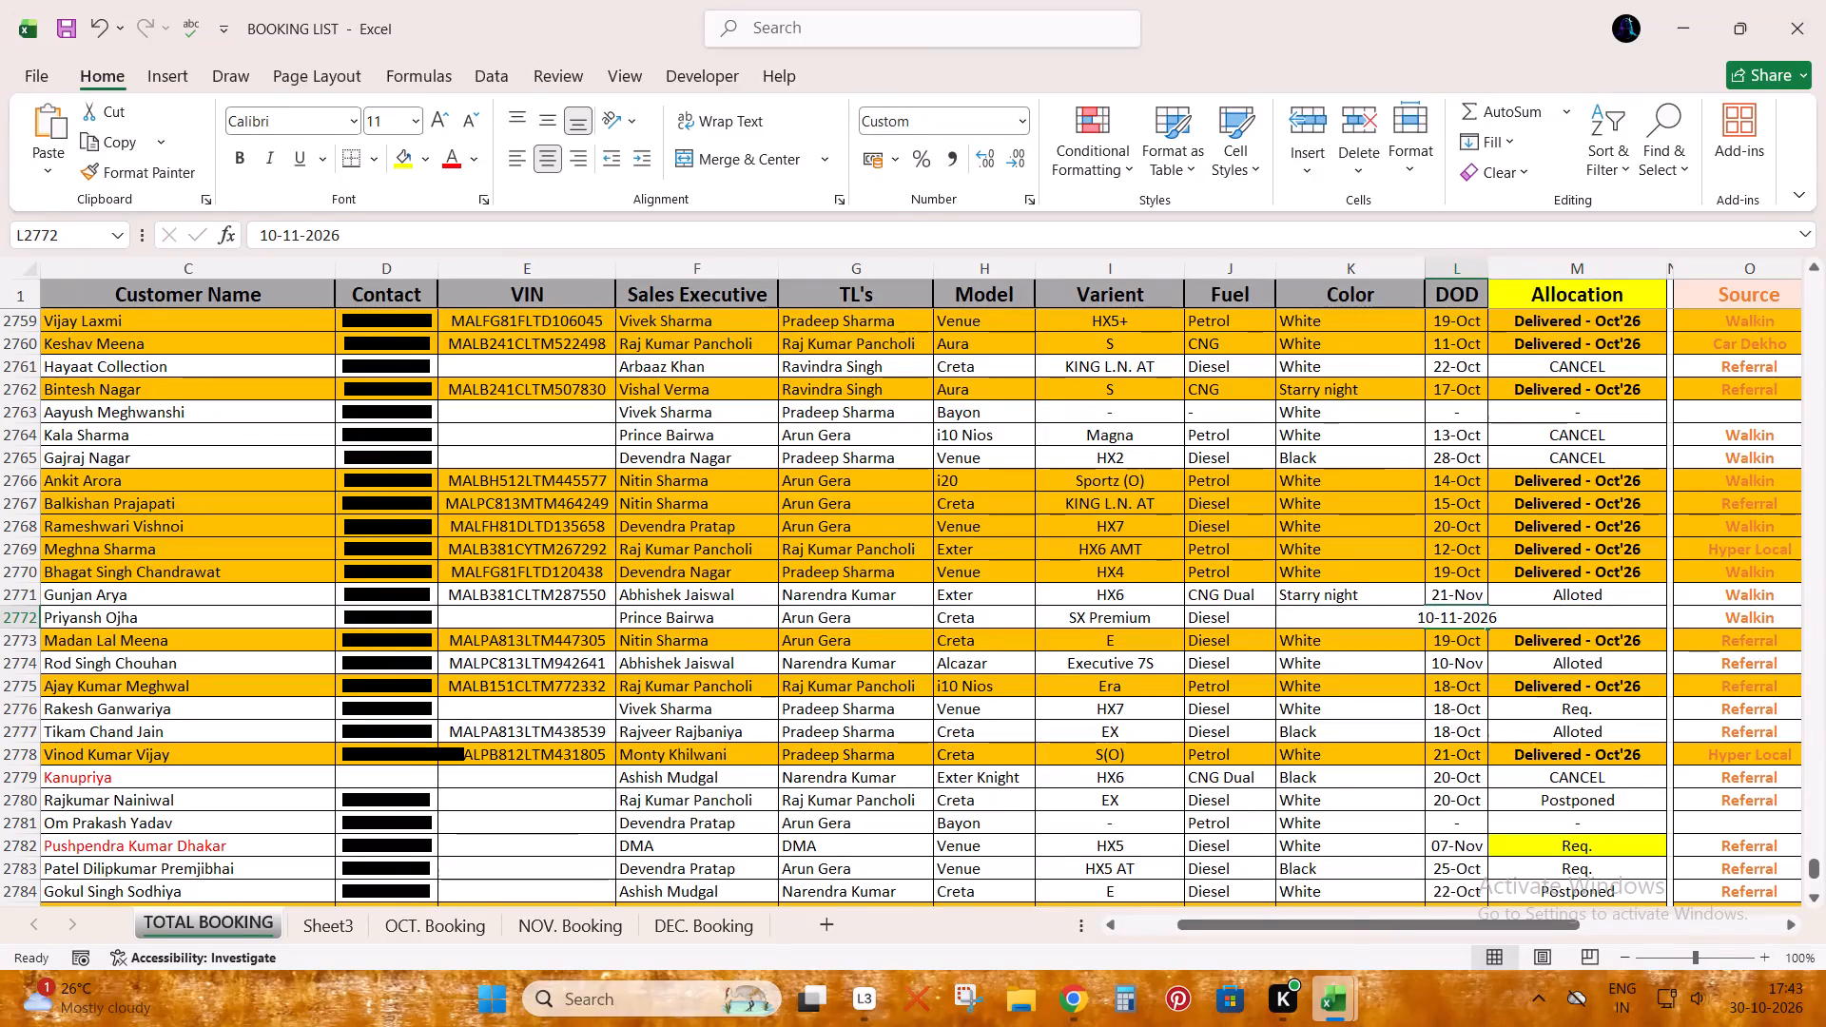
Set the DOD of the Ojha booking in row 2772 to 30-10 and save the workbook.
{"action": "key", "text": "Up"}
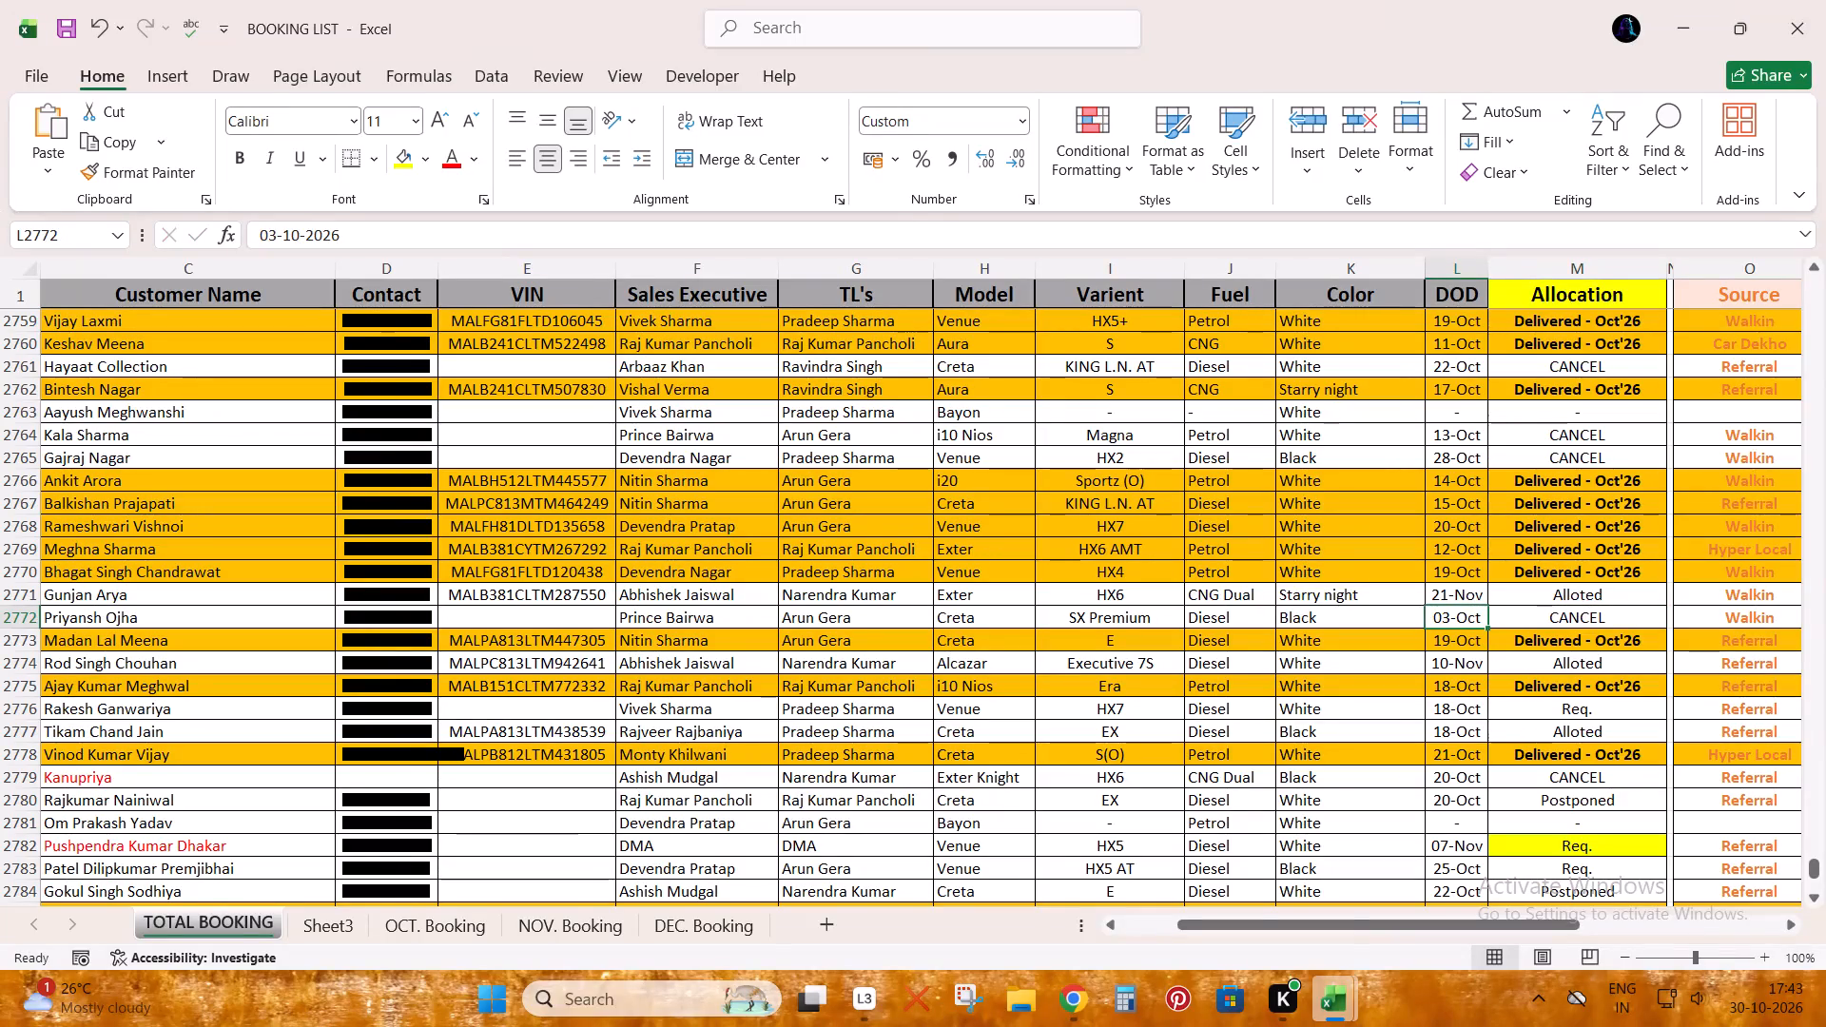
{"action": "key", "text": "Right"}
{"action": "key", "text": "Left"}
{"action": "type", "text": "30-10"}
{"action": "key", "text": "Return"}
{"action": "key", "text": "Up"}
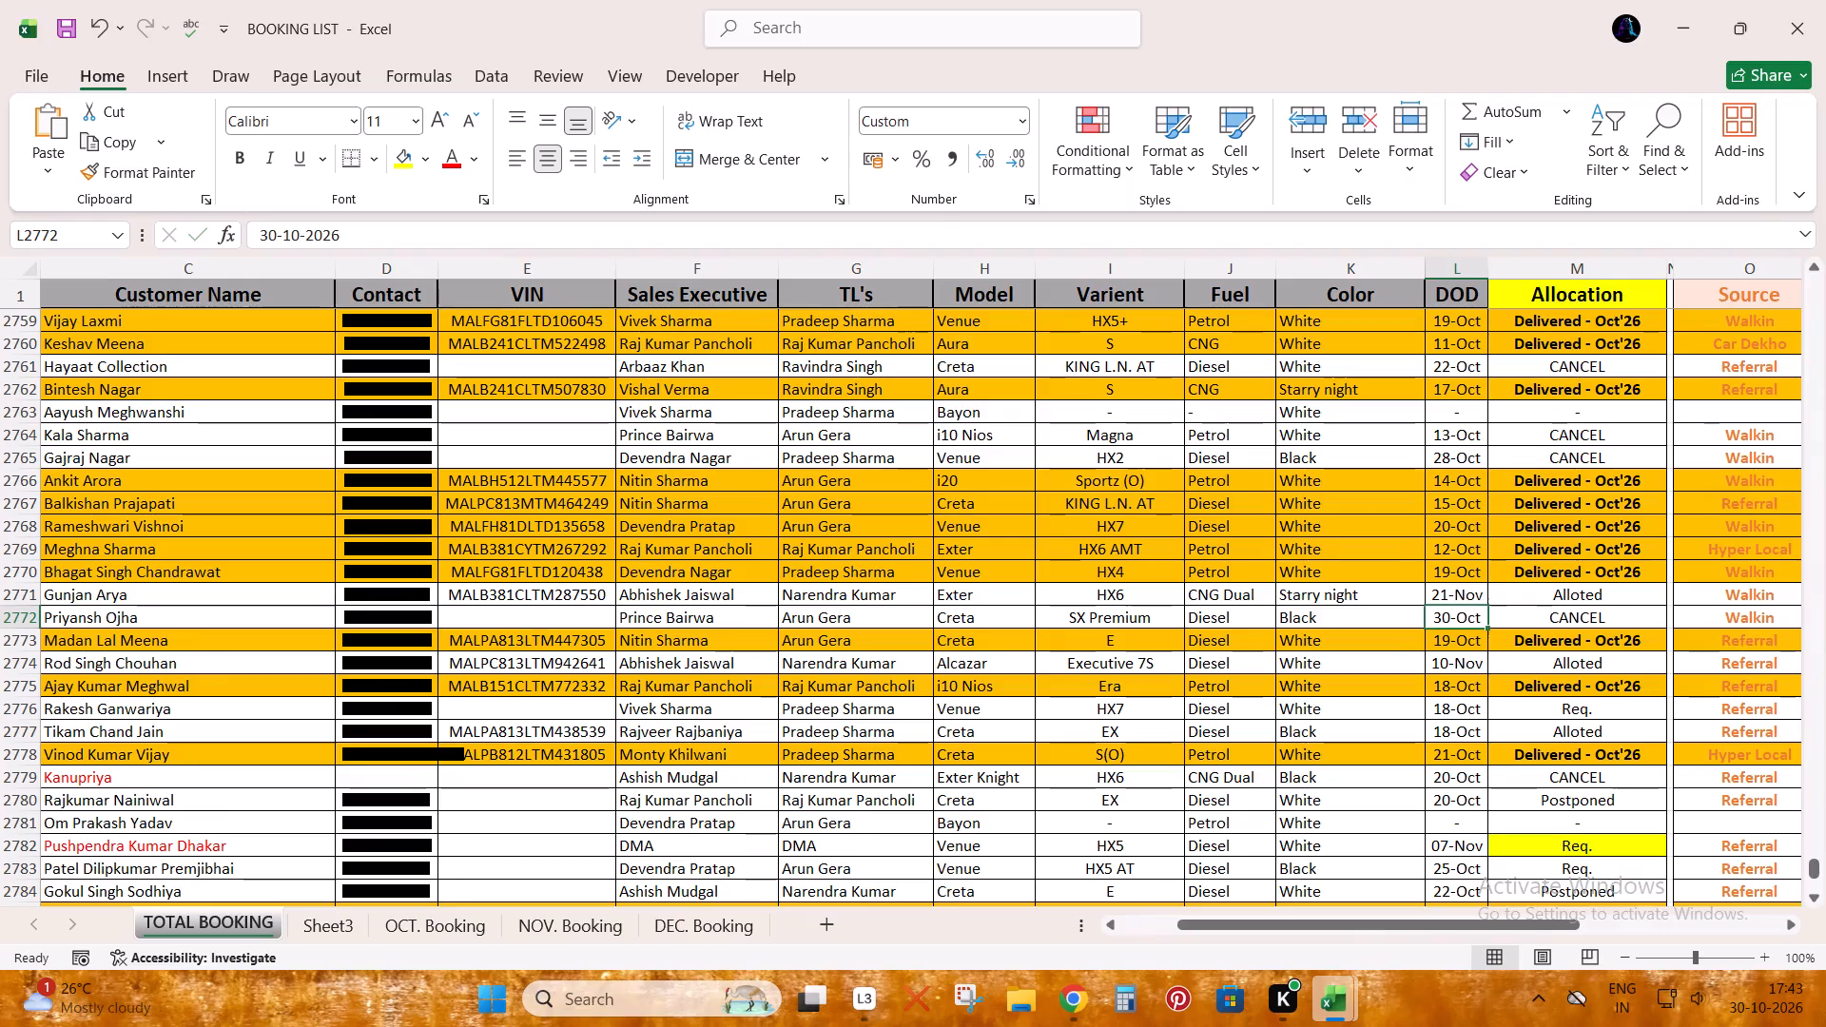
{"action": "key", "text": "ctrl+s"}
{"action": "key", "text": "Right"}
{"action": "key", "text": "Left"}
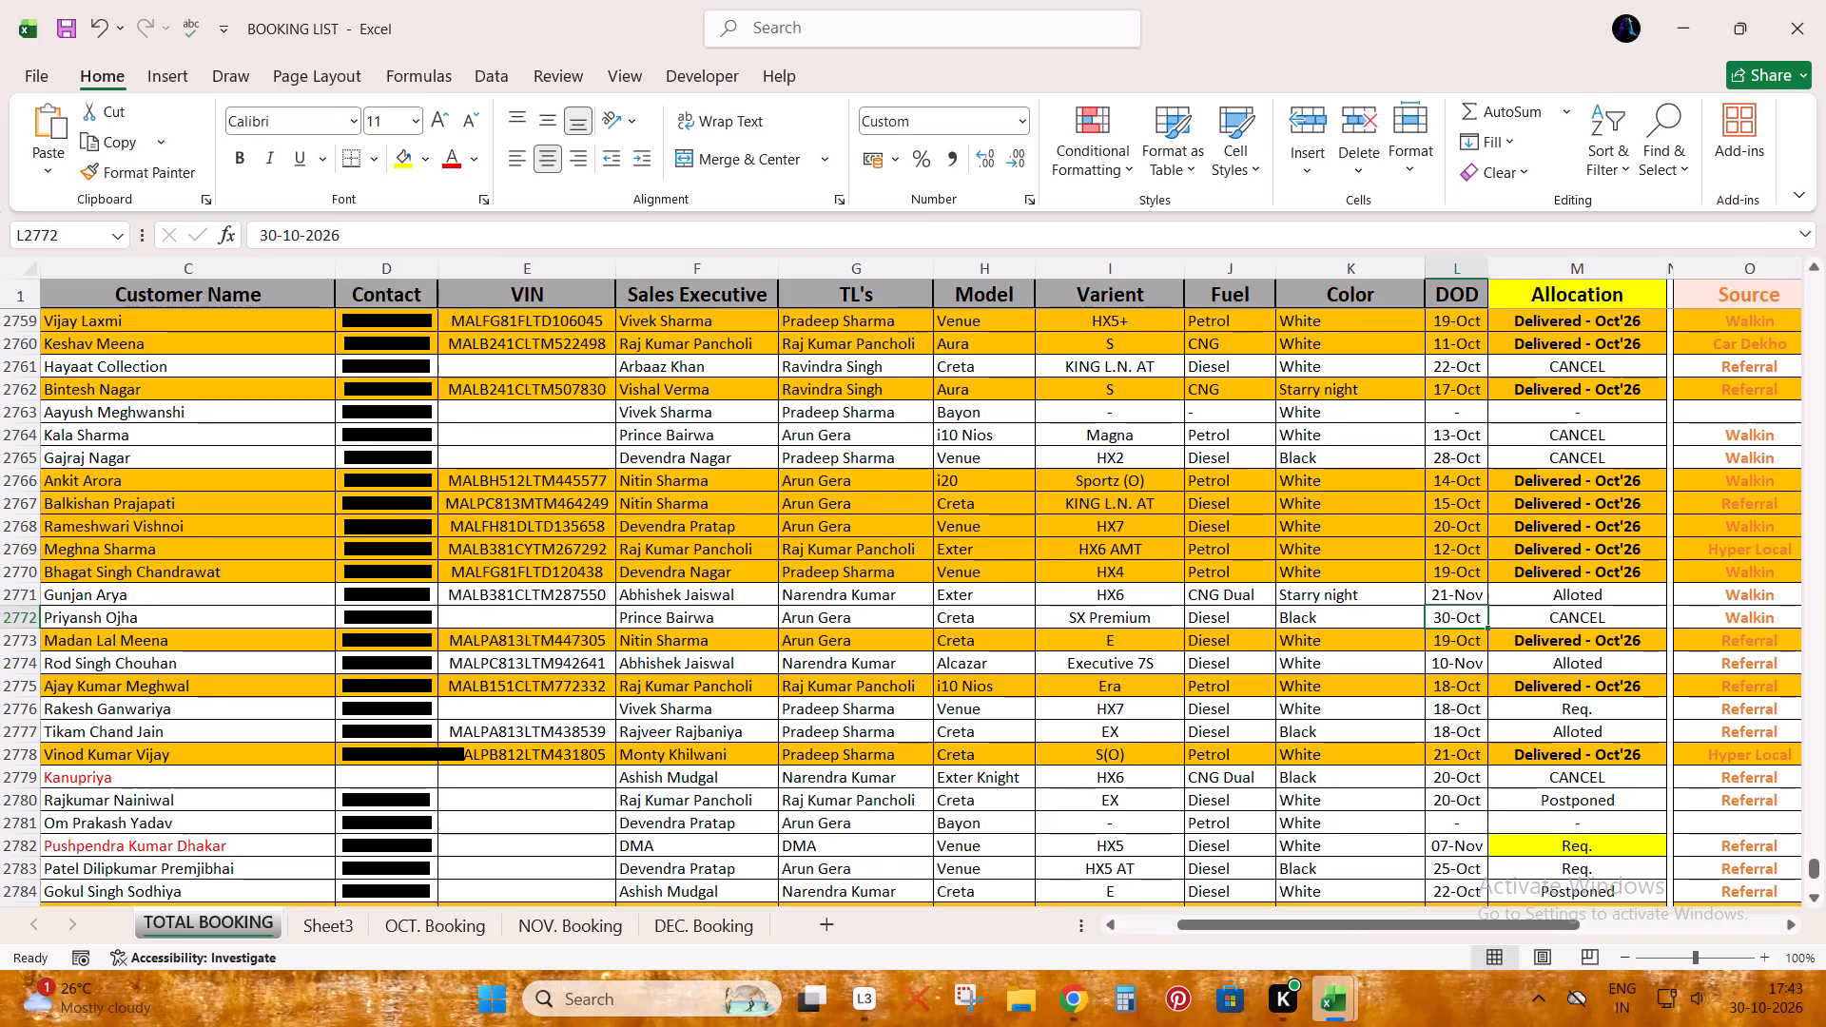
{"action": "key", "text": "Right"}
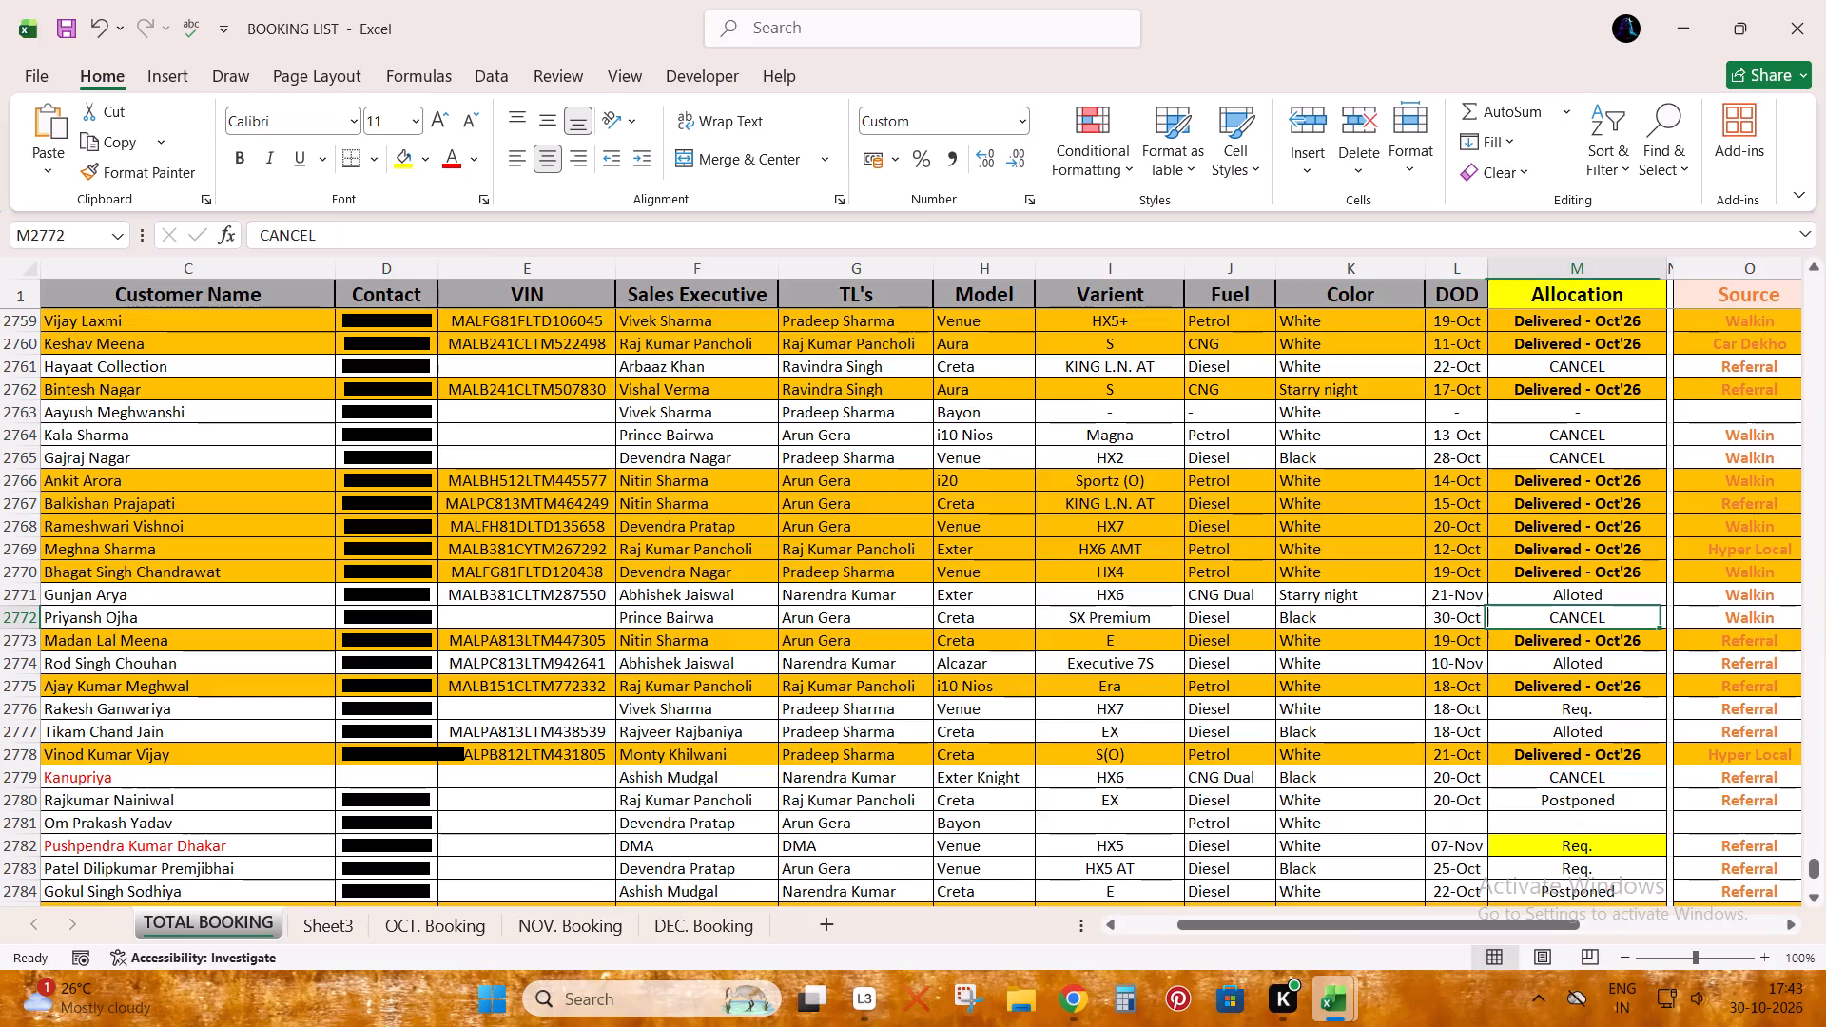
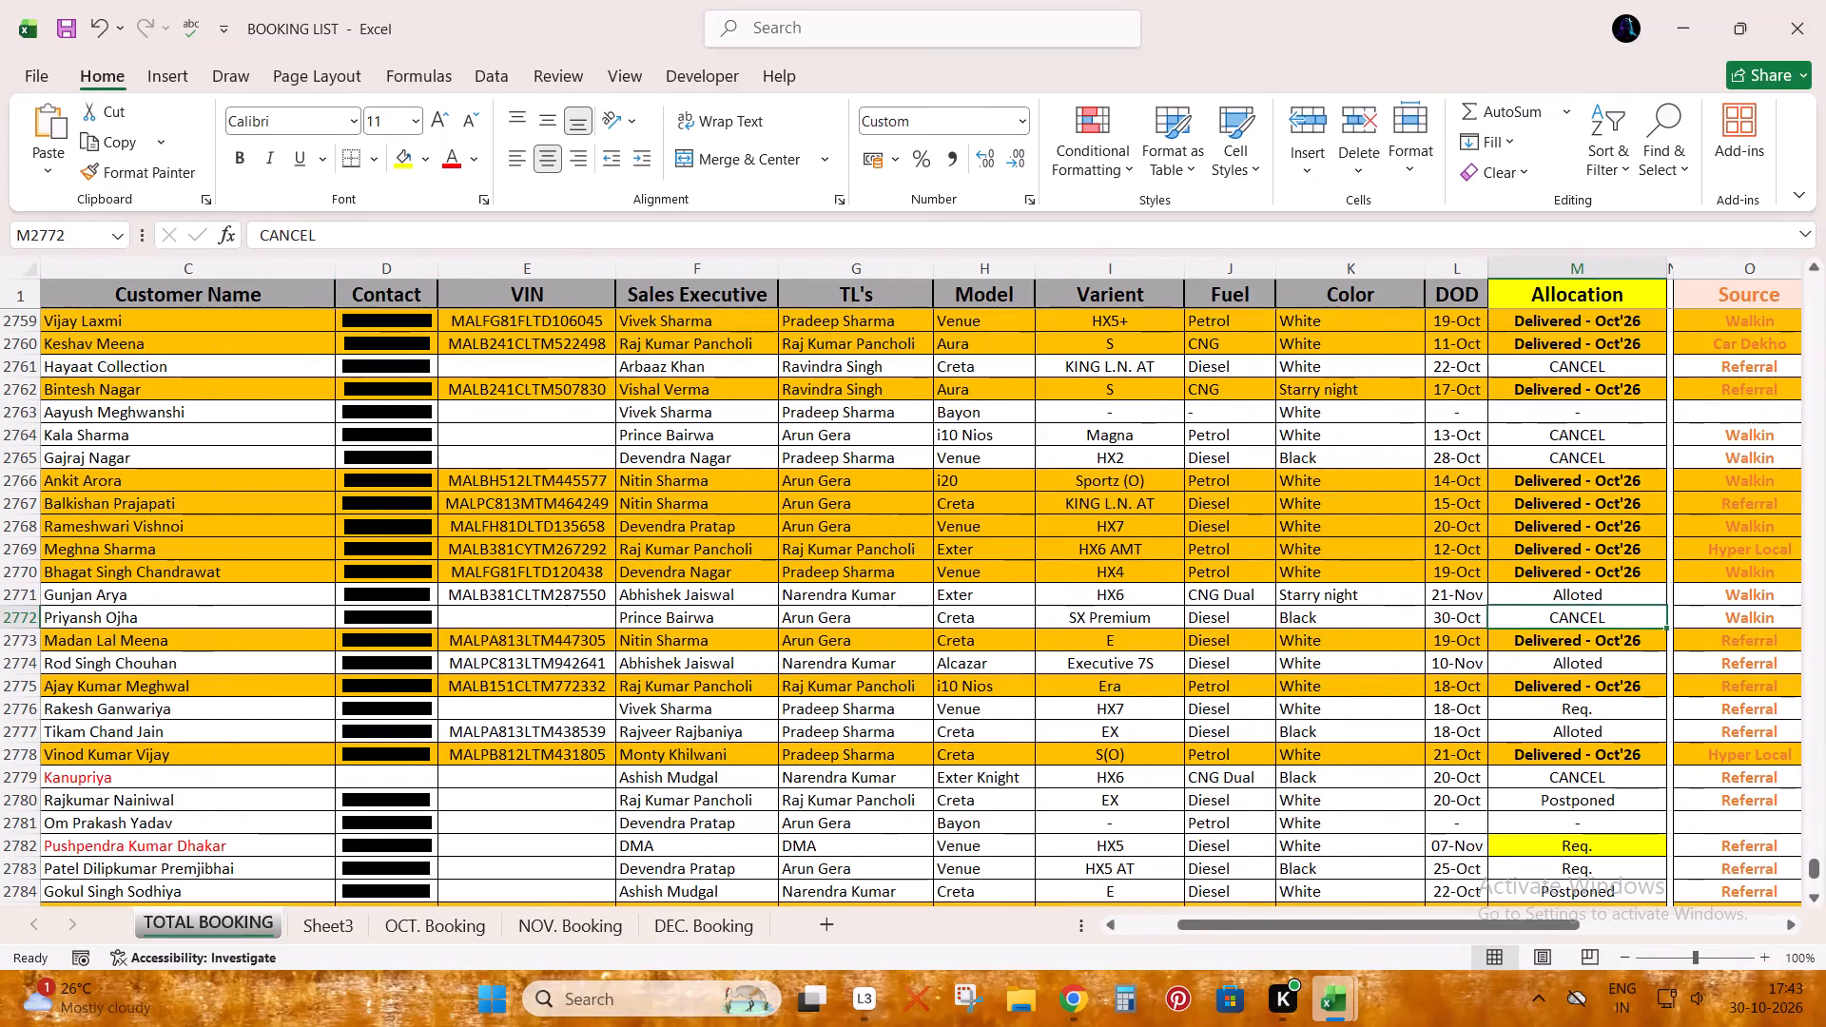
Review the Ojha booking's record in row 2772, from its allocation, deal and finance details back to the serial number.
{"action": "key", "text": "Right"}
{"action": "key", "text": "Right"}
{"action": "key", "text": "Right"}
{"action": "key", "text": "Right"}
{"action": "key", "text": "Right"}
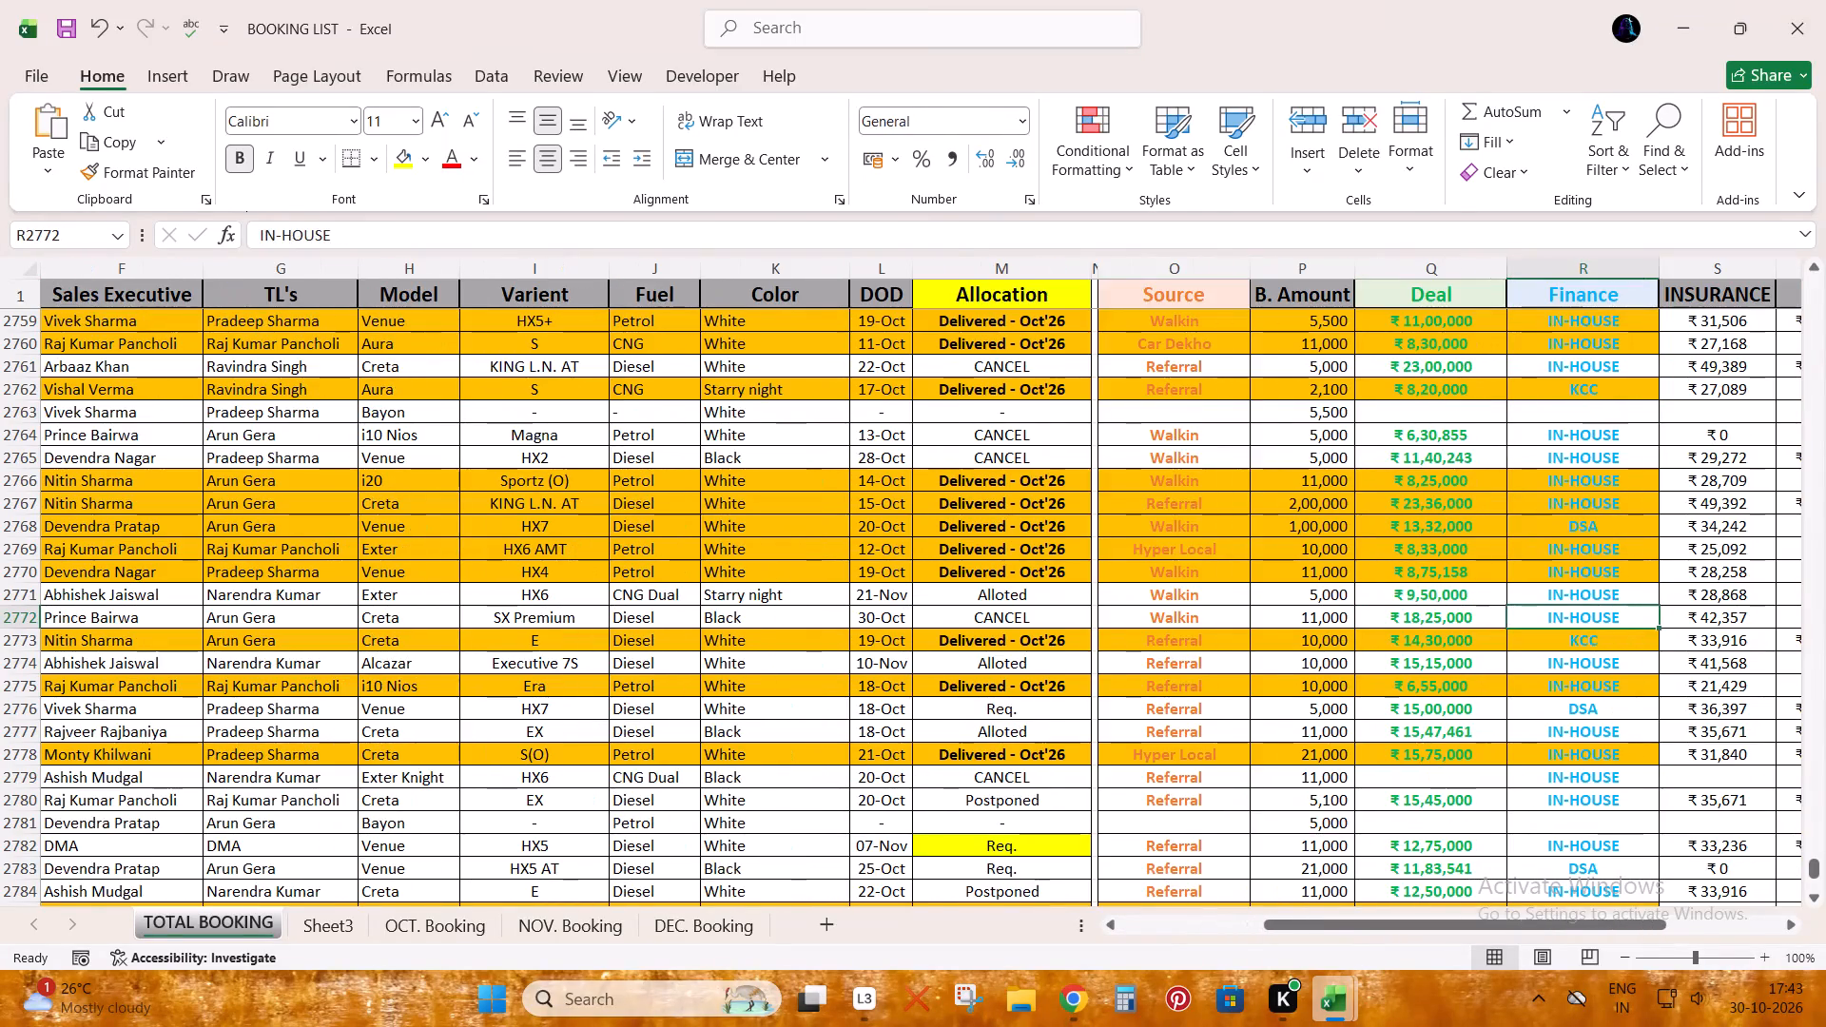
{"action": "key", "text": "ctrl+Left"}
{"action": "key", "text": "ctrl+Left"}
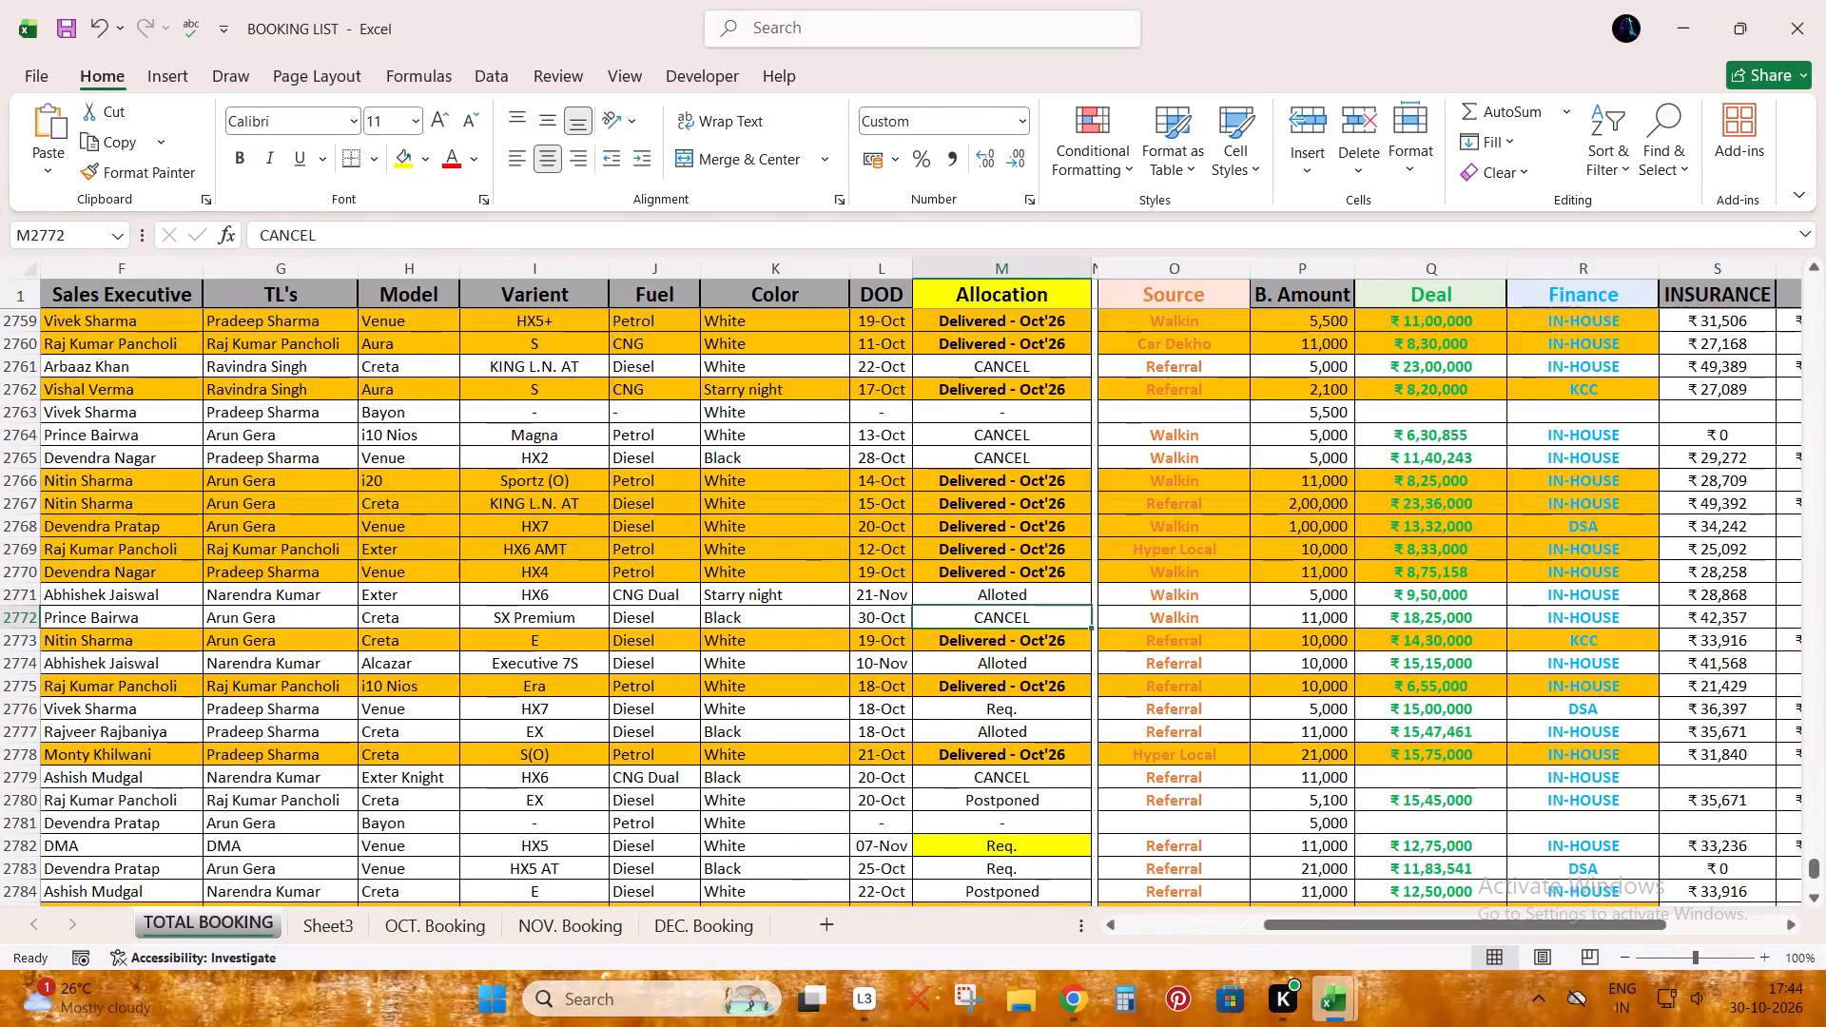
{"action": "key", "text": "Left"}
{"action": "key", "text": "Left"}
{"action": "key", "text": "Left"}
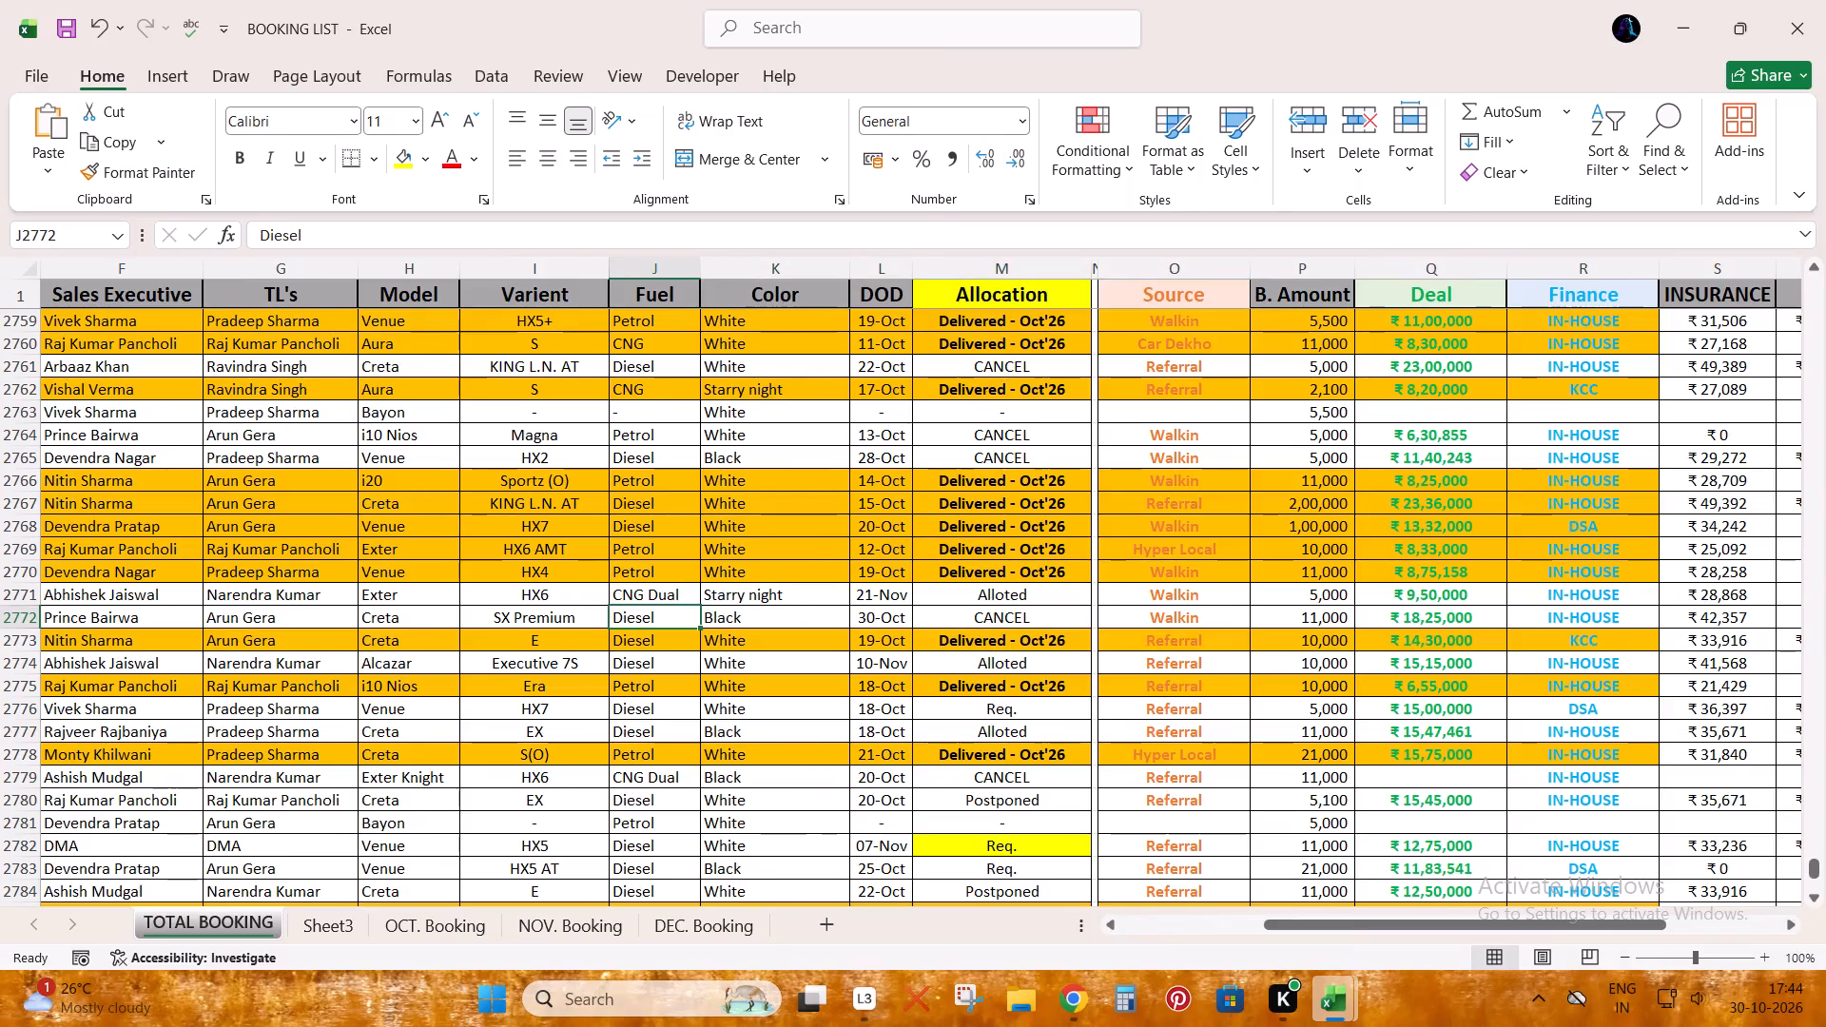
{"action": "key", "text": "Left"}
{"action": "key", "text": "Left"}
{"action": "key", "text": "ctrl+Left"}
{"action": "key", "text": "ctrl+Left"}
{"action": "key", "text": "ctrl+Left"}
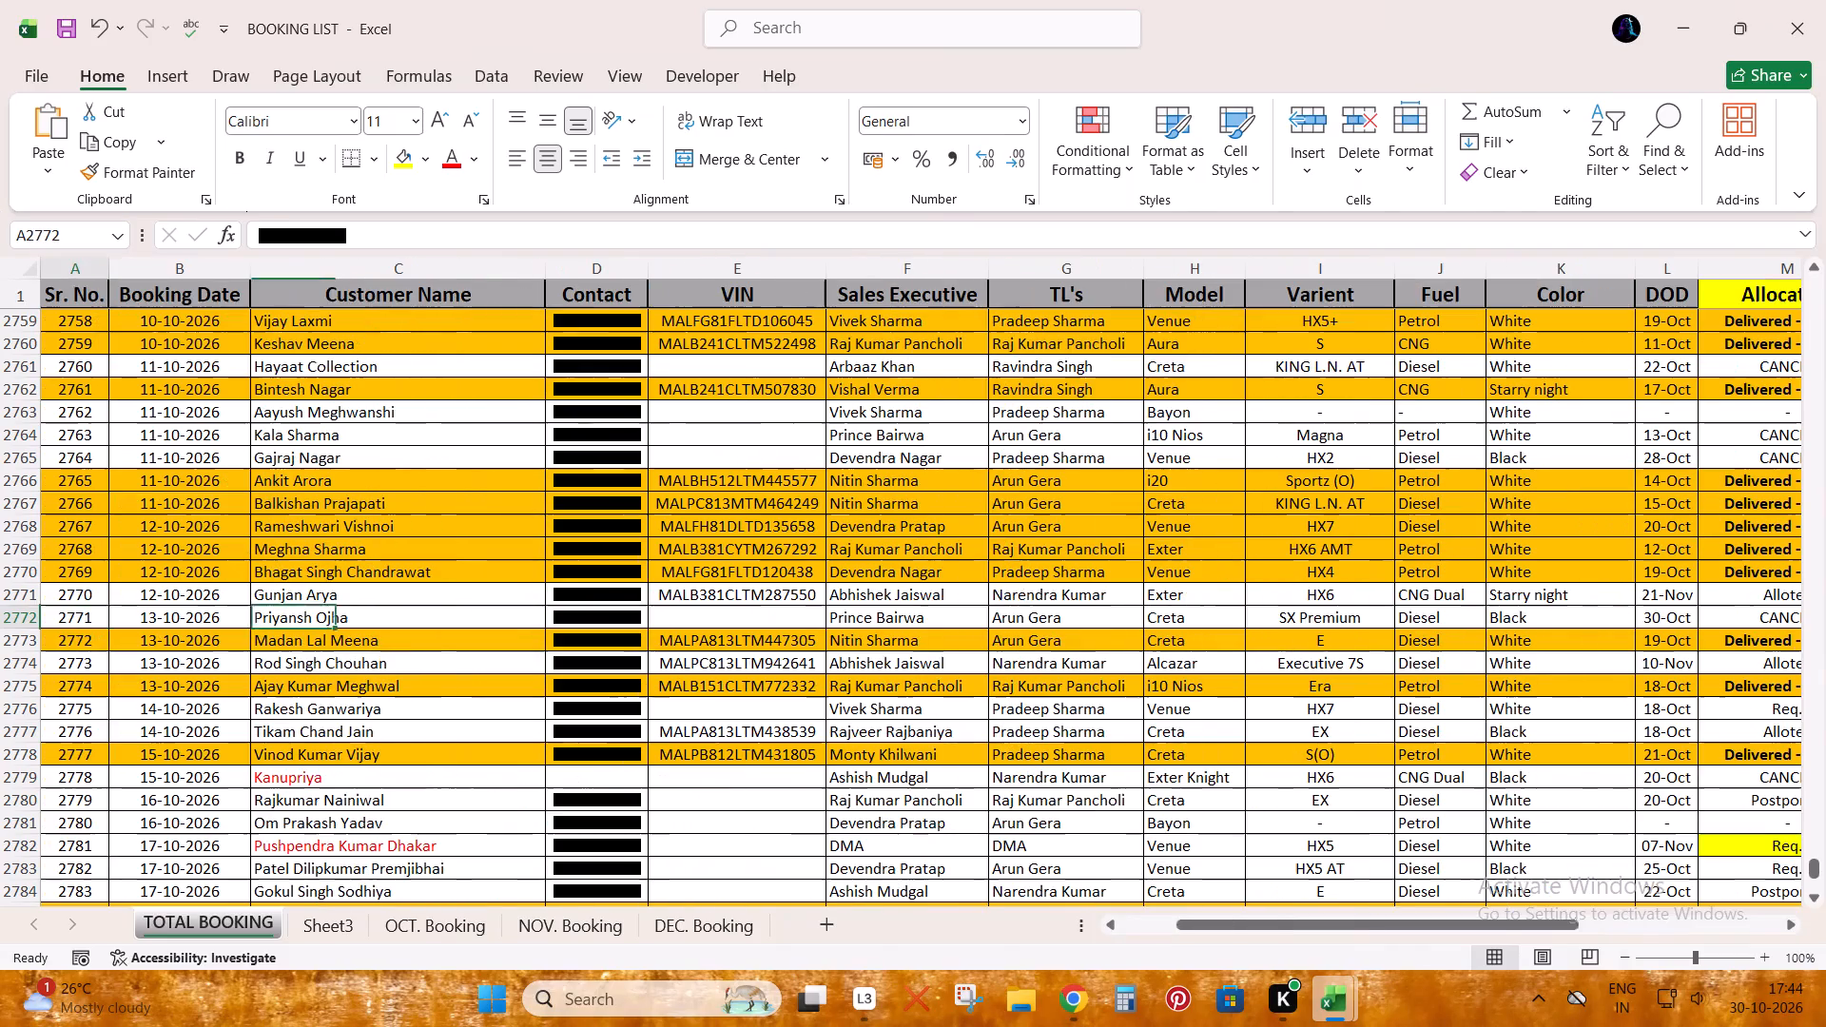
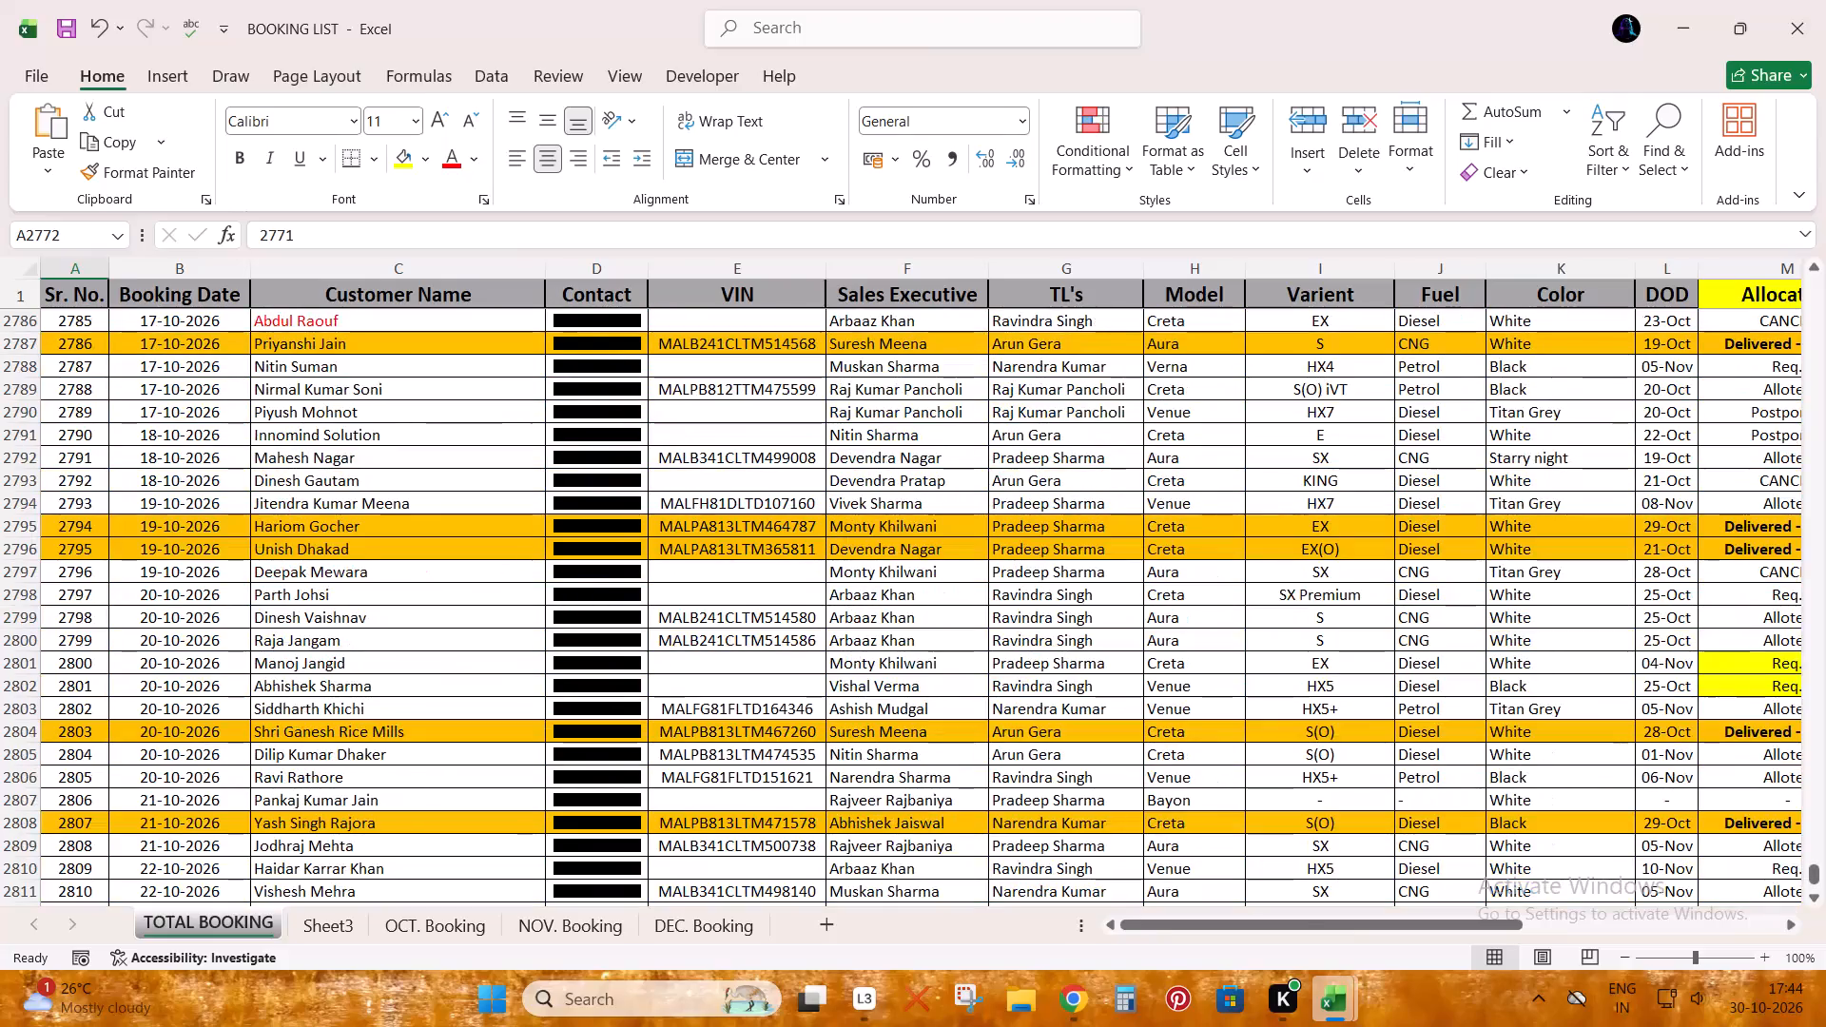
Review the latest October bookings down to the last entry of the total booking list.
{"action": "scroll", "coordinate": [579, 573], "scroll_direction": "down", "scroll_amount": 5}
{"action": "scroll", "coordinate": [503, 610], "scroll_direction": "down", "scroll_amount": 2}
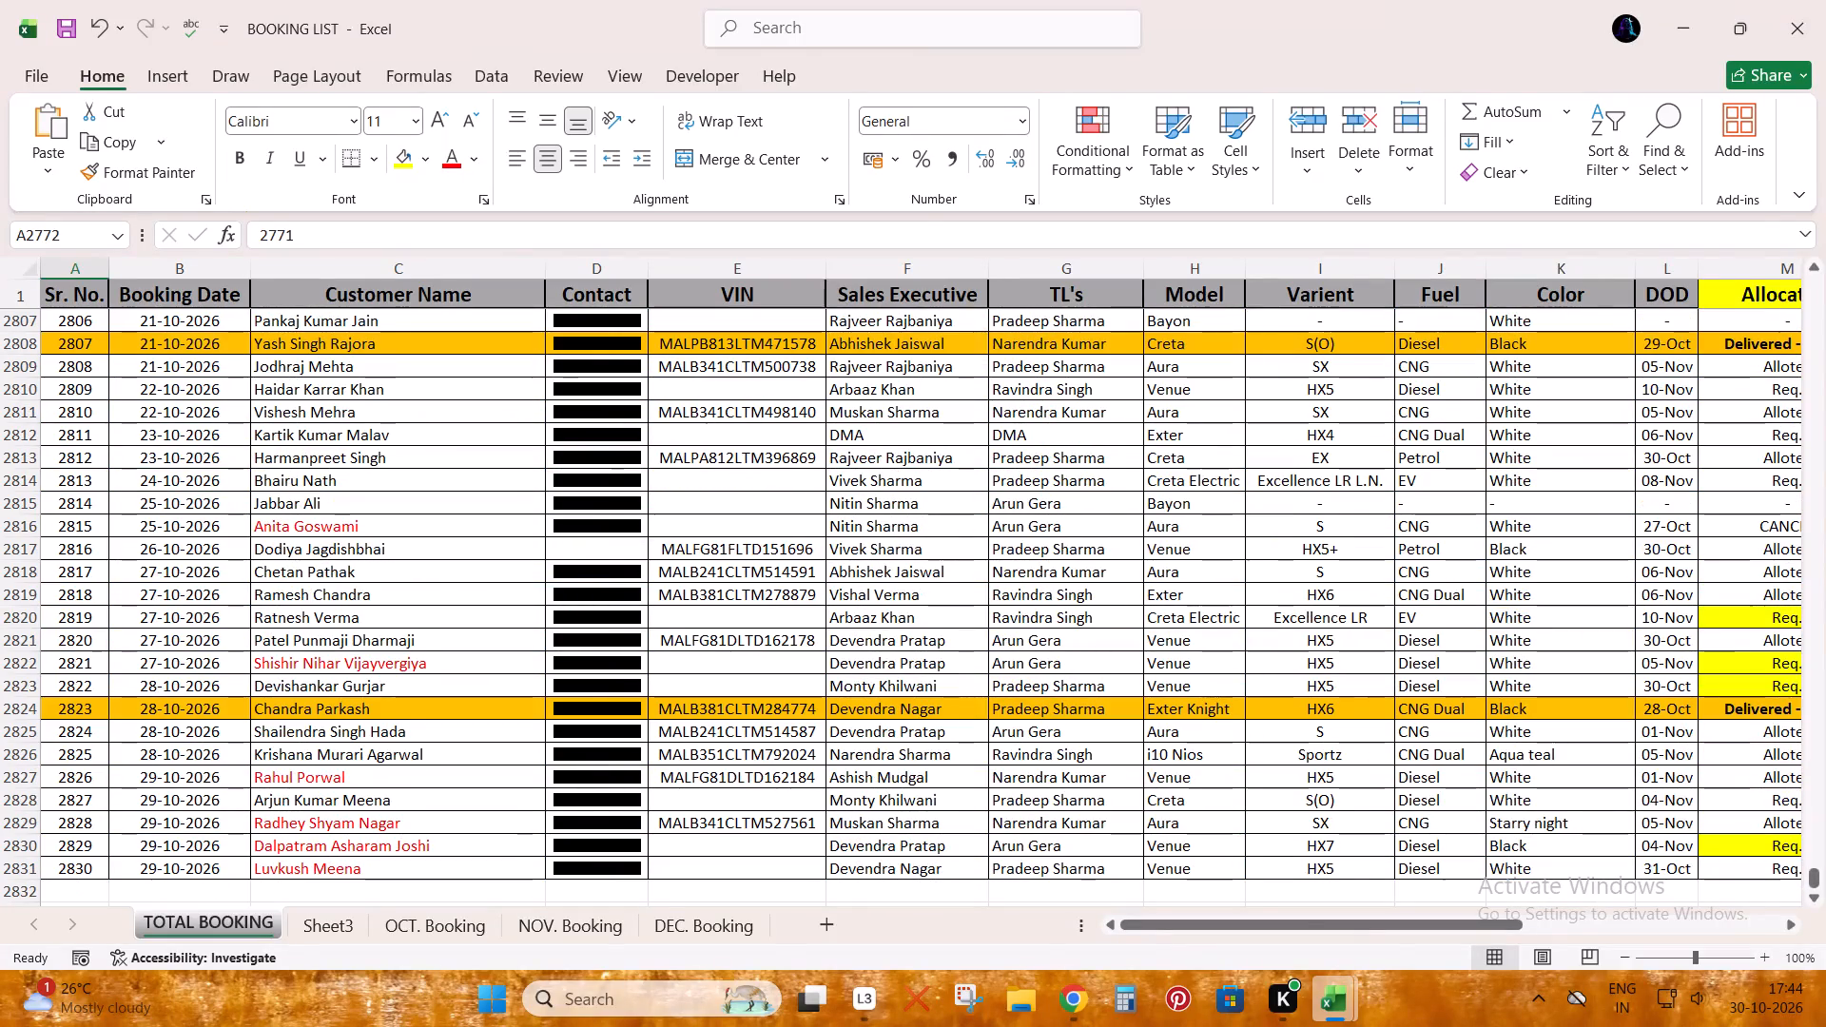
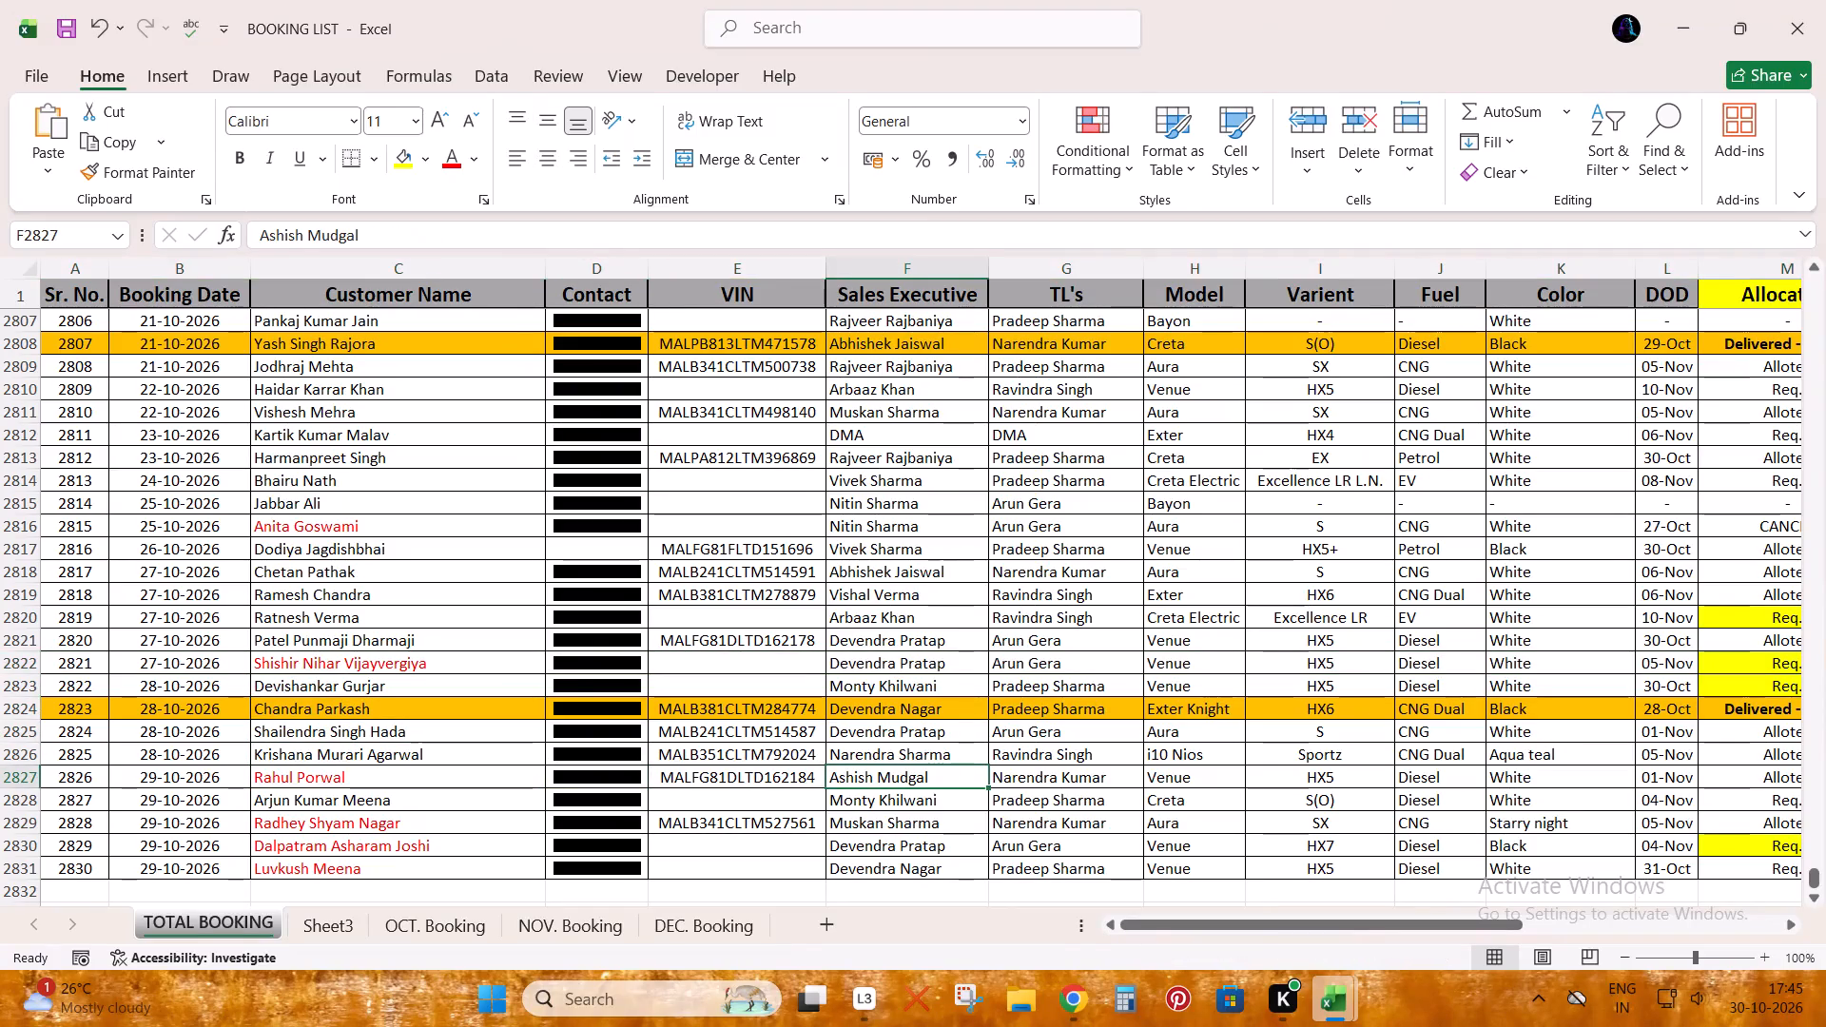
In row 2827 of the total booking list, enter insurance 31465, RTO 156846, accessories 10000, TCS 10996 and scrap cost 0.
{"action": "key", "text": "Right"}
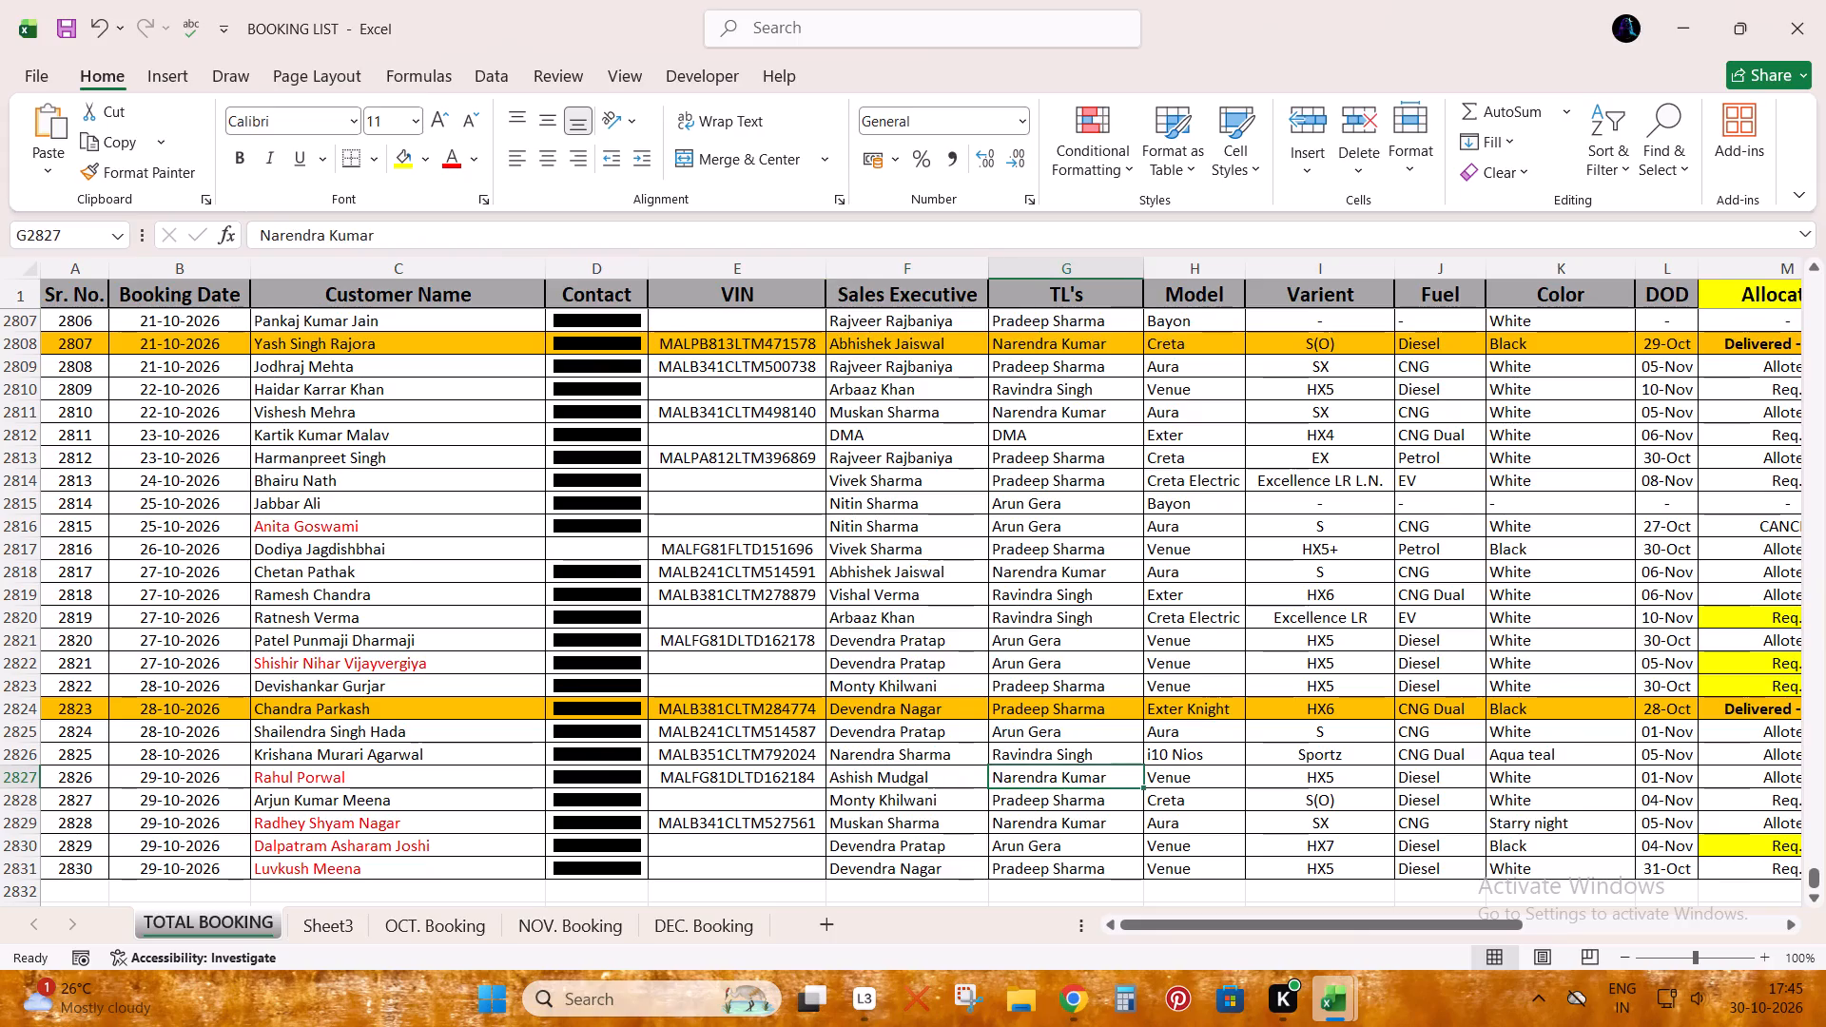
{"action": "key", "text": "Right"}
{"action": "key", "text": "Right"}
{"action": "key", "text": "Right"}
{"action": "key", "text": "Right"}
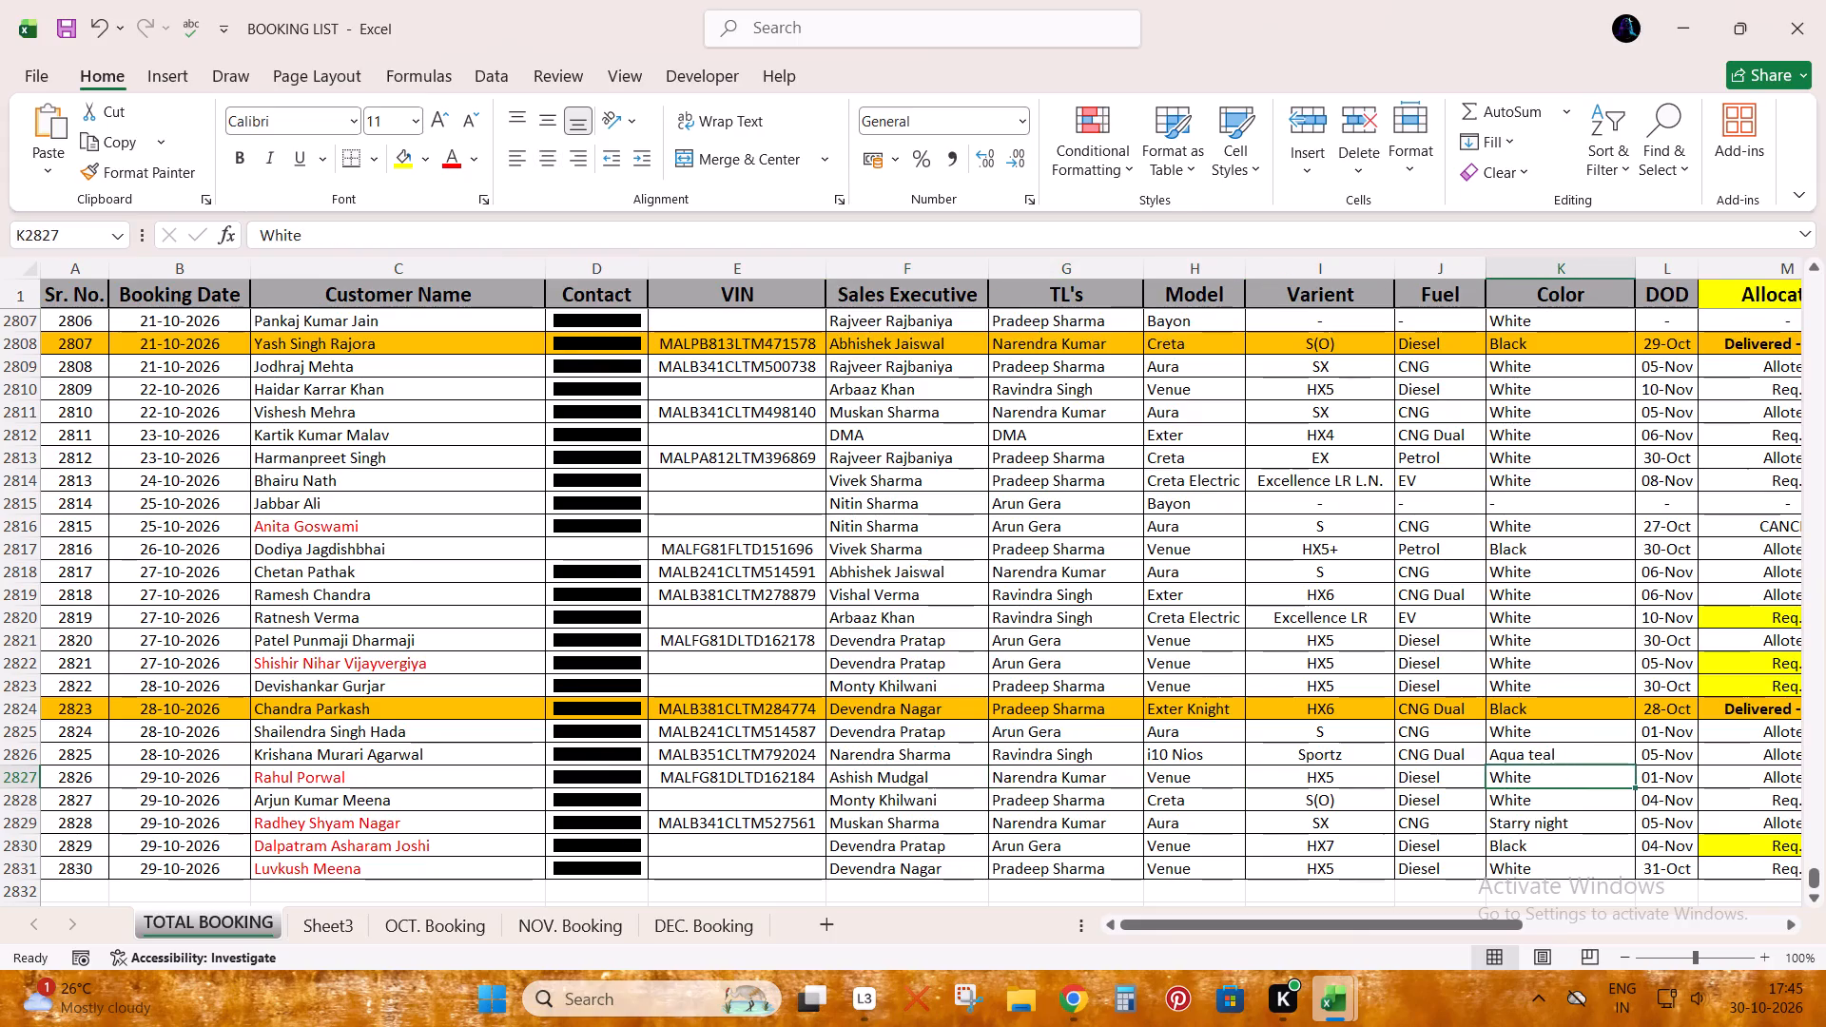
{"action": "key", "text": "Right"}
{"action": "key", "text": "Right"}
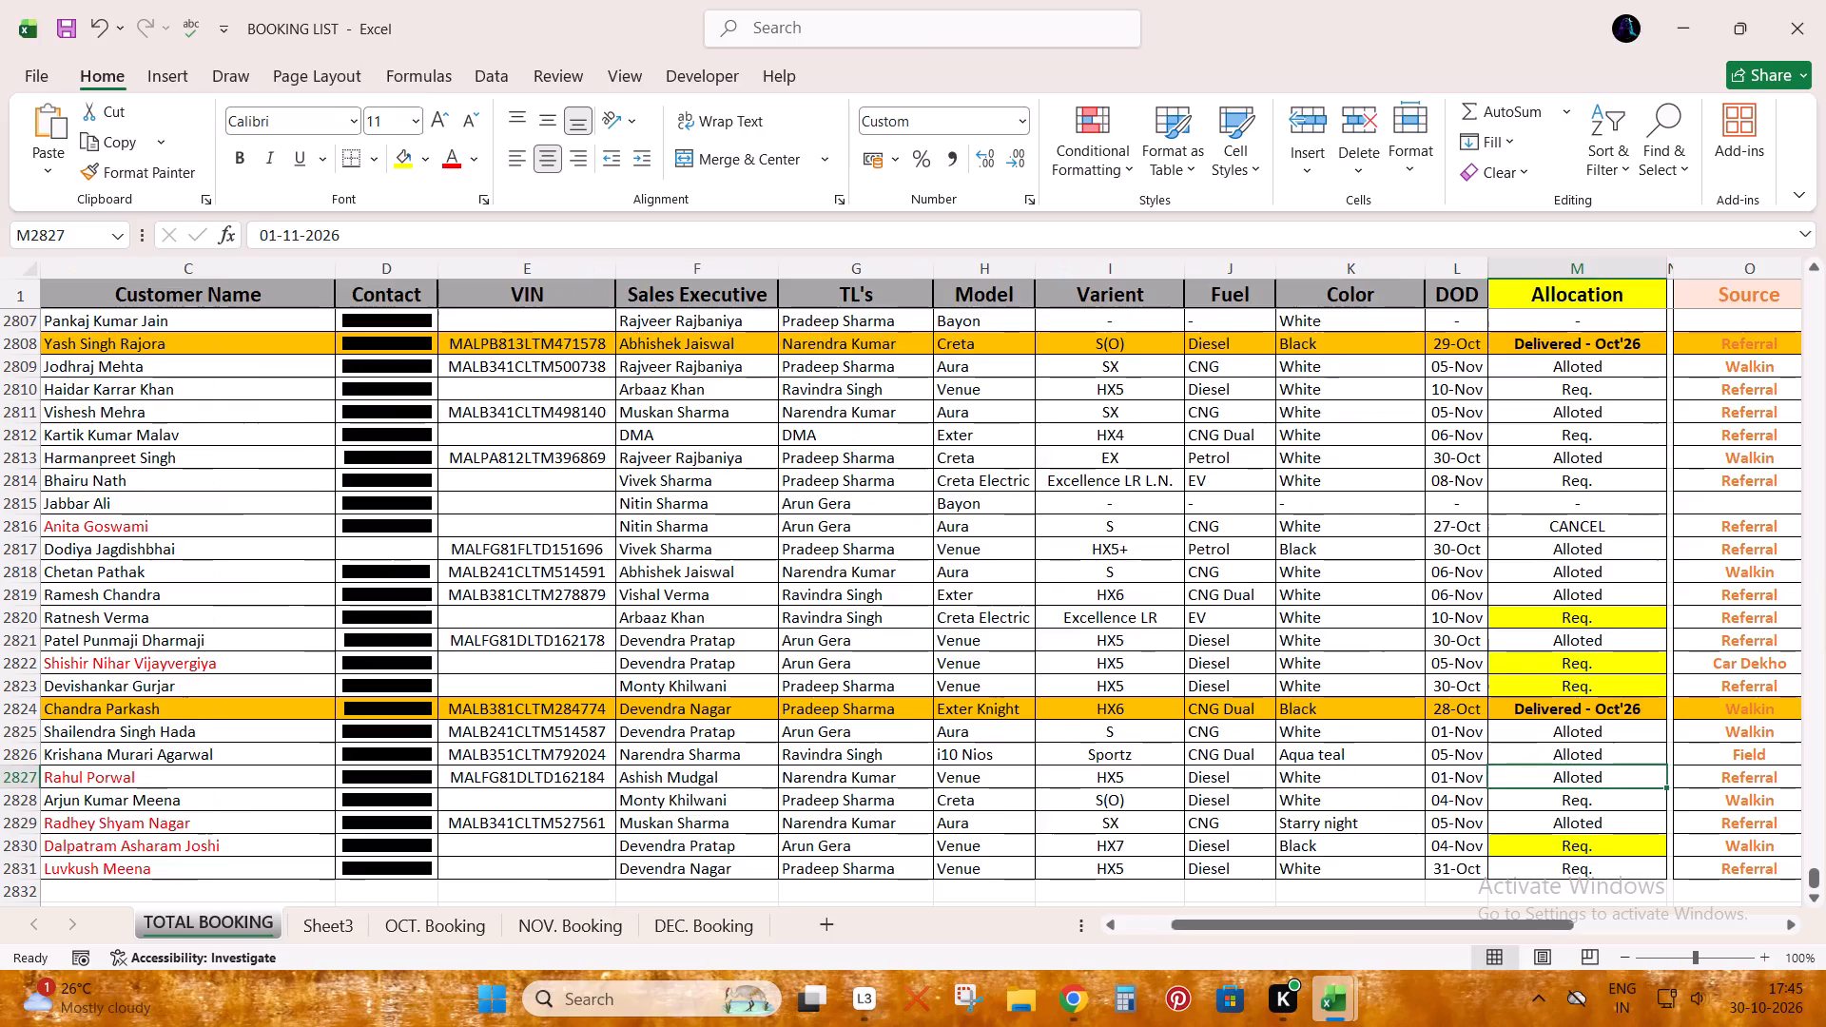
{"action": "key", "text": "Right"}
{"action": "key", "text": "Right"}
{"action": "key", "text": "Right"}
{"action": "key", "text": "Right"}
{"action": "key", "text": "Right"}
{"action": "key", "text": "Right"}
{"action": "key", "text": "Right"}
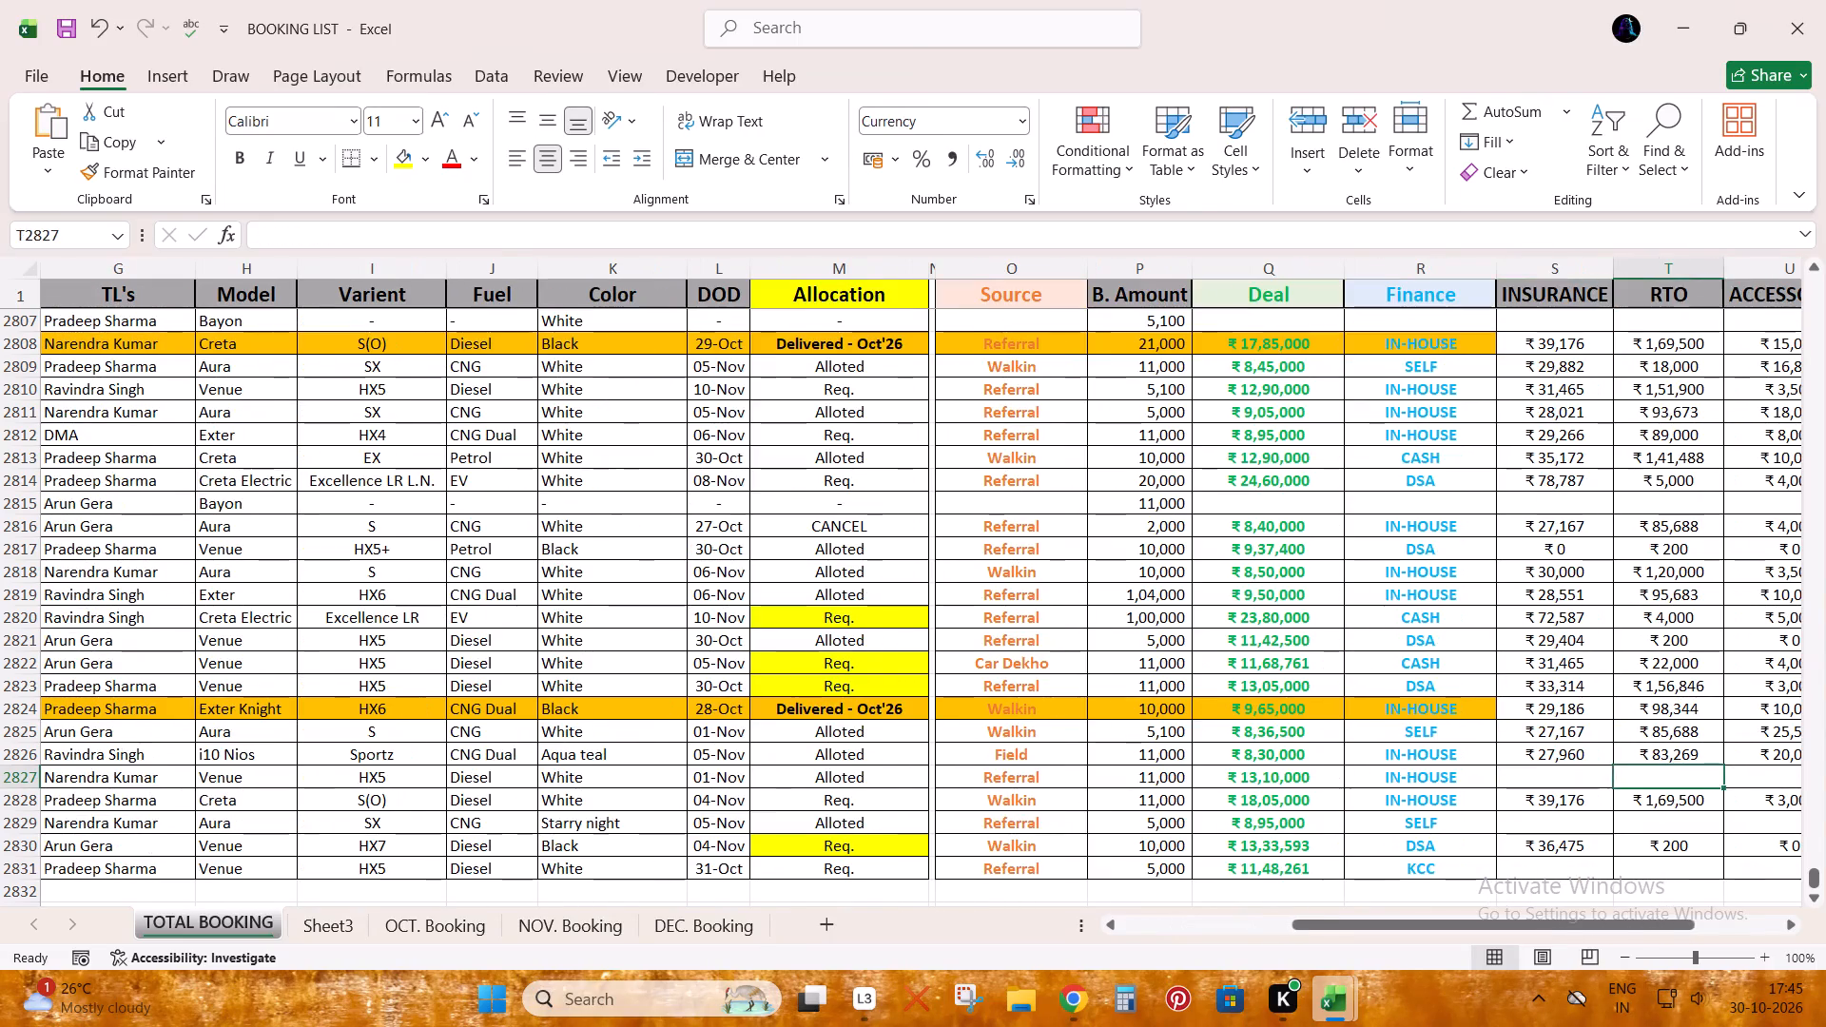
{"action": "key", "text": "Left"}
{"action": "key", "text": "Left"}
{"action": "key", "text": "Left"}
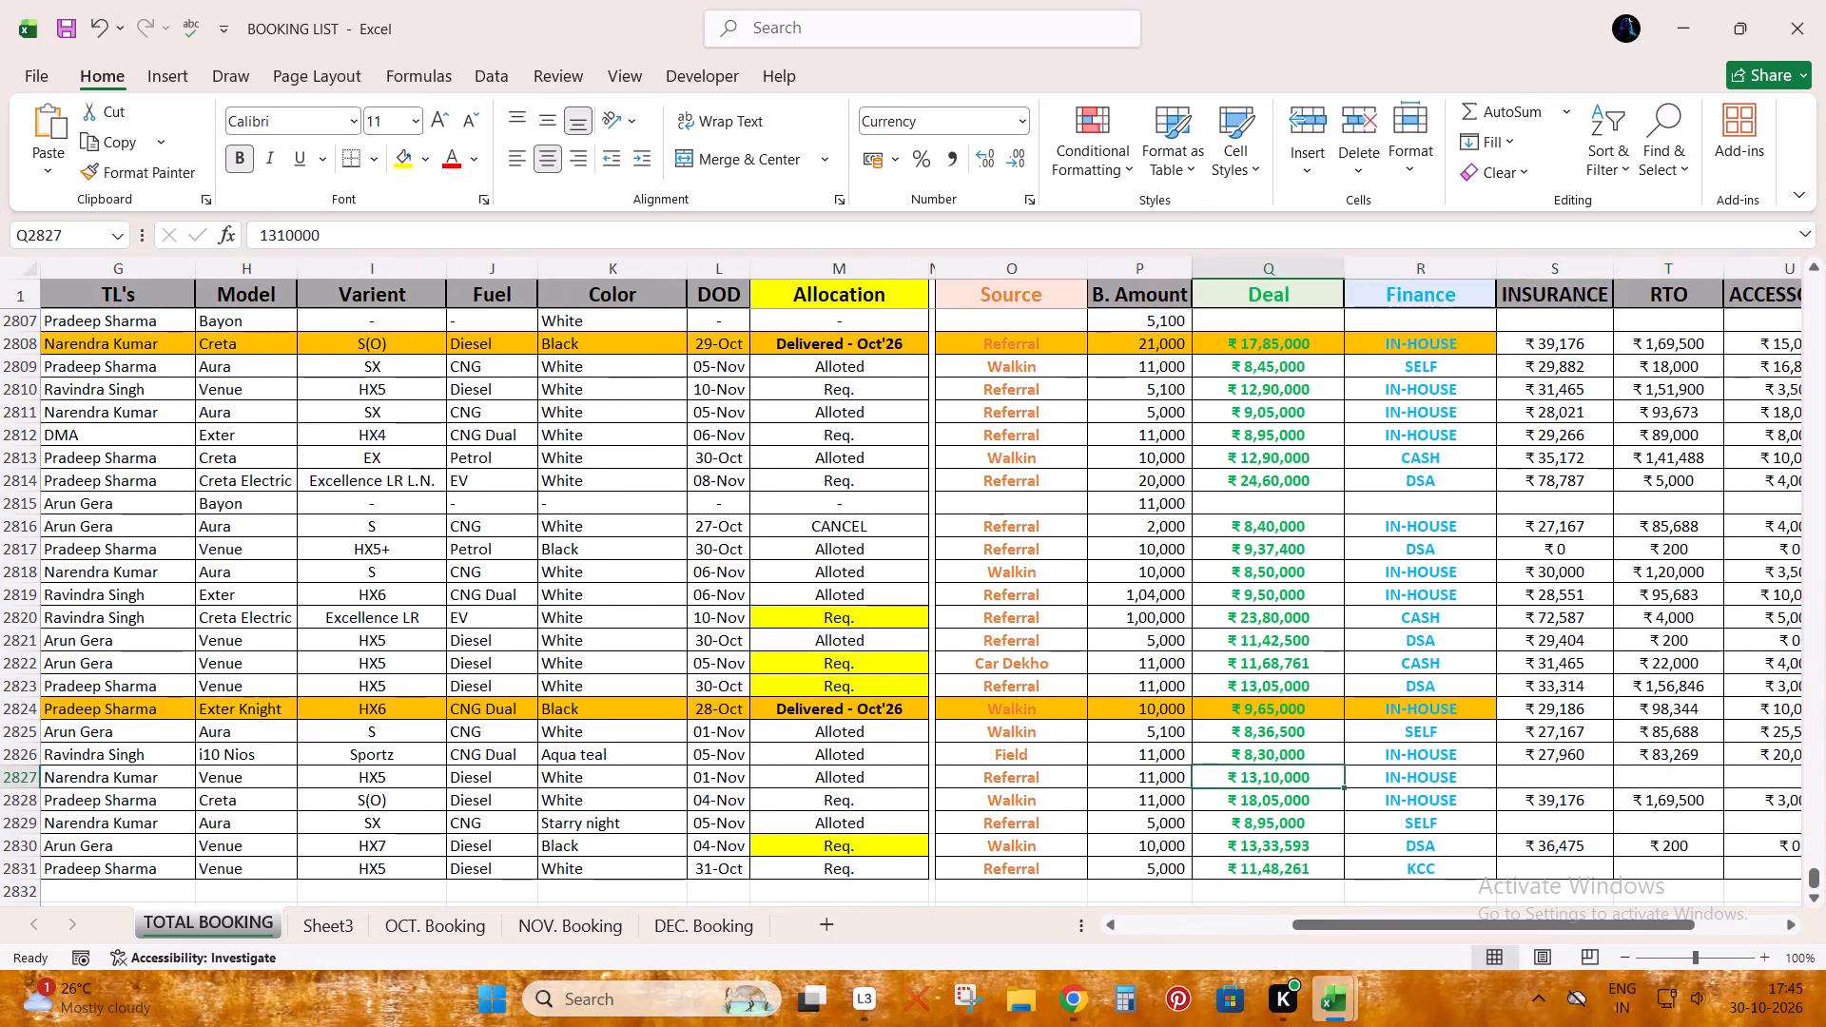
{"action": "key", "text": "Right"}
{"action": "key", "text": "Right"}
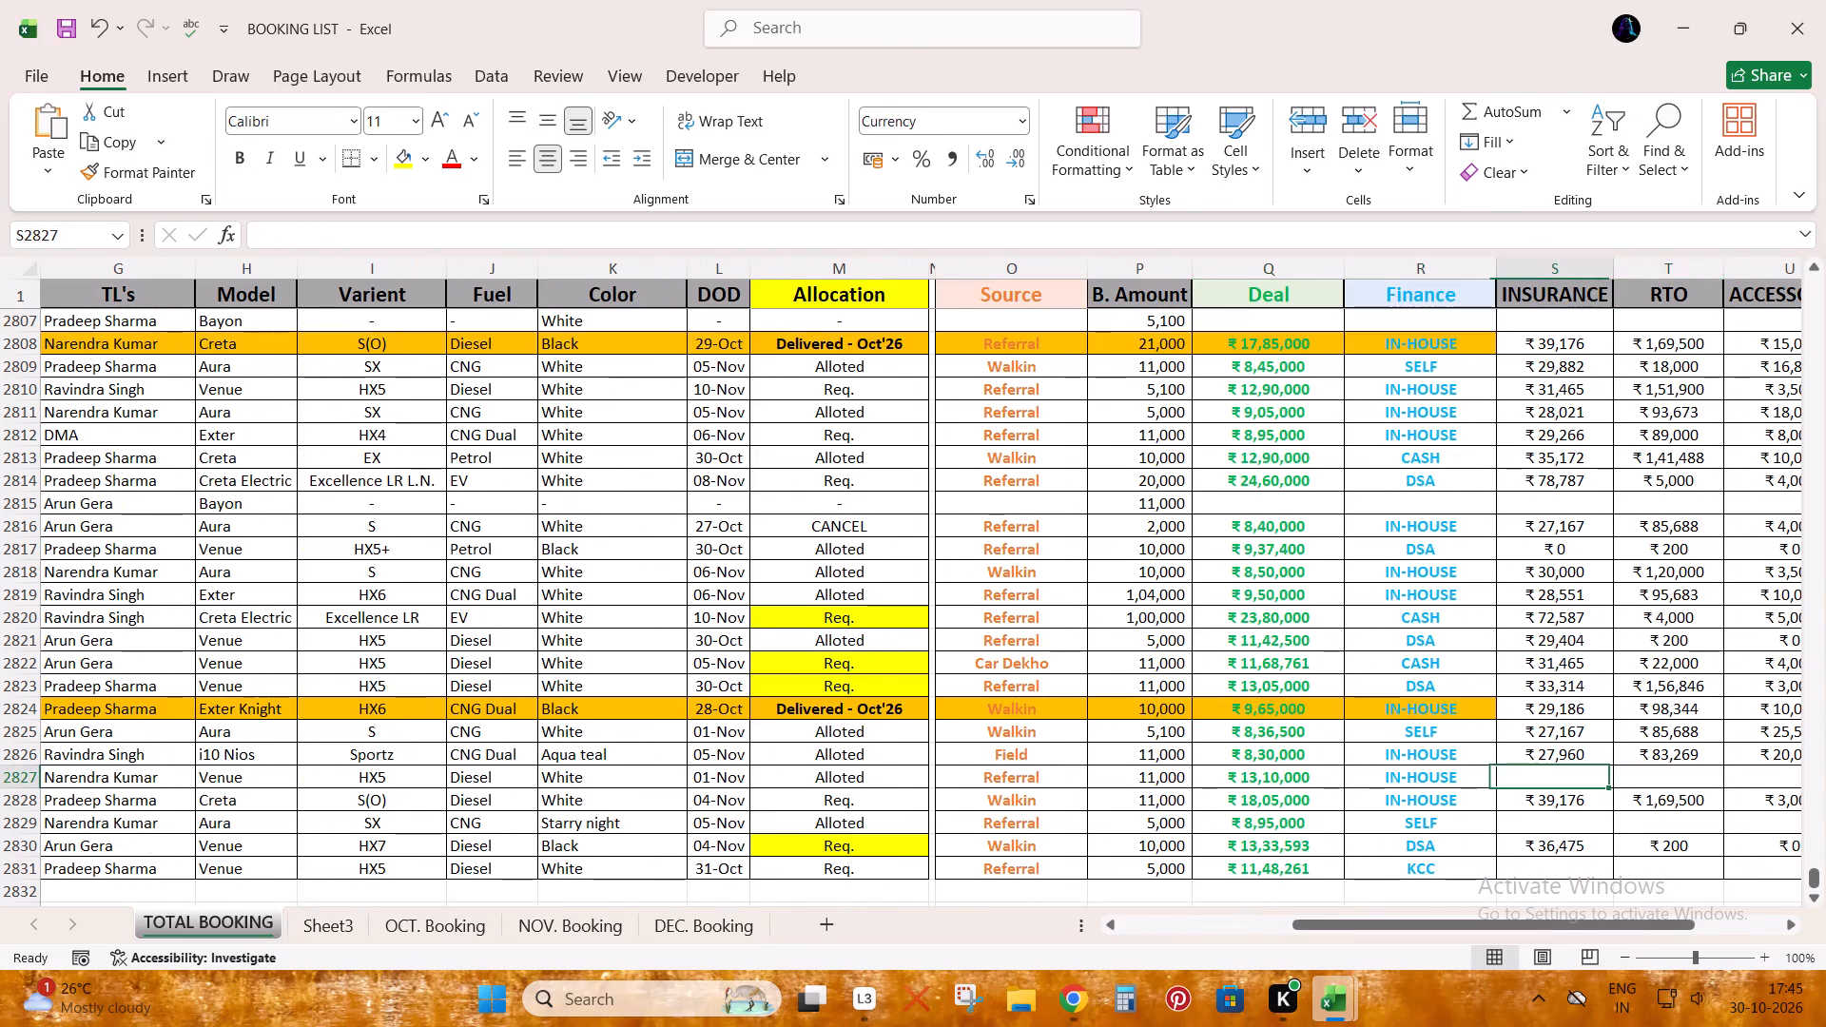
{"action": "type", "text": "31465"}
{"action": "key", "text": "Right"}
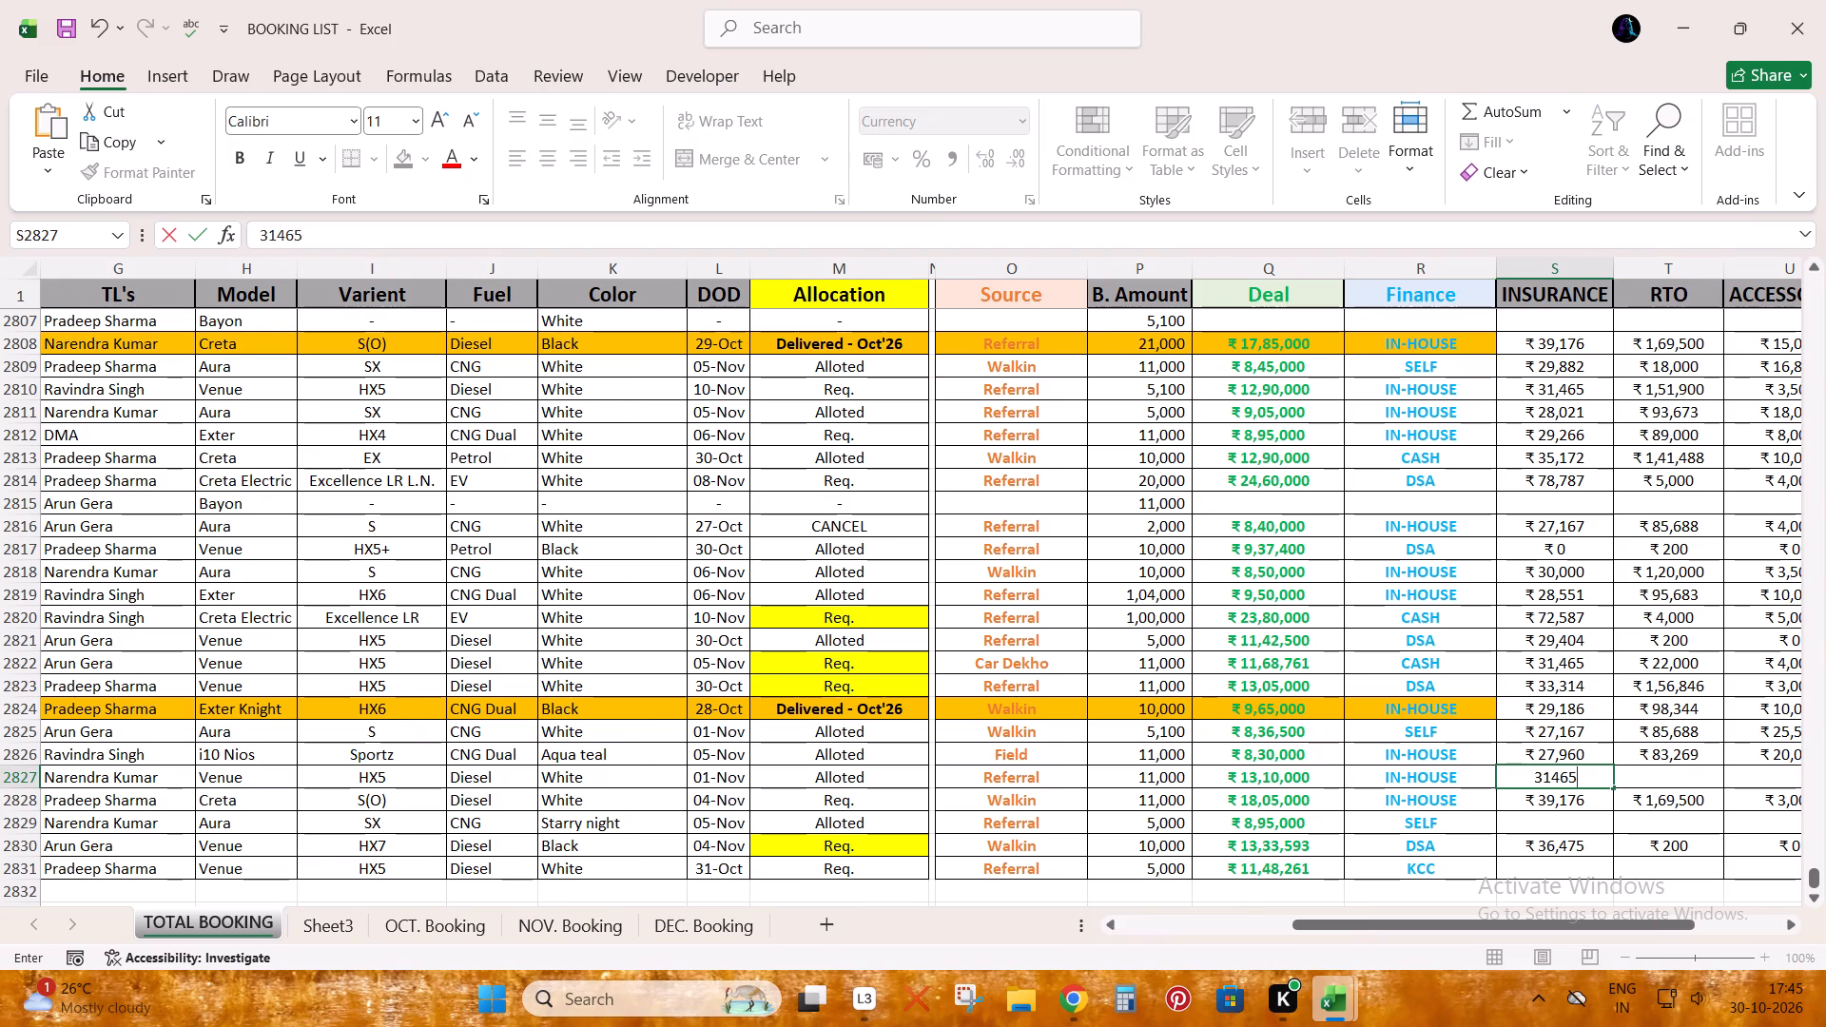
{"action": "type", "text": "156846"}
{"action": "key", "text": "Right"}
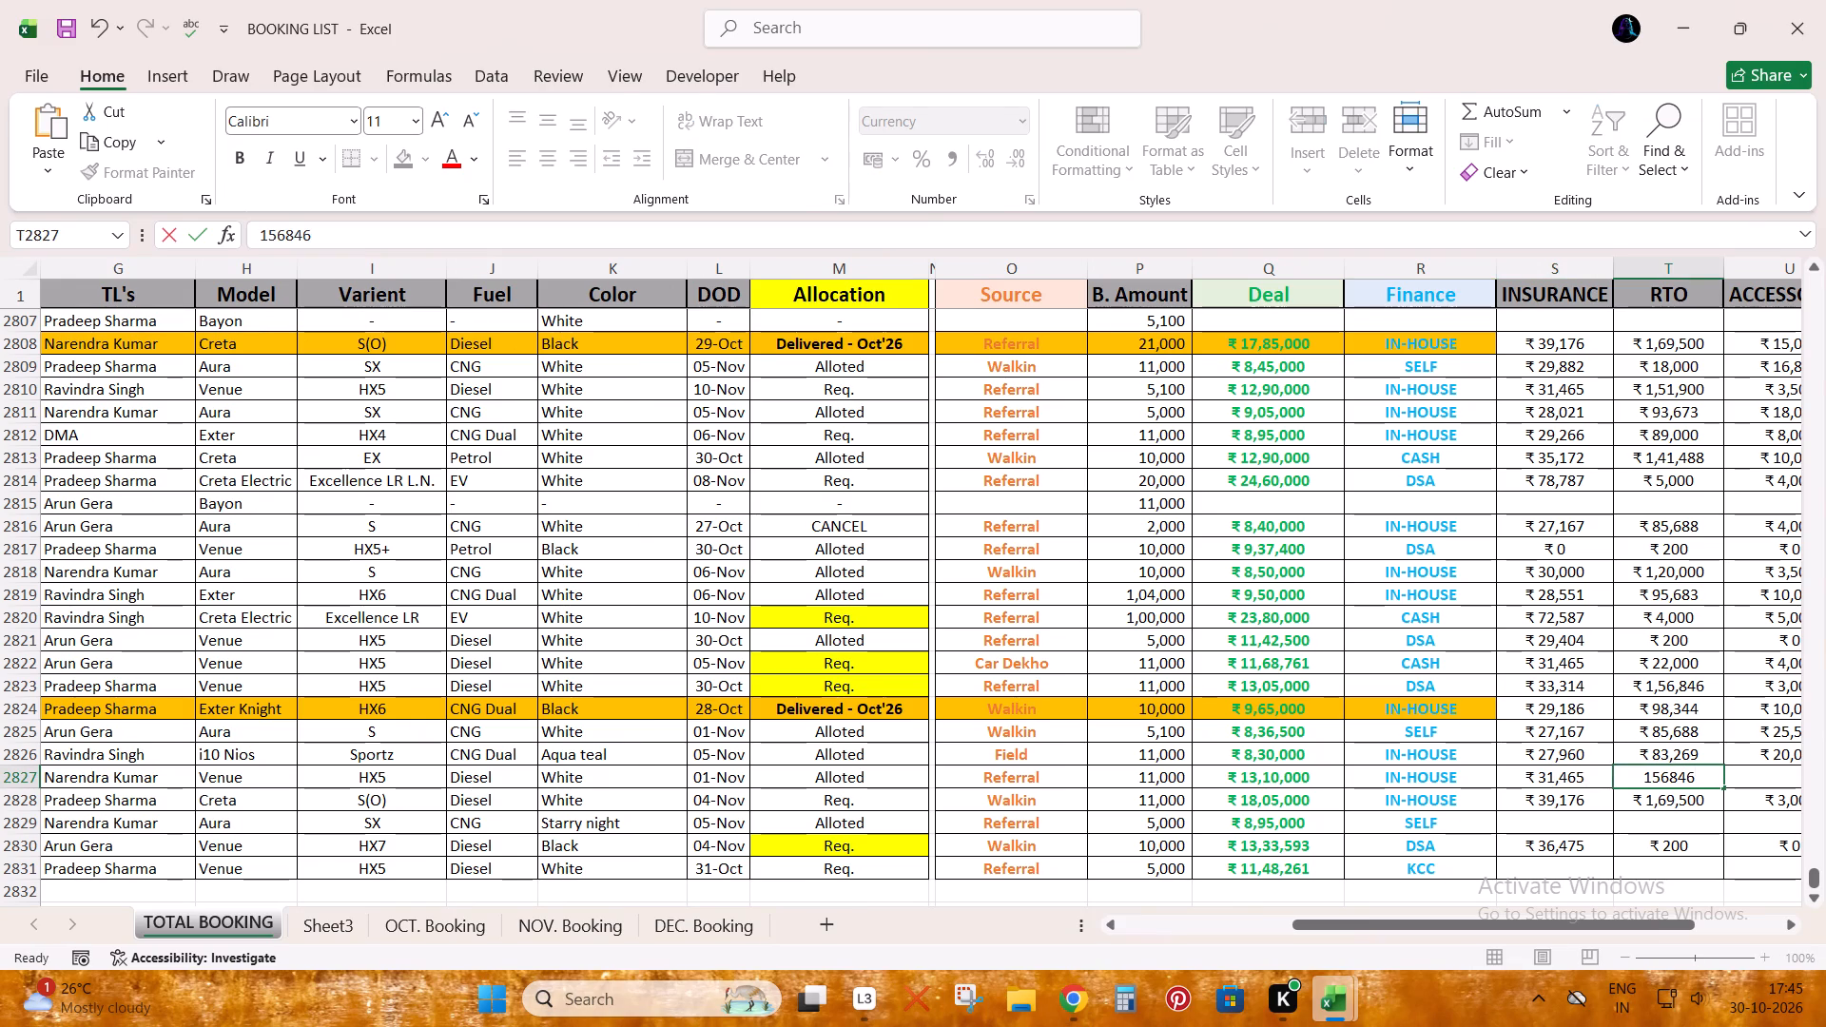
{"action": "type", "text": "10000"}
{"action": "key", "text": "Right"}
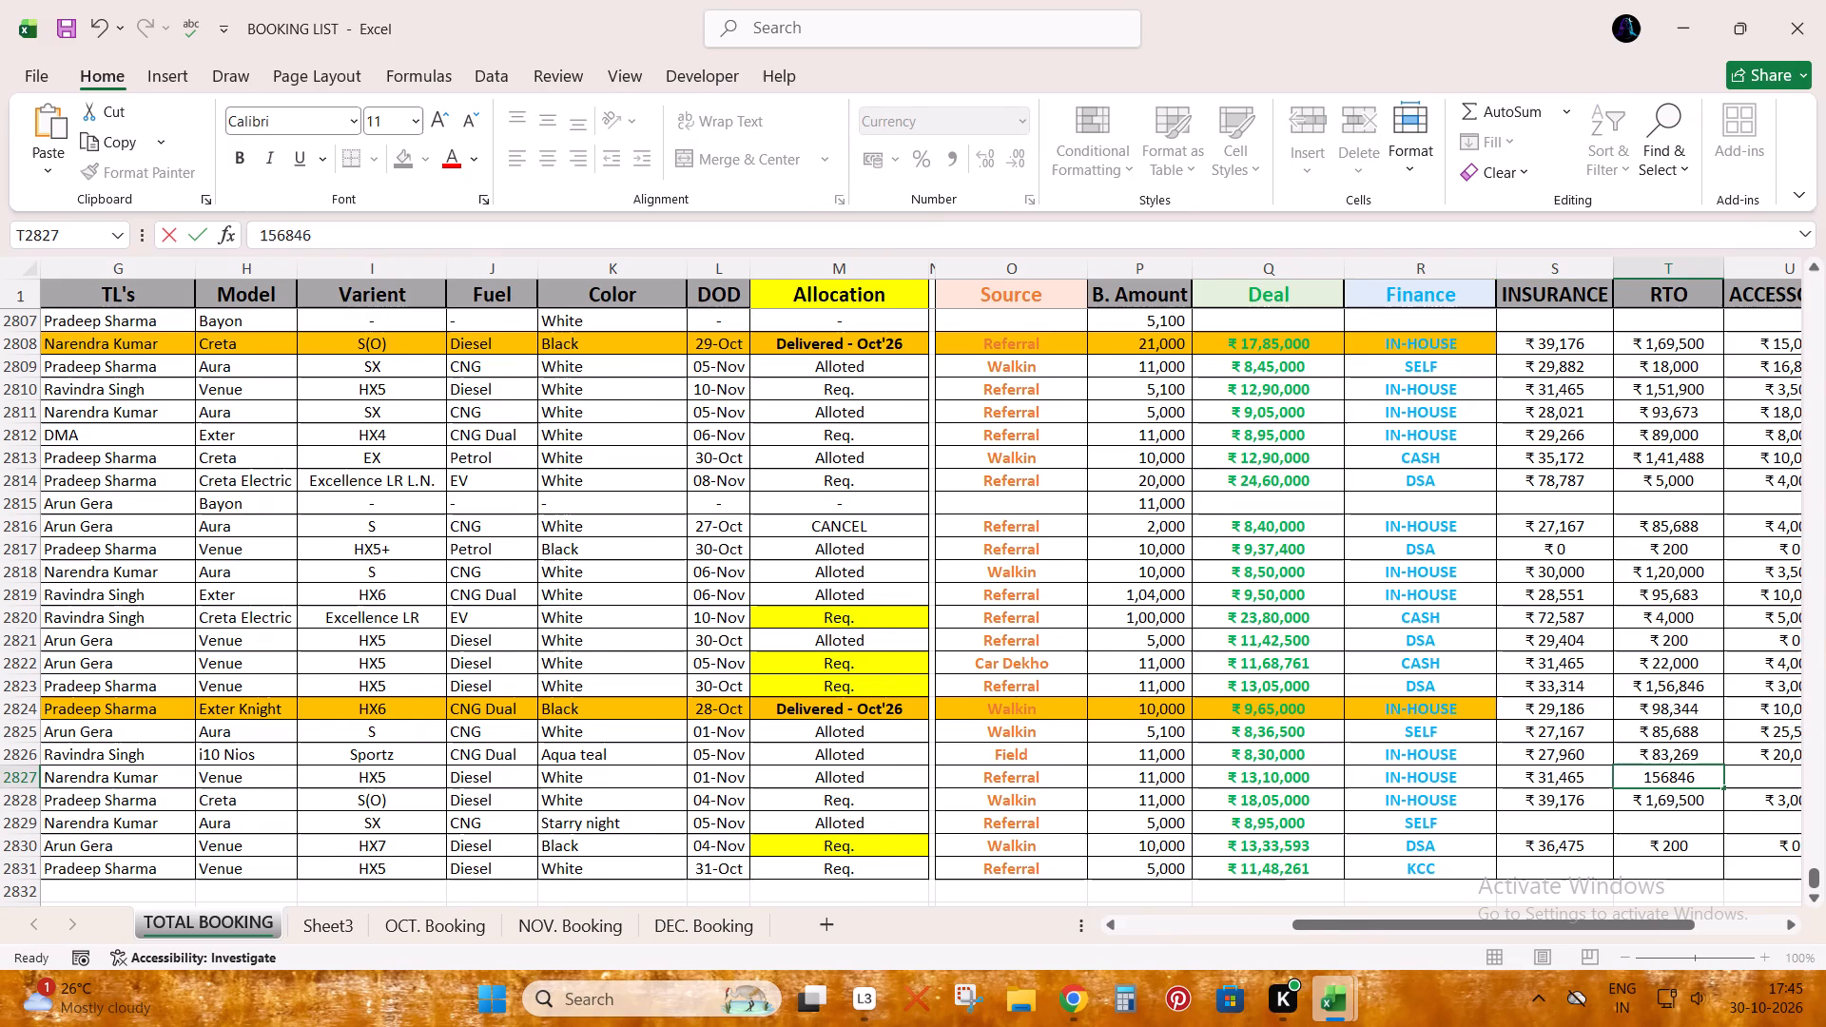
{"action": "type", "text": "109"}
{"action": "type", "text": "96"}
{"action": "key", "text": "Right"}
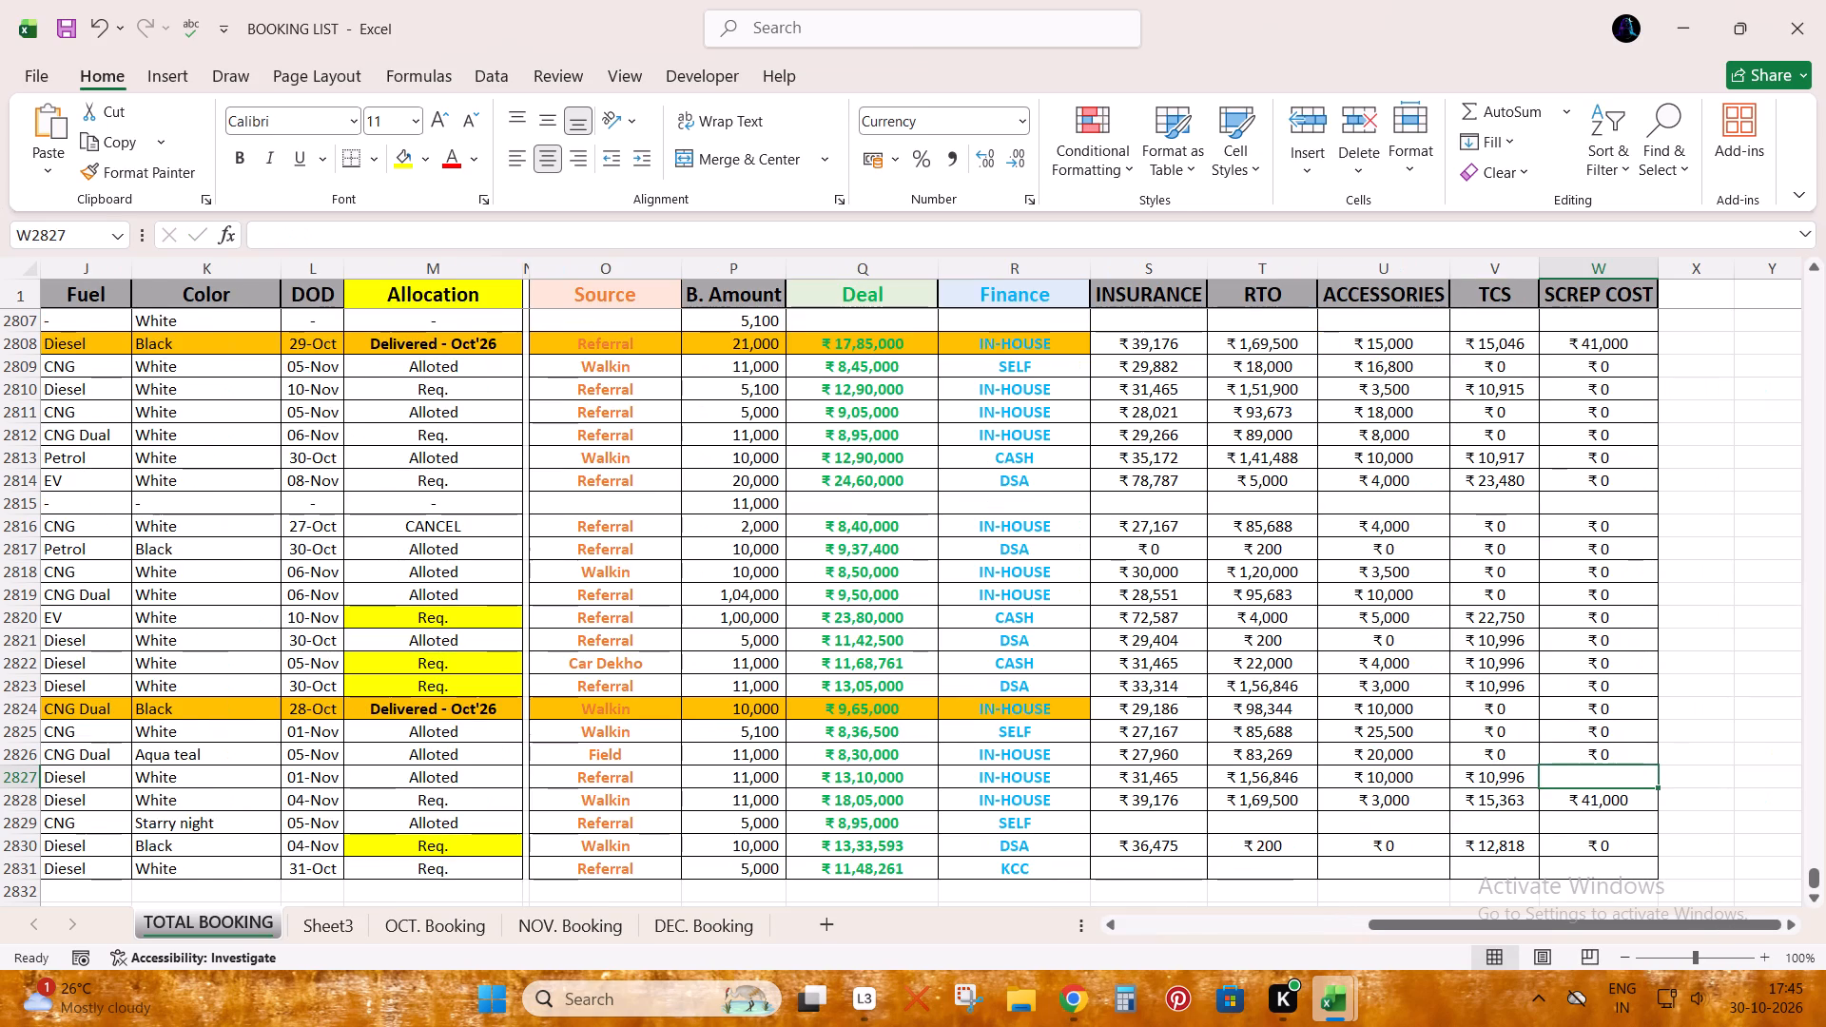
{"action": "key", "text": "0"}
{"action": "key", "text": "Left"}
Check the cost entries in row 2827 from insurance to scrap cost, and return to that booking's customer name.
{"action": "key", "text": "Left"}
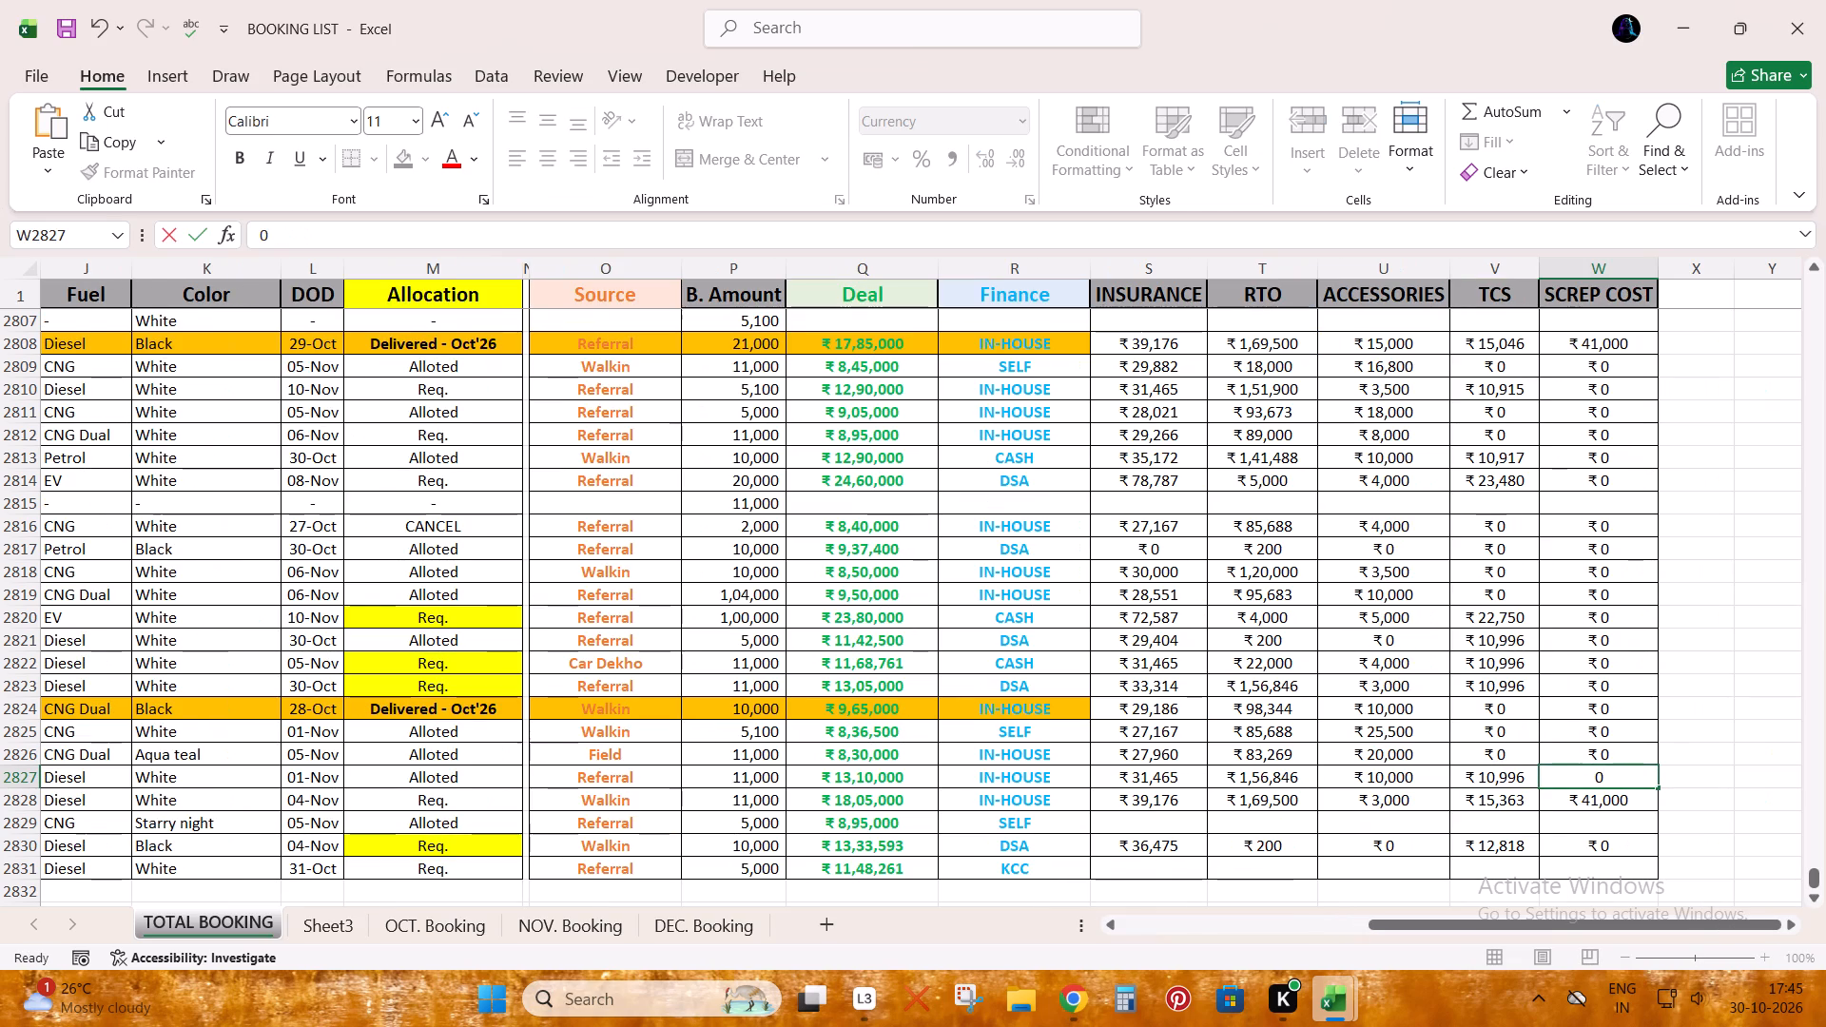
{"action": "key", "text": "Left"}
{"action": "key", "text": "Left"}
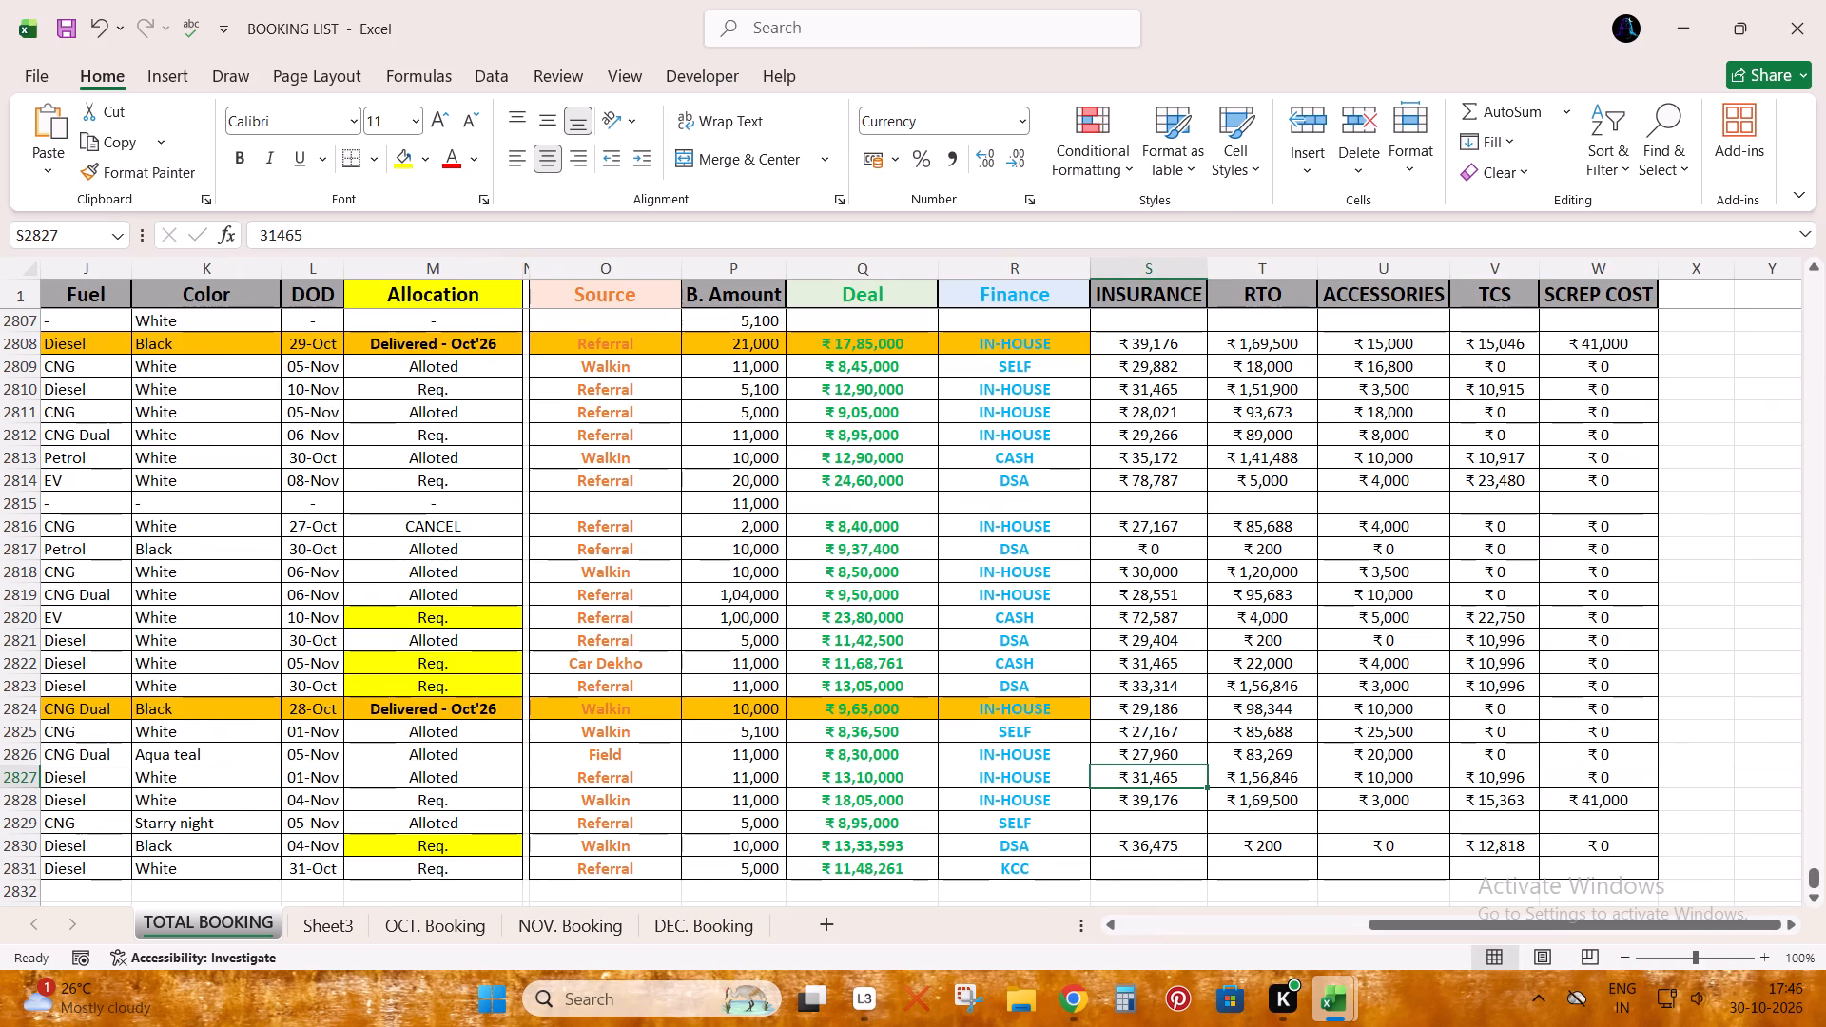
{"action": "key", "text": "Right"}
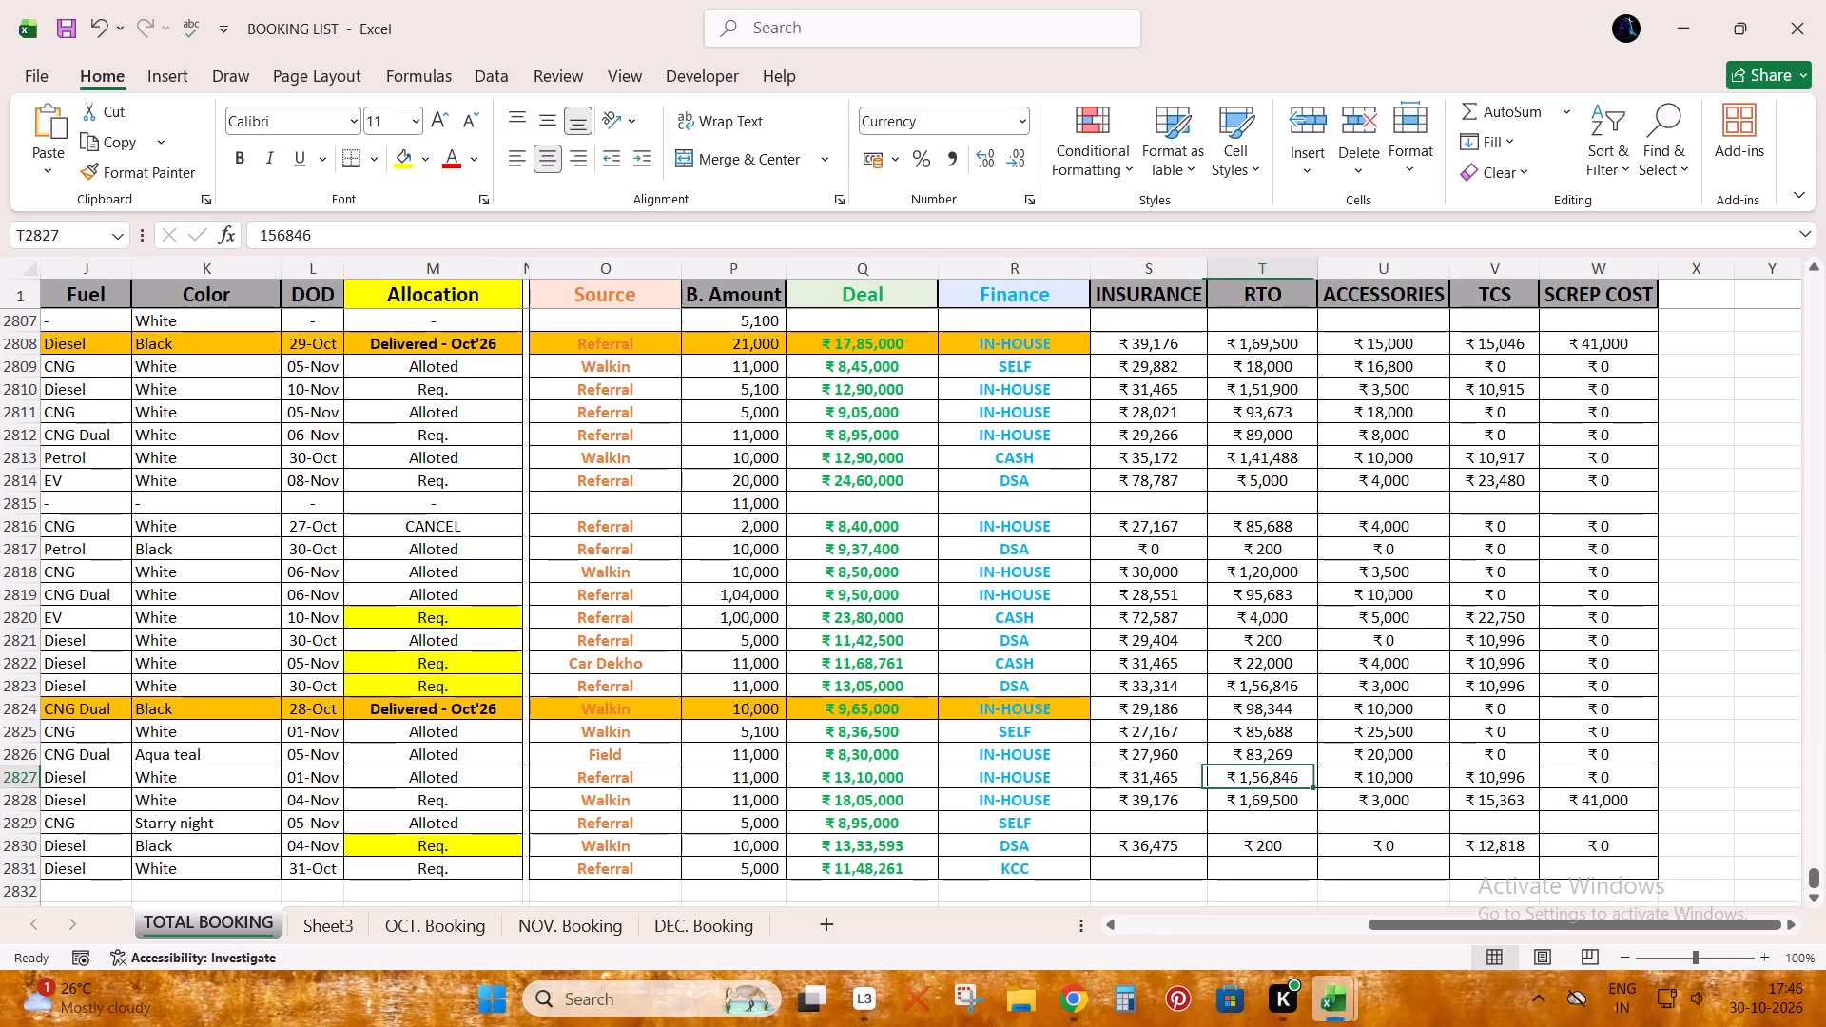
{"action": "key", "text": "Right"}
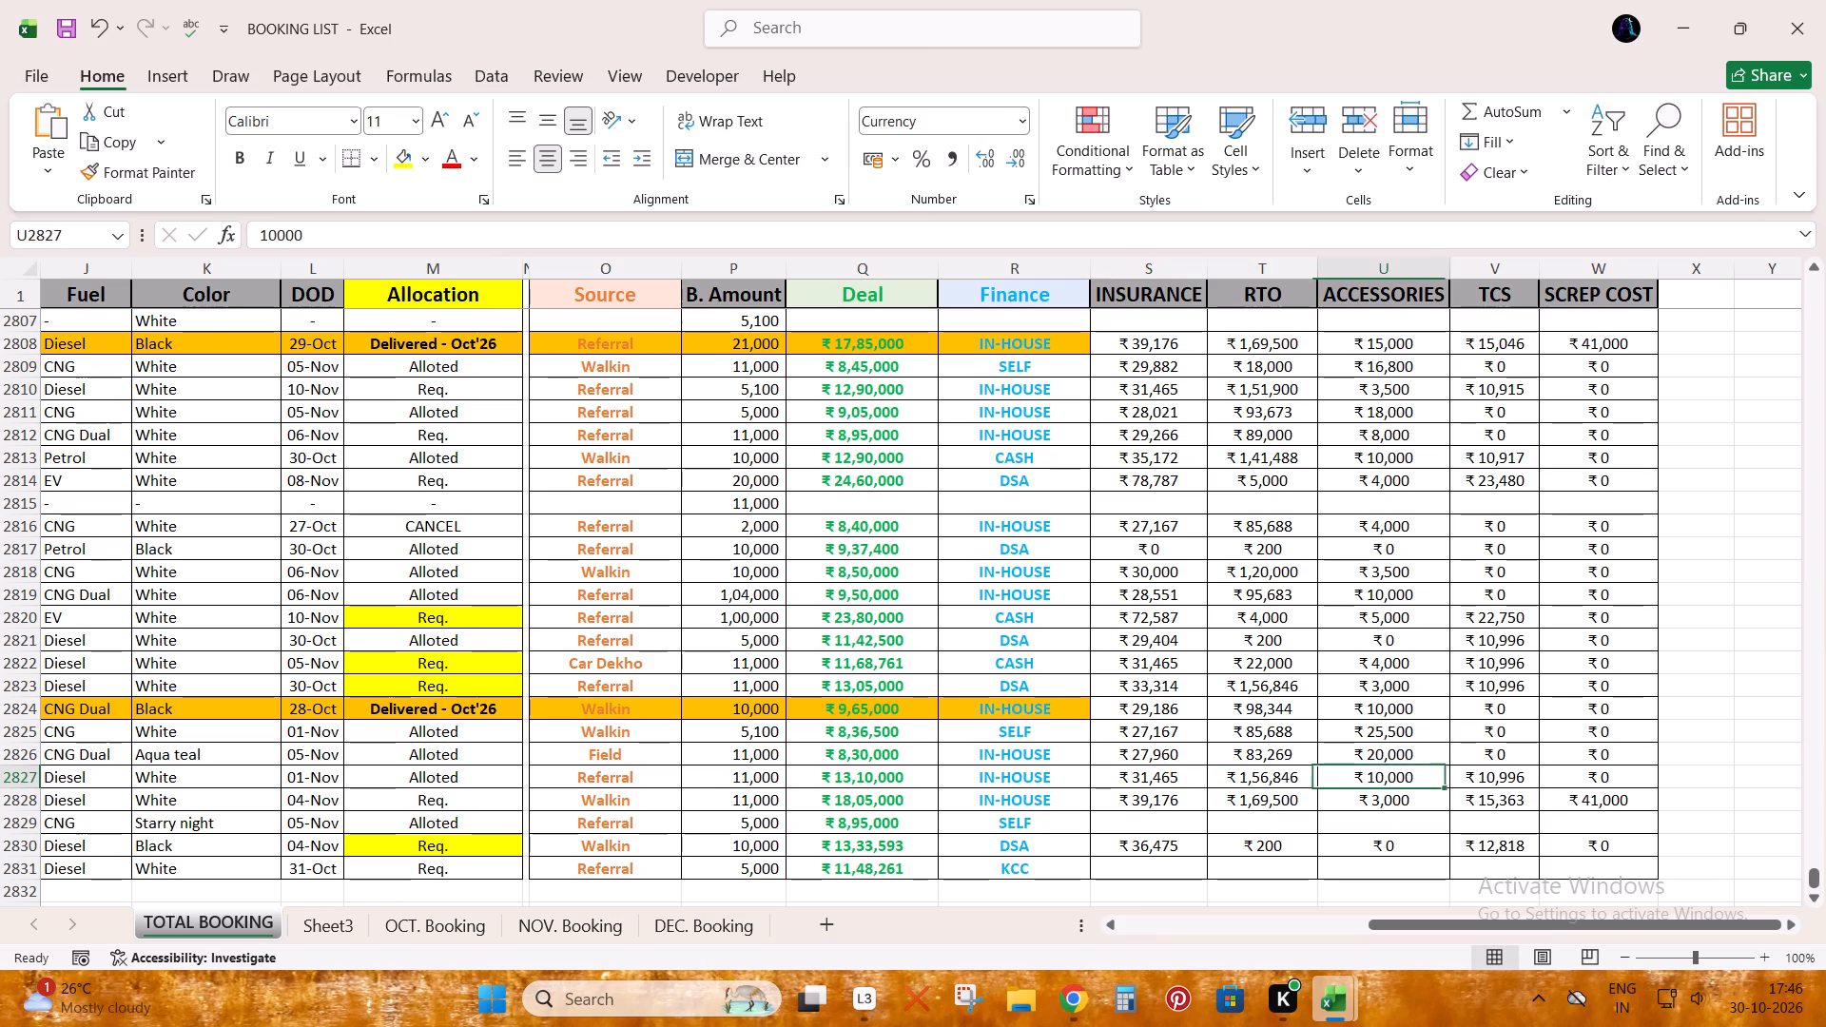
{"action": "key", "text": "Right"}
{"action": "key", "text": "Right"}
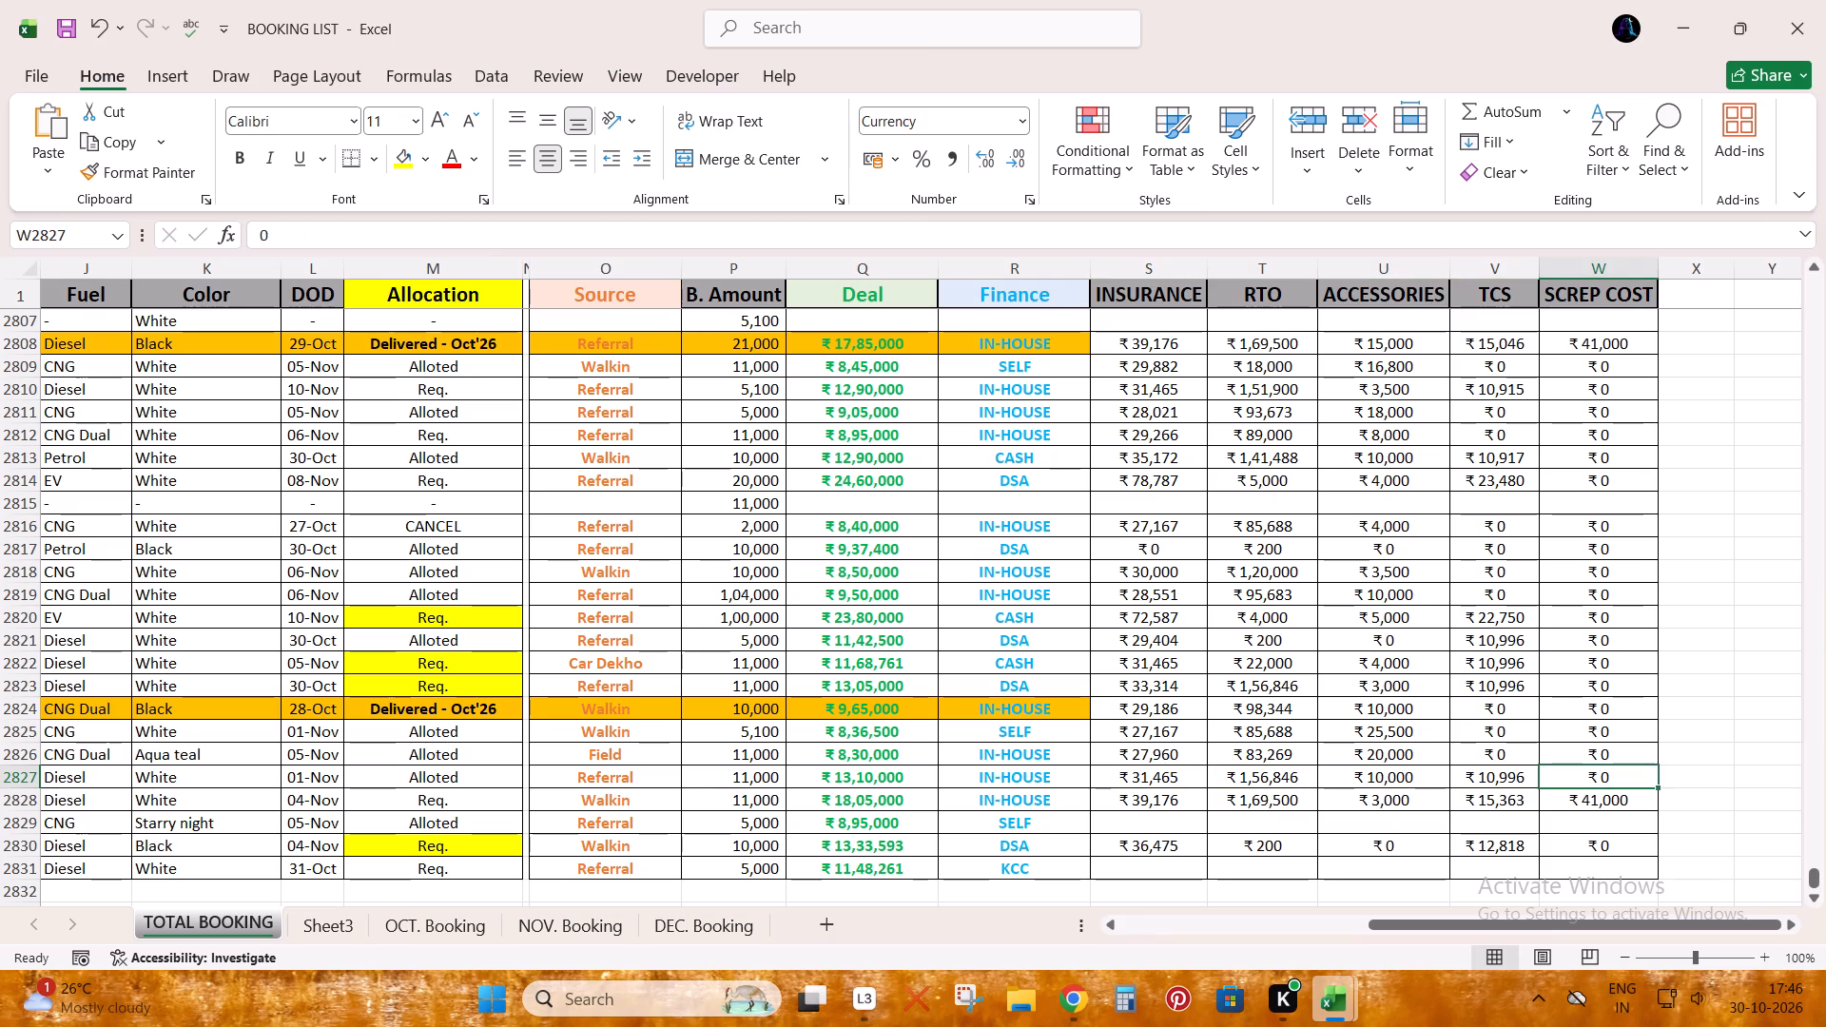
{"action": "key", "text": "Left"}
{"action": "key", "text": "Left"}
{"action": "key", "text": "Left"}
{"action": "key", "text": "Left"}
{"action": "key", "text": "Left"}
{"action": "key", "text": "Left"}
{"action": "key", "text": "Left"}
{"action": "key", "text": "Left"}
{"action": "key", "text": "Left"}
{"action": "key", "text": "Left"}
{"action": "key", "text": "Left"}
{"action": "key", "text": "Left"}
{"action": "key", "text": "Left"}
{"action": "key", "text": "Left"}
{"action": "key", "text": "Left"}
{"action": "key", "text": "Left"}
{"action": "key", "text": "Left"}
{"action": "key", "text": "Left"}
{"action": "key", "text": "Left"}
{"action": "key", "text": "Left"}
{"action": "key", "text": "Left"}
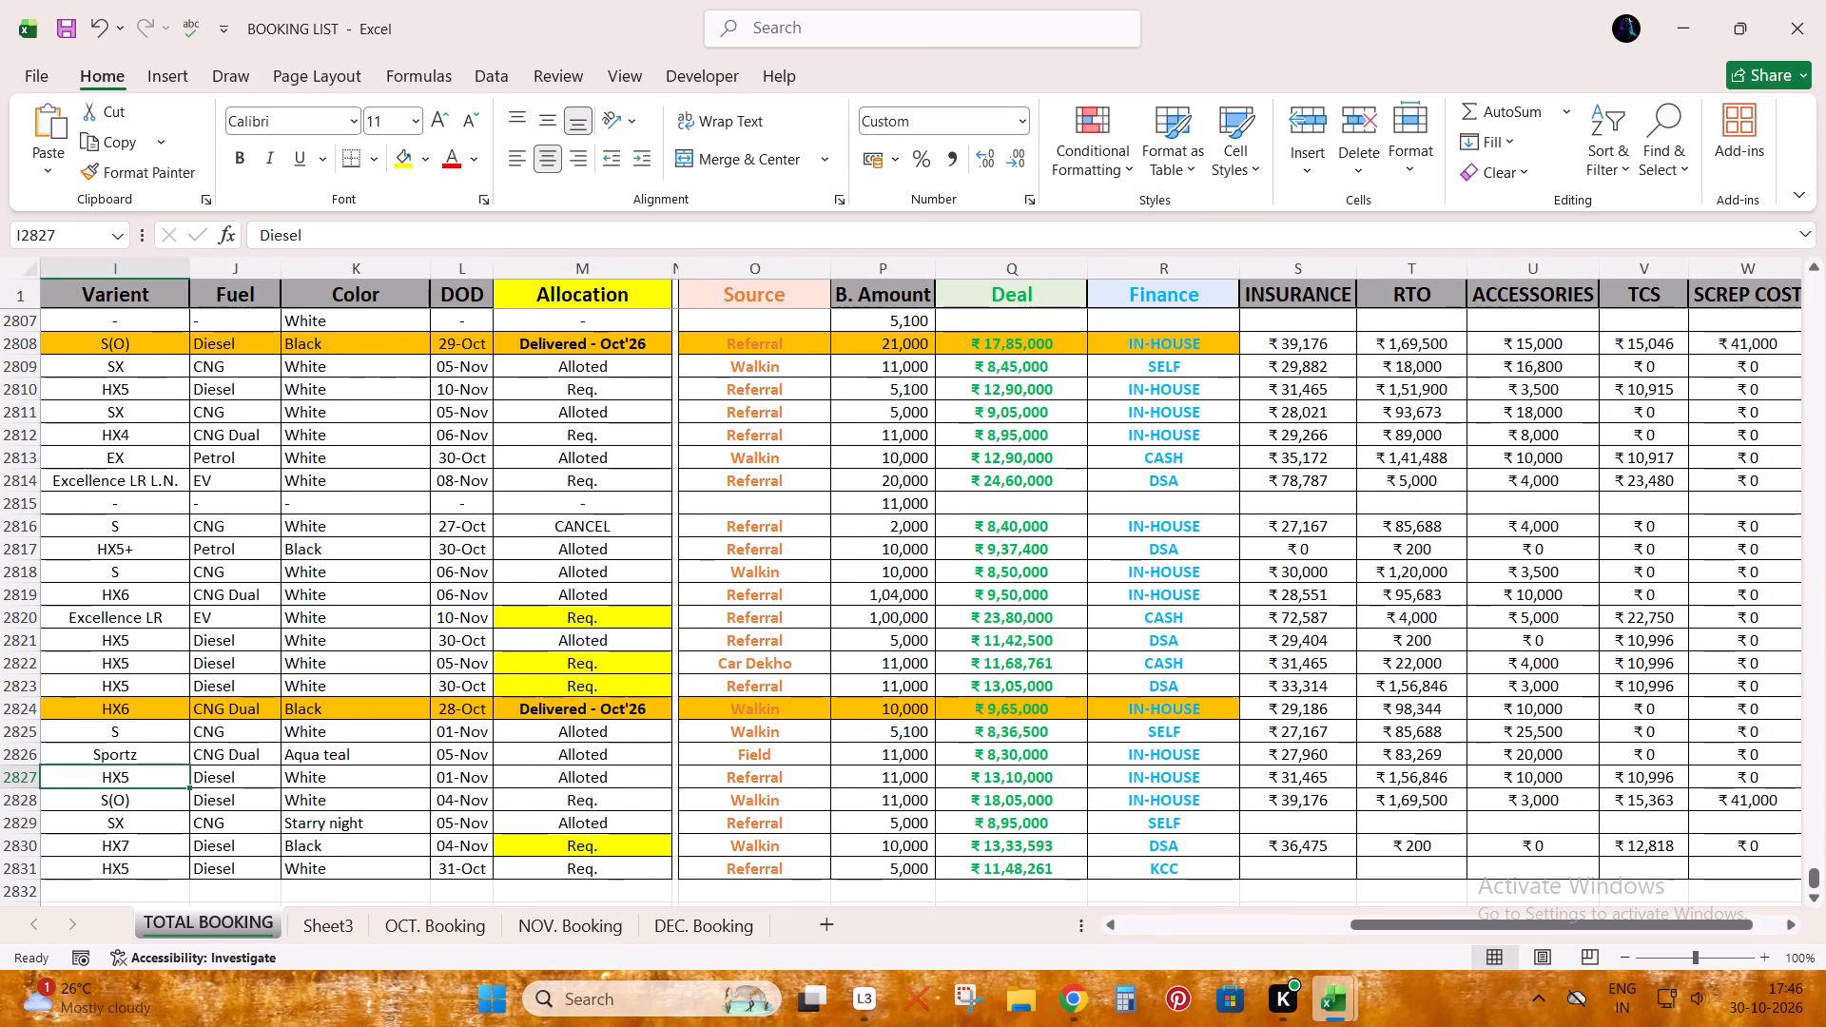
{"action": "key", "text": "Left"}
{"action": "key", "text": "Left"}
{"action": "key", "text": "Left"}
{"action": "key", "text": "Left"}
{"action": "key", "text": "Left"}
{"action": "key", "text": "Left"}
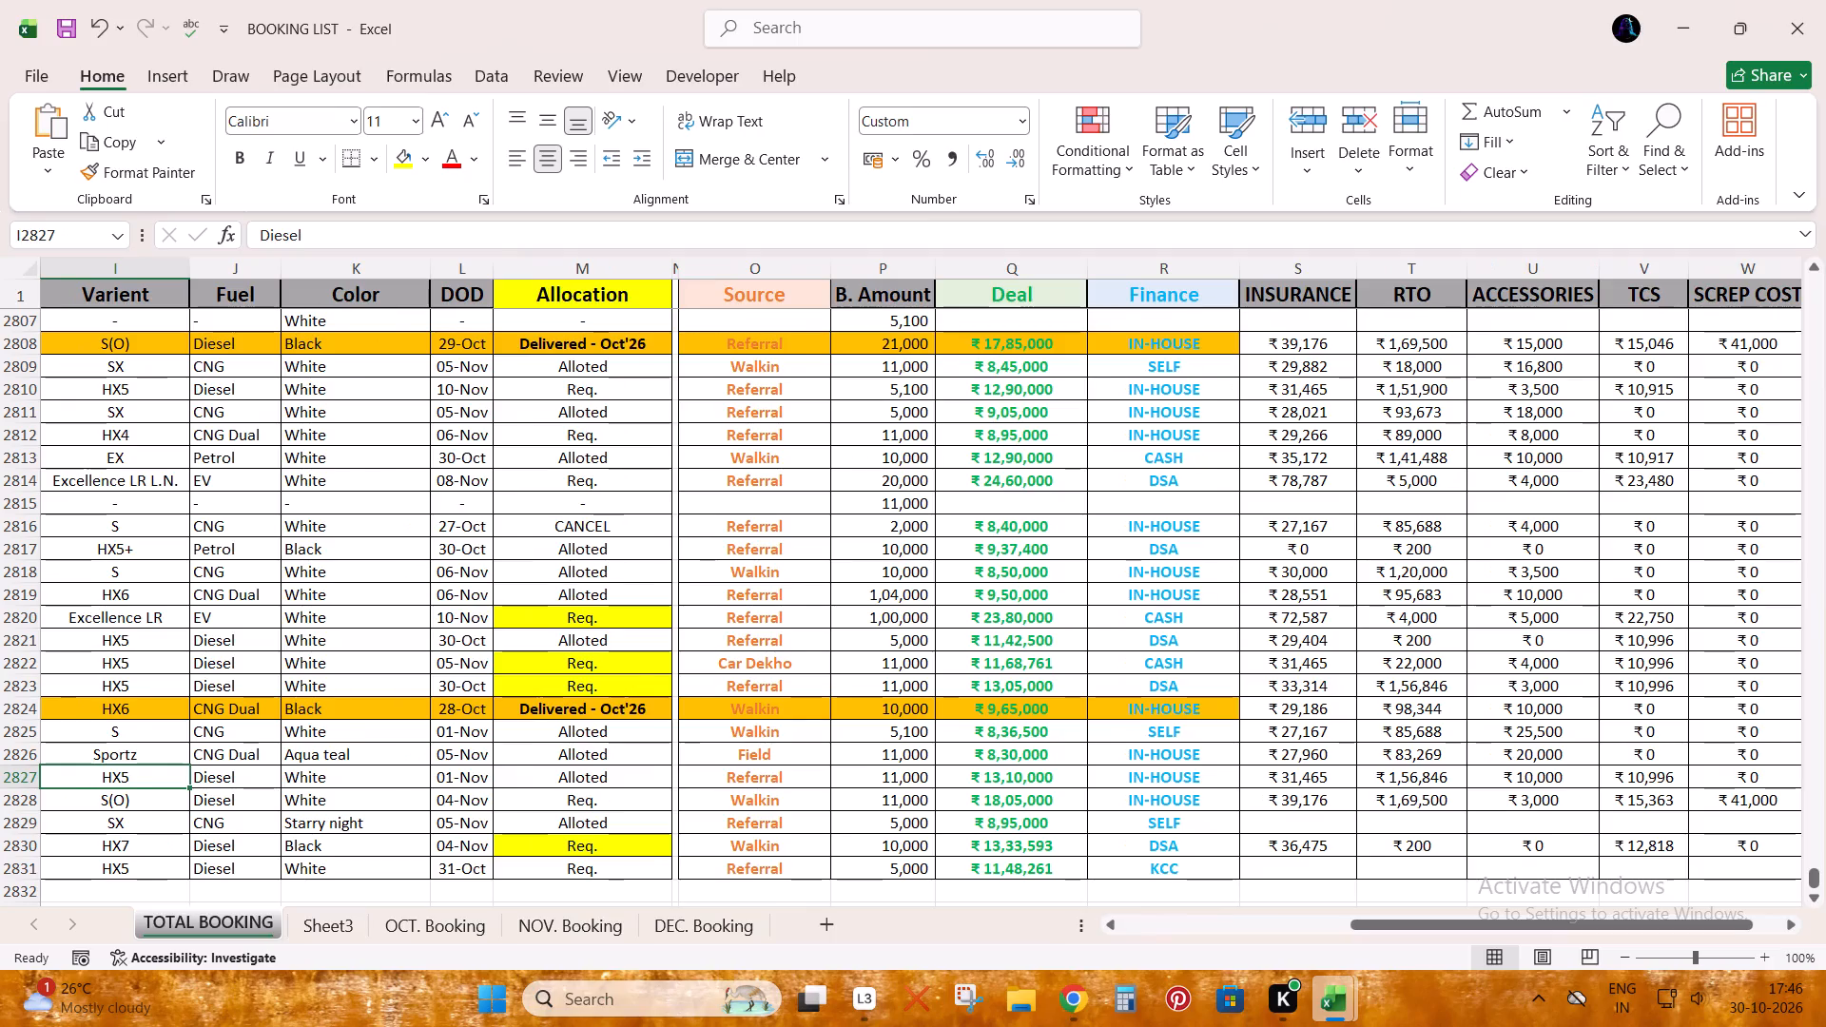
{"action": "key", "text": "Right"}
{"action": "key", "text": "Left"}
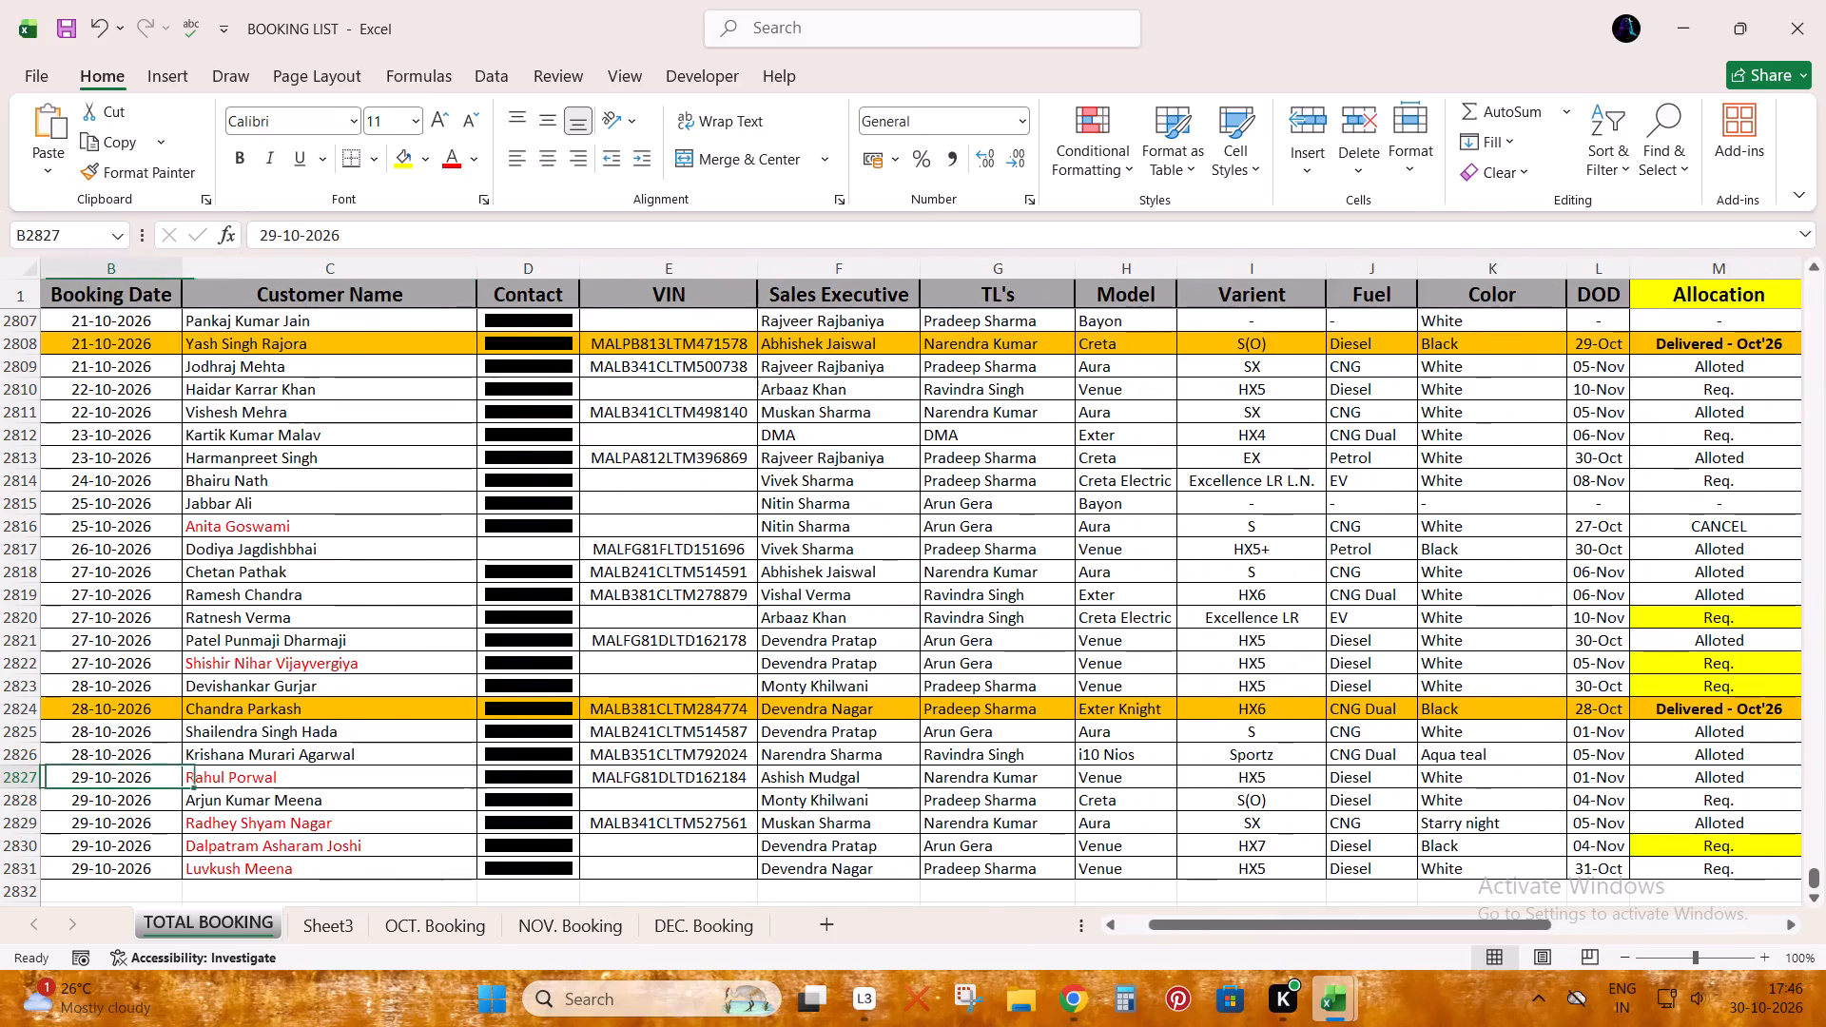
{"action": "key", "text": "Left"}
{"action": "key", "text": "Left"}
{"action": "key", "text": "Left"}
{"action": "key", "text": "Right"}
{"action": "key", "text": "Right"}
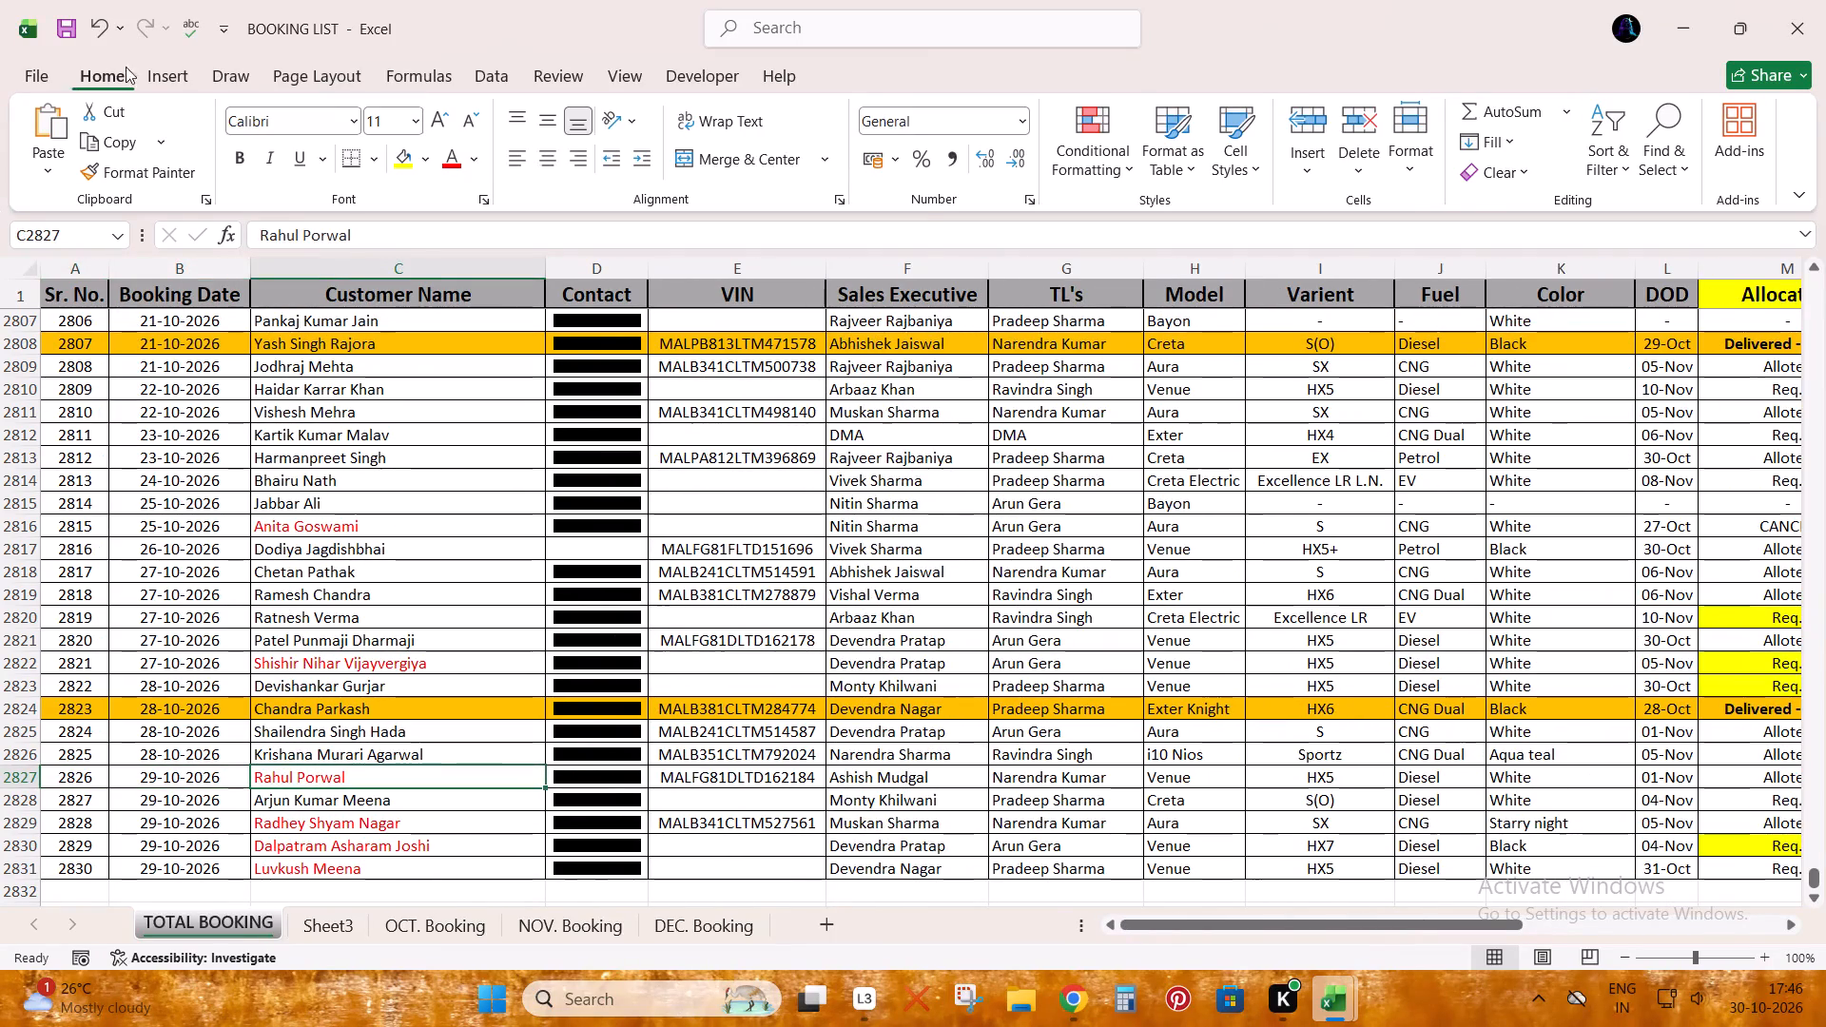
Save the BOOKING LIST workbook.
{"action": "left_click", "coordinate": [73, 27]}
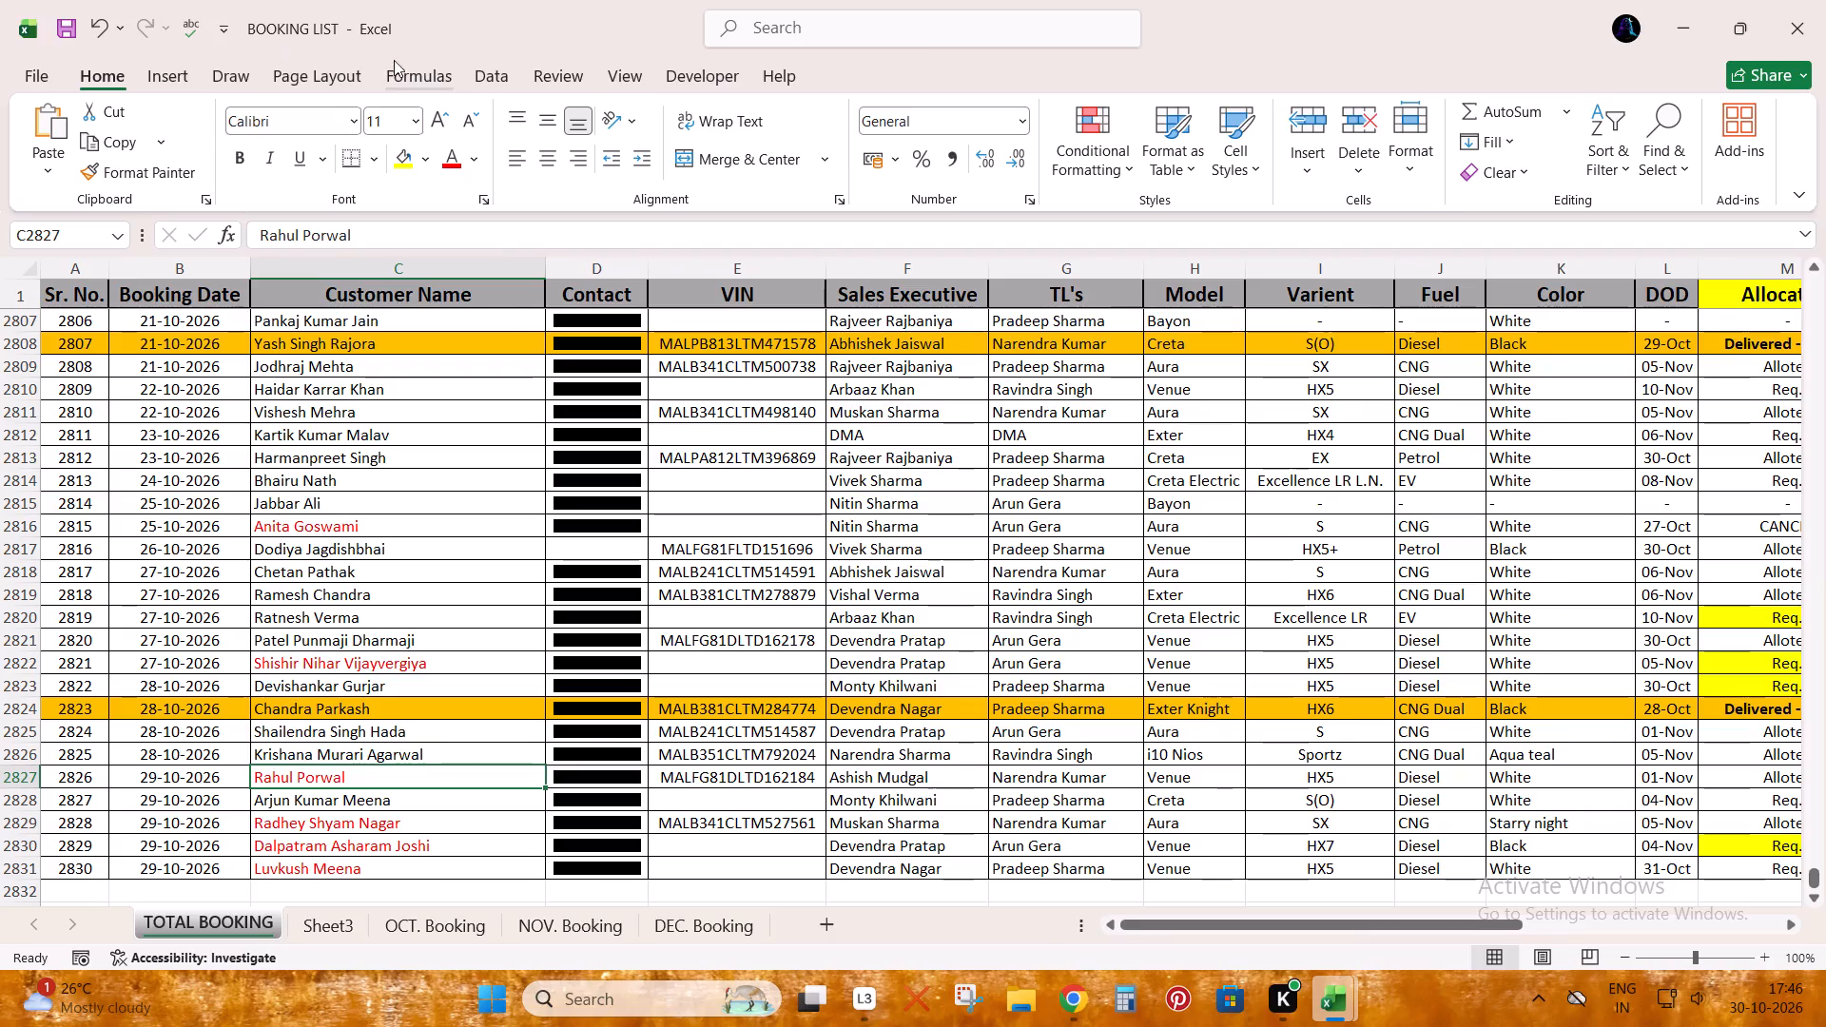
Look over the last October bookings and switch to the STOCK sheet of the ALLOCATION STOCK SHEET workbook.
{"action": "scroll", "coordinate": [697, 661], "scroll_direction": "down", "scroll_amount": 1}
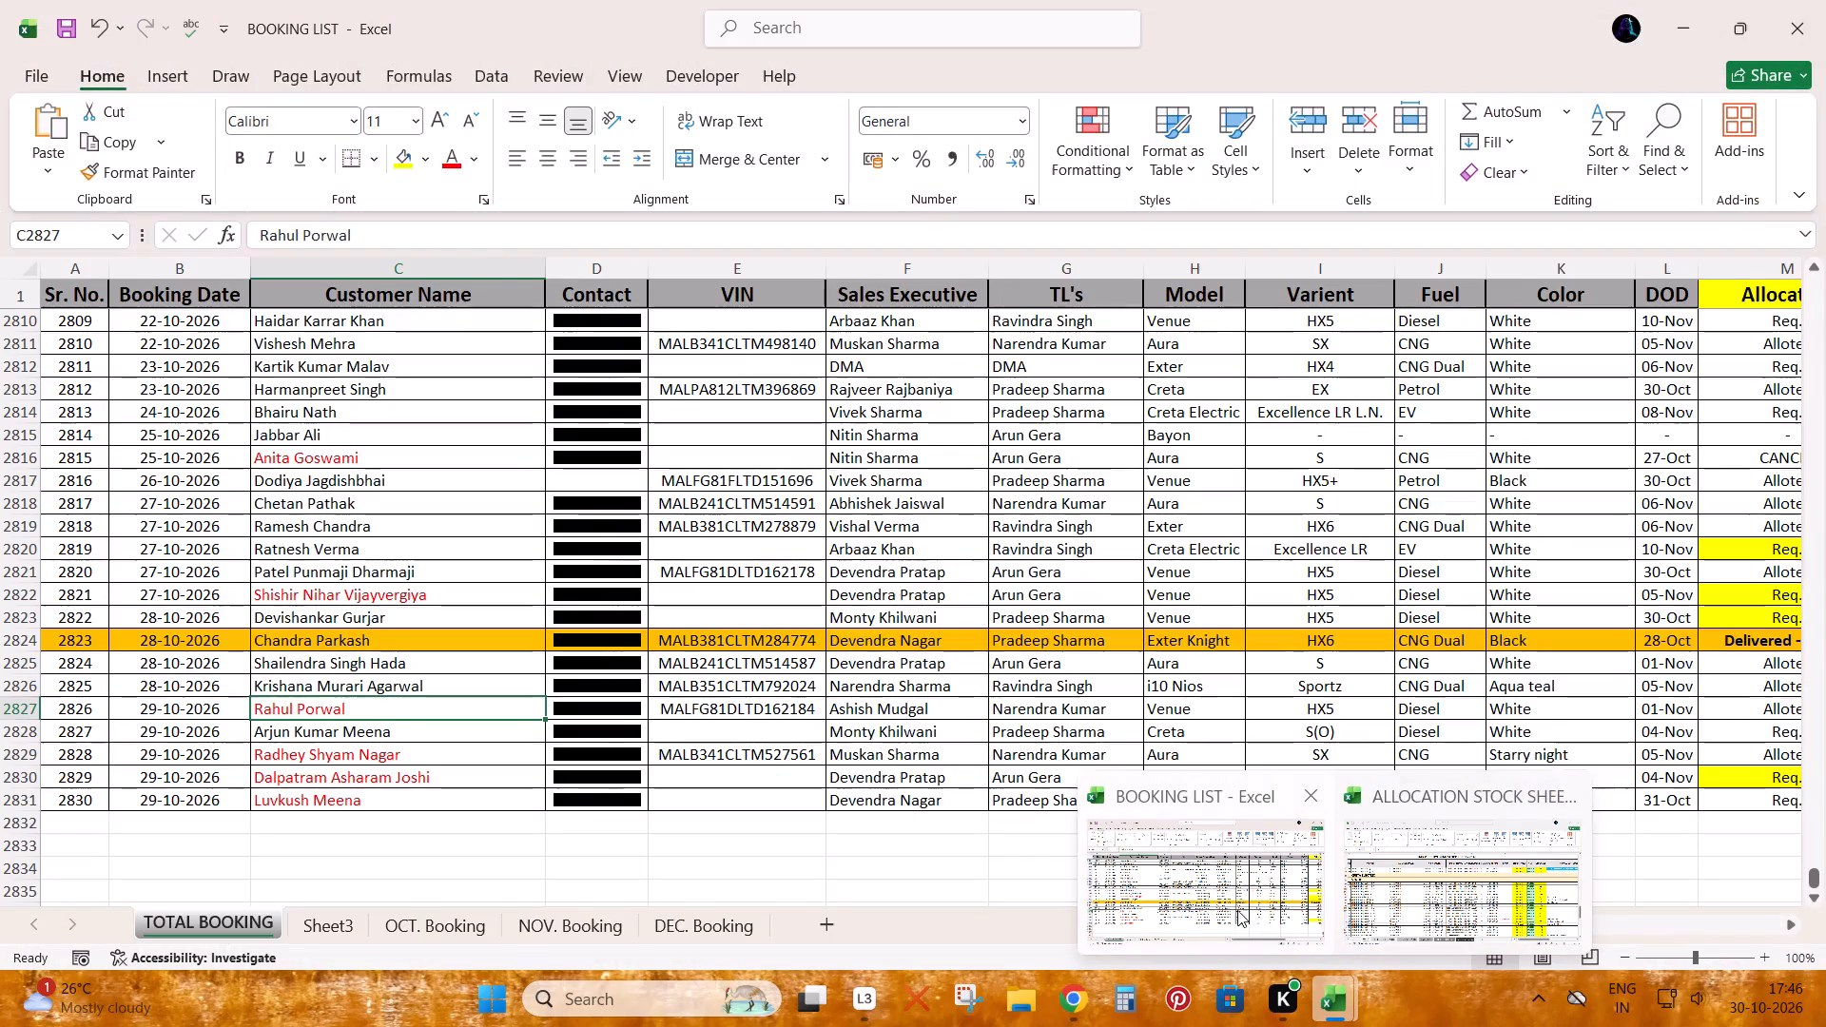
{"action": "left_click", "coordinate": [1216, 862]}
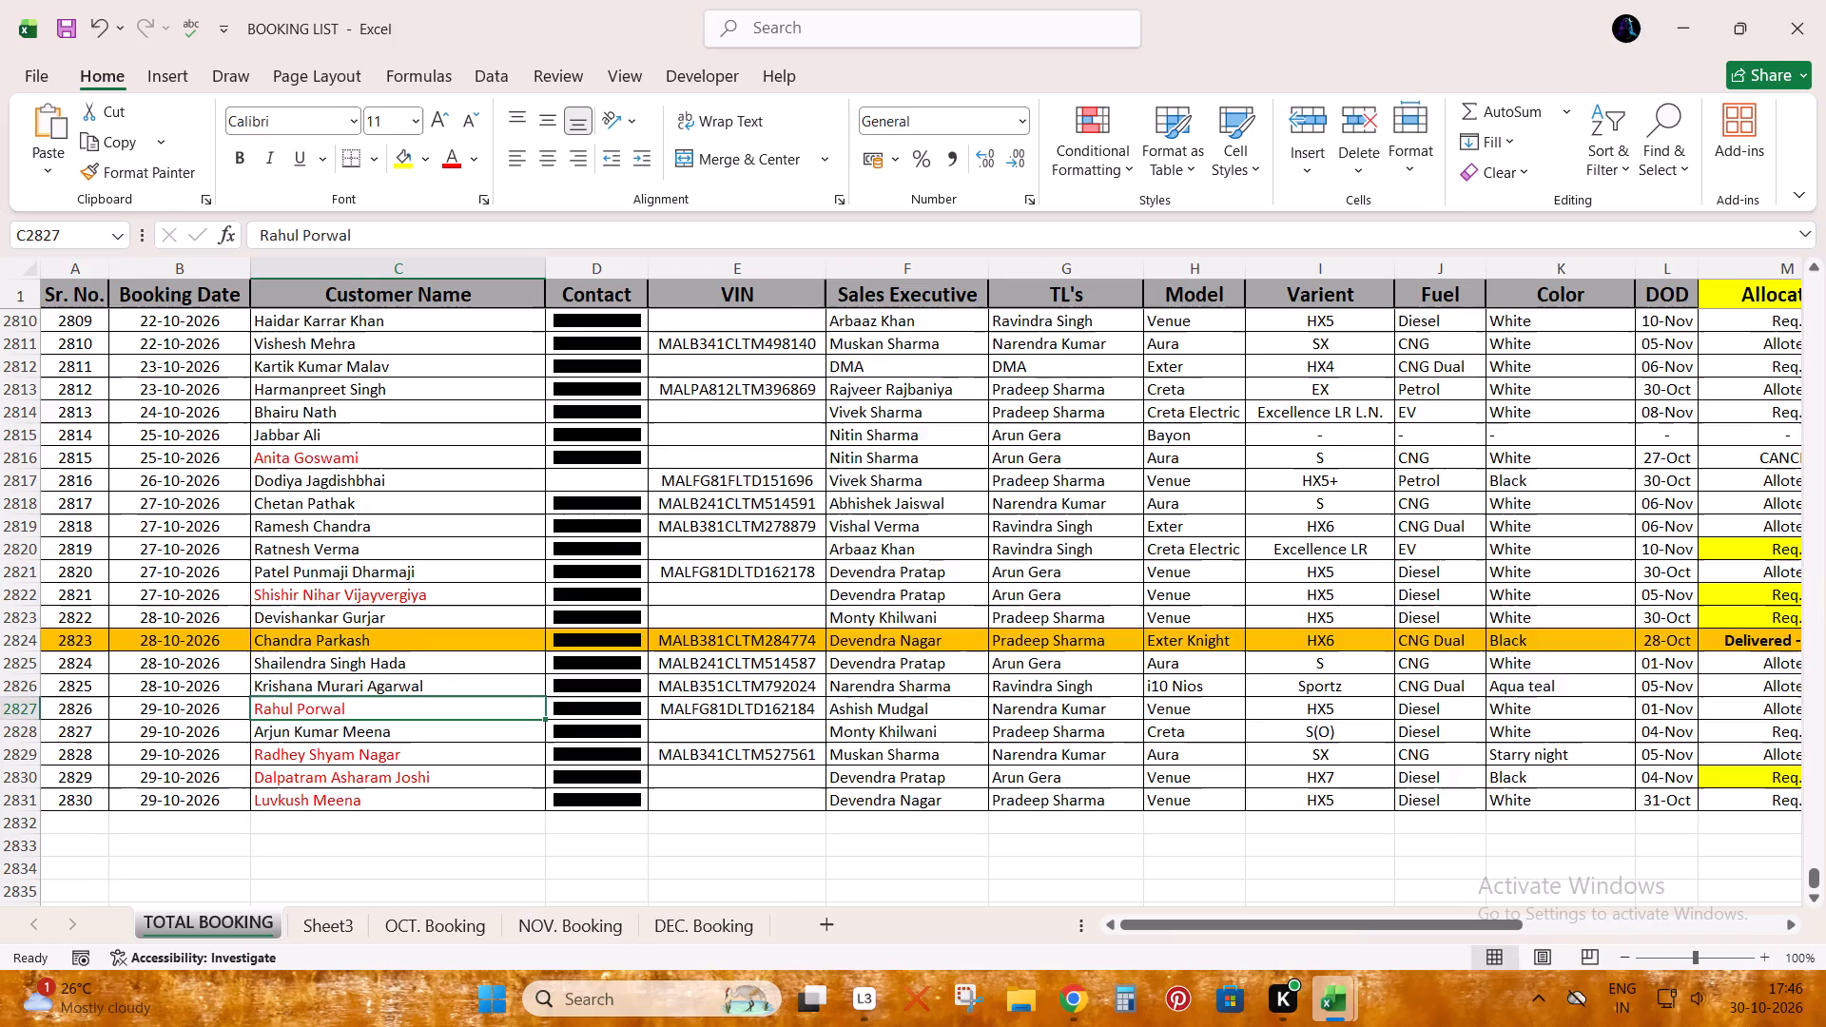
{"action": "scroll", "coordinate": [1216, 862], "scroll_direction": "down", "scroll_amount": 1}
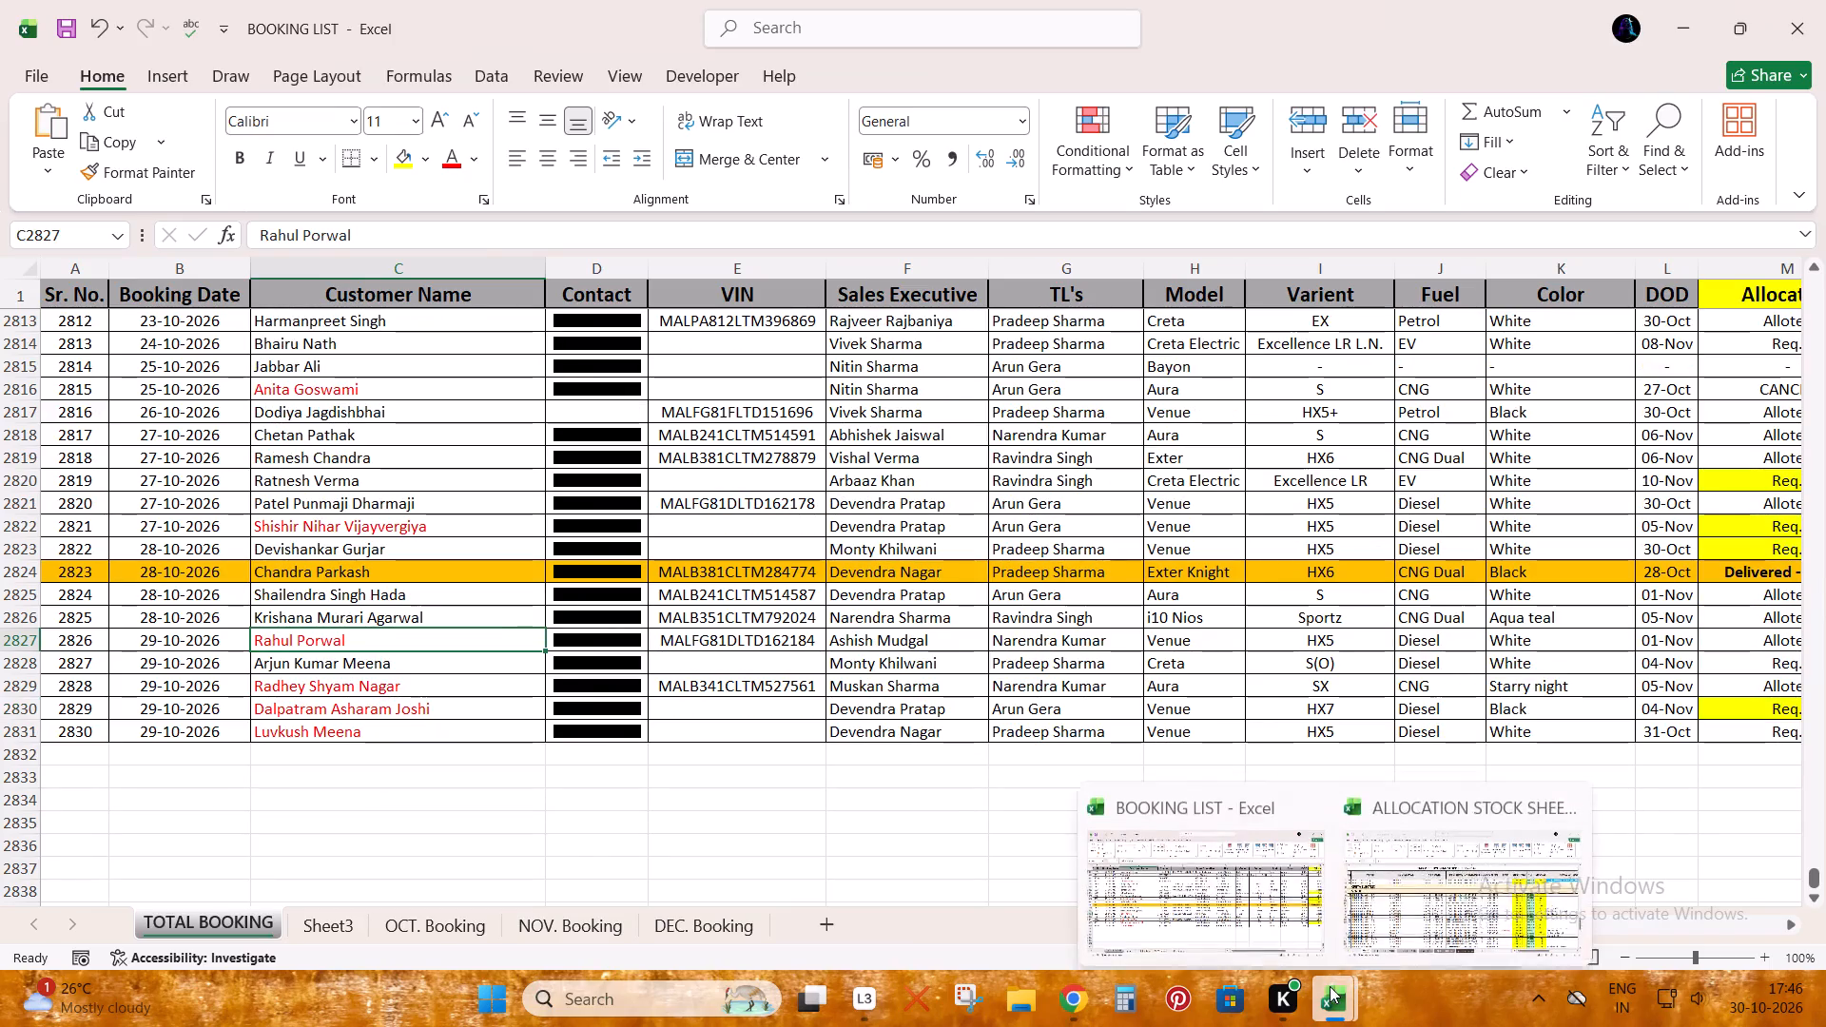
{"action": "left_click", "coordinate": [1434, 901]}
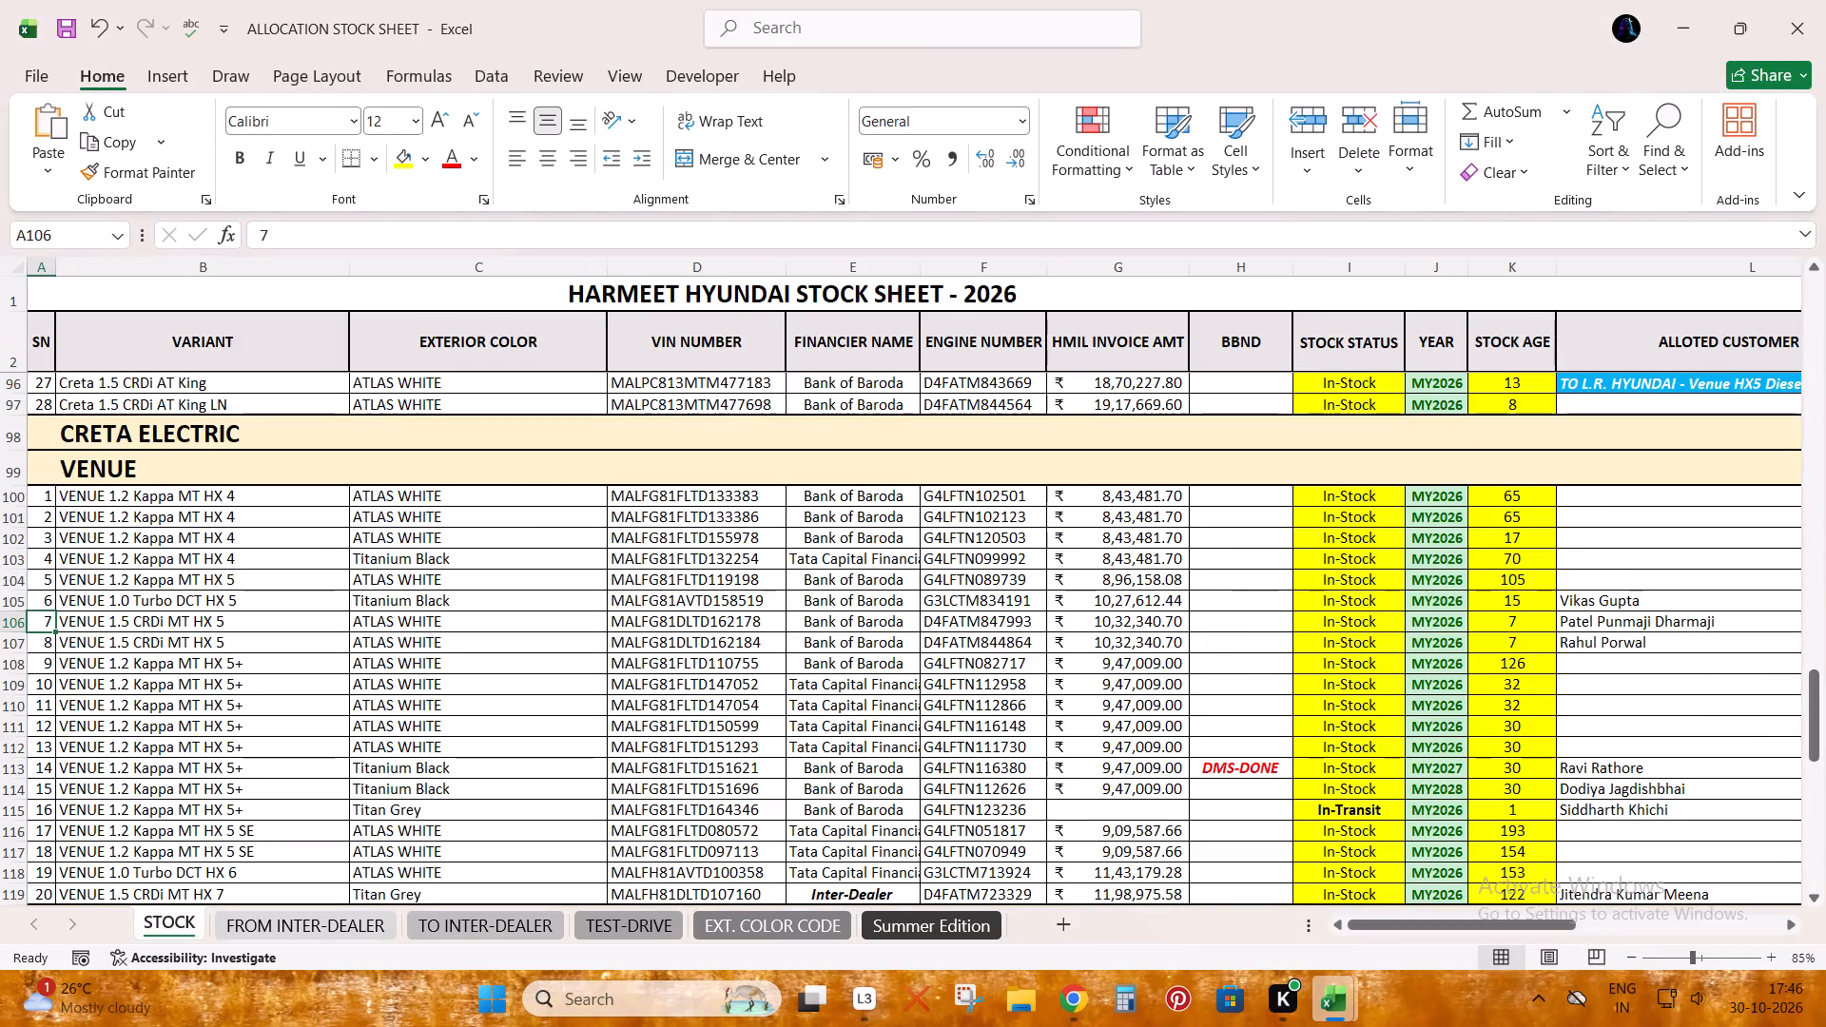
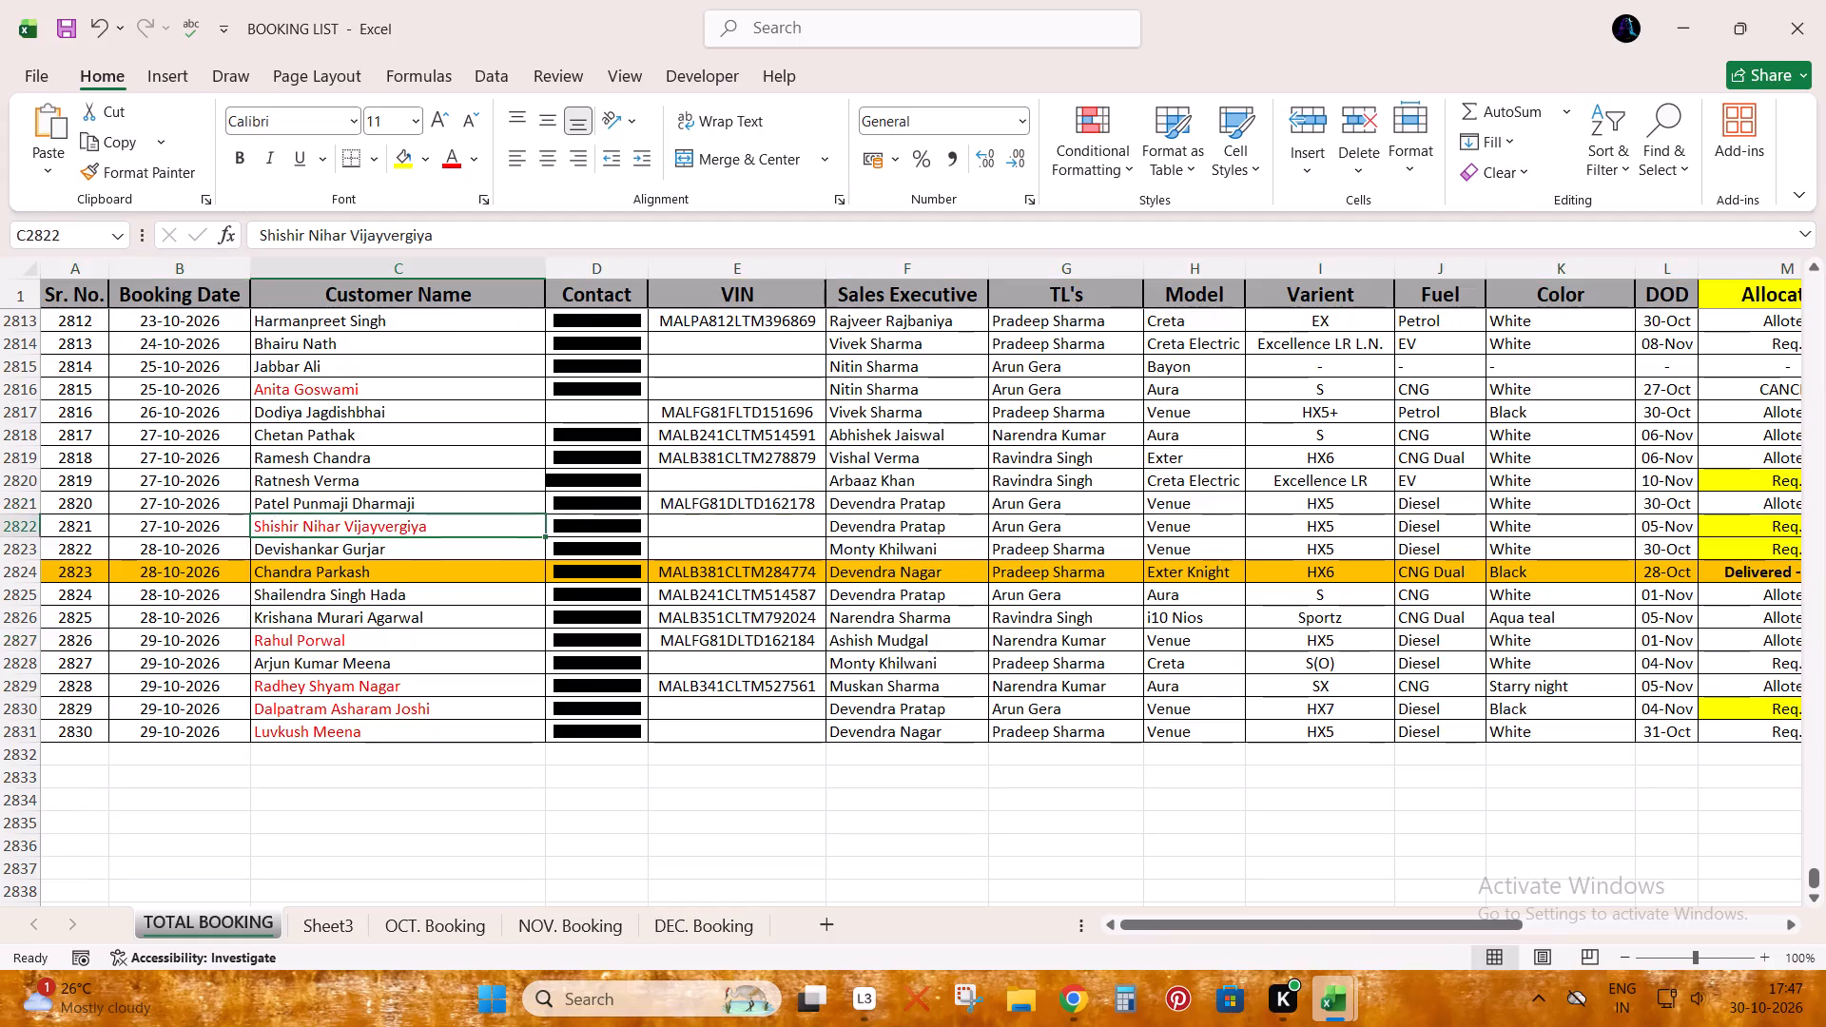
Examine the booking in row 2822 of the total booking list, from source and deal value through finance, insurance, RTO and accessories.
{"action": "key", "text": "shift+space"}
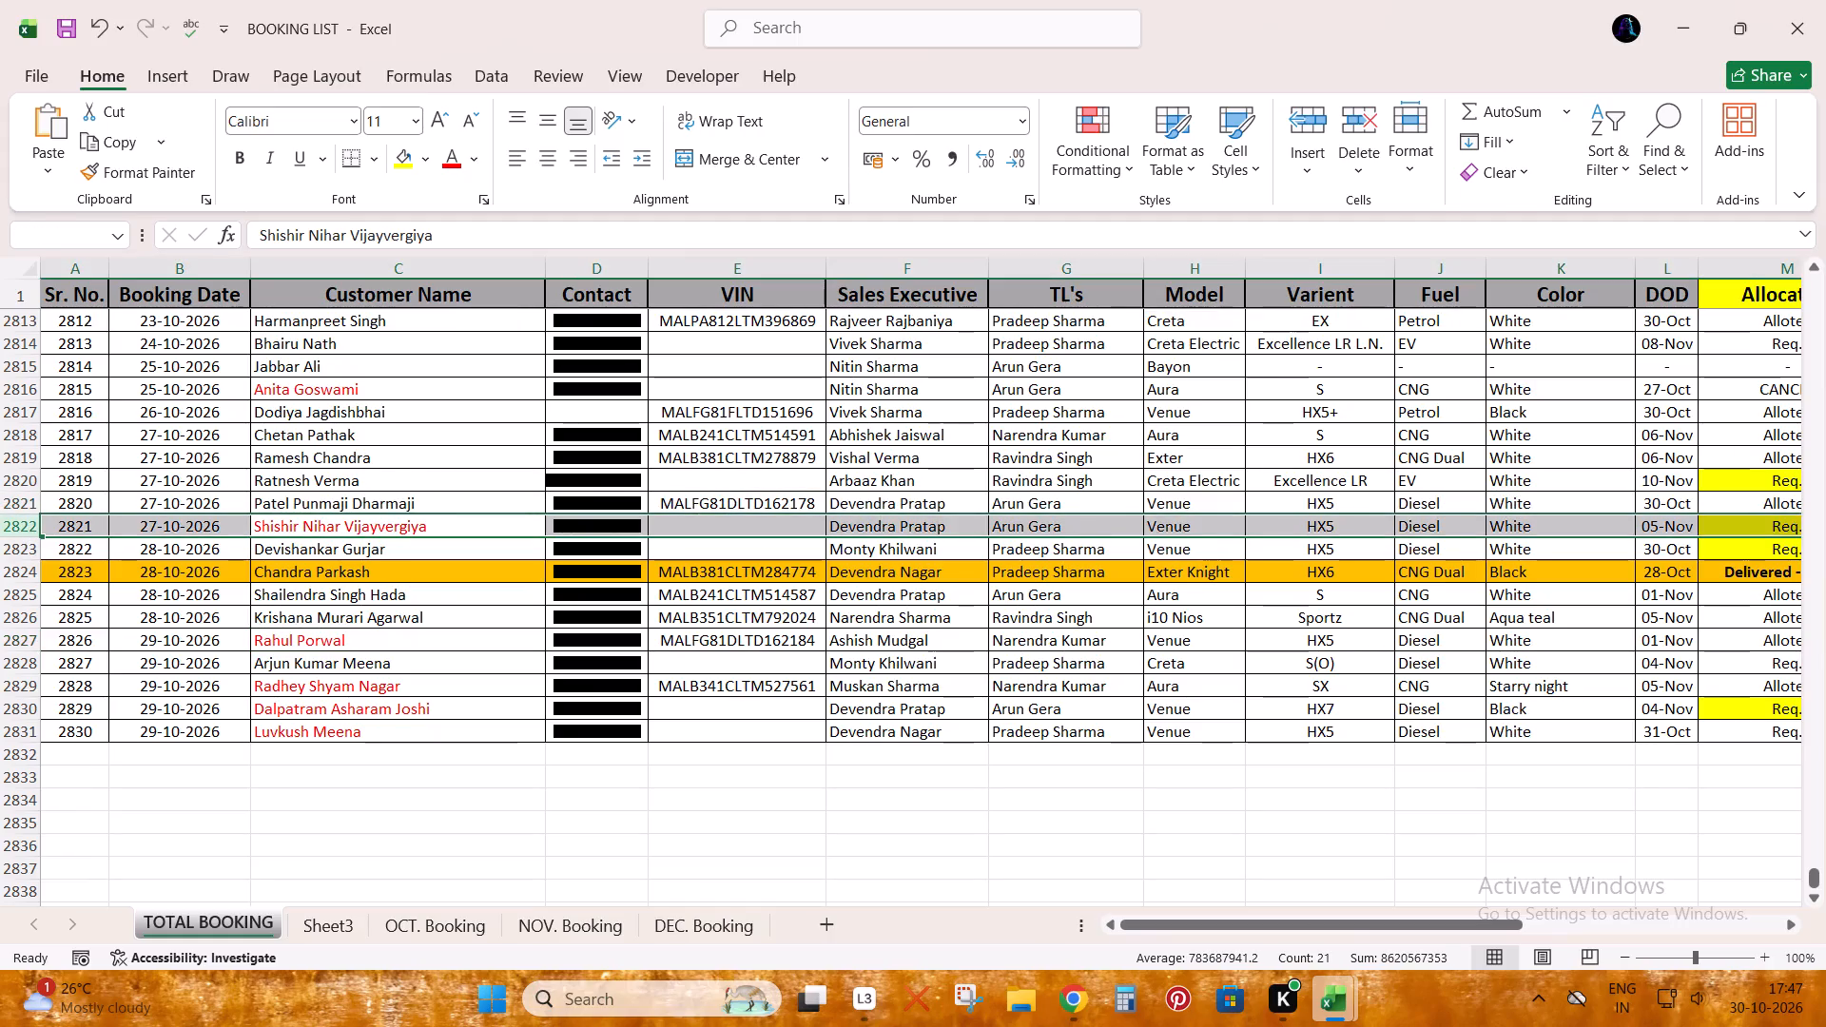
{"action": "key", "text": "ctrl+Right"}
{"action": "key", "text": "ctrl+Right"}
{"action": "key", "text": "ctrl+Right"}
{"action": "key", "text": "ctrl+Right"}
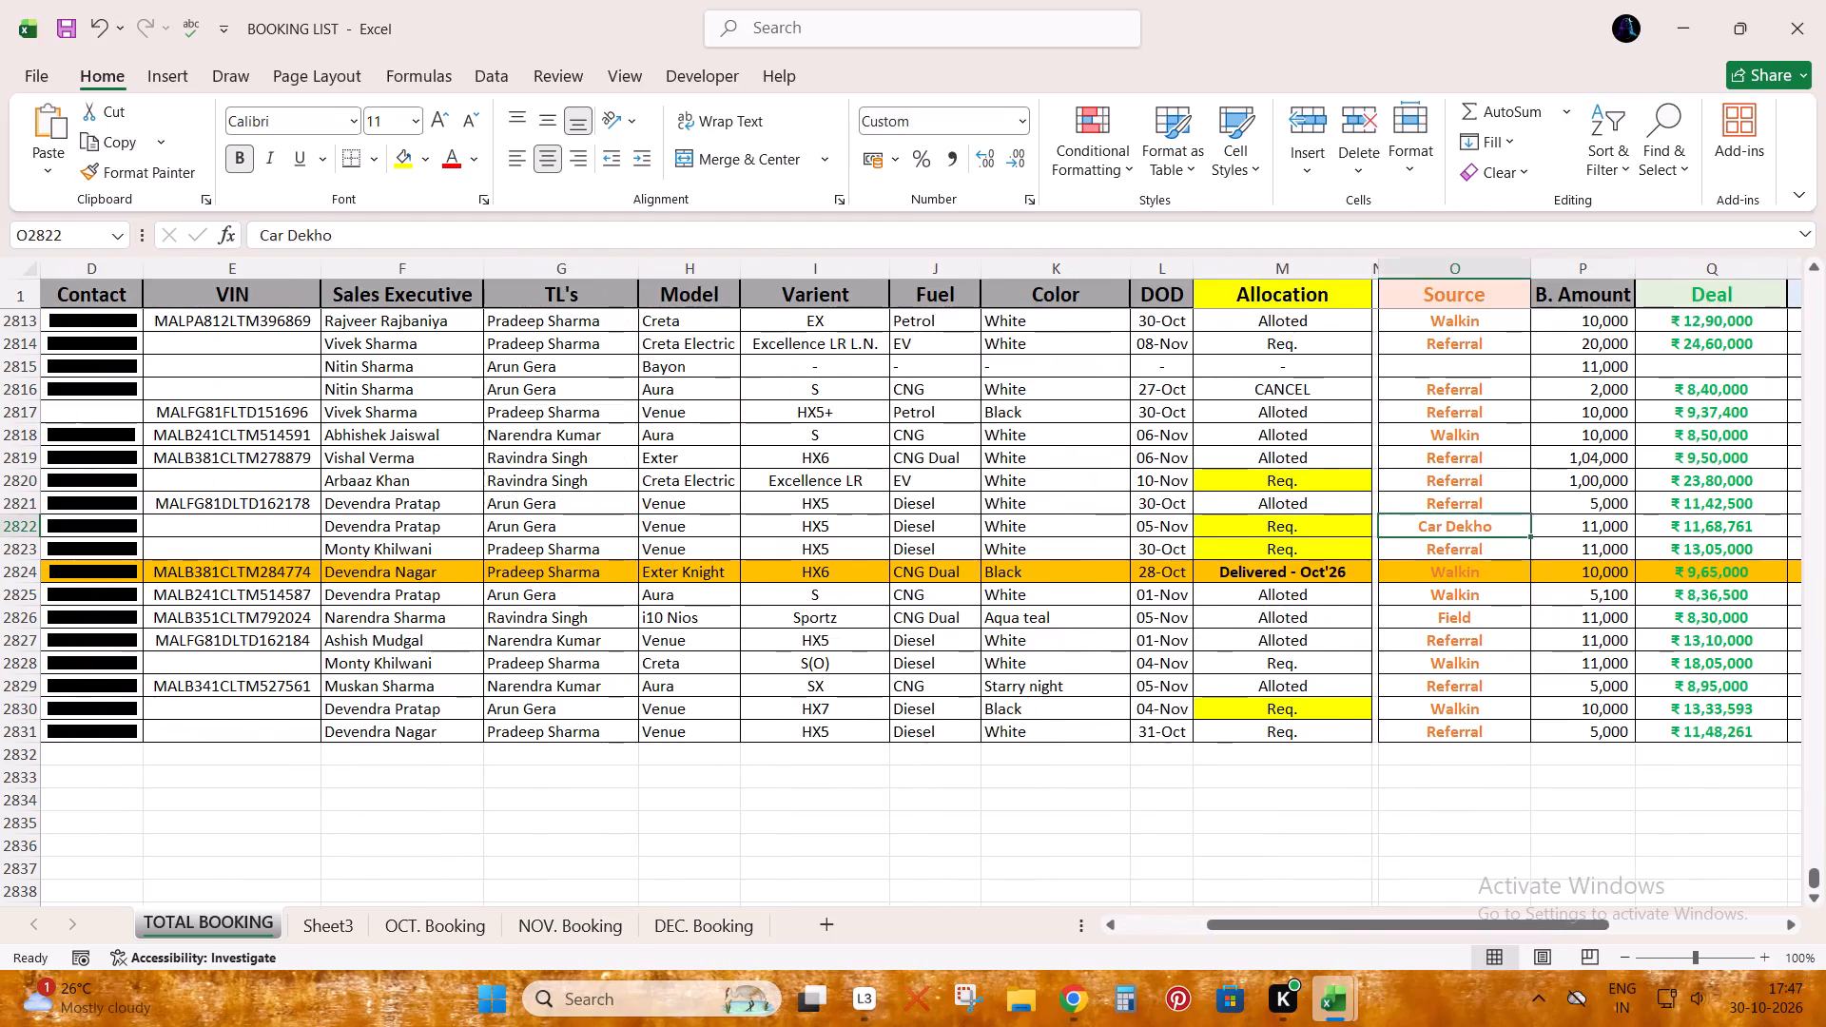
{"action": "key", "text": "Right"}
{"action": "key", "text": "Right"}
{"action": "key", "text": "Right"}
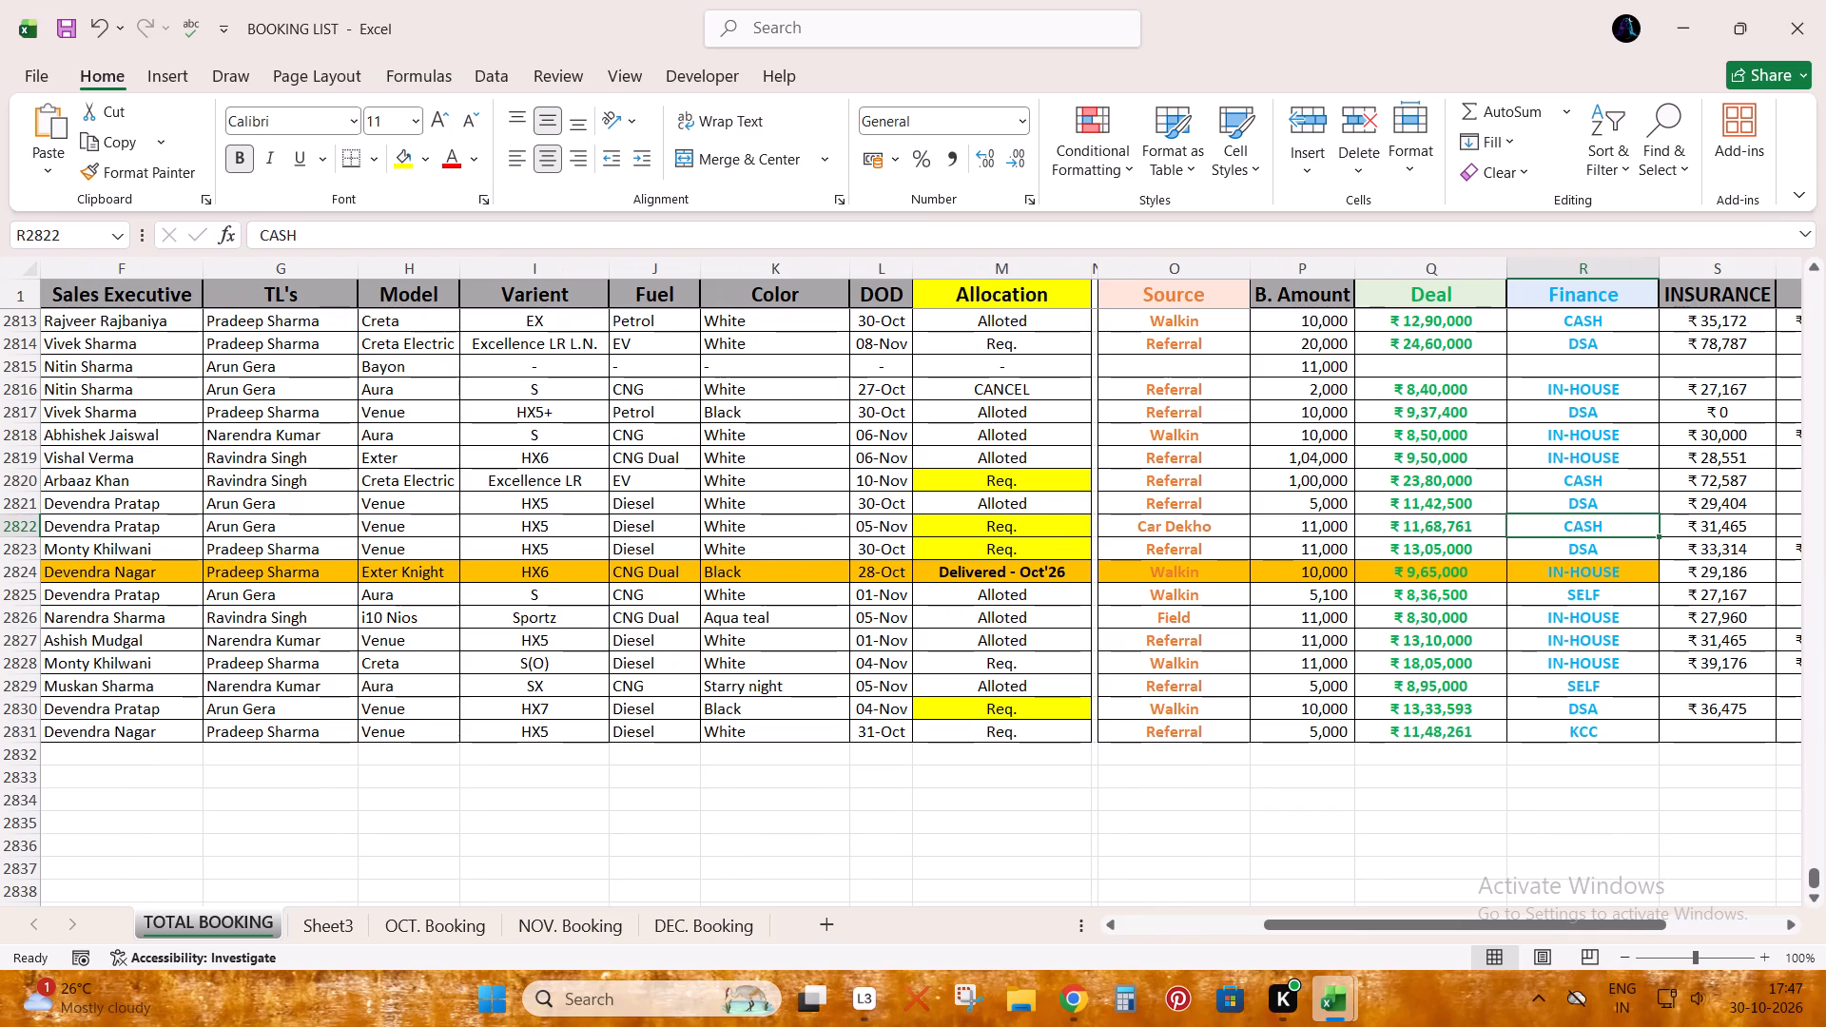
{"action": "key", "text": "Right"}
{"action": "key", "text": "Right"}
{"action": "key", "text": "Right"}
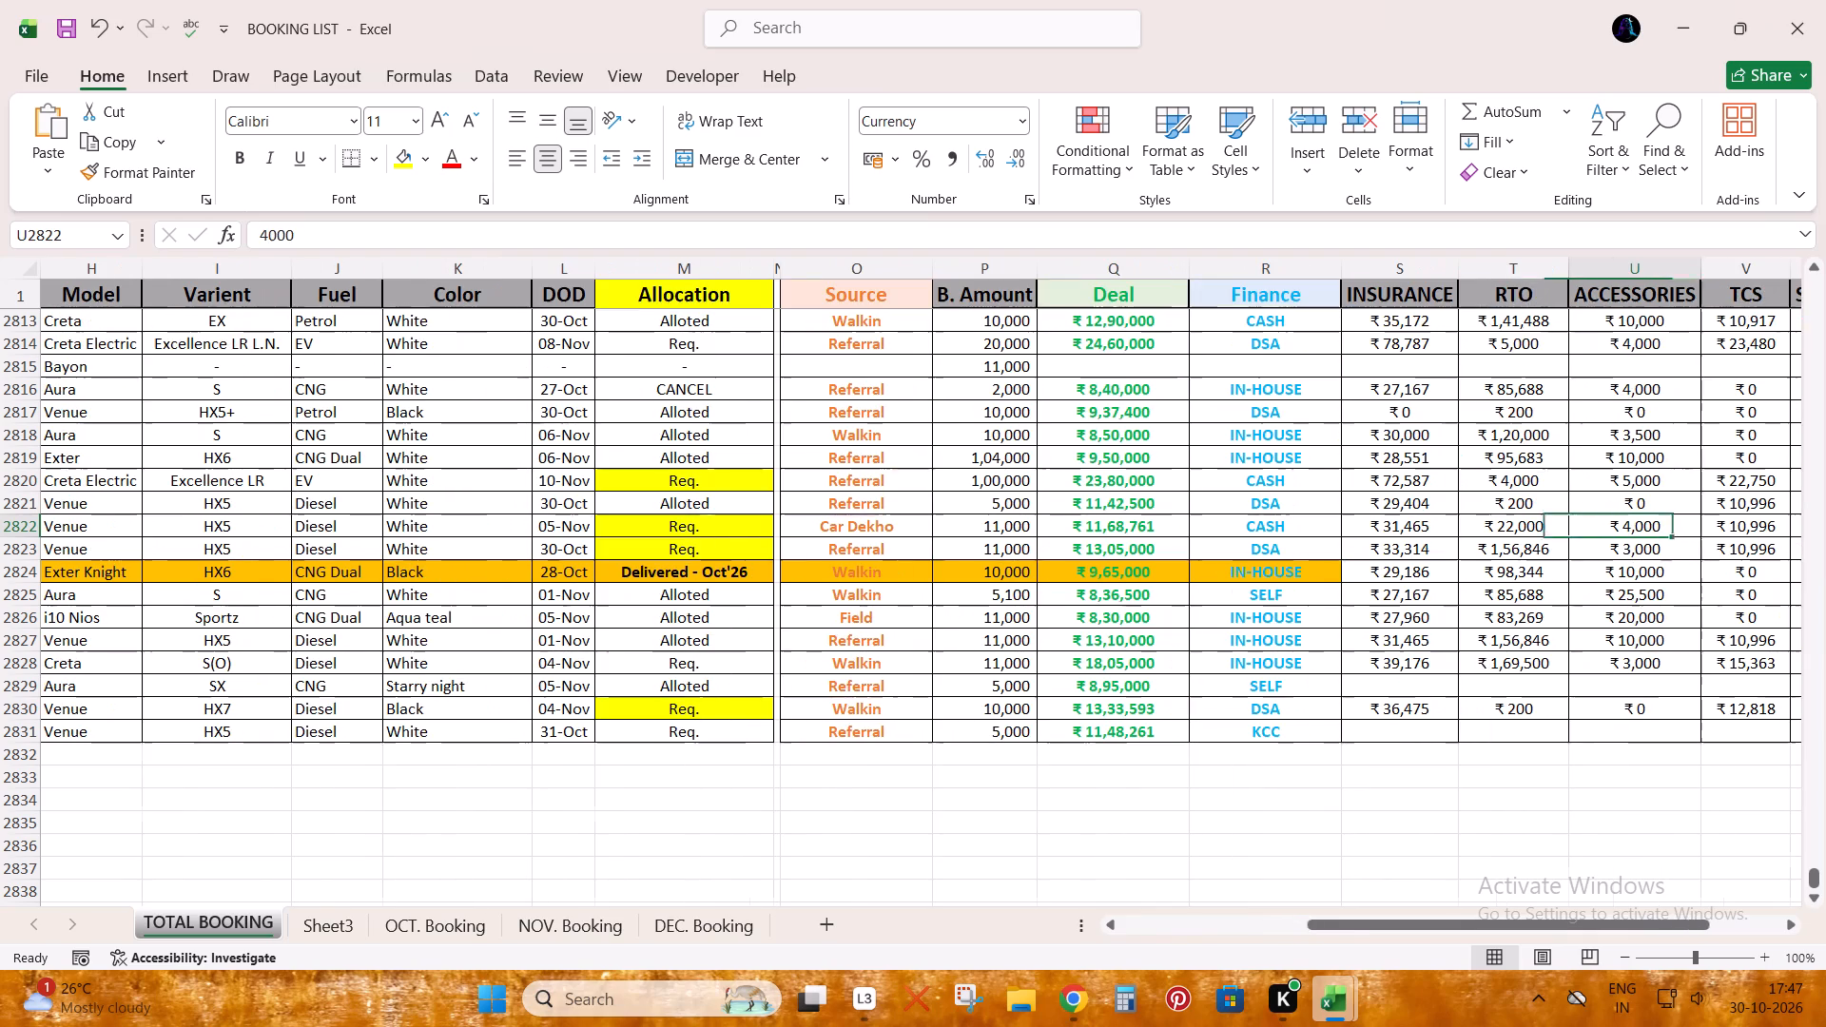
{"action": "key", "text": "Left"}
{"action": "key", "text": "Left"}
{"action": "key", "text": "Left"}
{"action": "key", "text": "Left"}
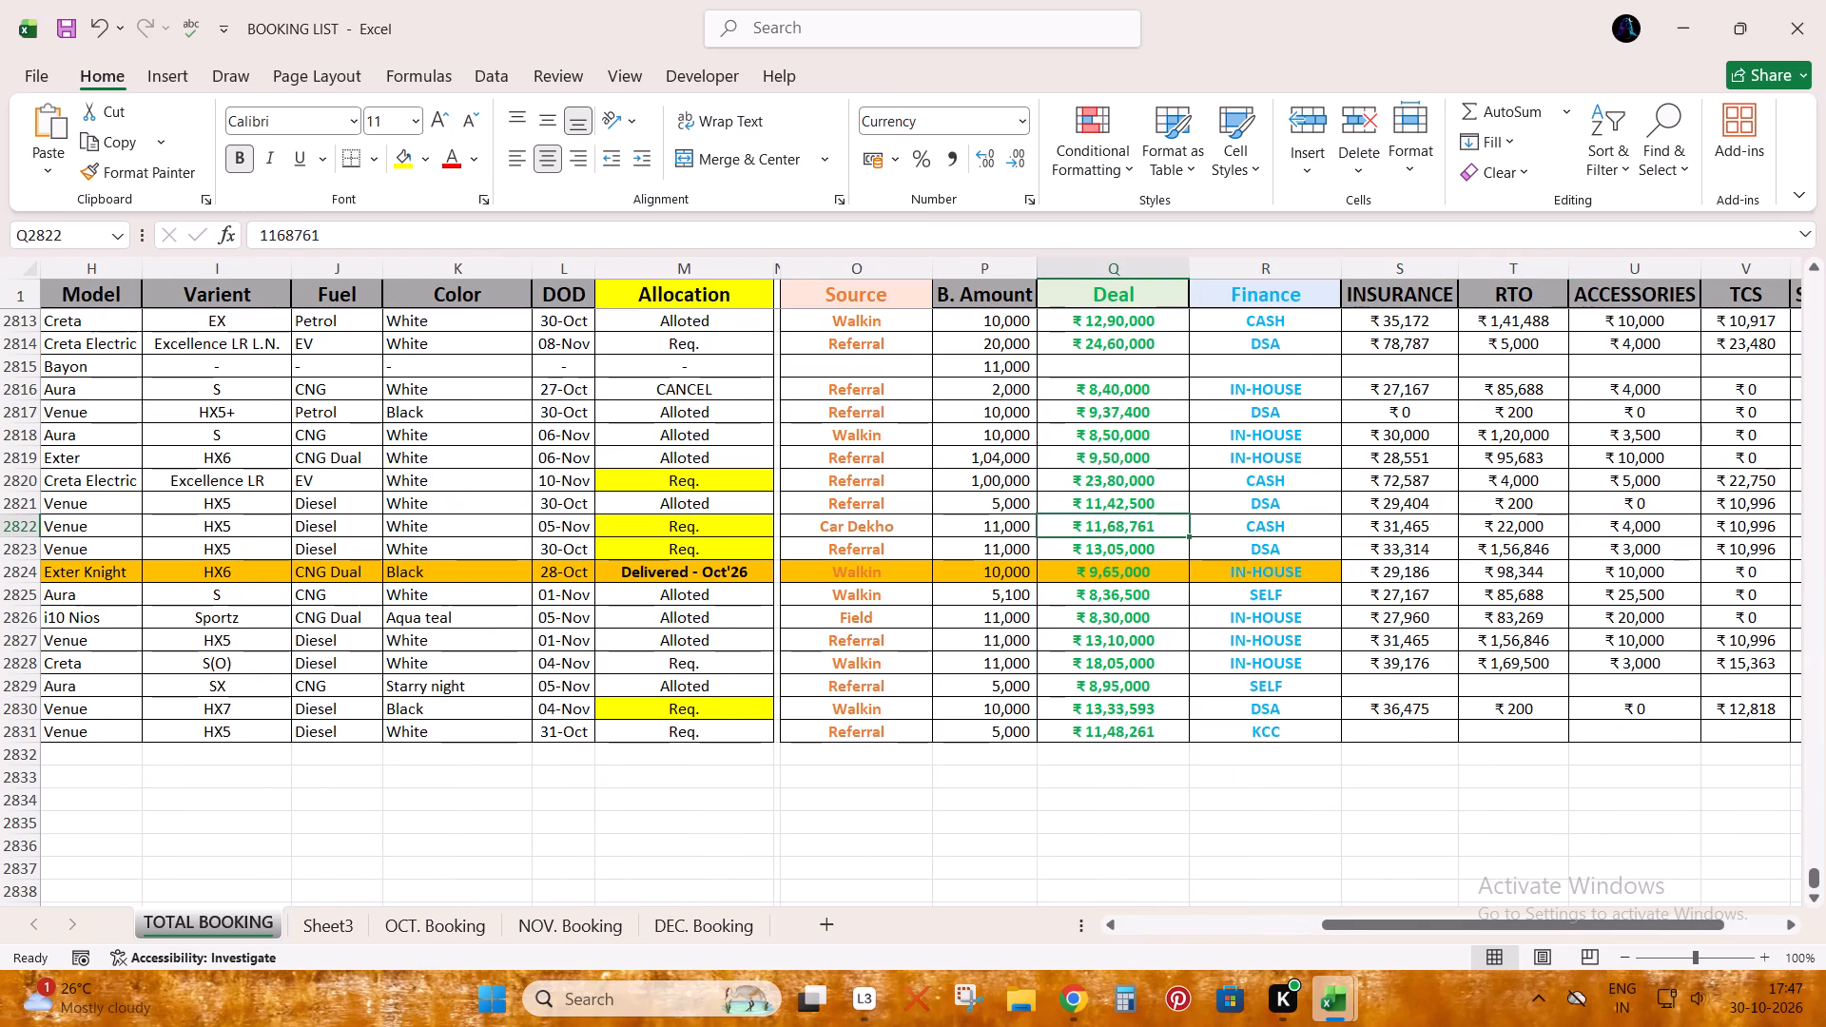
{"action": "key", "text": "Left"}
{"action": "key", "text": "Left"}
{"action": "key", "text": "Left"}
{"action": "key", "text": "Left"}
{"action": "key", "text": "Left"}
{"action": "key", "text": "Left"}
{"action": "key", "text": "Left"}
{"action": "key", "text": "Left"}
{"action": "key", "text": "Left"}
{"action": "key", "text": "Left"}
{"action": "key", "text": "Left"}
{"action": "key", "text": "Left"}
{"action": "key", "text": "Left"}
{"action": "key", "text": "Left"}
{"action": "key", "text": "Left"}
{"action": "key", "text": "Left"}
{"action": "key", "text": "Left"}
{"action": "key", "text": "Left"}
{"action": "key", "text": "Left"}
{"action": "key", "text": "Left"}
{"action": "key", "text": "Left"}
{"action": "key", "text": "Left"}
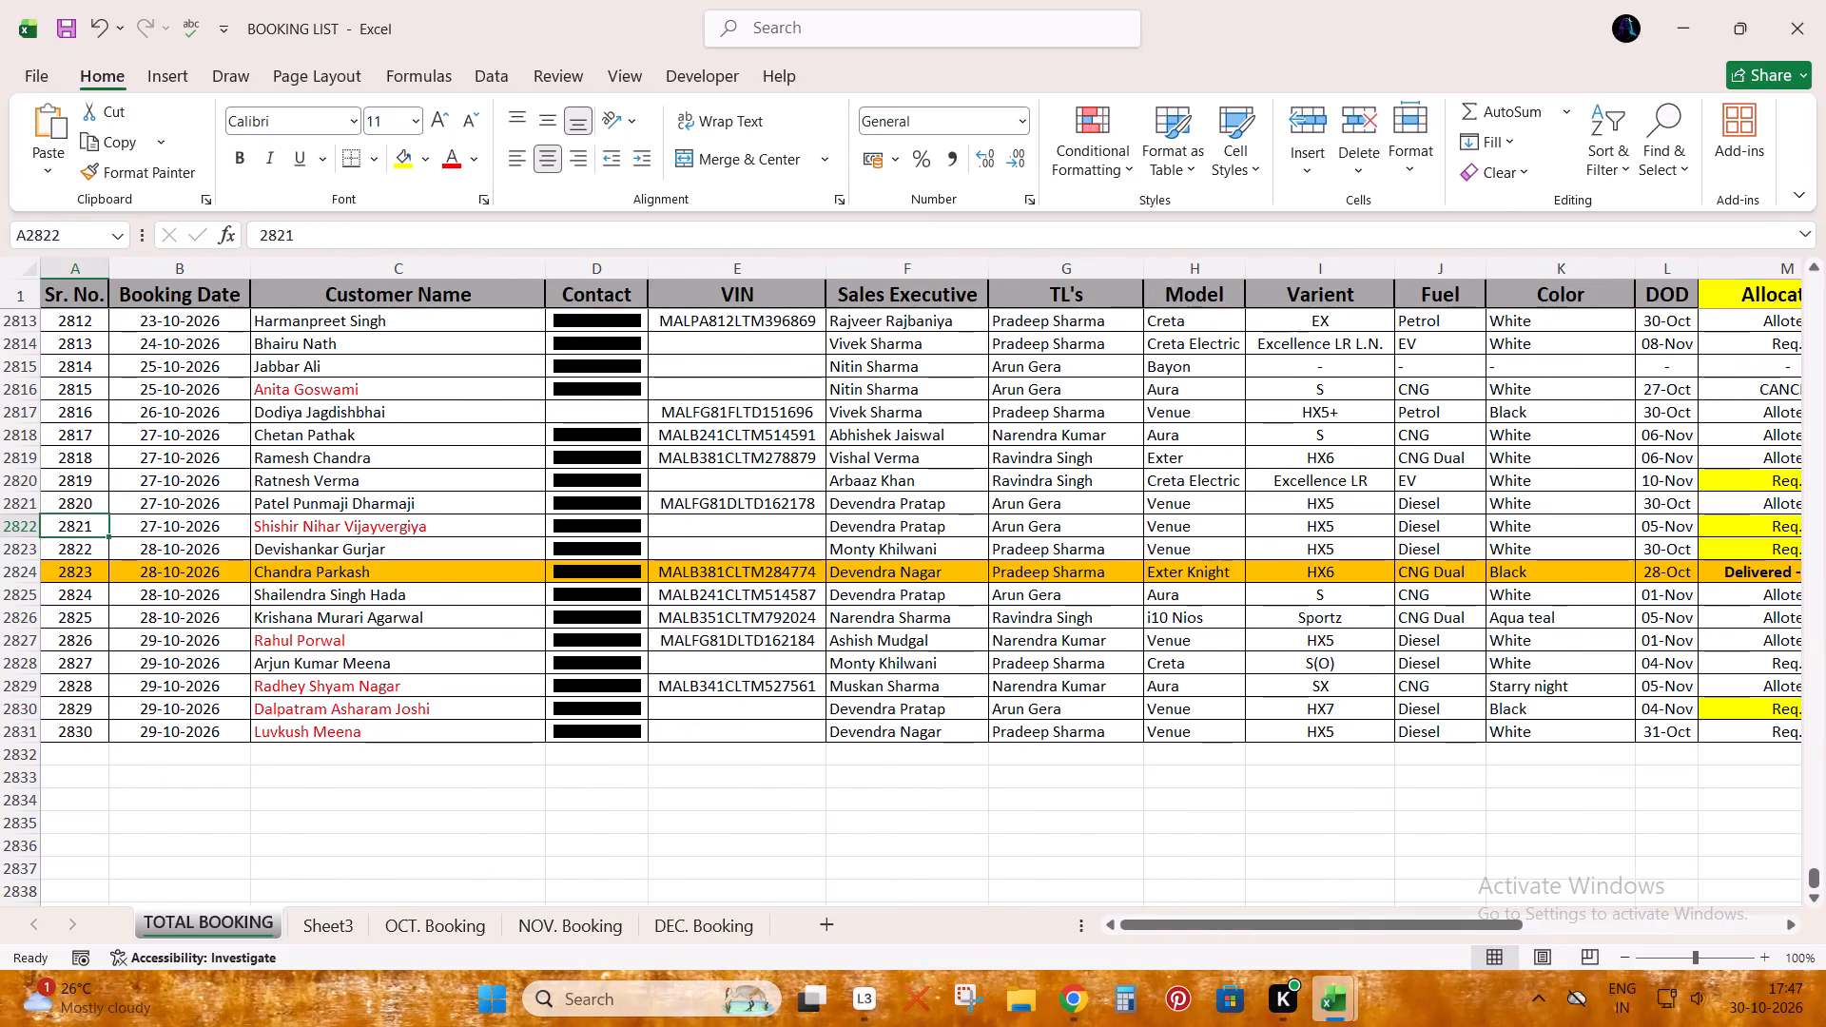
Go to the last booking's serial number and save the BOOKING LIST workbook.
{"action": "key", "text": "ctrl+Down"}
{"action": "key", "text": "ctrl+s"}
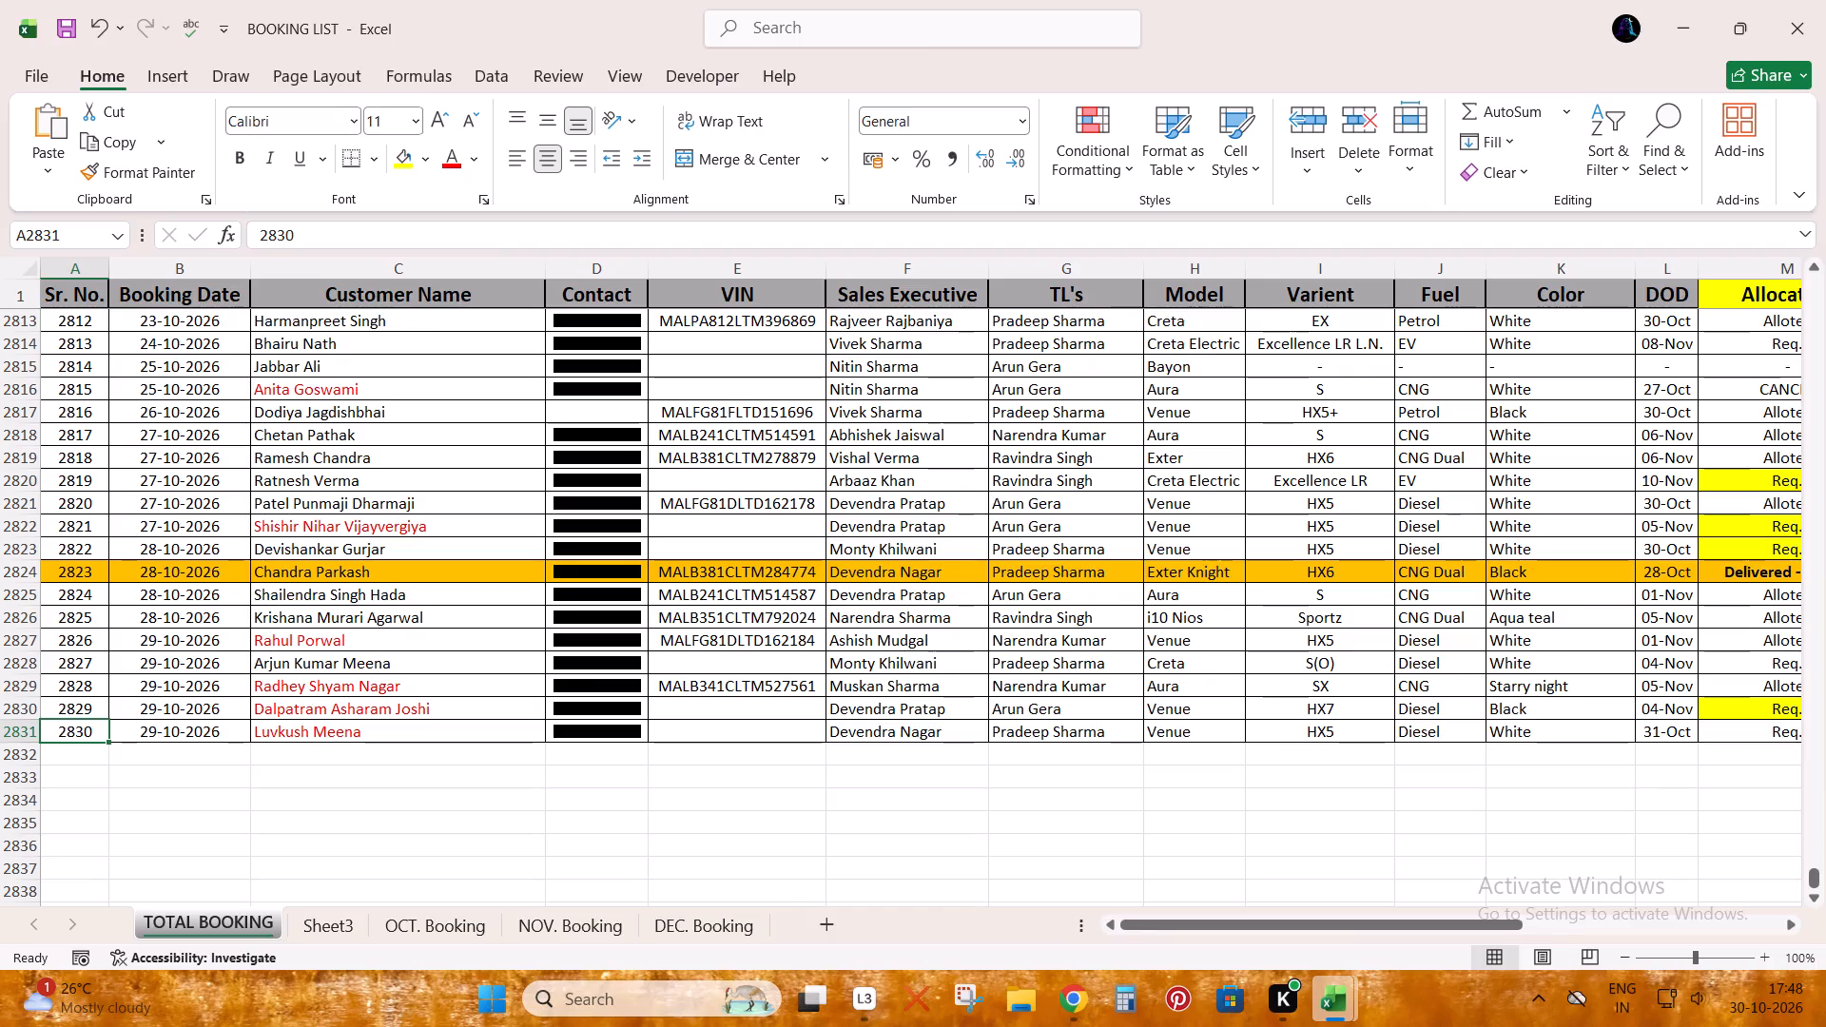
Switch to the ALLOCATION STOCK SHEET workbook to view the VENUE section of its STOCK sheet.
{"action": "key", "text": "alt+Tab"}
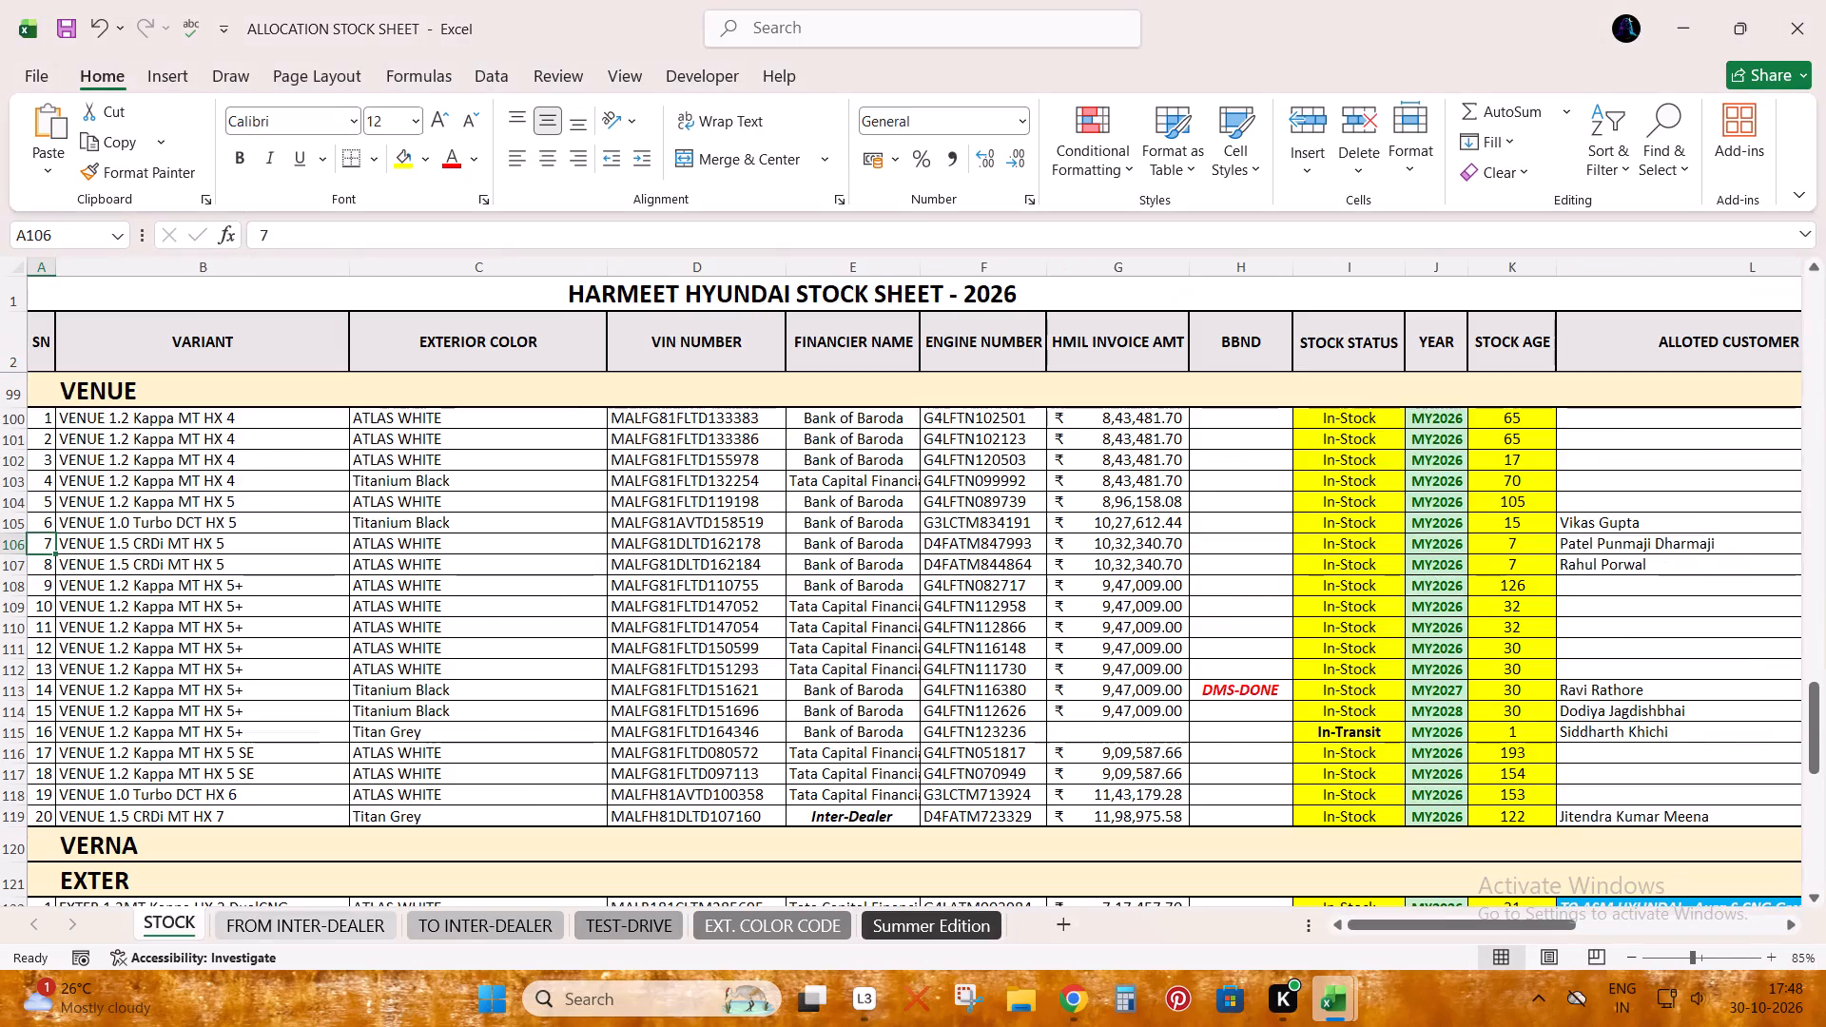
{"action": "key", "text": "alt+Tab"}
{"action": "key", "text": "alt+Tab"}
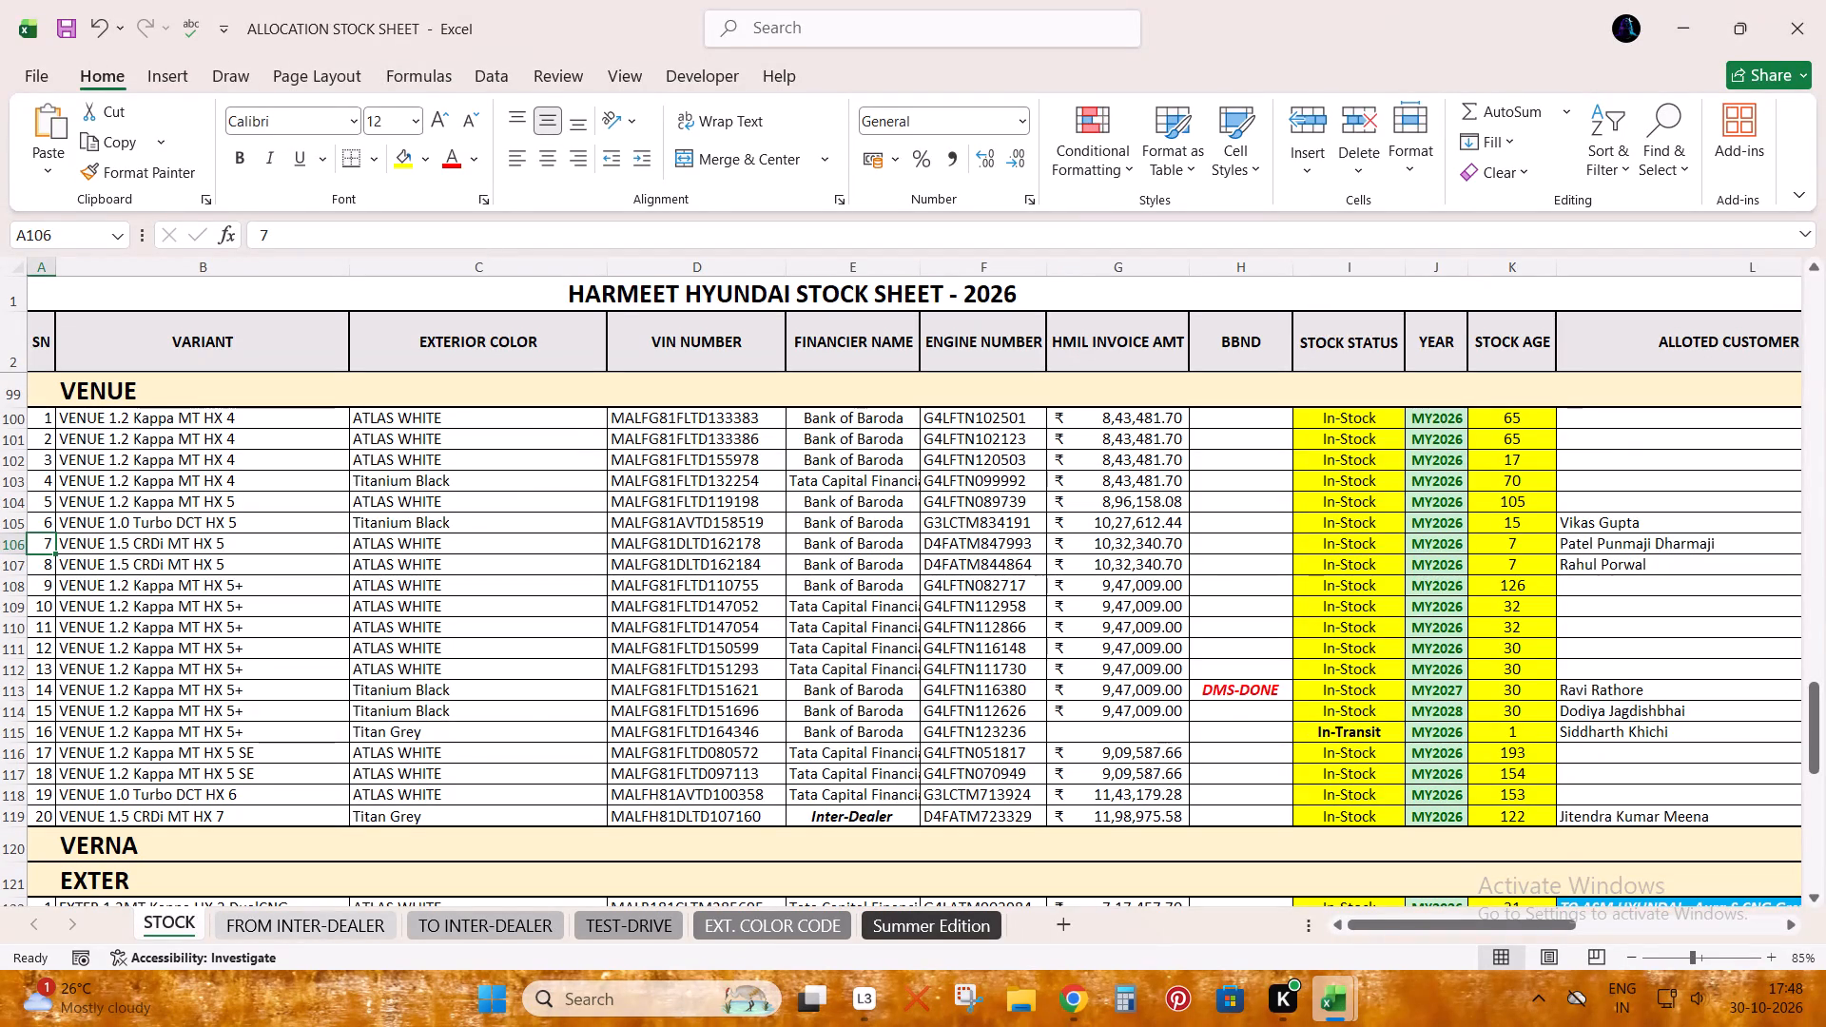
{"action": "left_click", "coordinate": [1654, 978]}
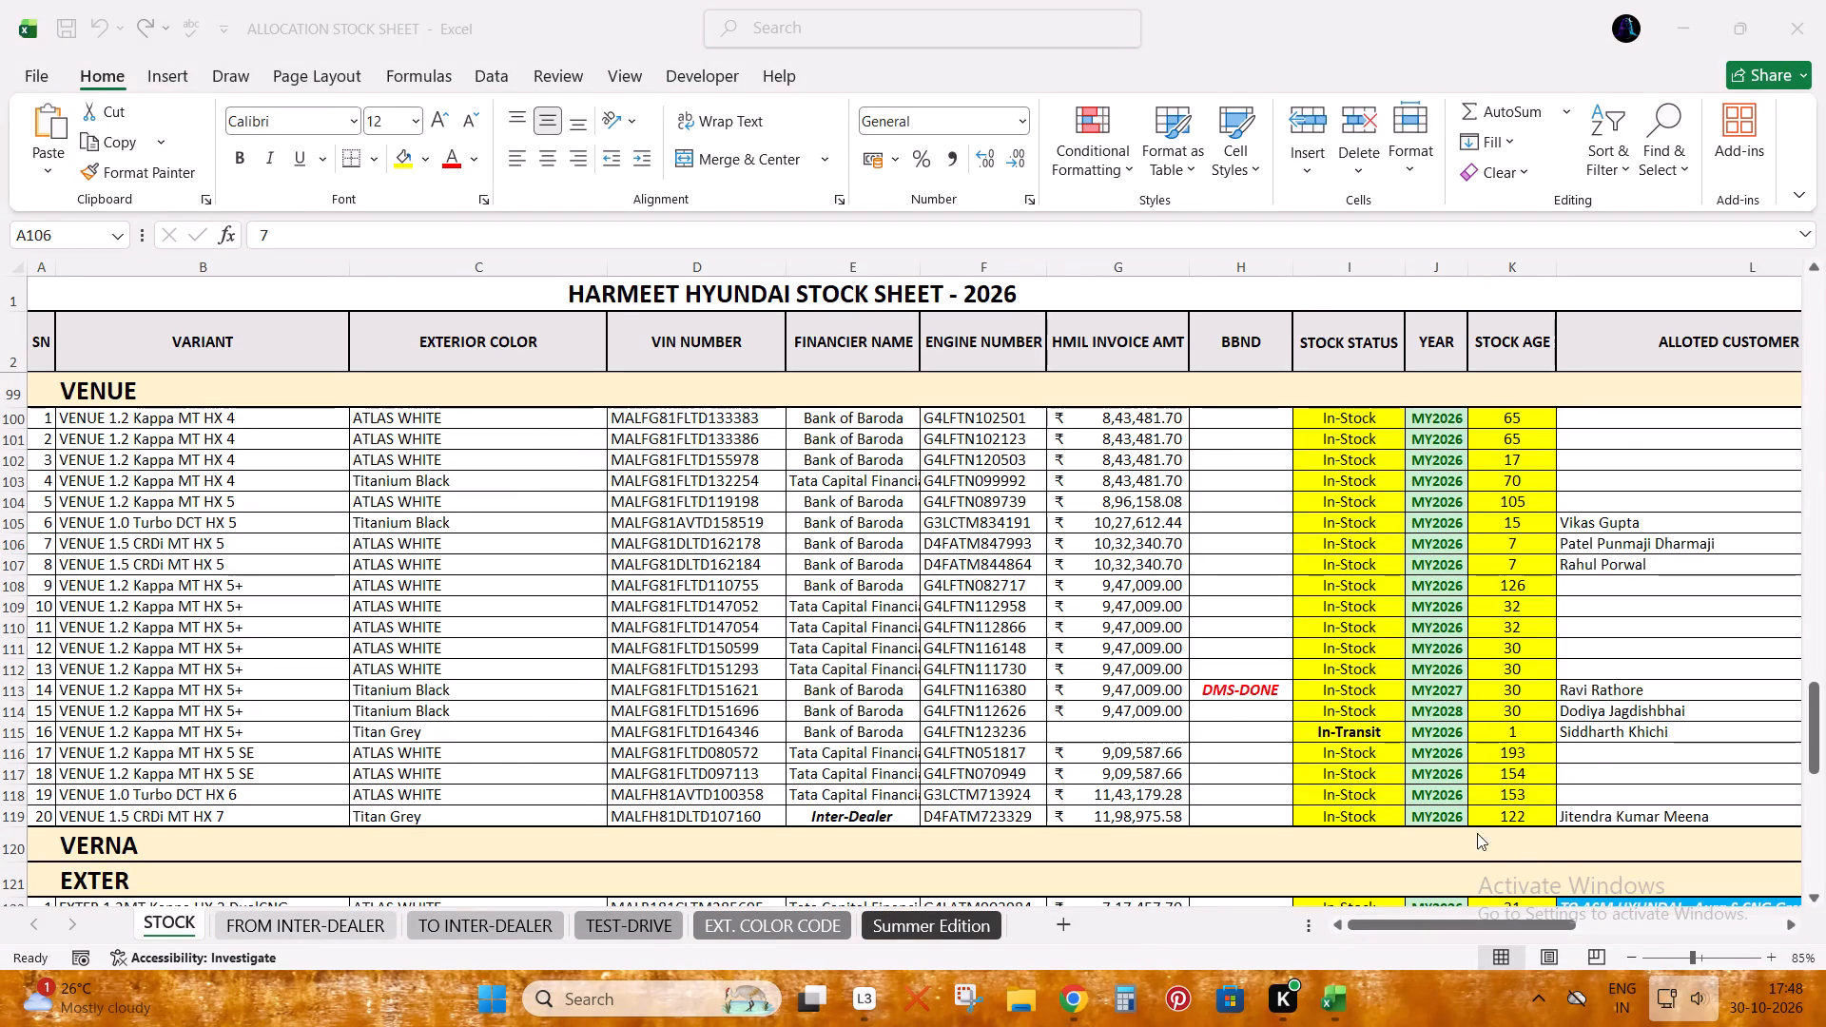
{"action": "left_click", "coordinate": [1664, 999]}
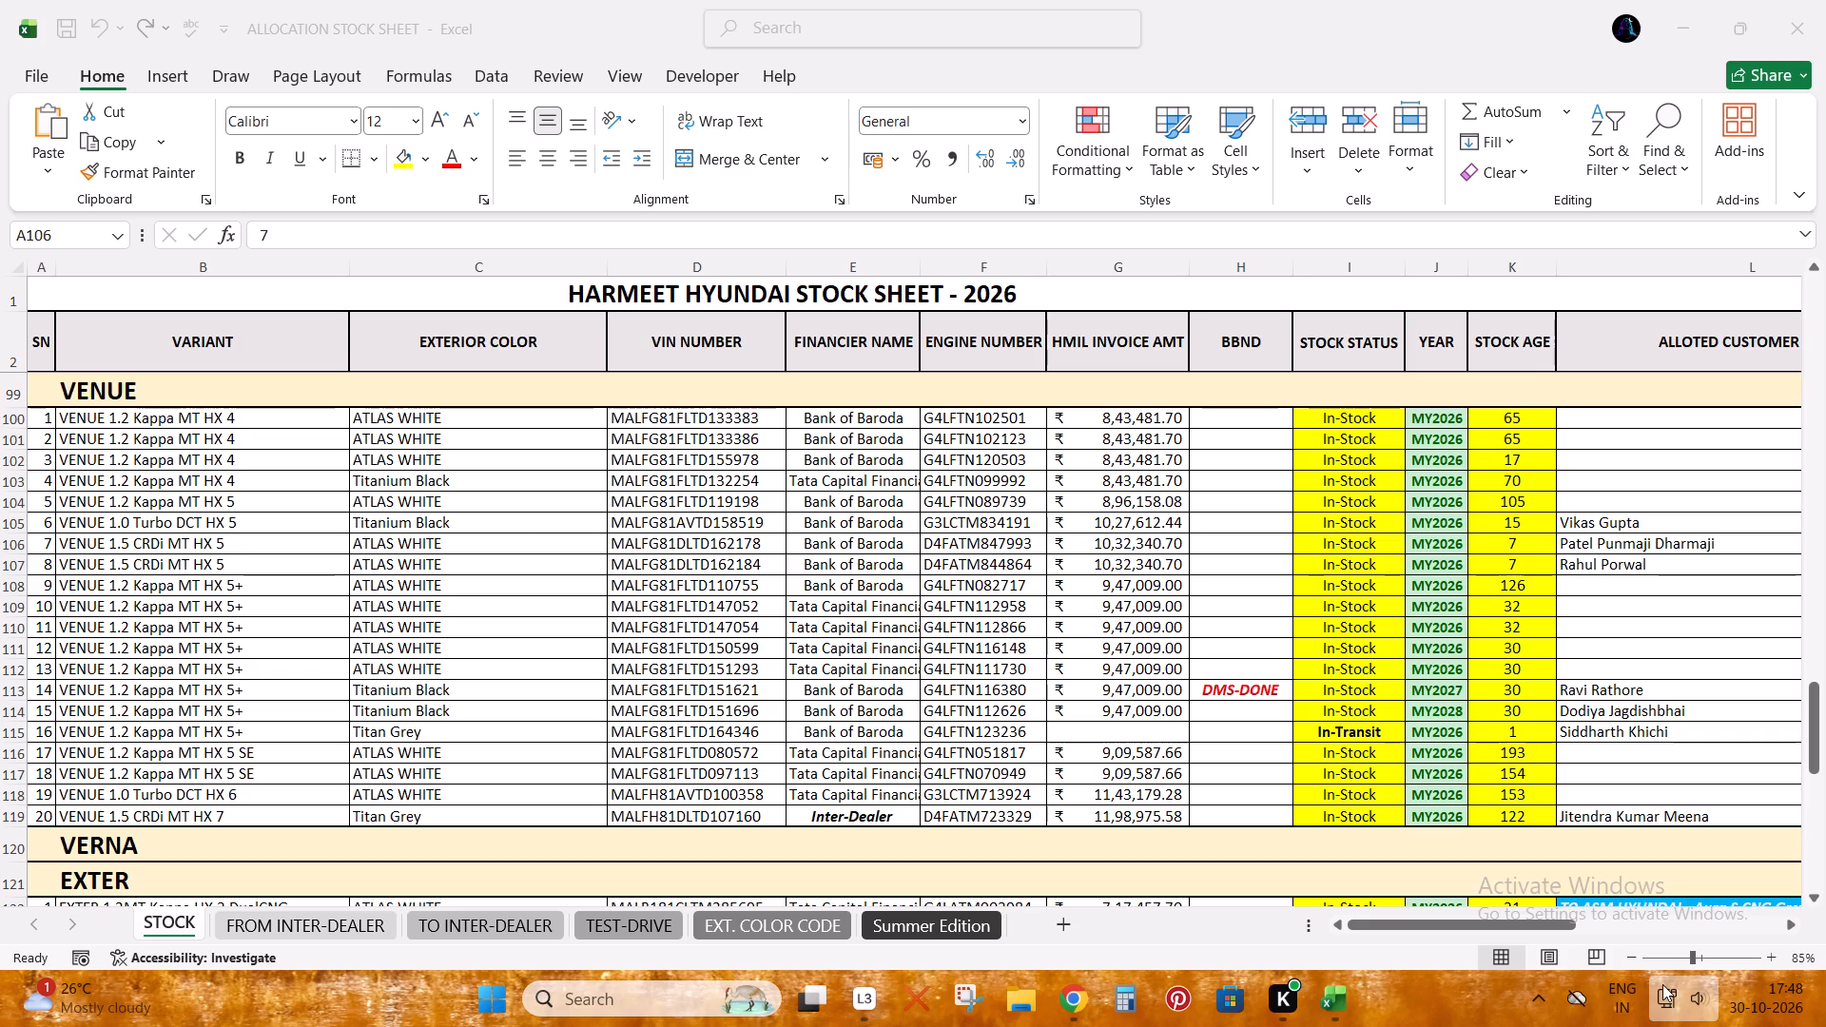
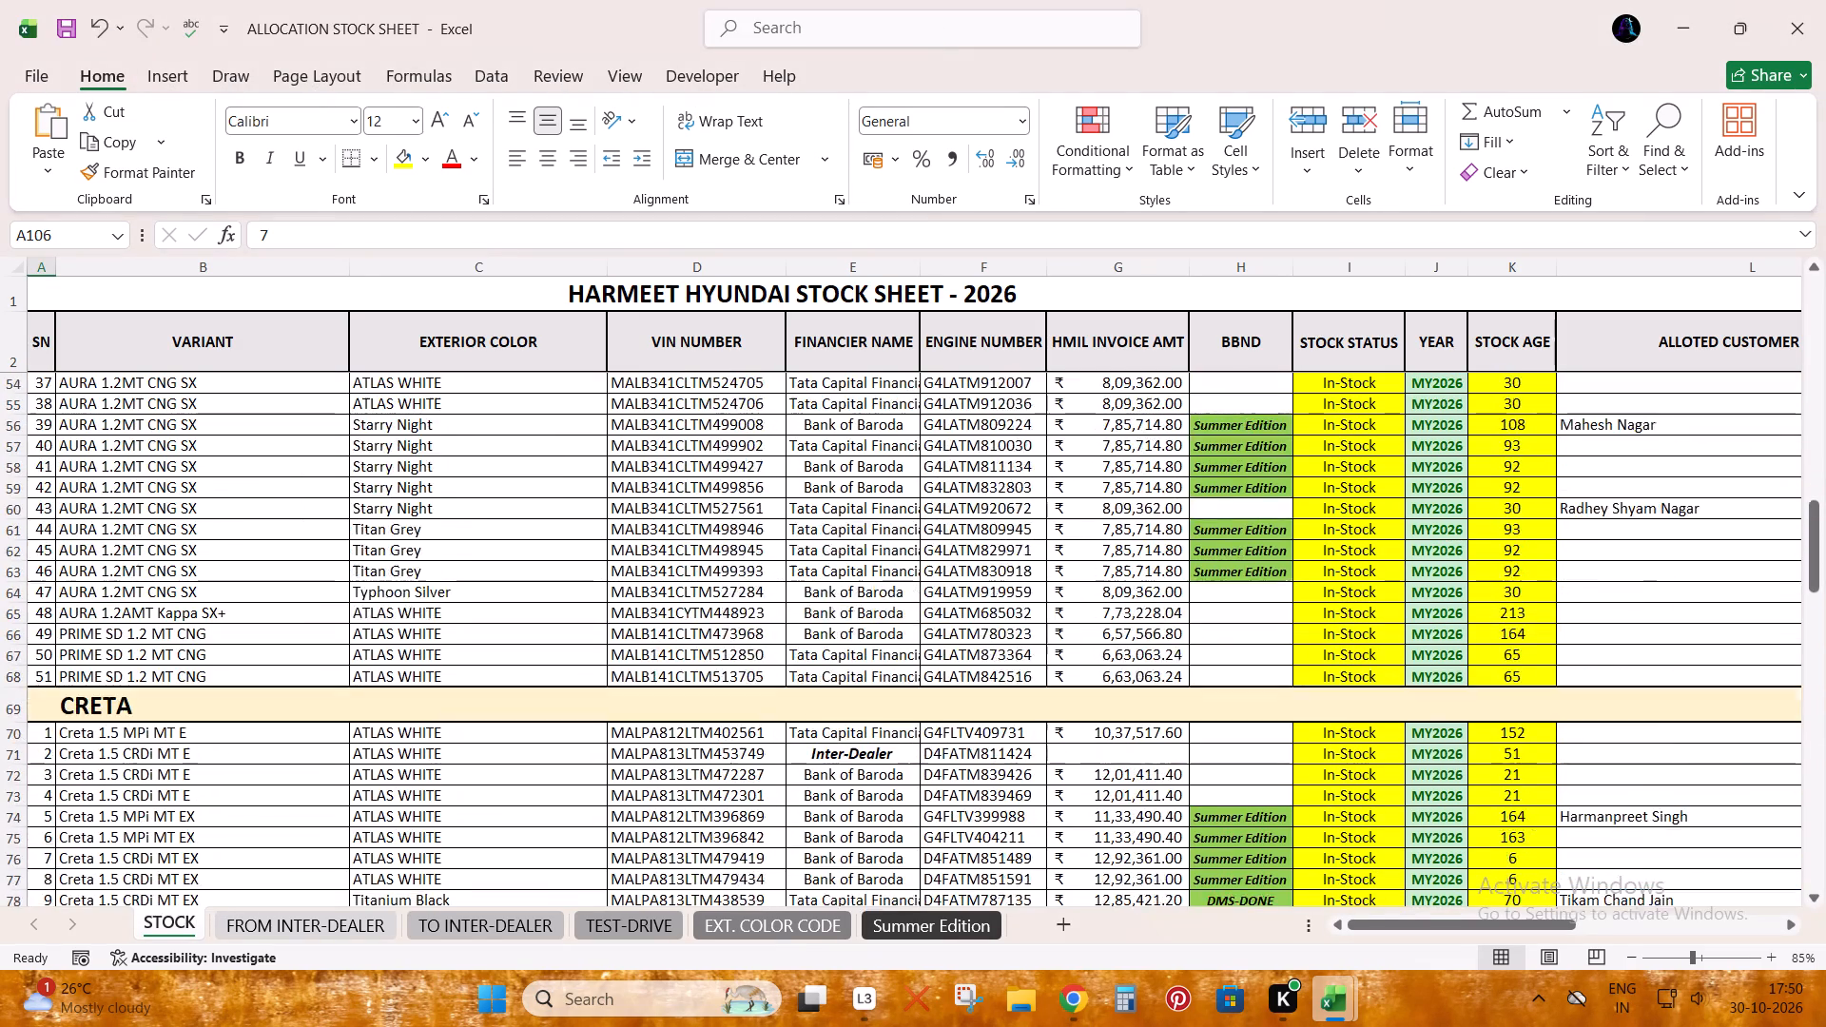
Compare the Atlas White AURA 1.2MT CNG SX cars in rows 44 to 55 of the stock sheet with the new booking in row 2832.
{"action": "scroll", "coordinate": [263, 640], "scroll_direction": "up", "scroll_amount": 5}
{"action": "left_click_drag", "start_coordinate": [167, 549], "coordinate": [437, 786]}
{"action": "key", "text": "shift+space"}
{"action": "key", "text": "alt+Tab"}
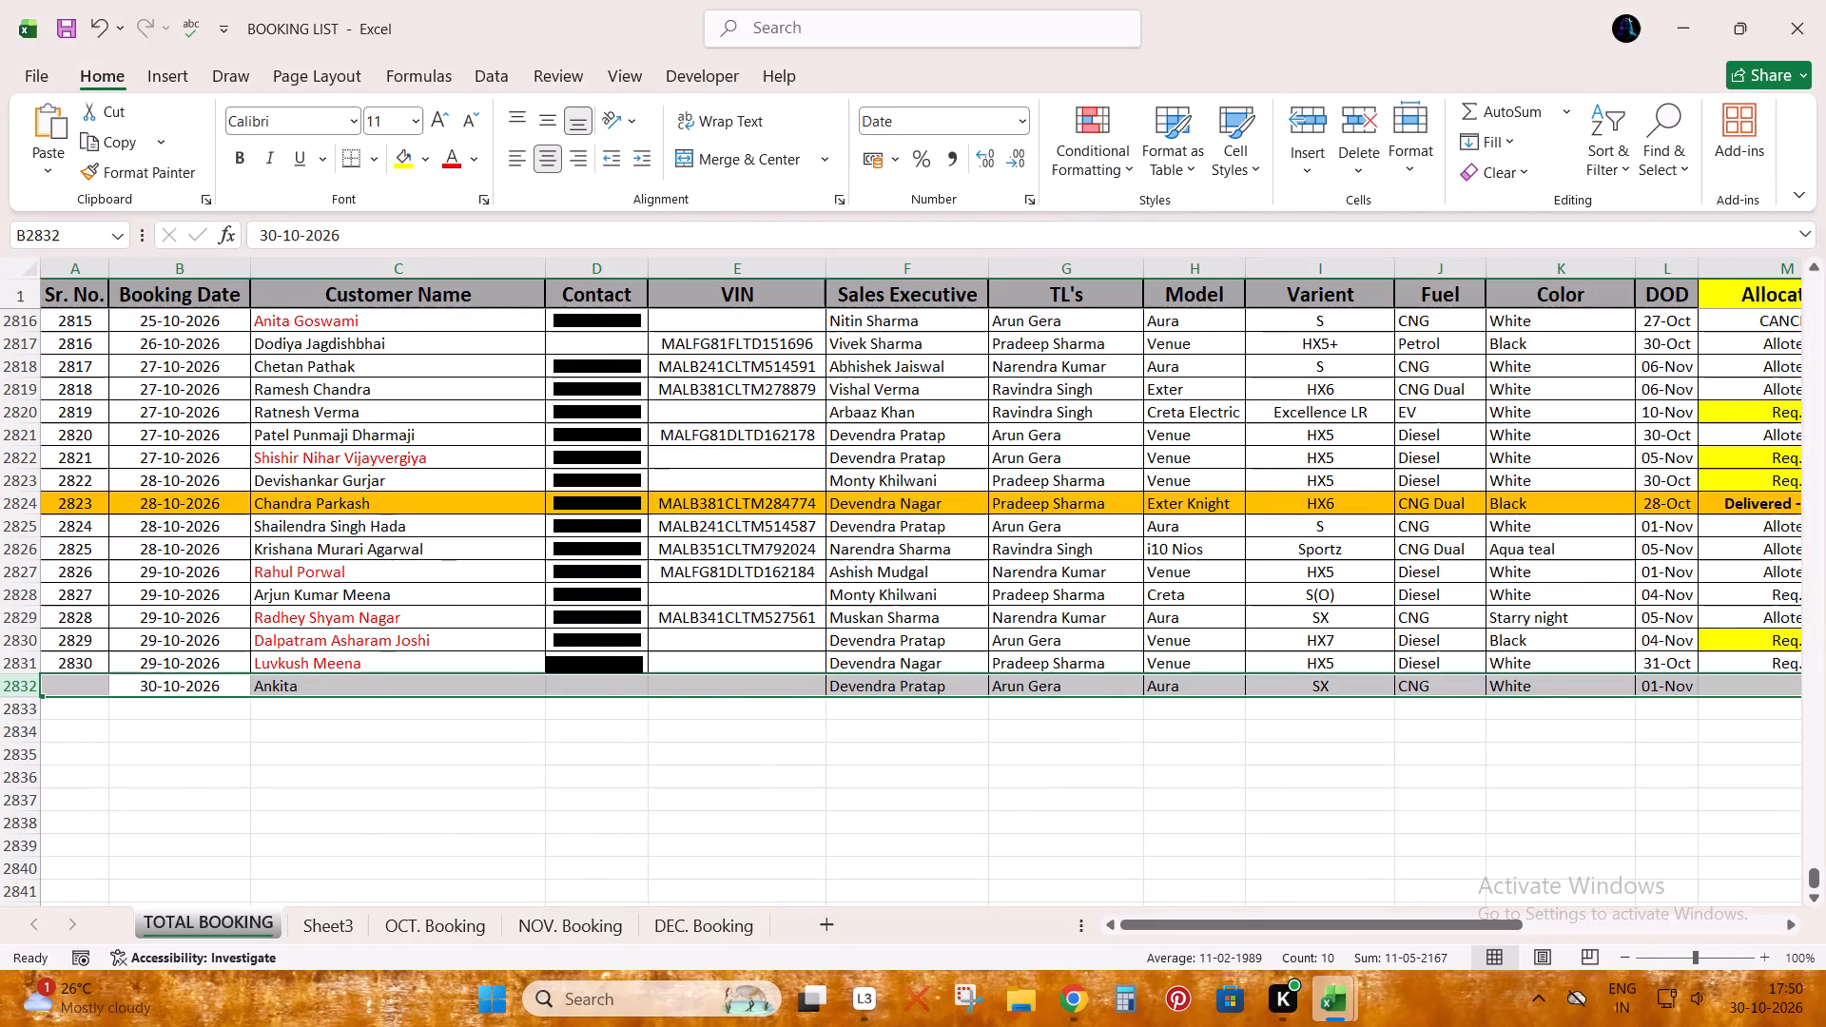
{"action": "key", "text": "alt+Tab"}
{"action": "key", "text": "alt+Tab"}
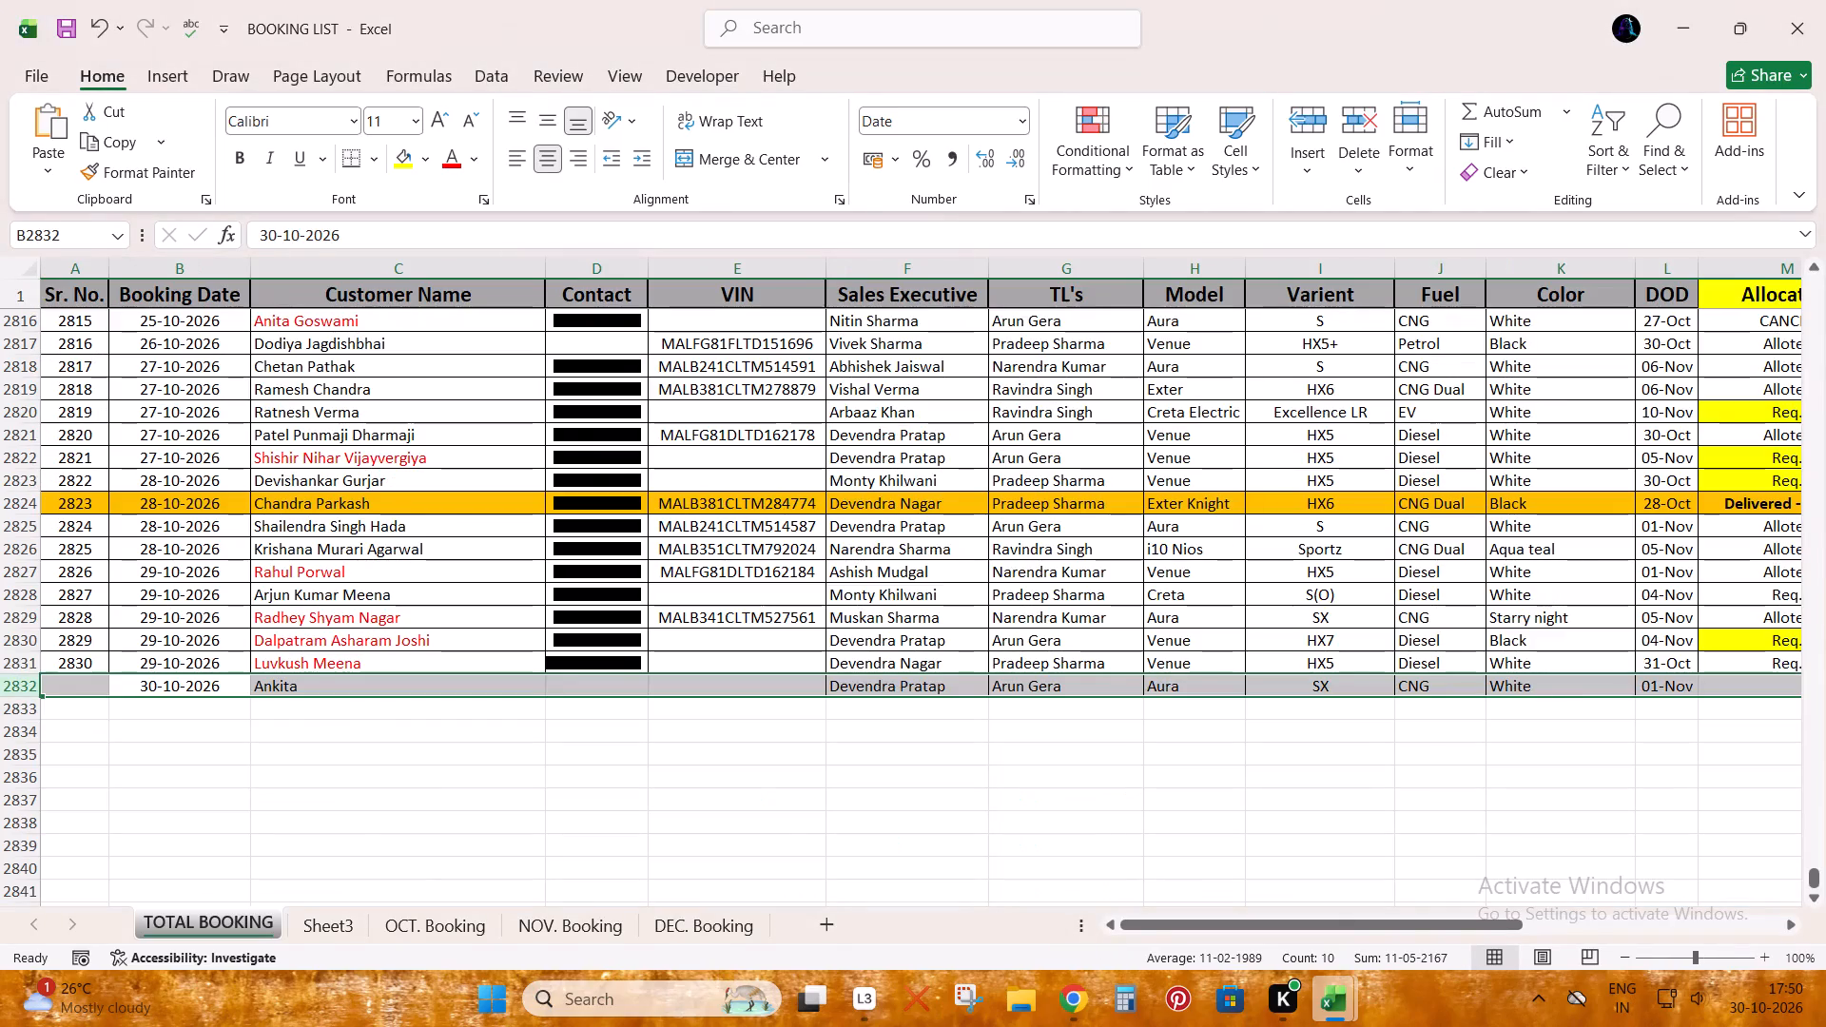
{"action": "key", "text": "alt+Tab"}
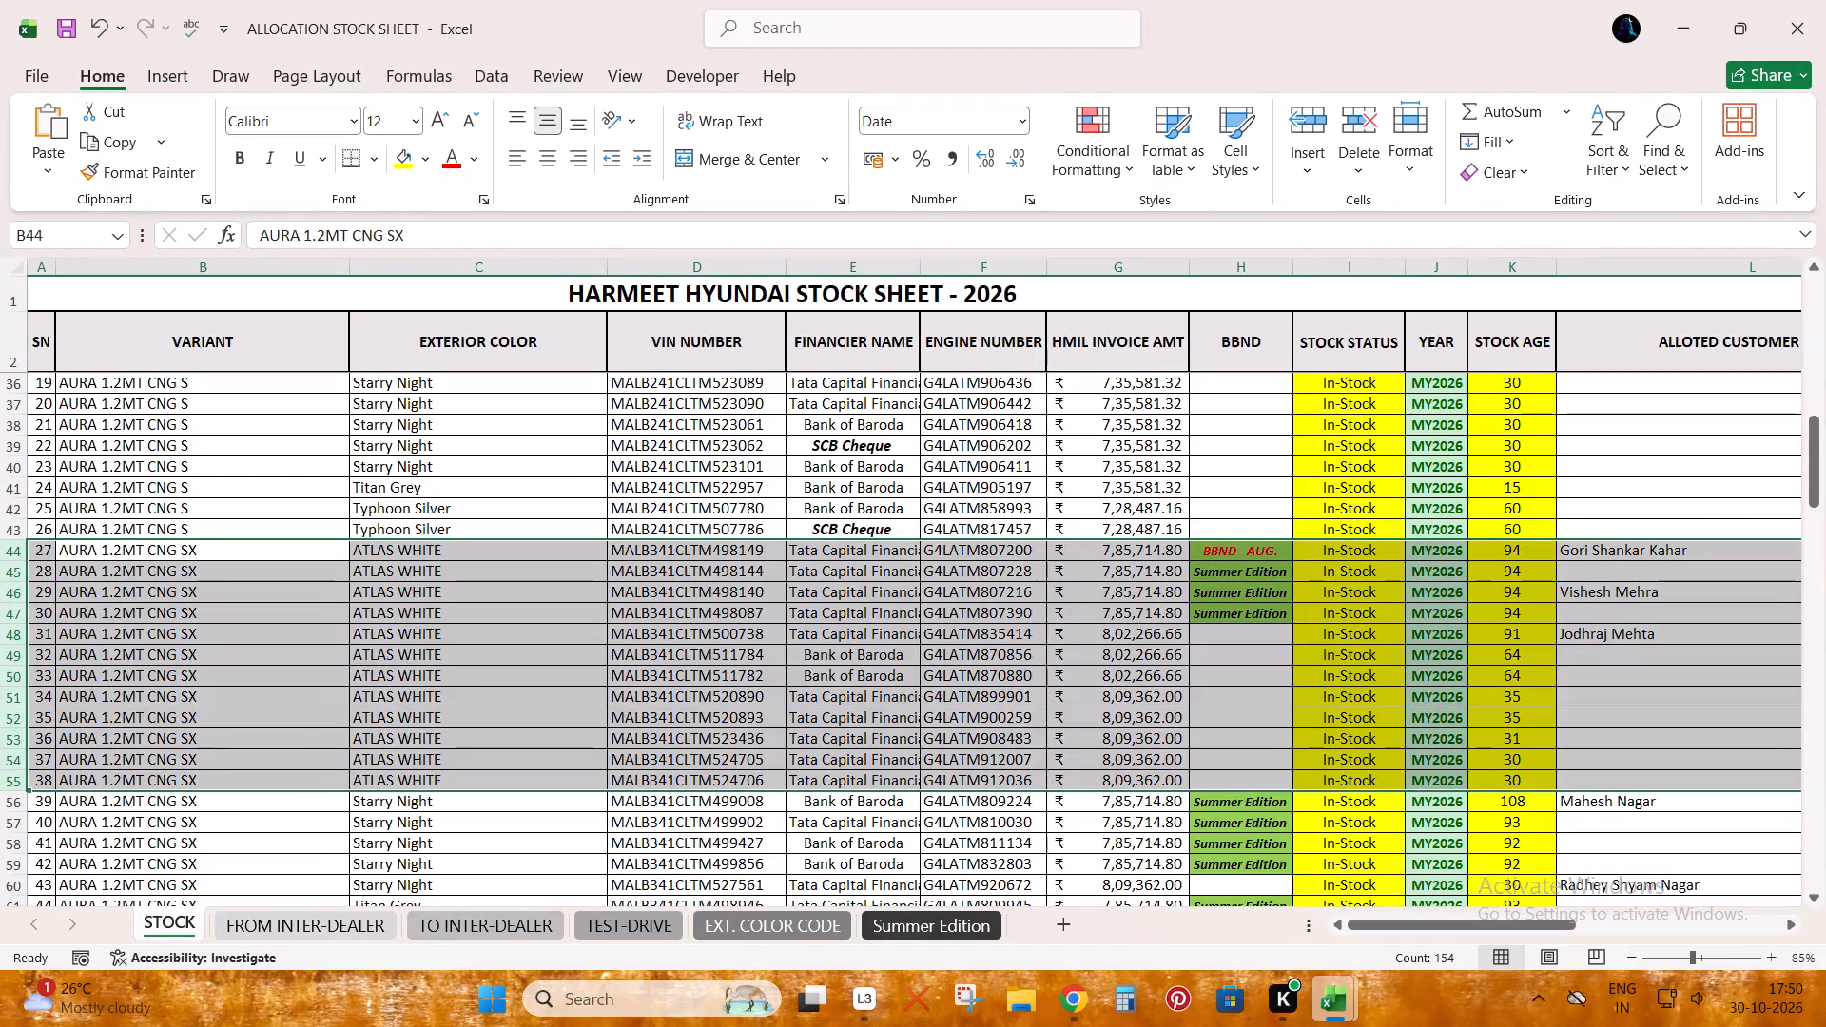
Copy the customer name through TL's cells of booking row 2832 into stock row 49, starting at Alloted Customer Name.
{"action": "left_click", "coordinate": [1575, 659]}
{"action": "key", "text": "alt+Tab"}
{"action": "key", "text": "ctrl+Left"}
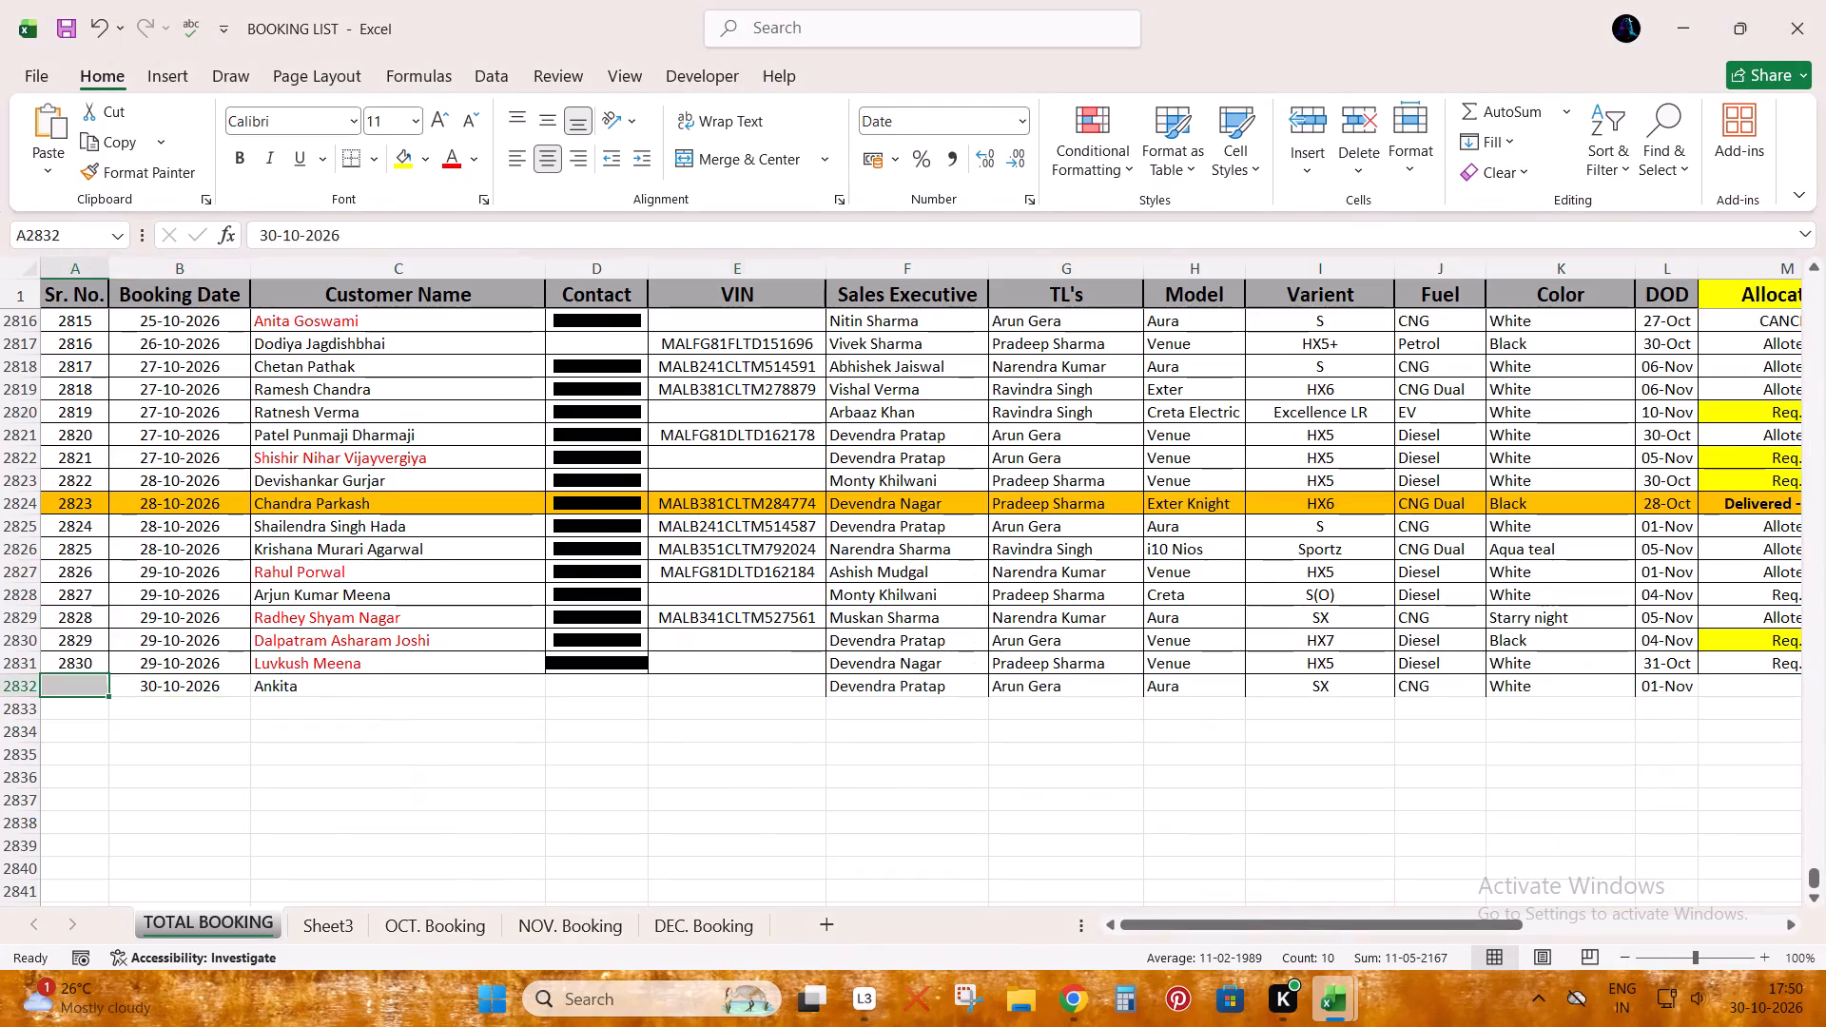
{"action": "key", "text": "Right"}
{"action": "key", "text": "Right"}
{"action": "key", "text": "shift+Right"}
{"action": "key", "text": "shift+Right"}
{"action": "key", "text": "shift+Right"}
{"action": "key", "text": "shift+Right"}
{"action": "key", "text": "ctrl+c"}
{"action": "key", "text": "alt+Tab"}
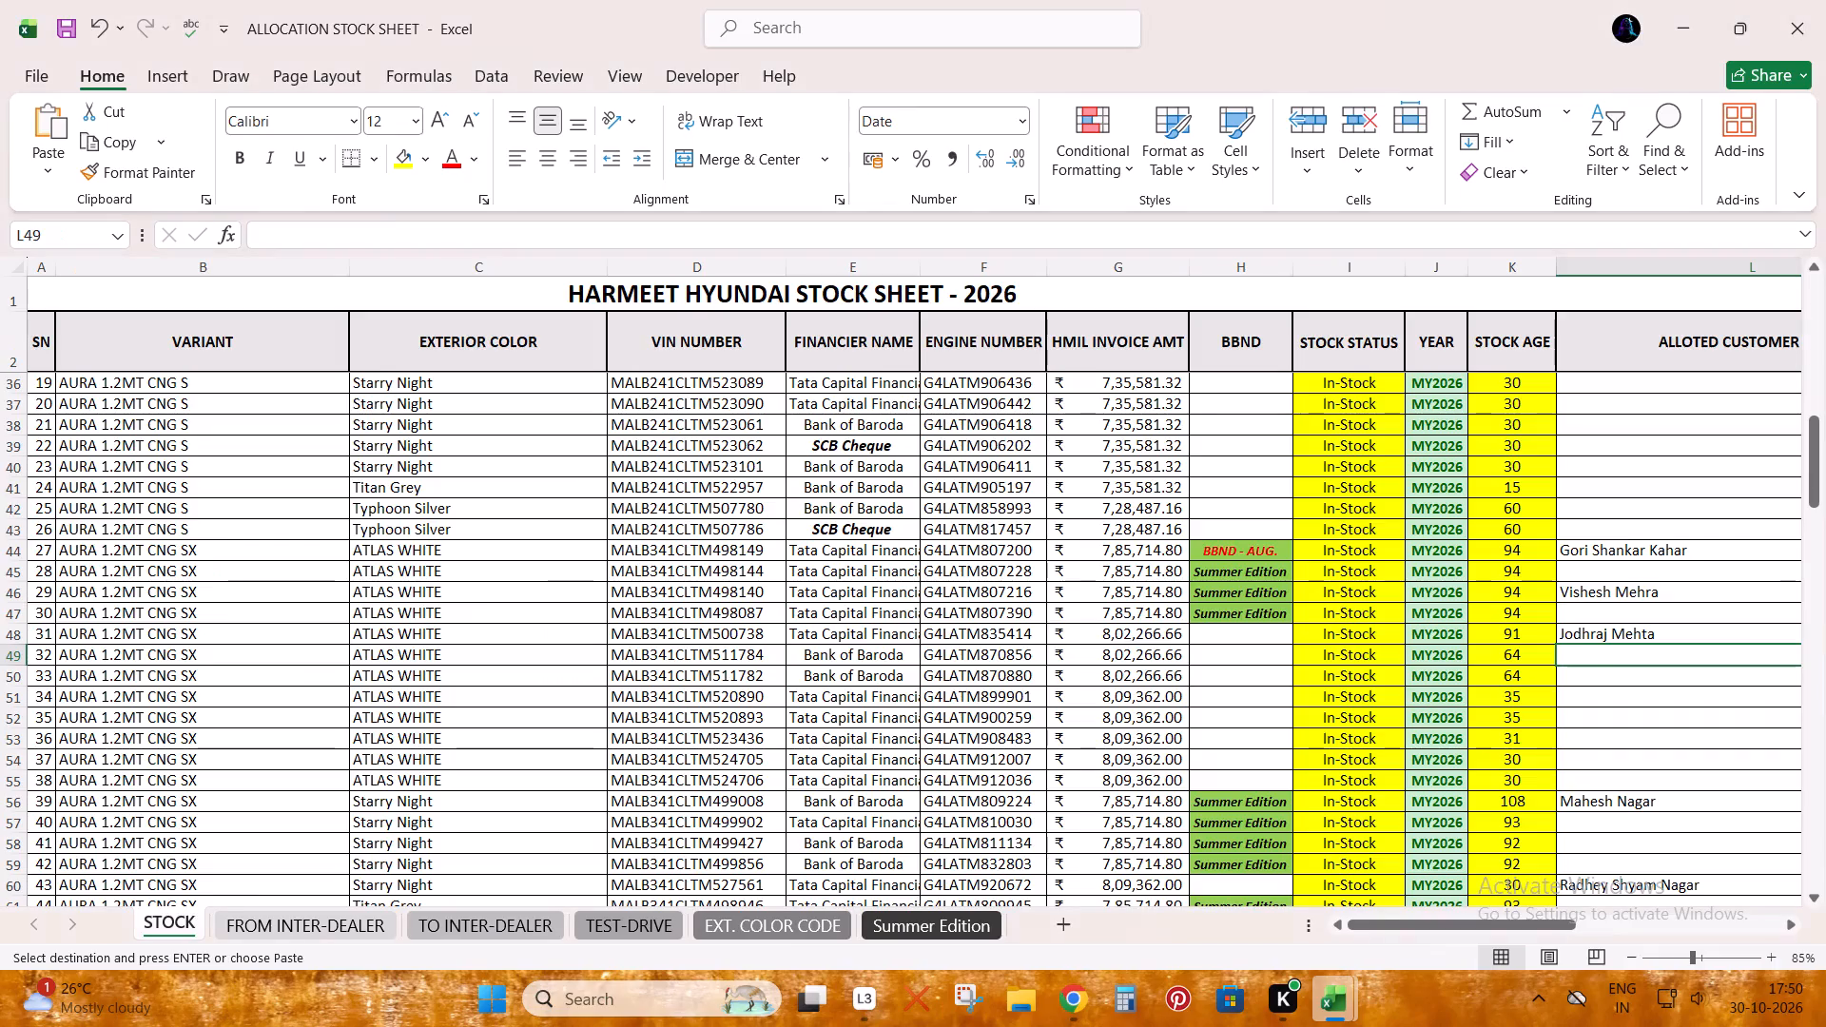
{"action": "key", "text": "ctrl+v"}
Move the pasted executive and team leader names in stock row 49 one column over, into the Executive and Team Leader columns.
{"action": "key", "text": "Right"}
{"action": "key", "text": "Right"}
{"action": "key", "text": "Right"}
{"action": "key", "text": "shift+Right"}
{"action": "key", "text": "ctrl+x"}
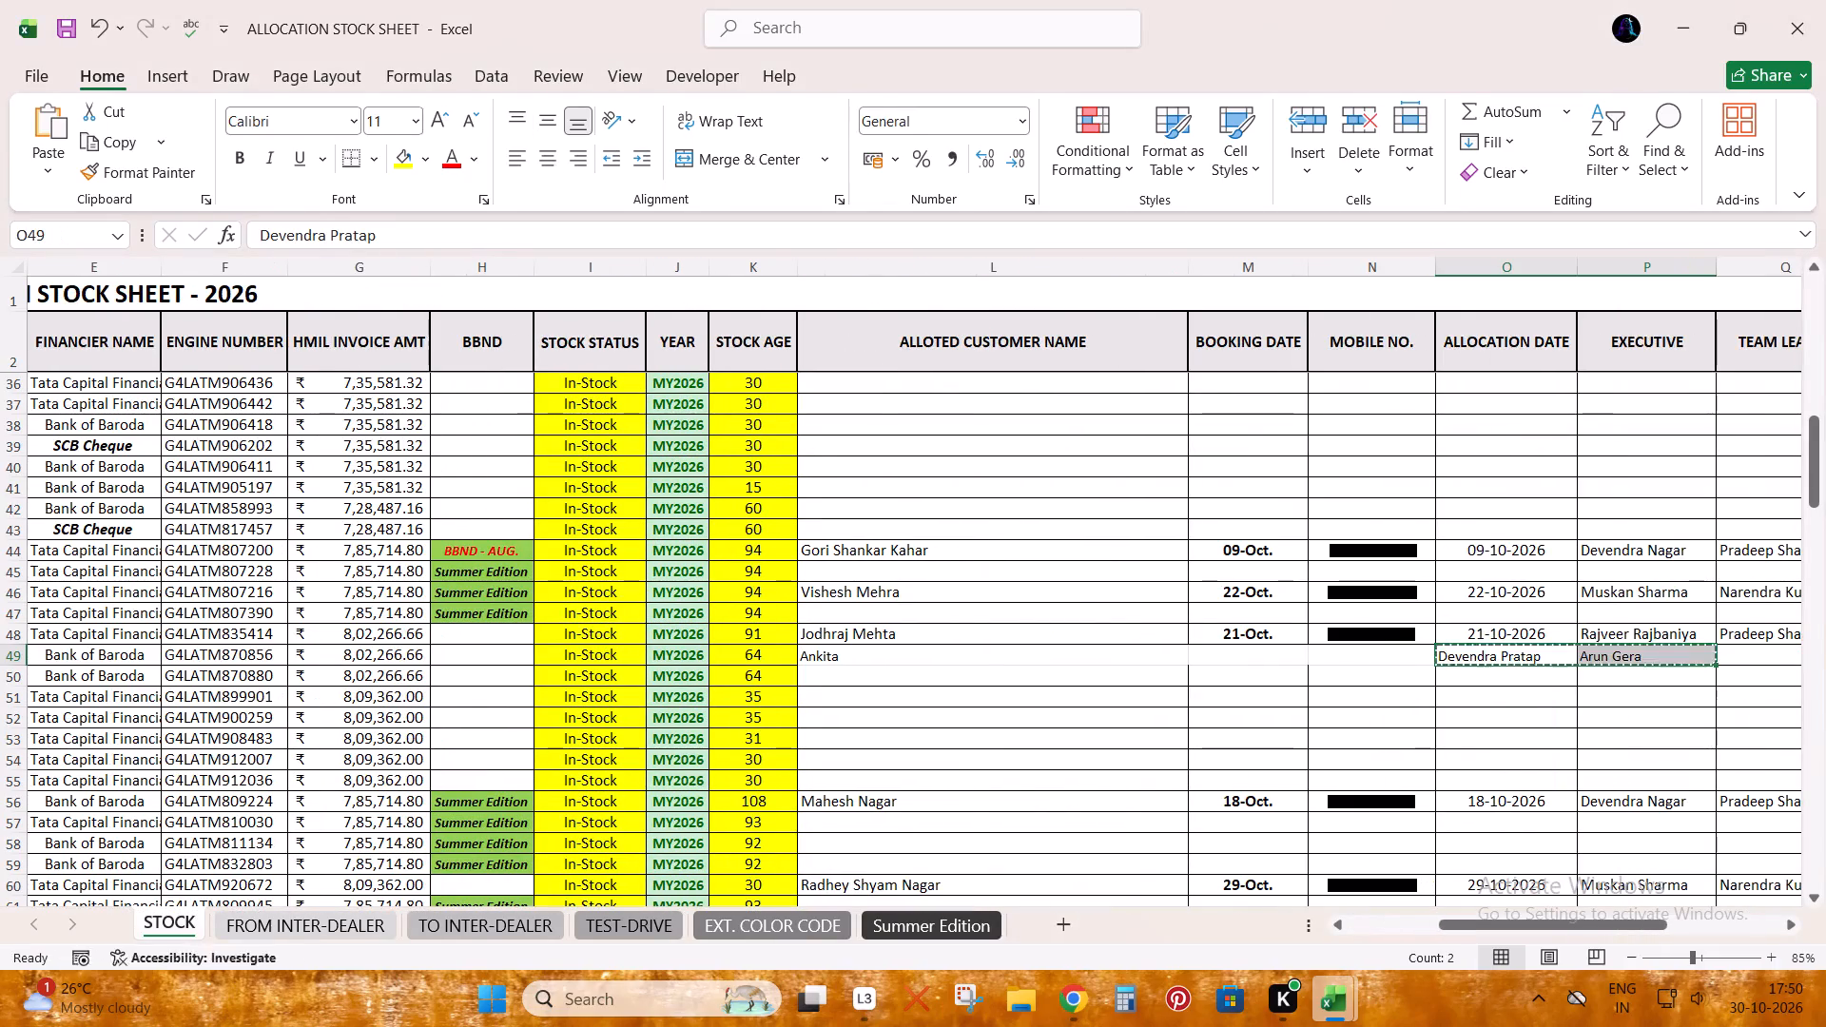
{"action": "key", "text": "Right"}
{"action": "key", "text": "ctrl+v"}
Enter 30-10 as both the booking date and the allocation date in stock row 49.
{"action": "key", "text": "Left"}
{"action": "key", "text": "Left"}
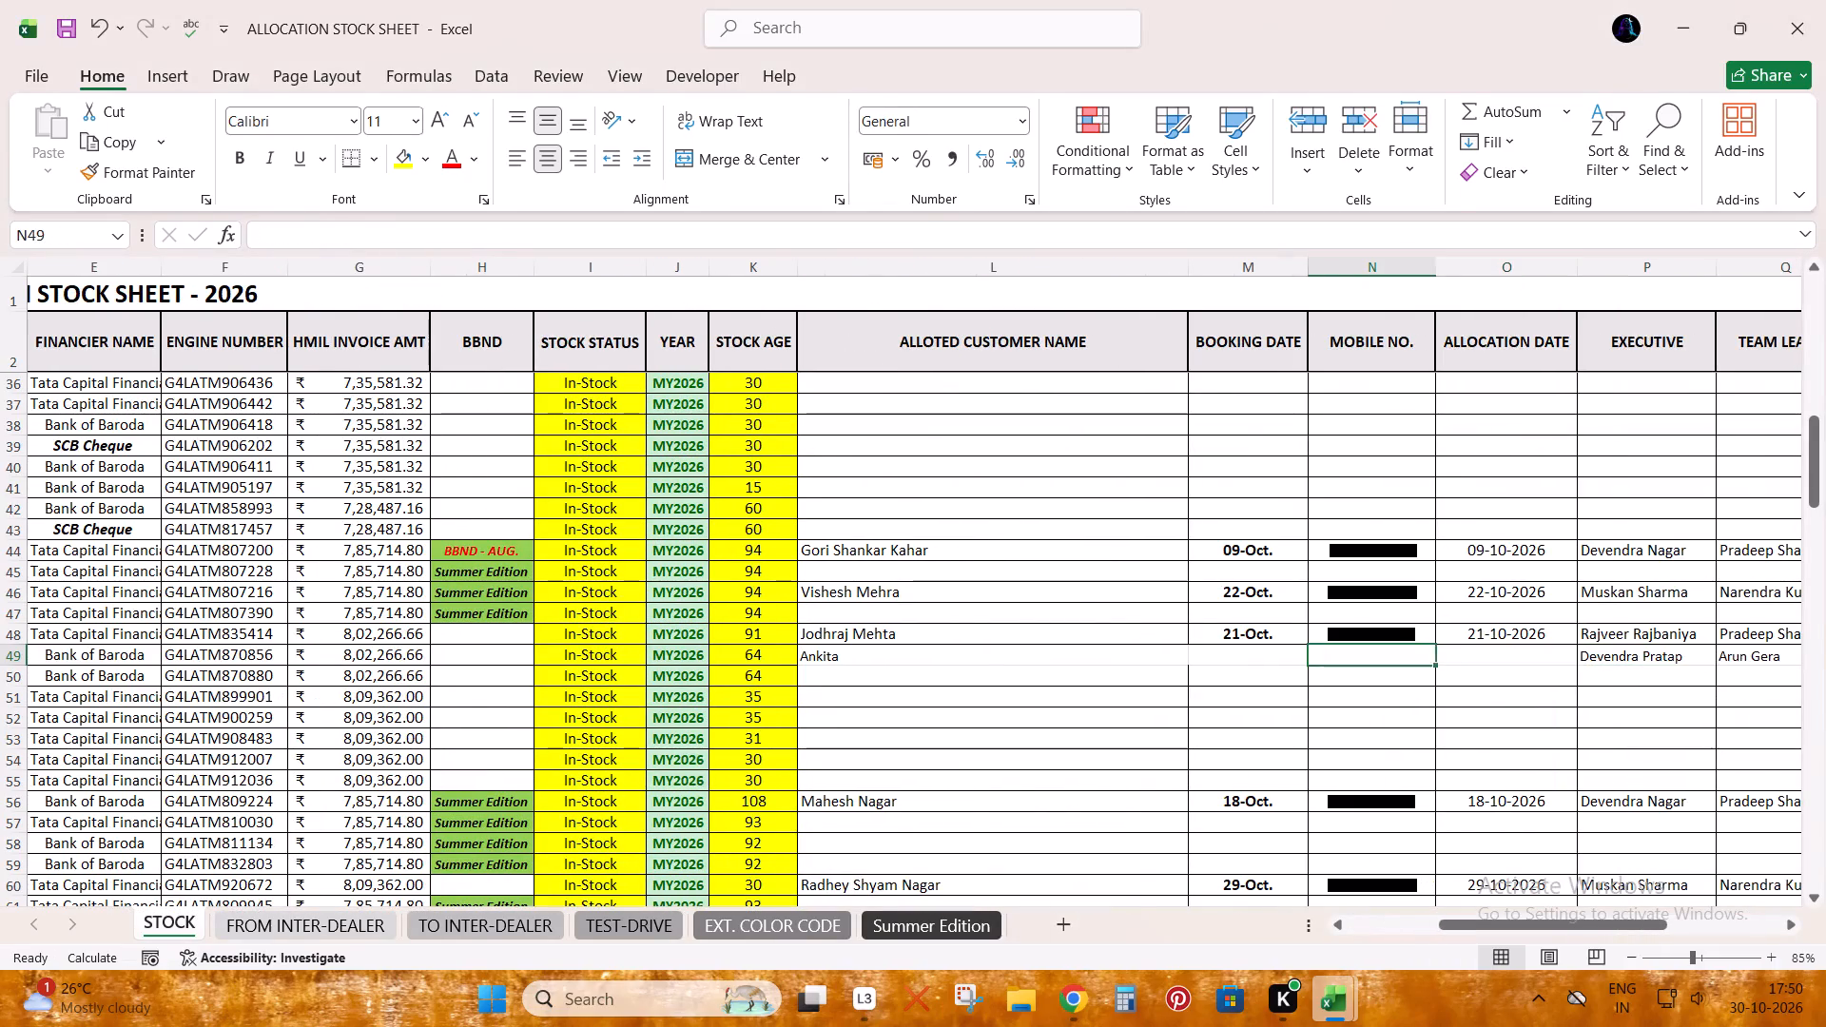
{"action": "key", "text": "Left"}
{"action": "type", "text": "30-10"}
{"action": "key", "text": "Tab"}
{"action": "key", "text": "Tab"}
{"action": "type", "text": "3-1"}
{"action": "key", "text": "Escape"}
{"action": "type", "text": "30-1"}
{"action": "key", "text": "Return"}
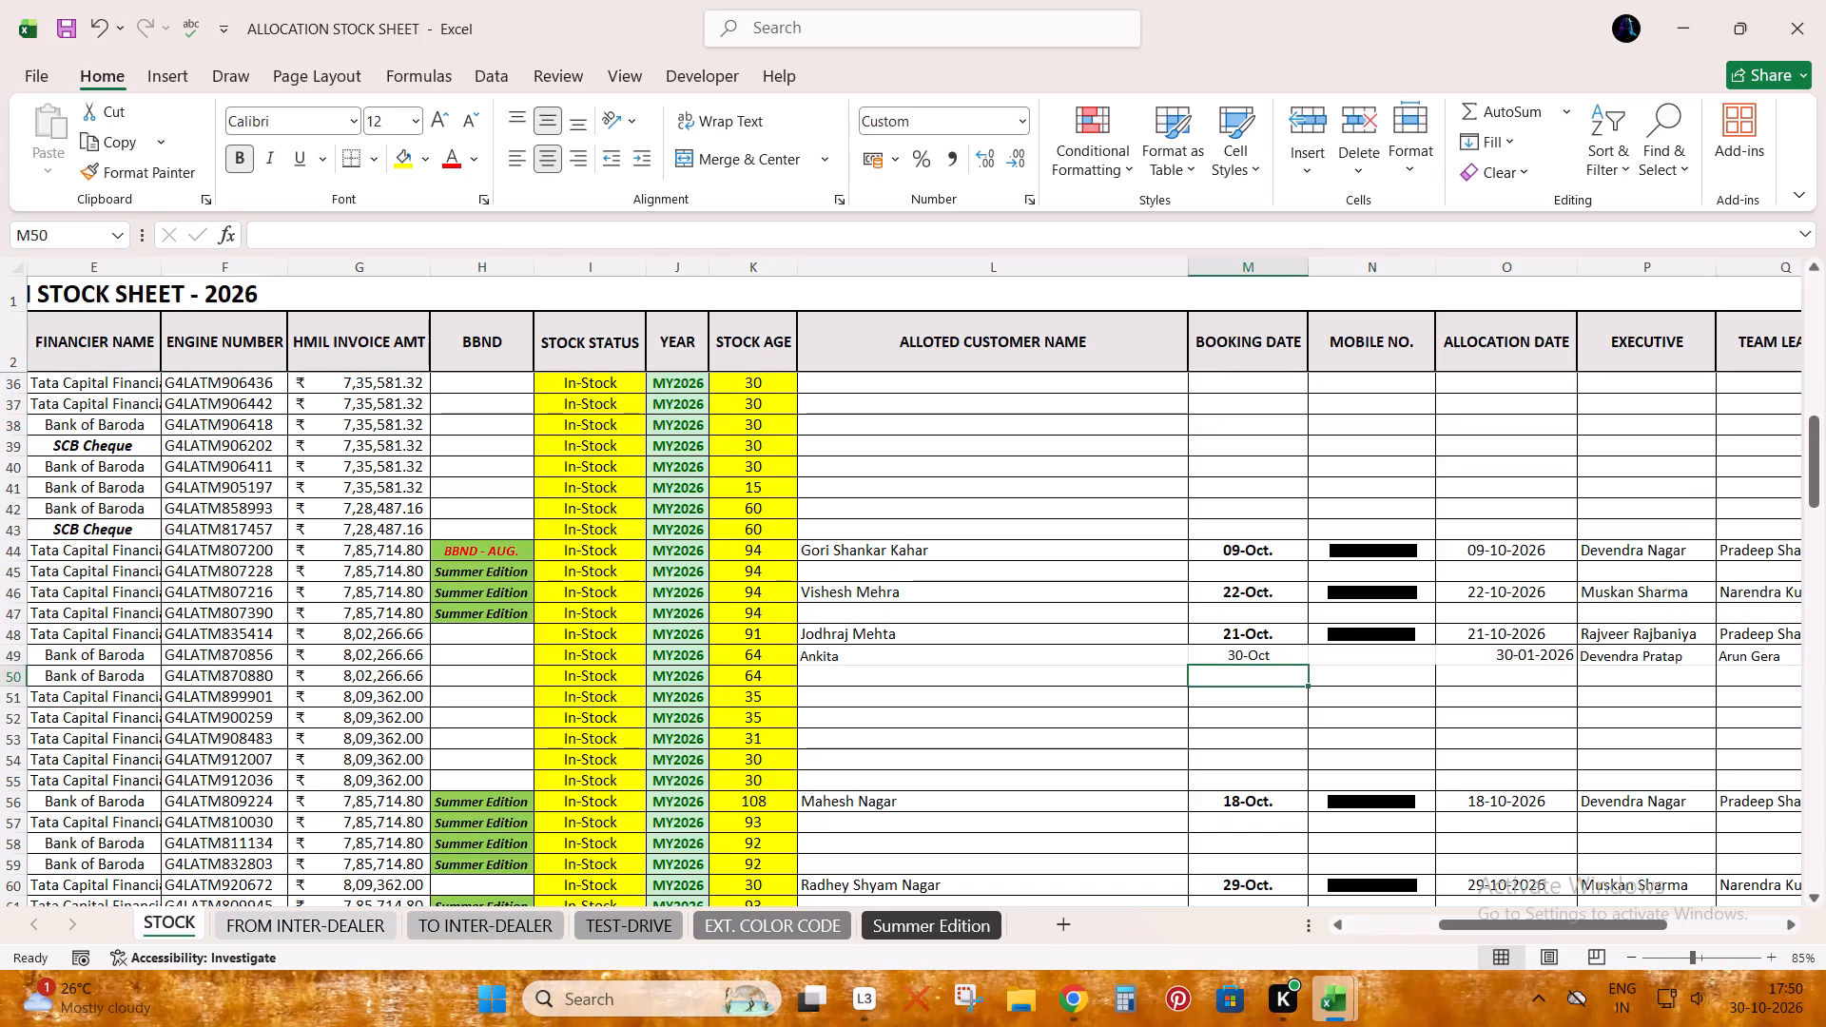
{"action": "key", "text": "Right"}
{"action": "key", "text": "Up"}
{"action": "key", "text": "Right"}
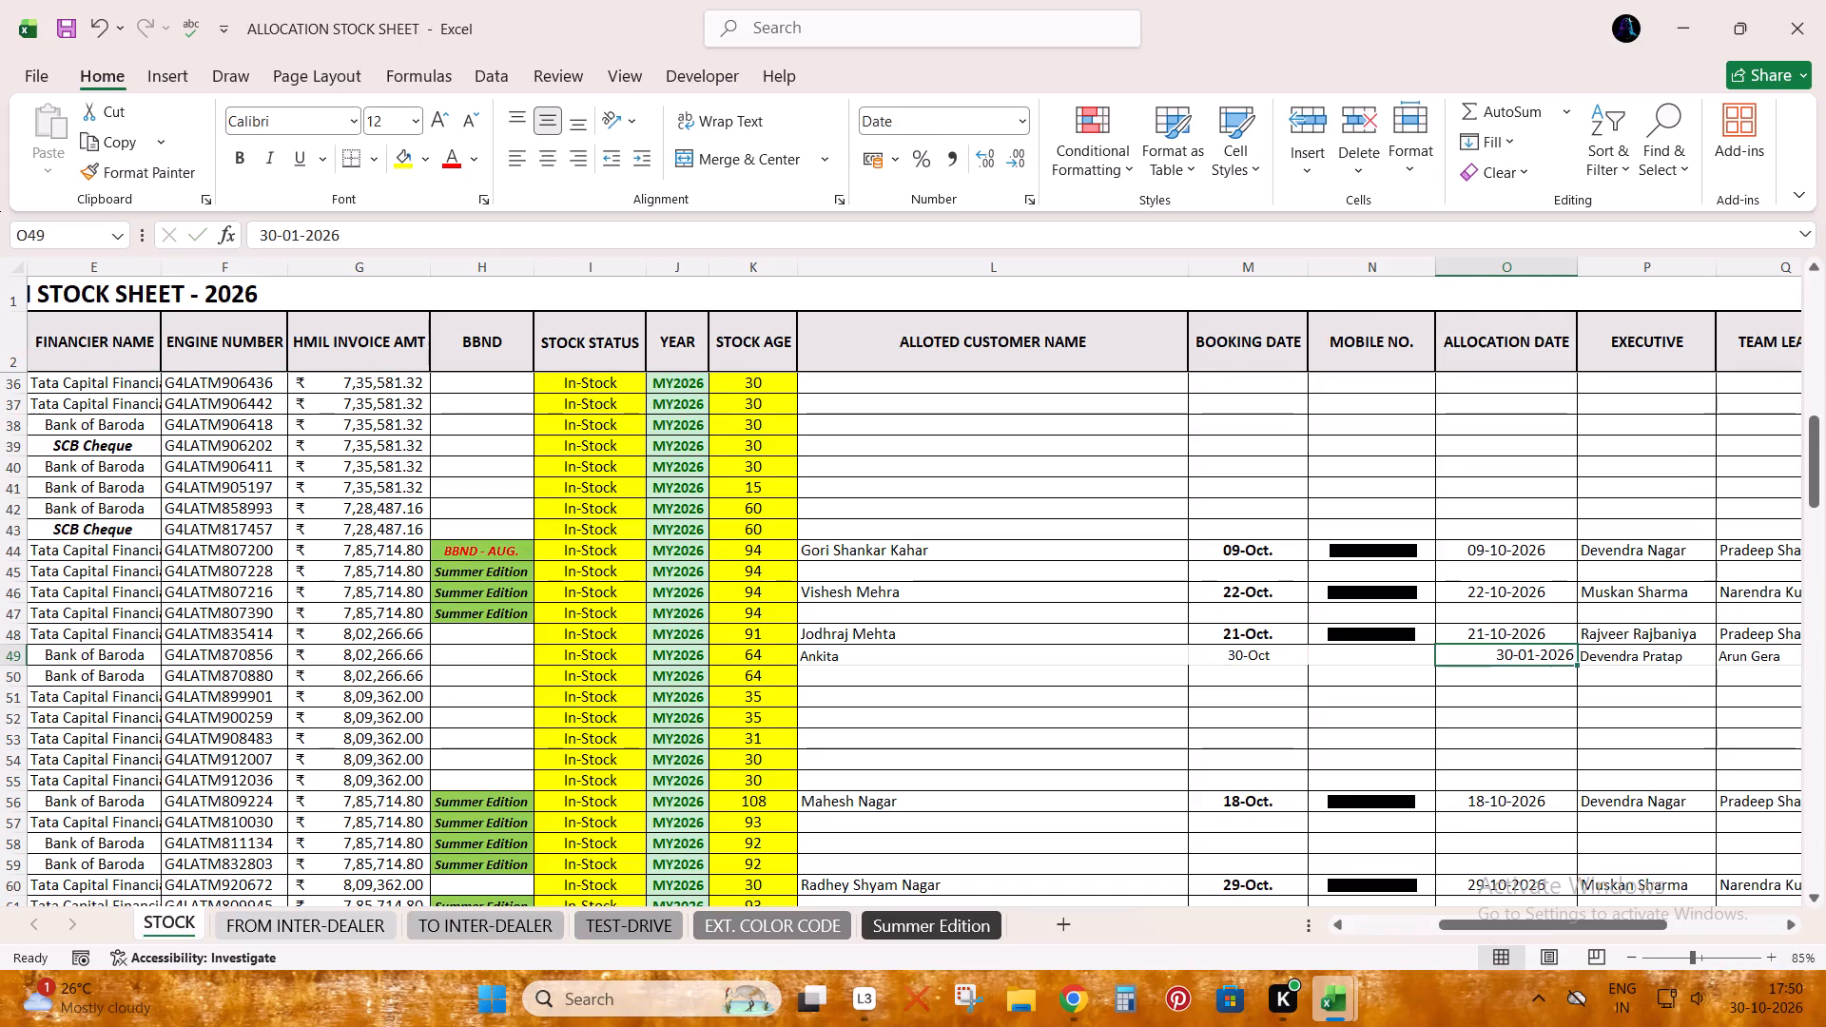
{"action": "type", "text": "30-10"}
{"action": "key", "text": "Return"}
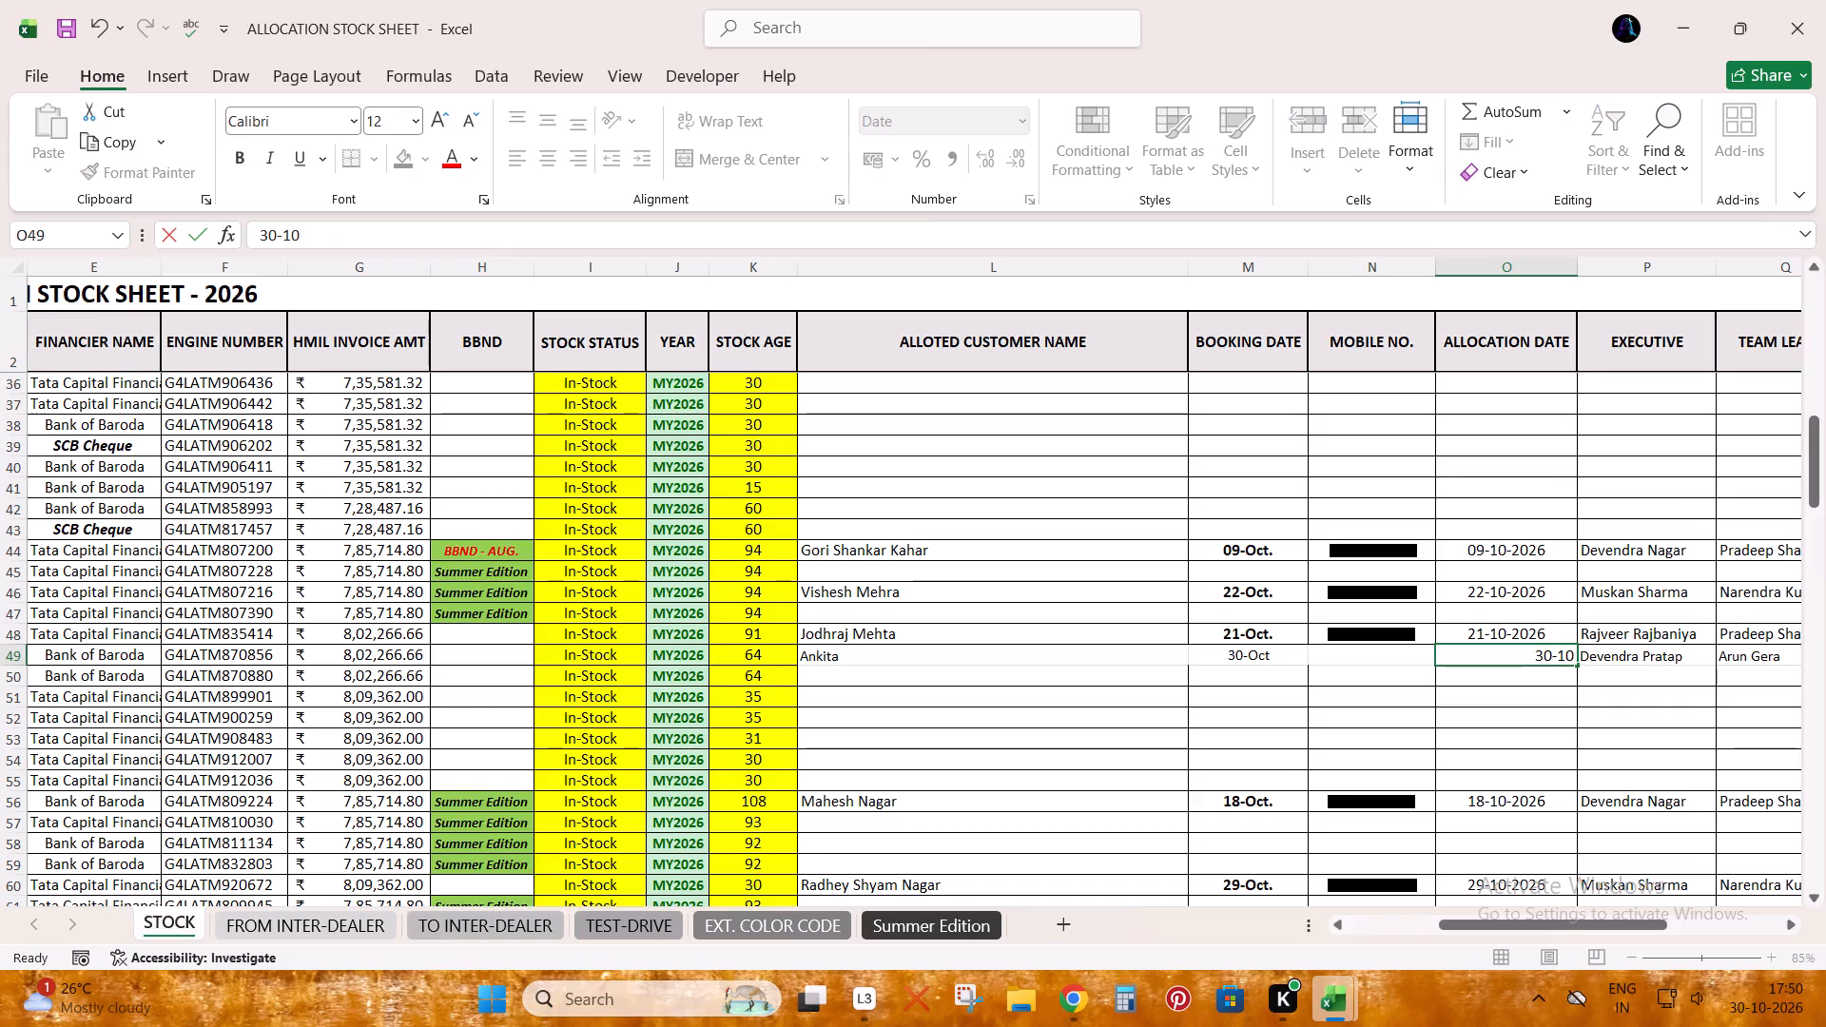
Copy the formatting of row 48's allotment cells, from customer name to team leader, onto the same cells in row 49.
{"action": "key", "text": "Up"}
{"action": "key", "text": "Left"}
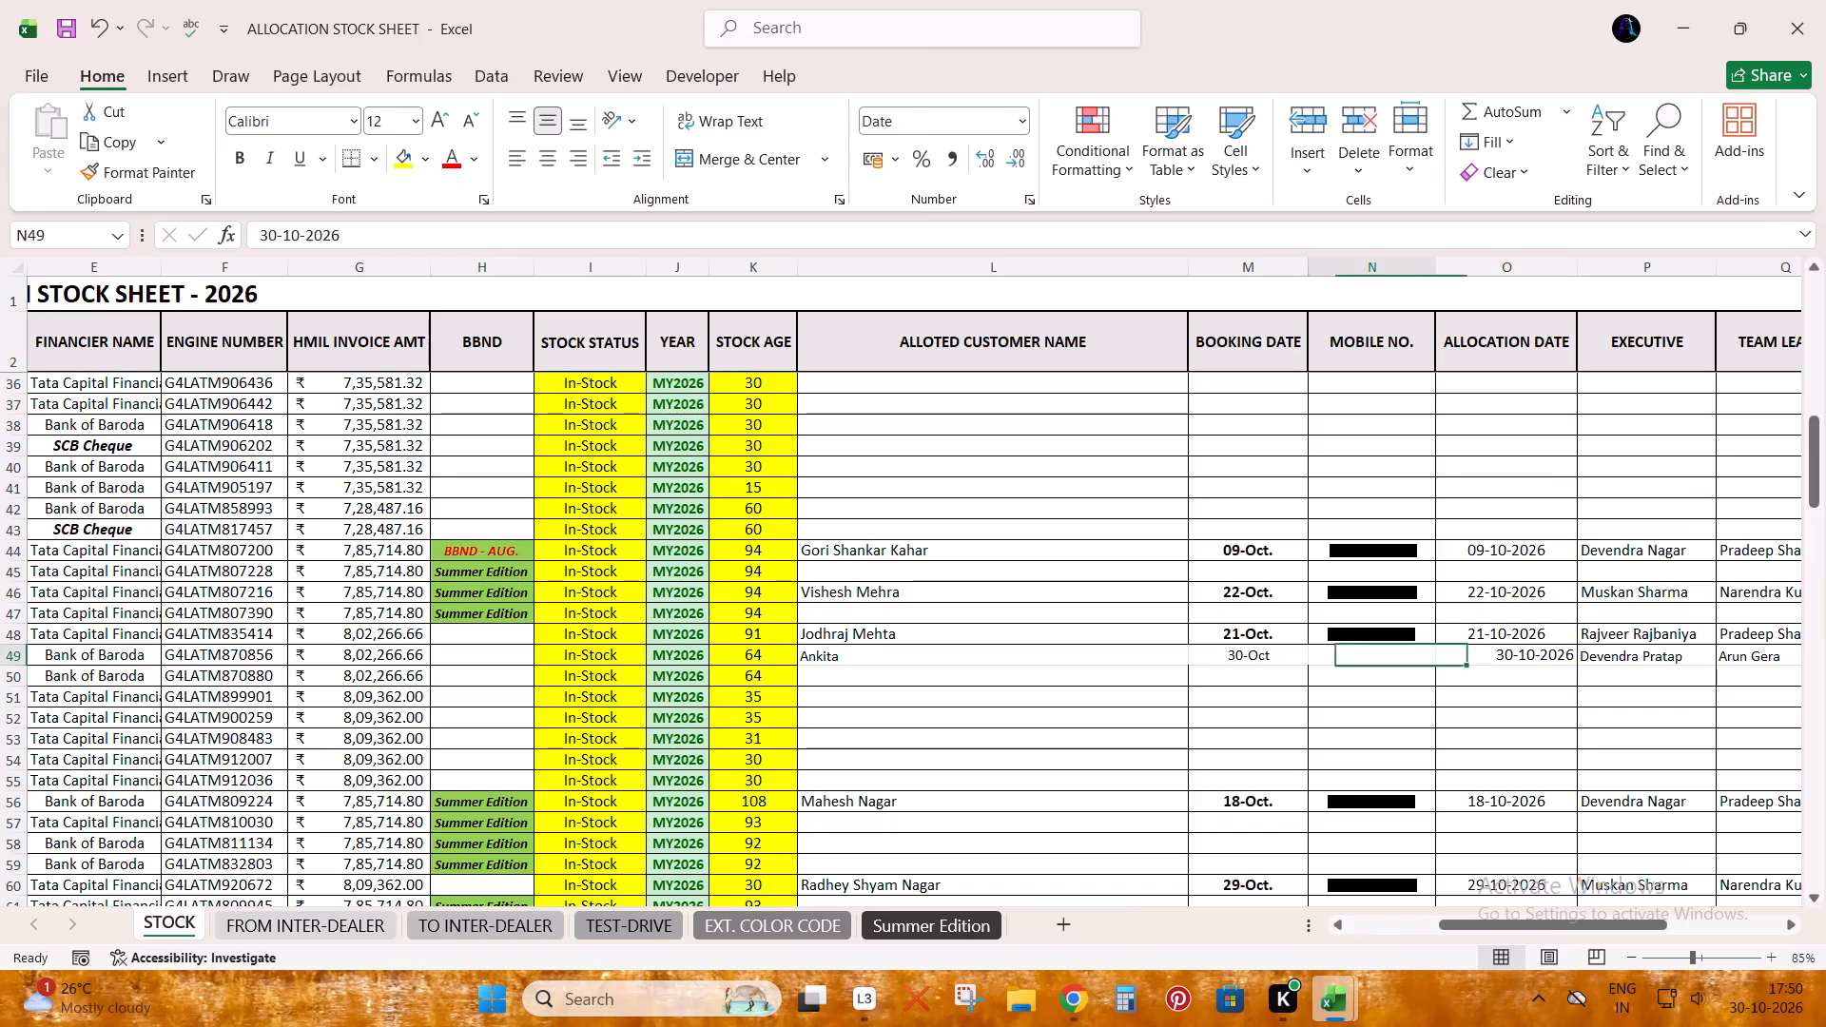
{"action": "key", "text": "Up"}
{"action": "key", "text": "Left"}
{"action": "key", "text": "Left"}
{"action": "key", "text": "shift+Right"}
{"action": "key", "text": "shift+Right"}
{"action": "key", "text": "shift+Right"}
{"action": "key", "text": "shift+Right"}
{"action": "key", "text": "shift+Right"}
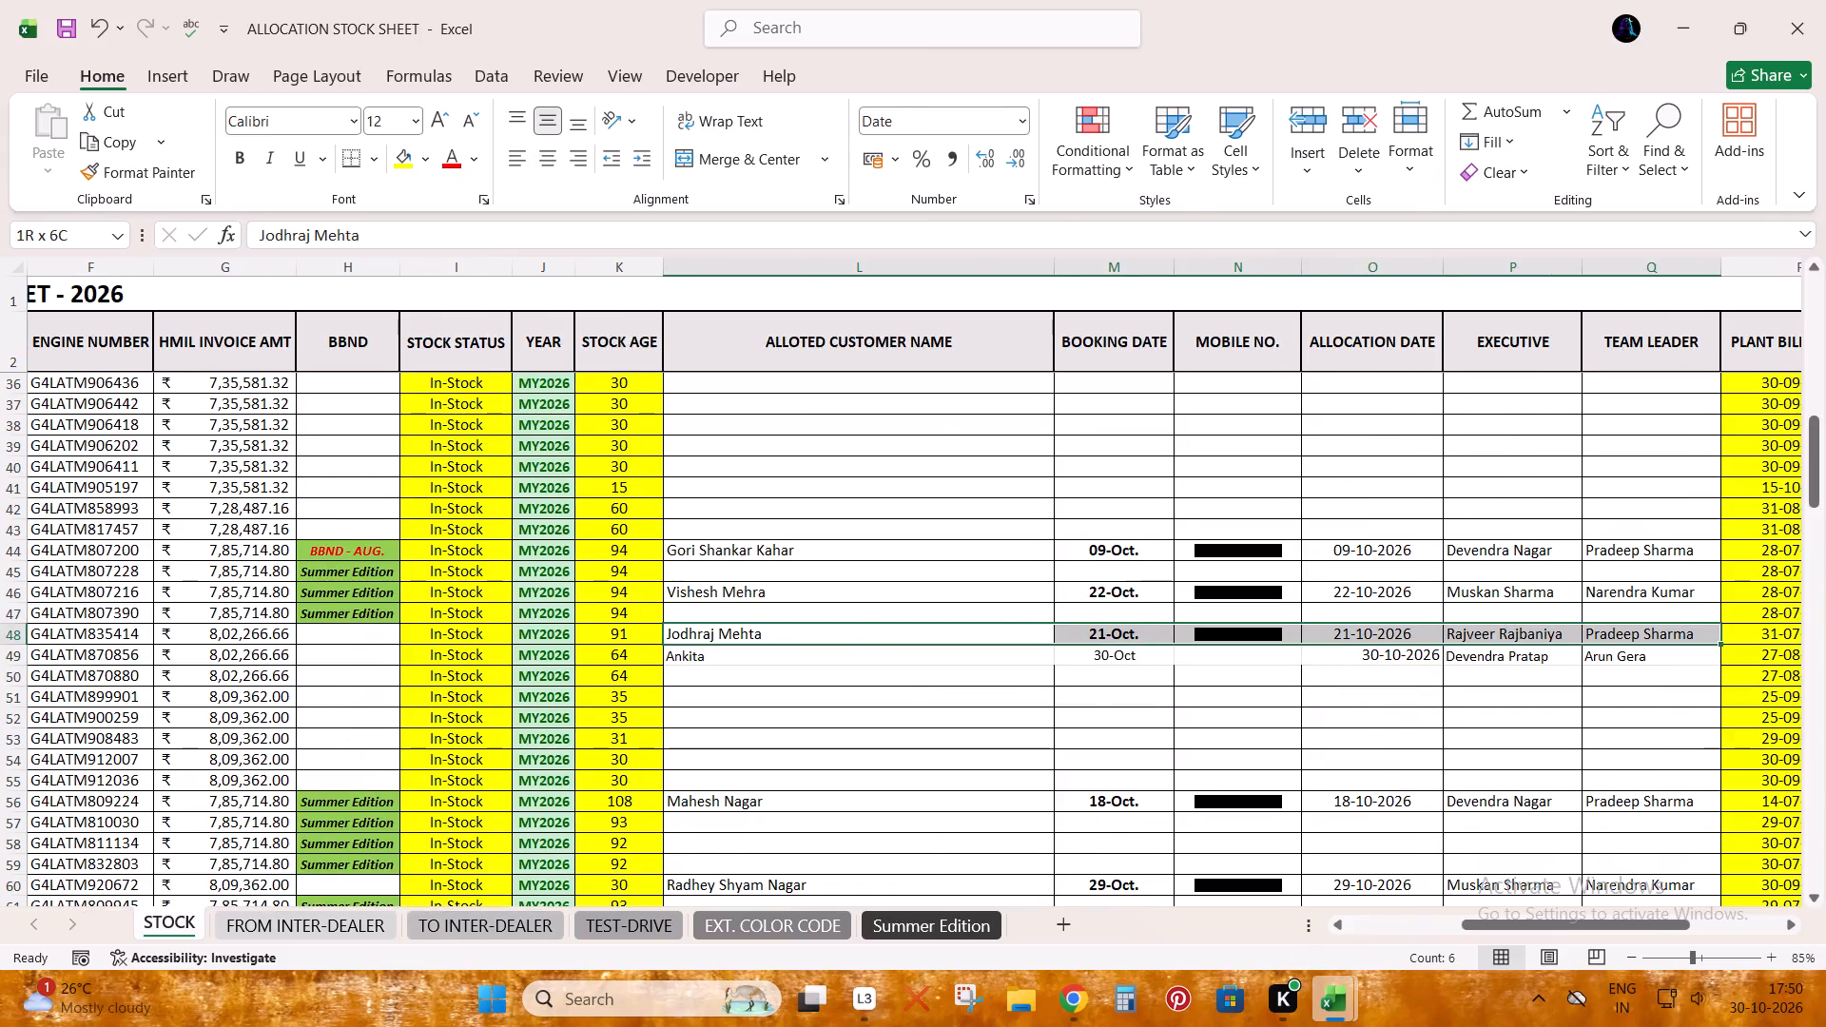
{"action": "left_click", "coordinate": [85, 168]}
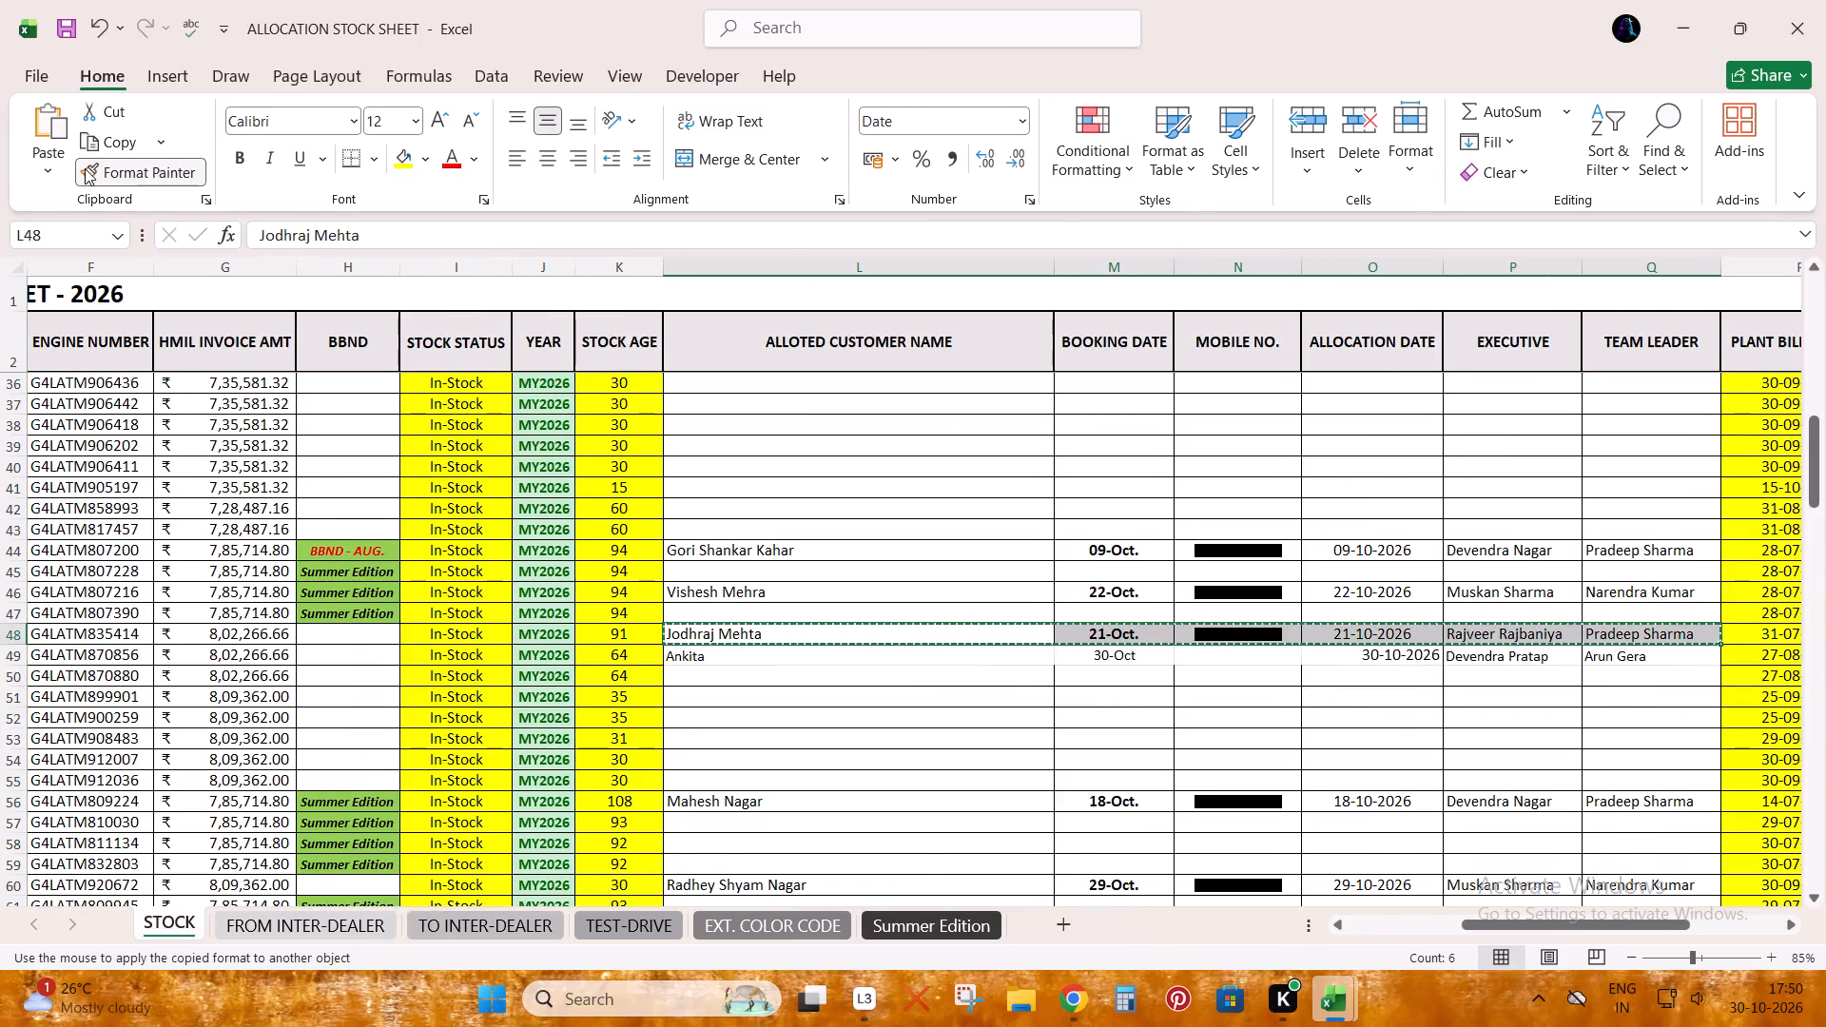
{"action": "key", "text": "Down"}
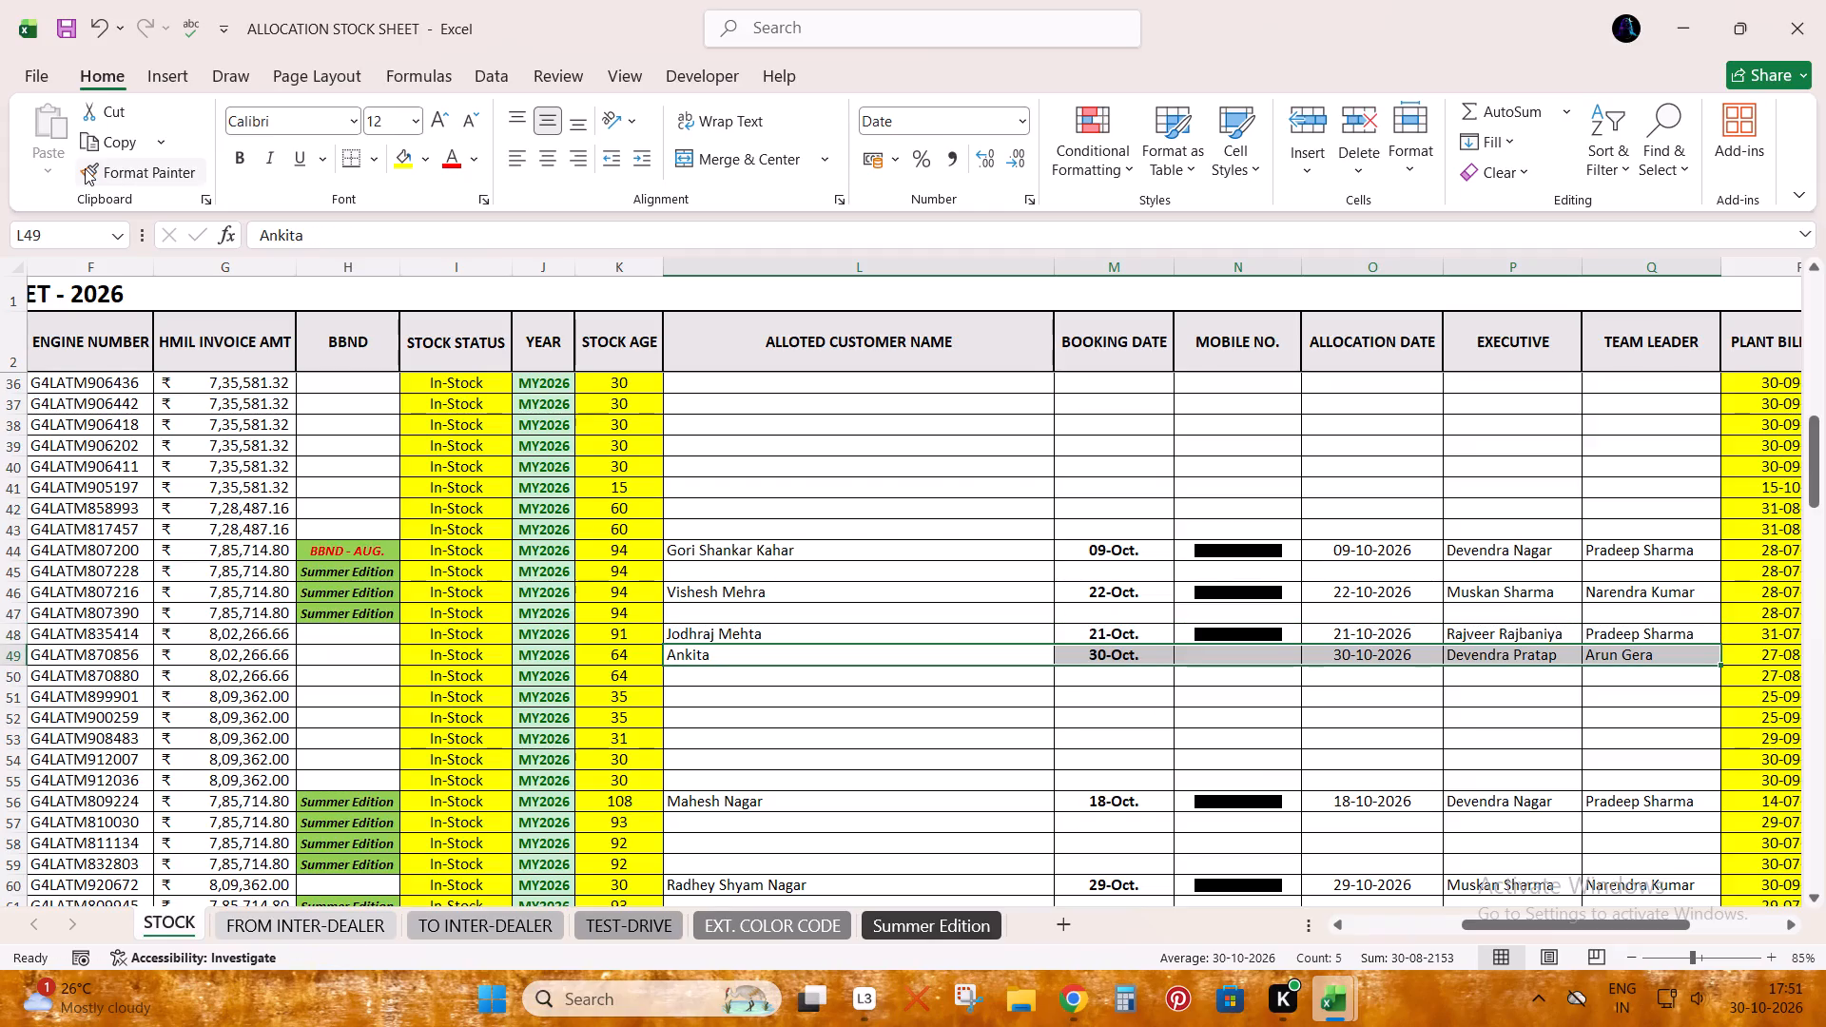
Copy the VIN number from stock row 49 into the VIN cell of booking row 2832 in the BOOKING LIST workbook.
{"action": "key", "text": "ctrl+Left"}
{"action": "key", "text": "ctrl+Left"}
{"action": "key", "text": "ctrl+Left"}
{"action": "key", "text": "ctrl+Left"}
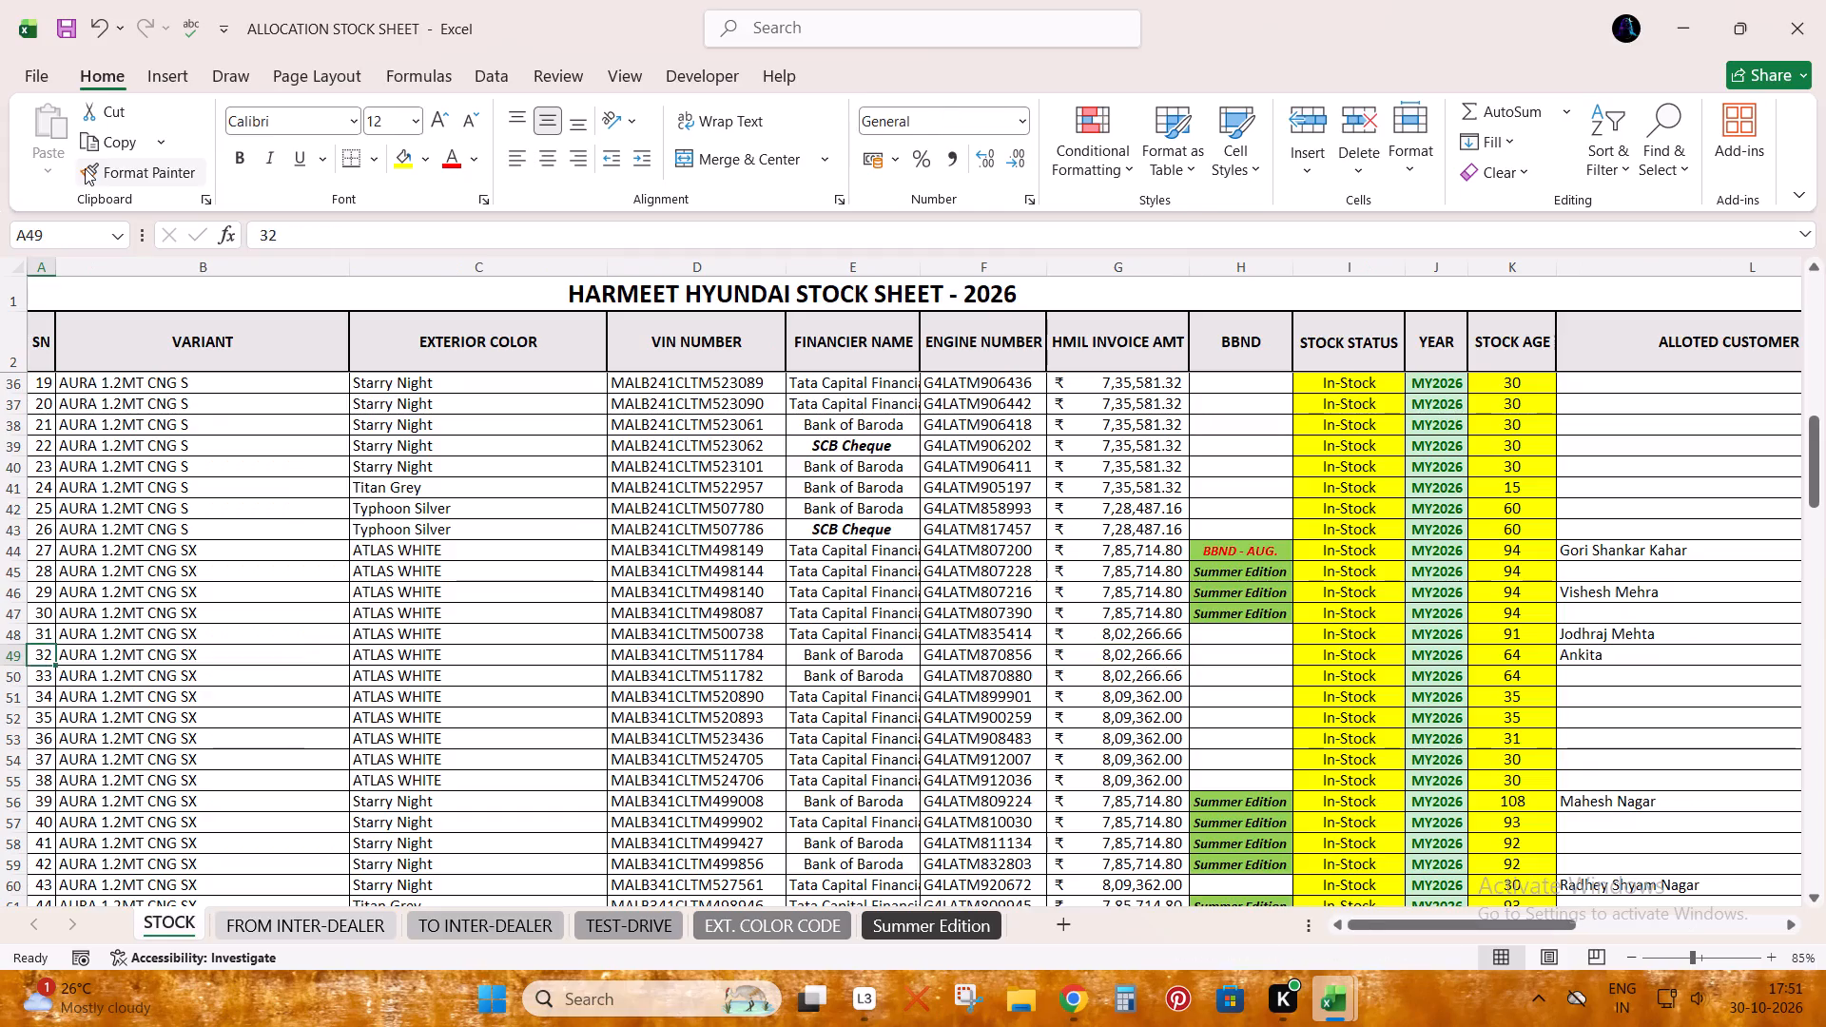
{"action": "key", "text": "Right"}
{"action": "key", "text": "Right"}
{"action": "key", "text": "Right"}
{"action": "key", "text": "ctrl+c"}
{"action": "key", "text": "alt+Tab"}
{"action": "key", "text": "Right"}
{"action": "key", "text": "Right"}
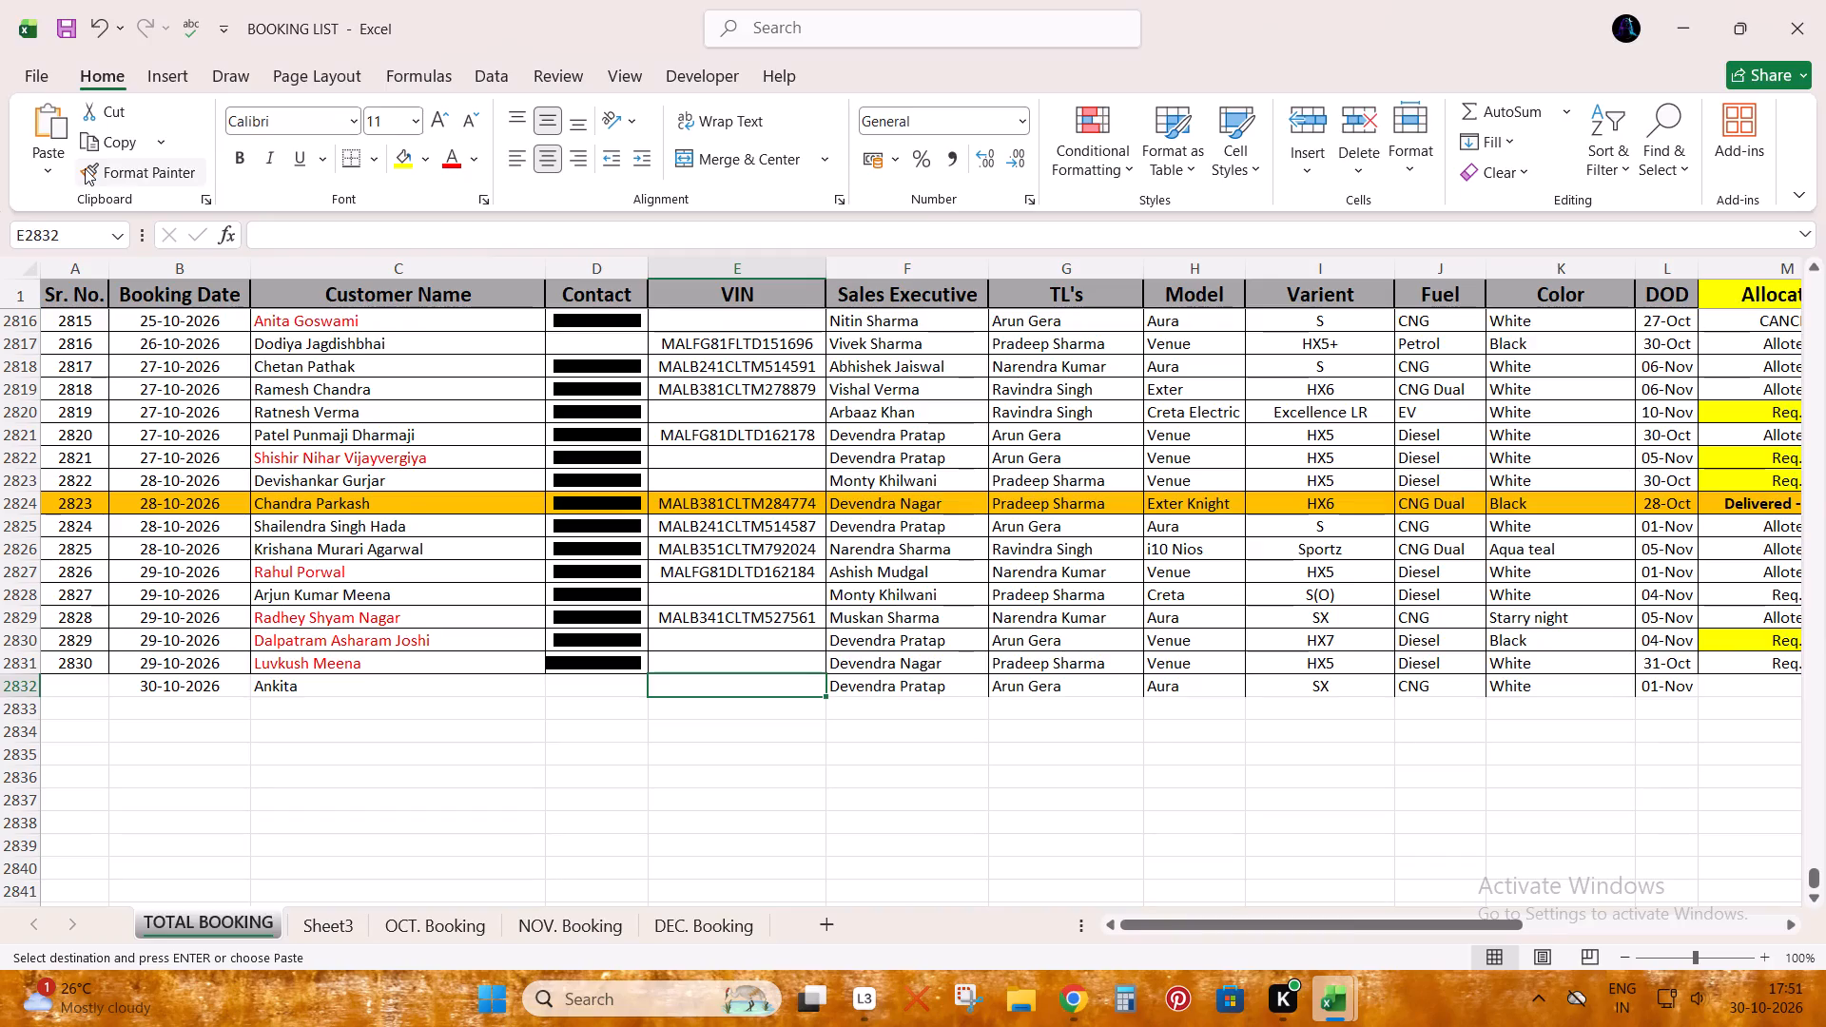
{"action": "key", "text": "ctrl+v"}
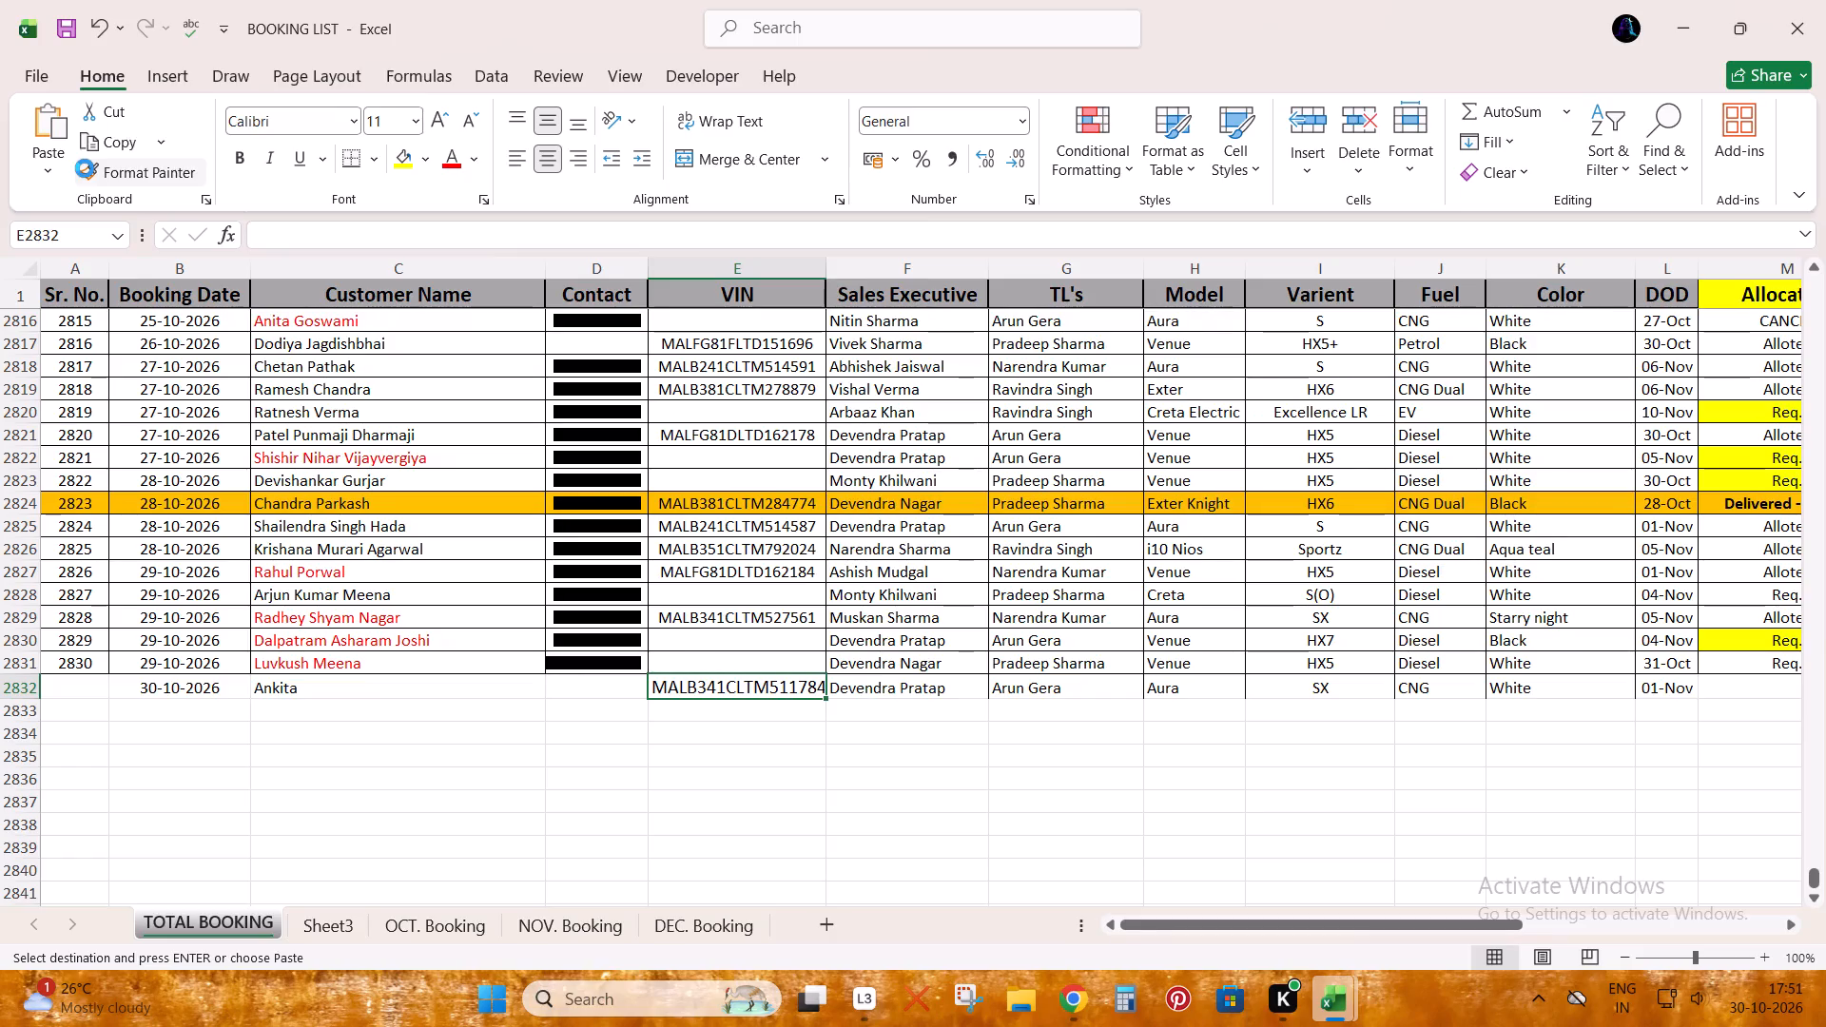
Set the allocation of booking row 2832 to Alloted and save the BOOKING LIST workbook.
{"action": "key", "text": "Right"}
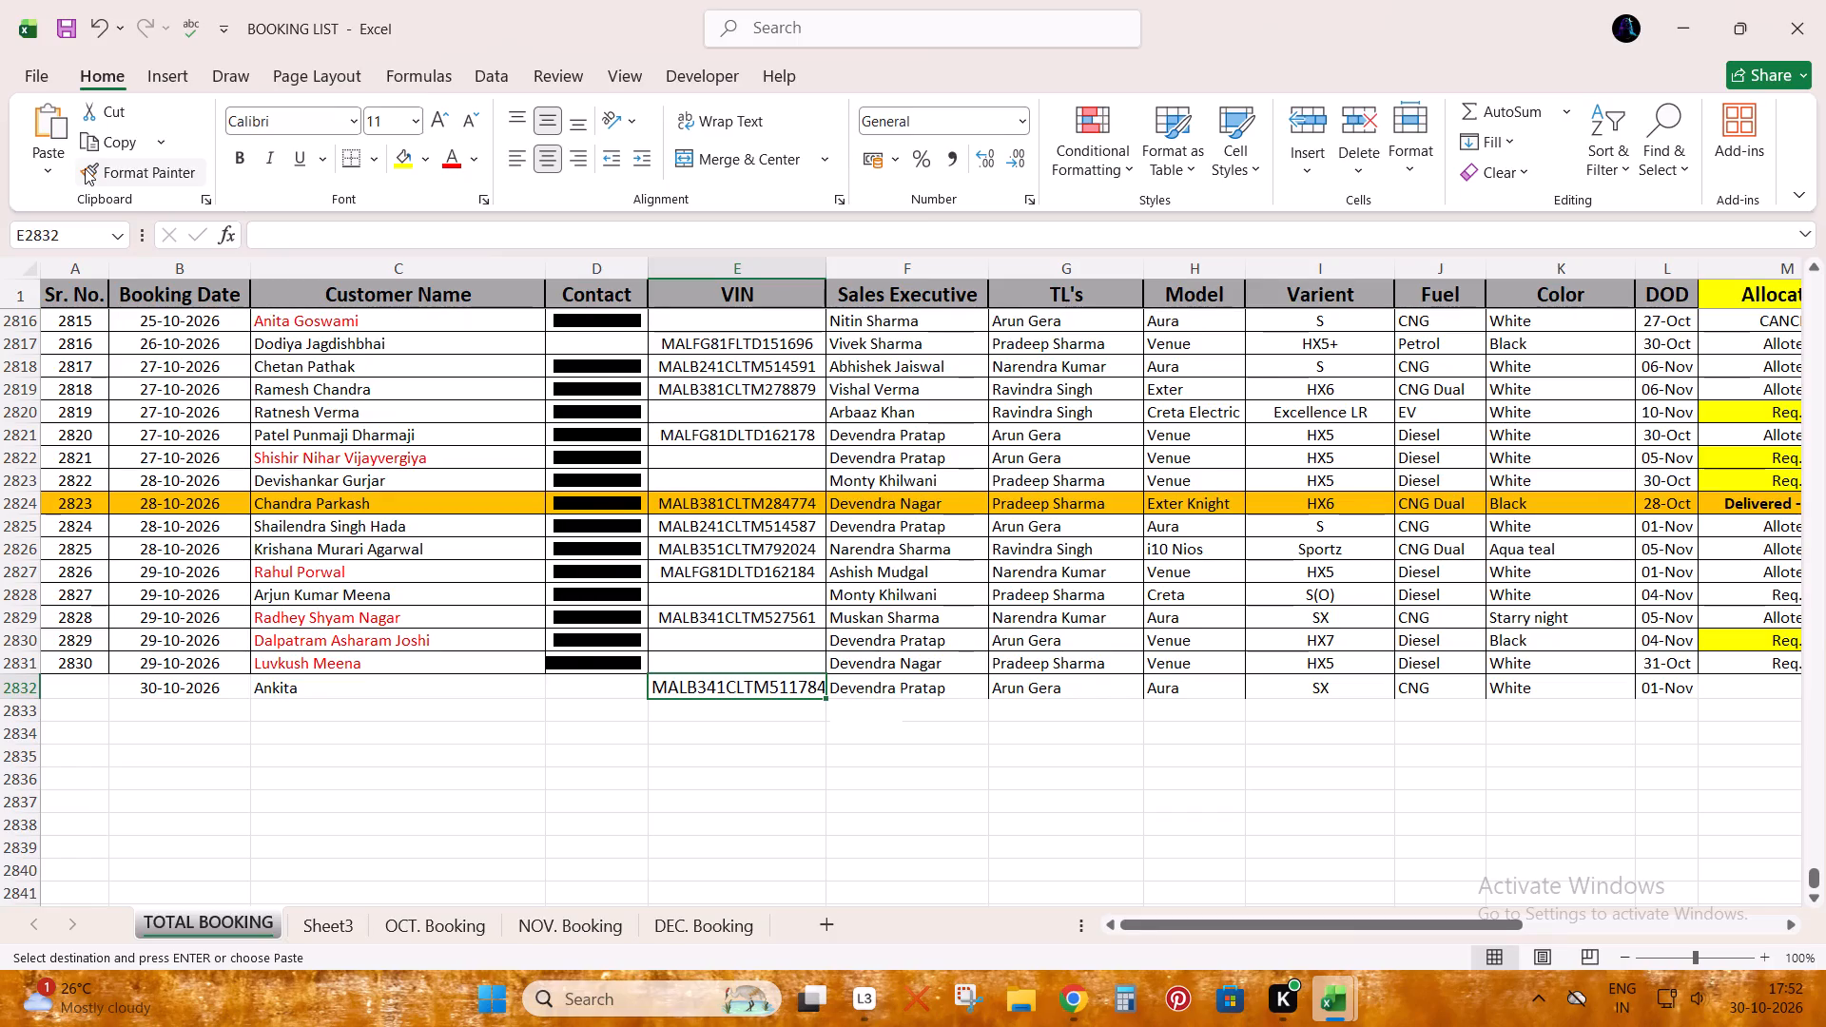
{"action": "key", "text": "Right"}
{"action": "key", "text": "Right"}
{"action": "key", "text": "Right"}
{"action": "key", "text": "Right"}
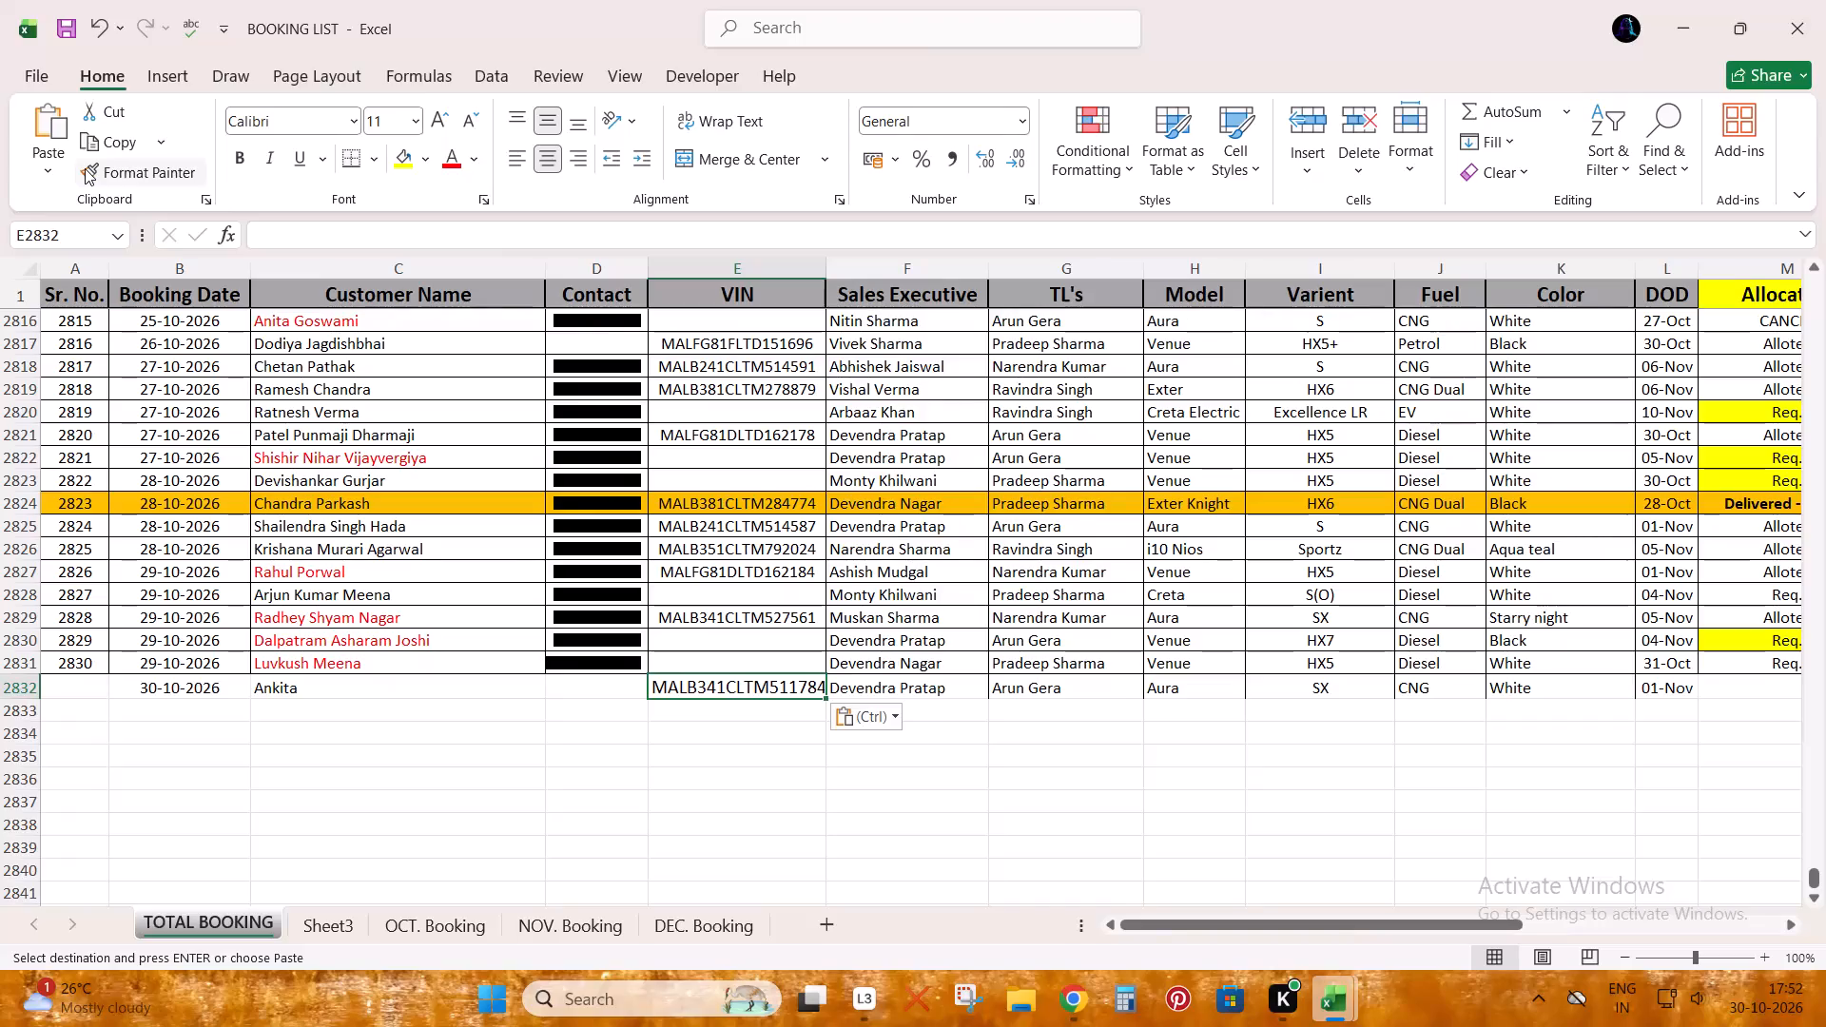
{"action": "key", "text": "Right"}
{"action": "key", "text": "Right"}
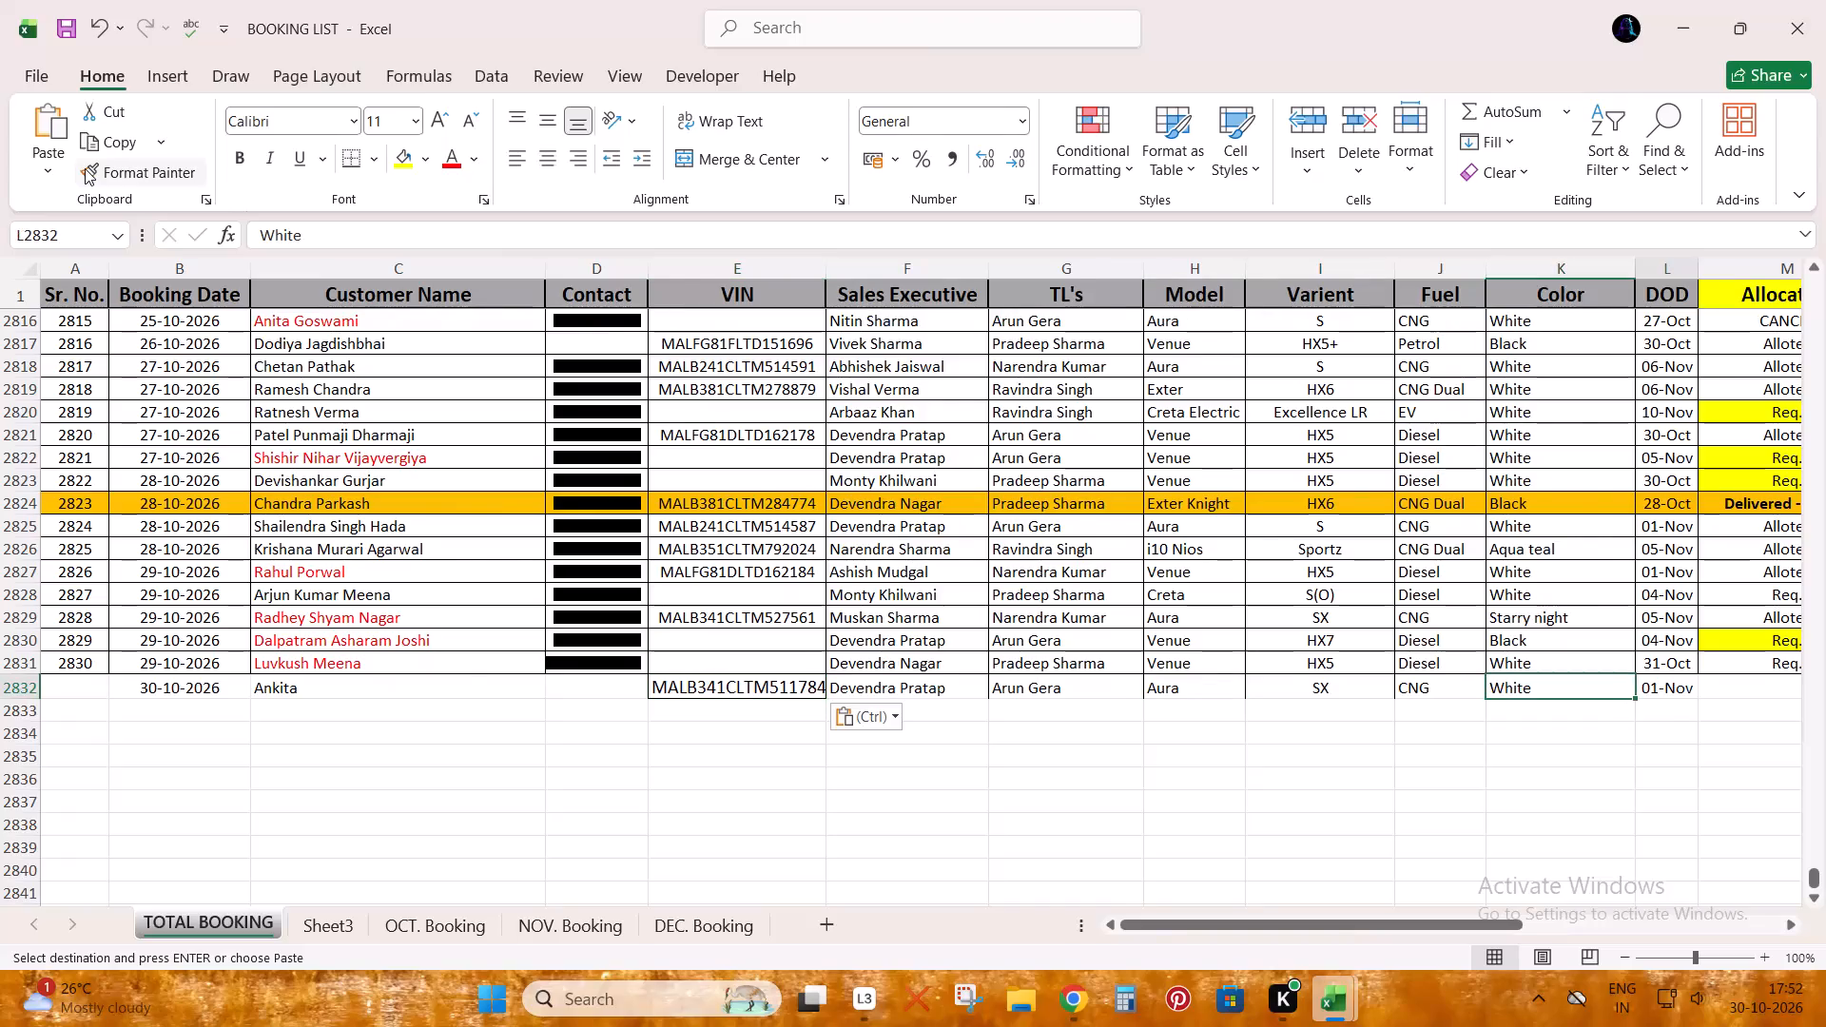
{"action": "key", "text": "Right"}
{"action": "key", "text": "a"}
{"action": "key", "text": "Left"}
{"action": "key", "text": "Left"}
{"action": "key", "text": "ctrl+Left"}
{"action": "key", "text": "ctrl+Left"}
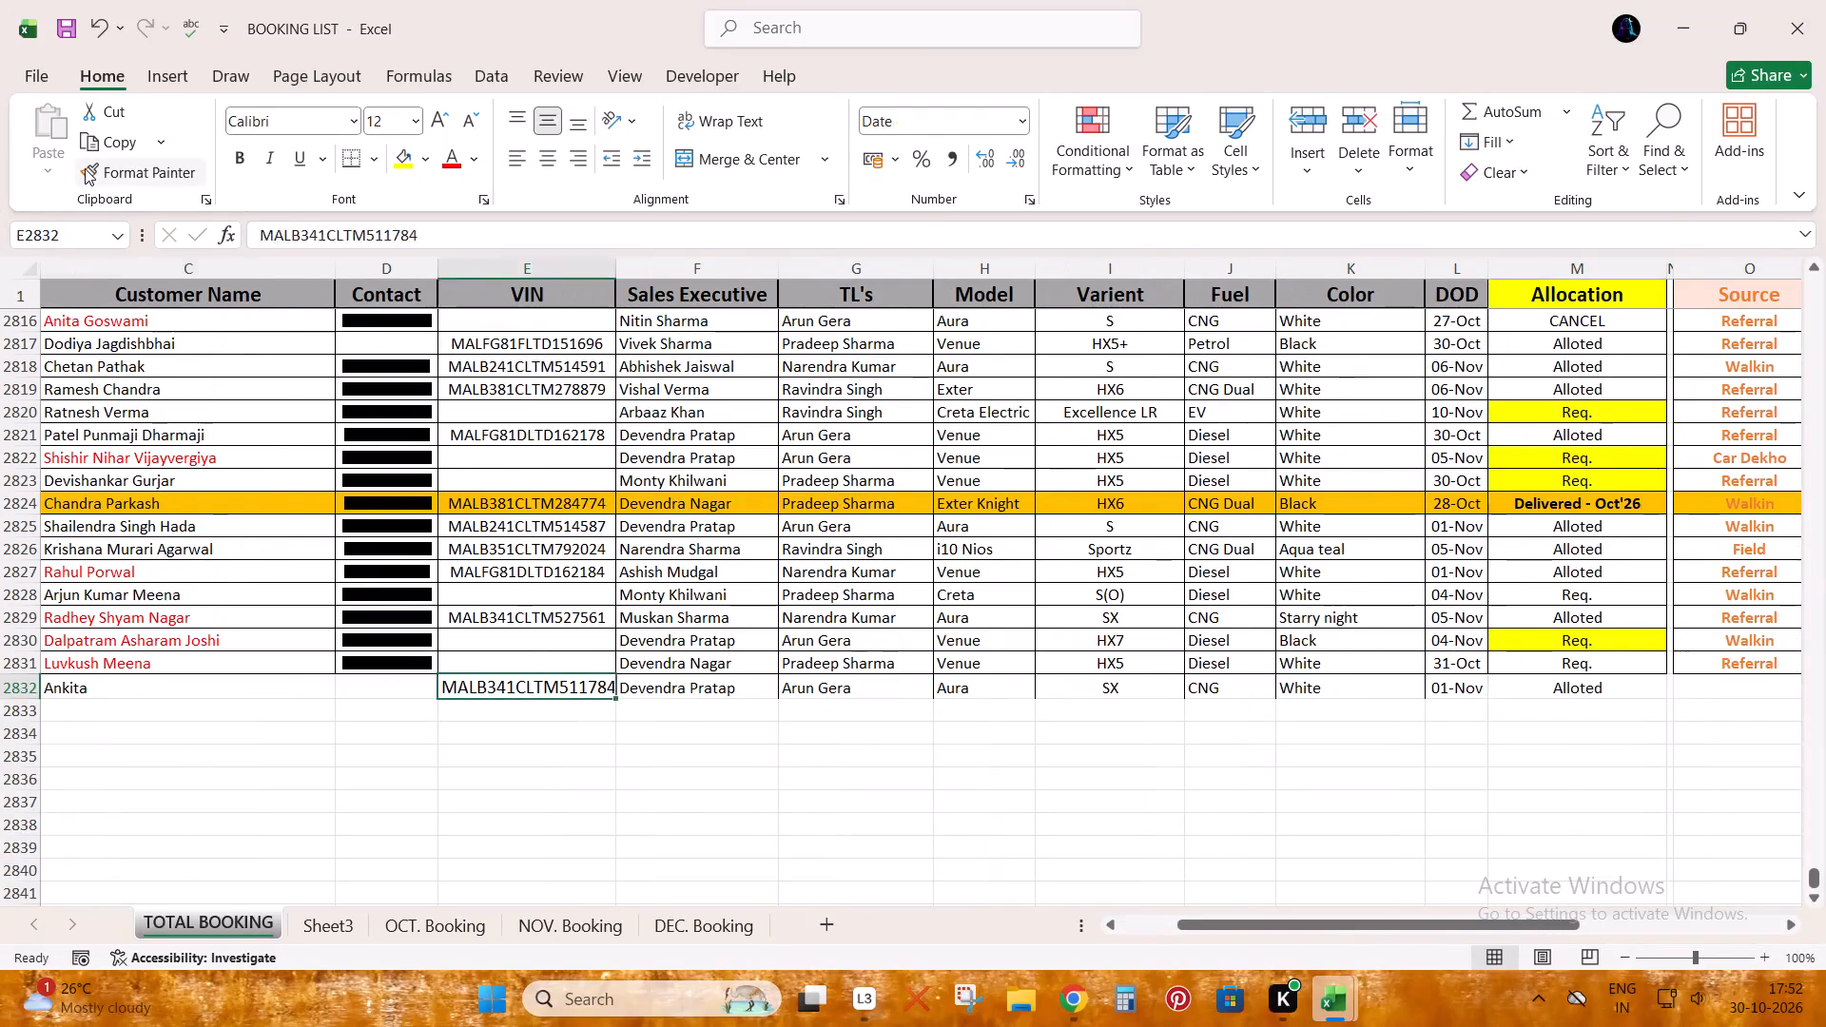
{"action": "key", "text": "ctrl+Left"}
{"action": "key", "text": "ctrl+Left"}
{"action": "key", "text": "ctrl+s"}
Review the allotment entries in stock row 49 and save the ALLOCATION STOCK SHEET workbook.
{"action": "key", "text": "alt+Tab"}
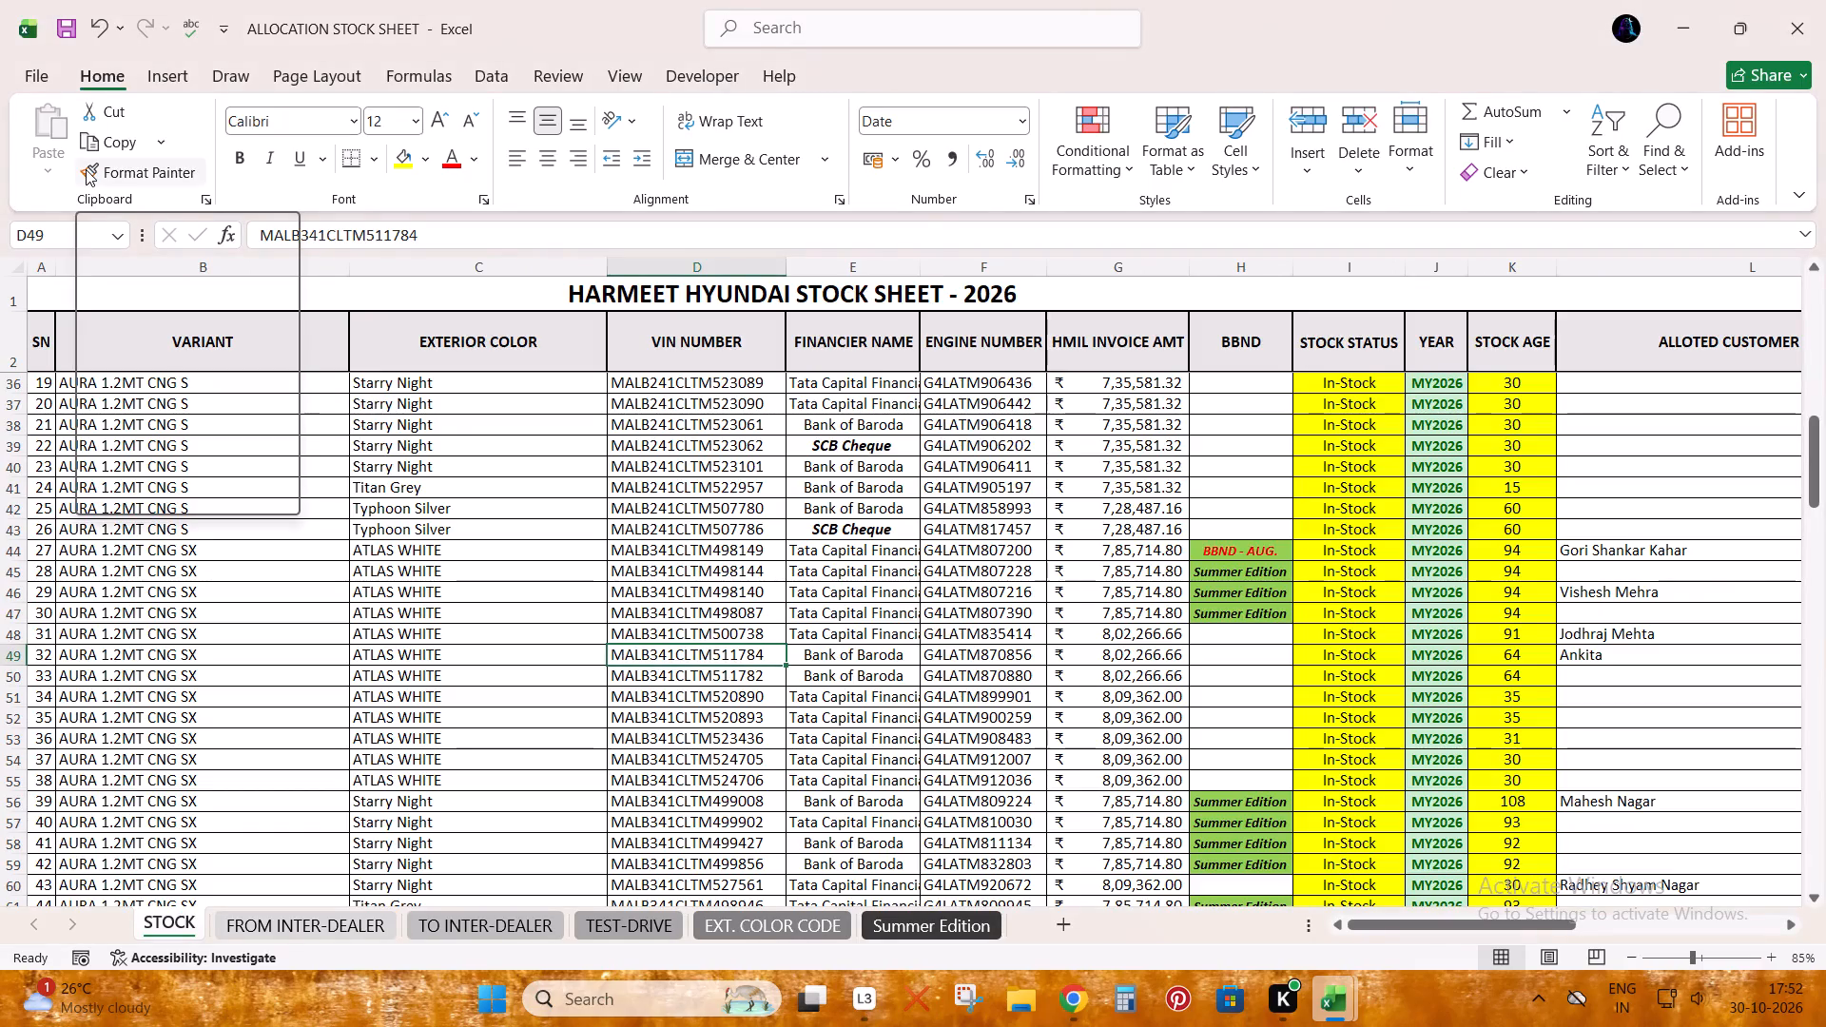
{"action": "key", "text": "Right"}
{"action": "key", "text": "Right"}
{"action": "key", "text": "Right"}
{"action": "key", "text": "Right"}
{"action": "key", "text": "Right"}
{"action": "key", "text": "Right"}
{"action": "key", "text": "Right"}
{"action": "key", "text": "Right"}
{"action": "key", "text": "Right"}
{"action": "key", "text": "Right"}
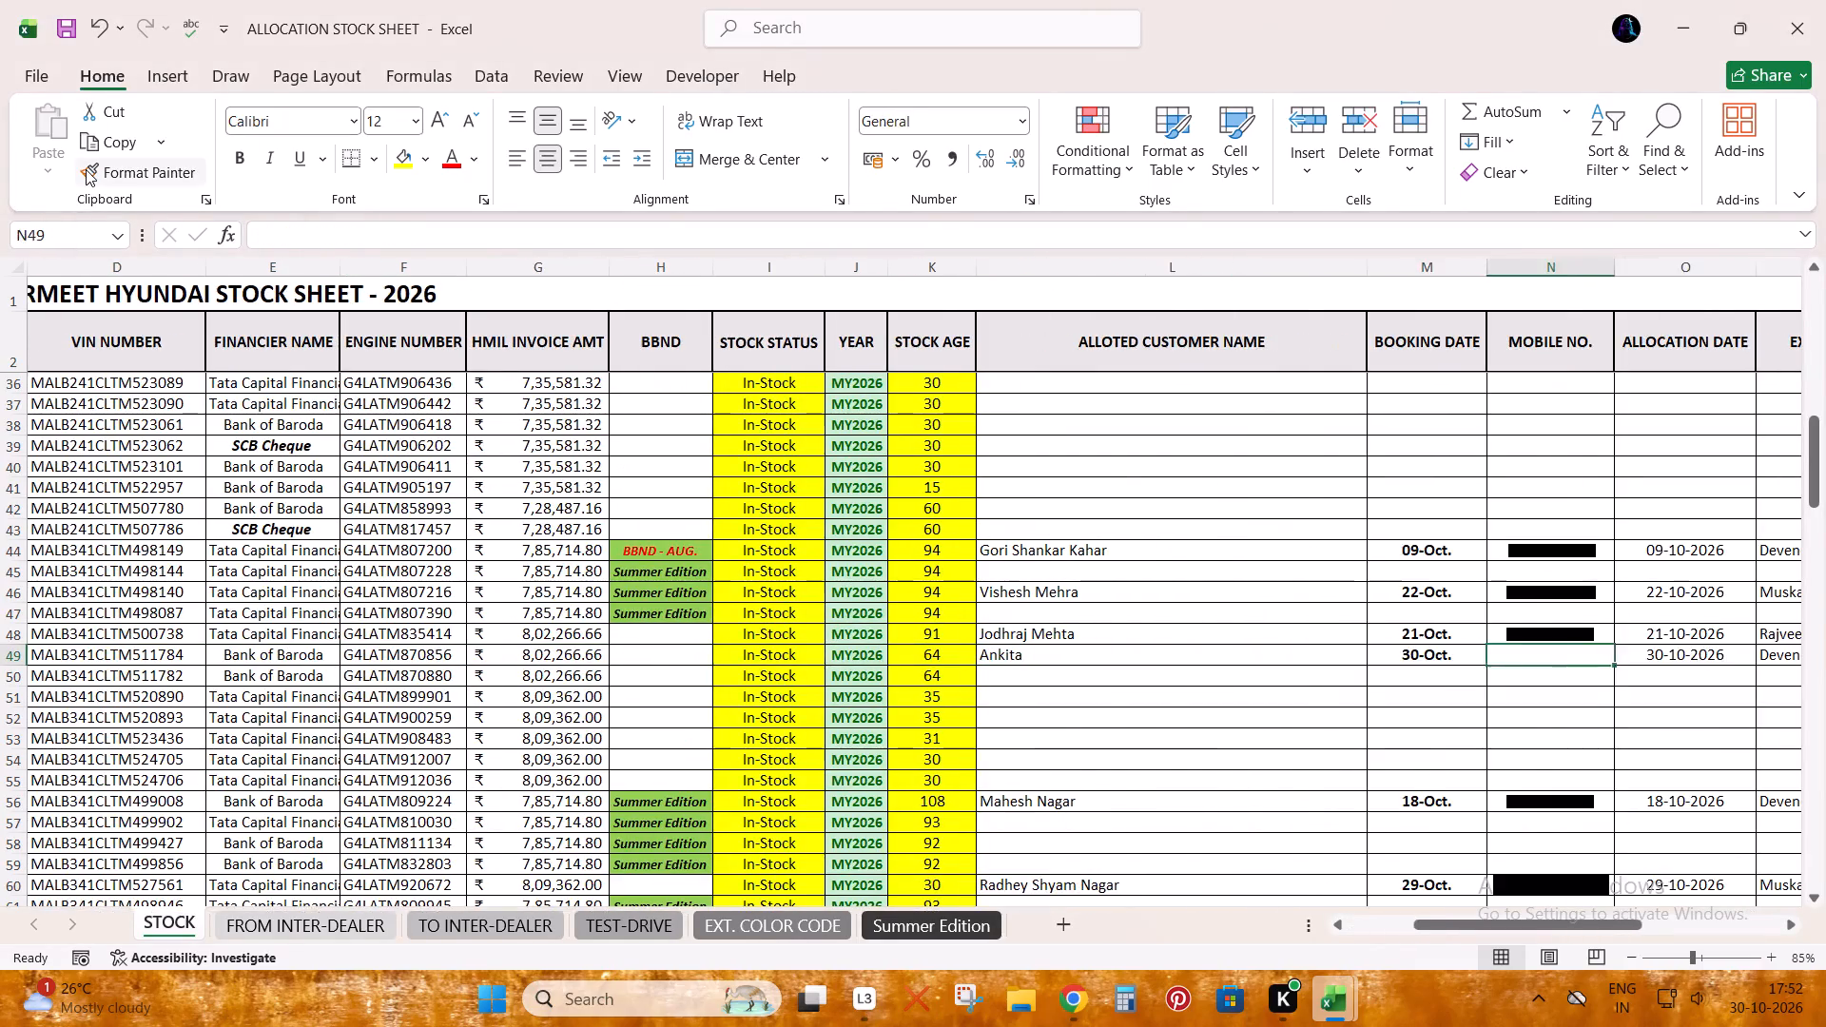
{"action": "key", "text": "Right"}
{"action": "key", "text": "Right"}
{"action": "key", "text": "ctrl+Left"}
{"action": "key", "text": "ctrl+Left"}
{"action": "key", "text": "ctrl+Left"}
{"action": "key", "text": "ctrl+Left"}
{"action": "key", "text": "ctrl+Left"}
{"action": "key", "text": "ctrl+Left"}
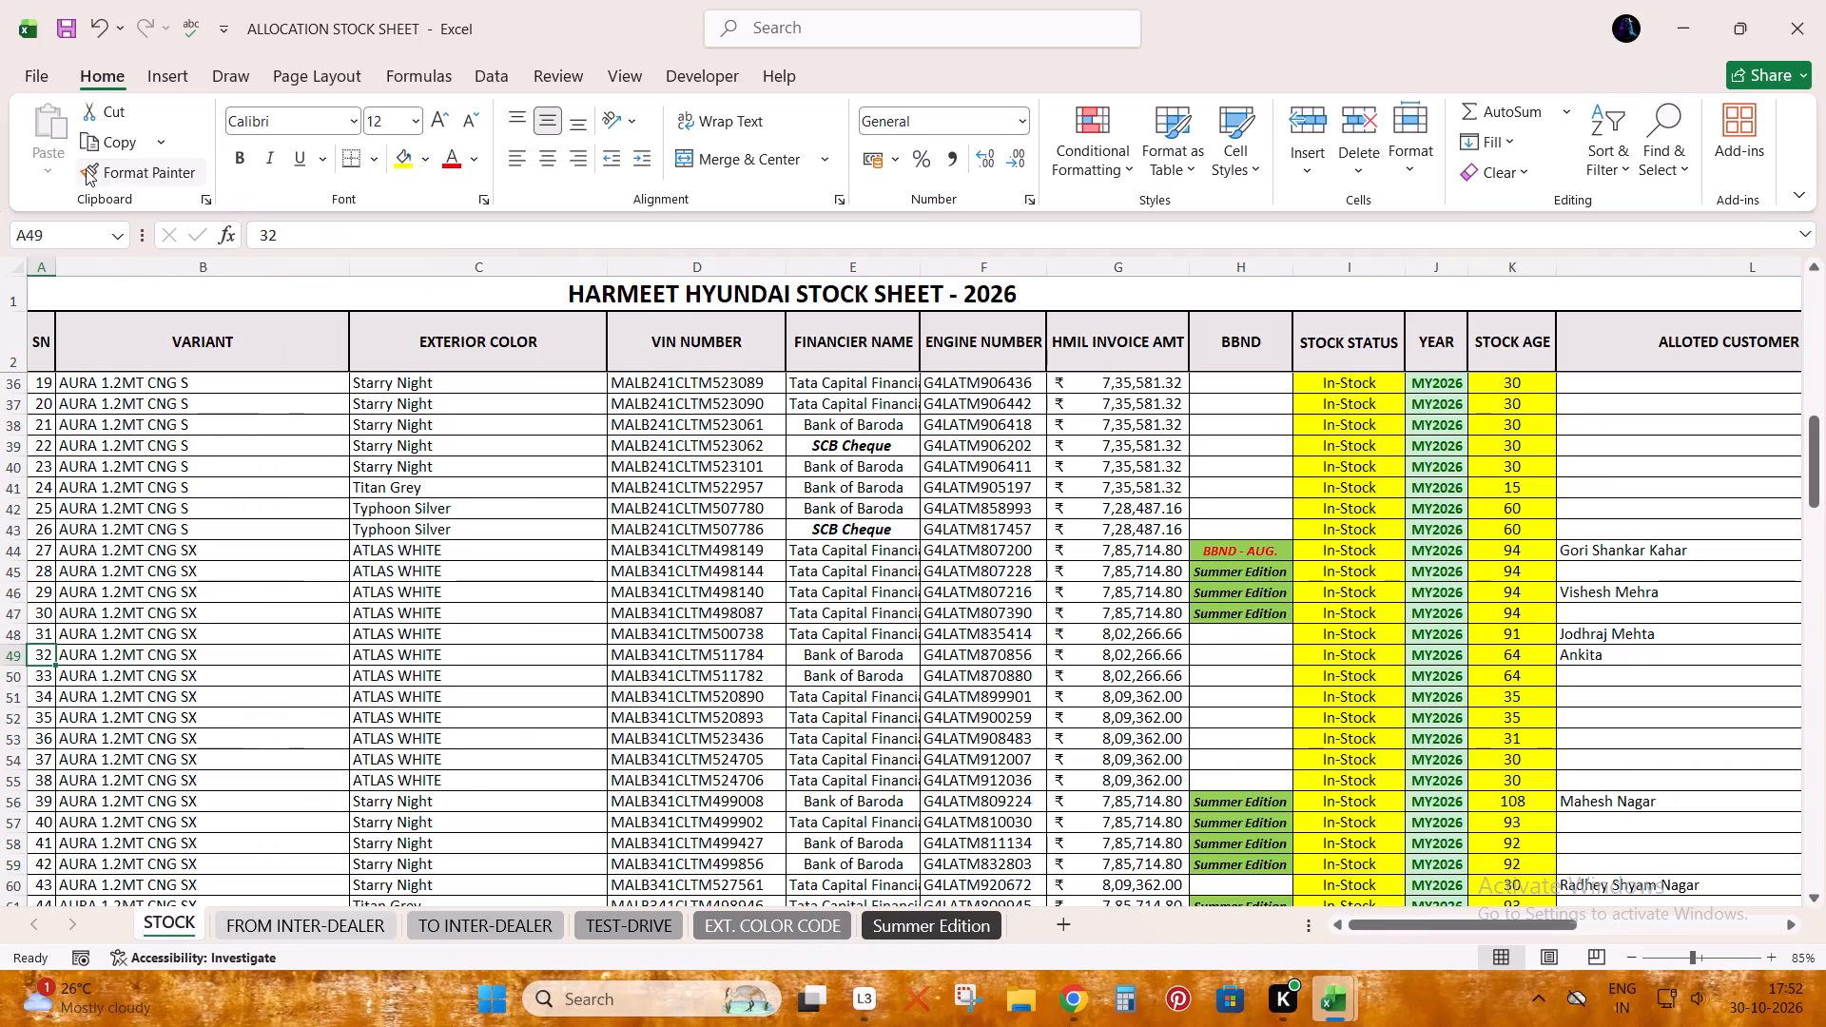
{"action": "key", "text": "ctrl+s"}
Copy the formatting of booking row 2831 onto the new booking in row 2832 of the BOOKING LIST workbook.
{"action": "key", "text": "alt+Tab"}
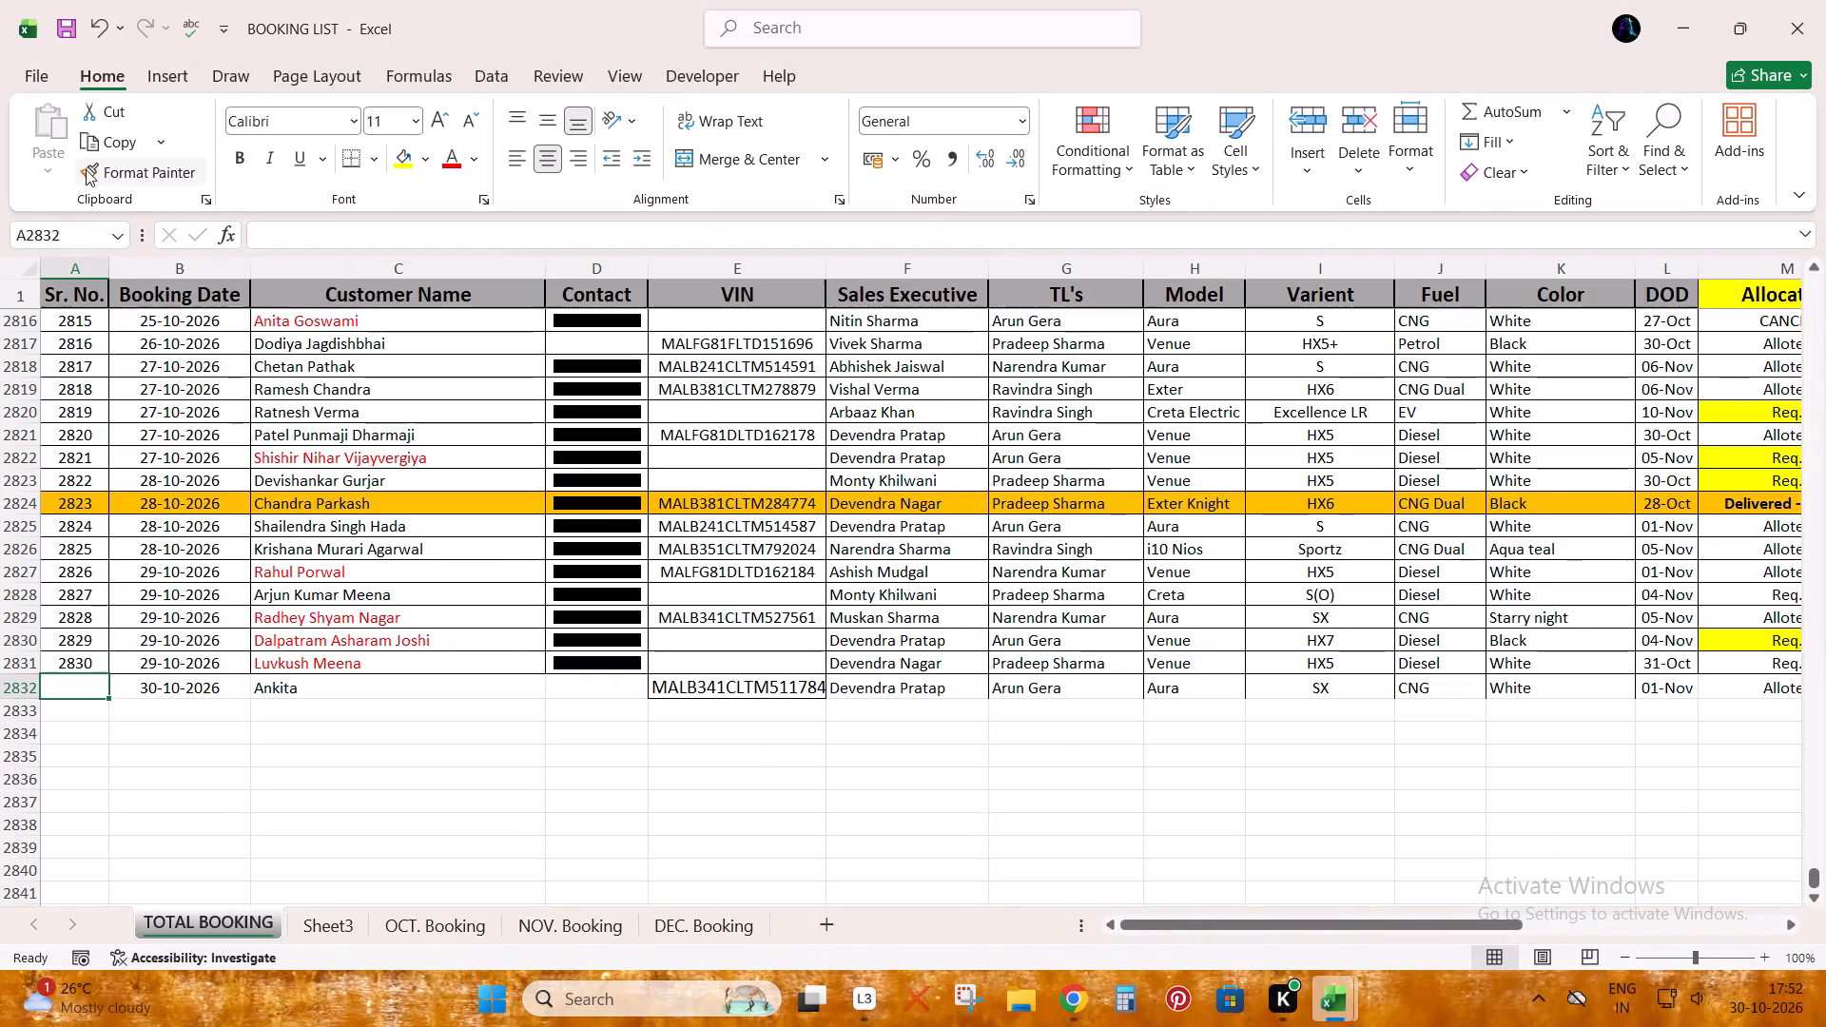
{"action": "key", "text": "Right"}
{"action": "key", "text": "Up"}
{"action": "key", "text": "shift+space"}
{"action": "key", "text": "Right"}
{"action": "key", "text": "shift+space"}
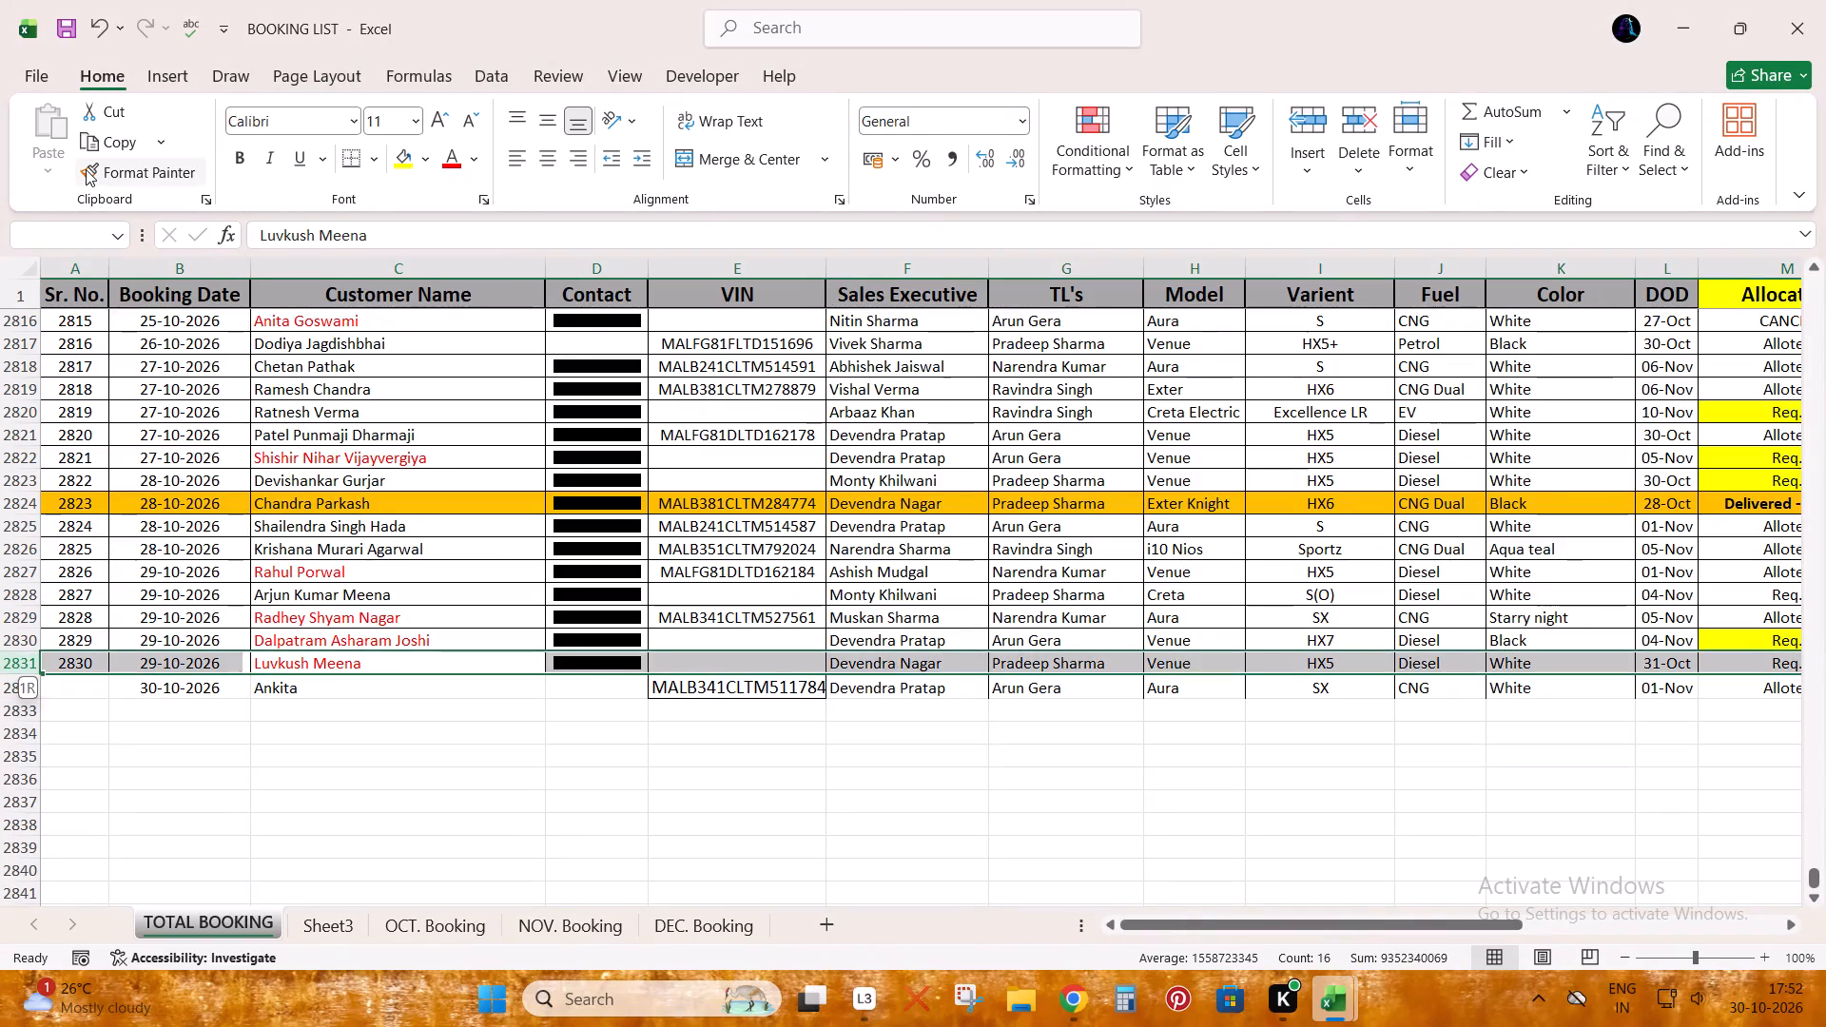
{"action": "left_click", "coordinate": [133, 172]}
{"action": "key", "text": "ctrl+shift+Down"}
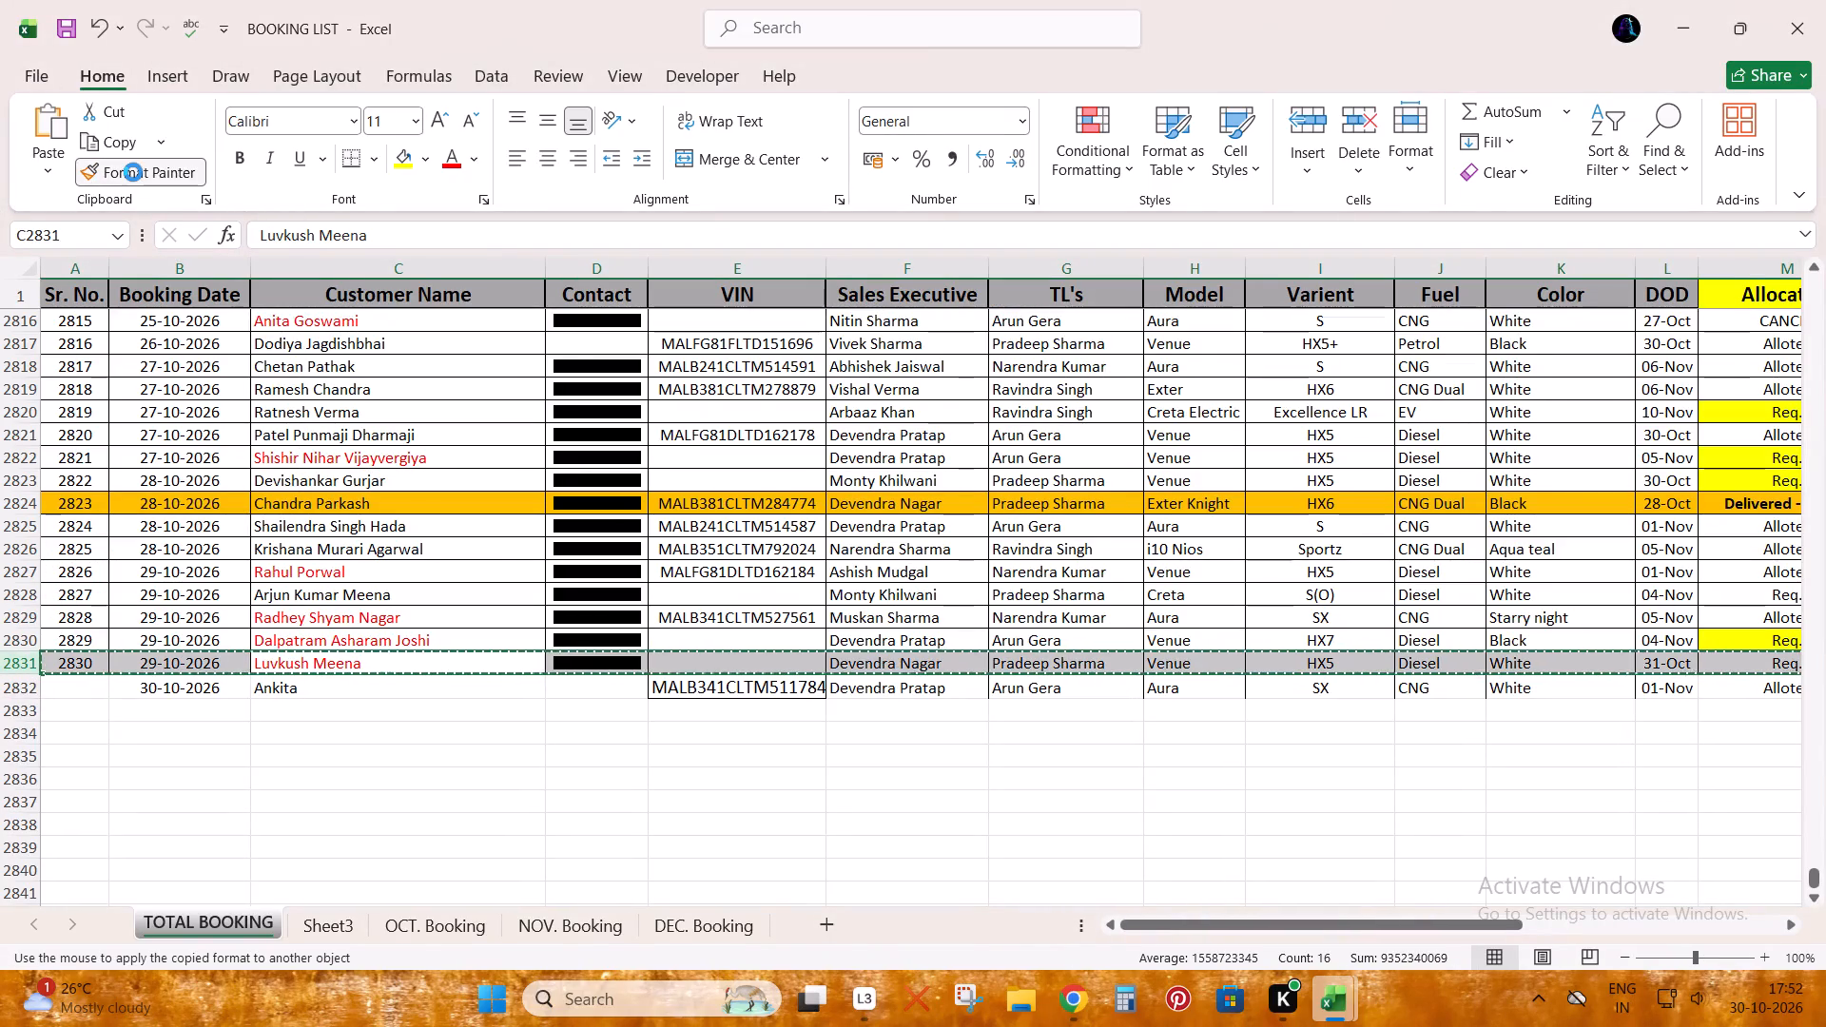